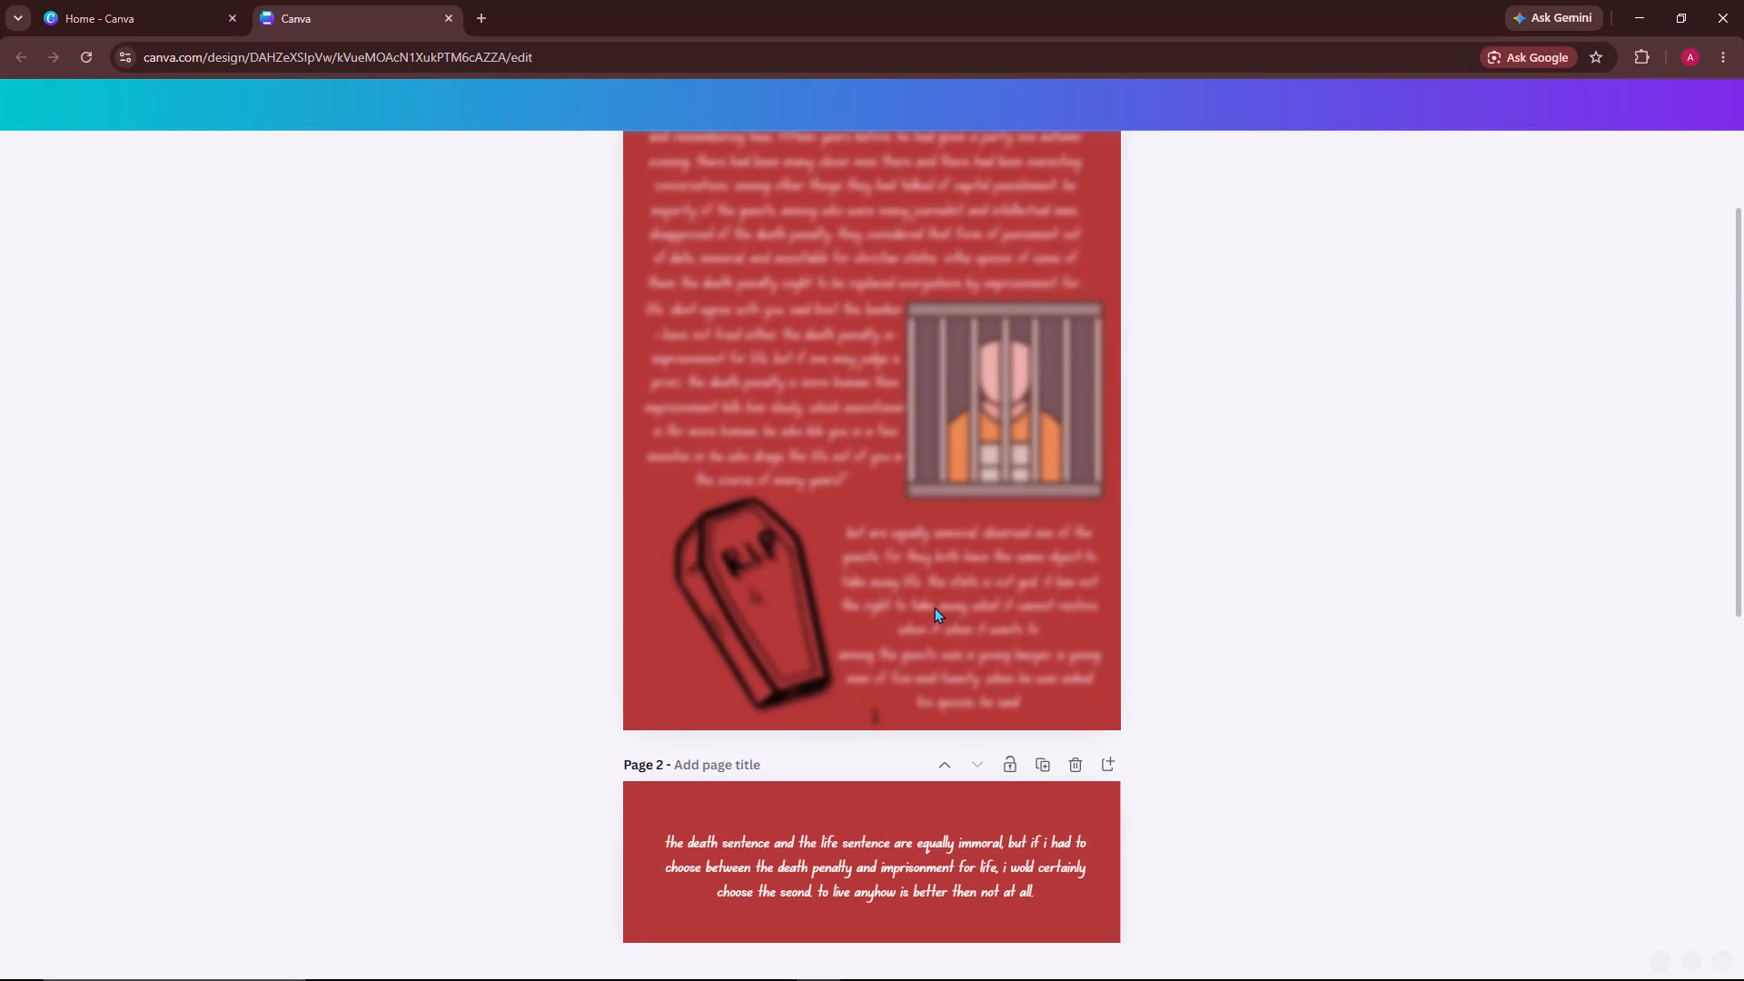
Add a closing quotation mark after "not at all." in the page 2 text box.
scroll(934, 607, down, 2)
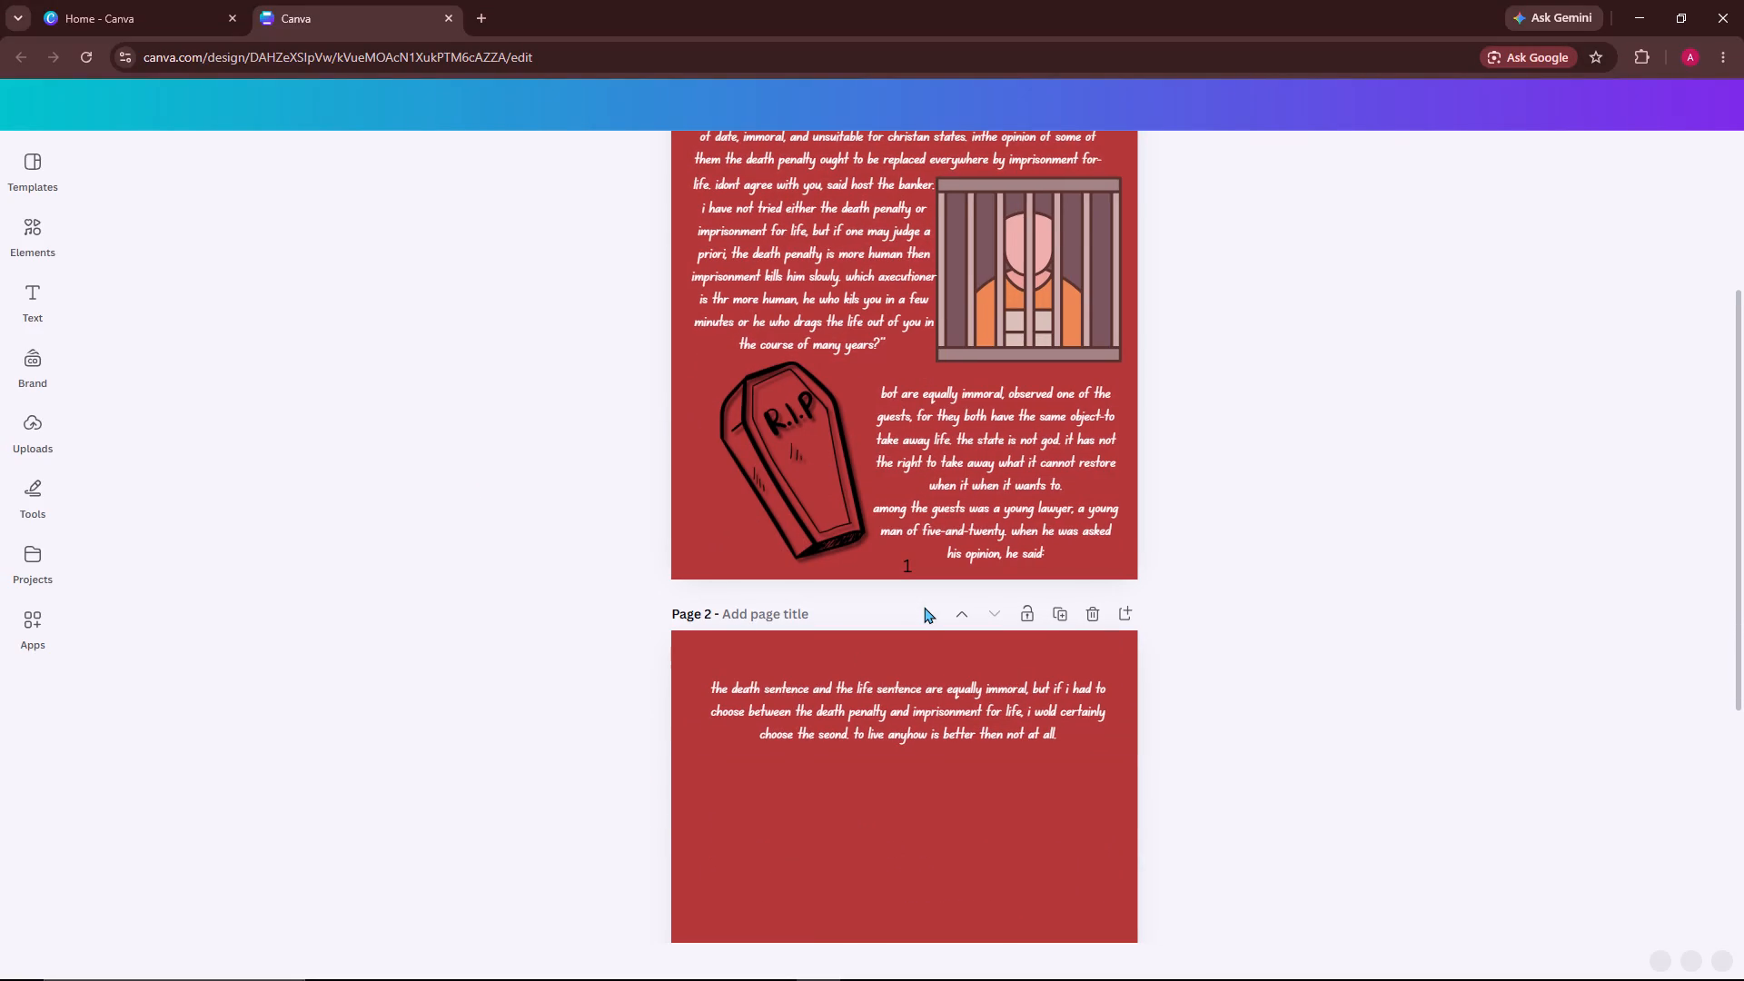
scroll(851, 602, down, 4)
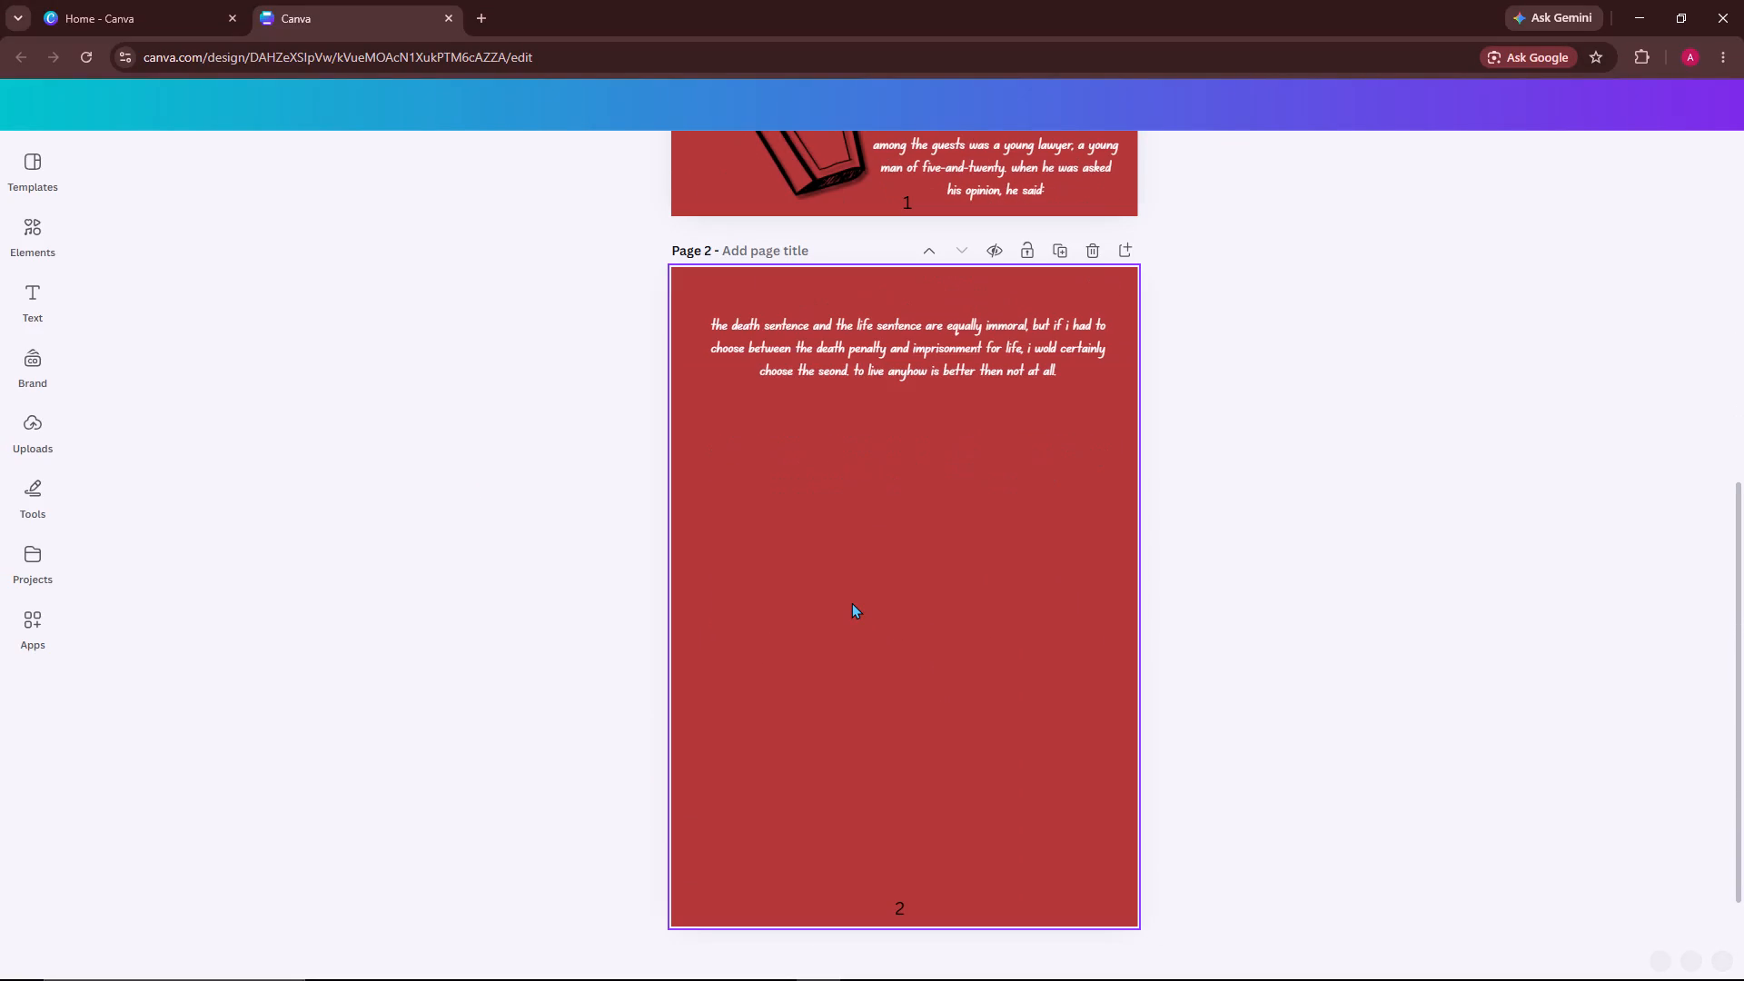
scroll(1065, 358, up, 1)
scroll(1049, 457, up, 3)
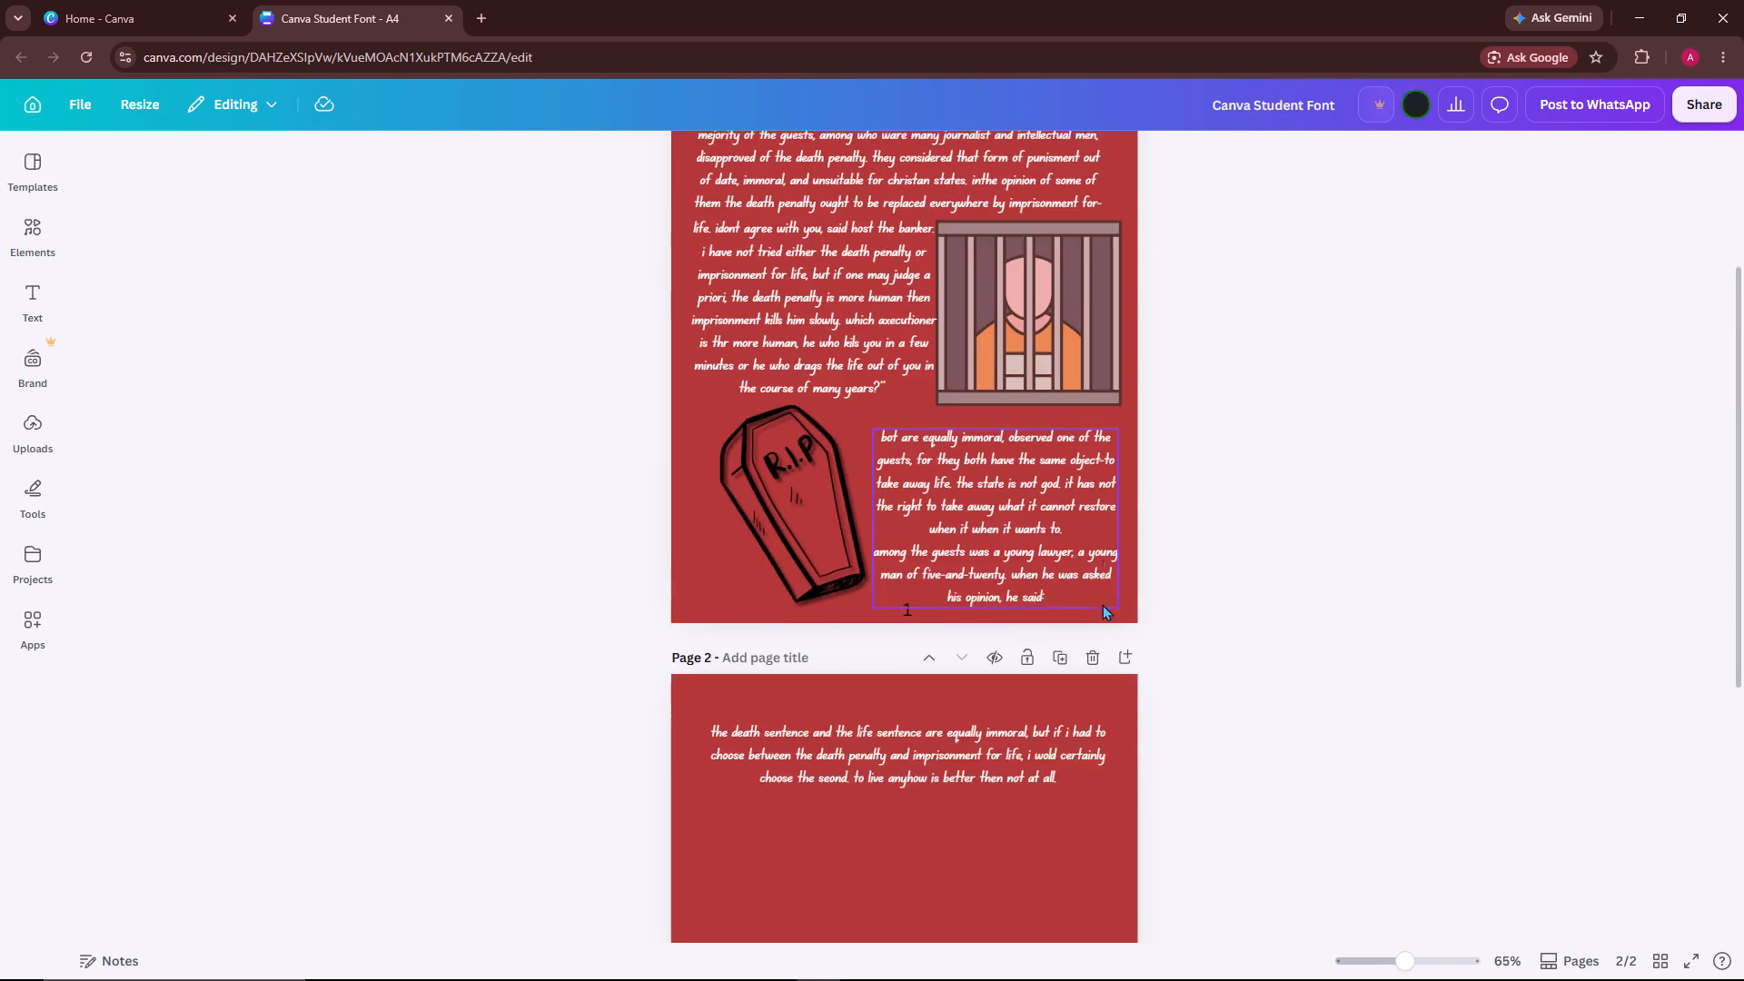
scroll(1055, 603, up, 3)
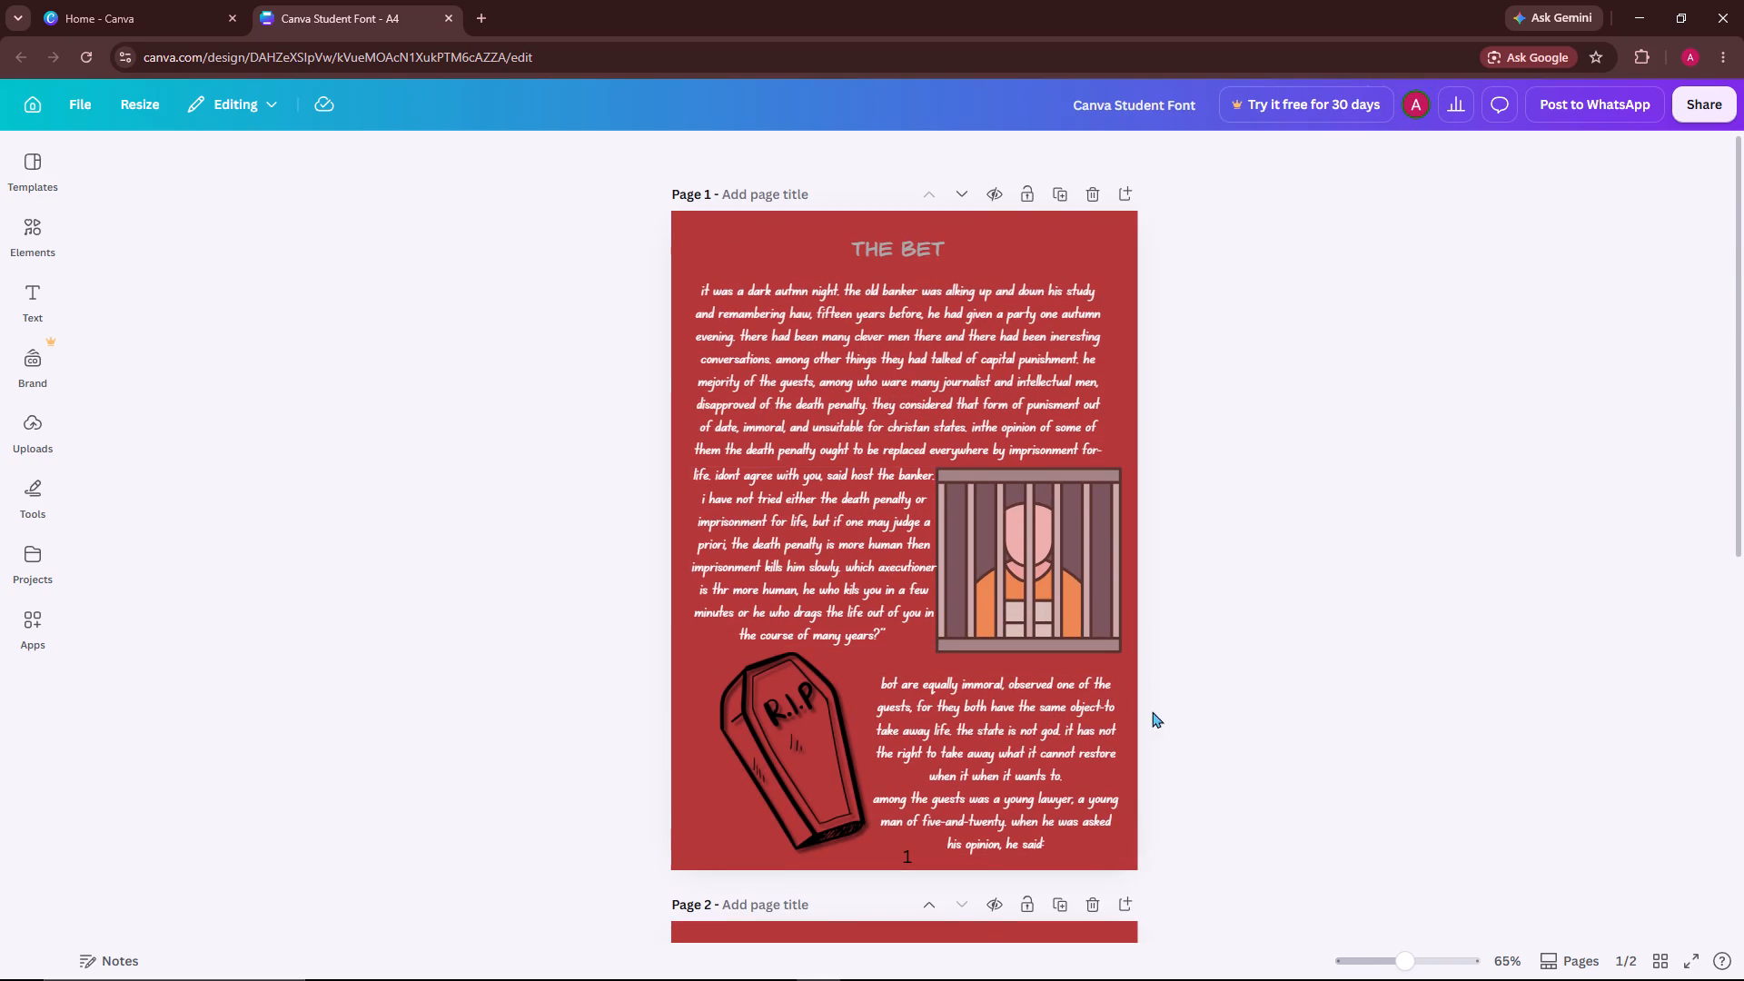
scroll(1044, 788, down, 3)
click(1079, 655)
click(1068, 660)
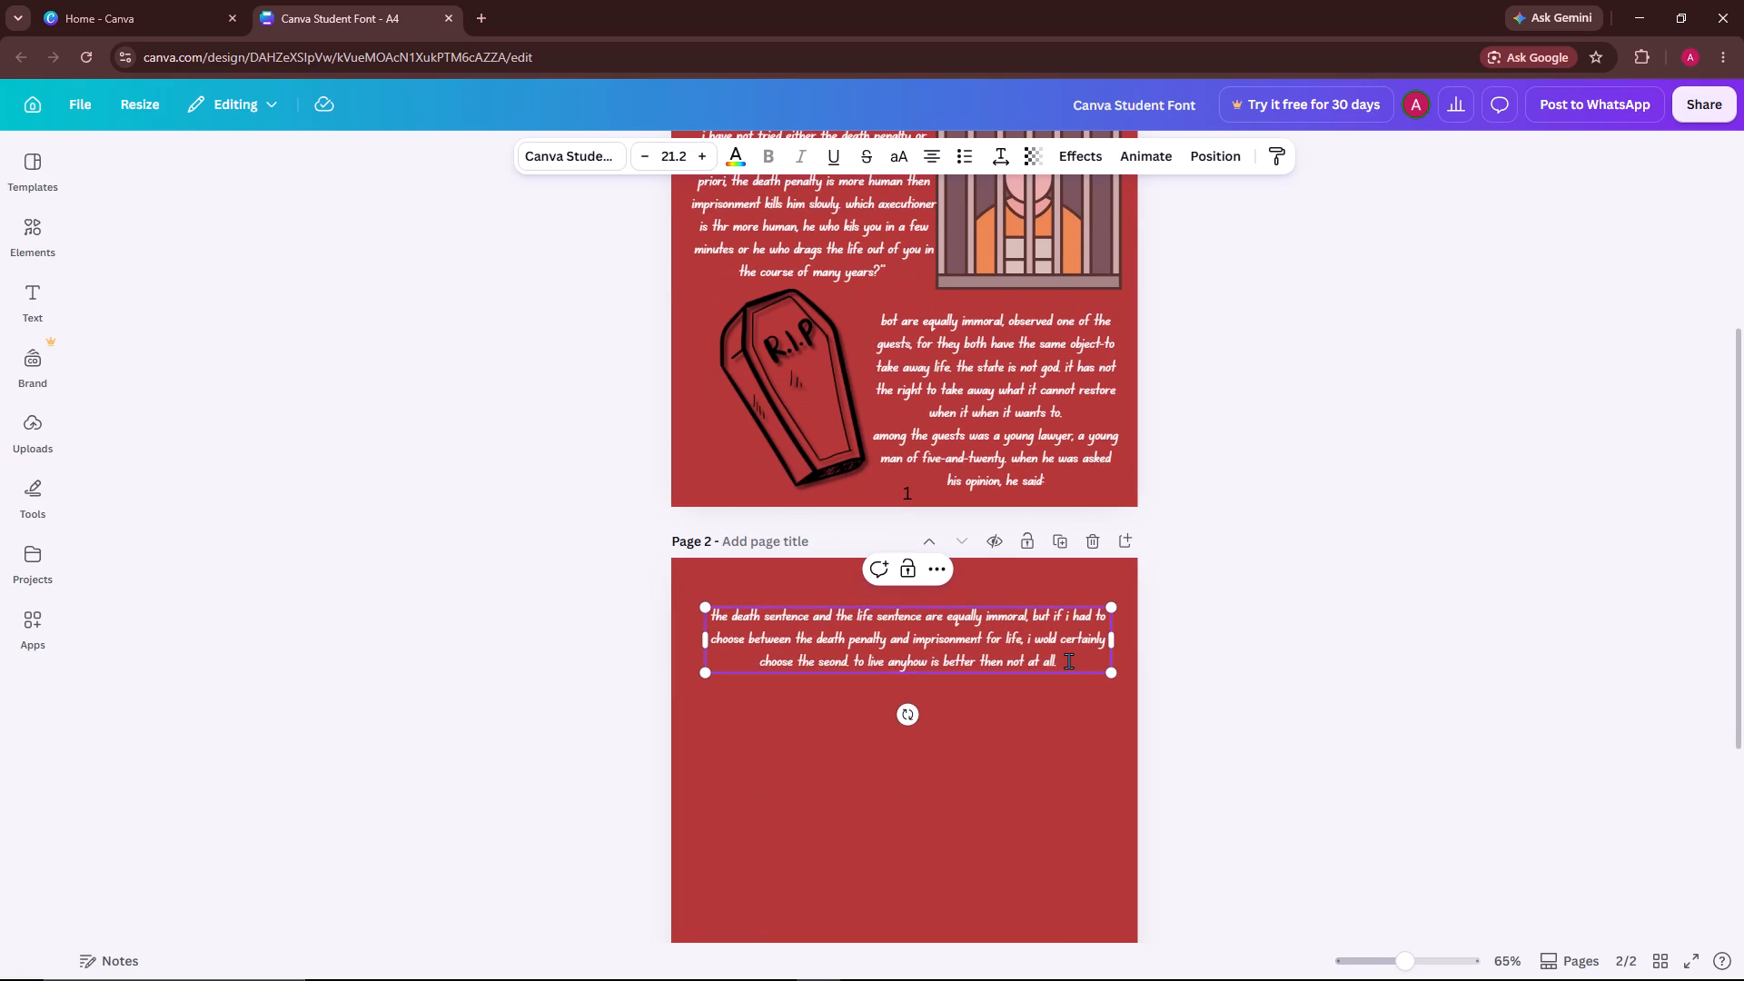
text('')
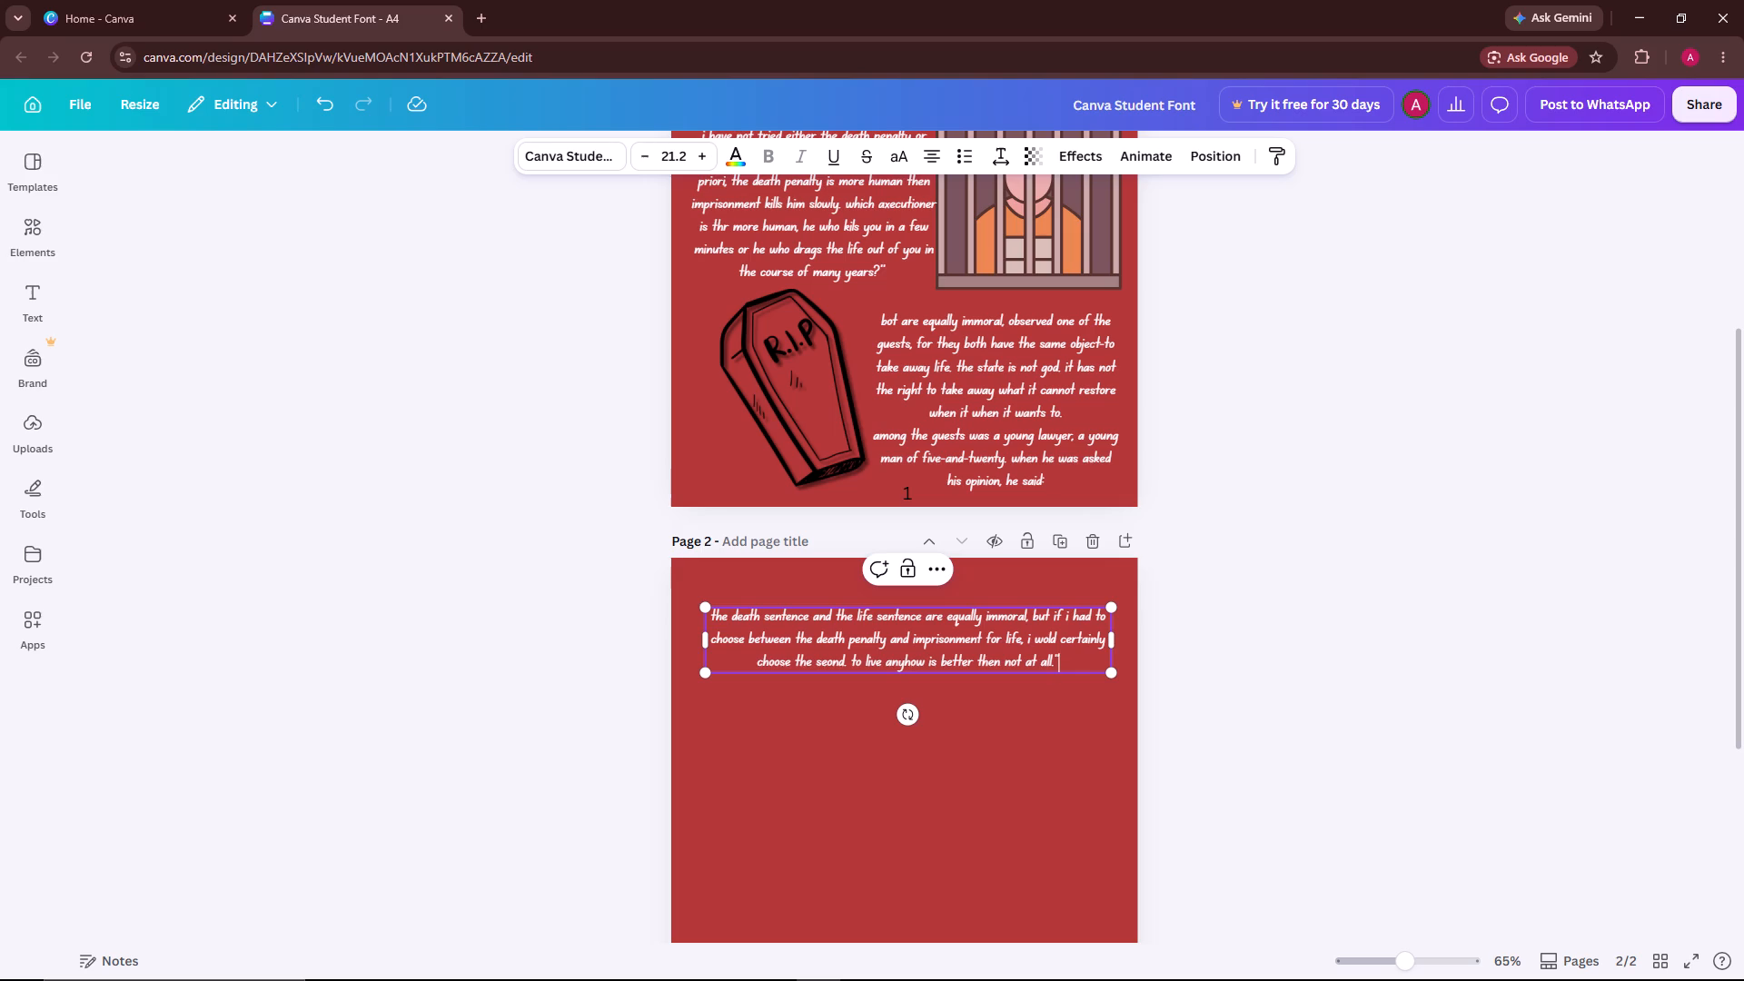
Add the sentence "a lively discussion arose." at the end of the page 2 paragraph.
text(a)
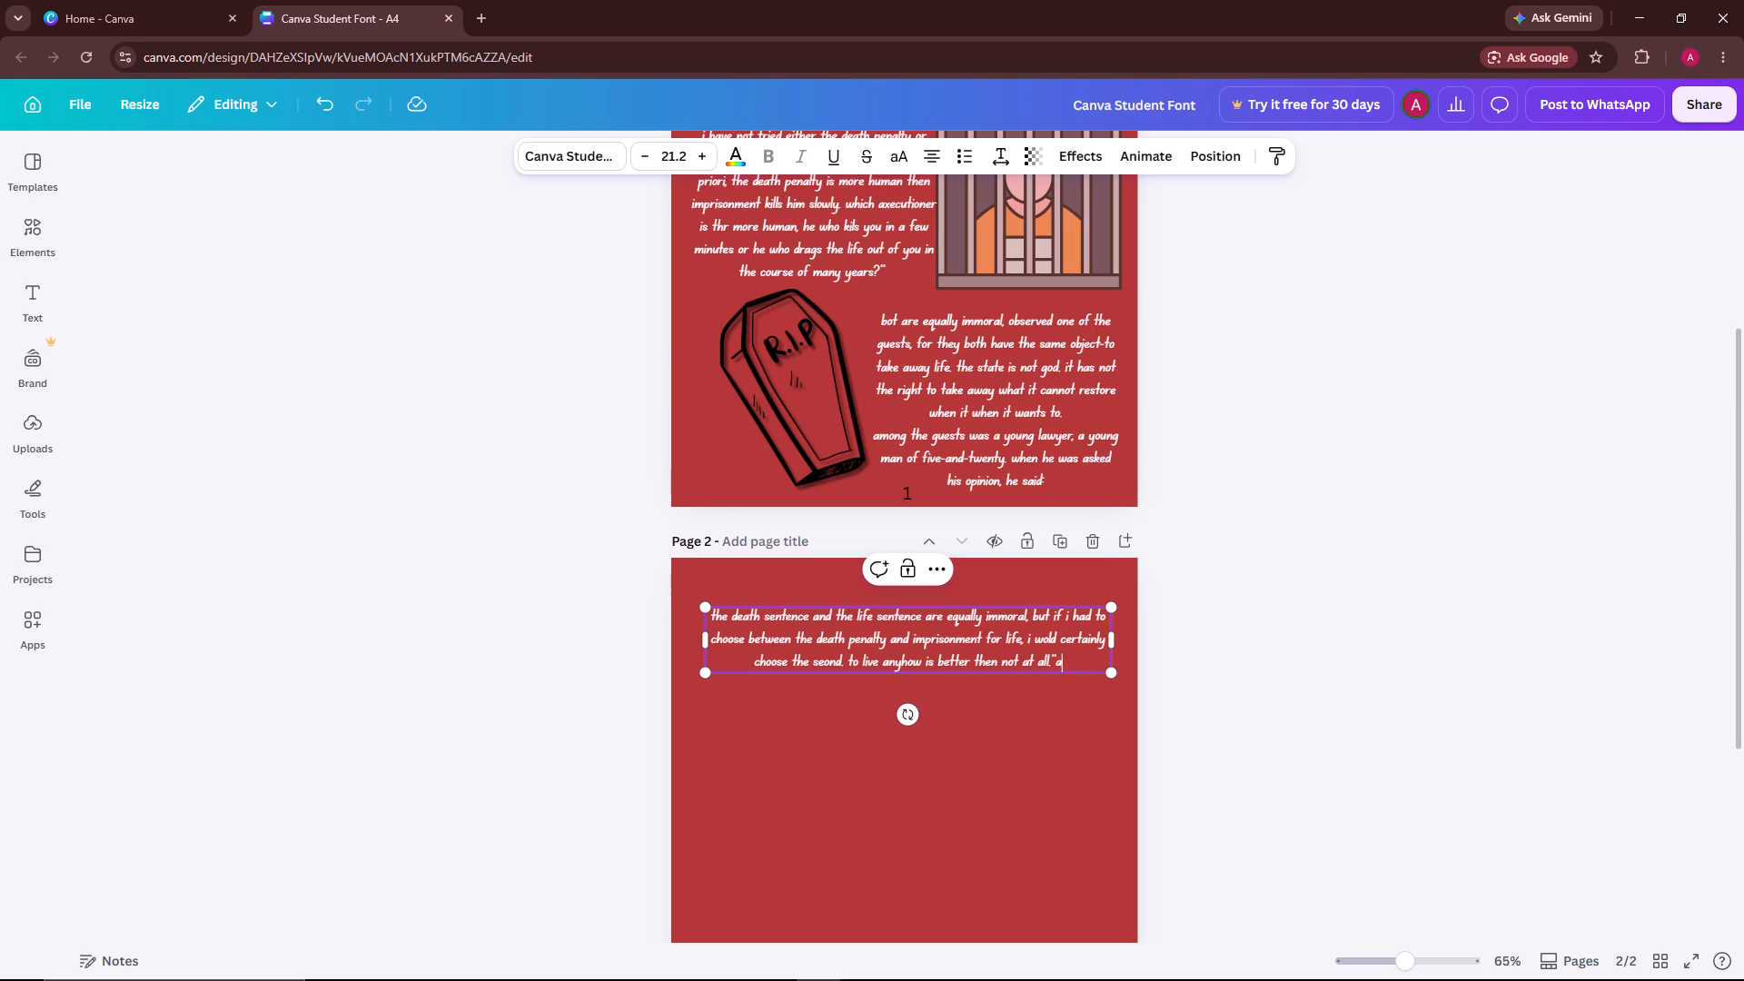
key(space)
text(liv)
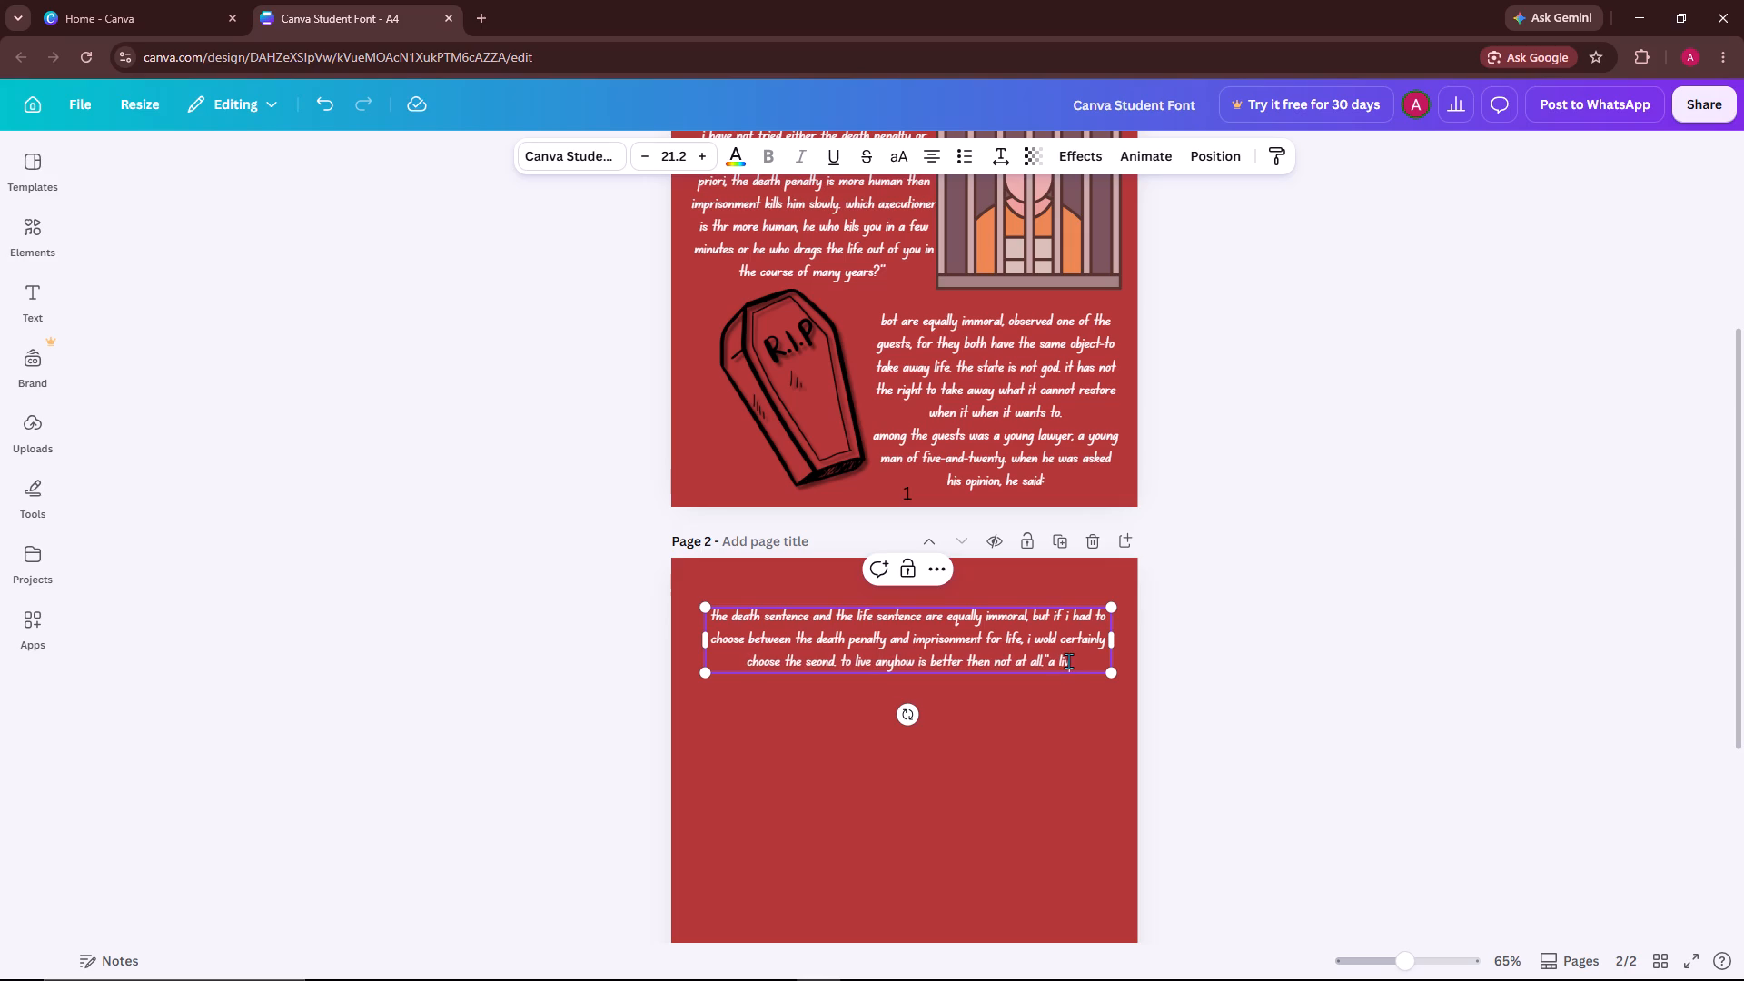
text(ely)
key(space)
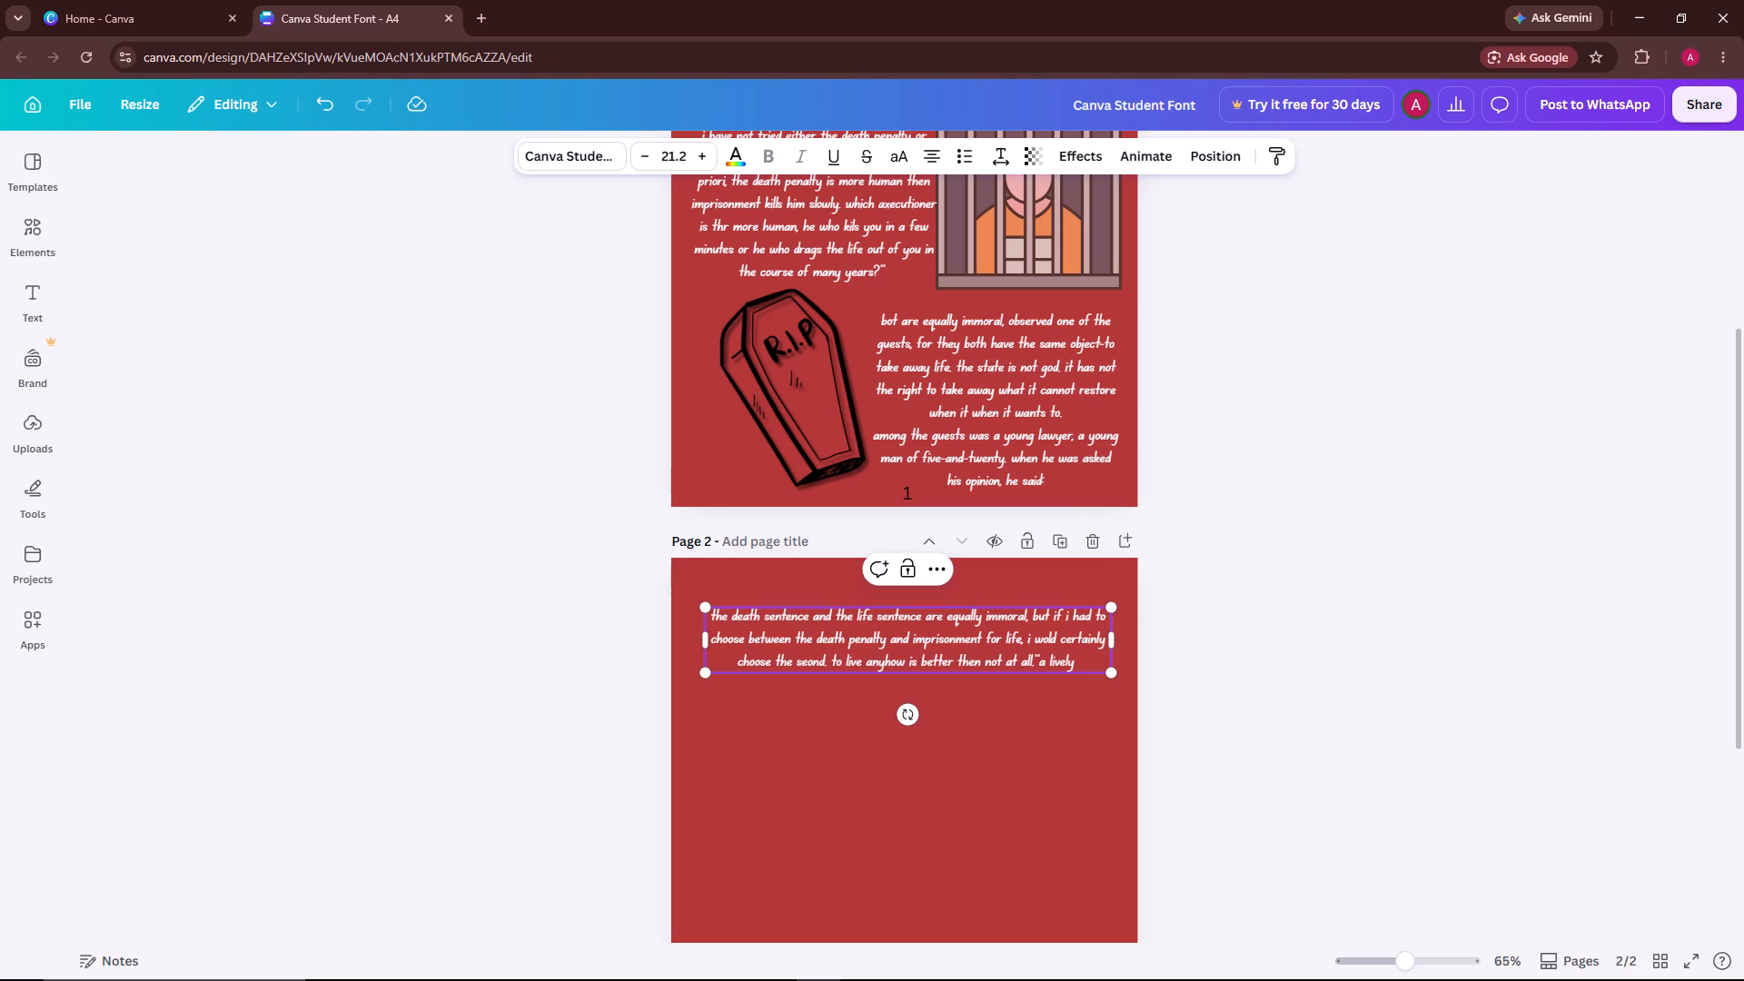
text(di)
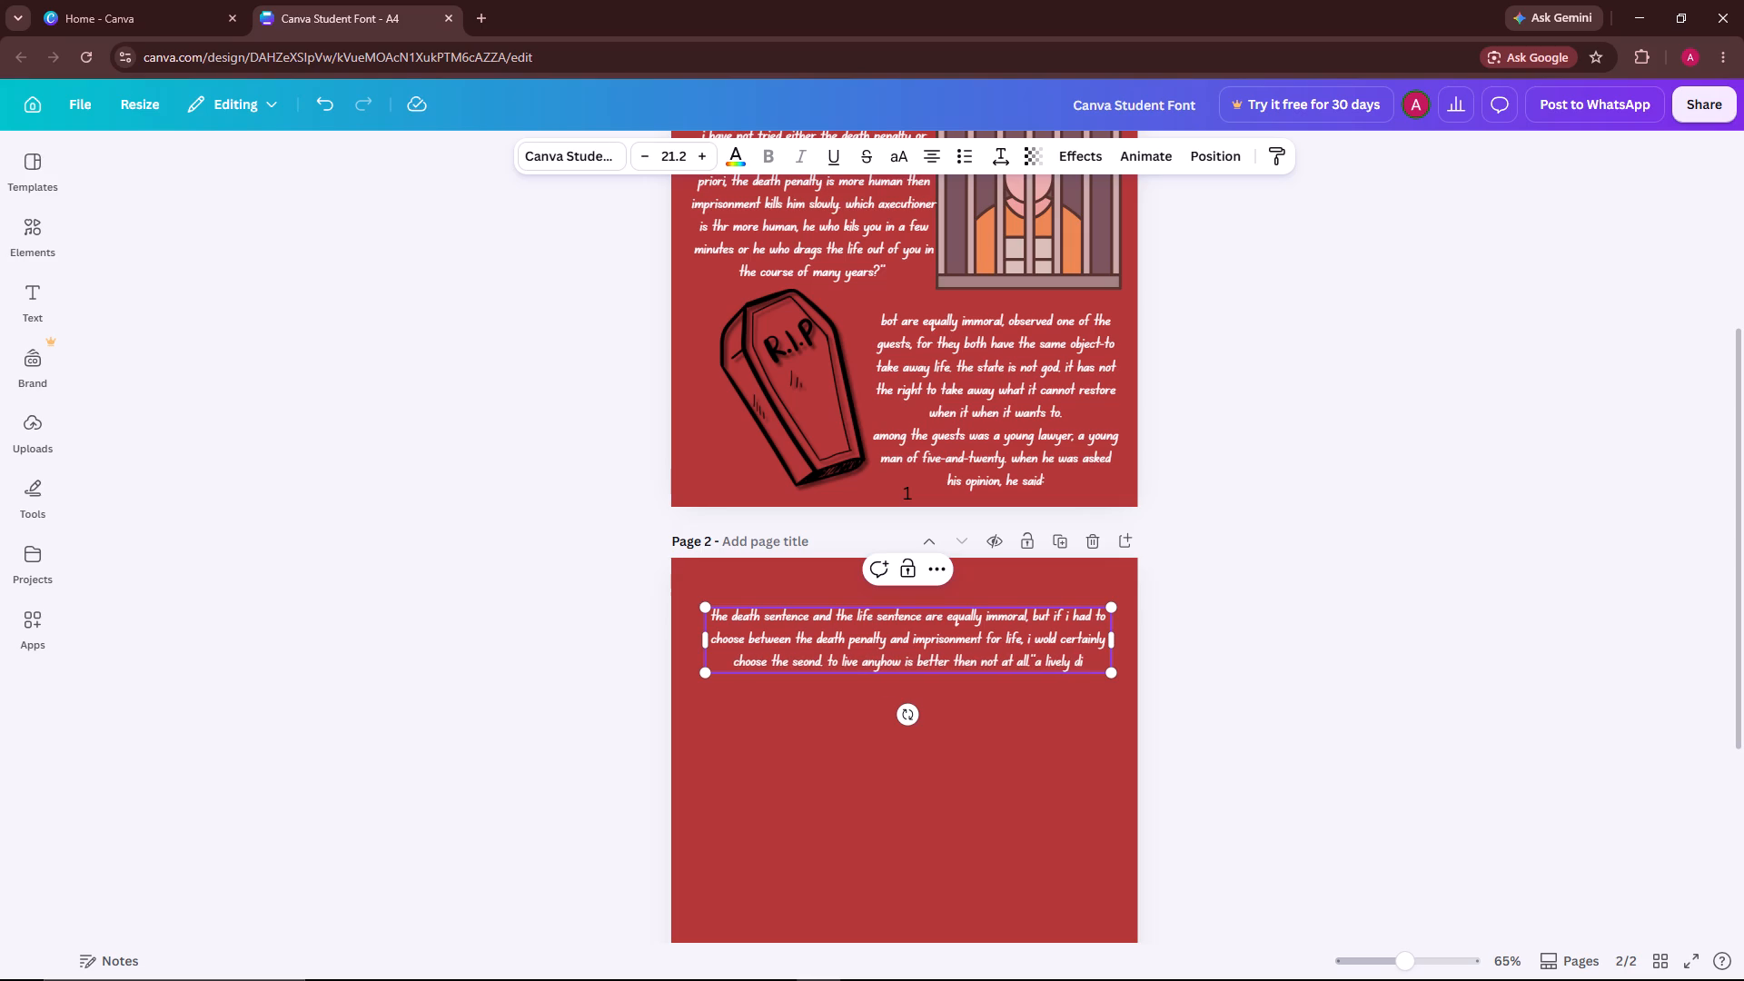
key(s)
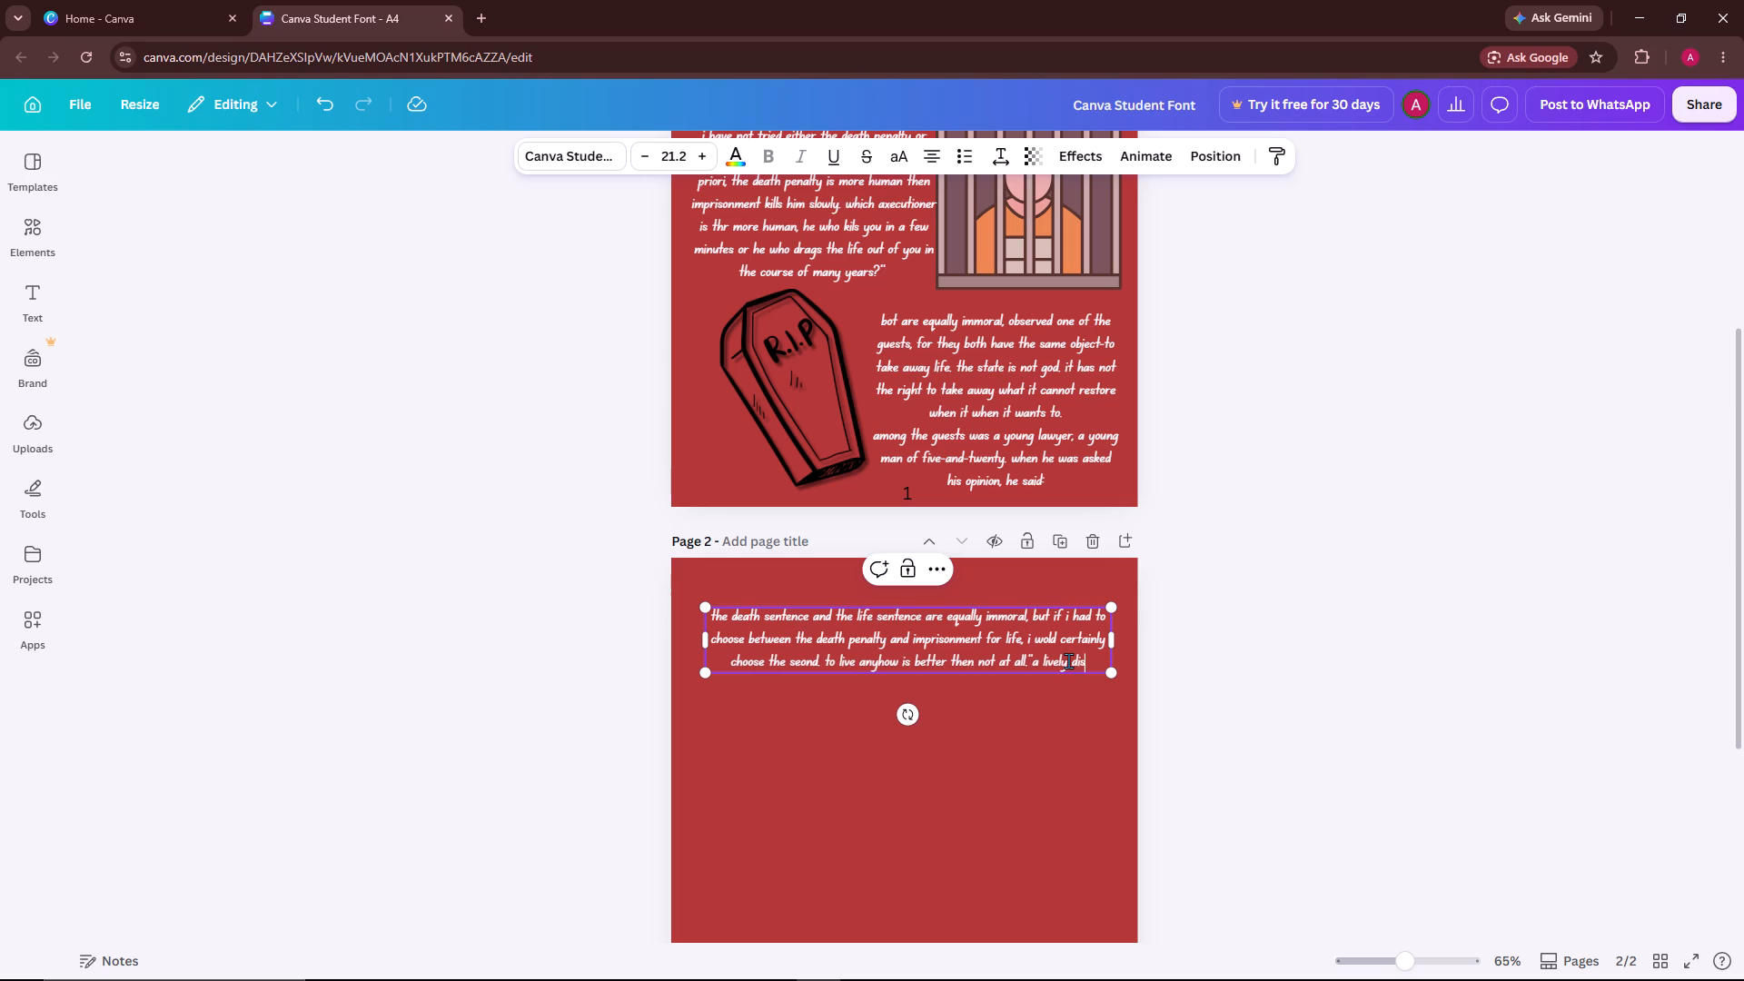
text(cu)
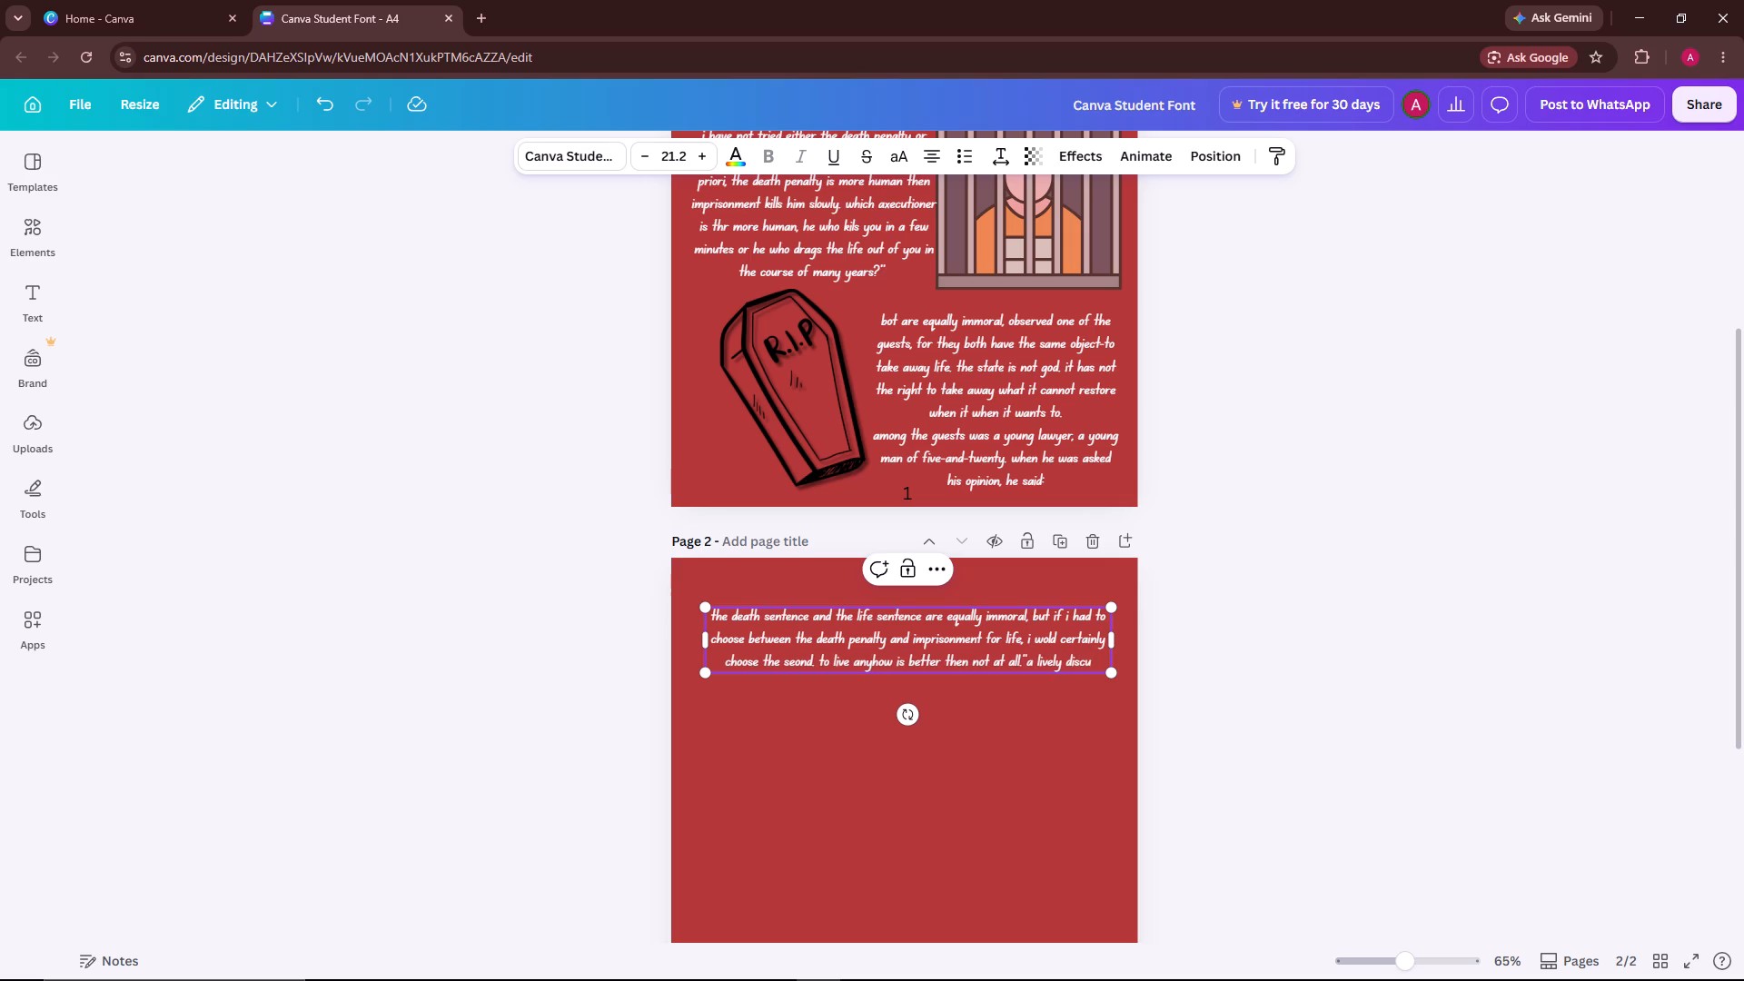
text(ss)
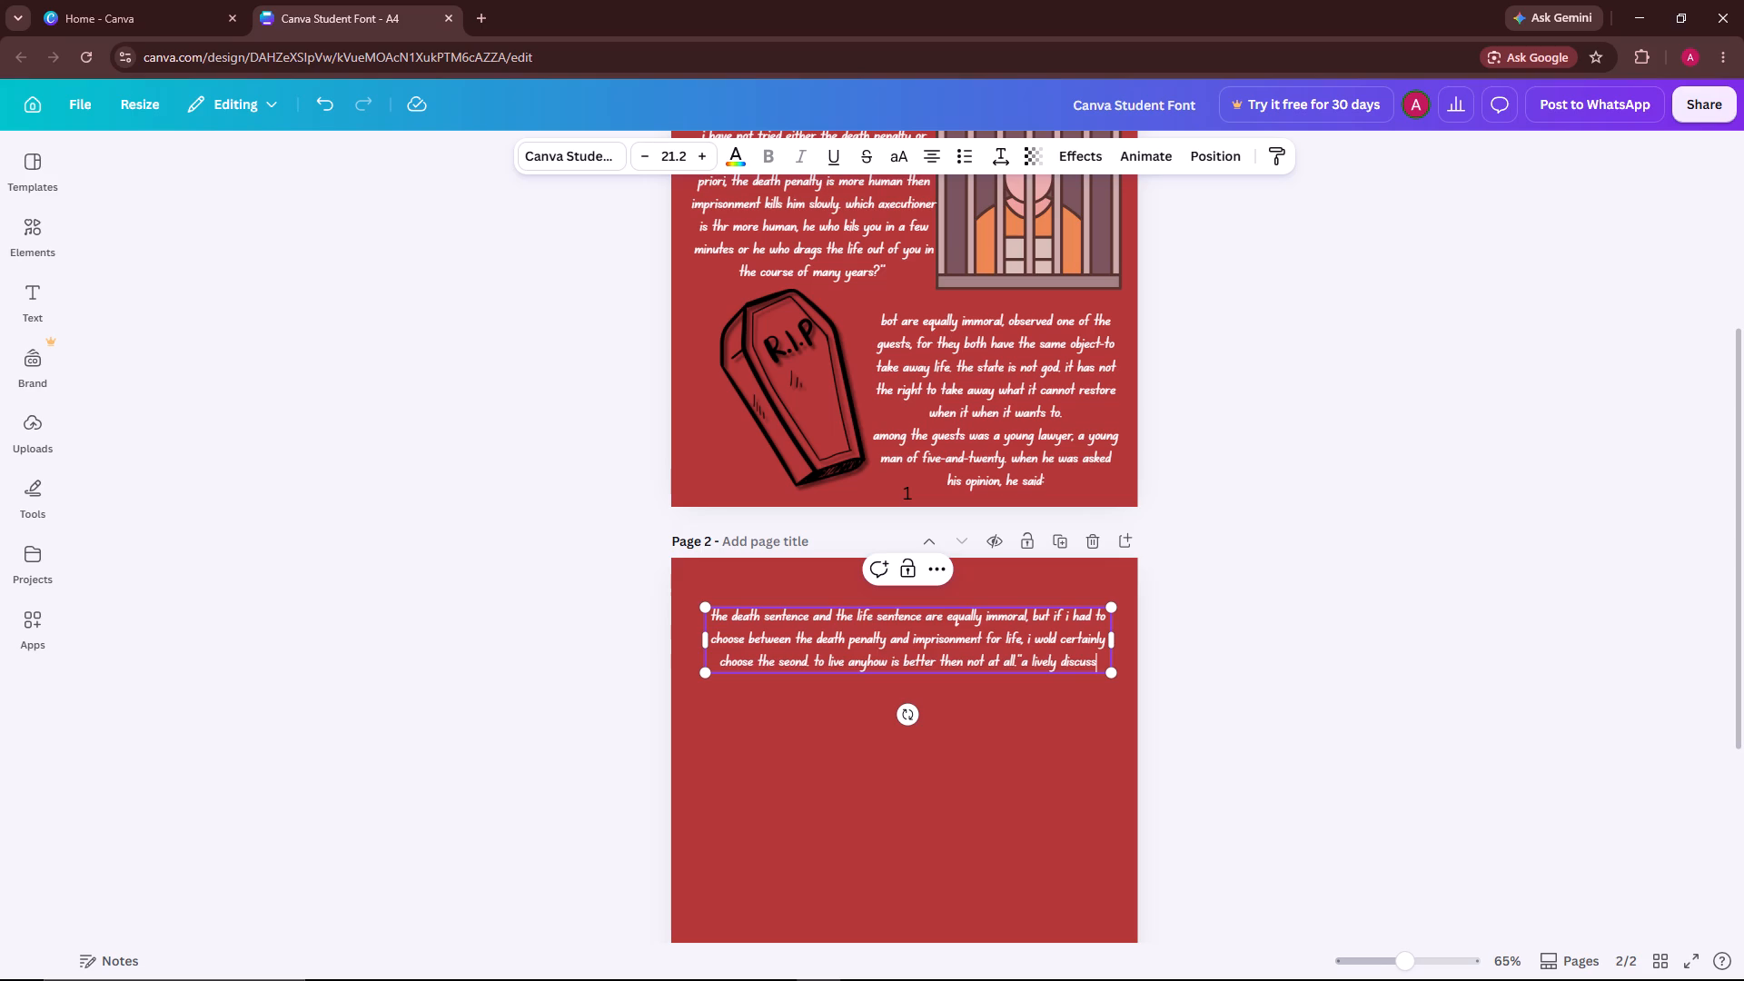
text(ion)
key(space)
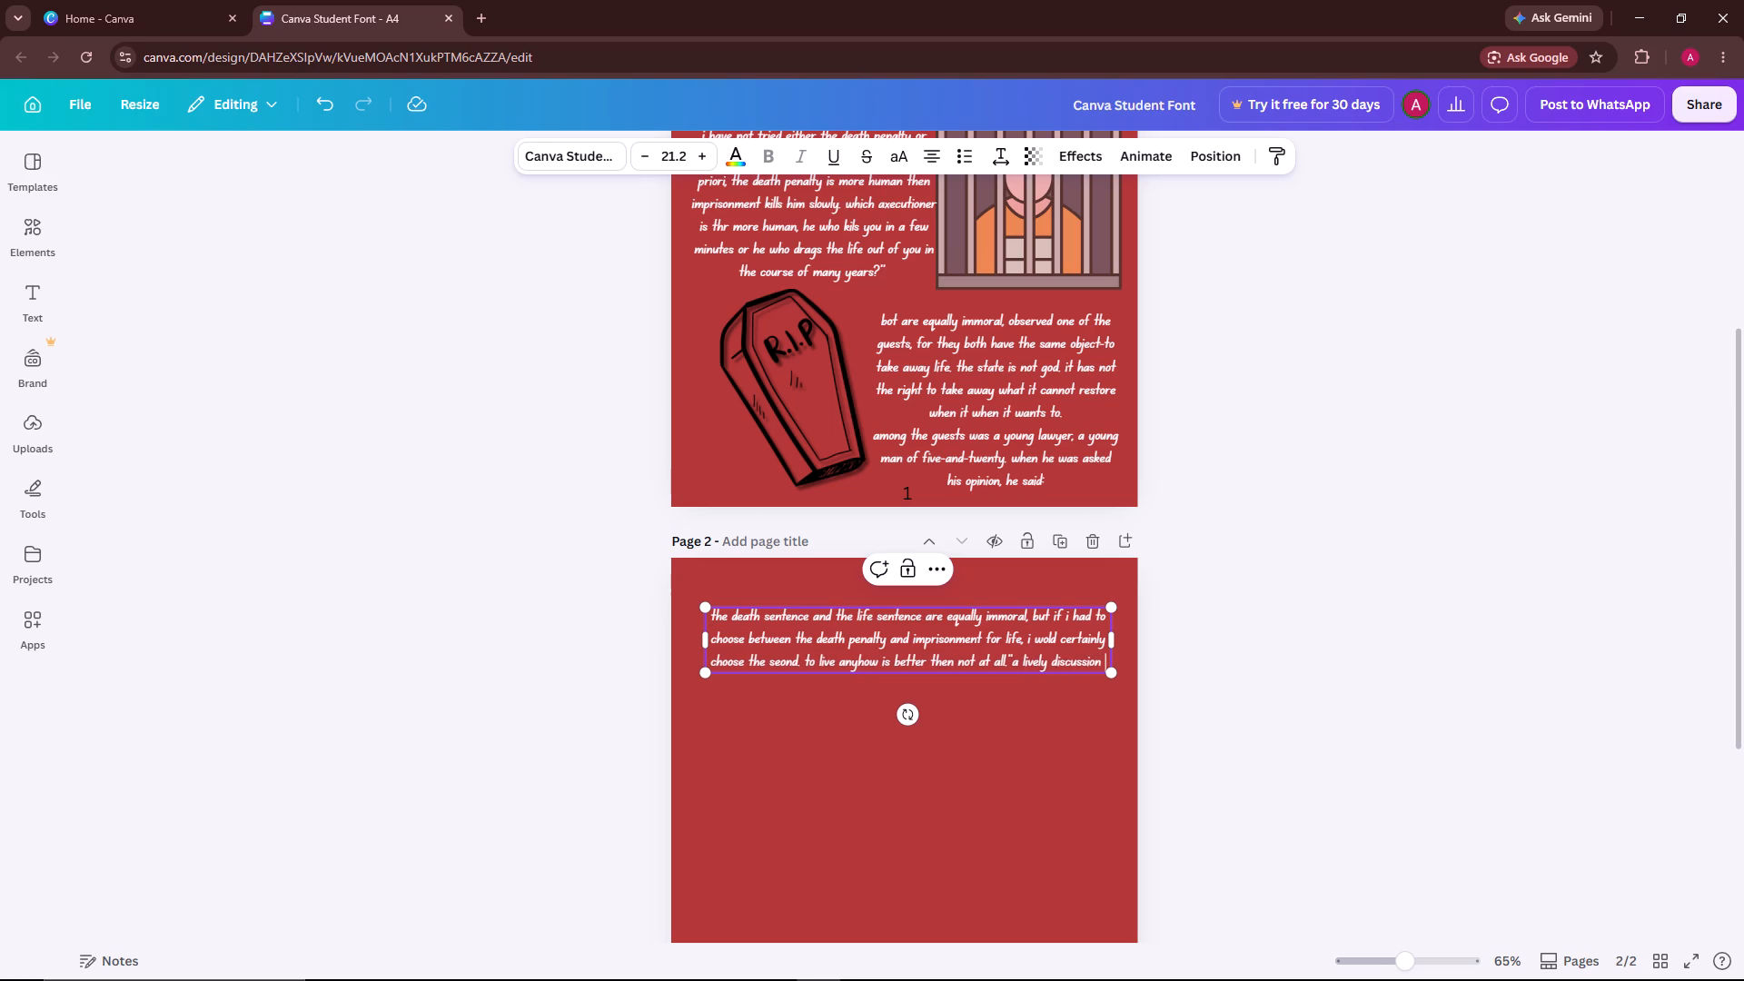
key(a)
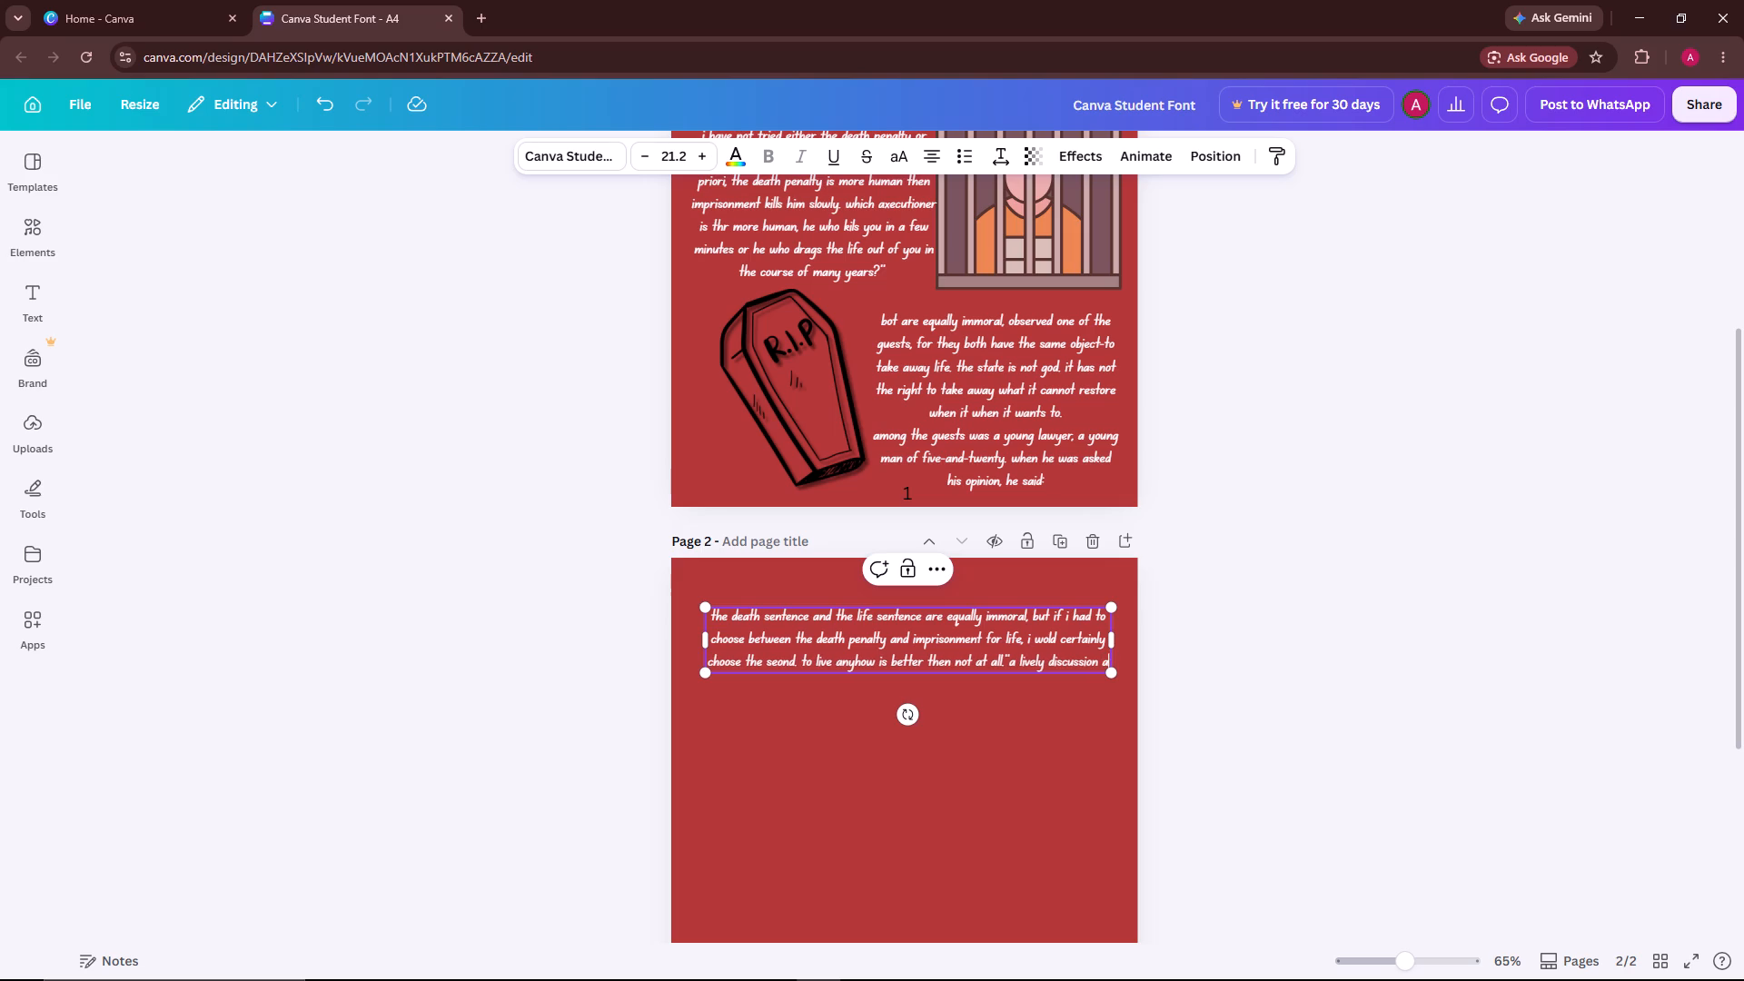
text(ros)
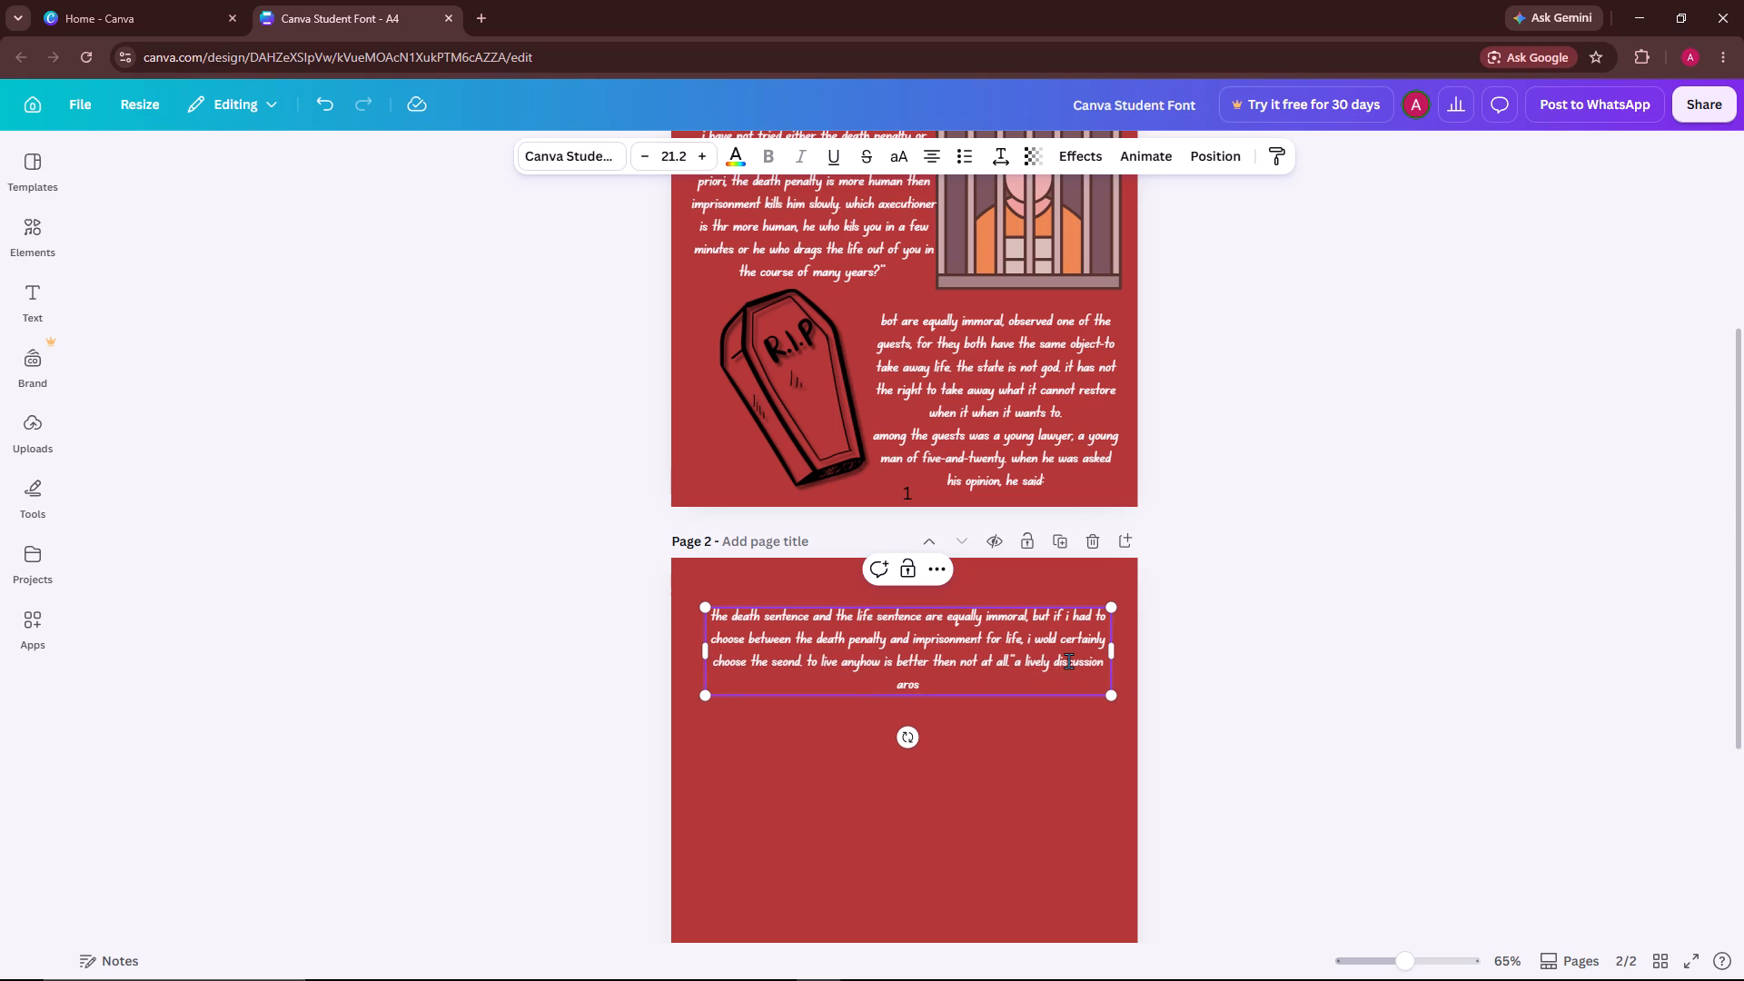
key(e)
key(period)
Start a new sentence in the page 2 paragraph with "the banker, who was younger".
key(space)
text(the banker)
key(space)
key(BackSpace)
text(,)
key(space)
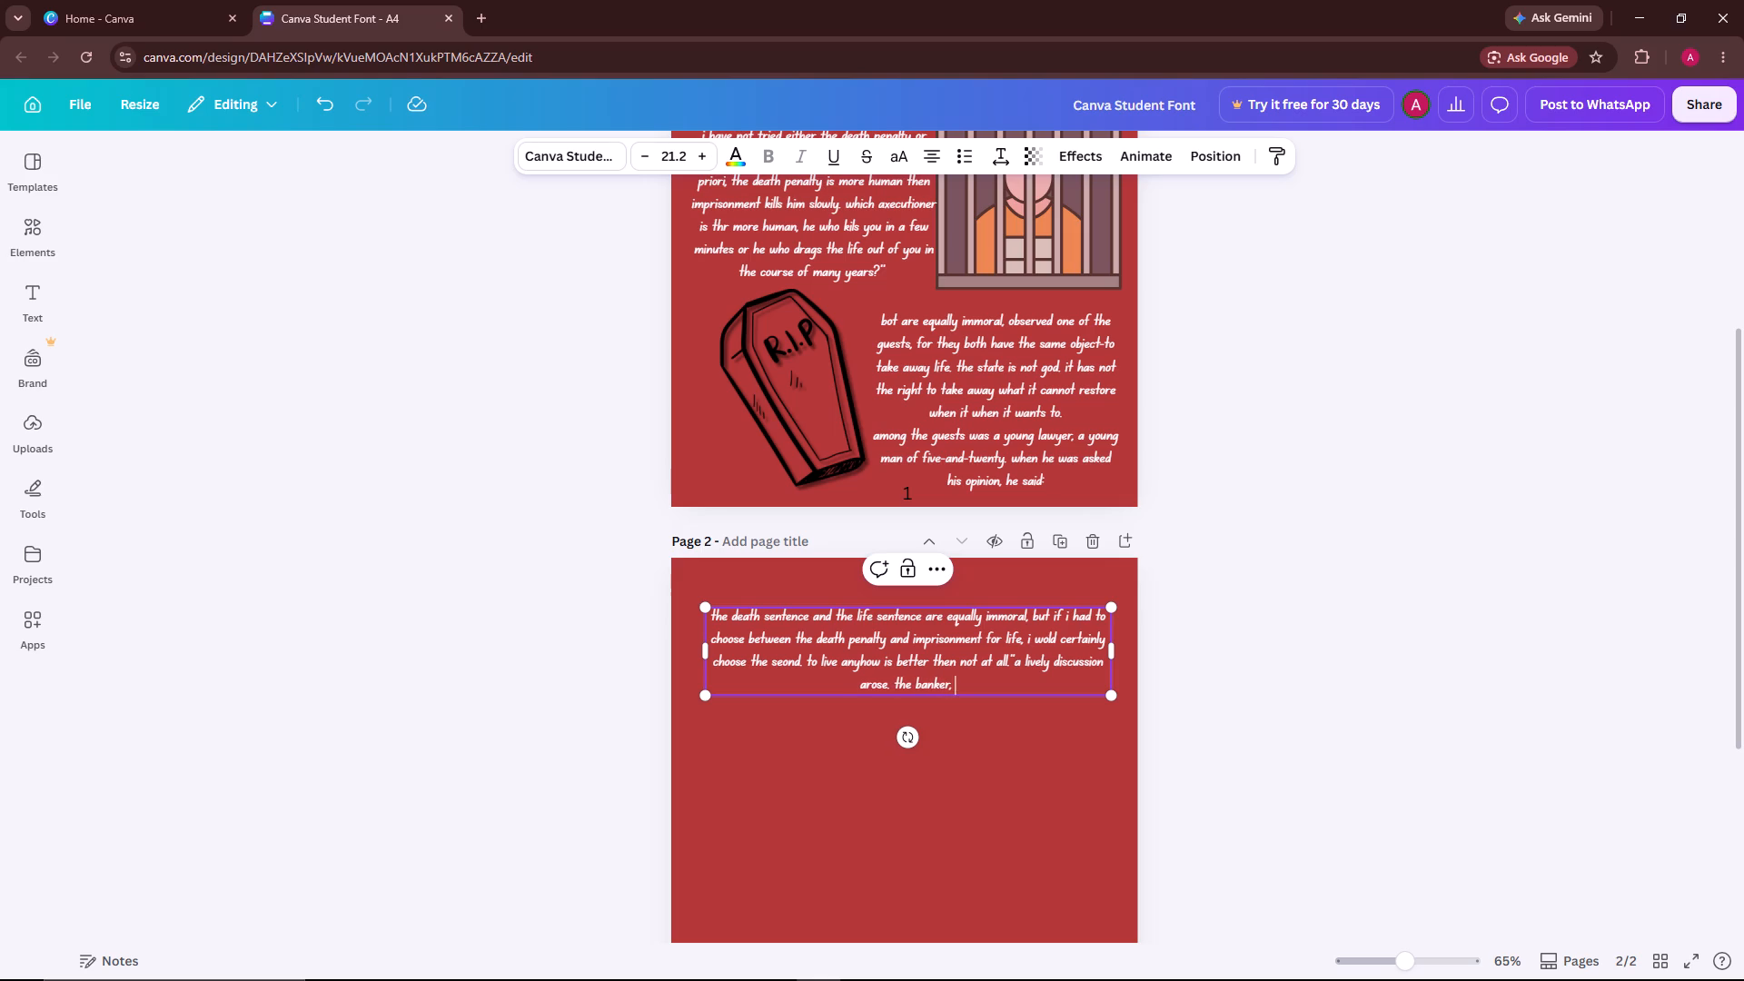
text(who)
key(space)
text(was)
key(space)
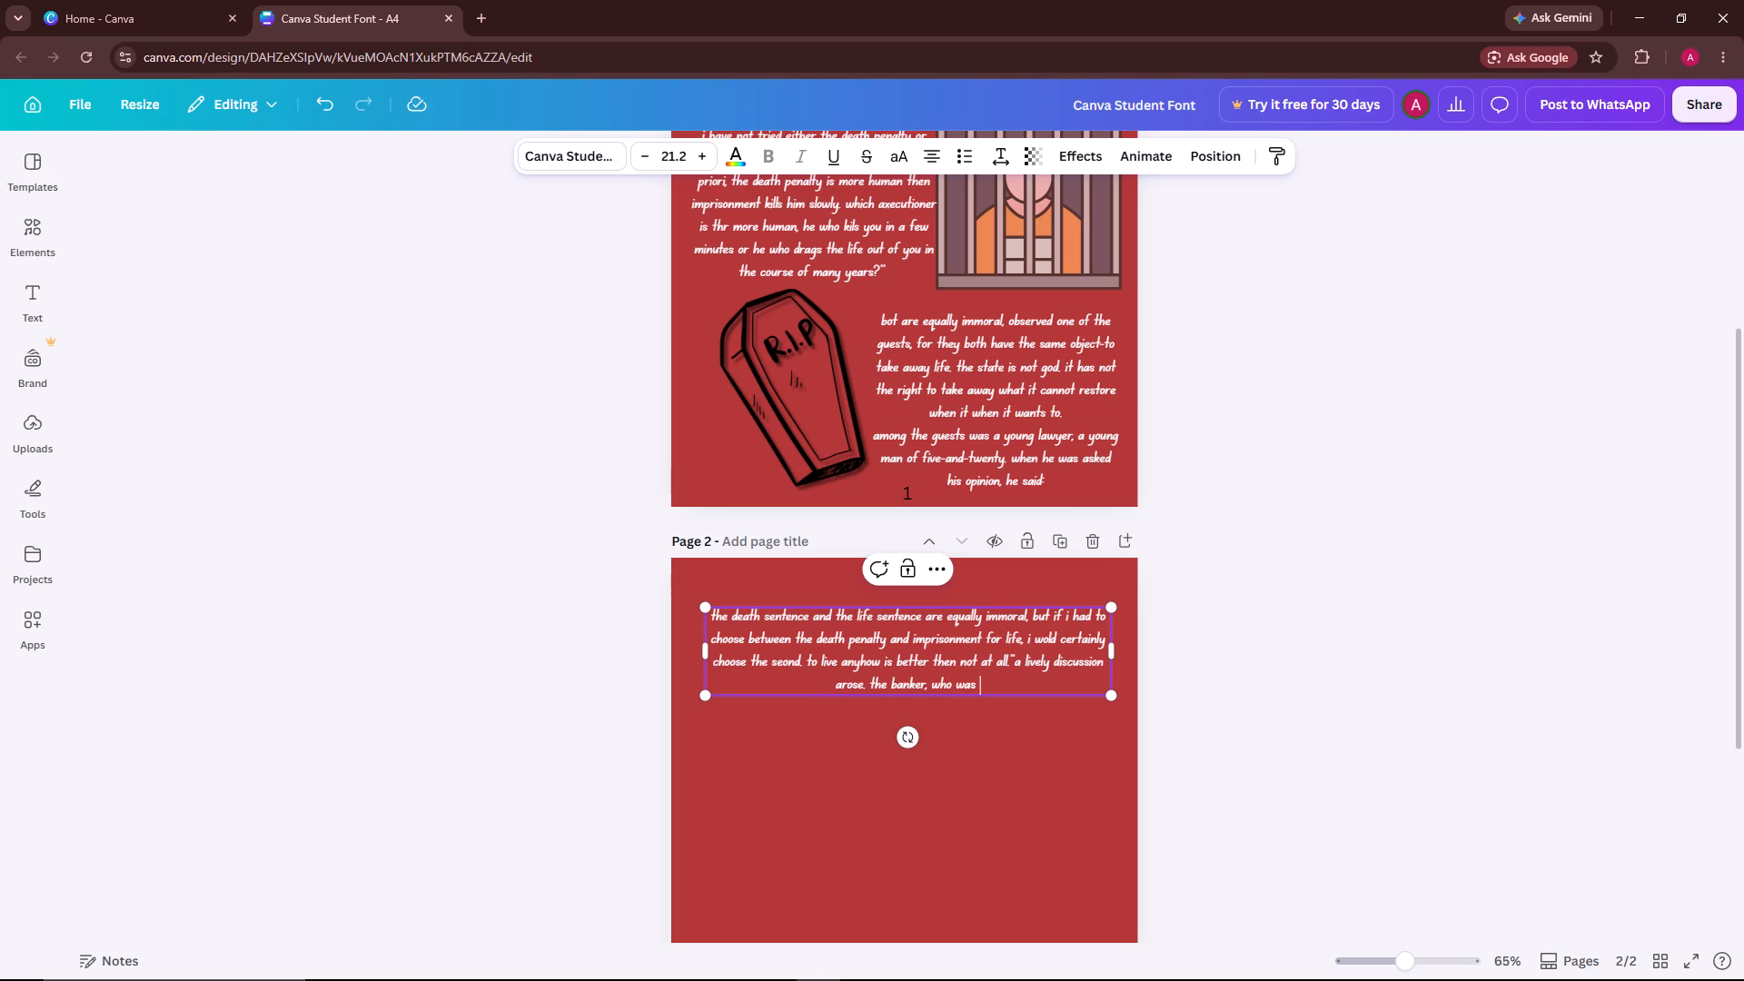
text(younger)
key(space)
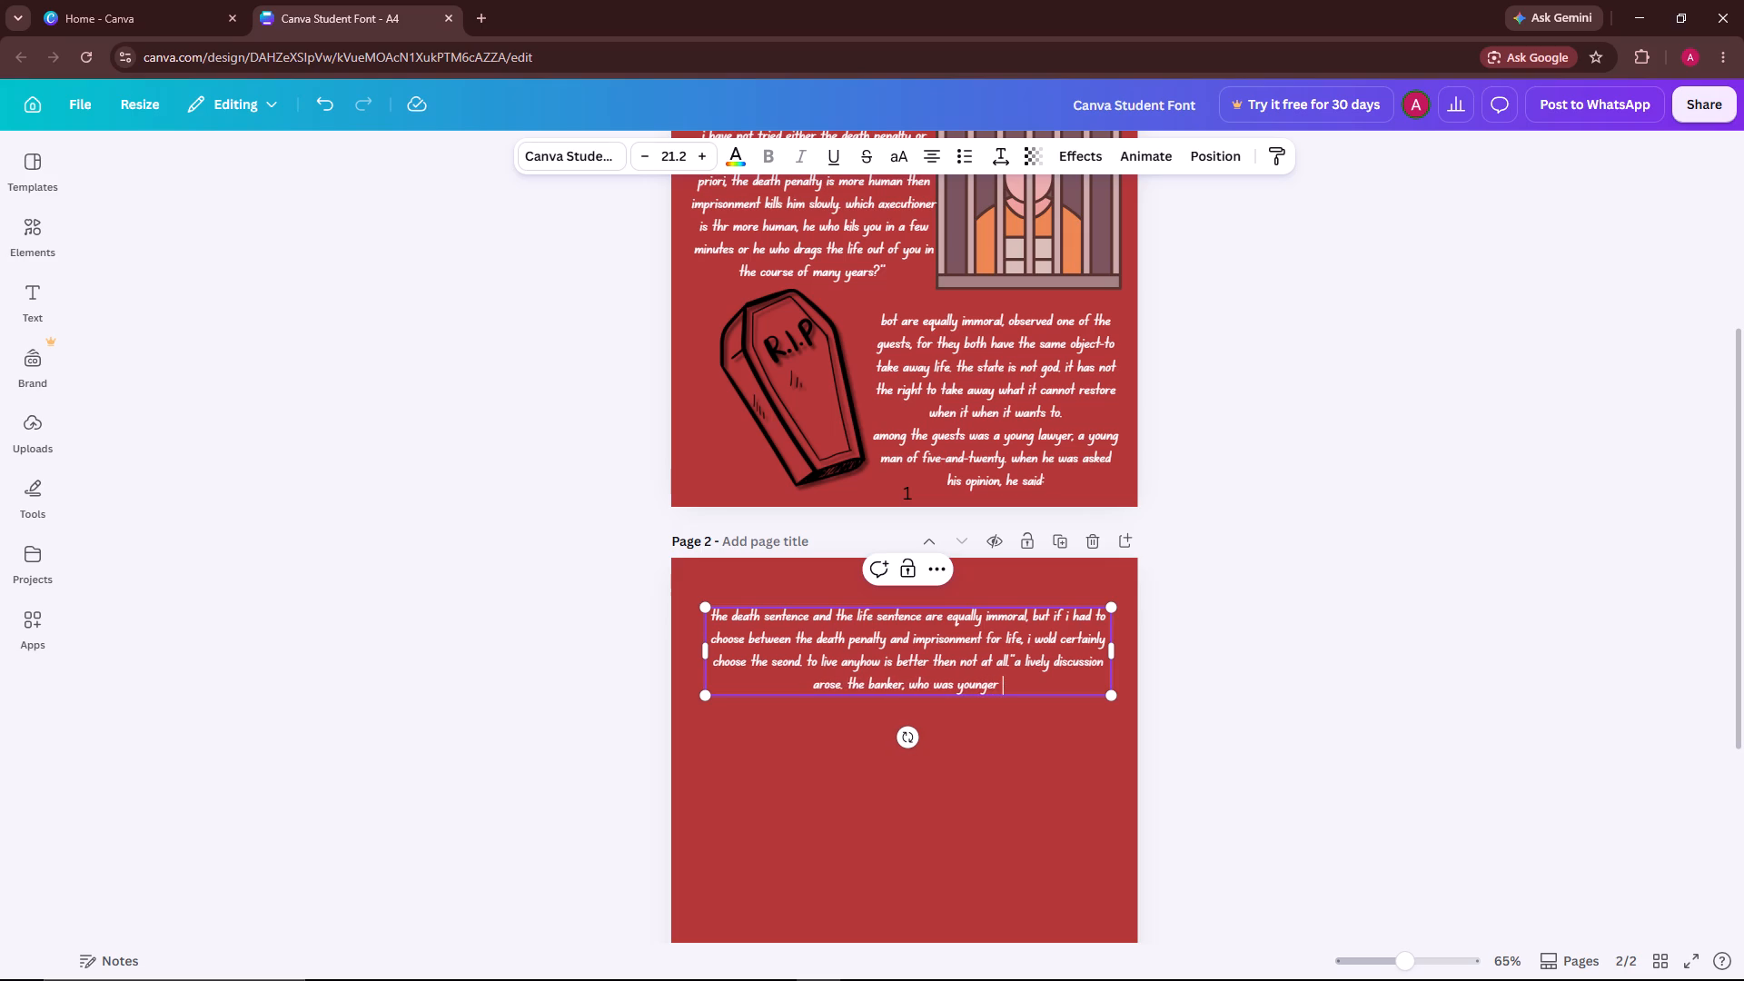
Continue the banker sentence on page 2 with "and more nervous in those days,".
text(and)
key(space)
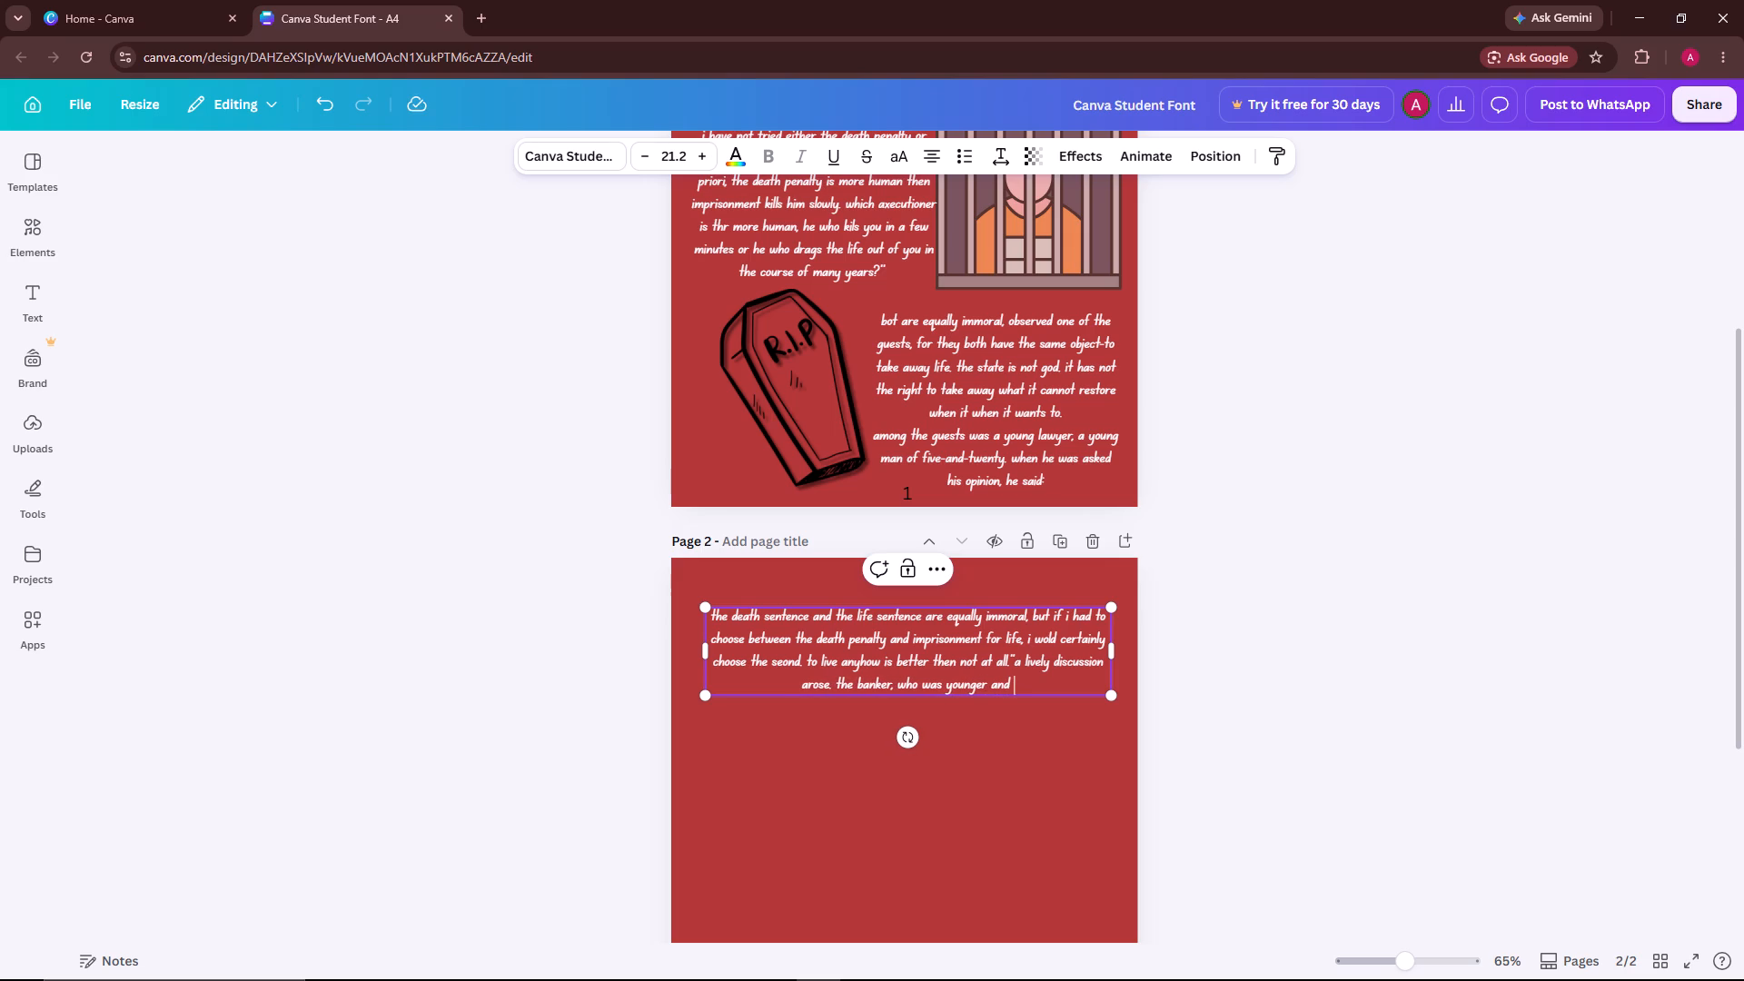
text(more)
key(space)
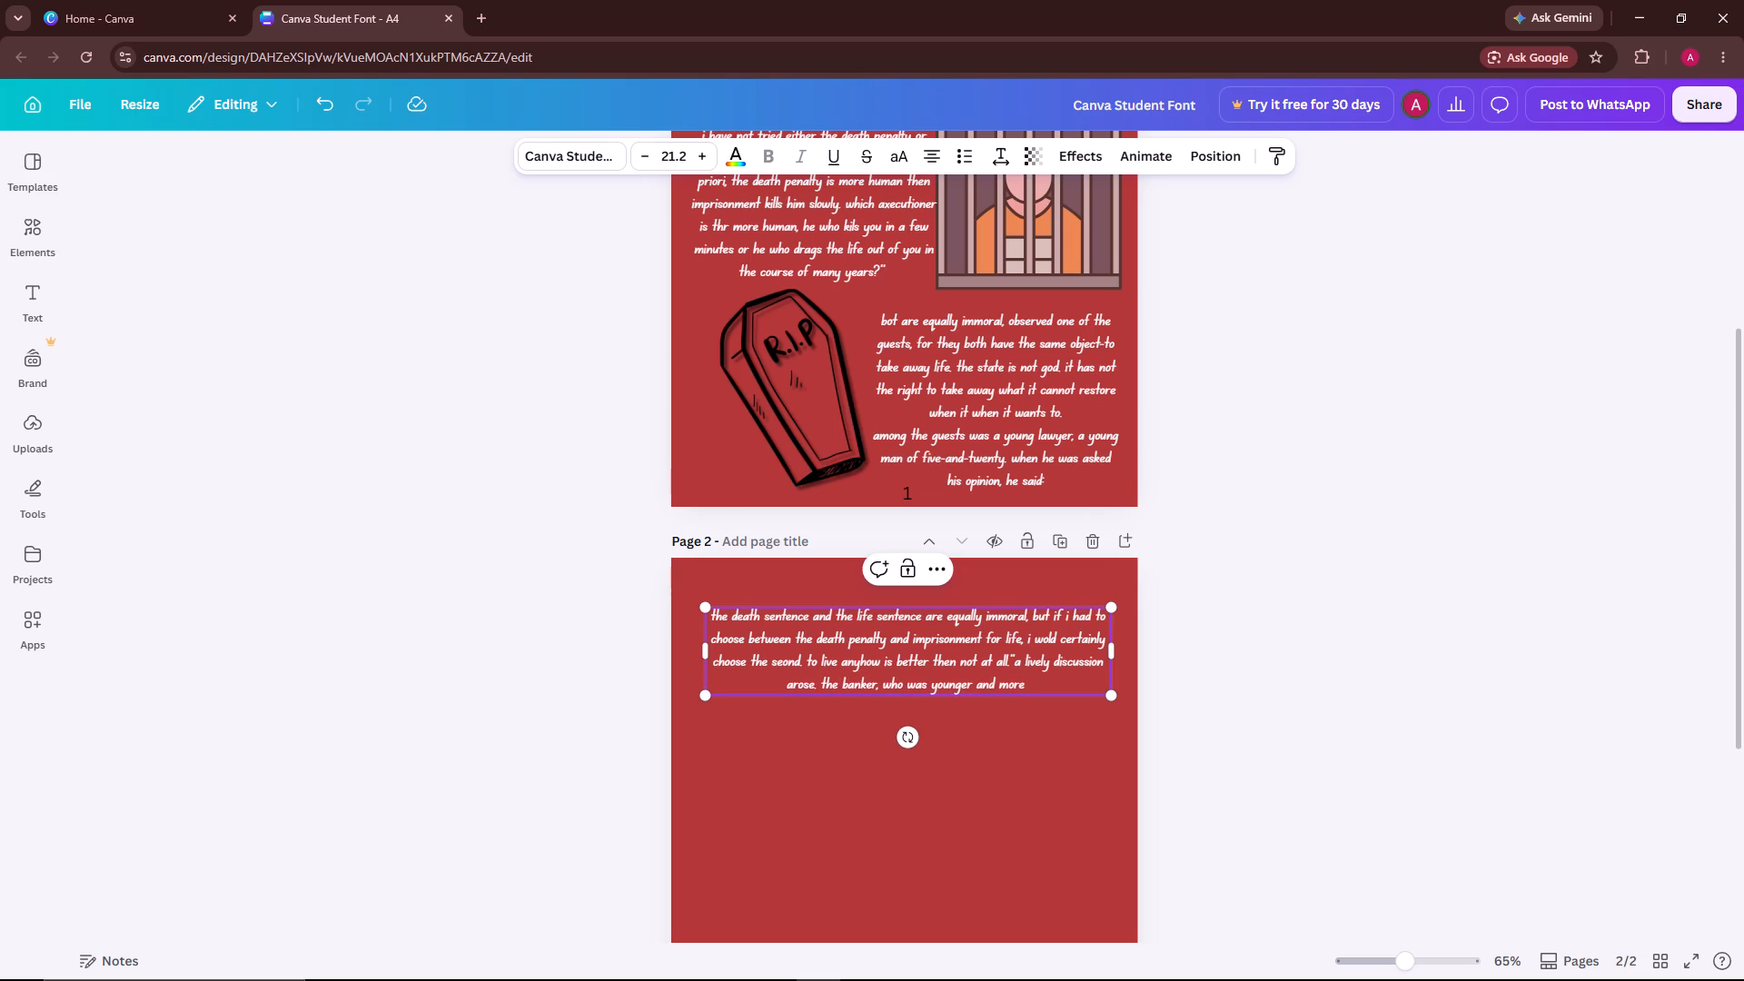
text(nerv)
text(ous)
key(space)
key(a)
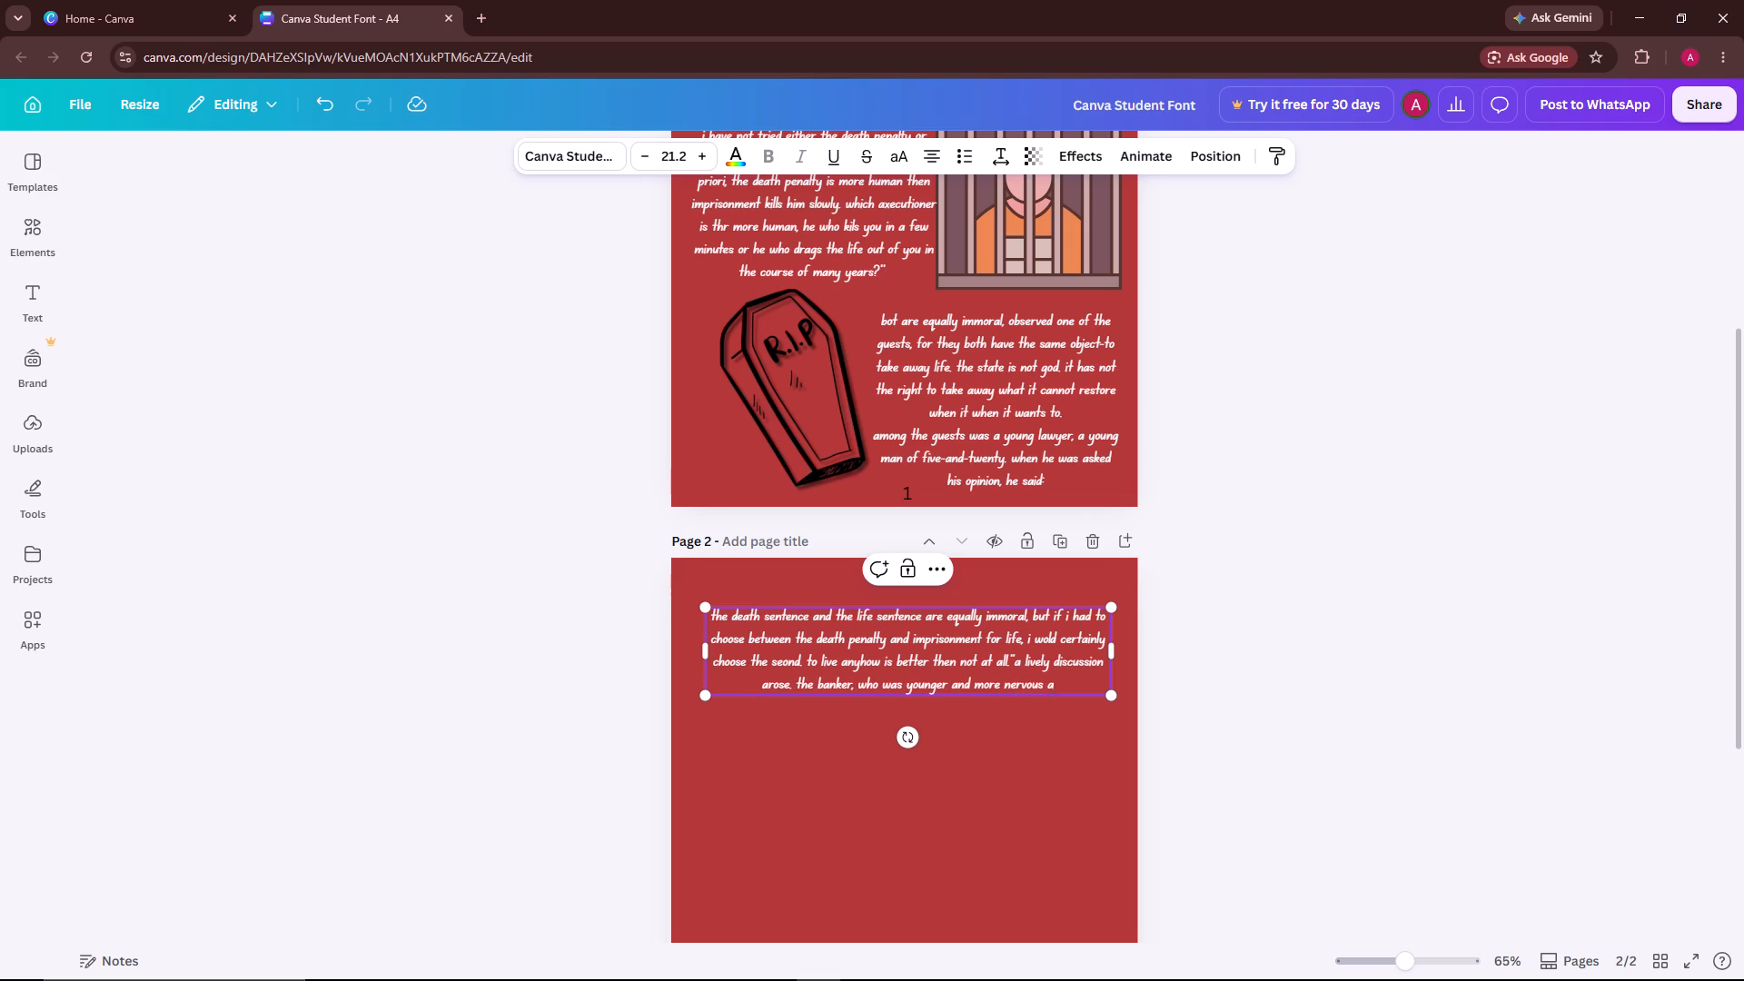
key(BackSpace)
text(in)
key(space)
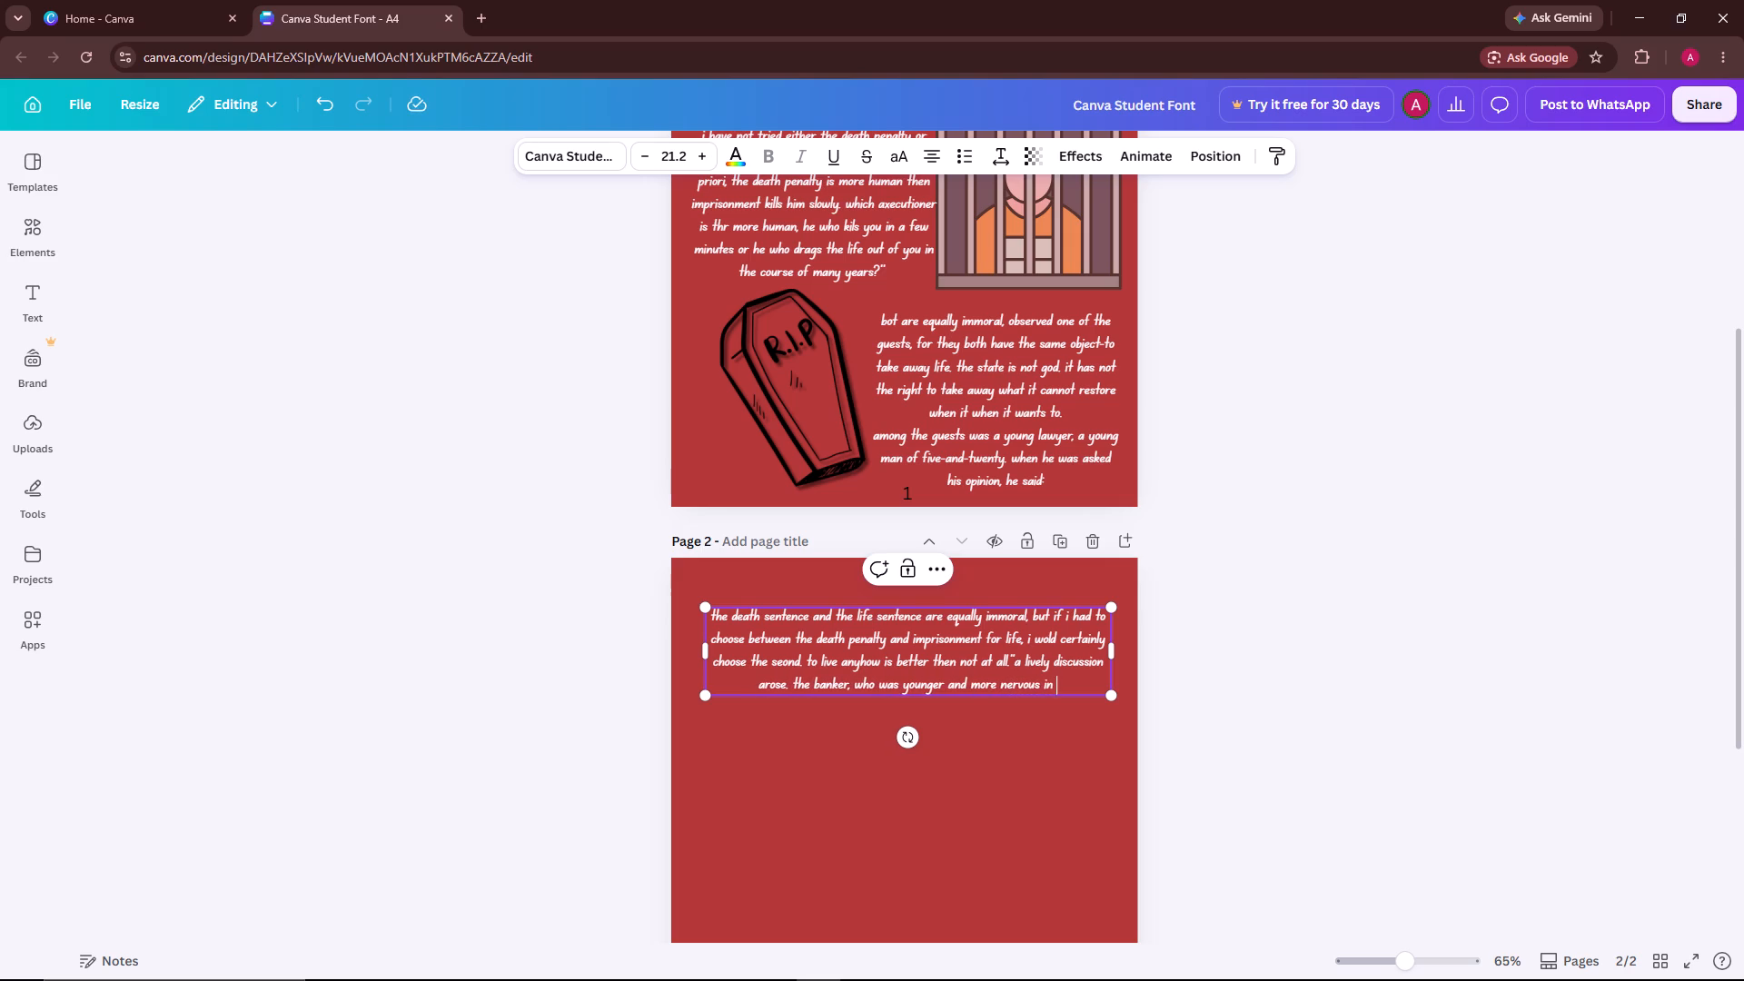
text(those)
key(space)
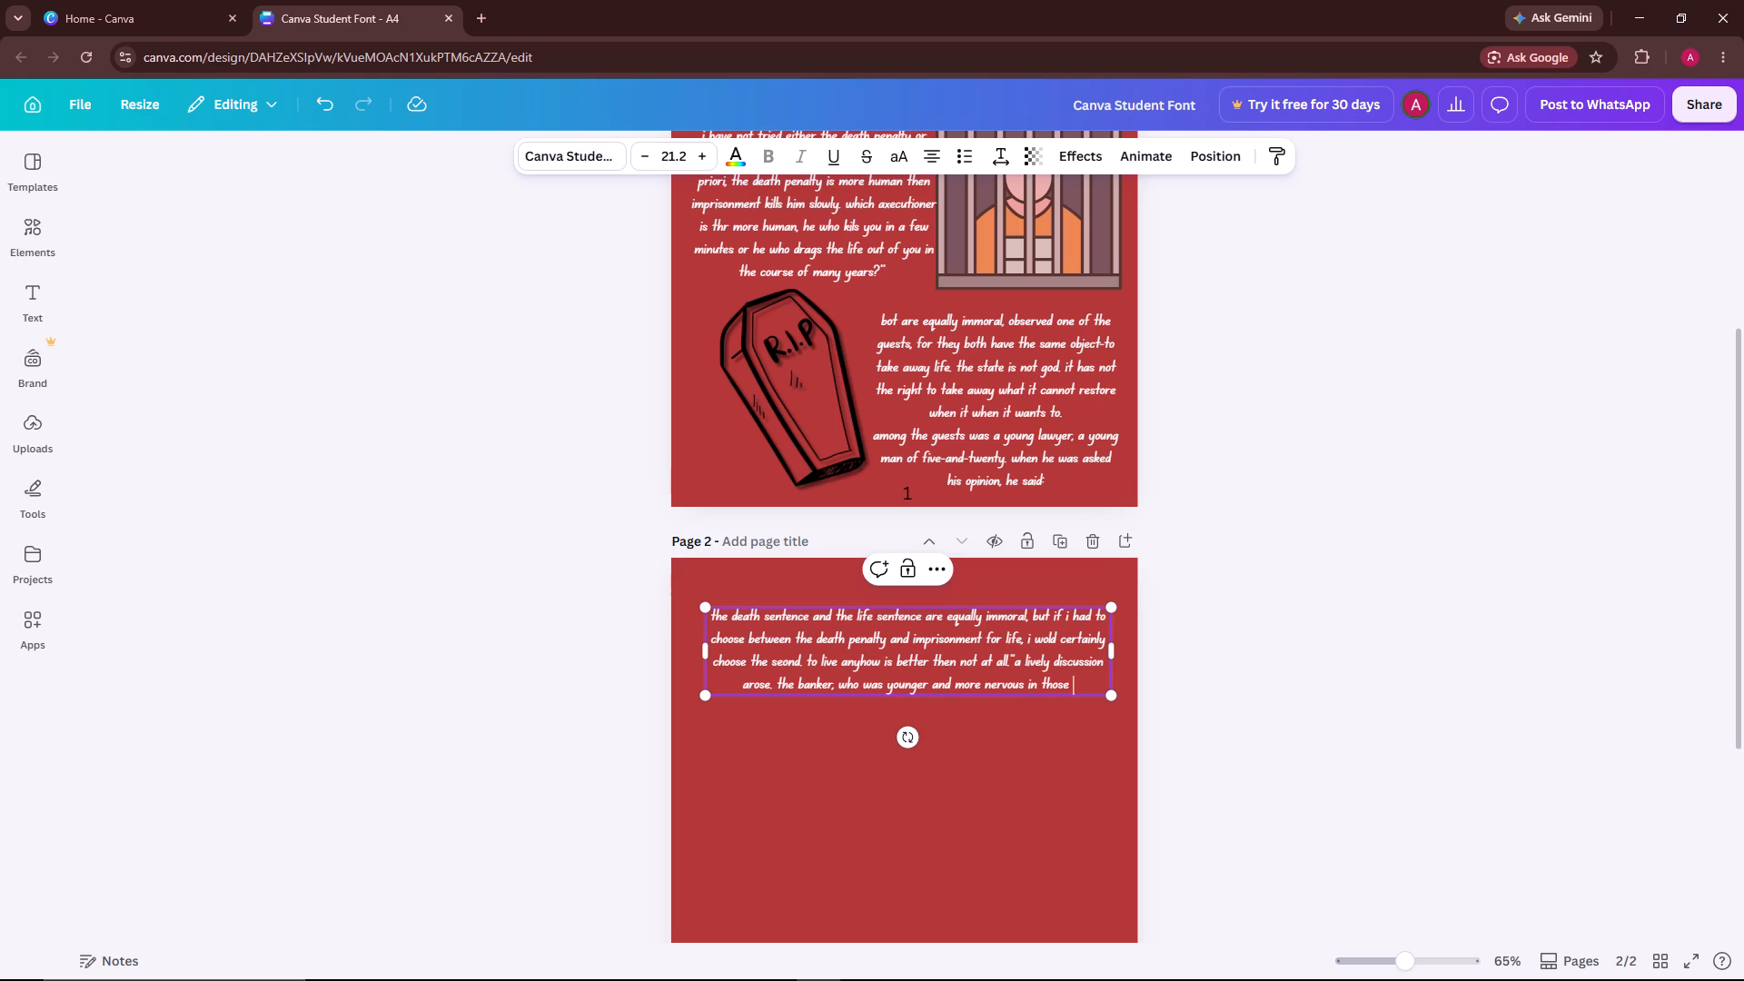
text(day)
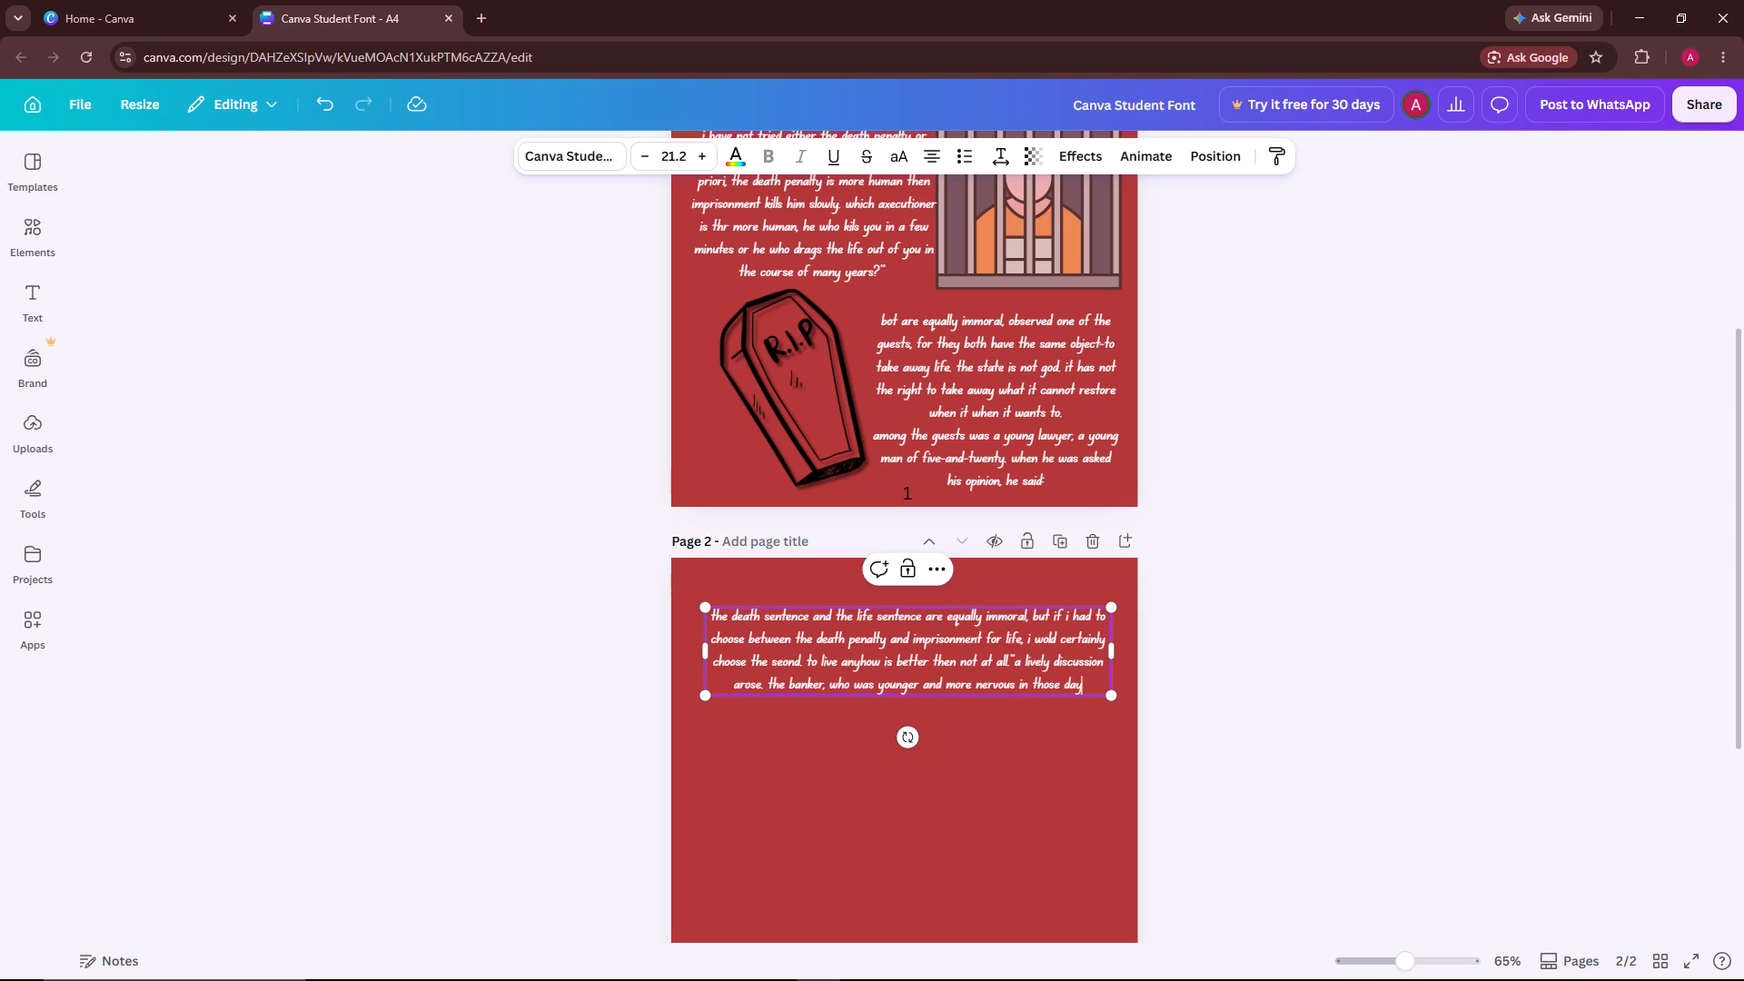
text(s, e)
key(BackSpace)
Continue the banker sentence in the page 2 text box with "was suddenly carried away".
text(was)
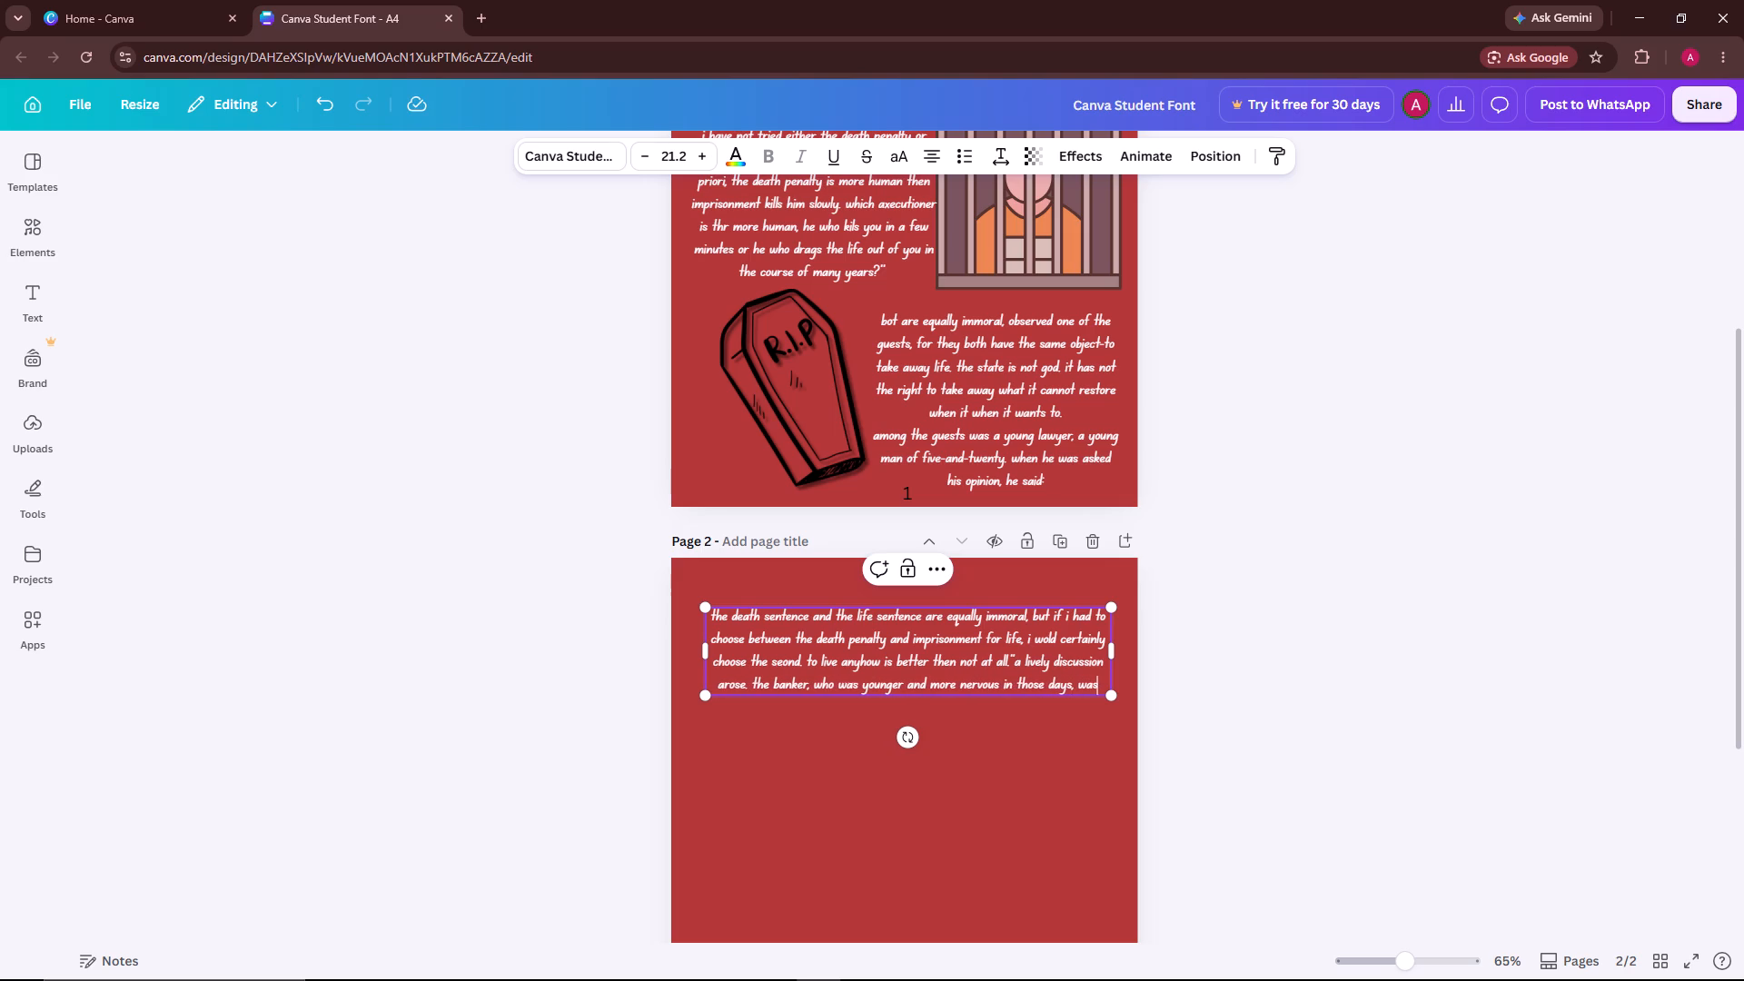
key(space)
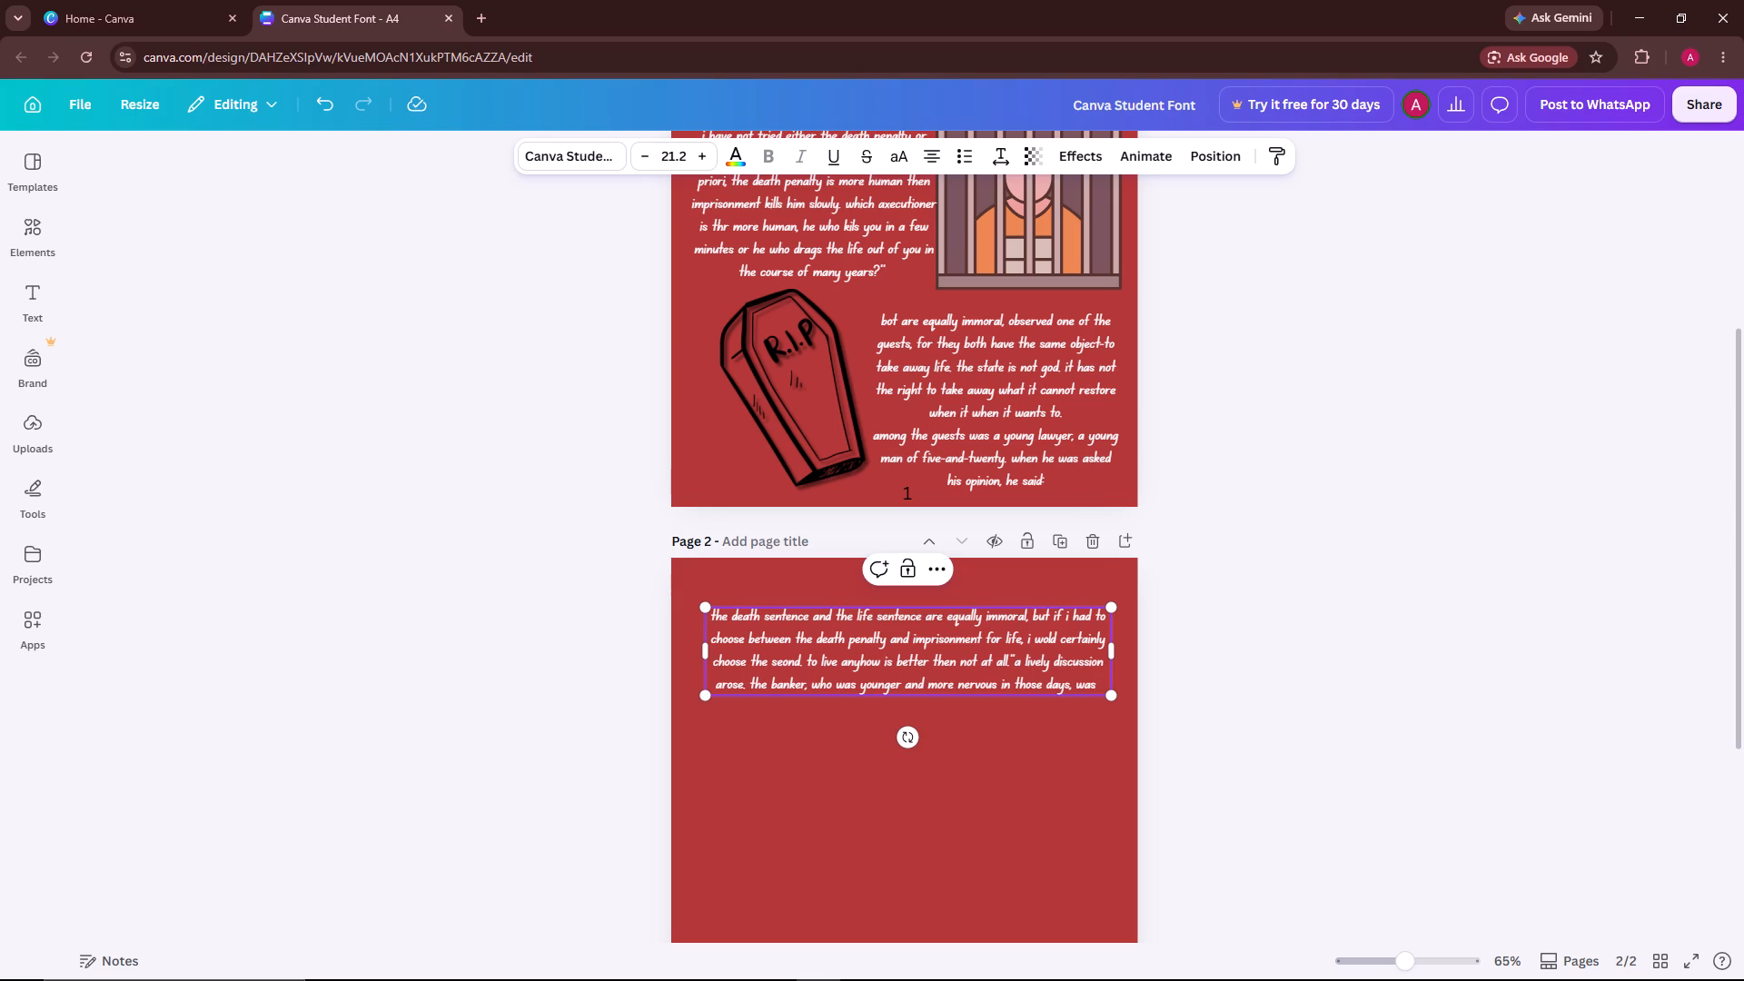
text(sudd)
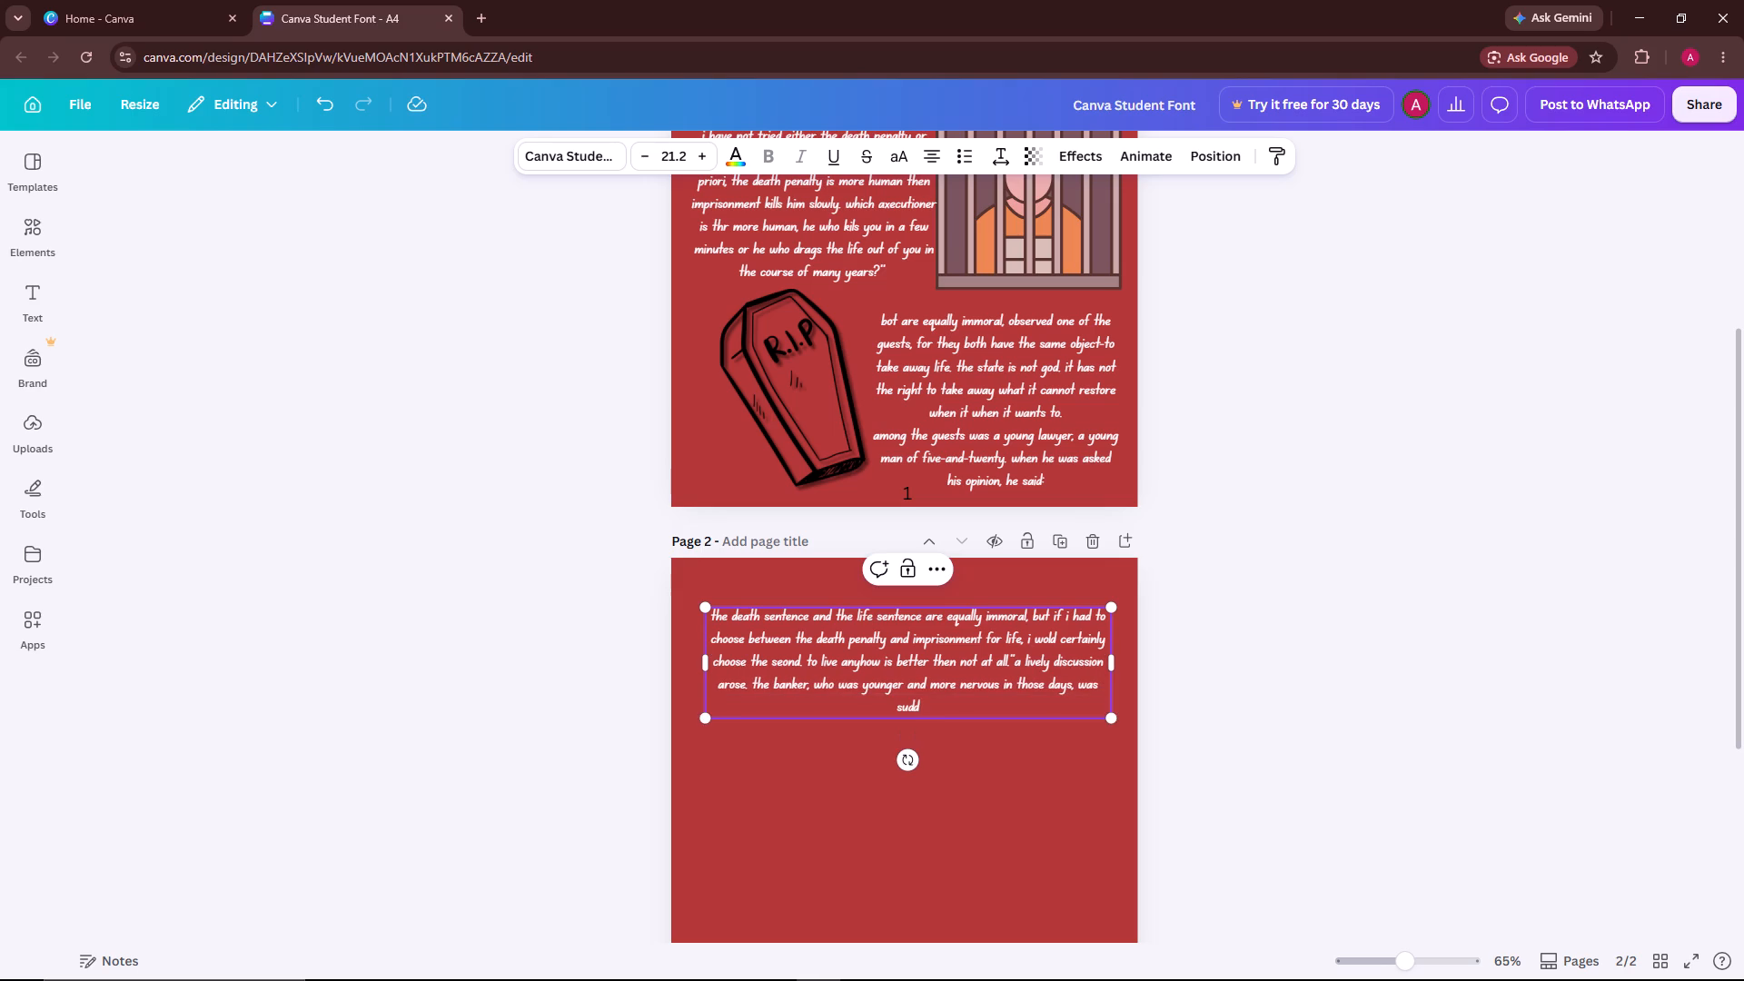
text(enly)
key(space)
text(carr)
text(ied)
key(space)
text(awa)
text(y)
key(space)
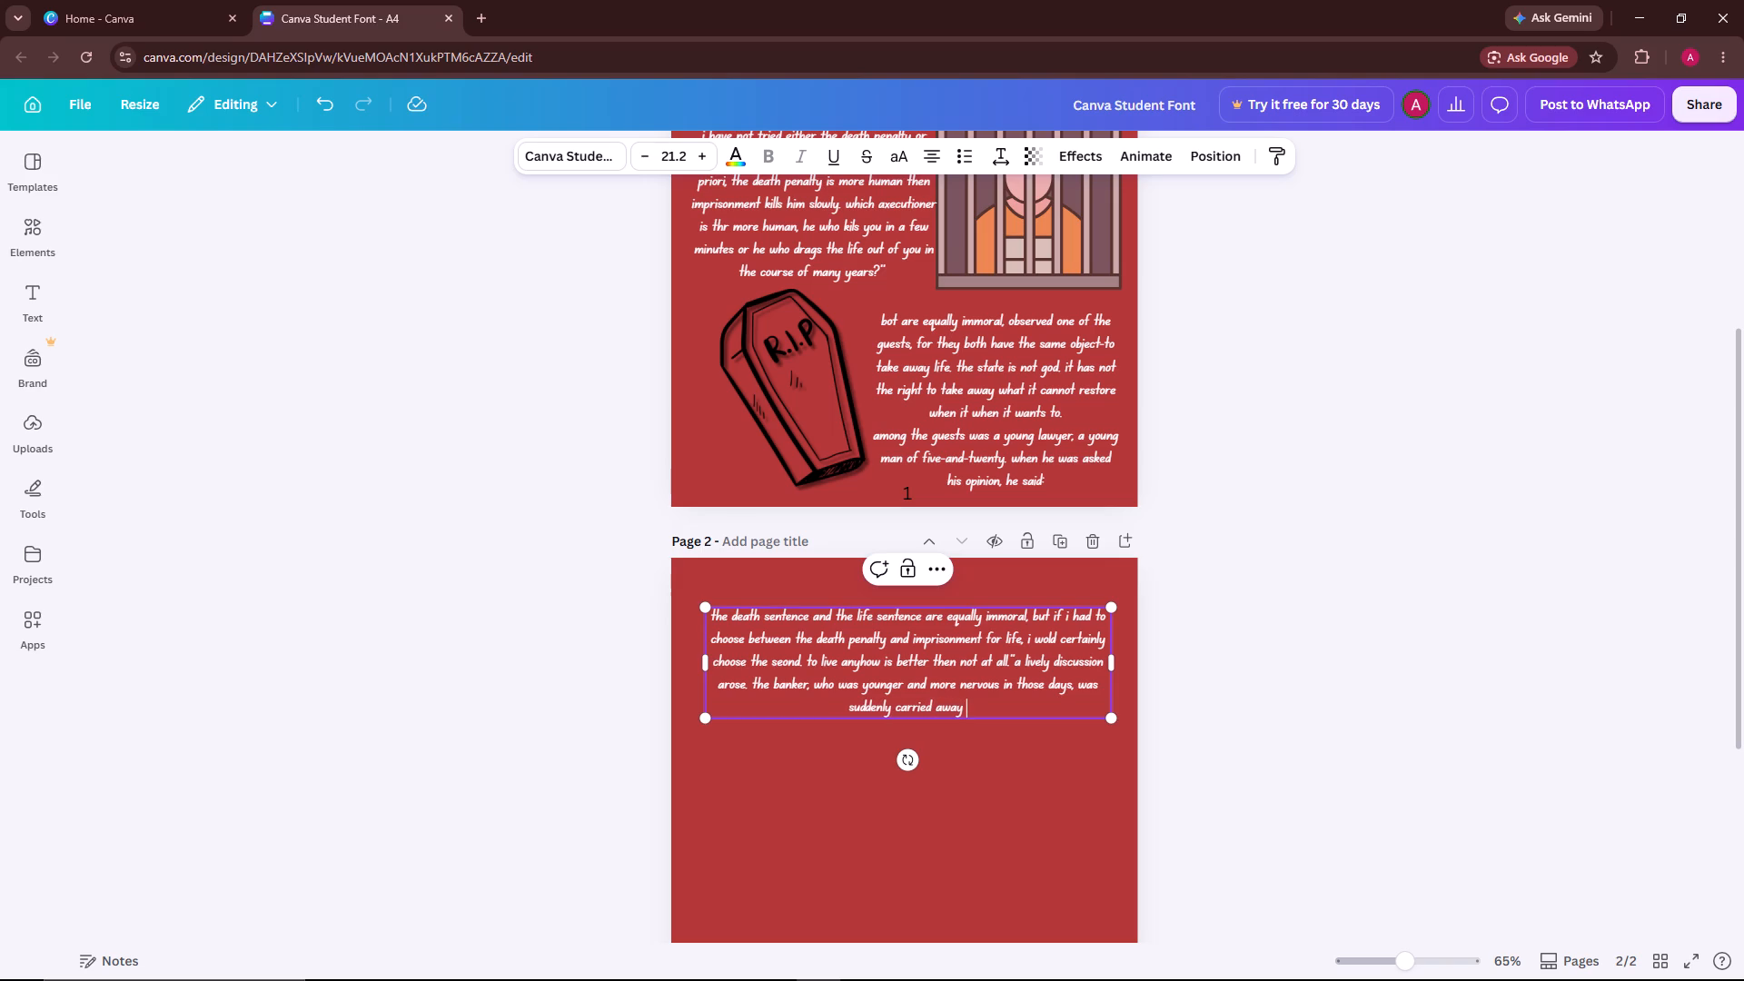
Add "by excitement;" after "carried away" in the page 2 paragraph.
text(by)
key(space)
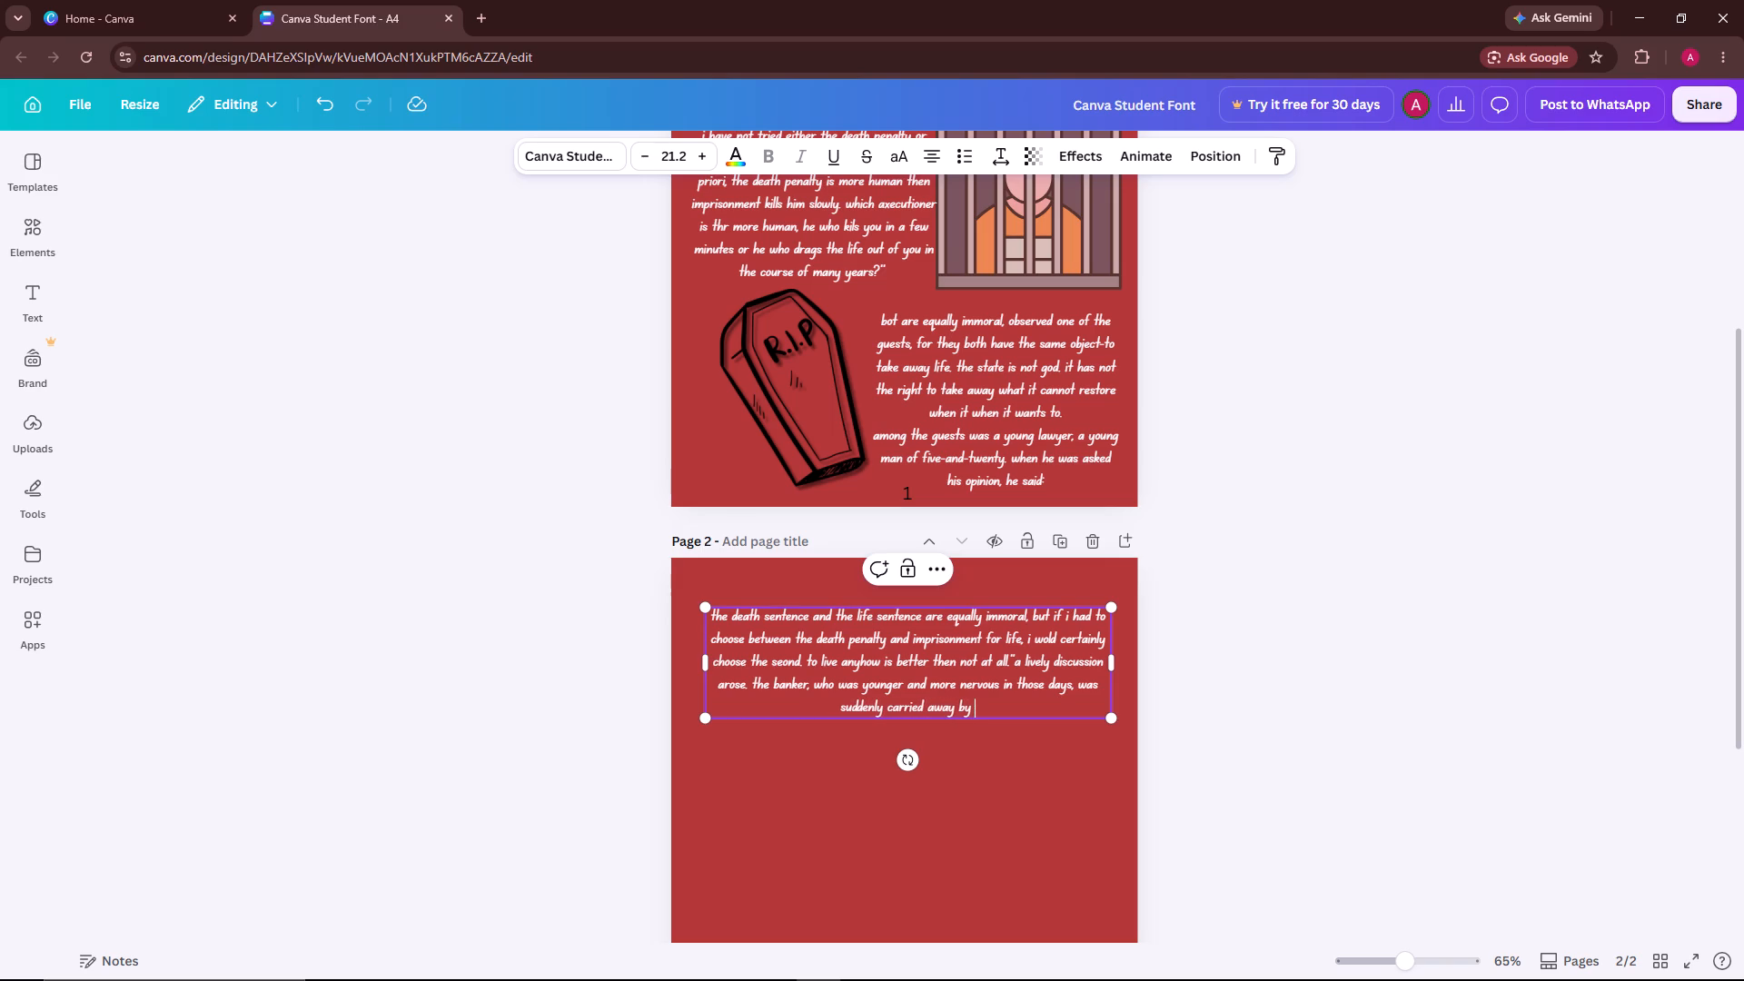
text(ex)
text(cit)
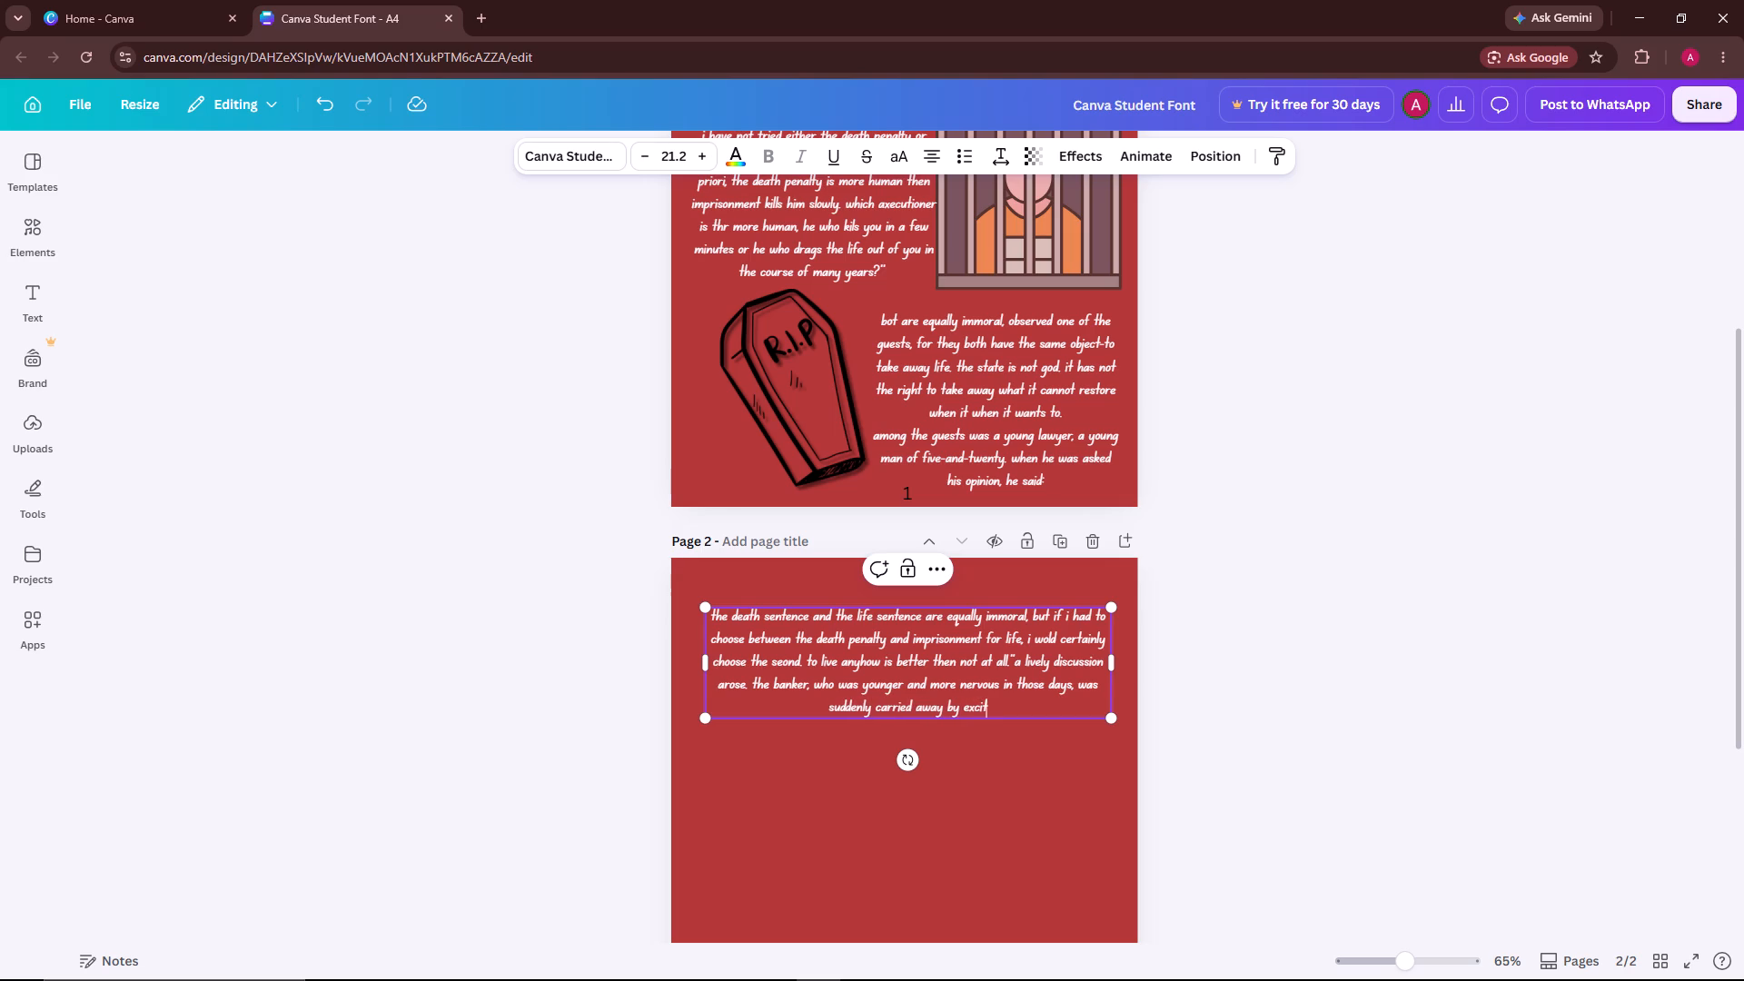
text(ement)
key(space)
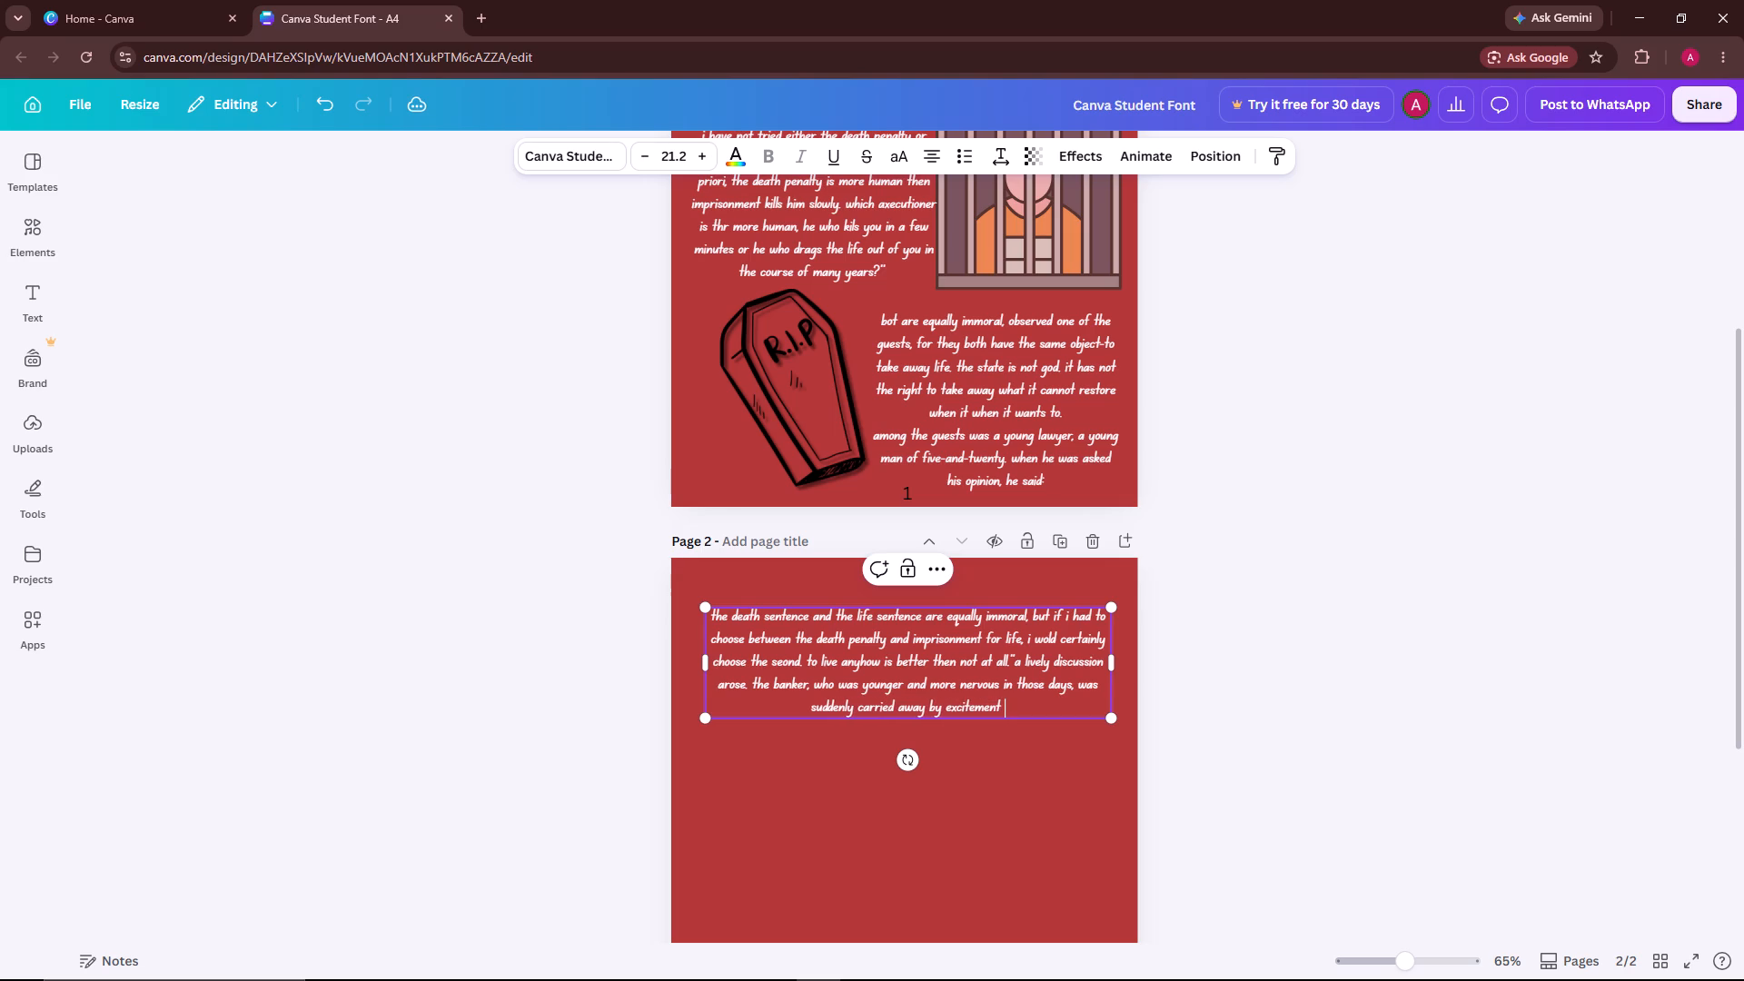
key(BackSpace)
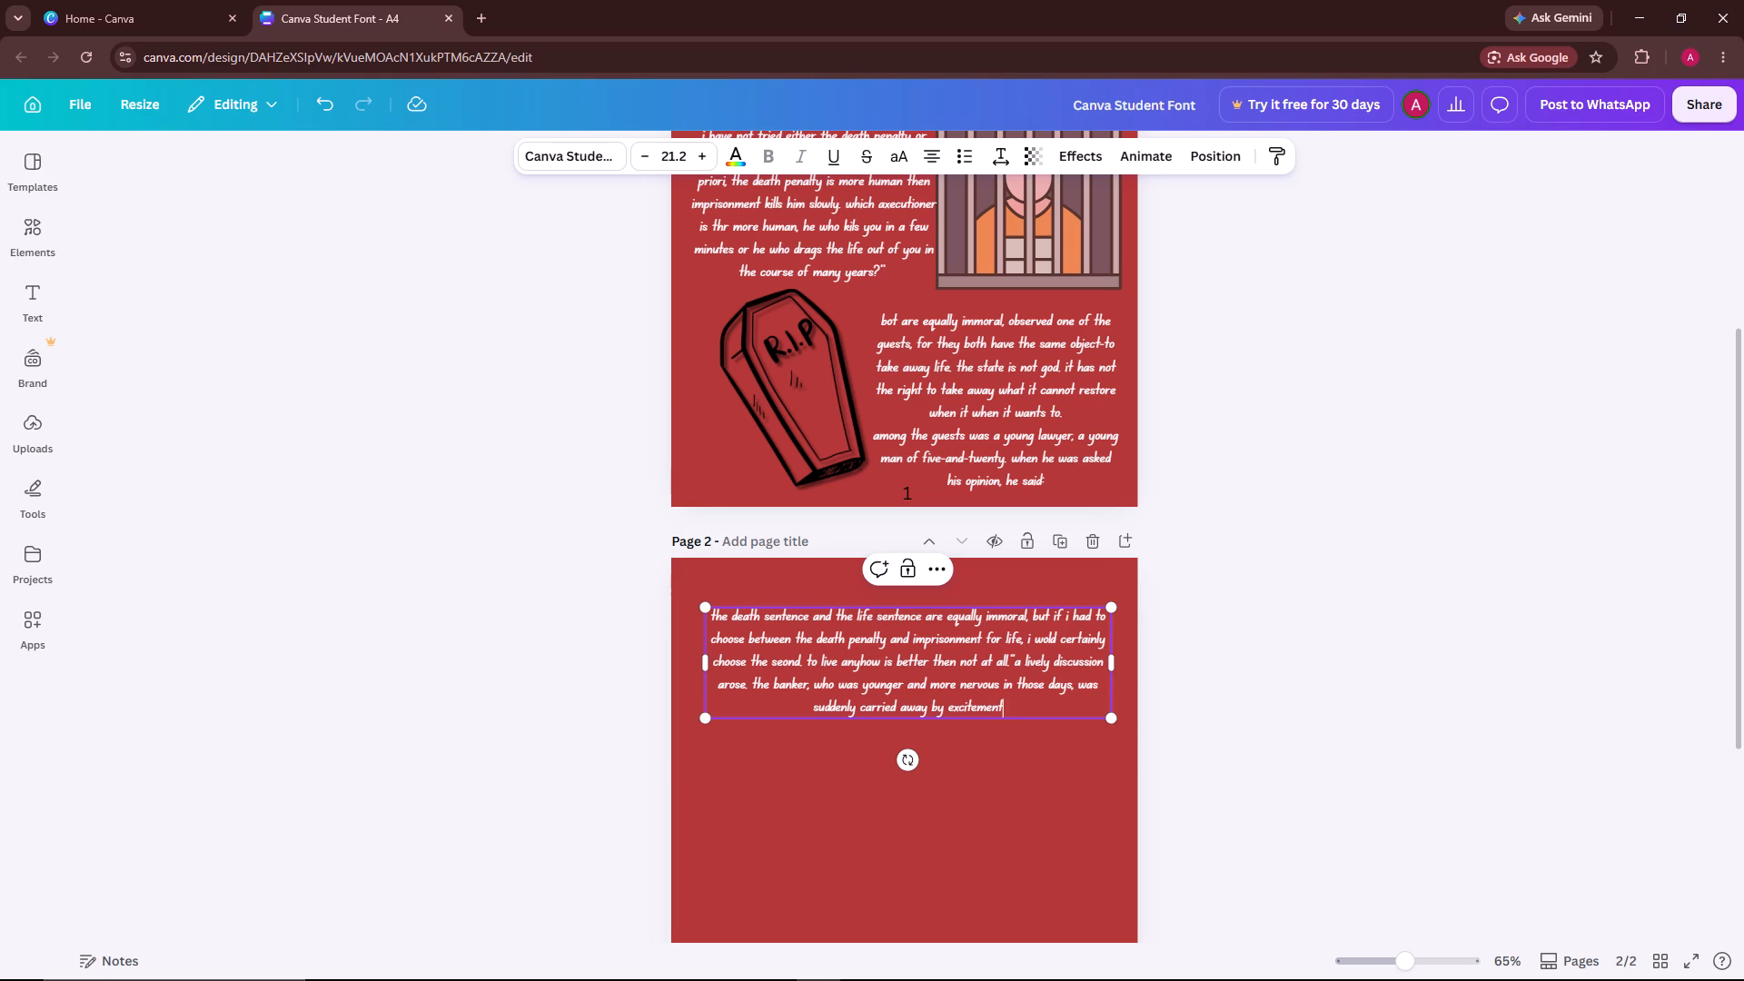
key(semicolon)
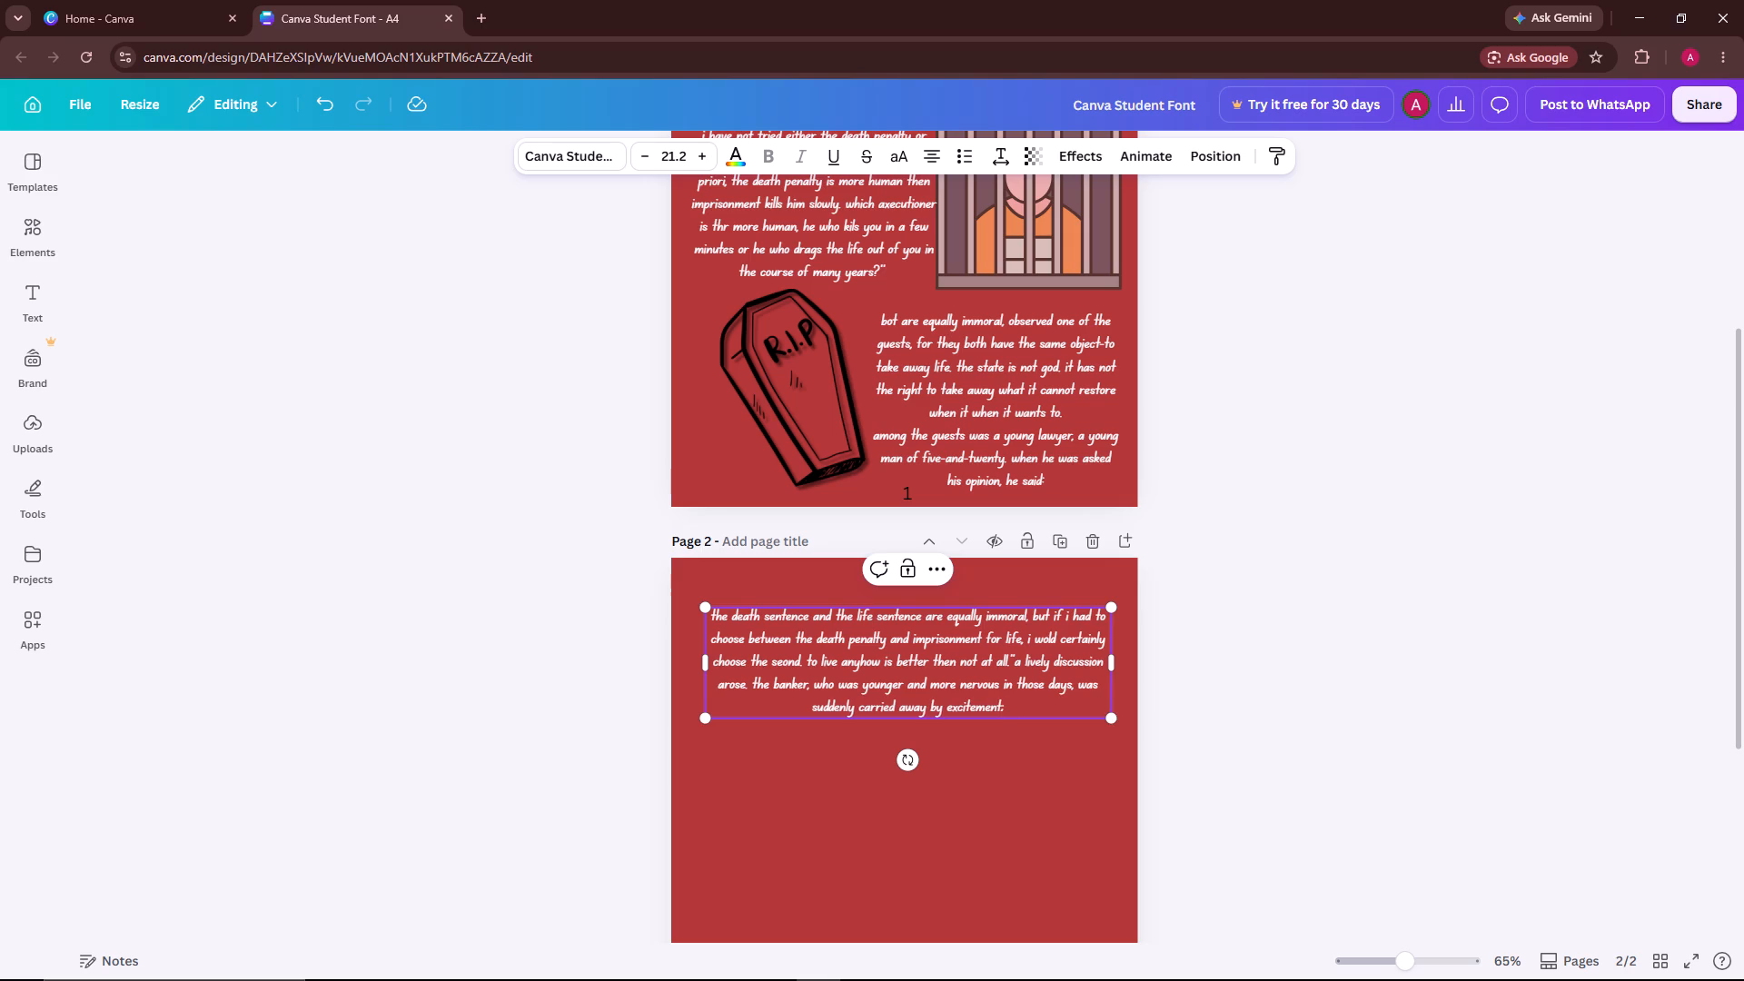
key(space)
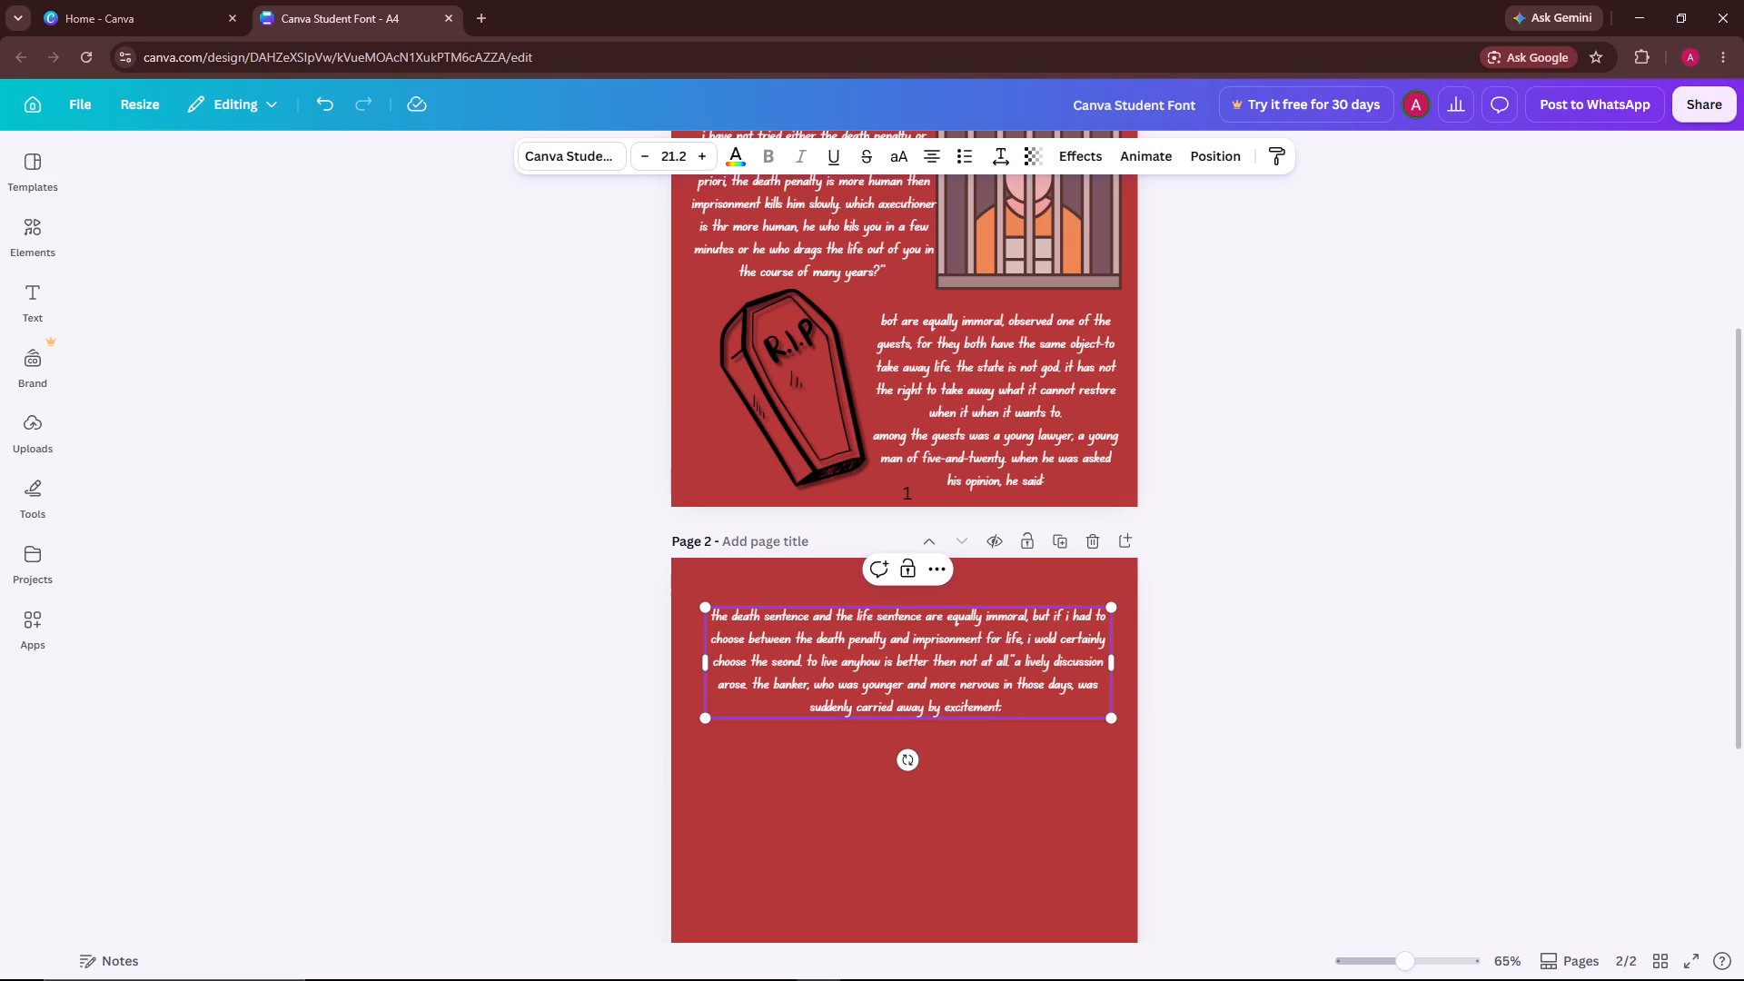
Continue the page 2 paragraph with "he struck the table".
text(he)
key(space)
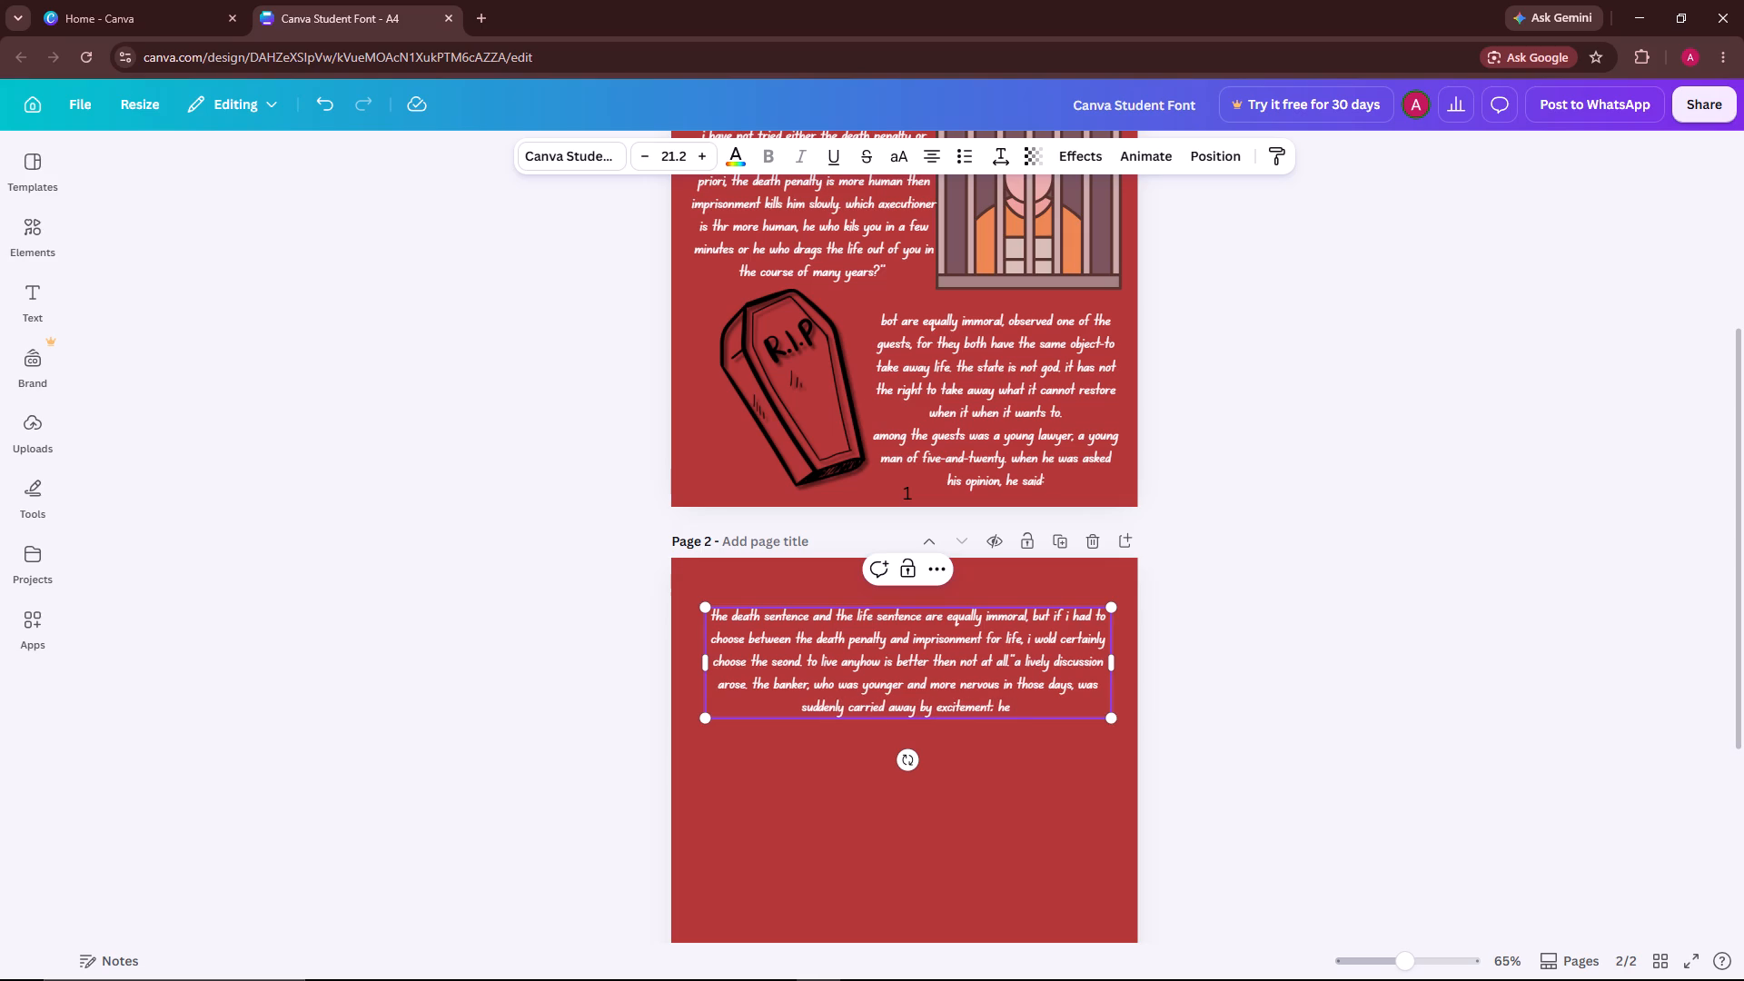
text(st)
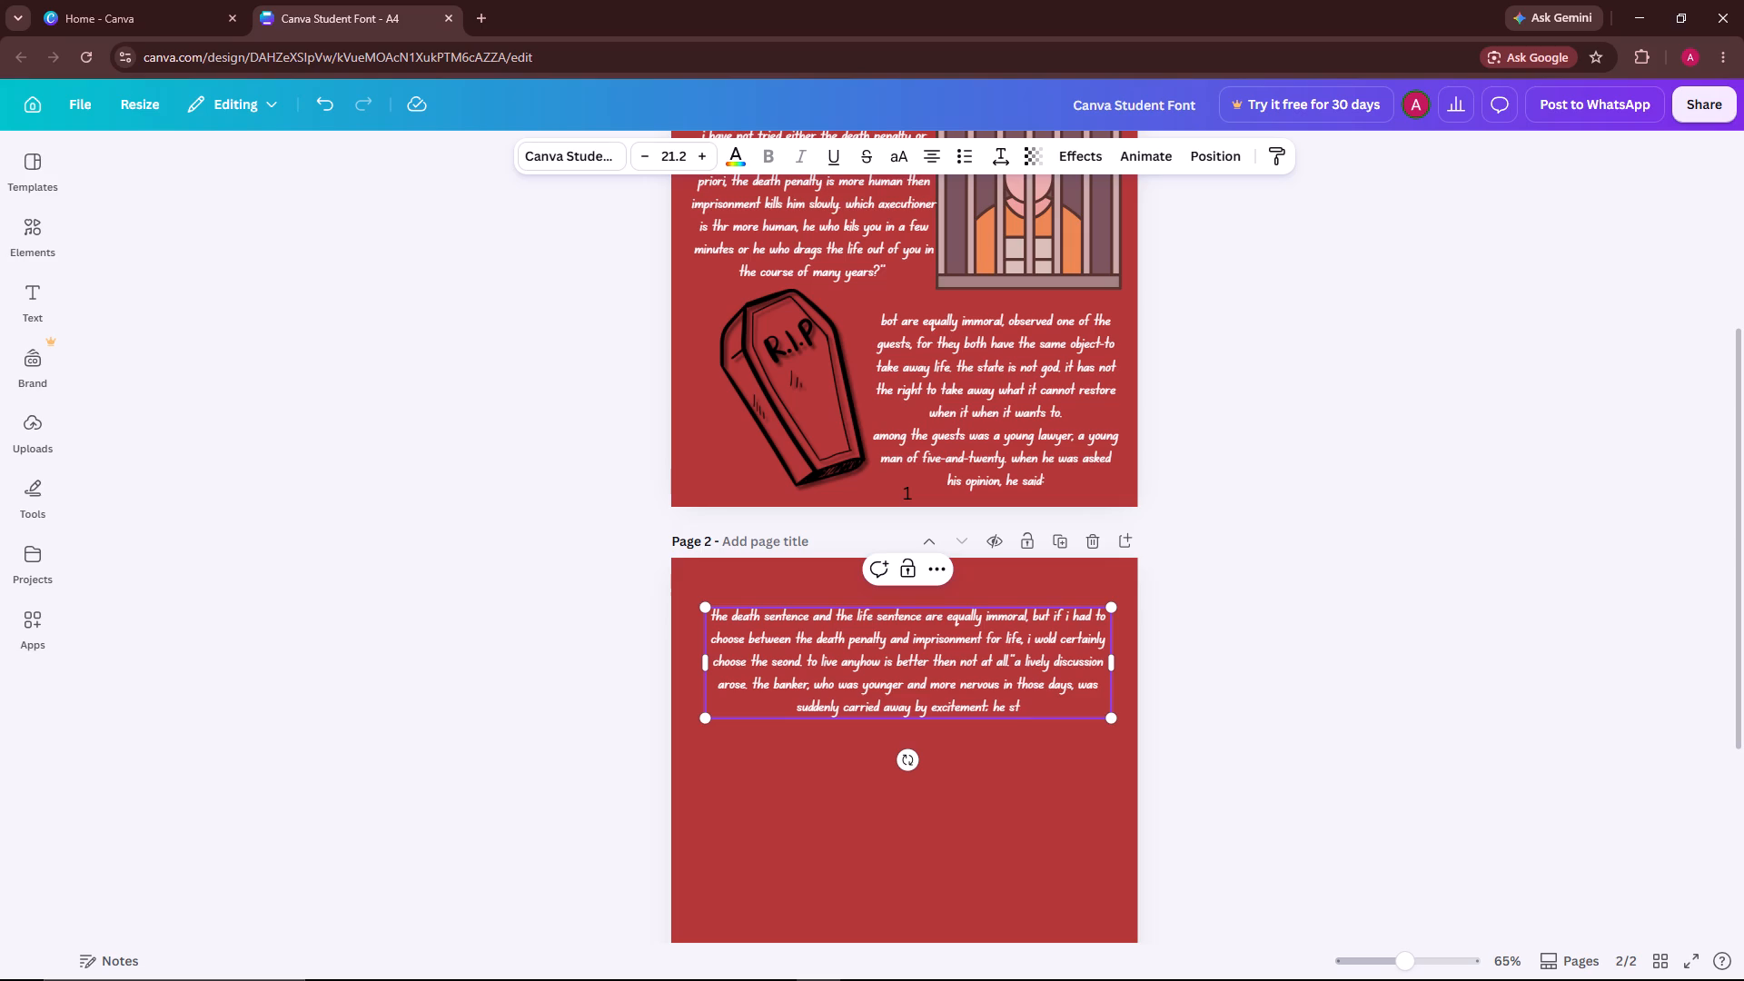
text(ru)
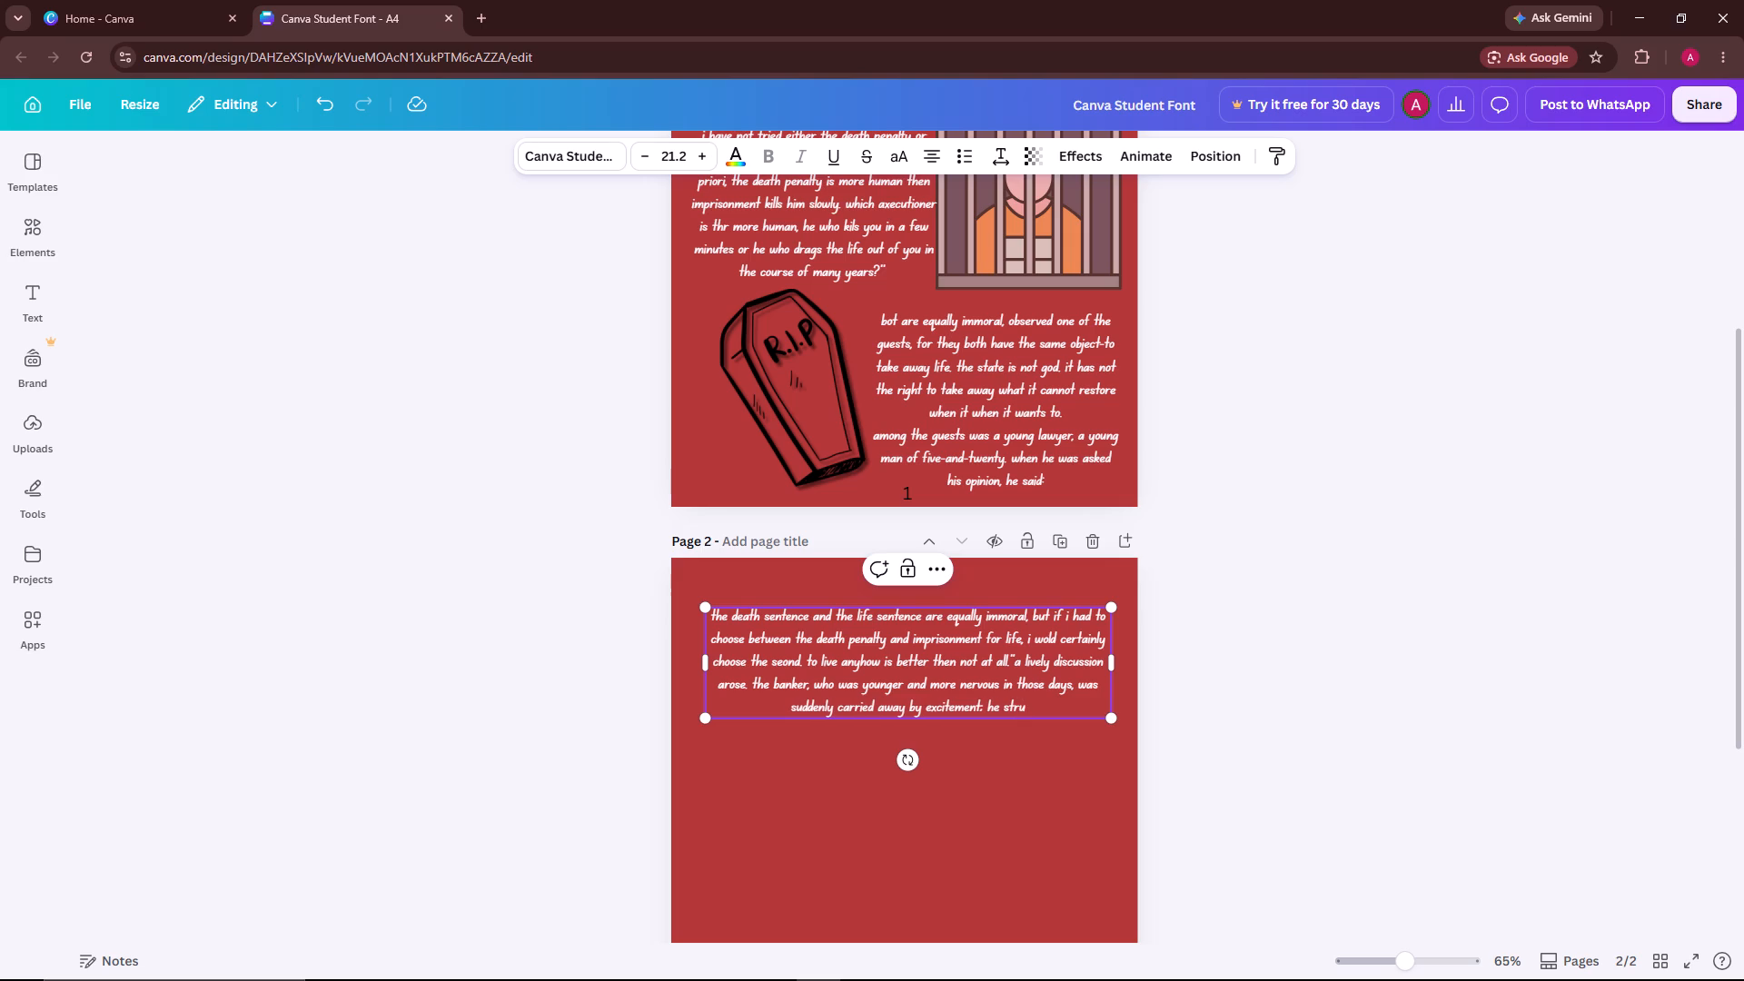
text(ck)
key(space)
text(the)
key(space)
text(table)
key(space)
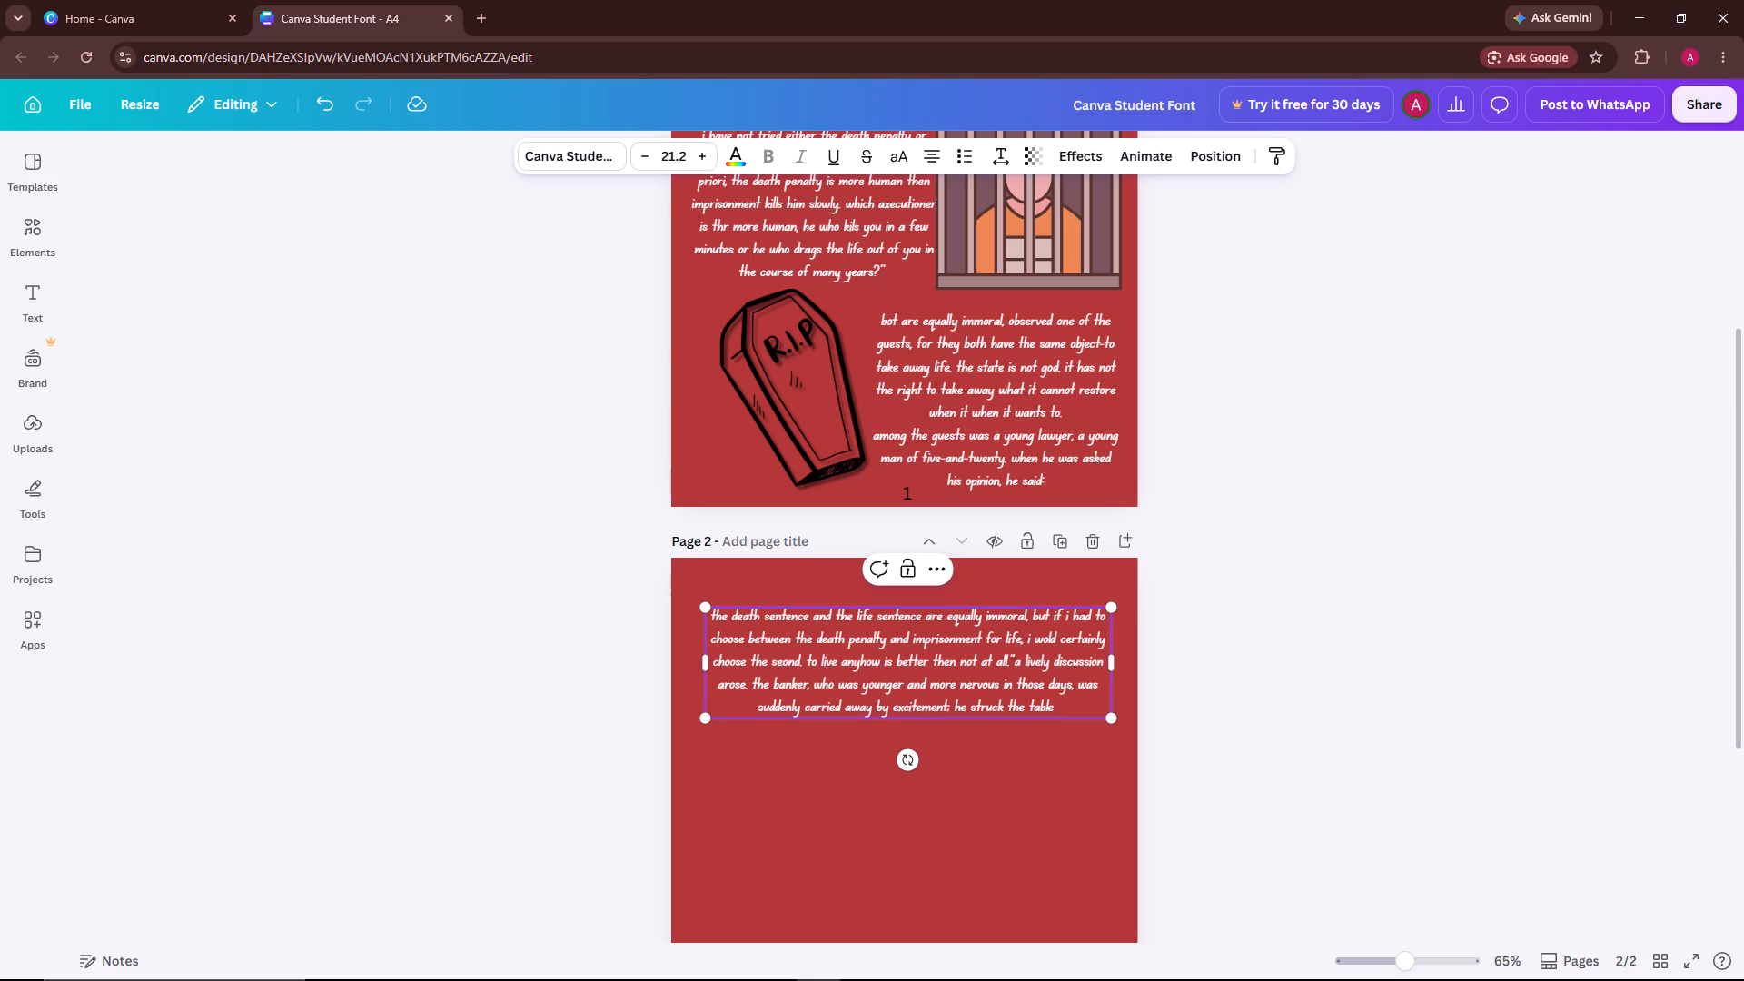
Extend the page 2 paragraph with "with his frist and".
text(with)
key(space)
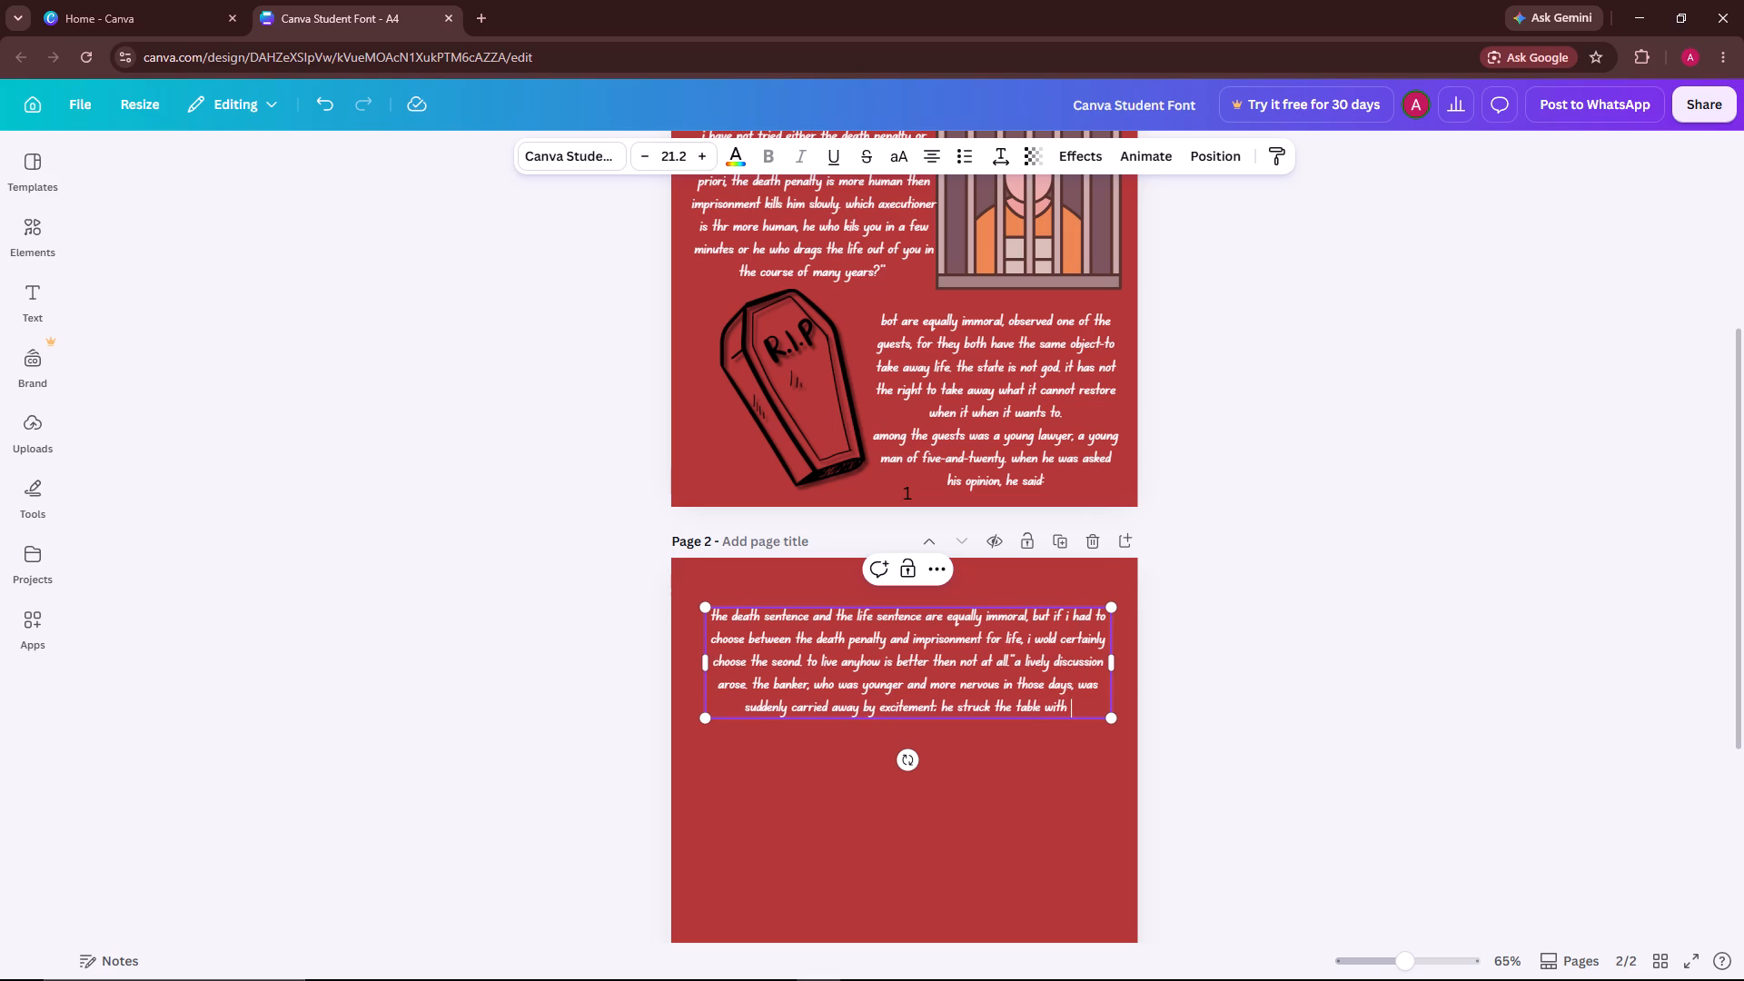
text(his)
key(space)
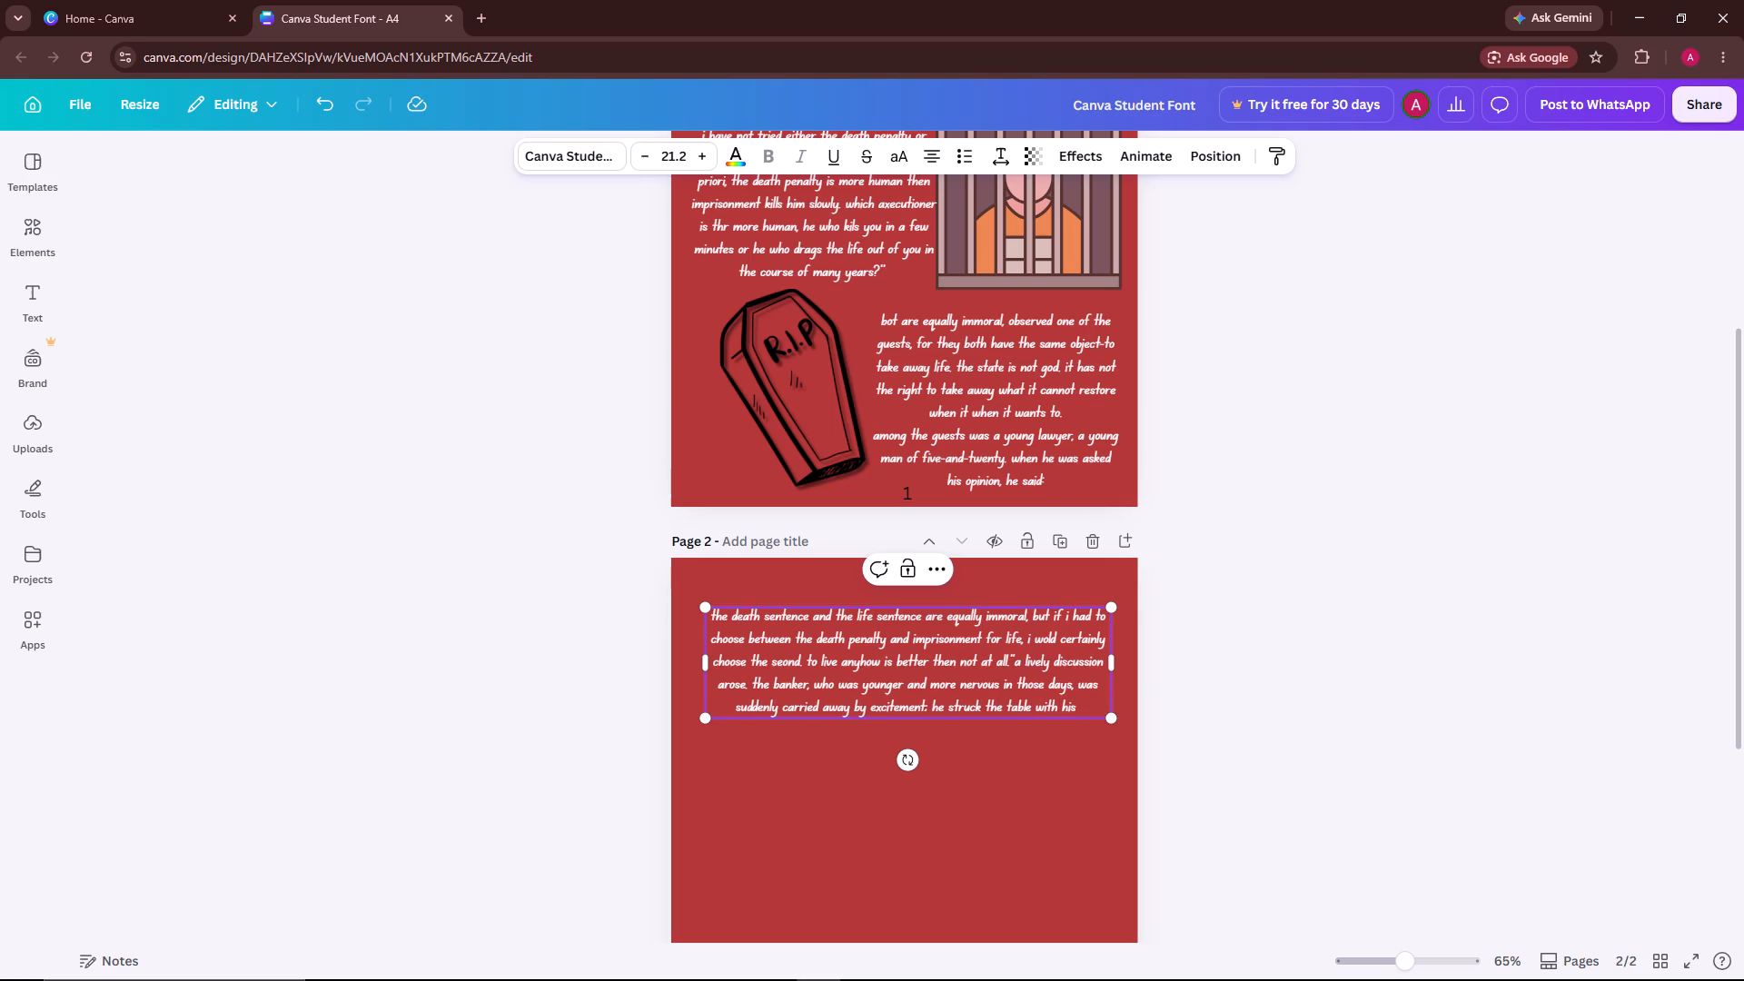
text(frist)
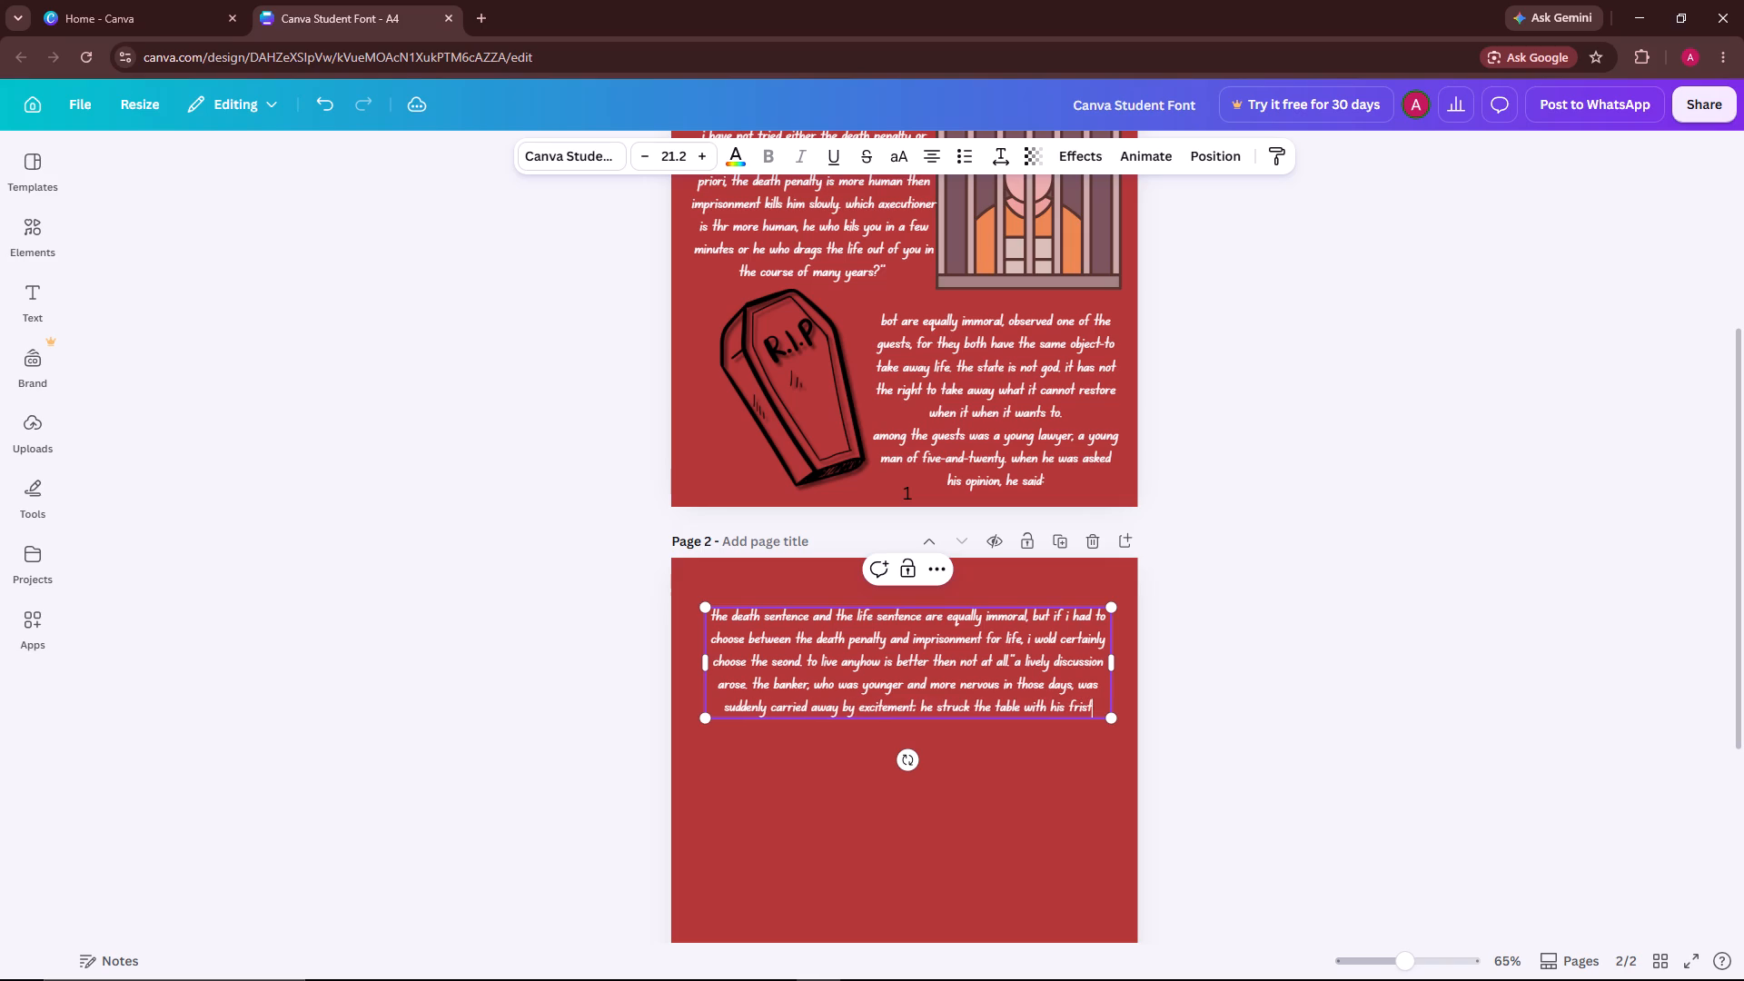
key(space)
text(and)
key(space)
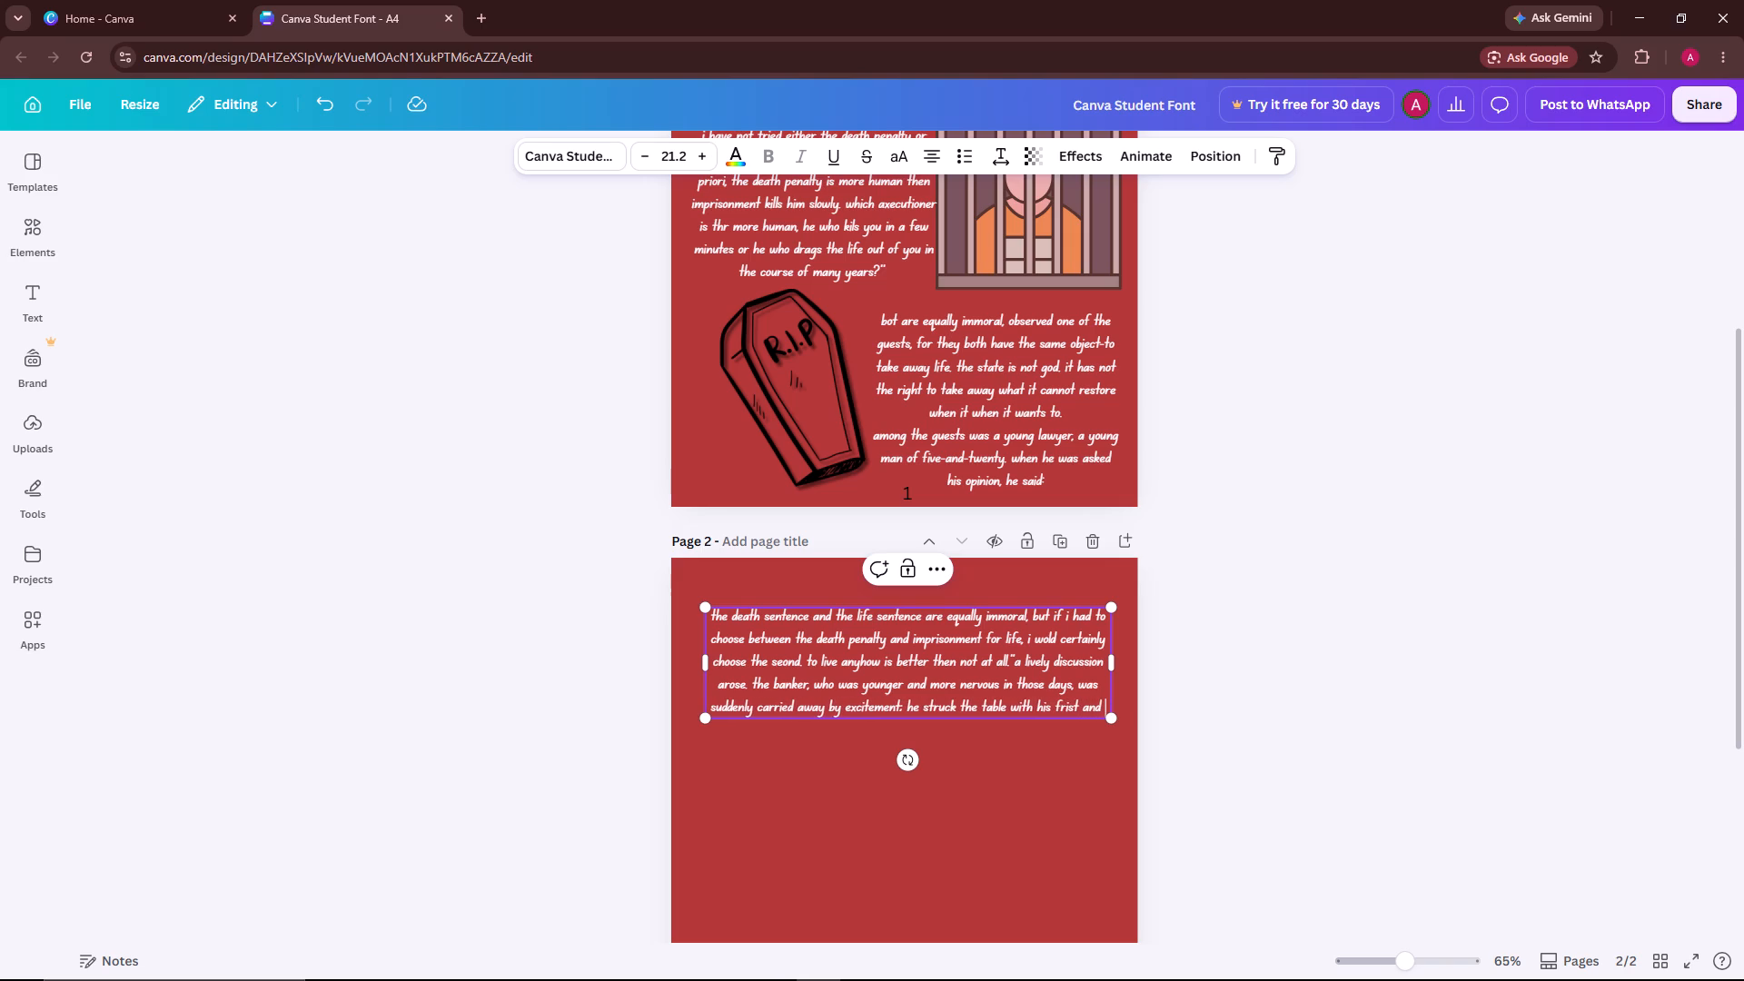
Finish the page 2 sentence with "shouted at the young man;" and leave the text box.
text(sh)
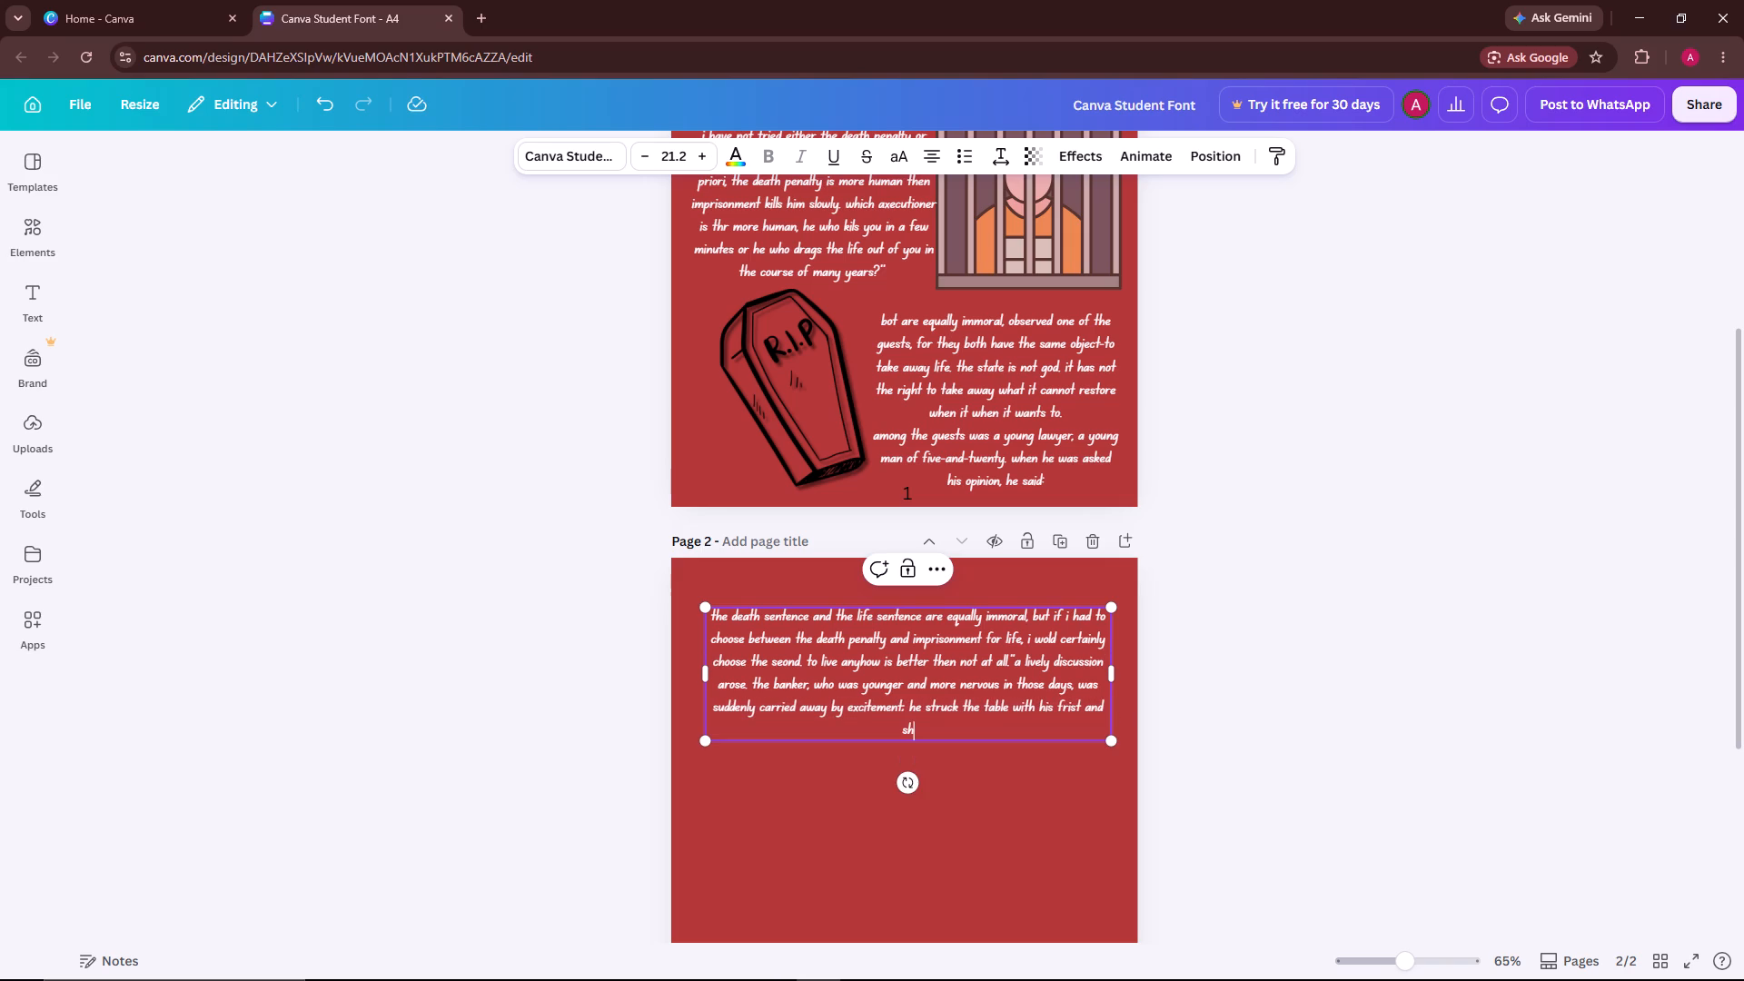
text(ou)
text(ted ar)
key(BackSpace)
text(t the)
key(space)
text(young)
key(space)
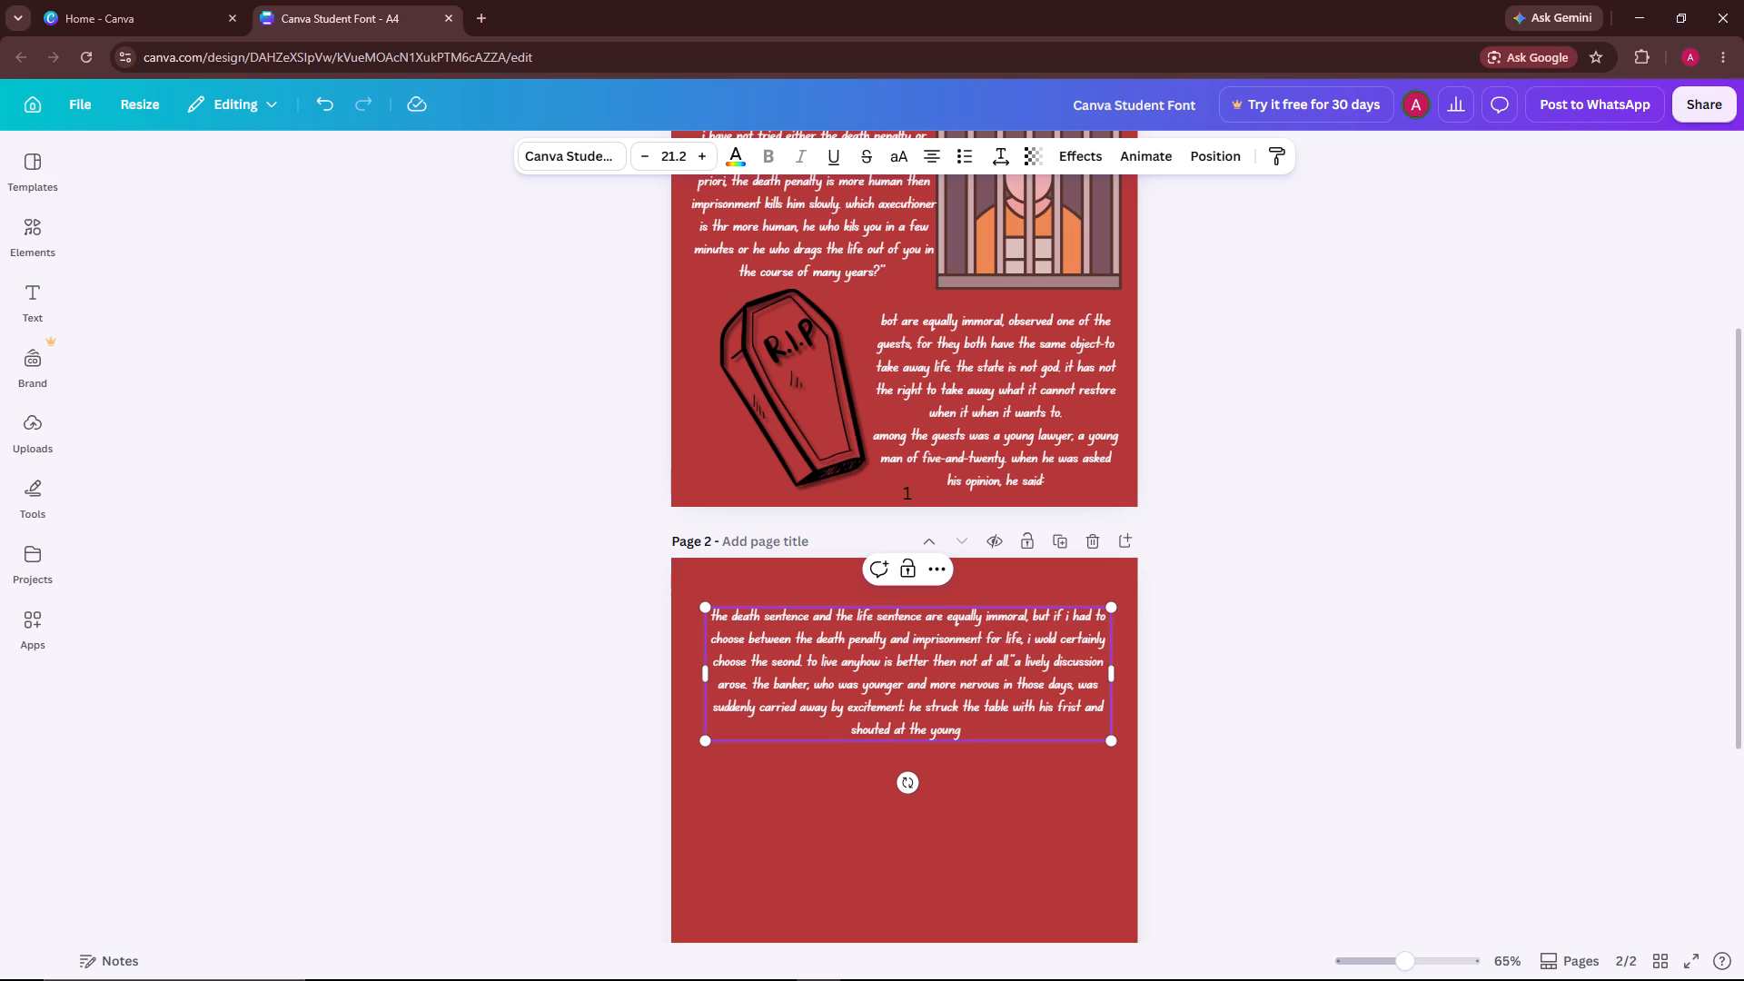
text(man)
key(period)
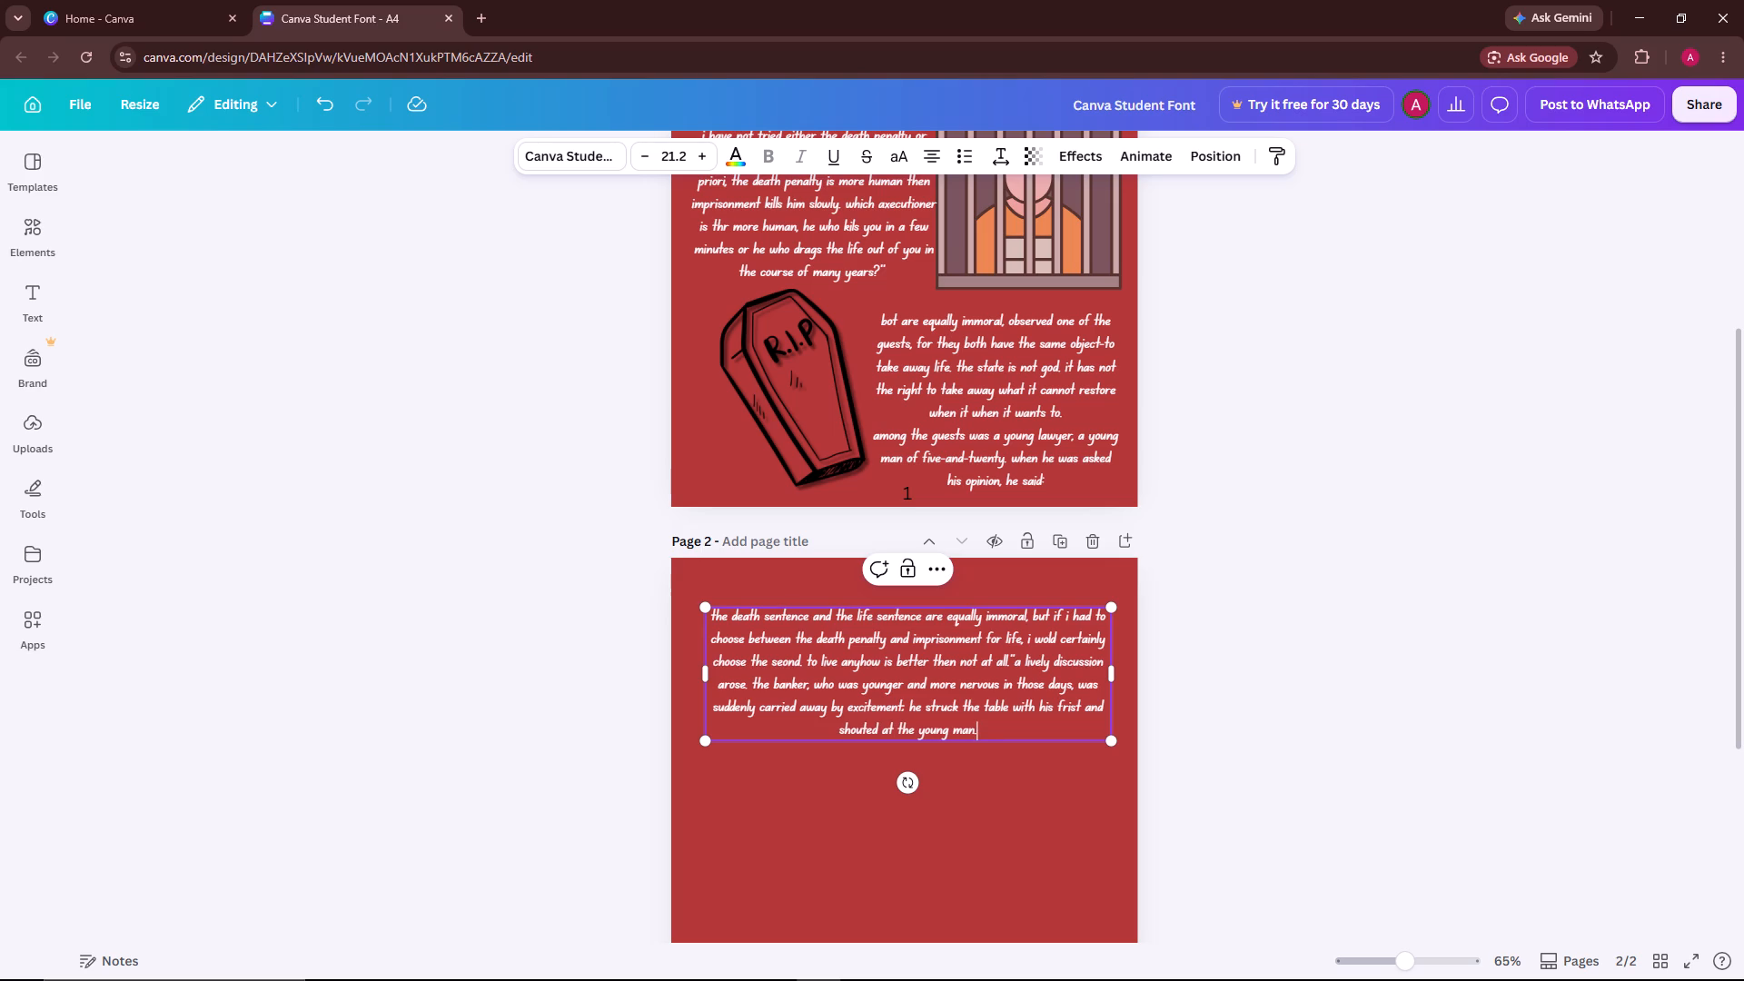
key(BackSpace)
key(semicolon)
click(353, 423)
Search the elements library for "arguing picture" and show all matching graphics.
click(23, 294)
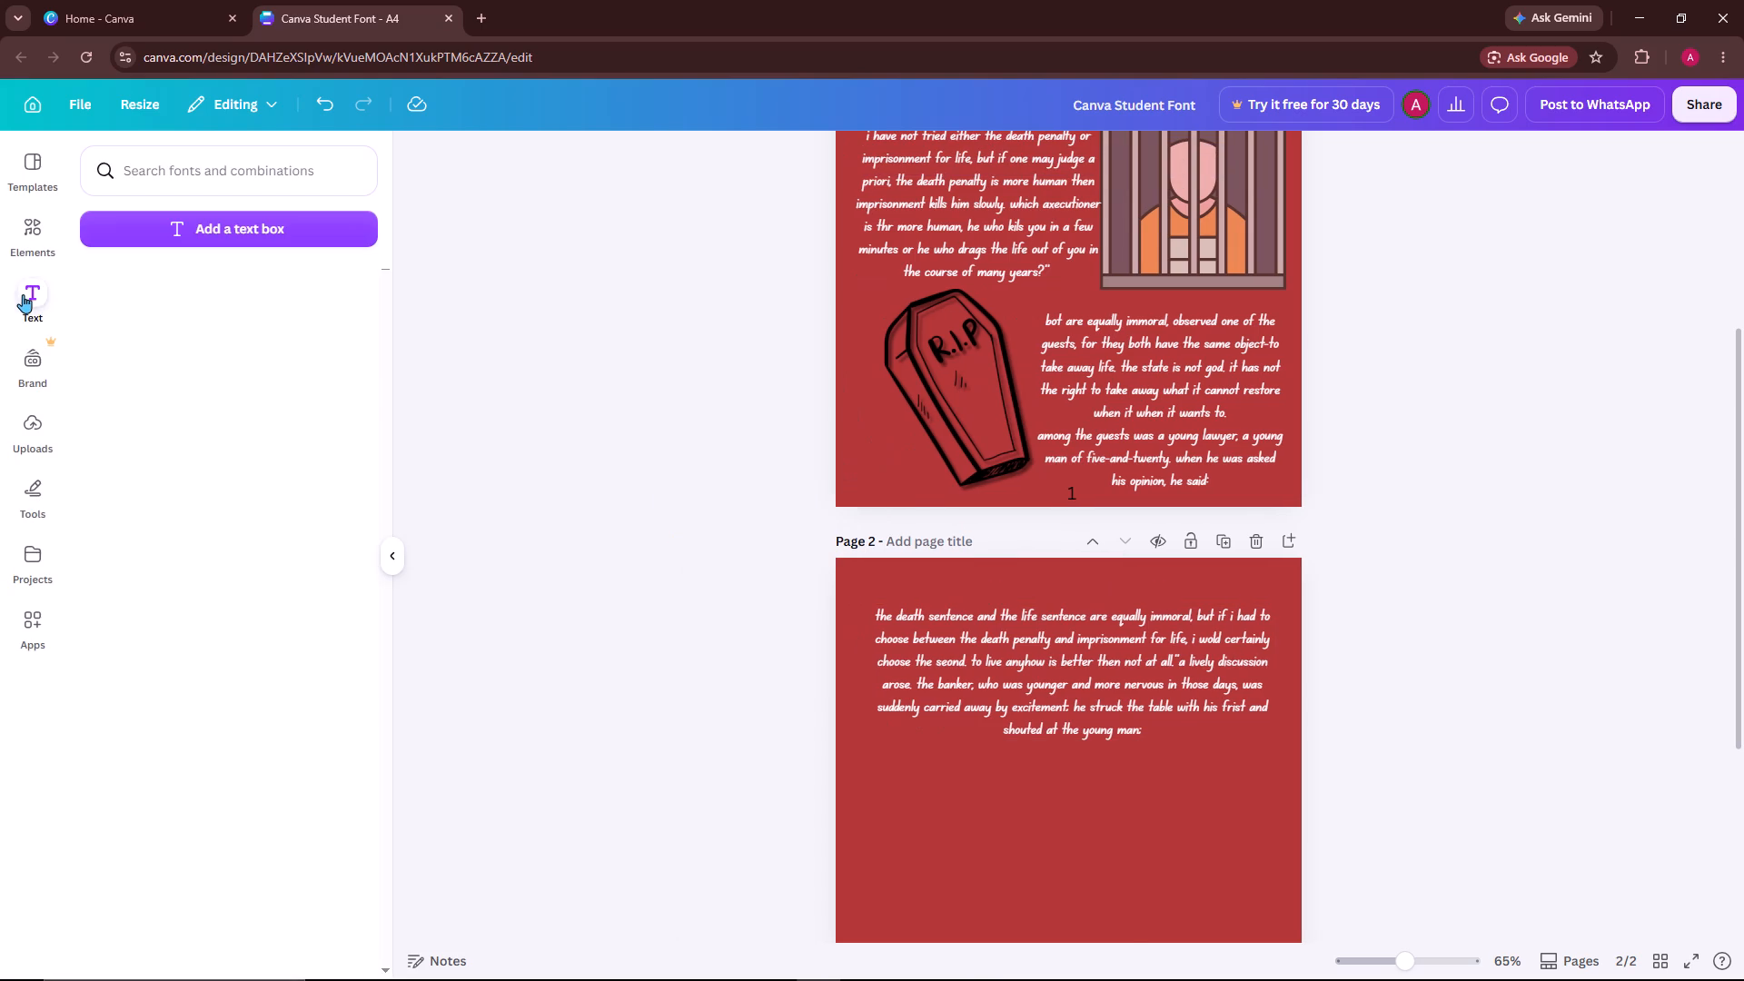
click(41, 241)
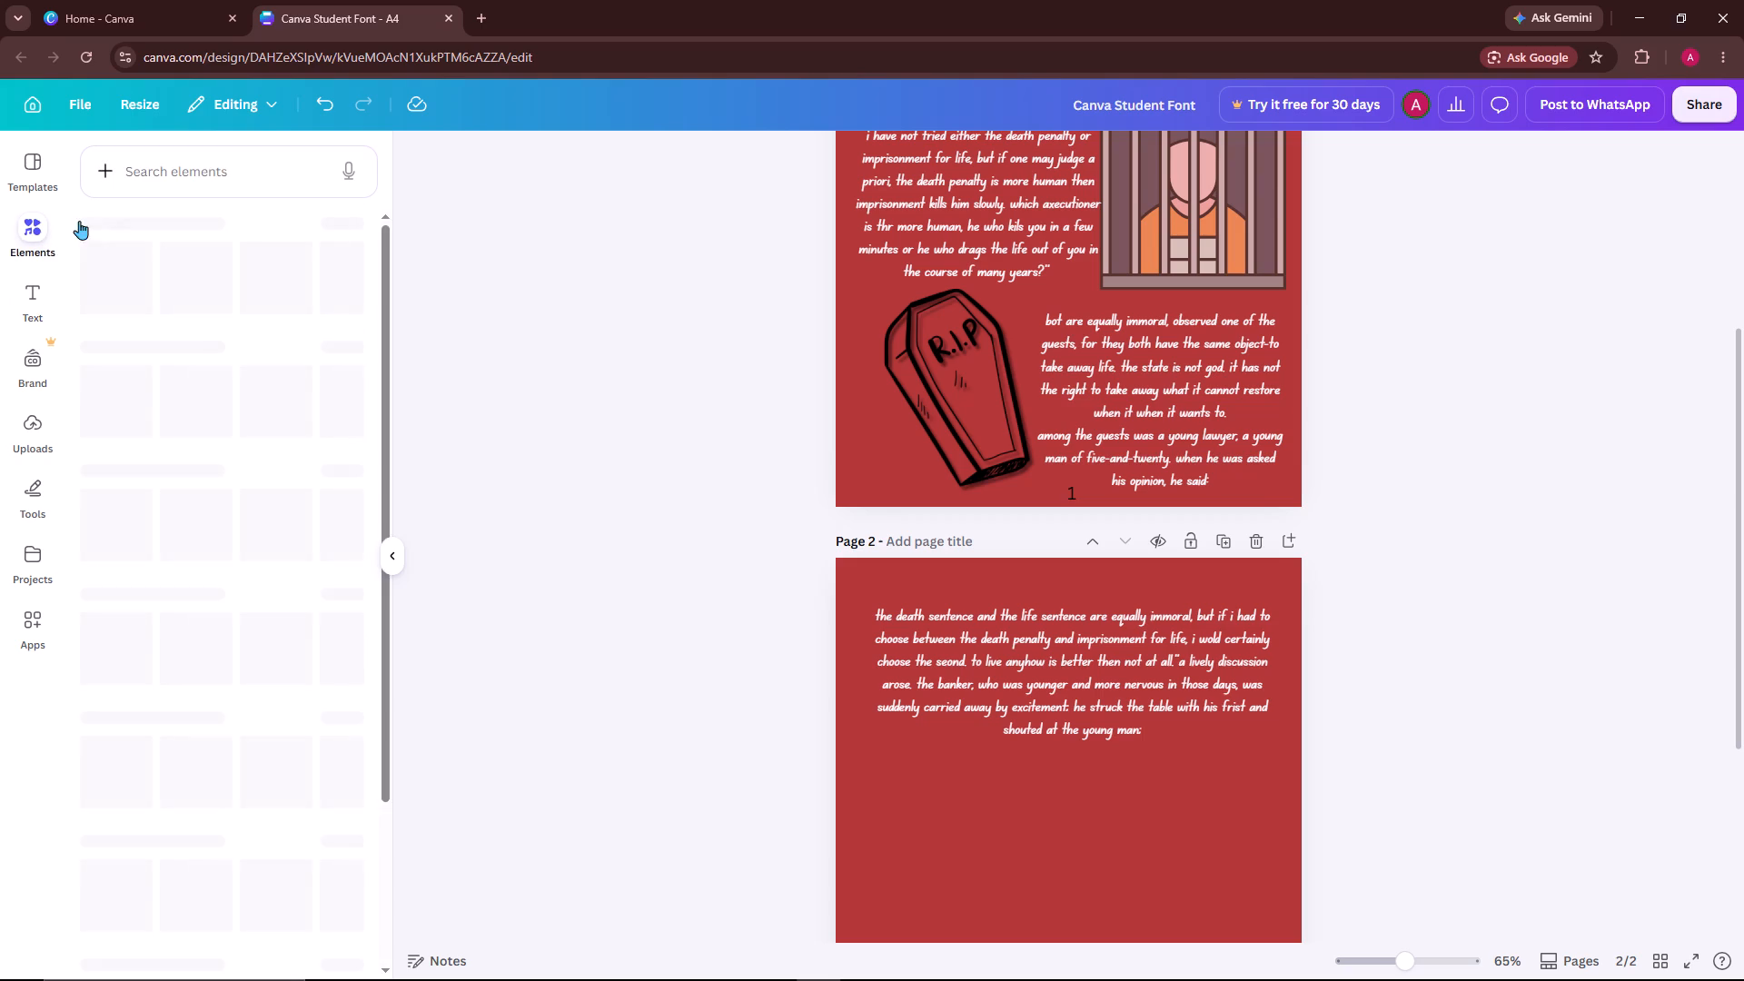
click(205, 167)
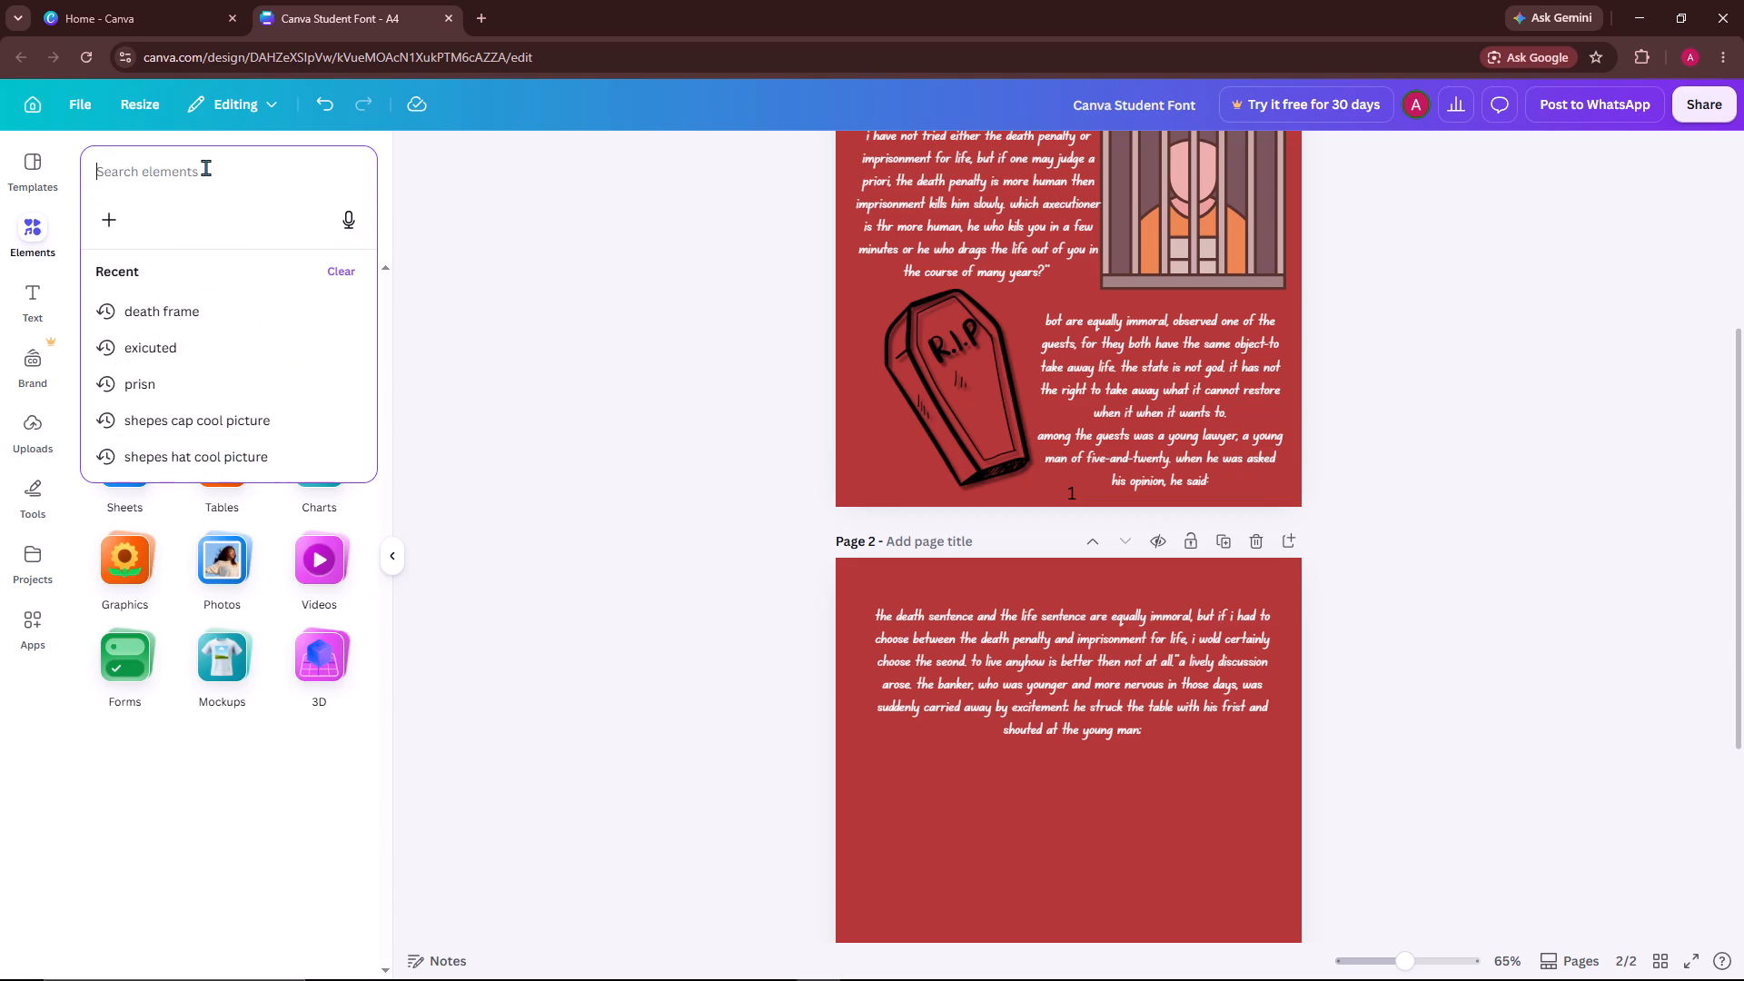
text(arguing picture)
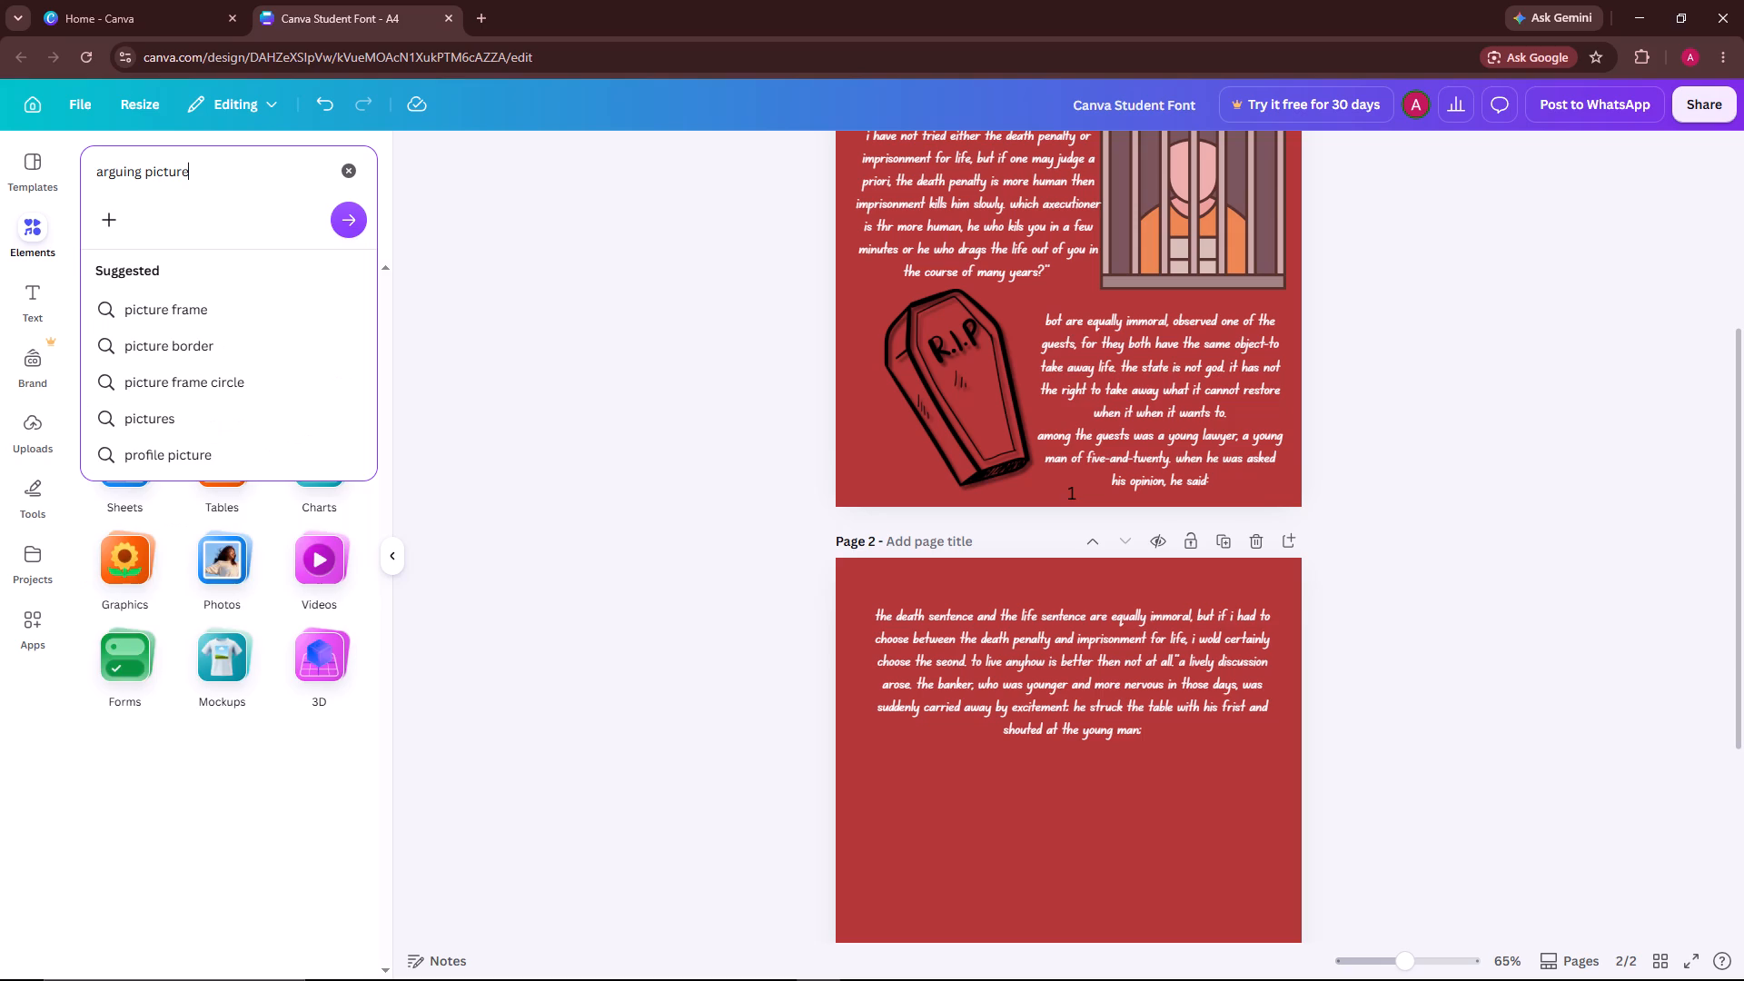
key(Return)
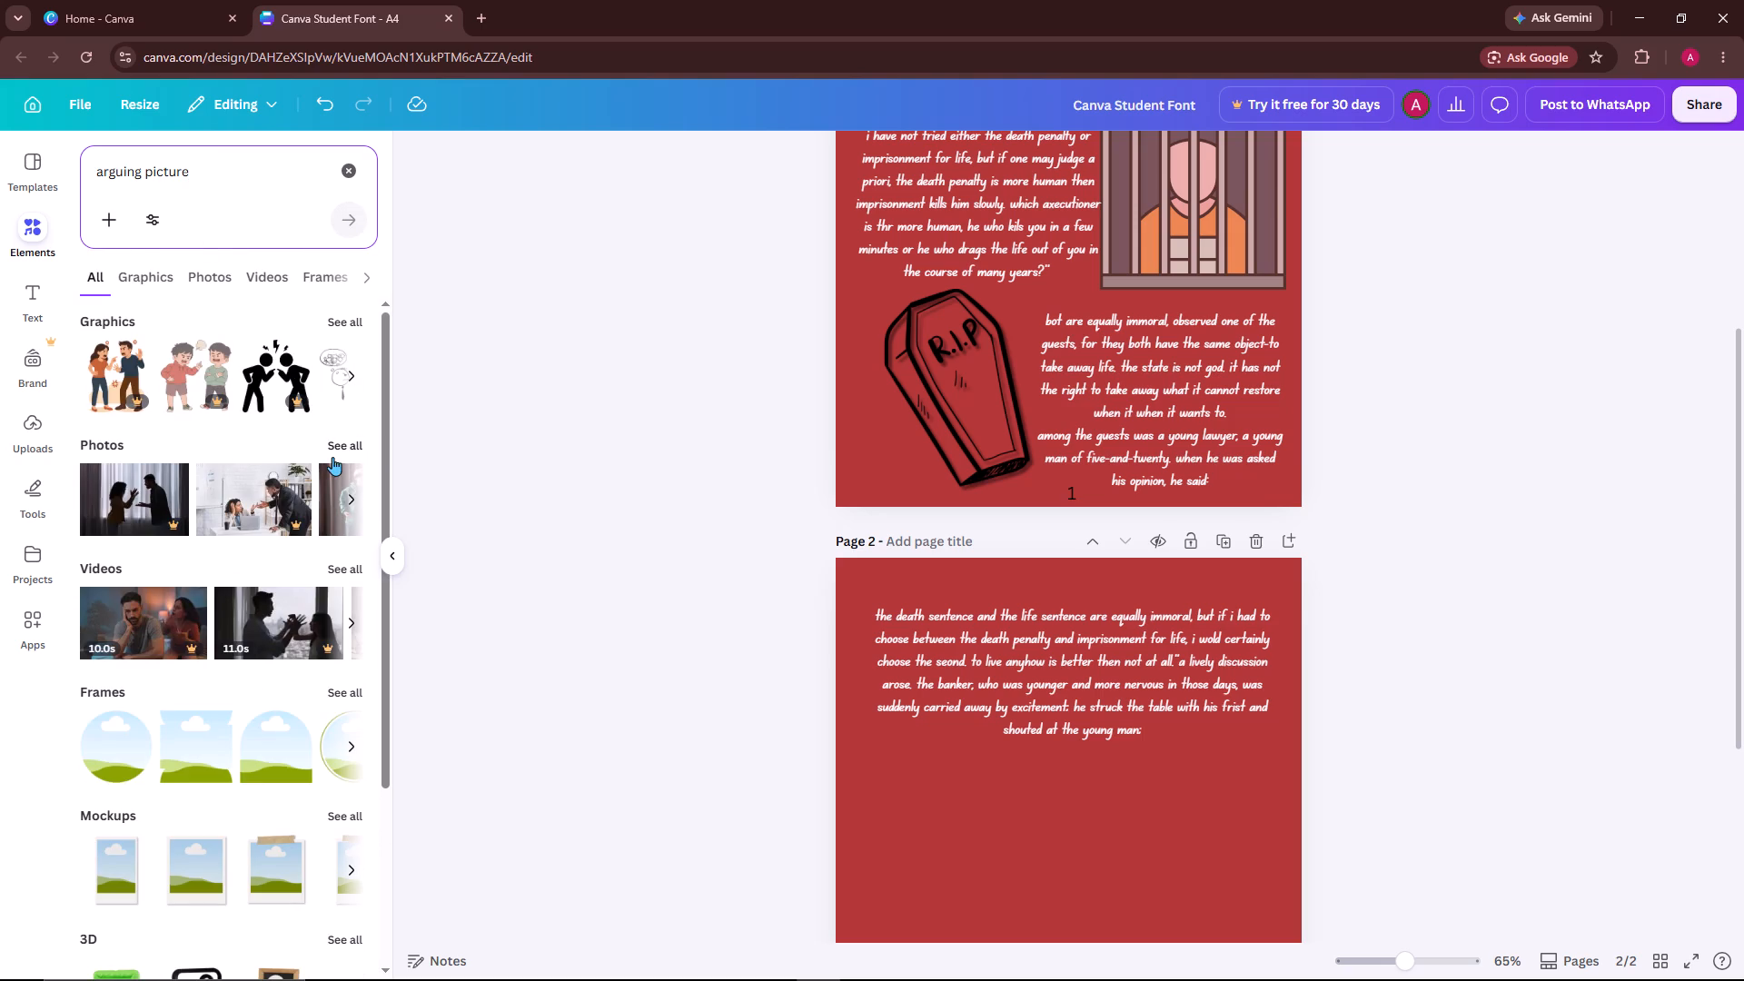
click(350, 322)
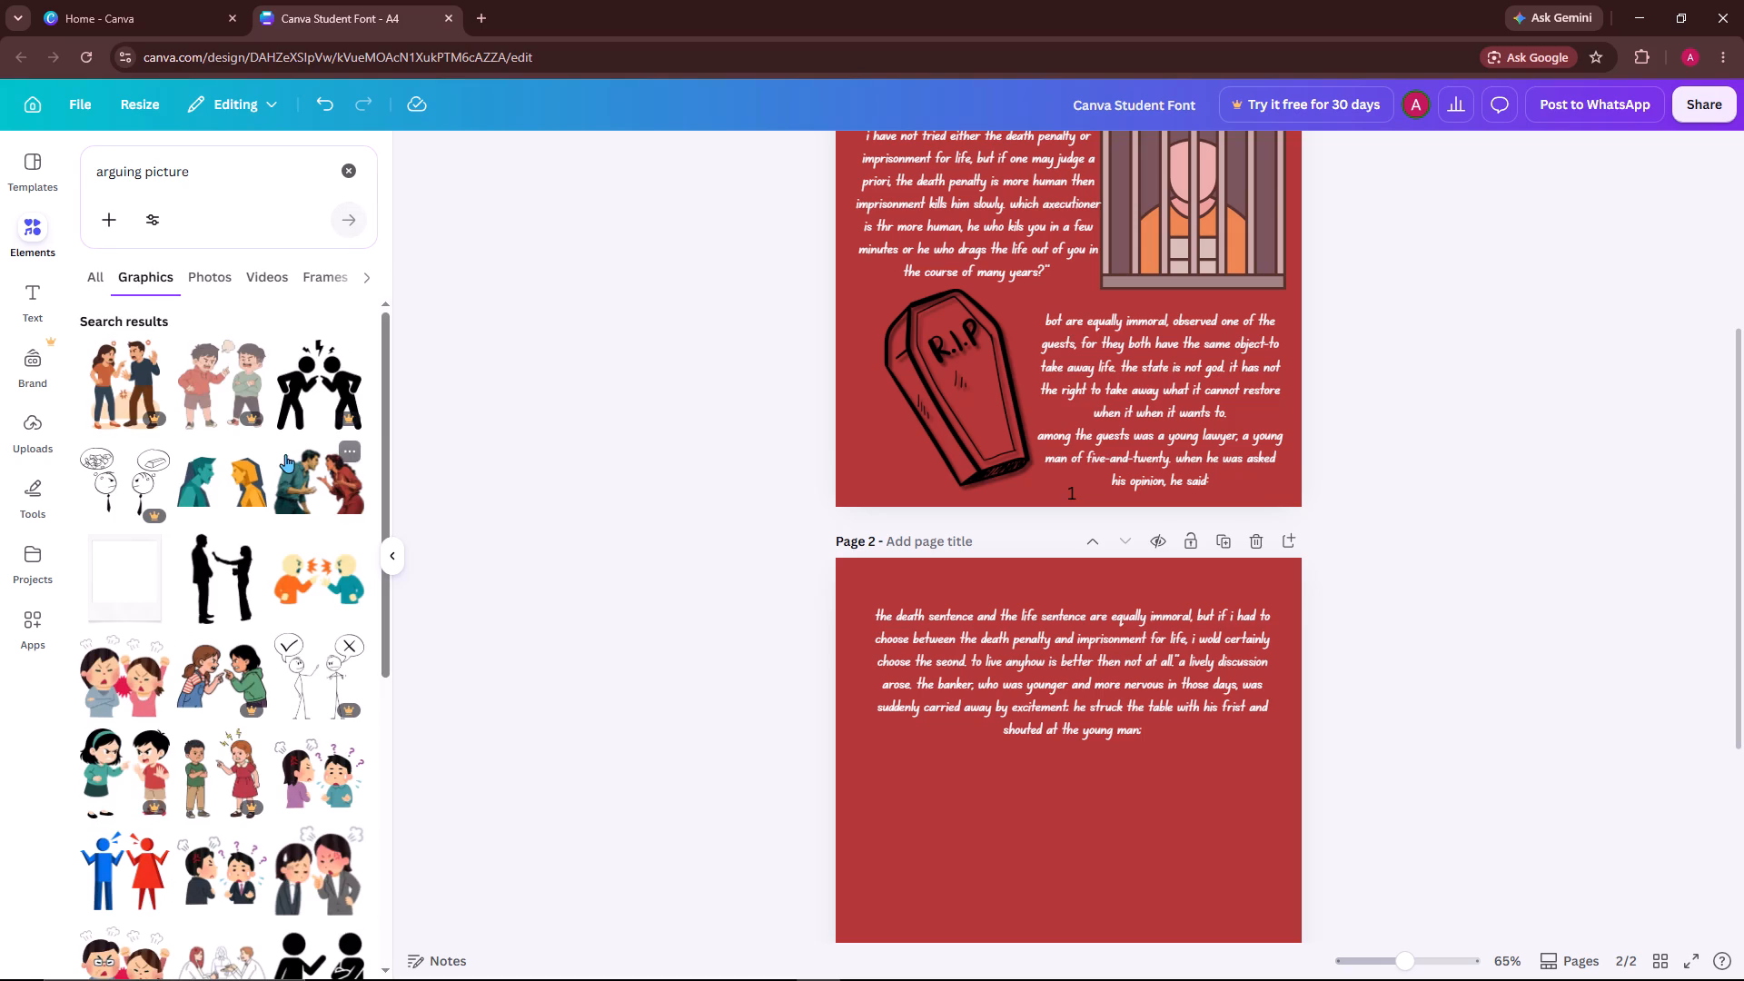
Insert the black silhouette graphic of two standing people arguing from the search results onto page 2.
scroll(272, 474, down, 1)
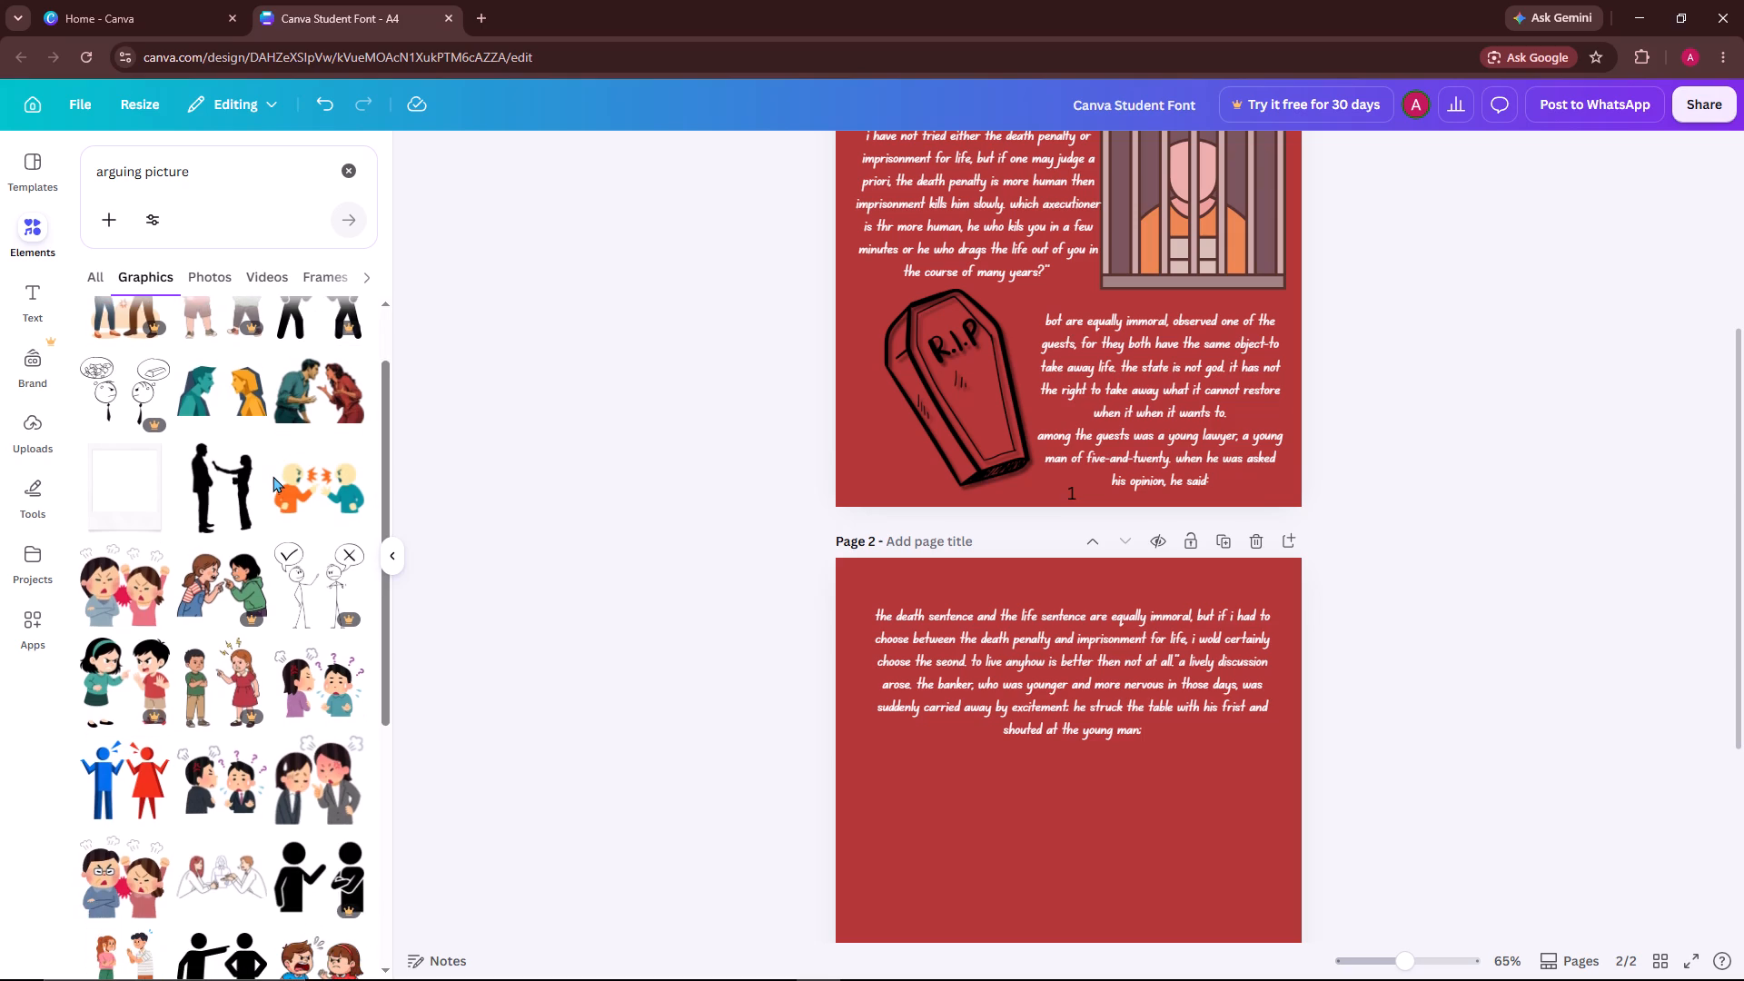
scroll(272, 478, down, 1)
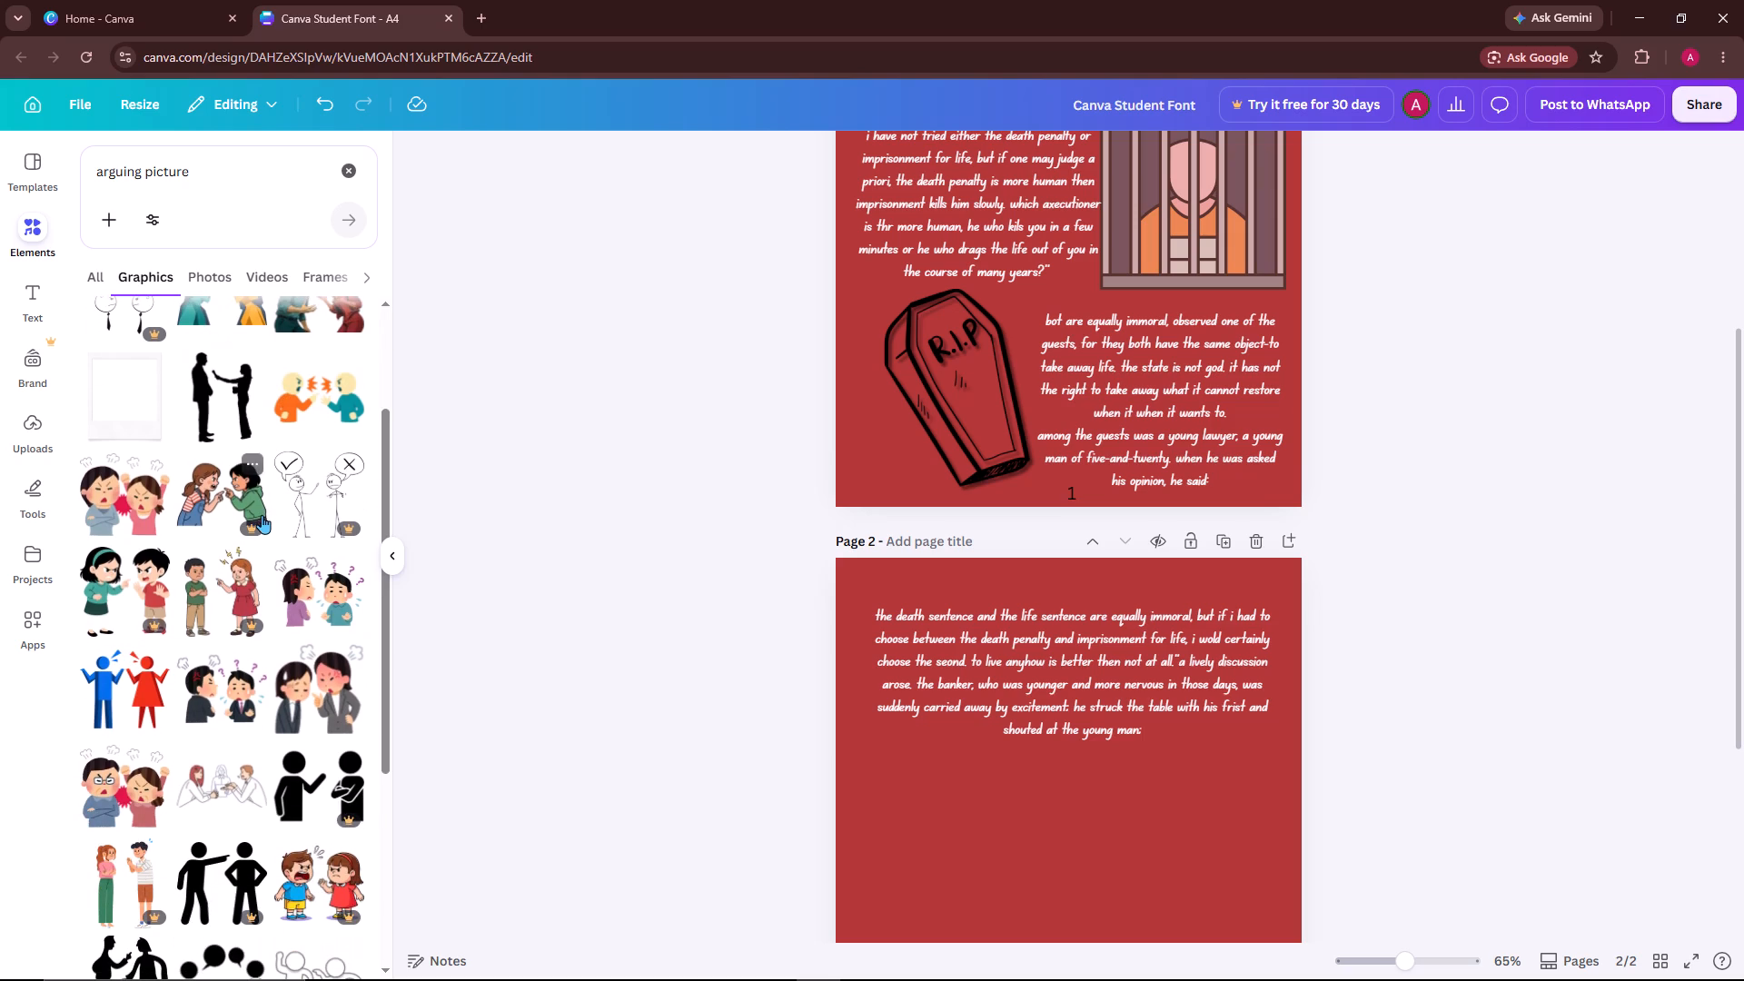
scroll(262, 515, down, 2)
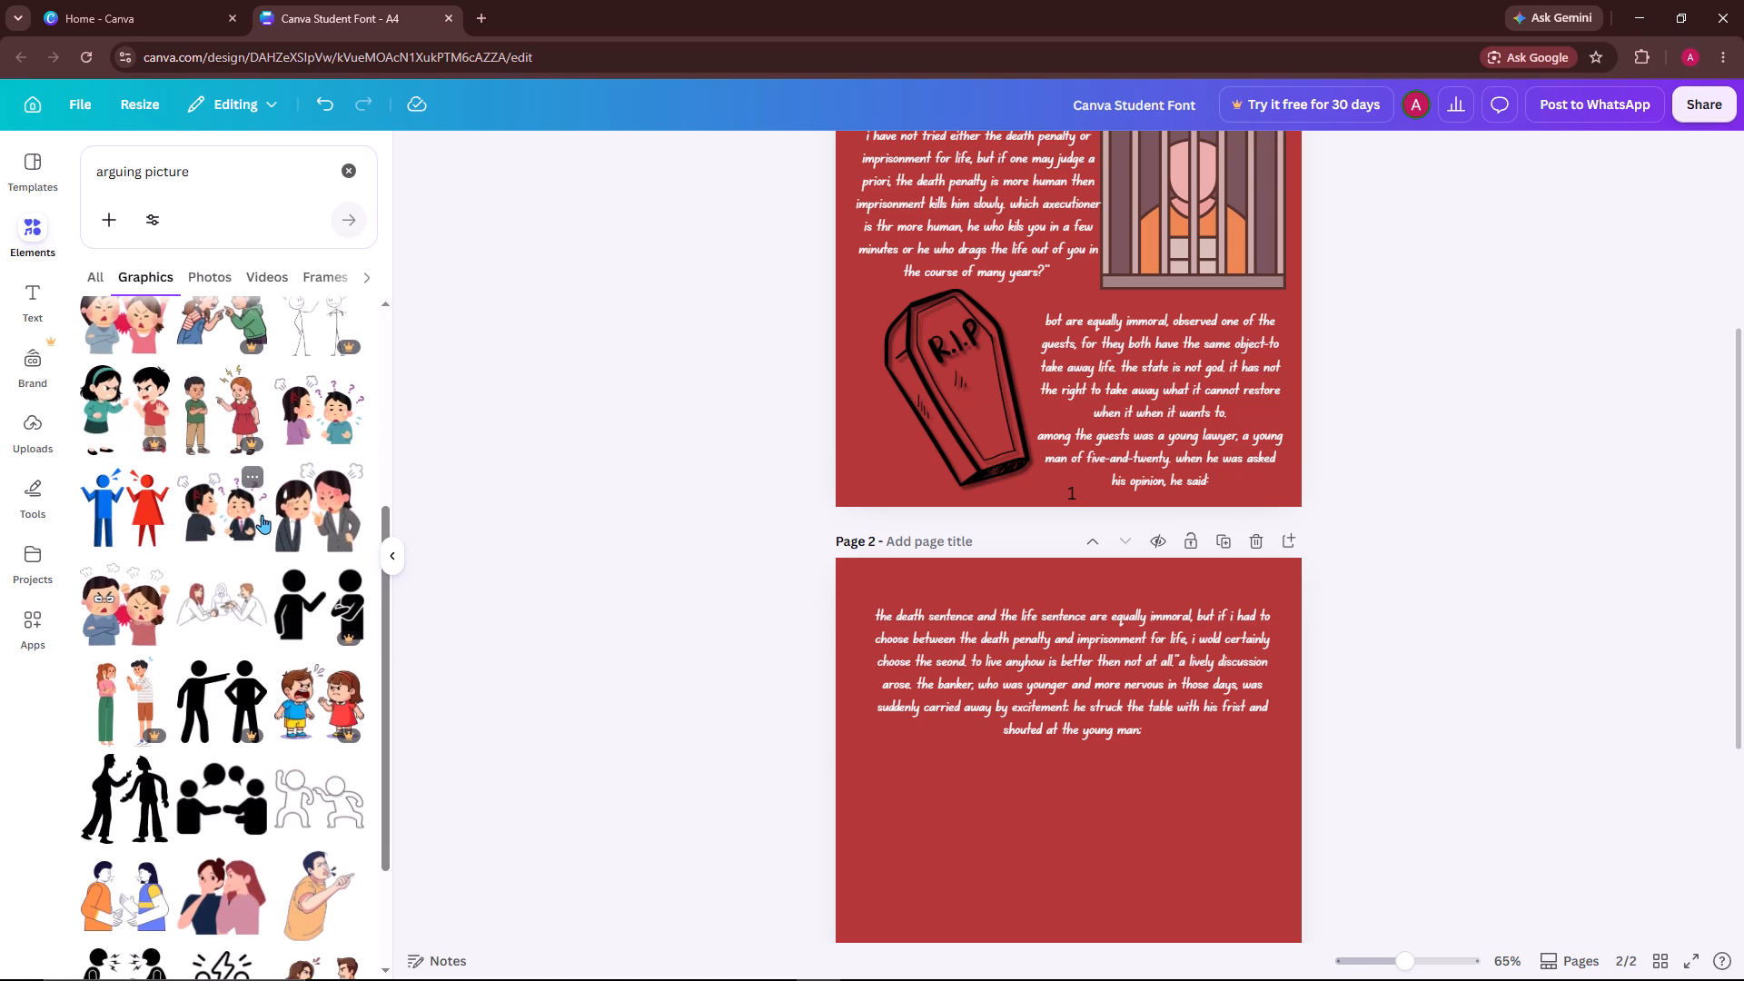
scroll(262, 515, down, 2)
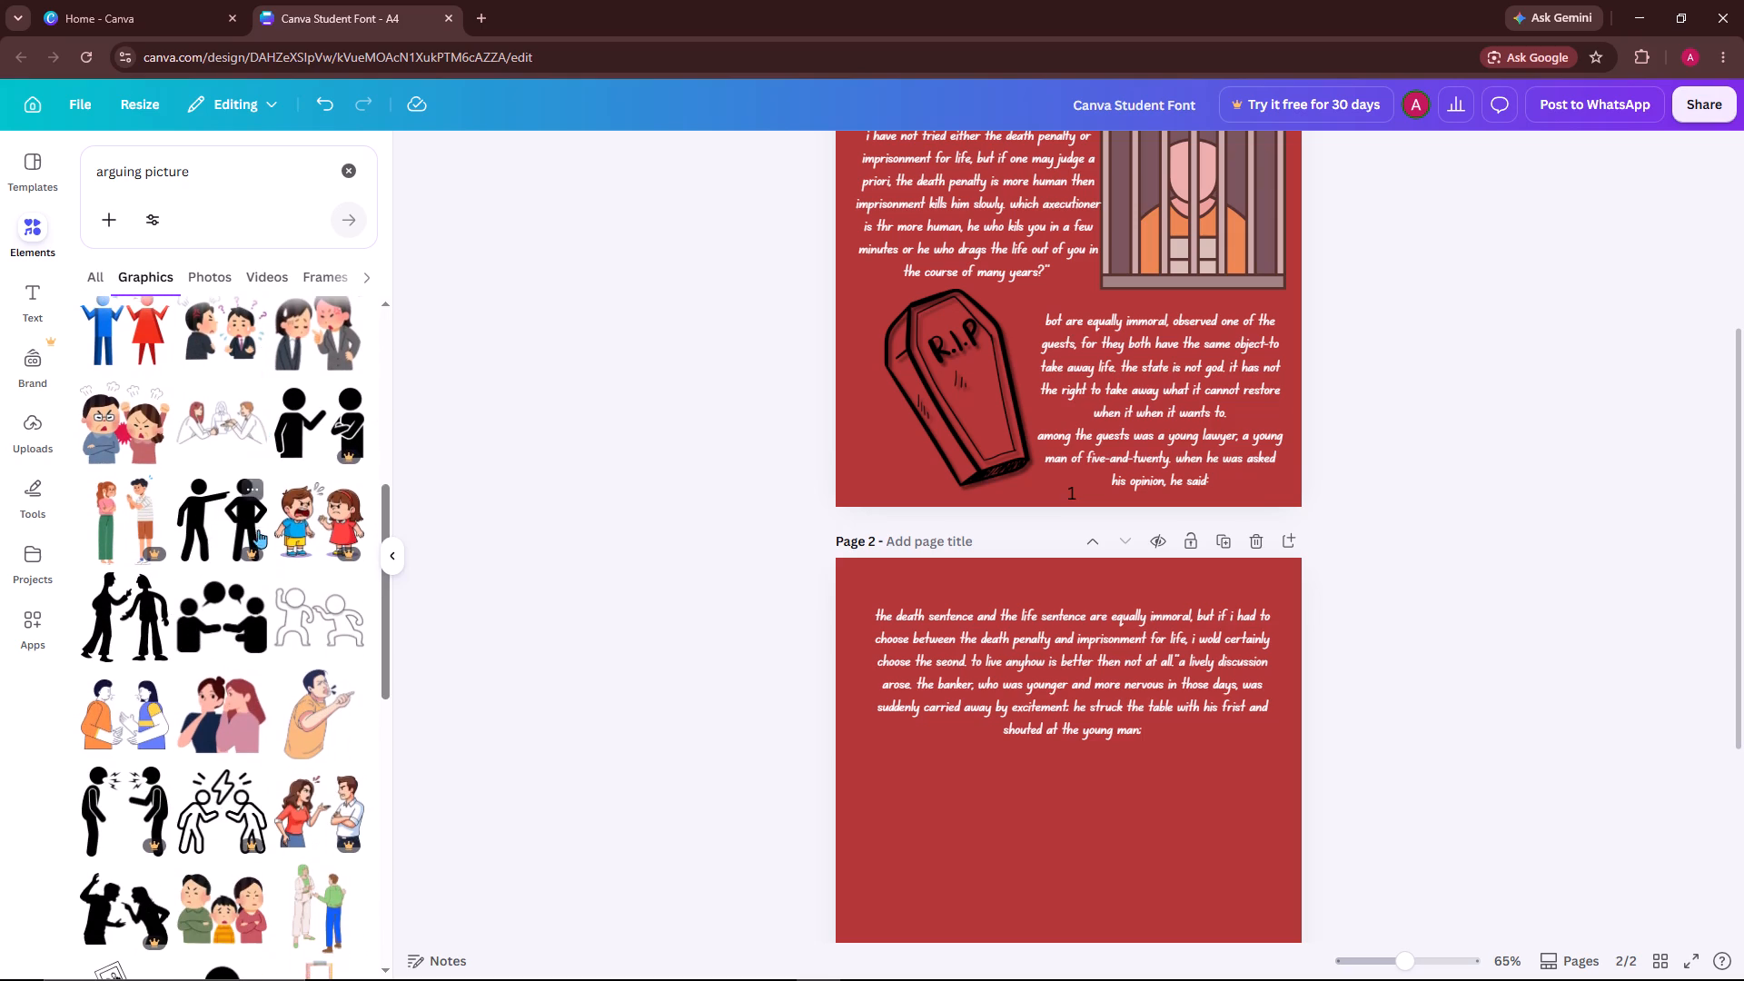
click(133, 631)
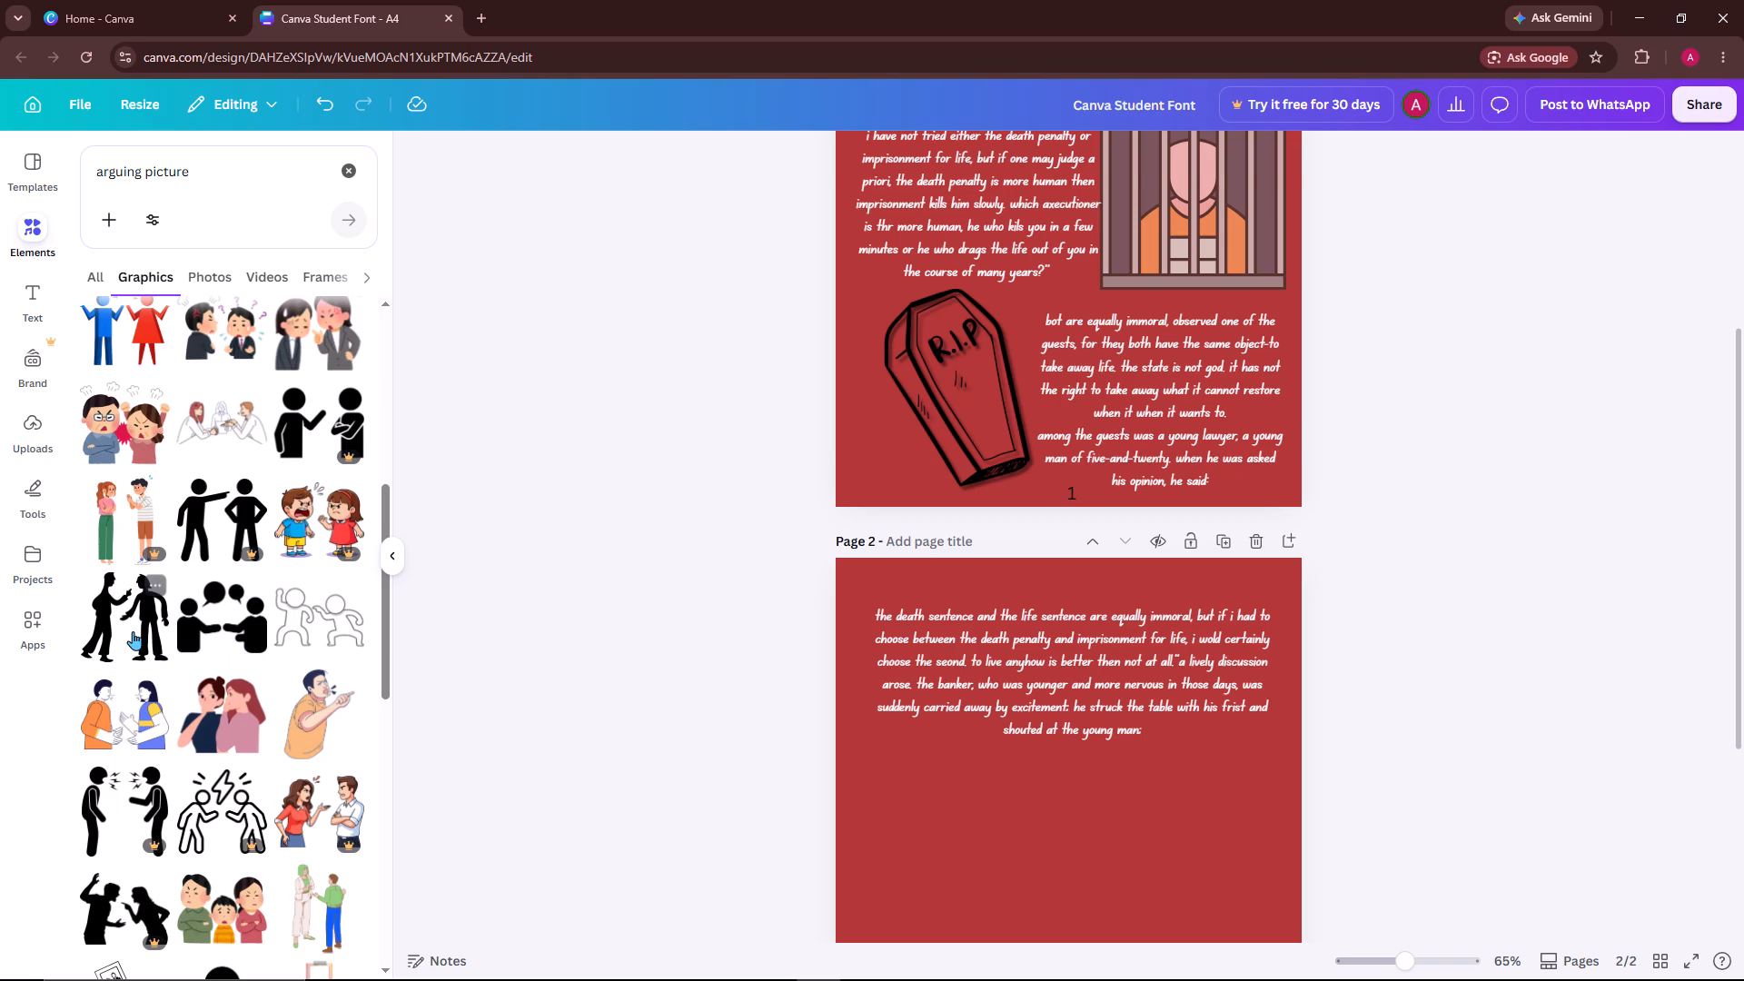
scroll(124, 618, down, 2)
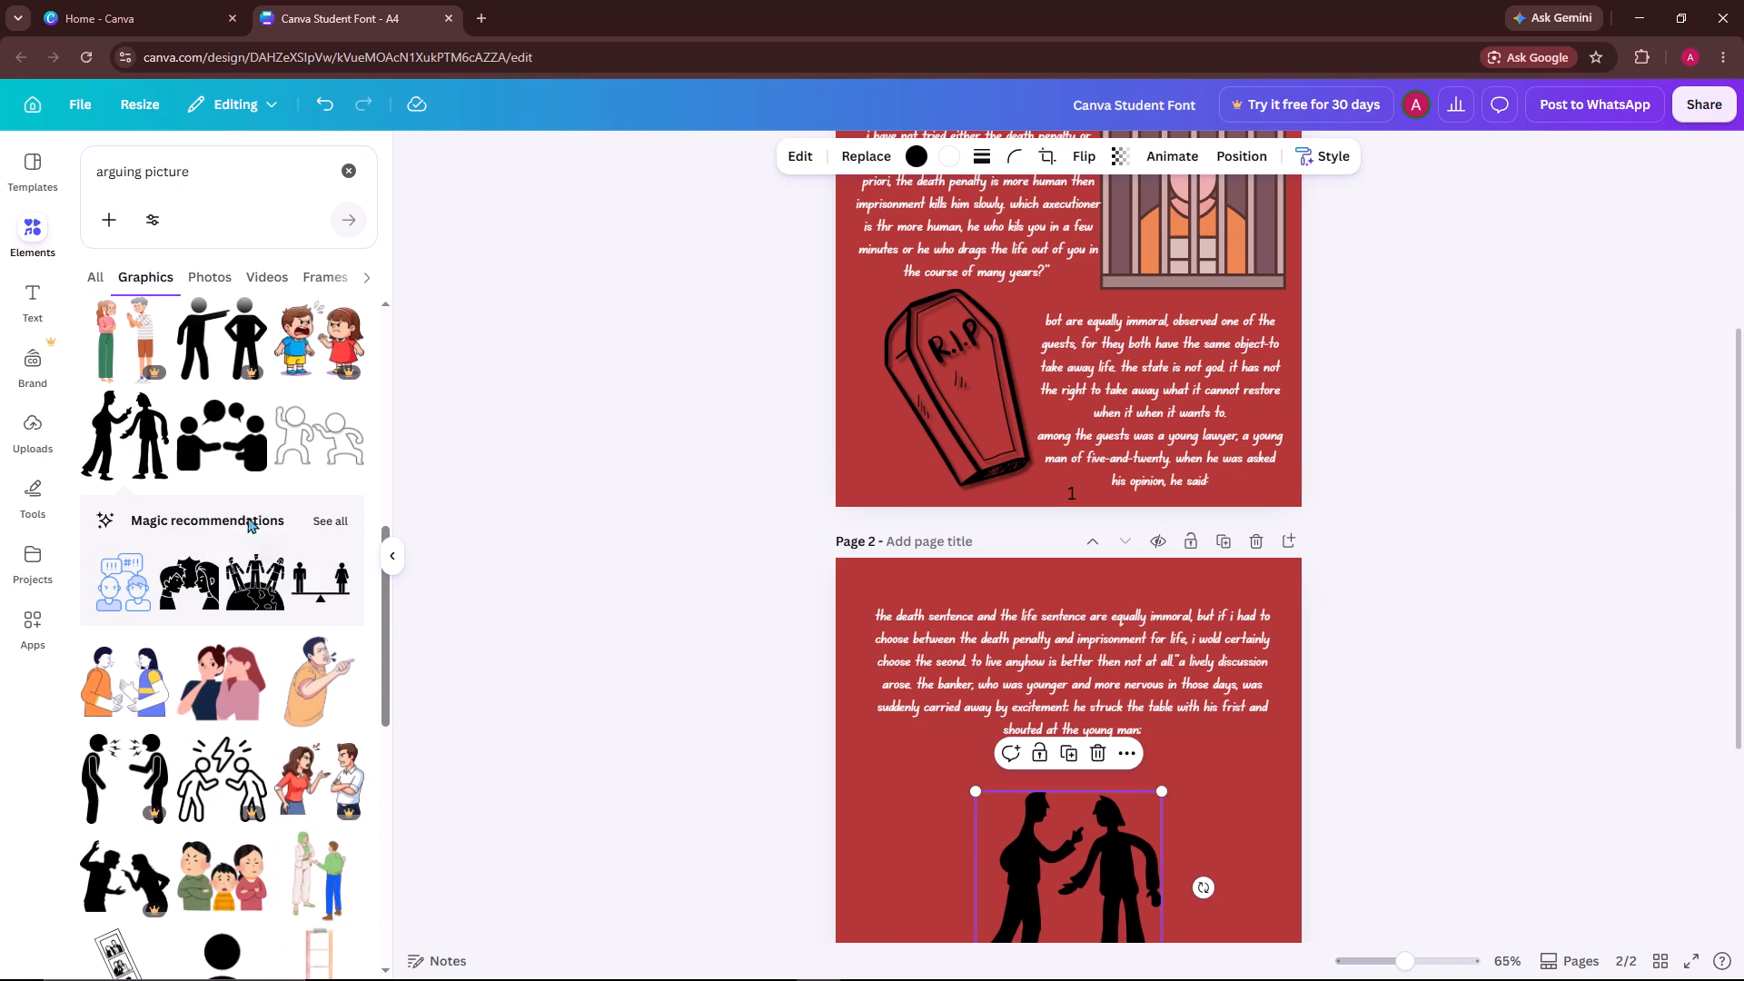
click(388, 561)
scroll(932, 714, down, 2)
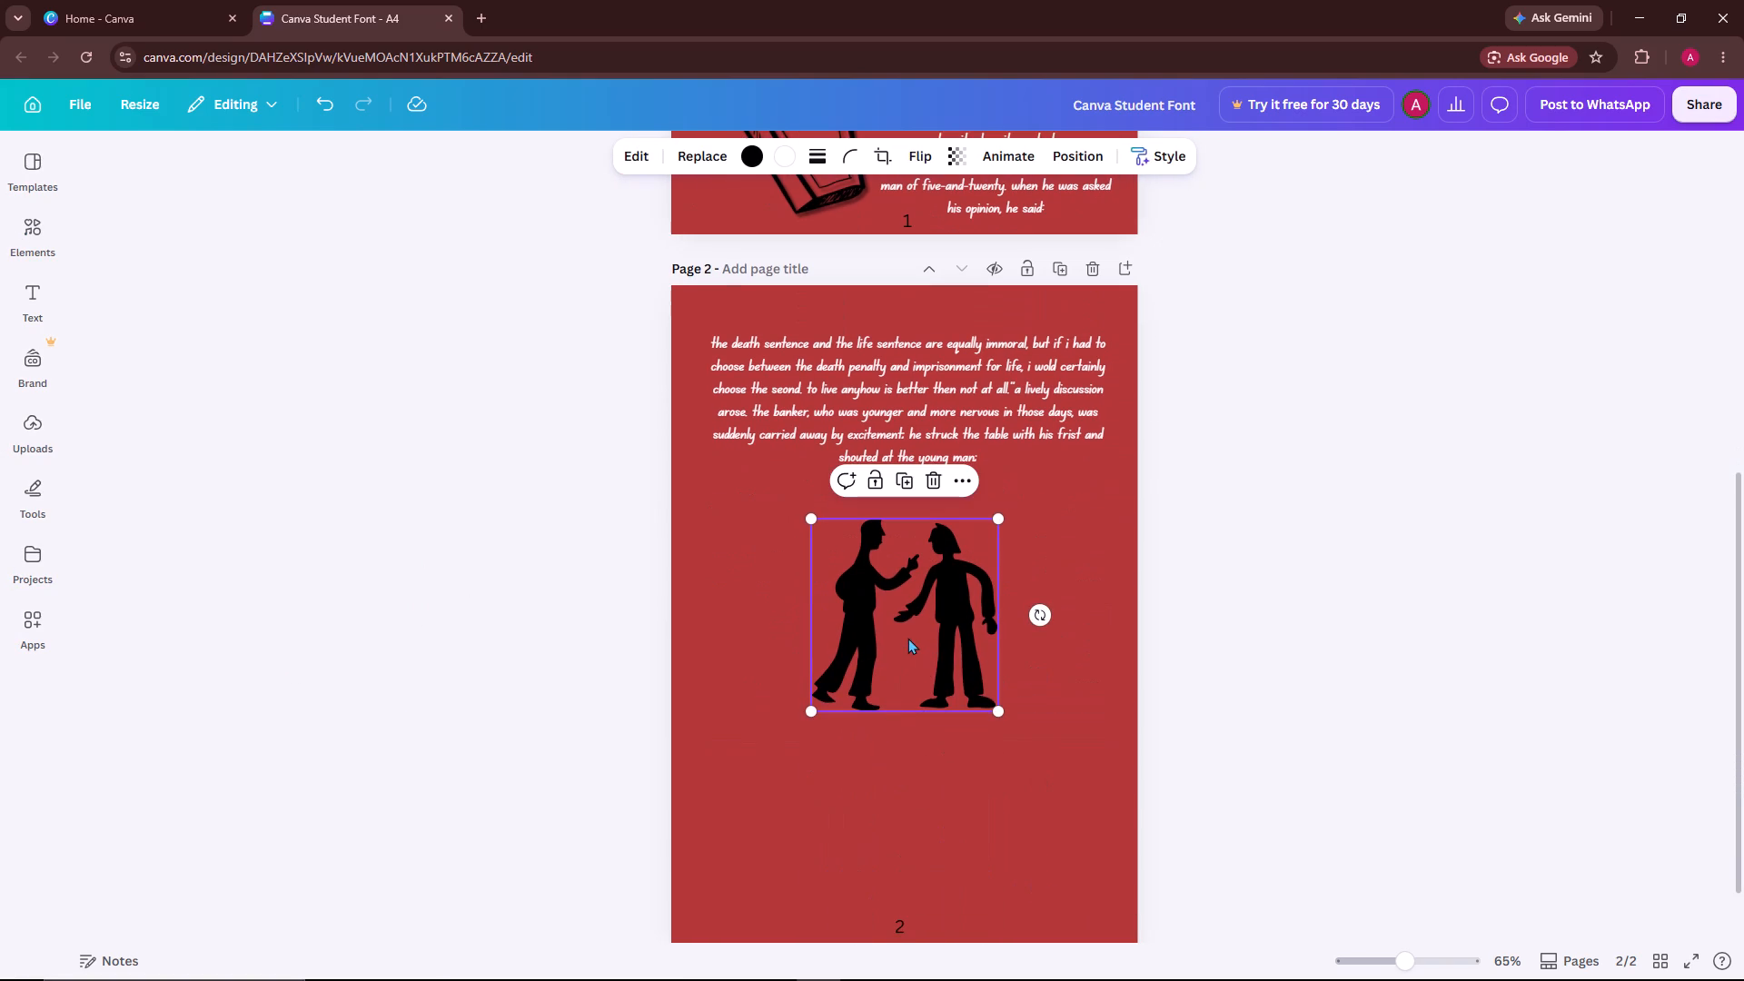
drag(903, 619, 1036, 587)
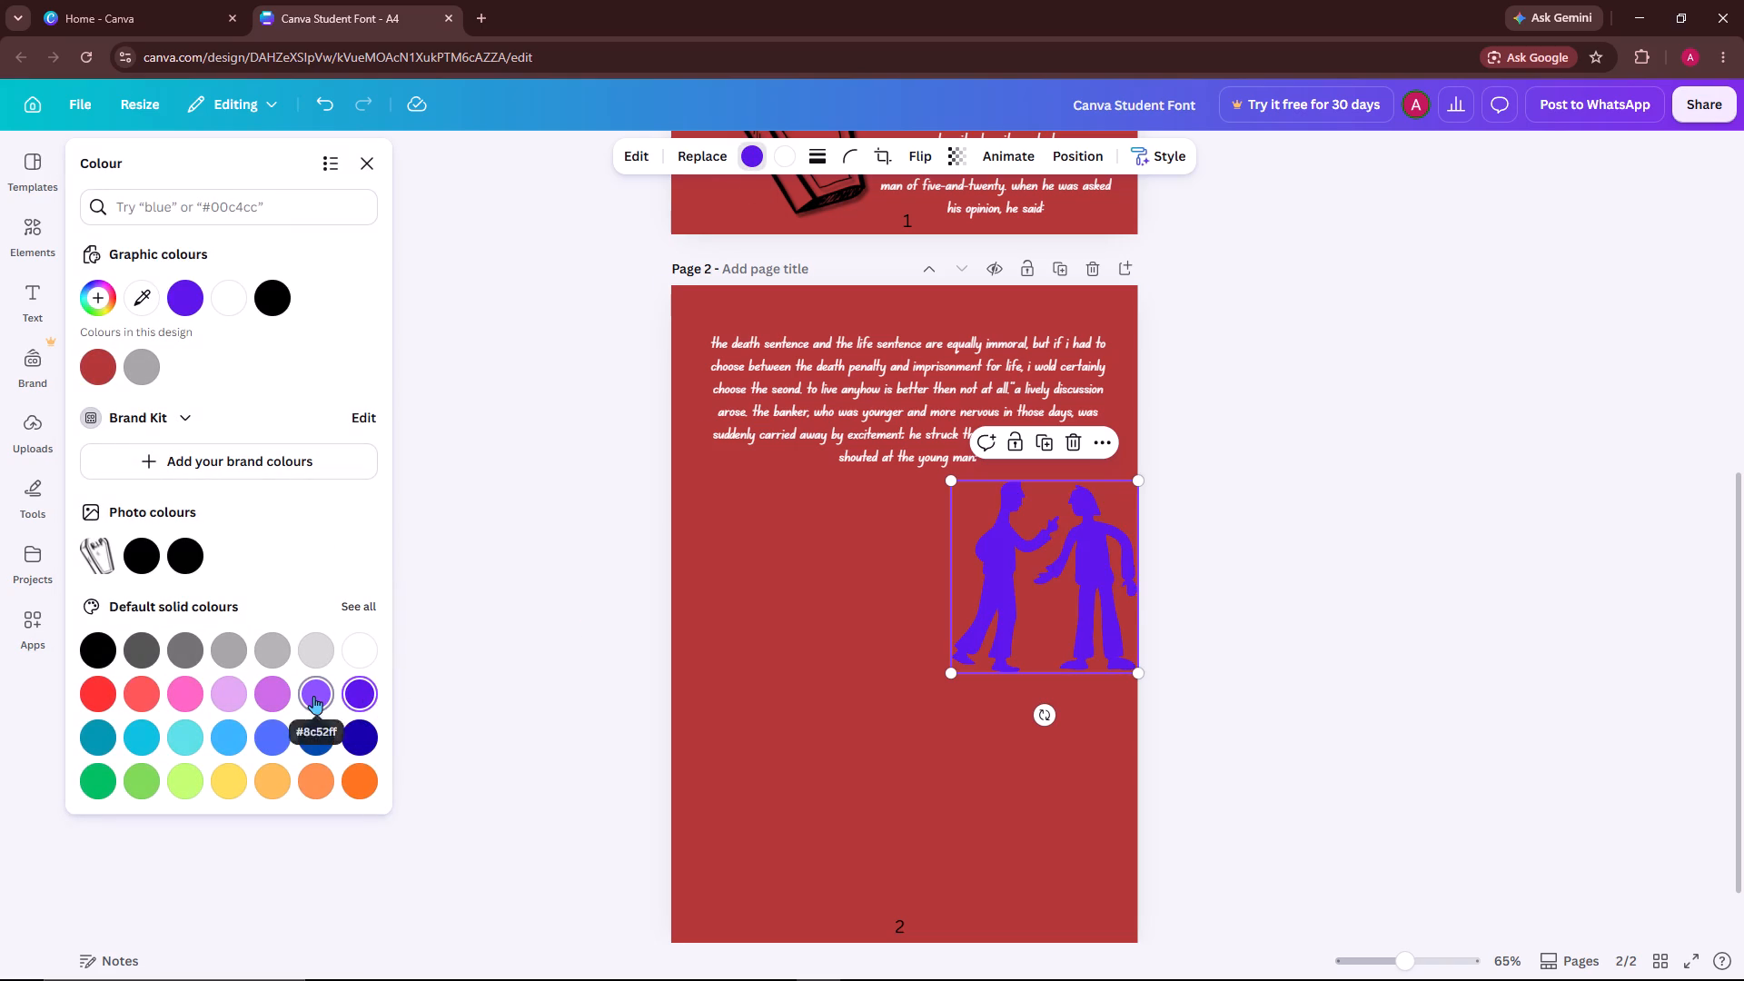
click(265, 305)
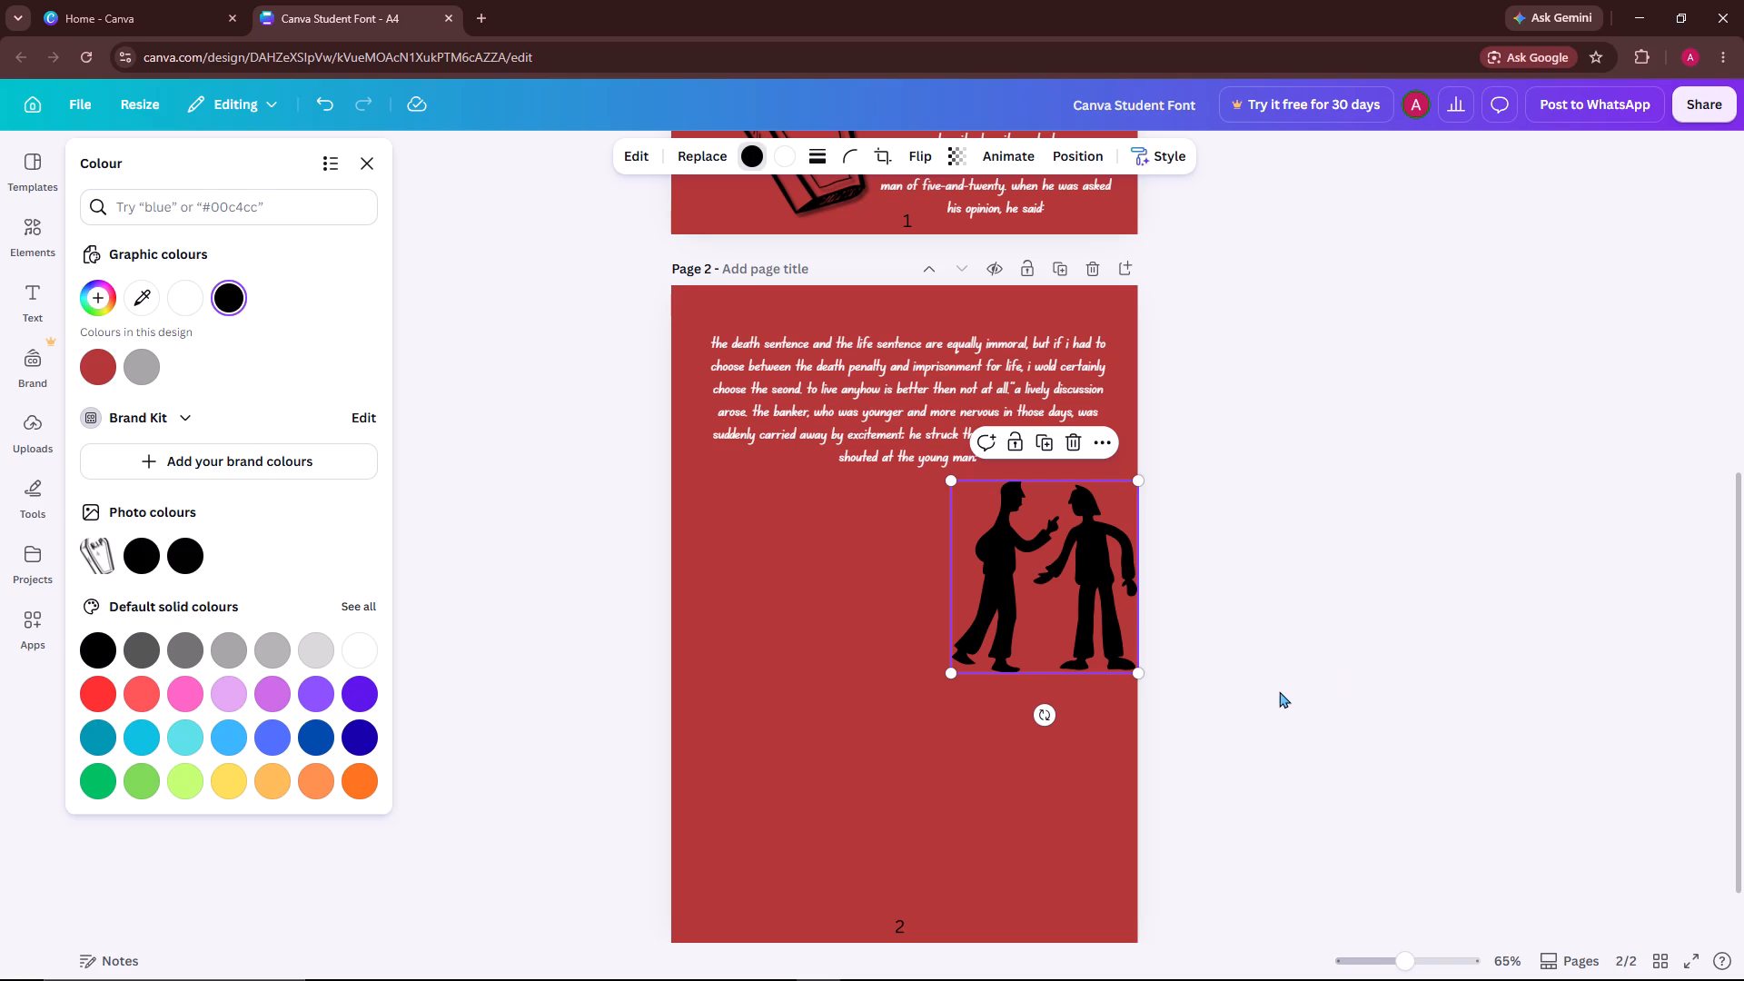
Set the arguing silhouette graphic's transparency to 65 and deselect it.
click(964, 154)
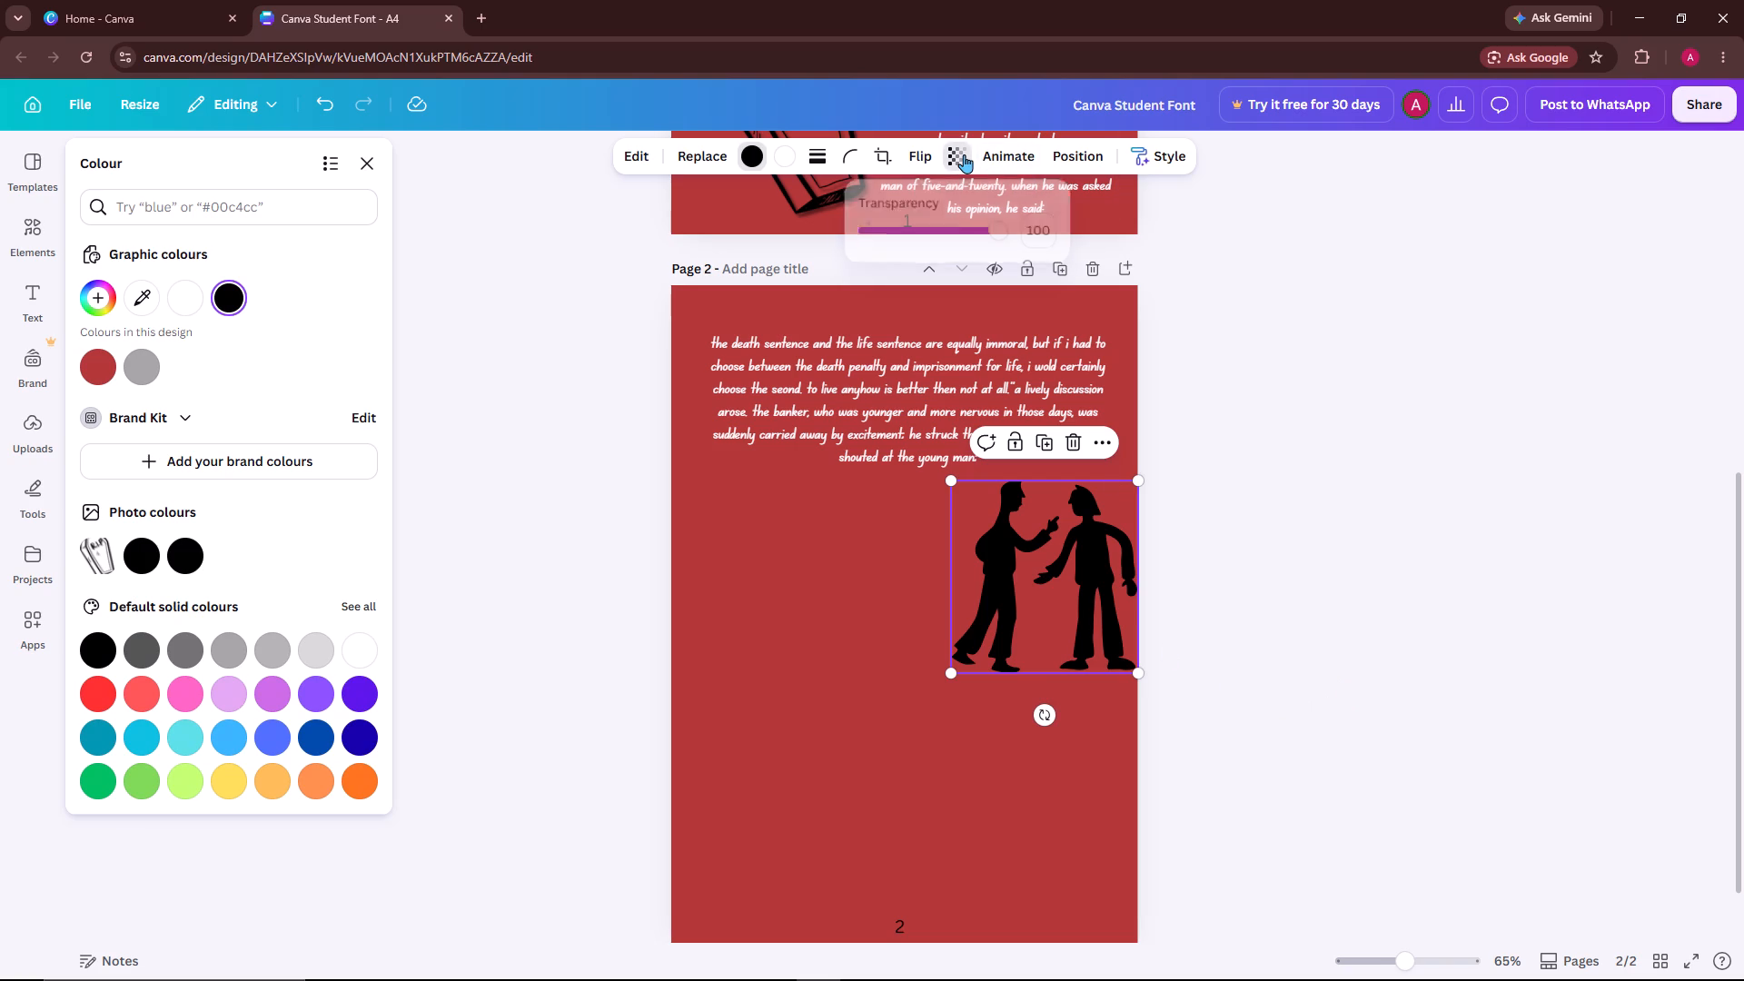
click(973, 233)
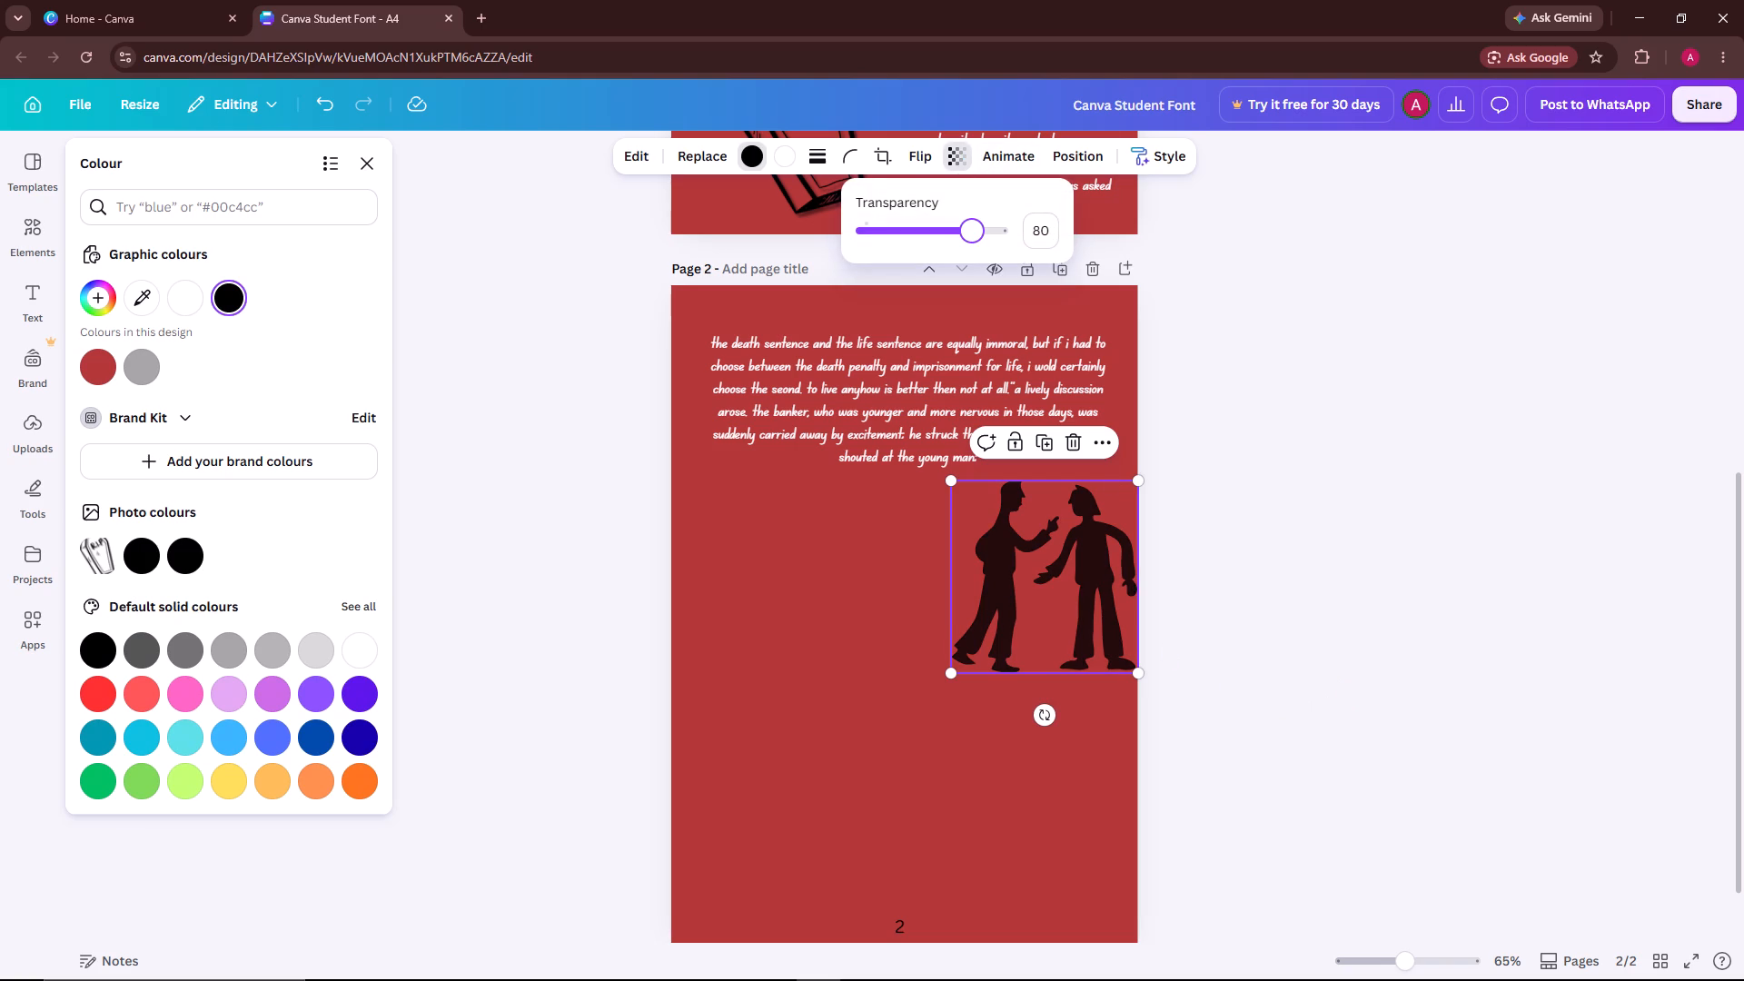
click(954, 232)
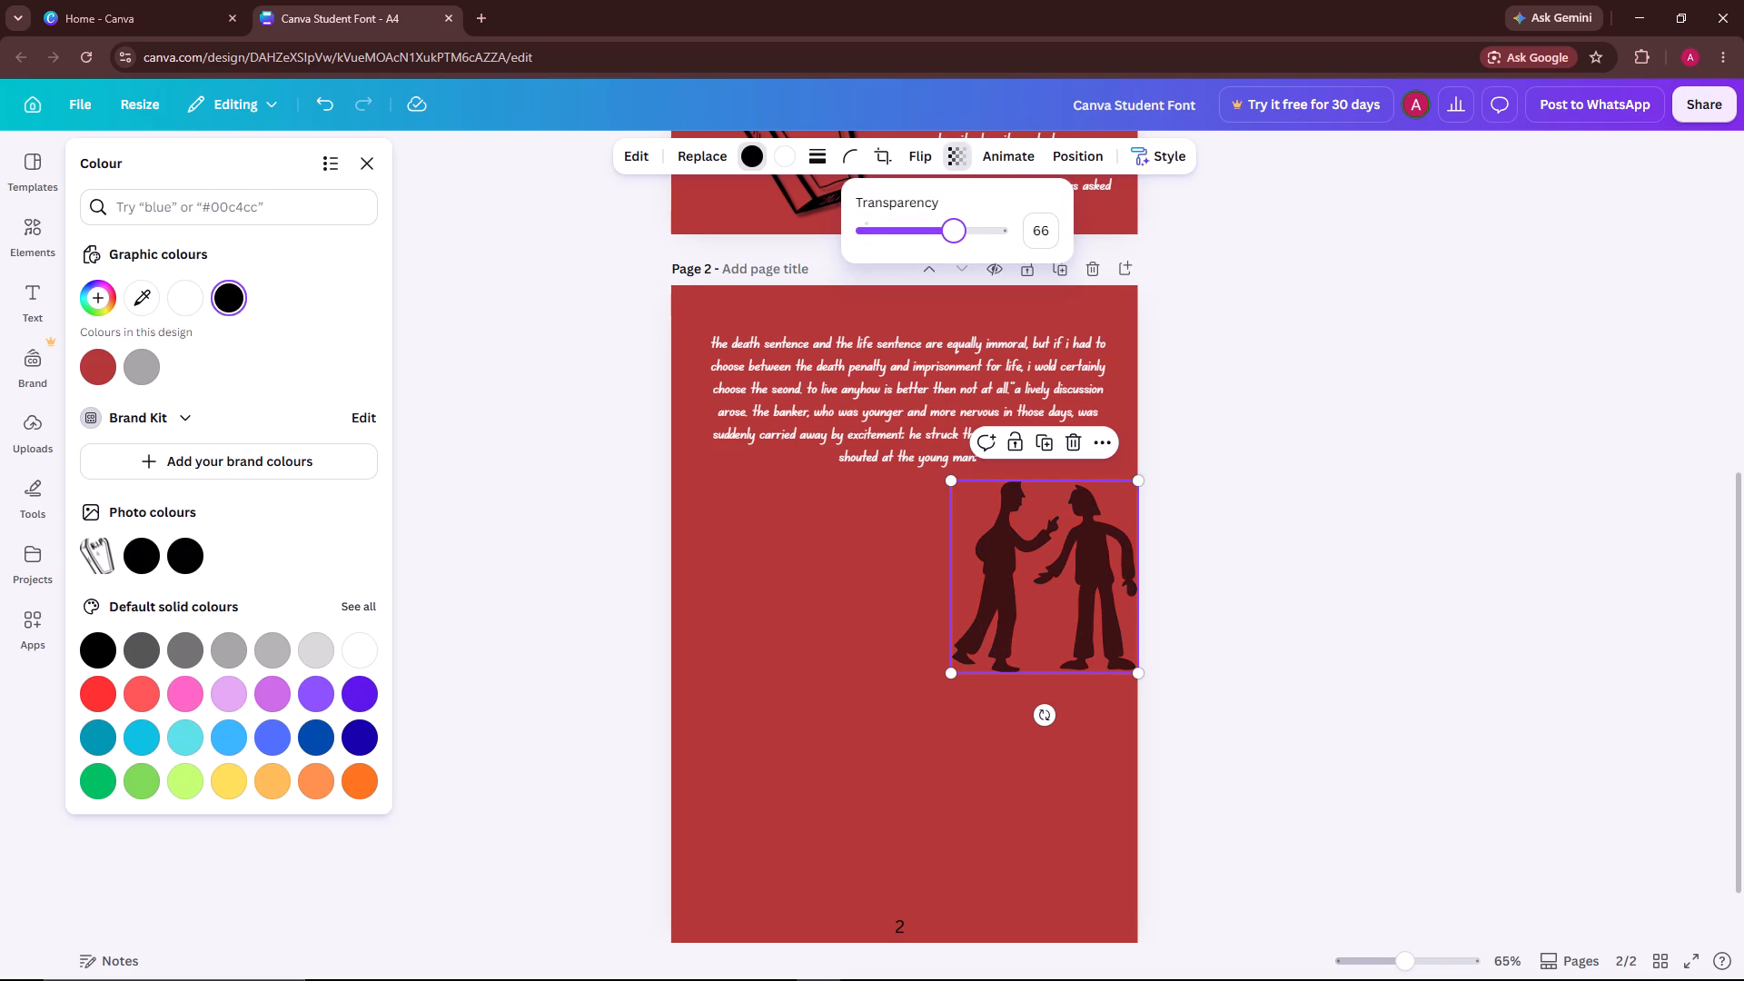
click(1229, 340)
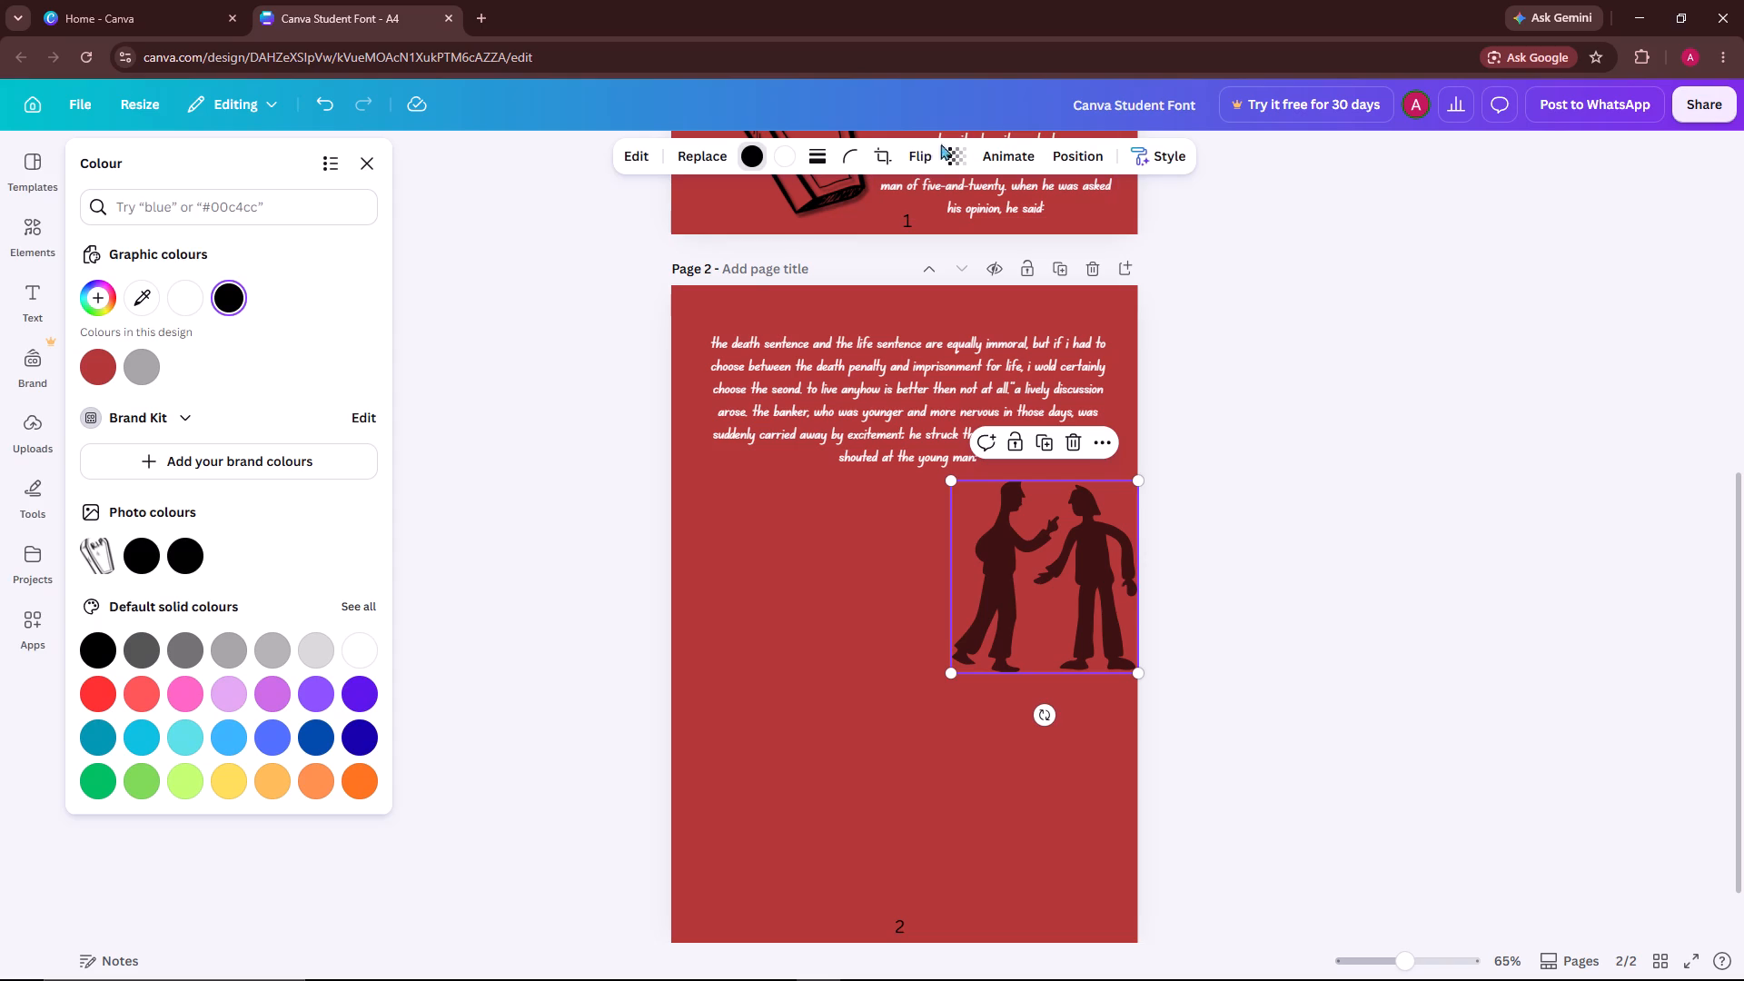
click(962, 159)
click(1047, 243)
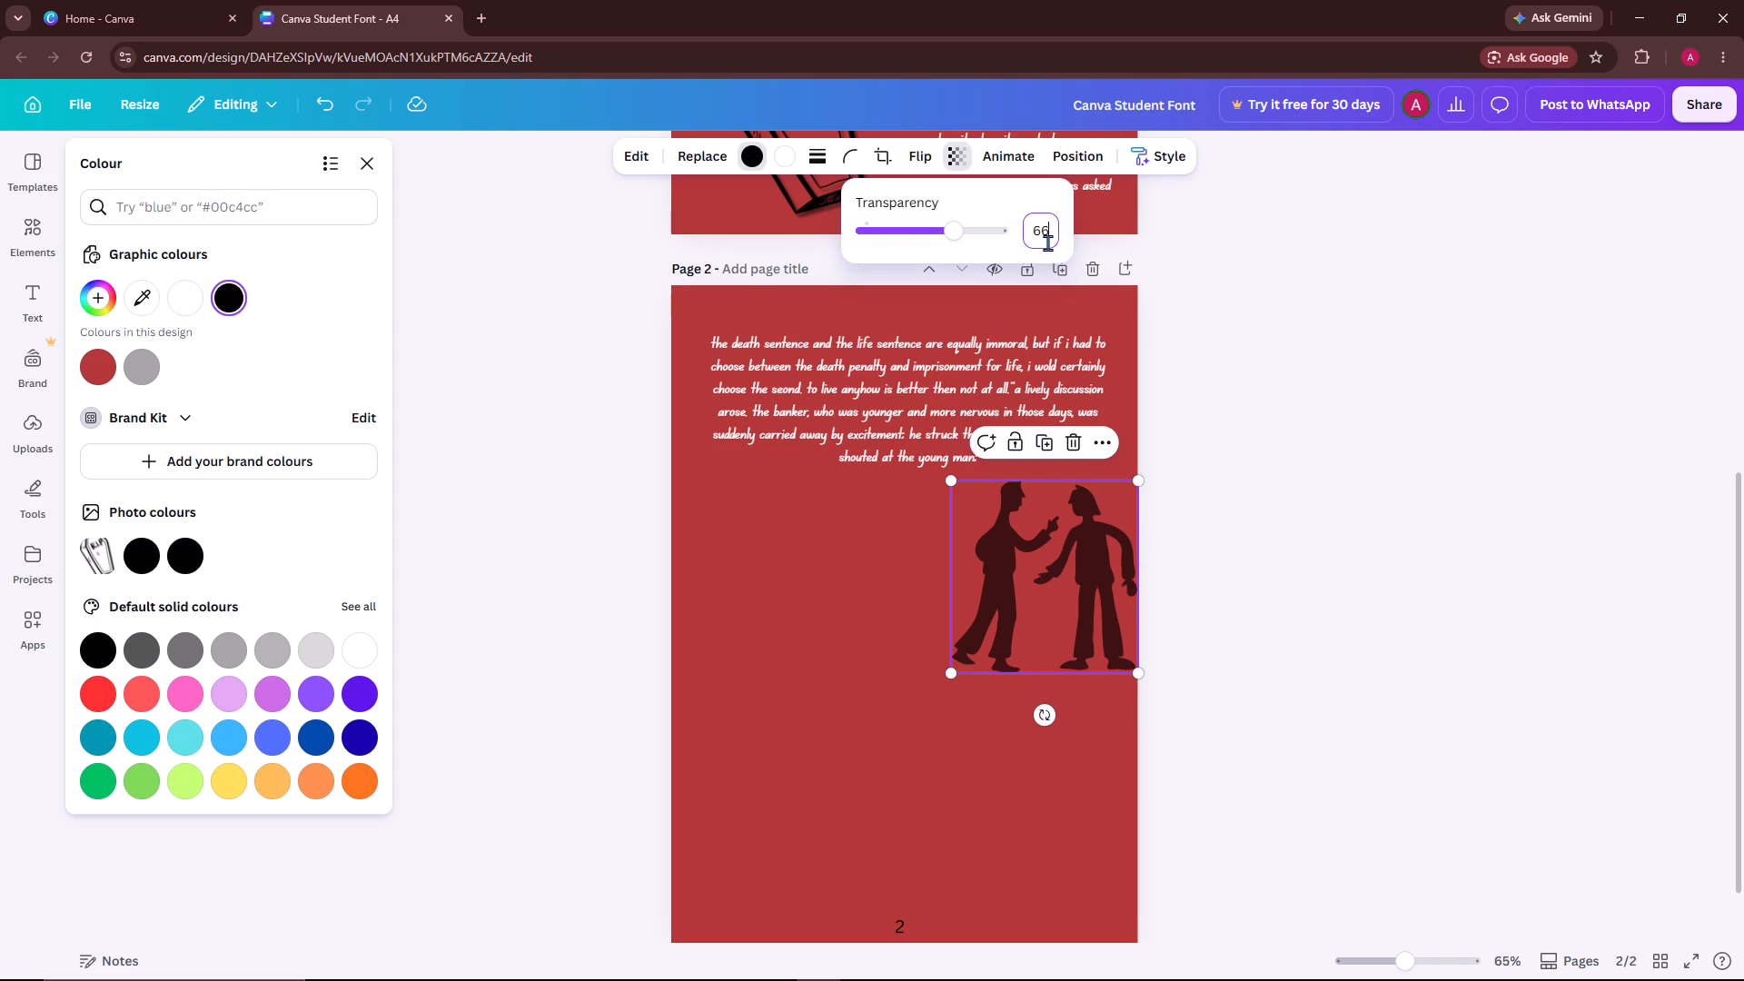
key(BackSpace)
text(65)
key(Return)
click(1342, 451)
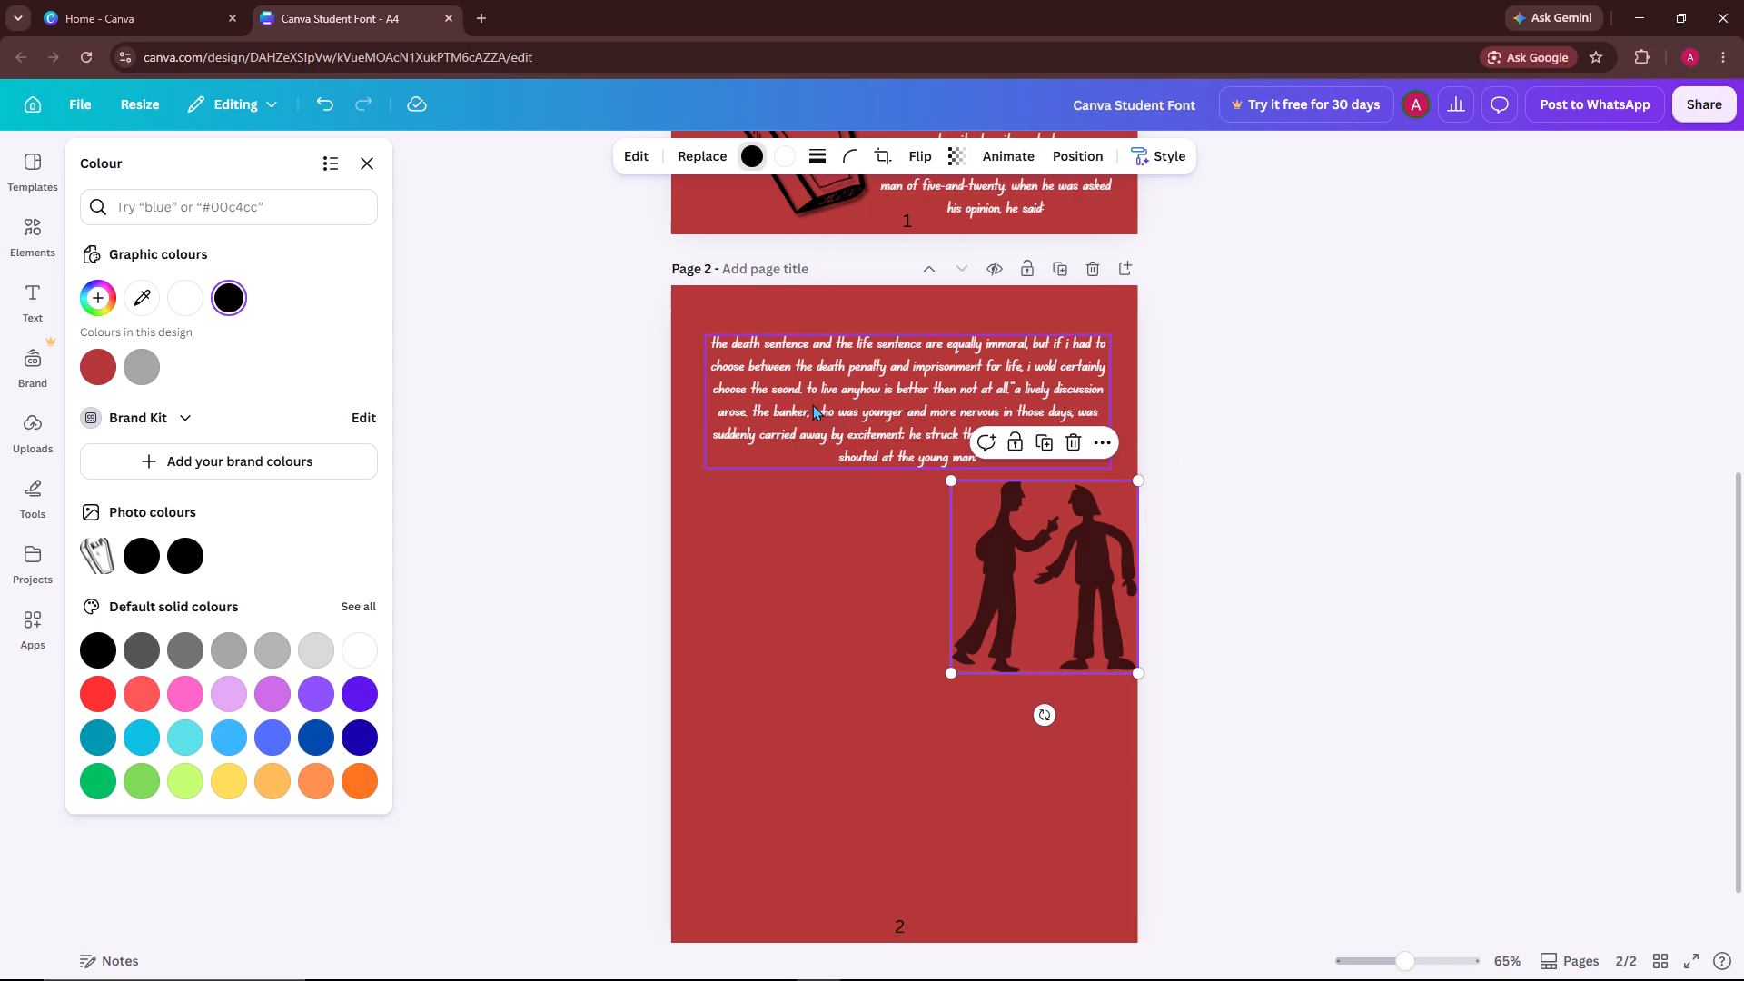
click(1384, 483)
click(1206, 483)
Duplicate the page 2 paragraph and move the copy down toward the arguing silhouettes.
click(882, 421)
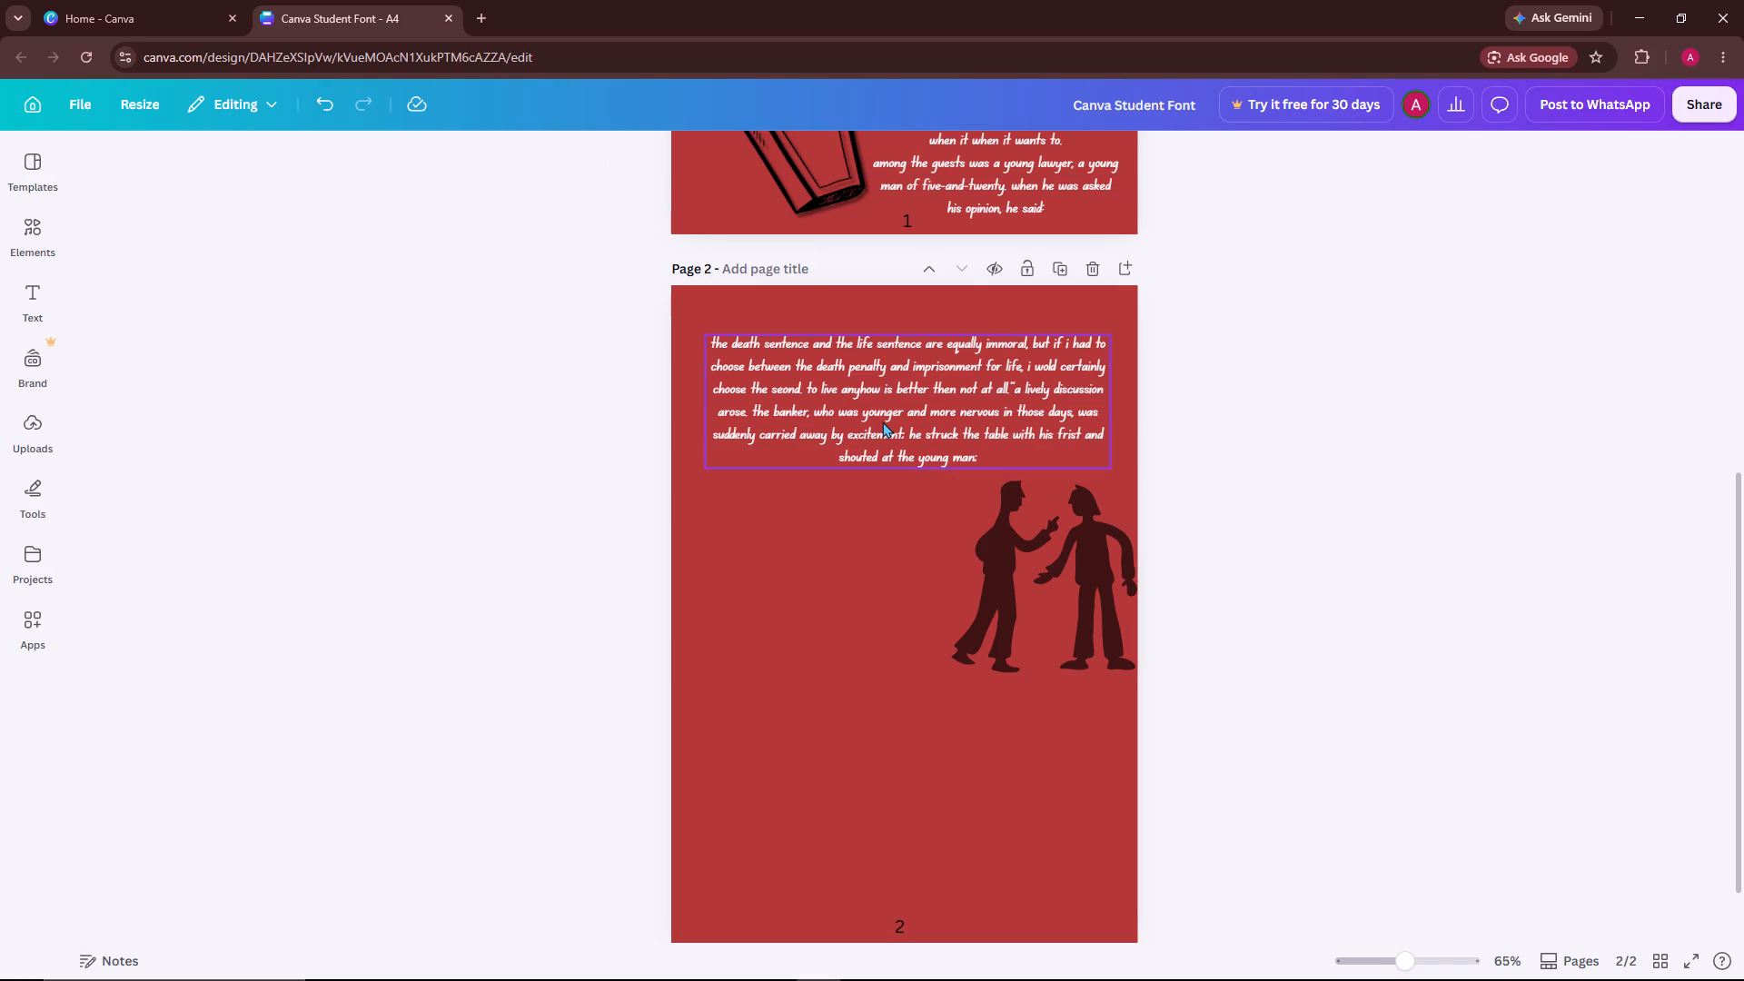
click(917, 303)
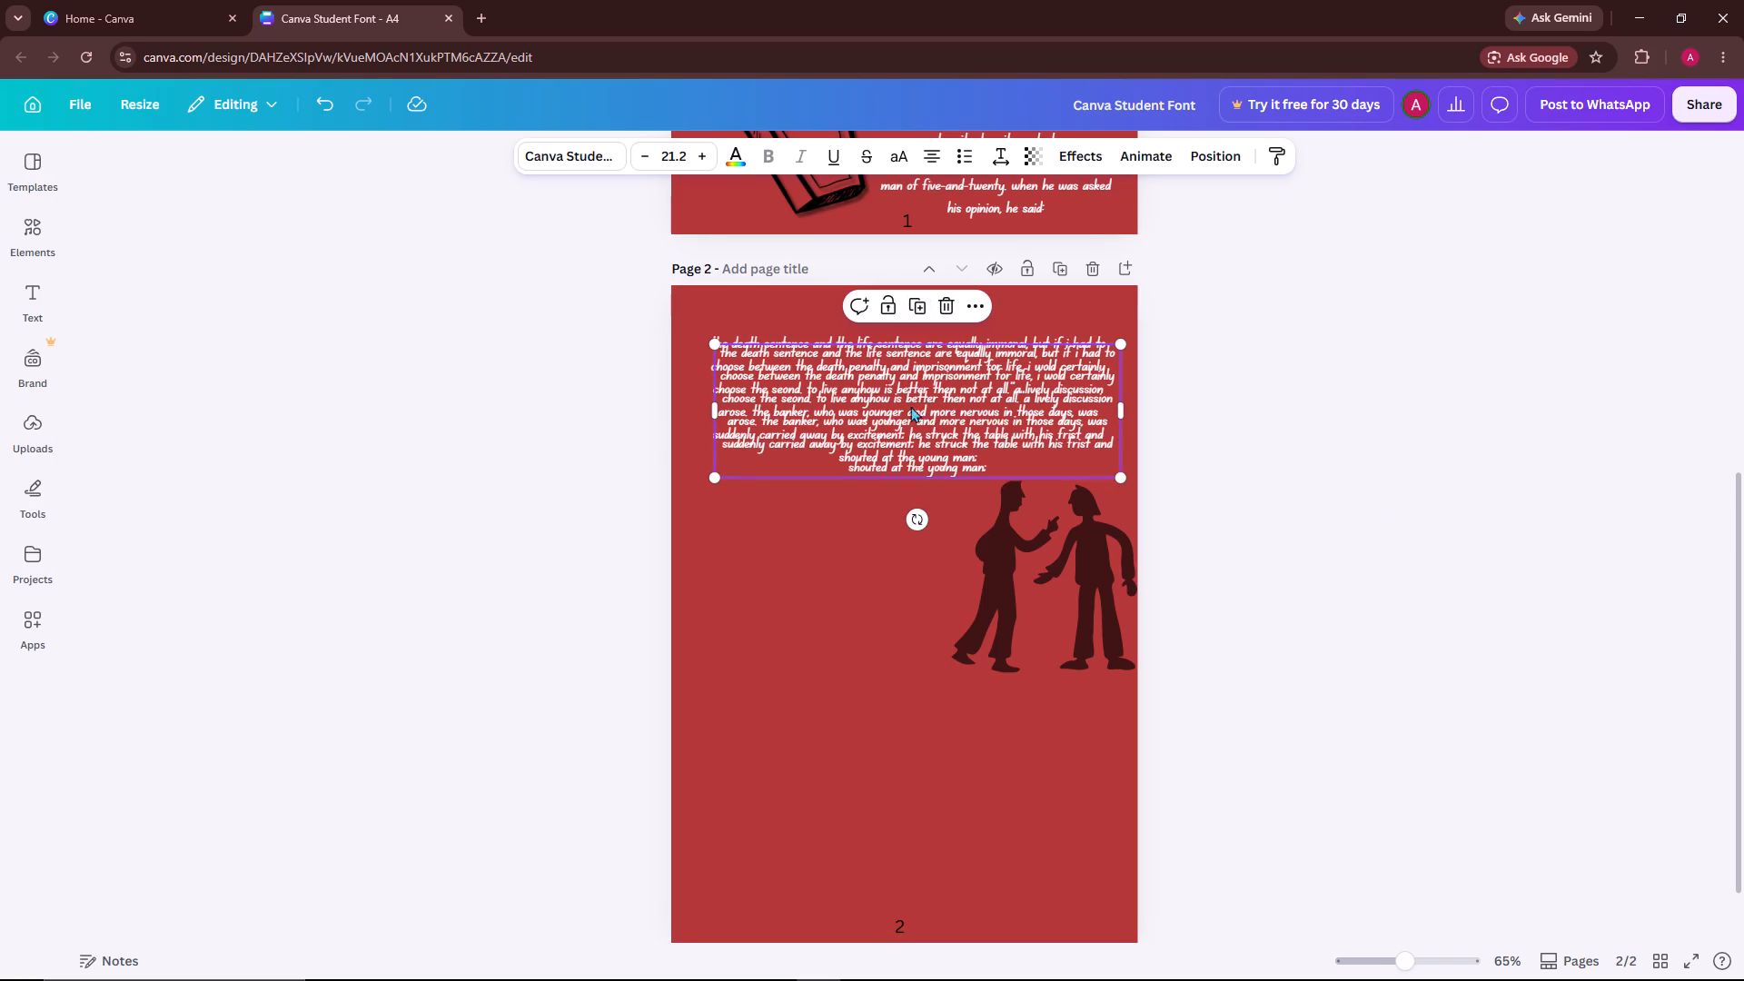
drag(914, 425, 894, 534)
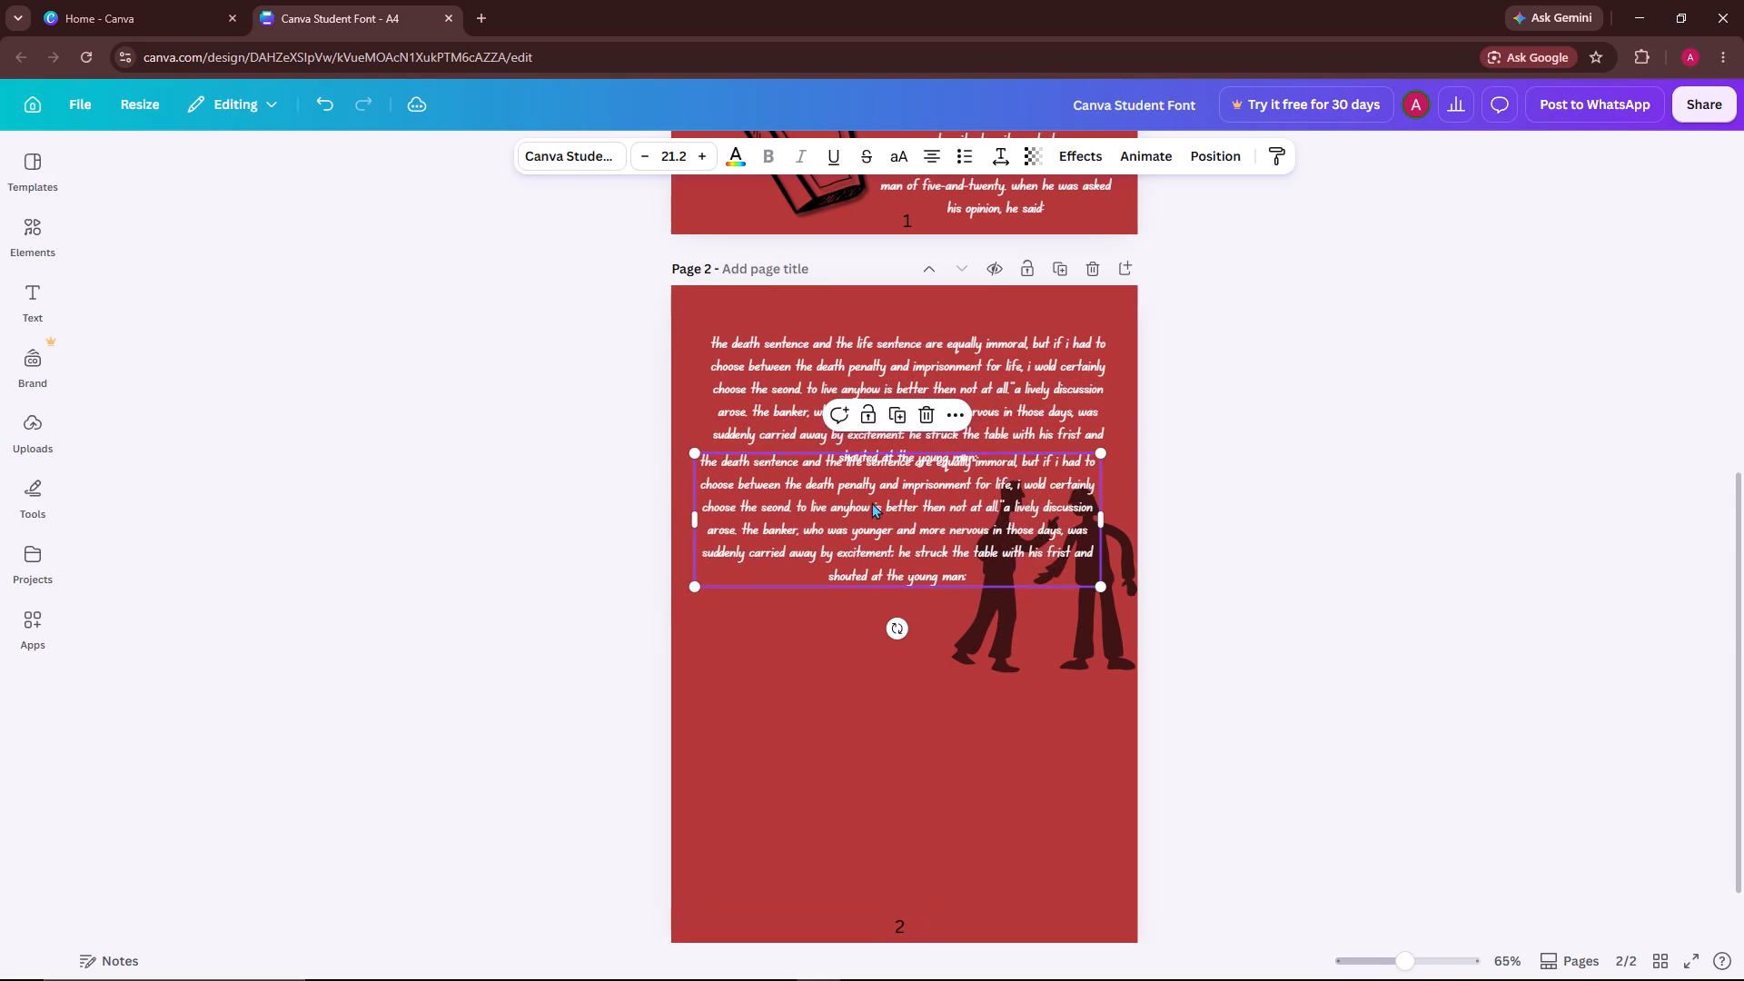
Narrow the copied paragraph's text box and scale it up to font size 24.5.
drag(689, 525, 831, 530)
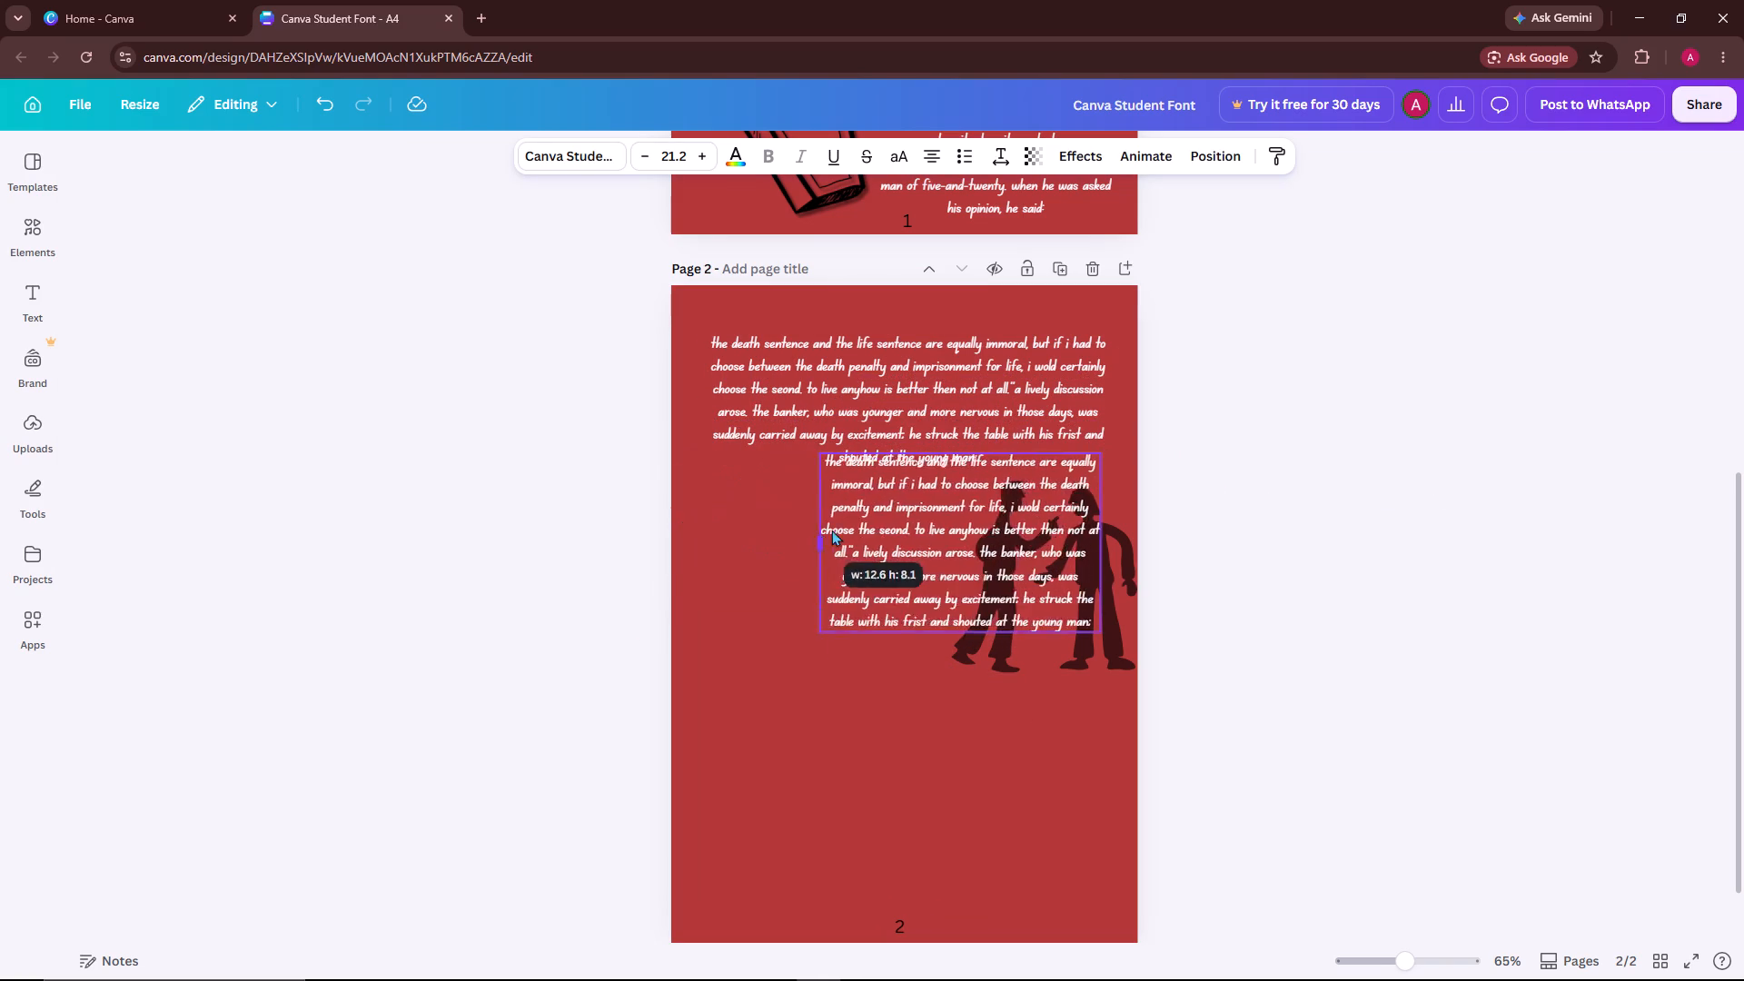
drag(831, 530, 871, 554)
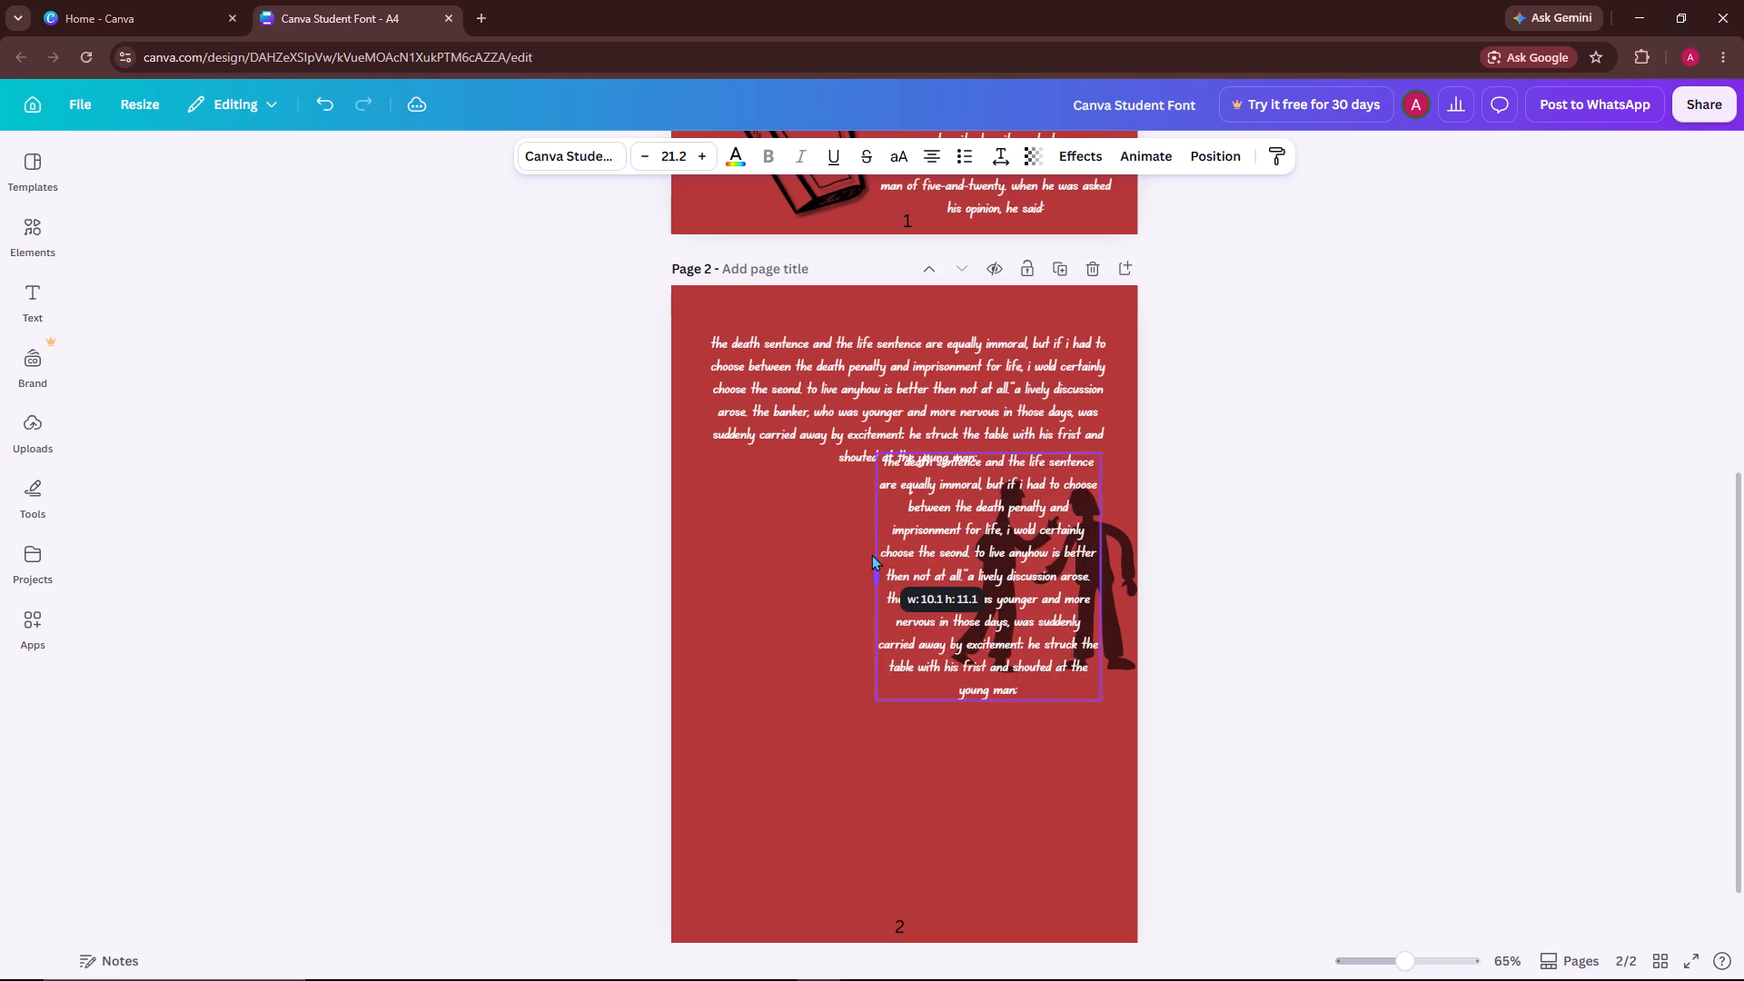
drag(871, 554, 843, 559)
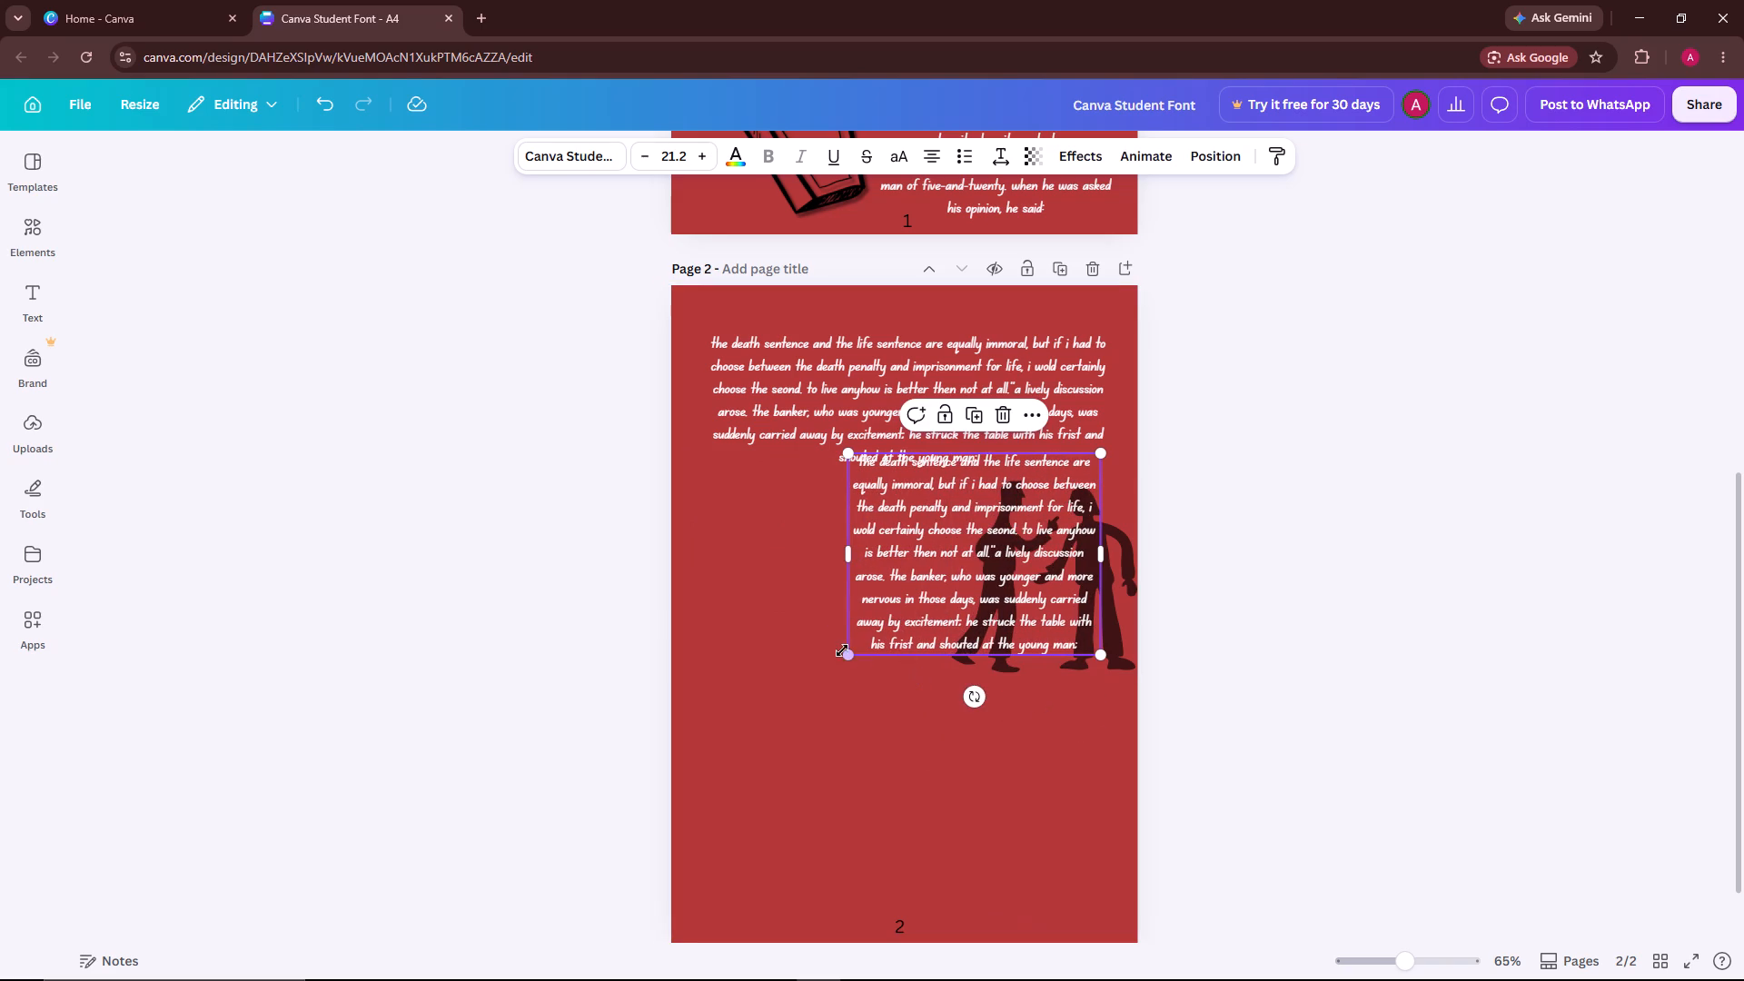
drag(842, 650, 832, 718)
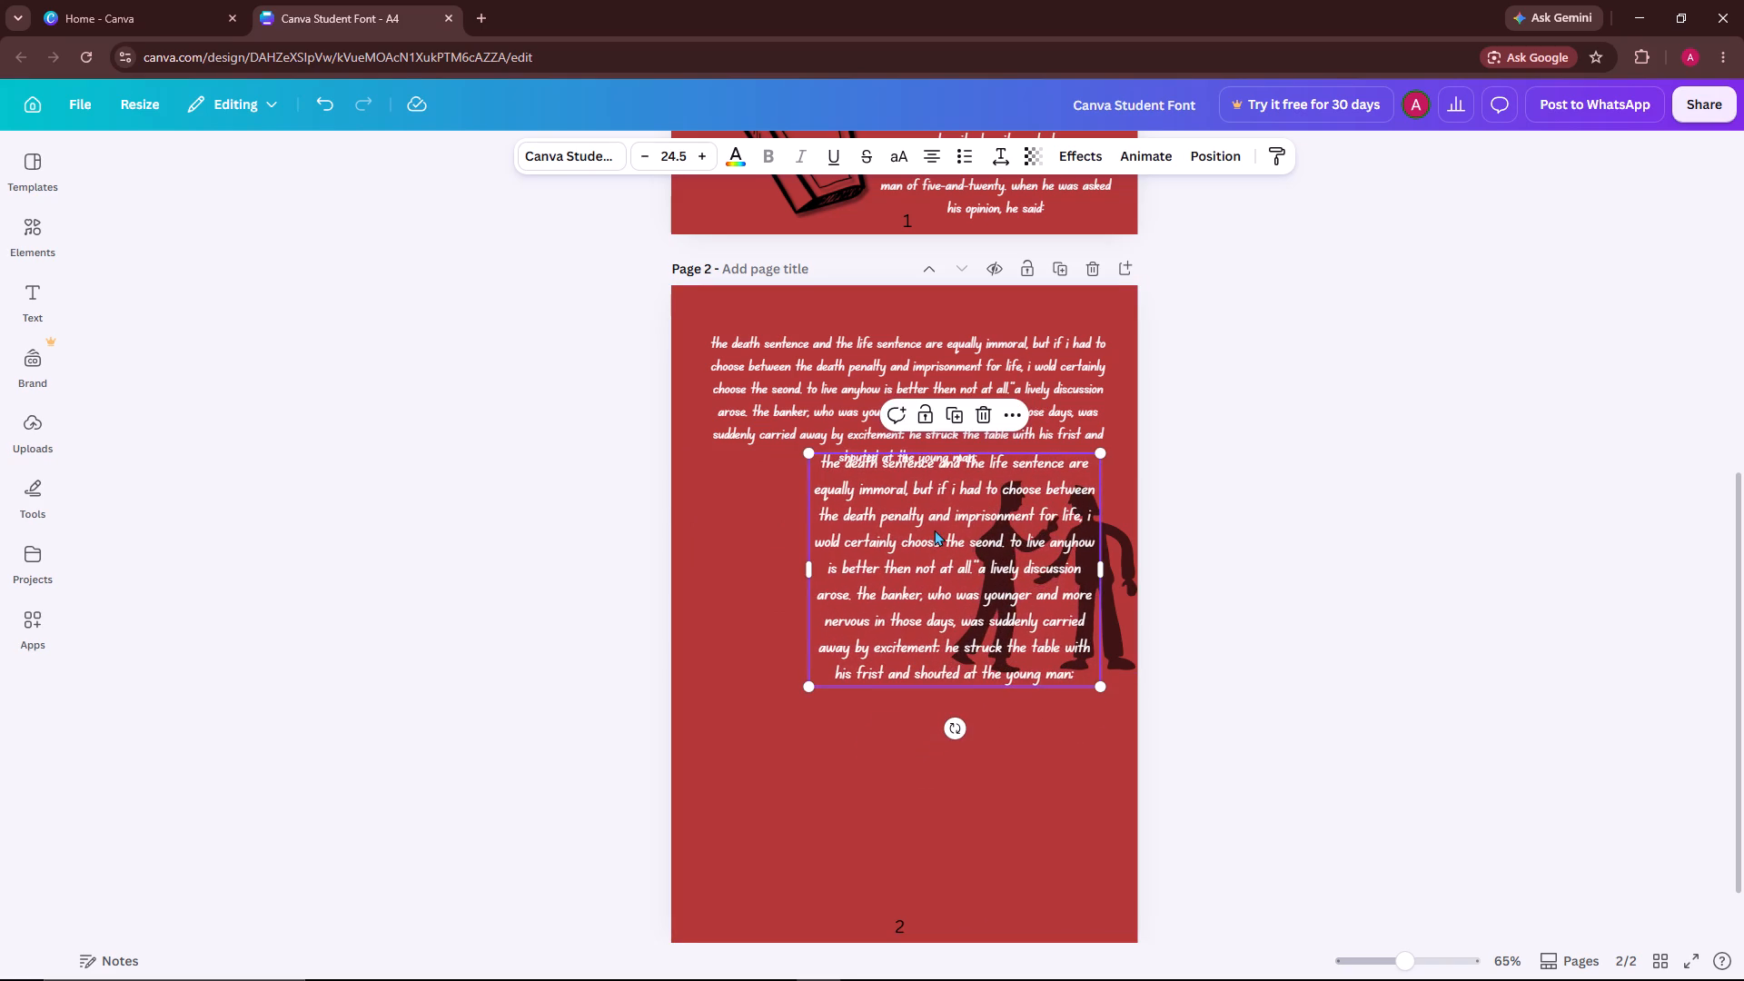
Place the copied paragraph below the original, left of the silhouettes, and adjust its width to fit inside the page edge.
drag(936, 530, 808, 564)
drag(680, 611, 700, 609)
drag(852, 597, 822, 591)
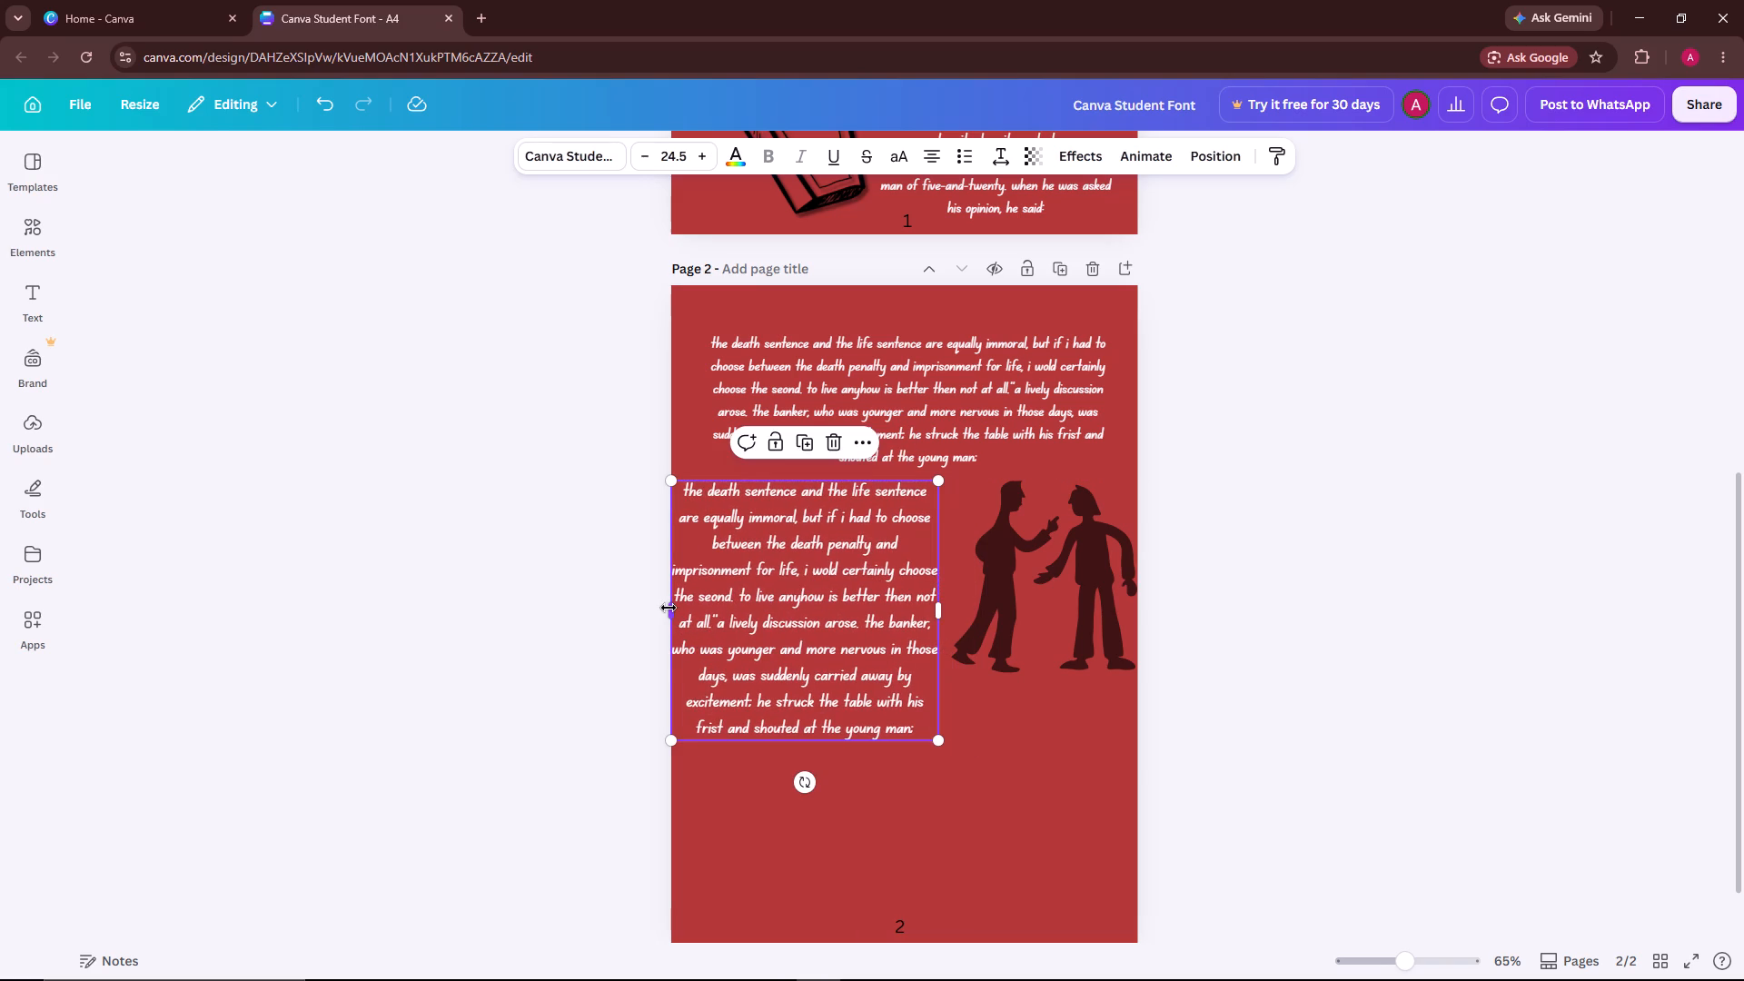
drag(669, 608, 679, 611)
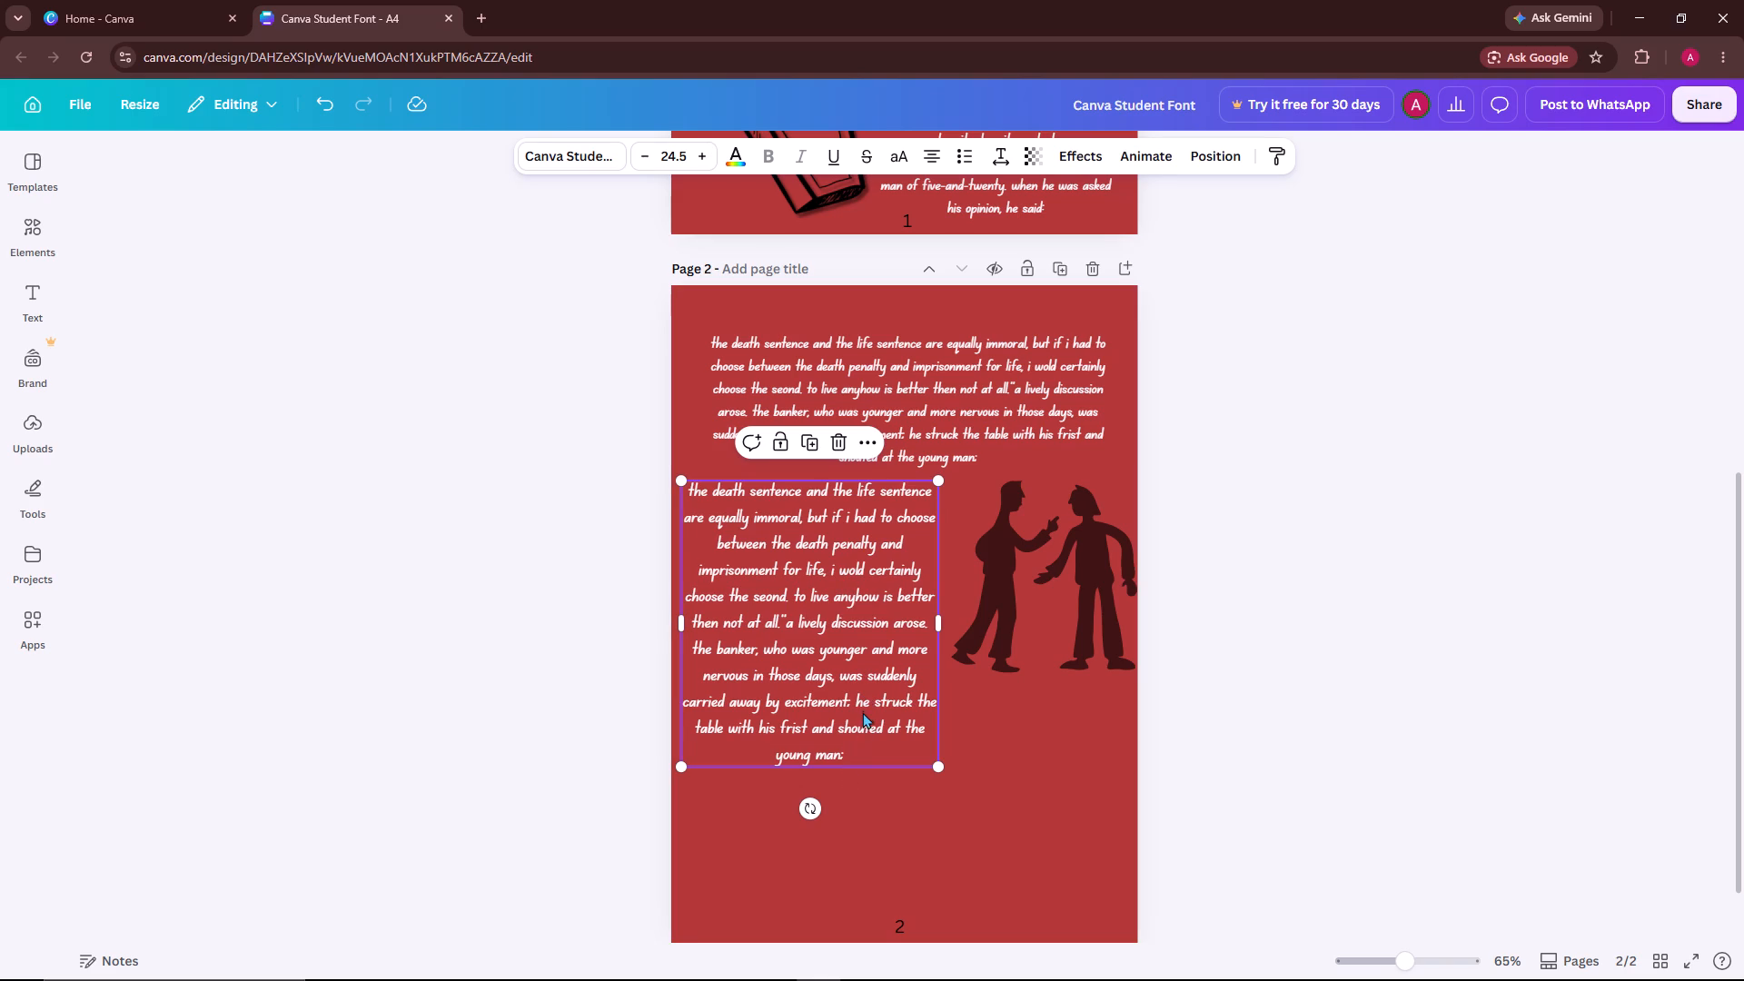
click(857, 616)
click(1369, 693)
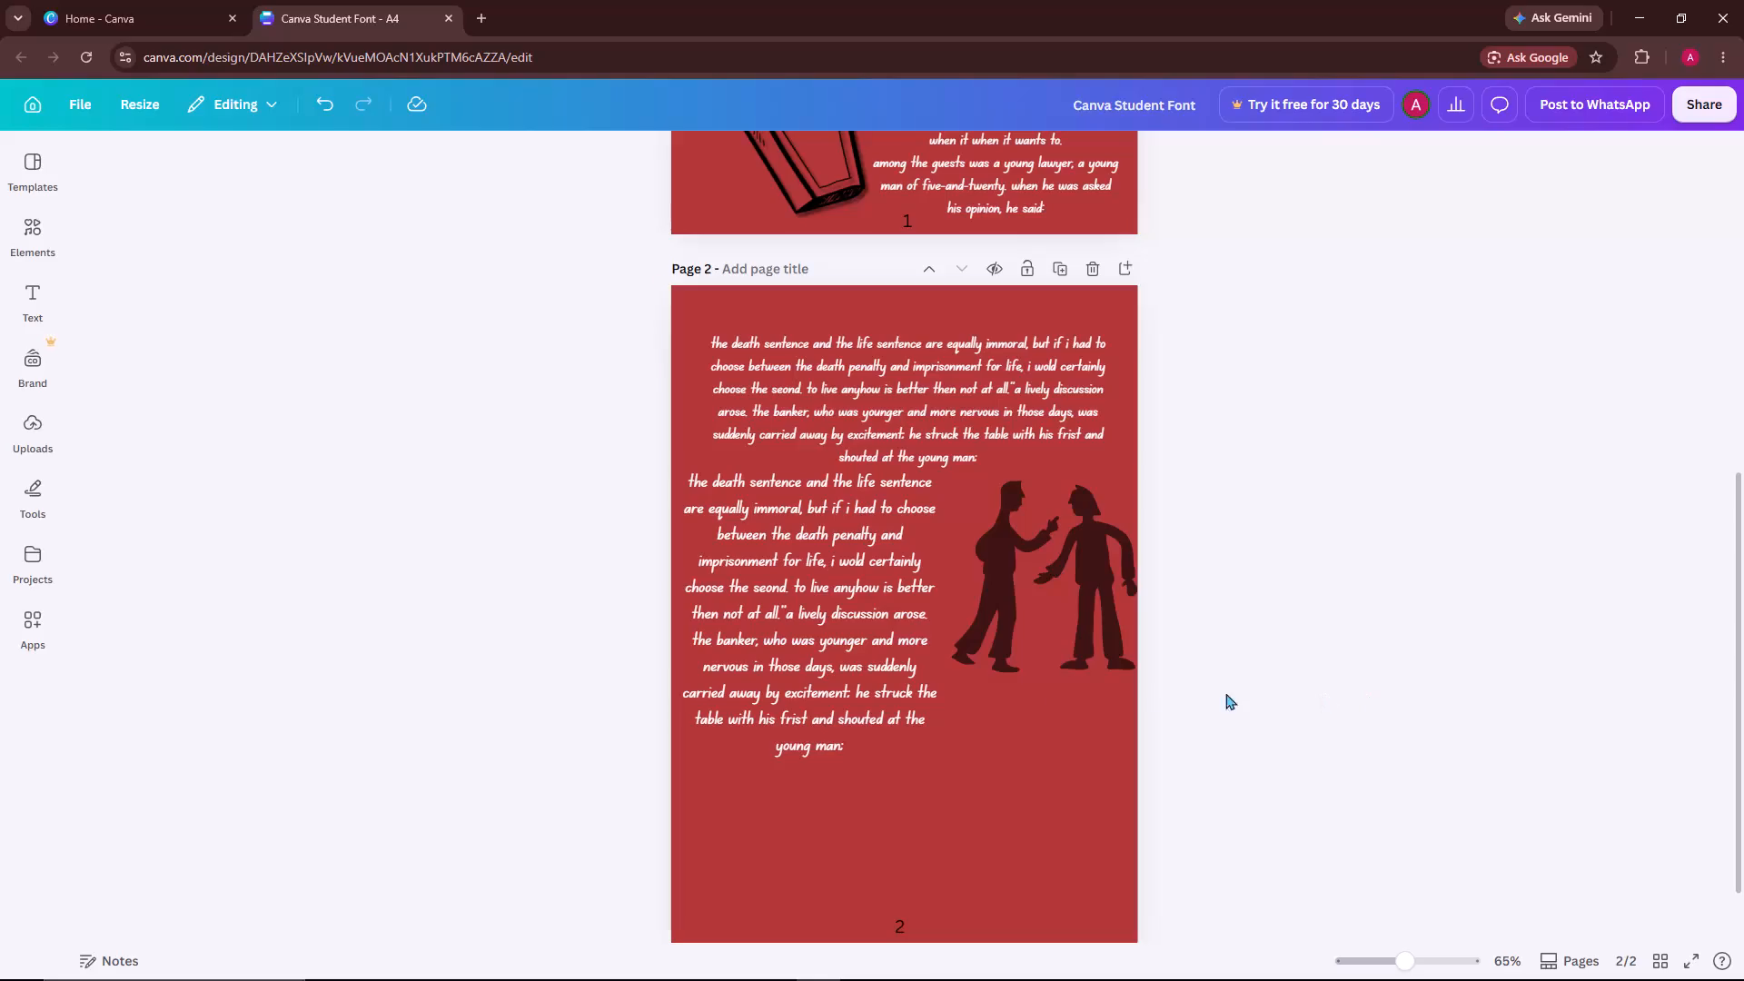
Replace all the text in the copied paragraph beside the silhouettes with "its not true!".
click(867, 602)
click(867, 602)
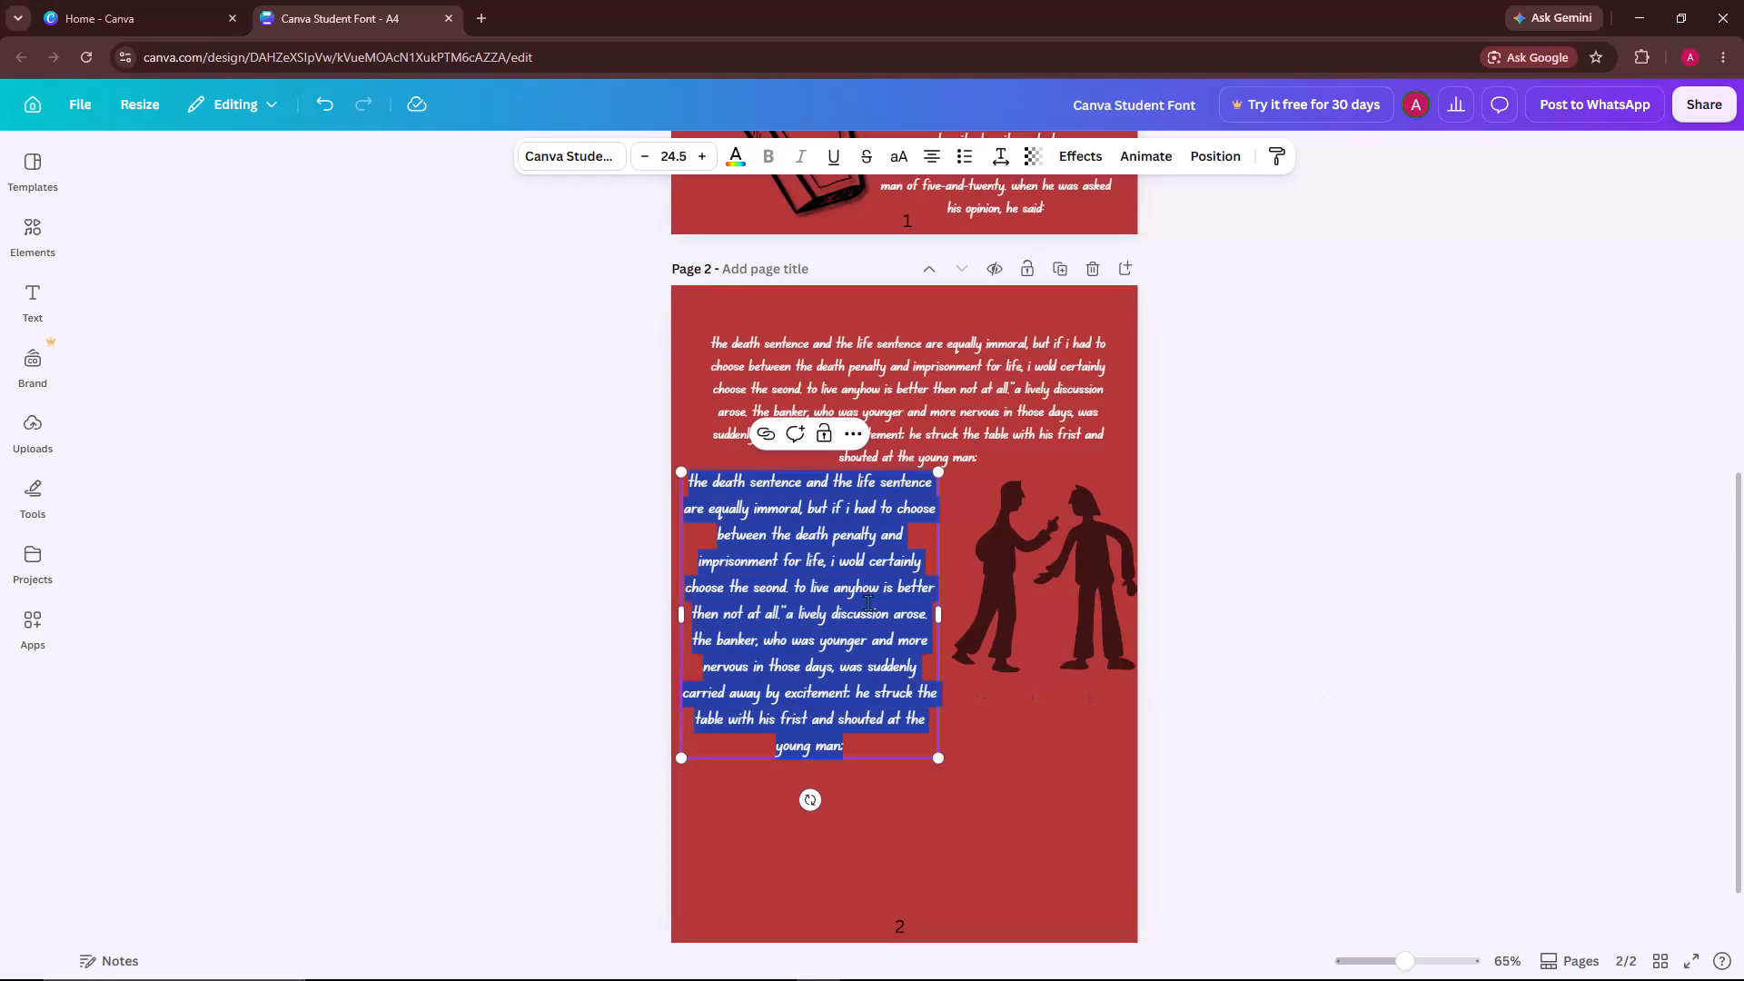
key(BackSpace)
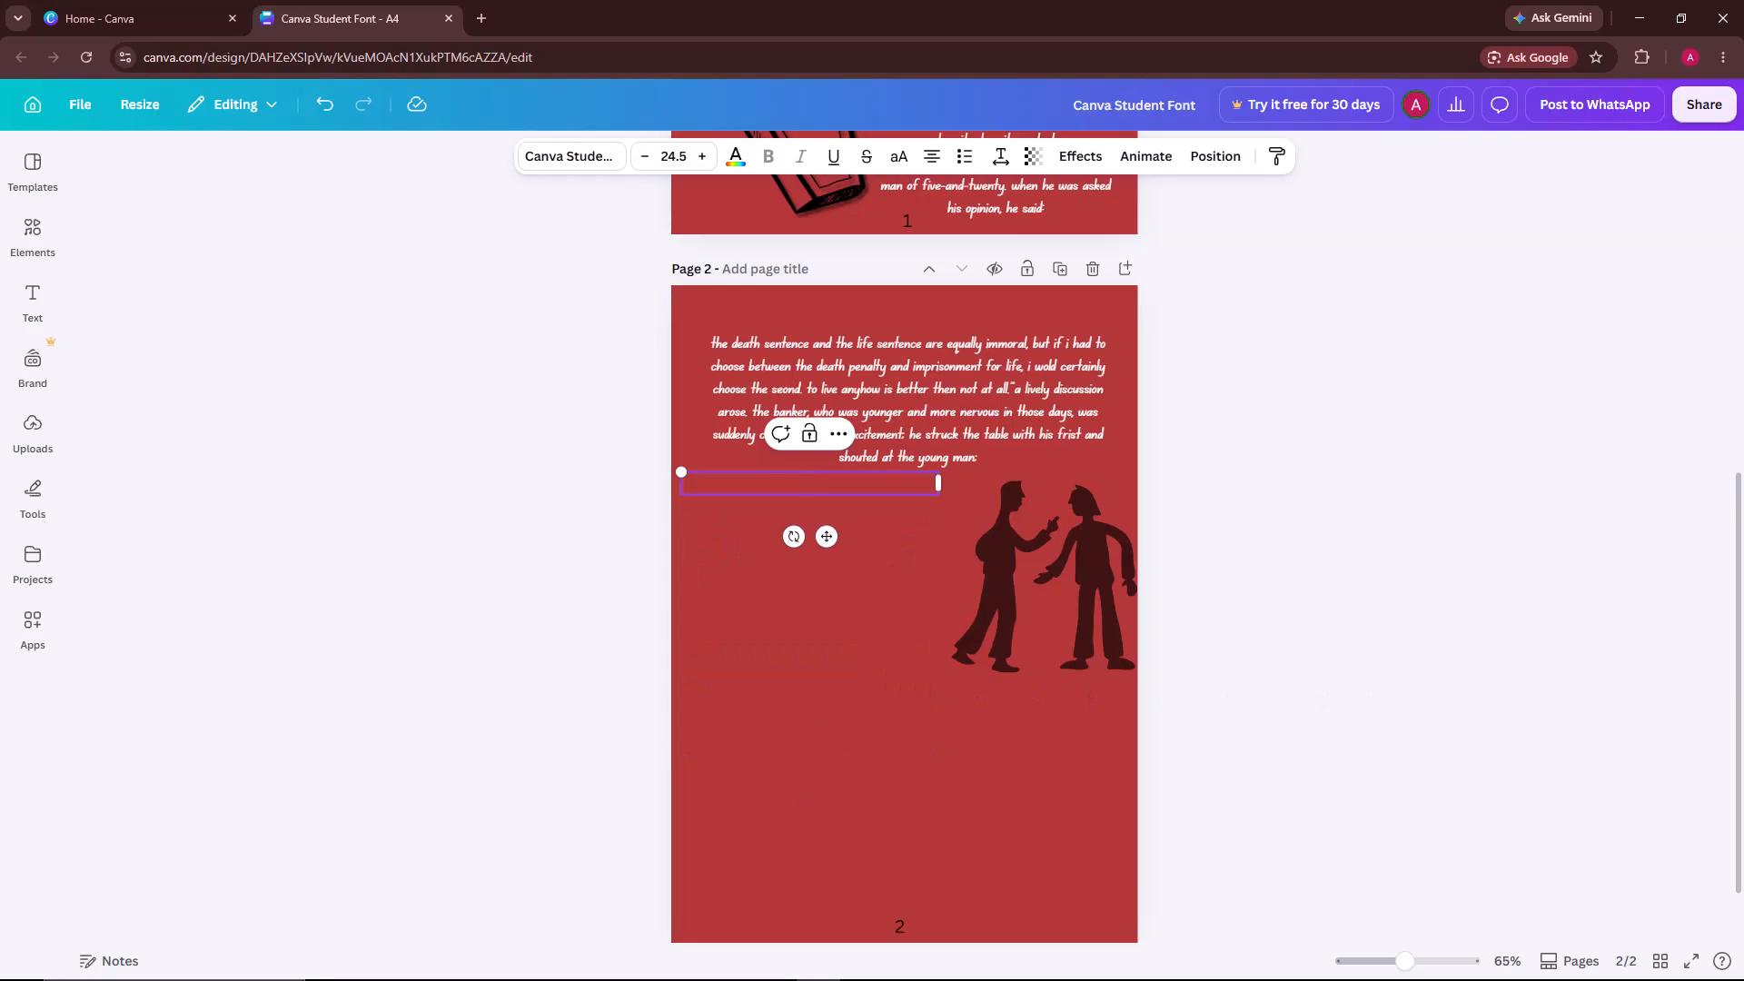
text(its)
key(space)
text(not)
key(space)
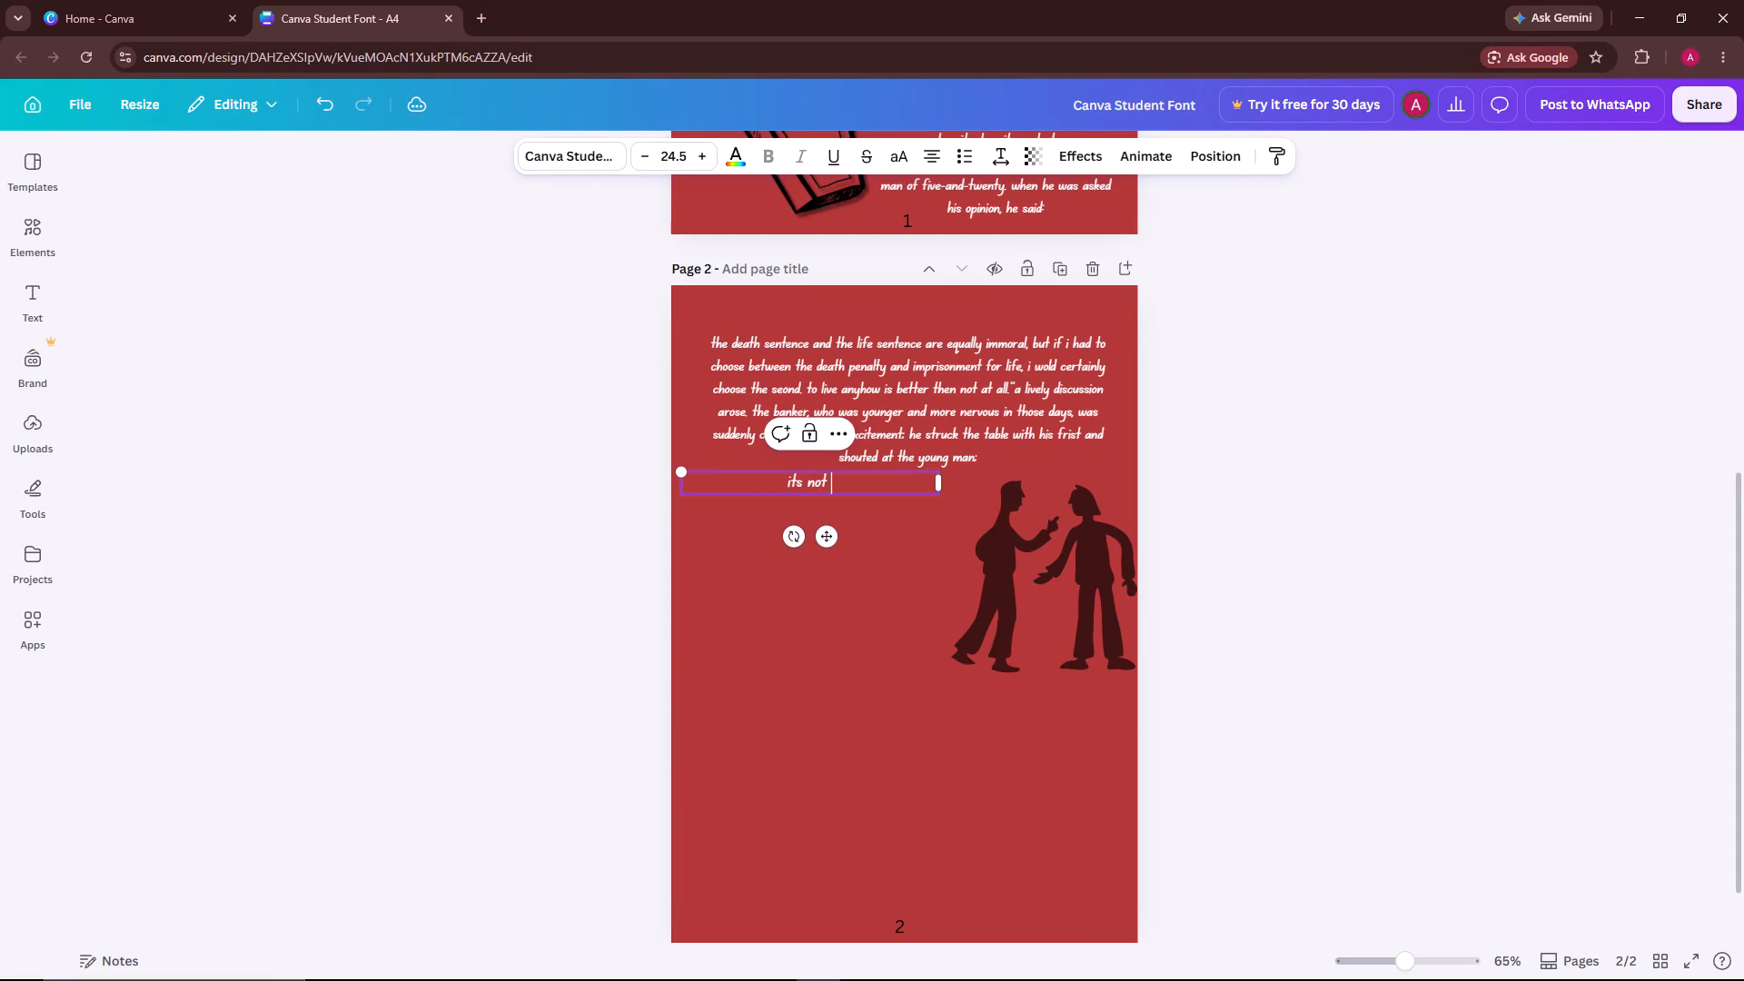
text(true)
key(space)
key(BackSpace)
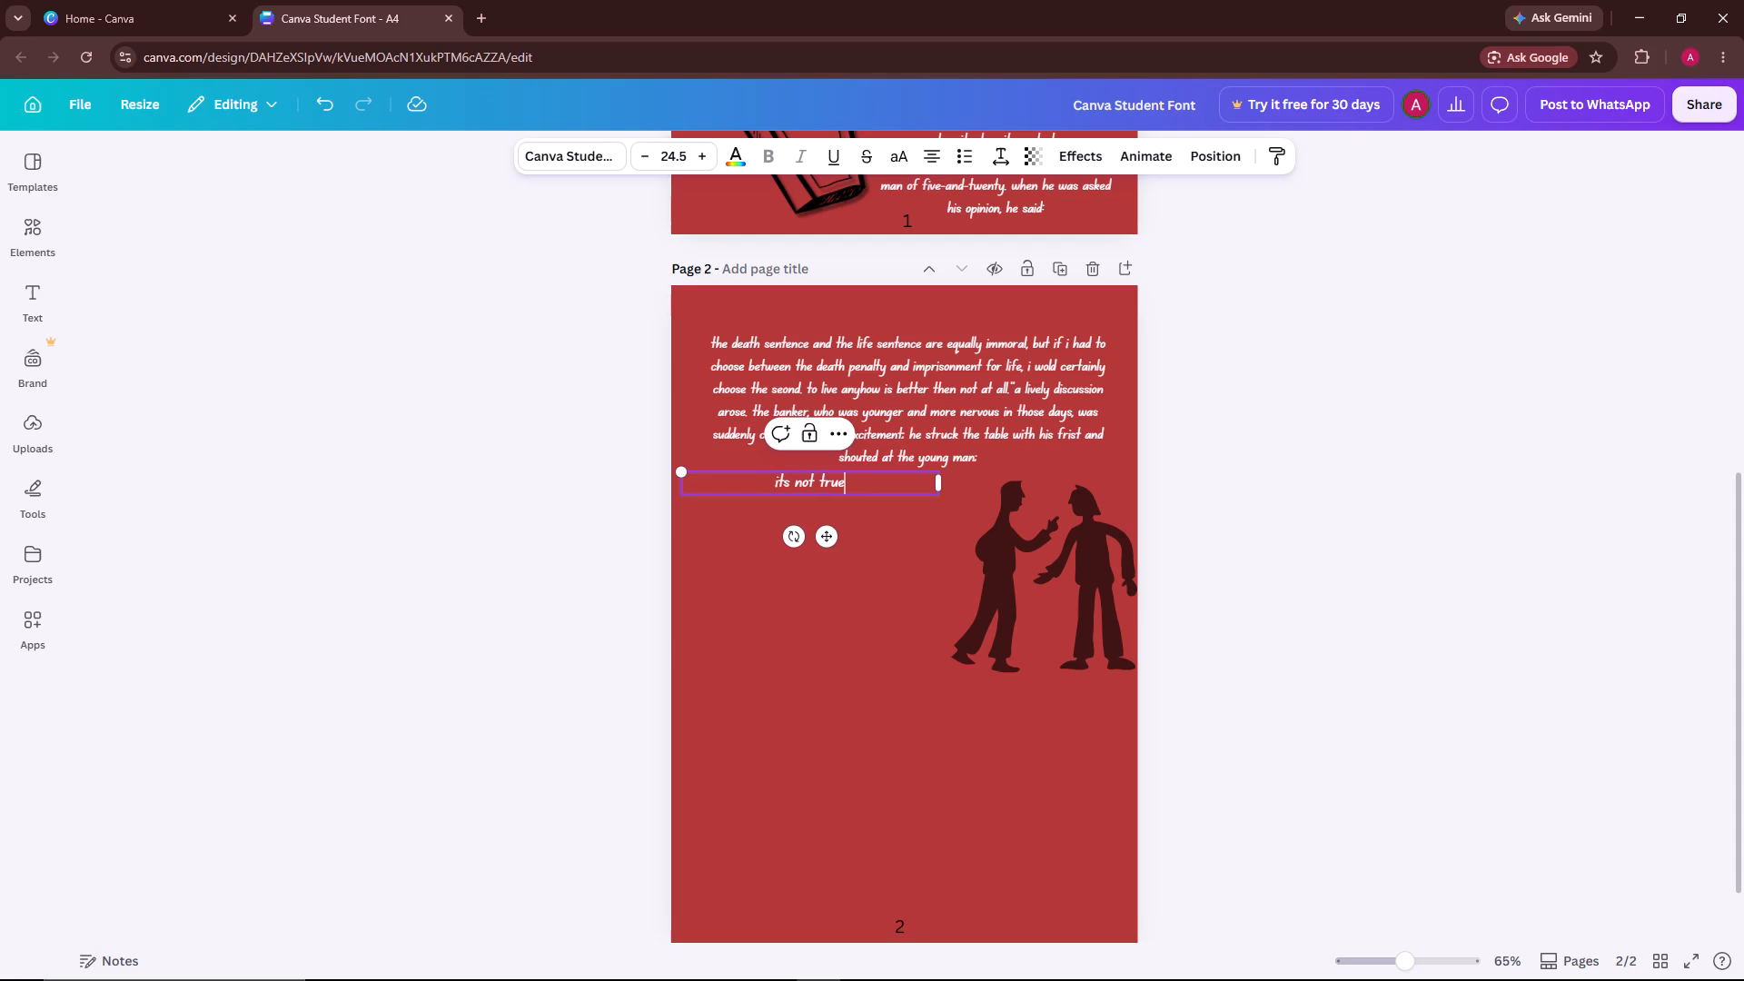
key(shift+exclam)
Continue the paragraph beside the silhouettes with "i'll bet you wo millions".
key(space)
text(i)
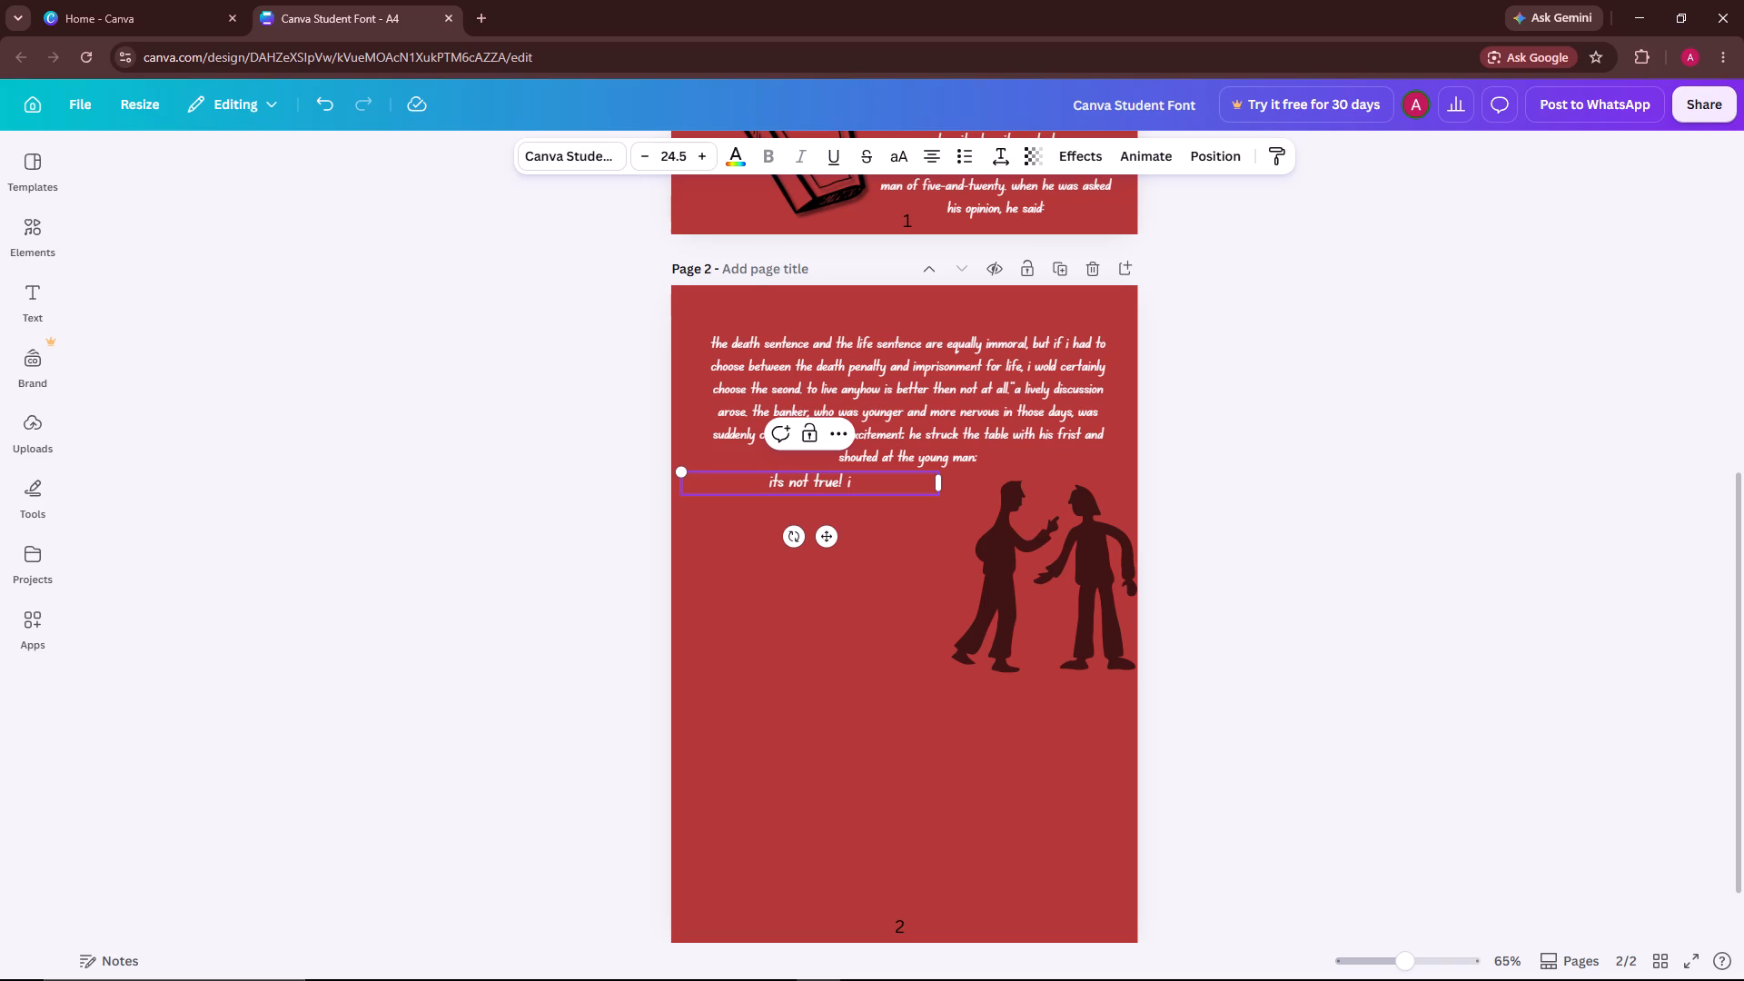
key(semicolon)
key(BackSpace)
text('ll)
key(space)
text(b)
text(et)
key(space)
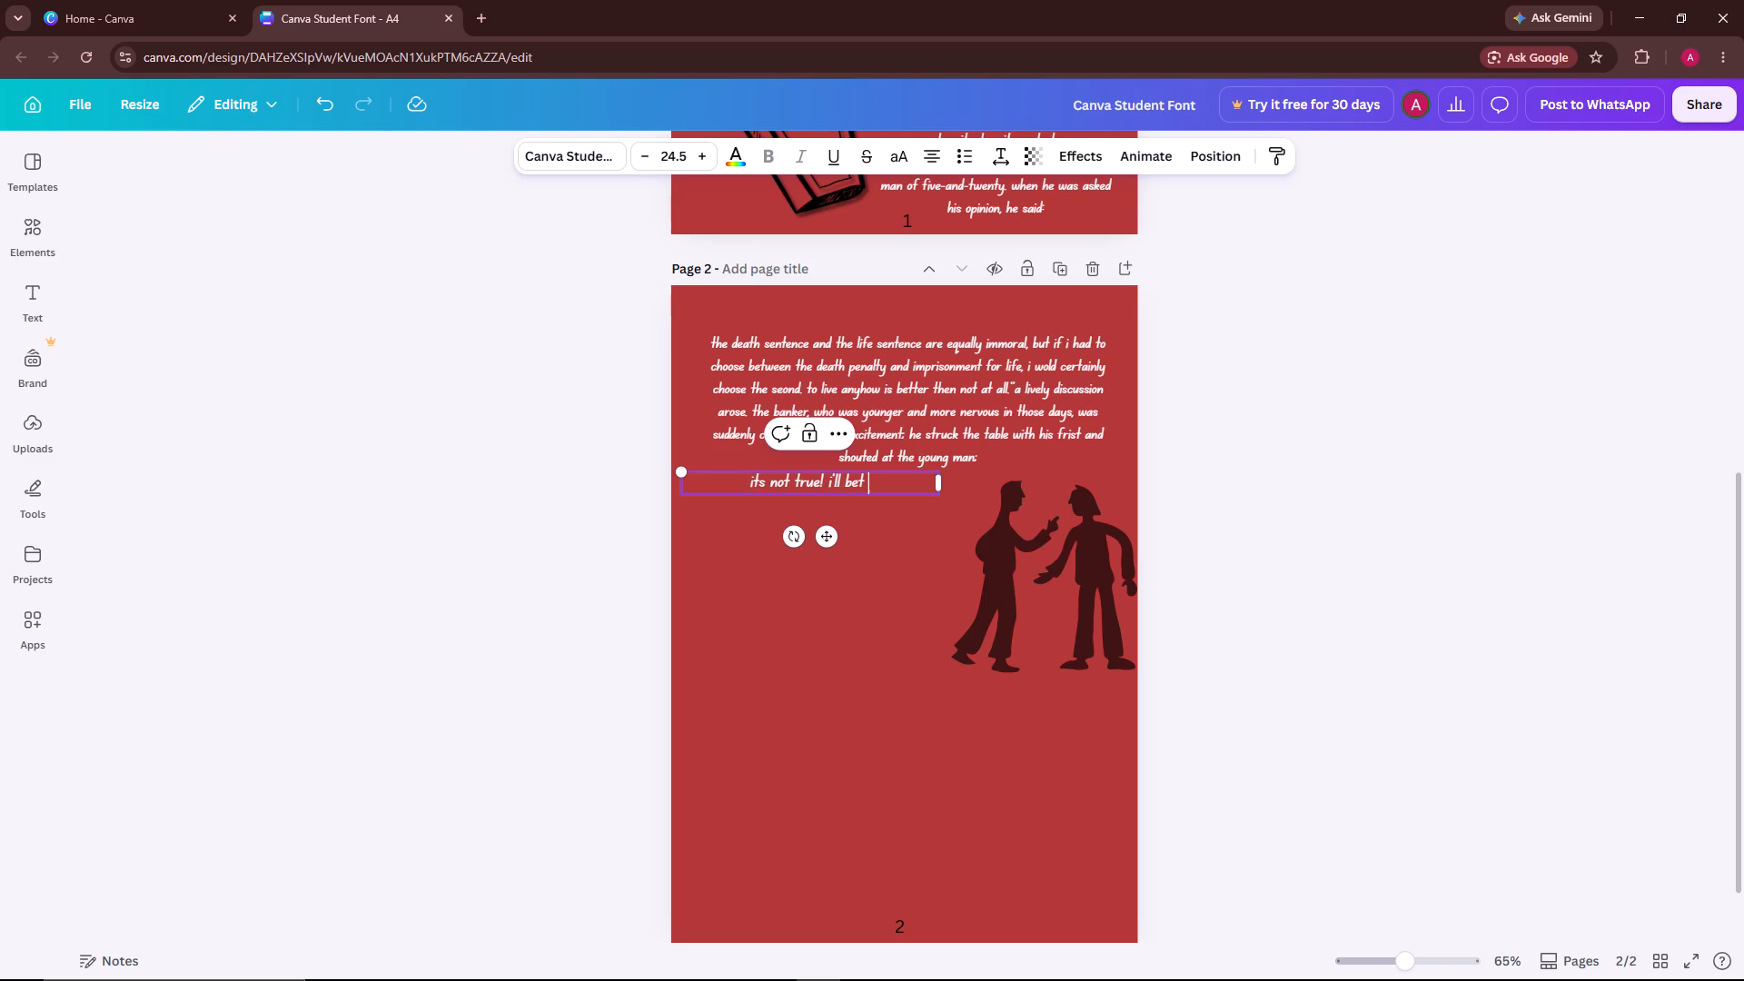
text(yoy)
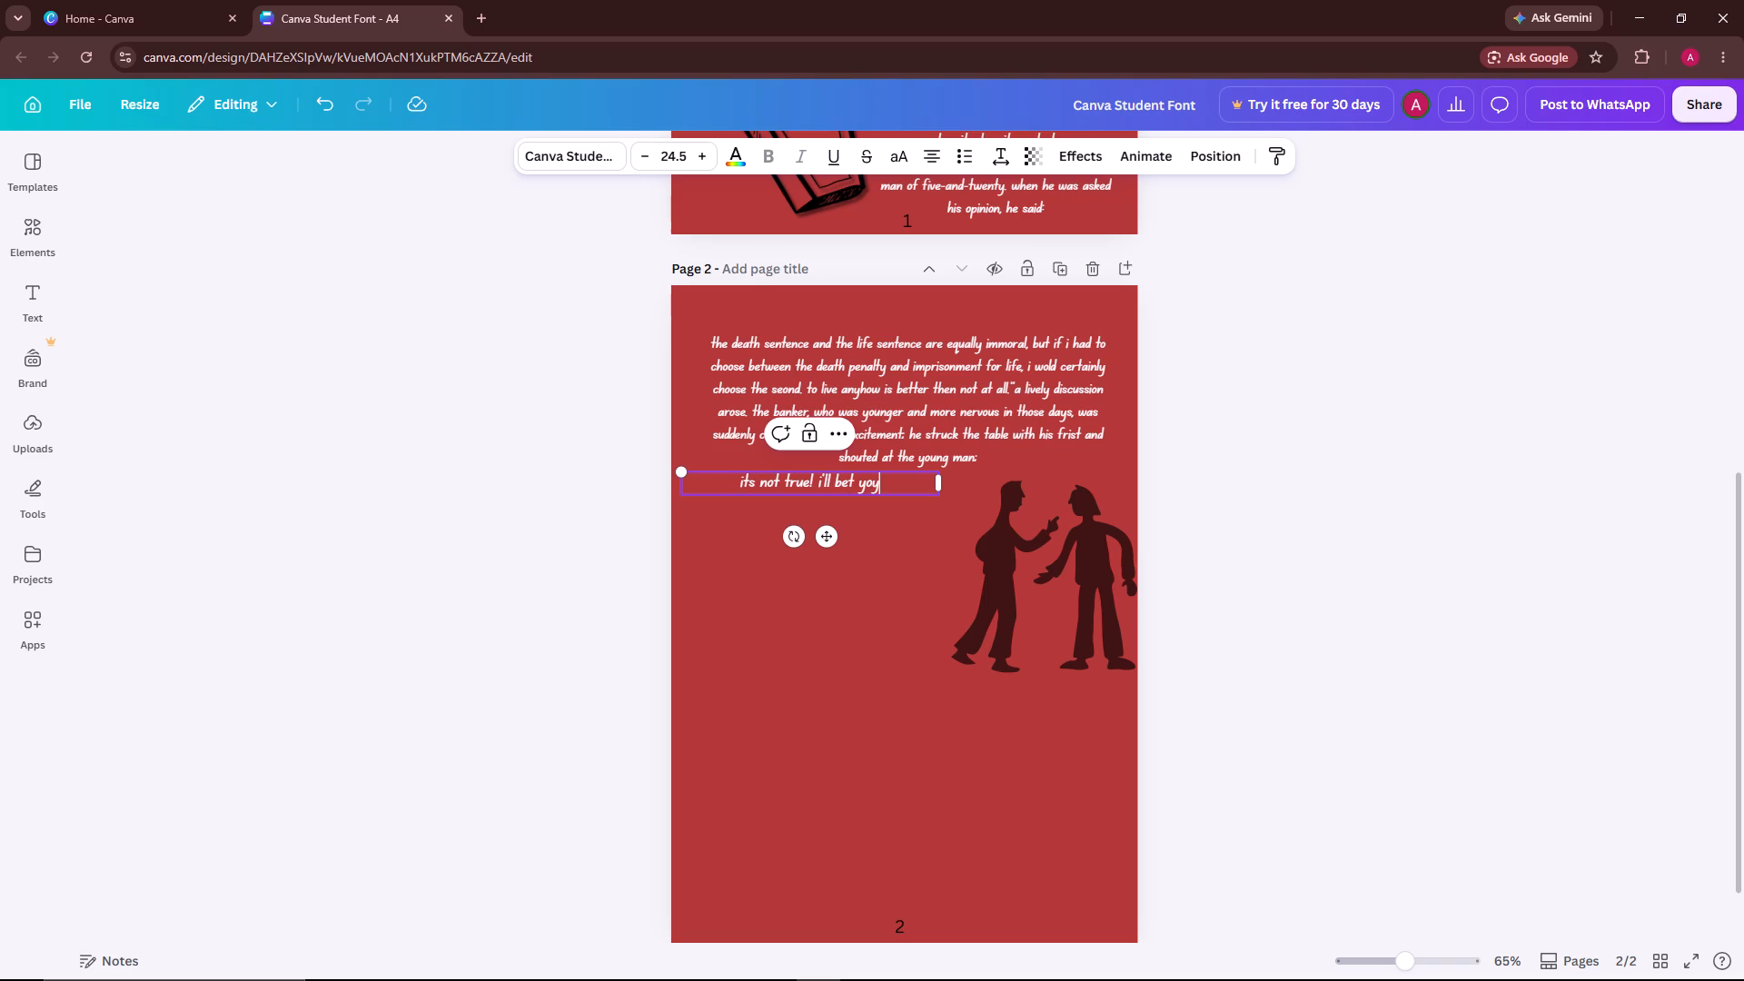
key(BackSpace)
text(u)
key(space)
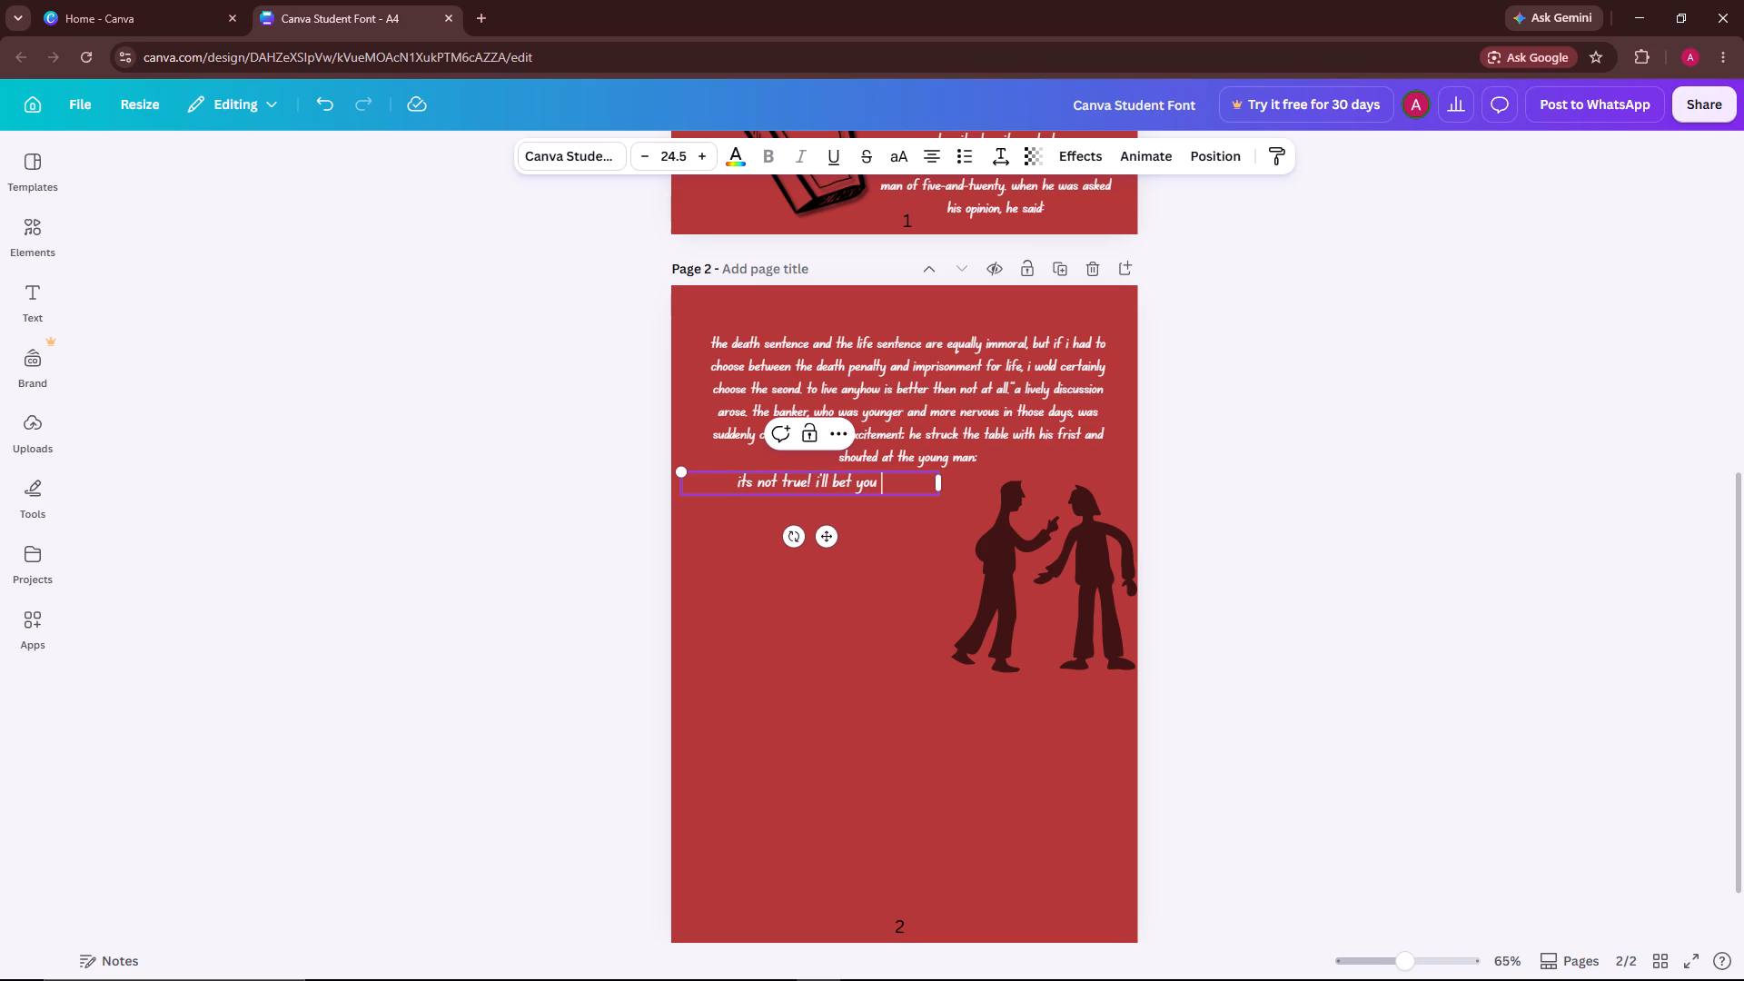
key(t)
key(BackSpace)
text(wo)
key(space)
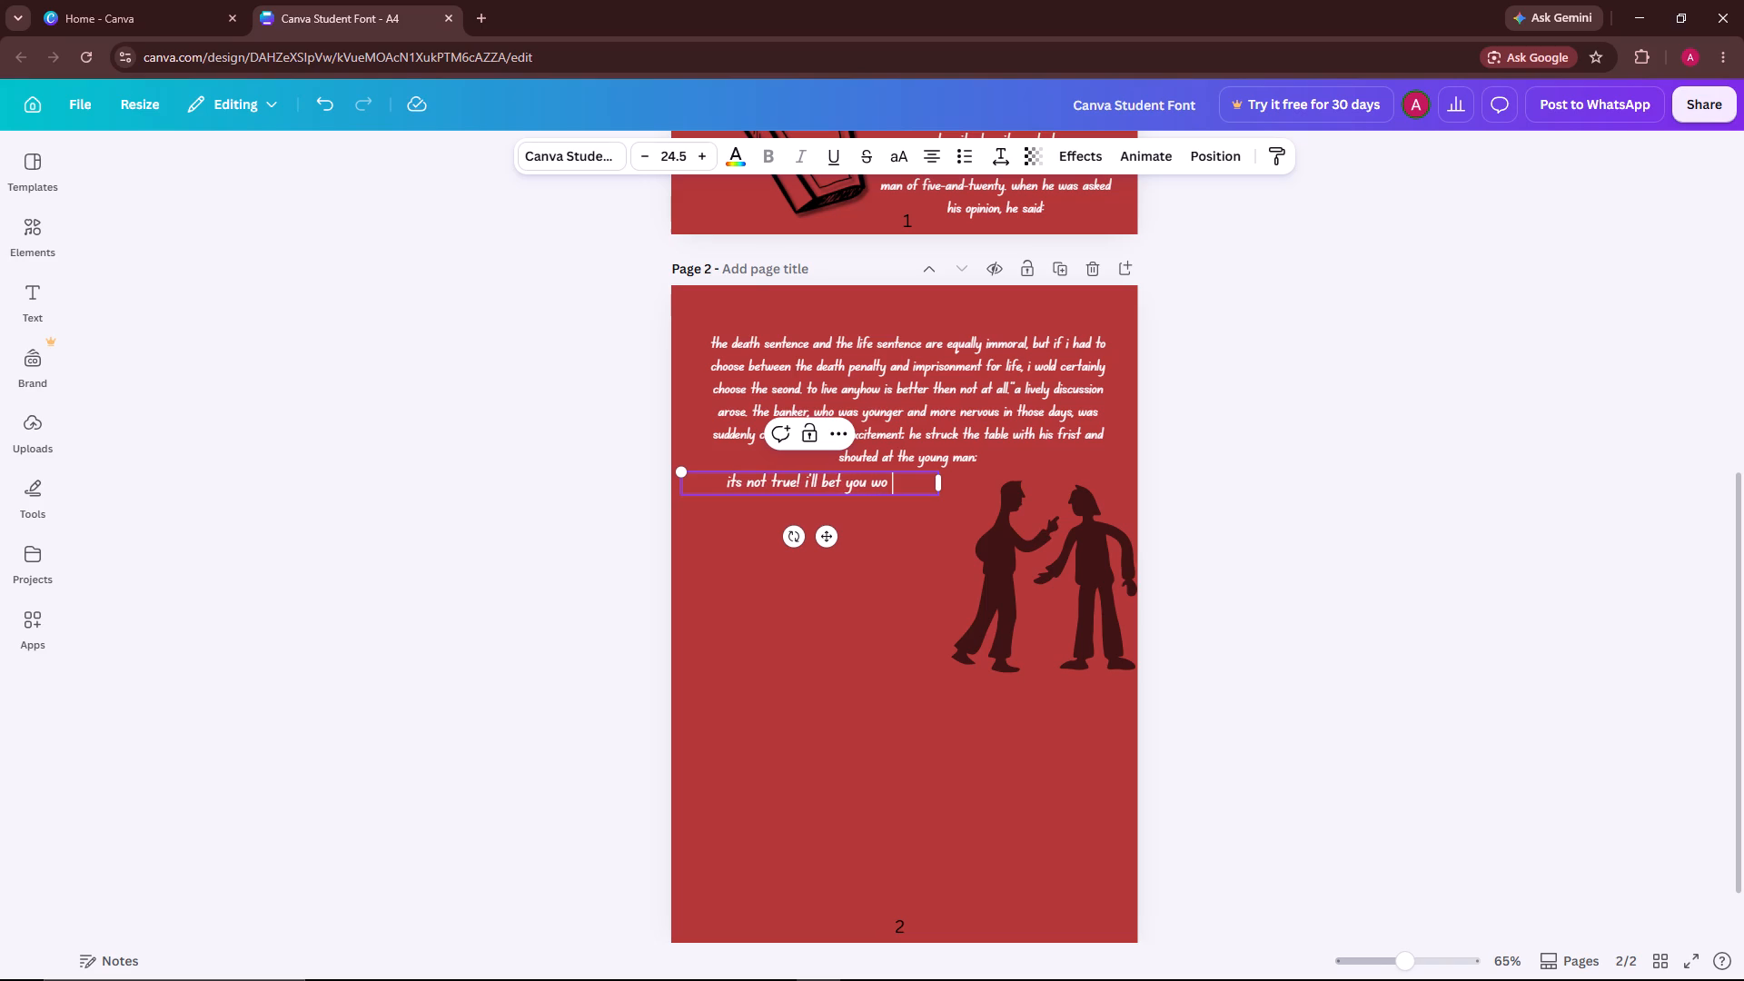
text(millions)
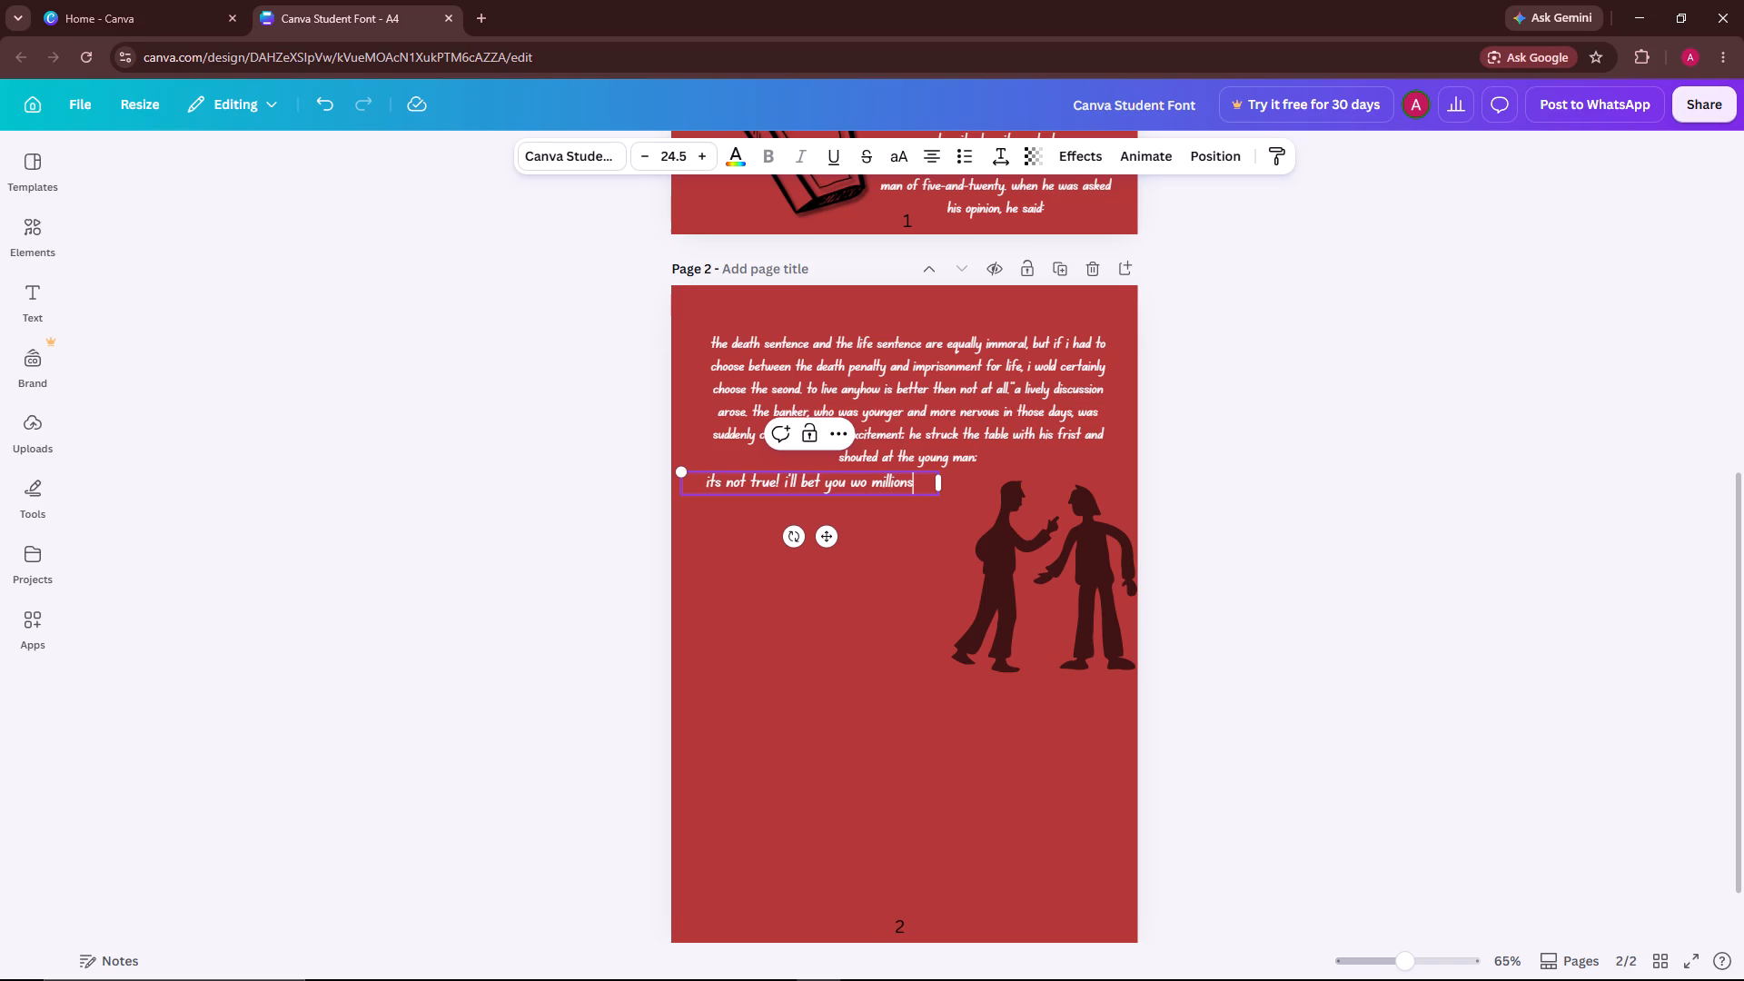
Extend the bet sentence with "you wouldn't stay in solitary confinement".
key(space)
text(you)
key(space)
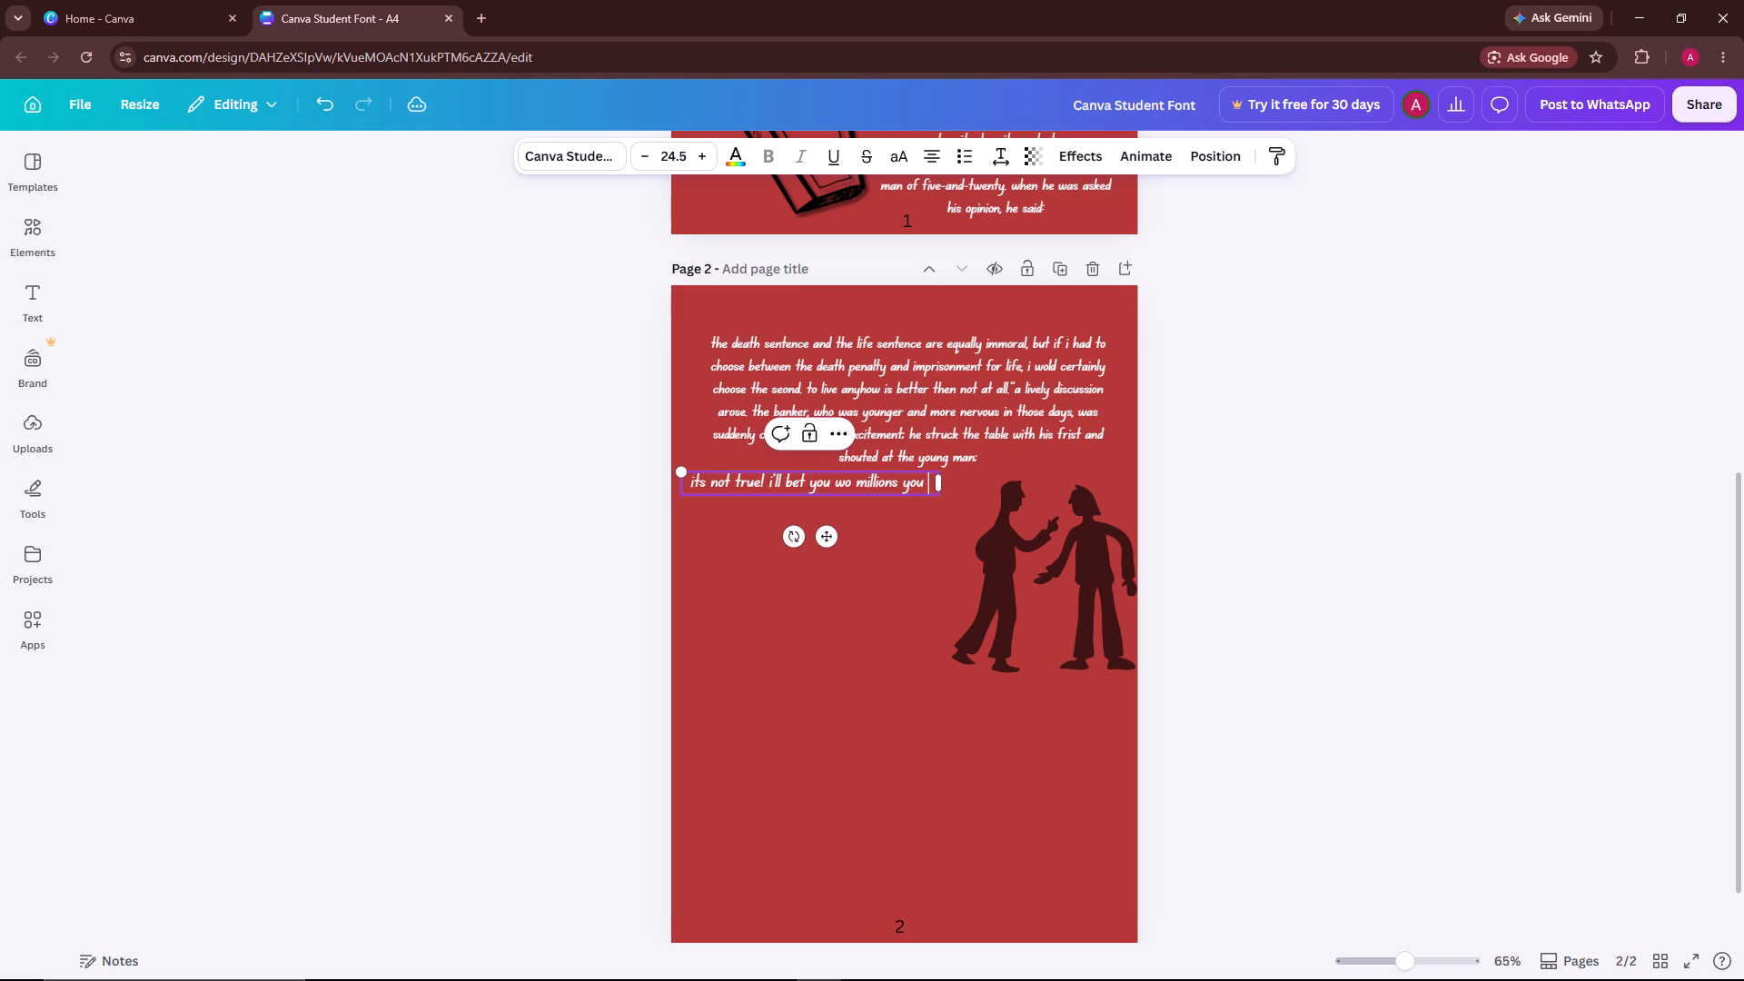
text(wou)
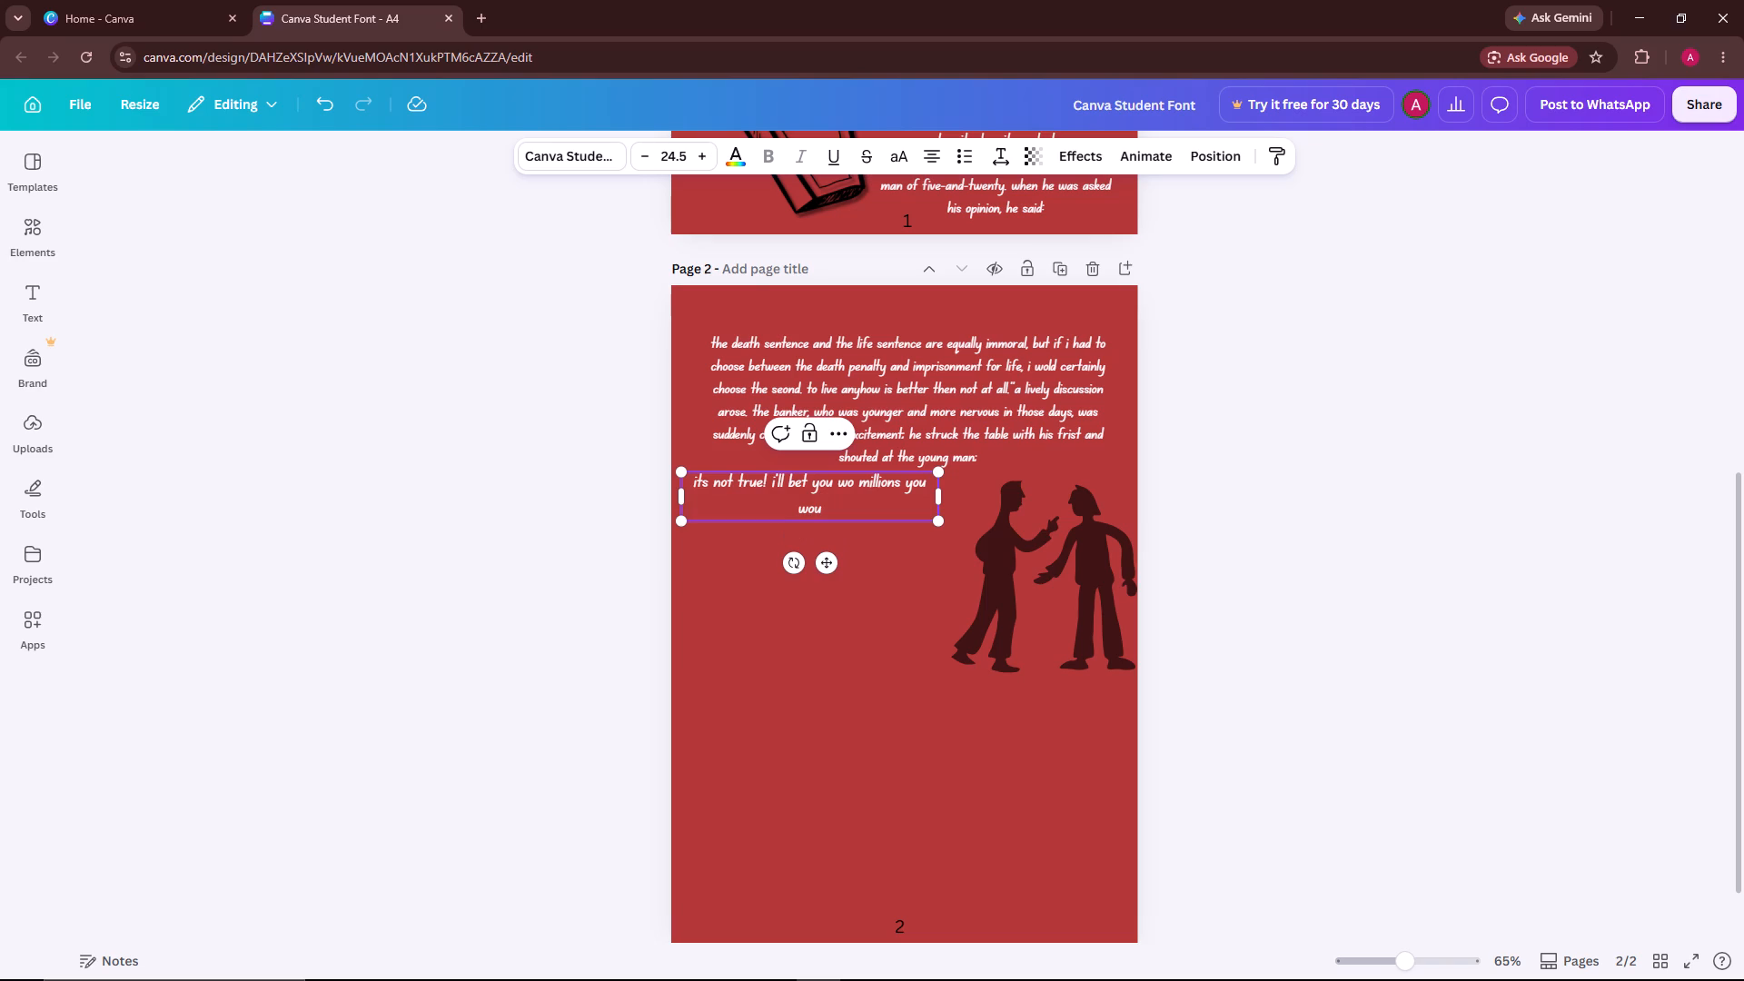
key(l)
key(d)
text(n;)
key(BackSpace)
text('t)
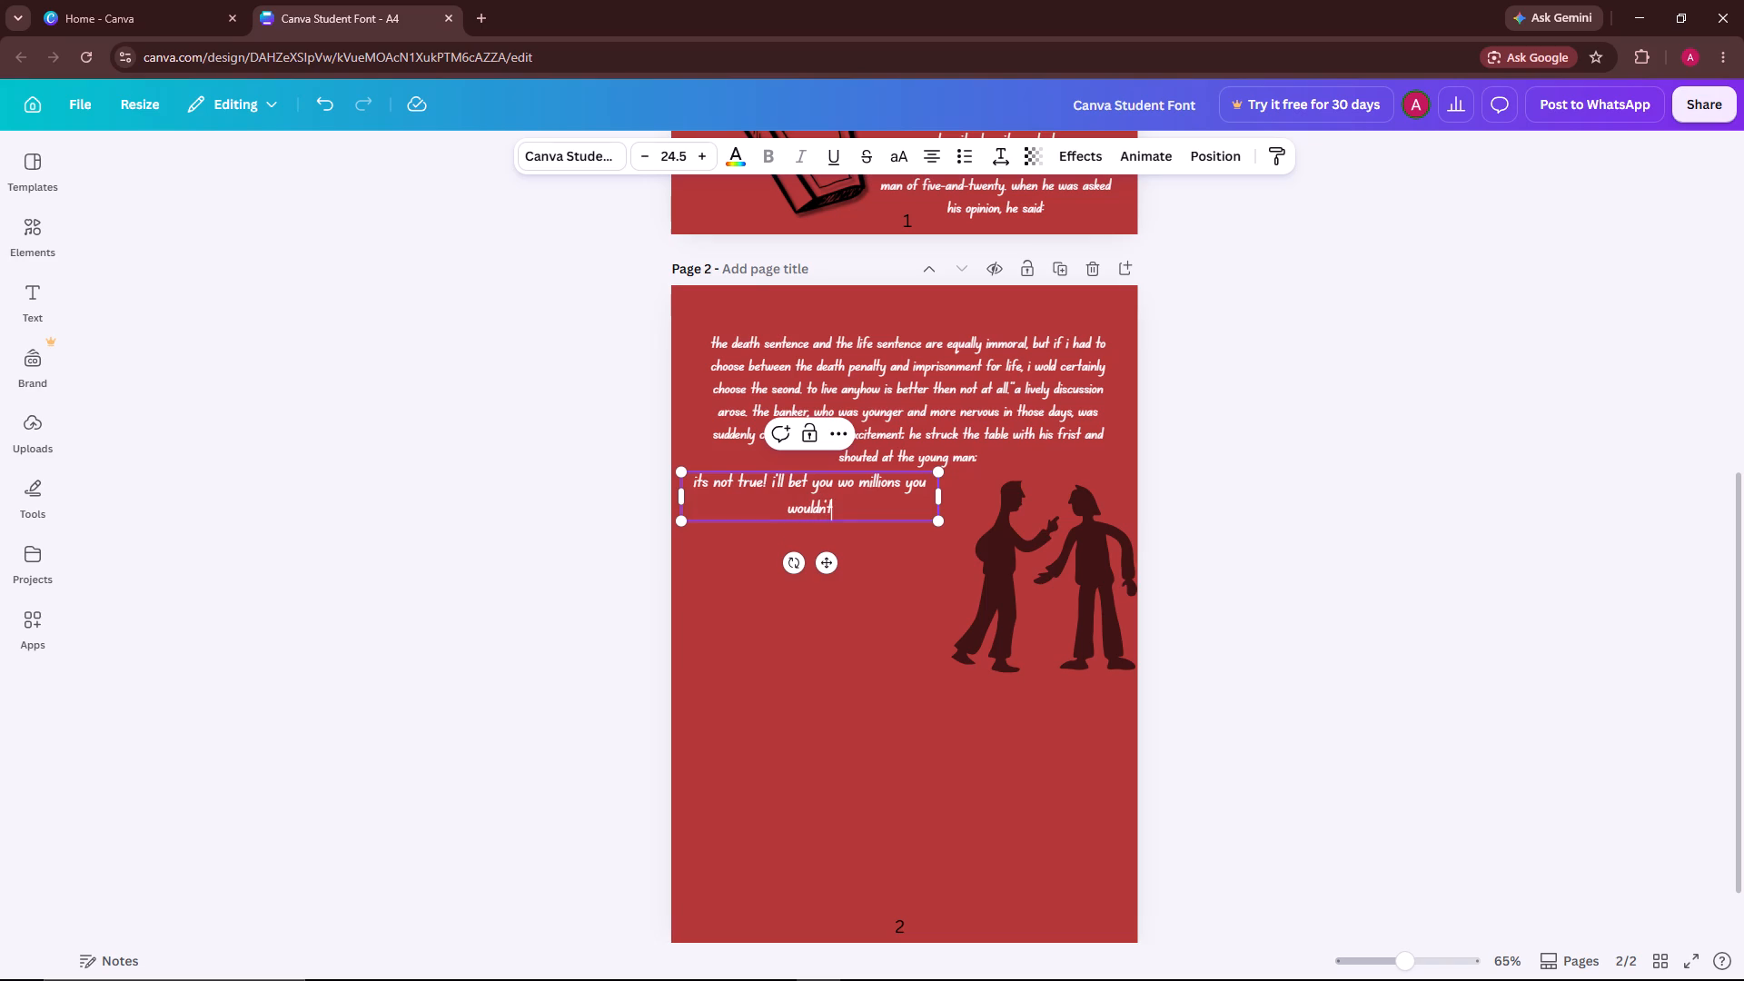
key(space)
text(sta)
text(y in)
key(space)
text(solitary)
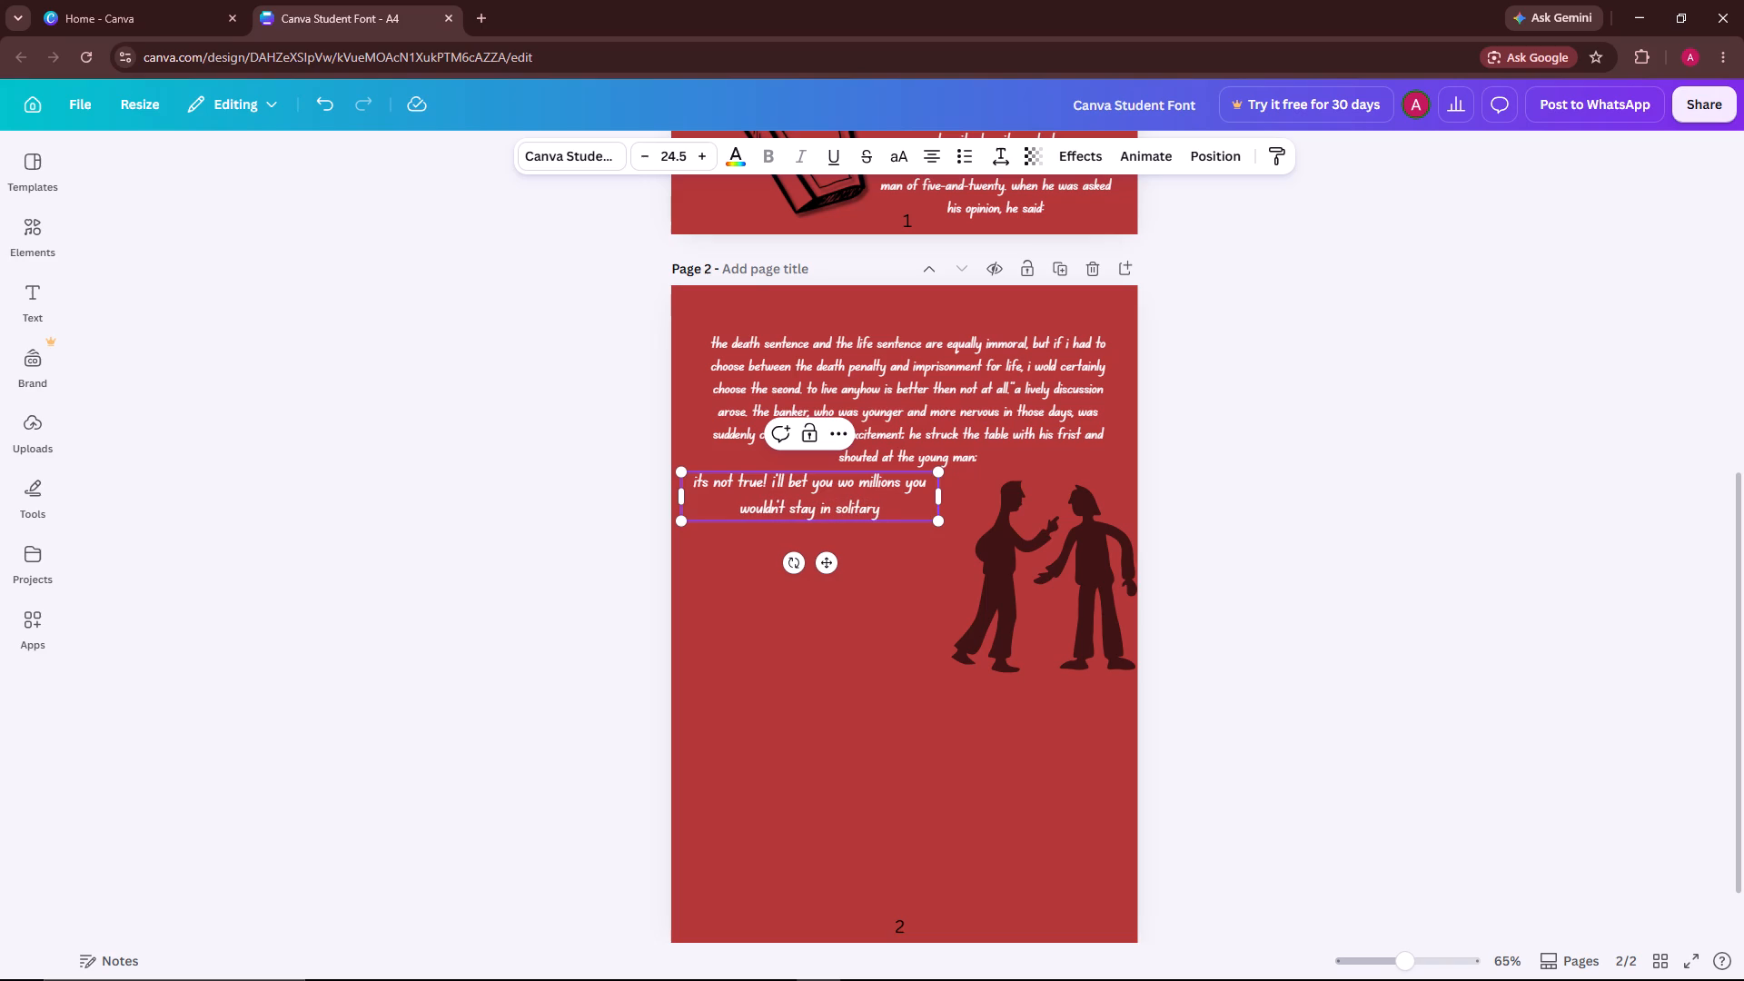
key(space)
text(conf)
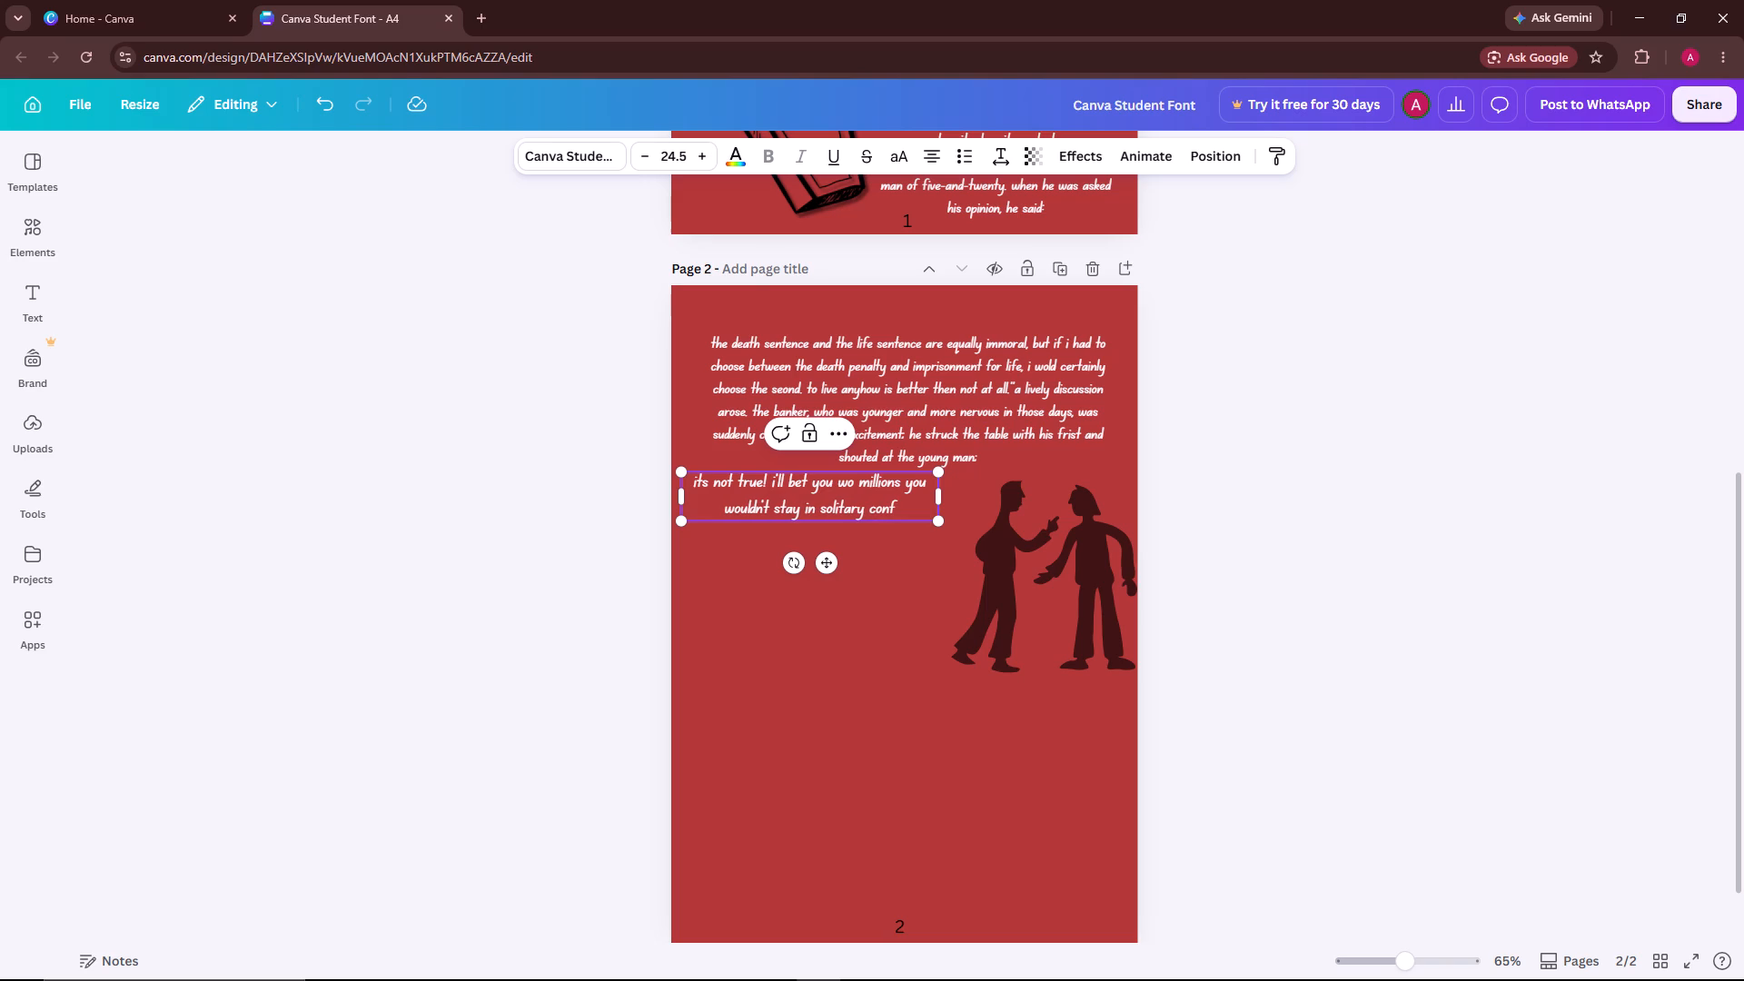
key(i)
text(nement)
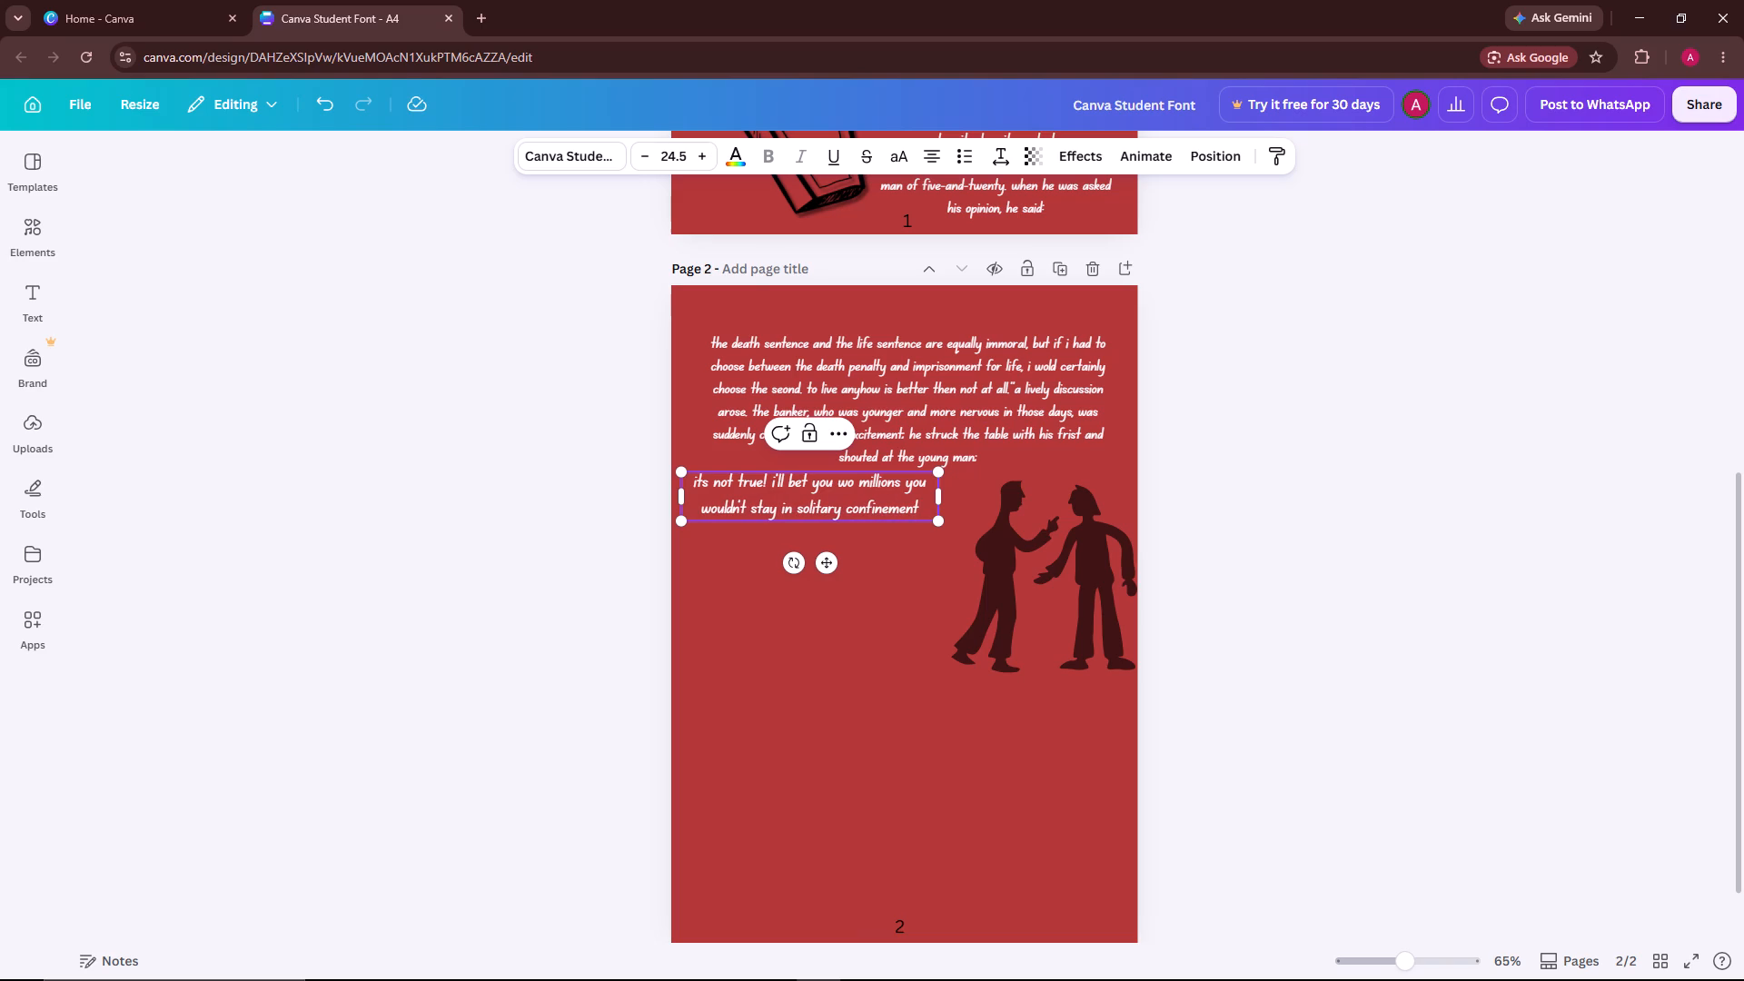
Finish the bet sentence with "for five years.''", including the closing quotation marks.
key(space)
text(for)
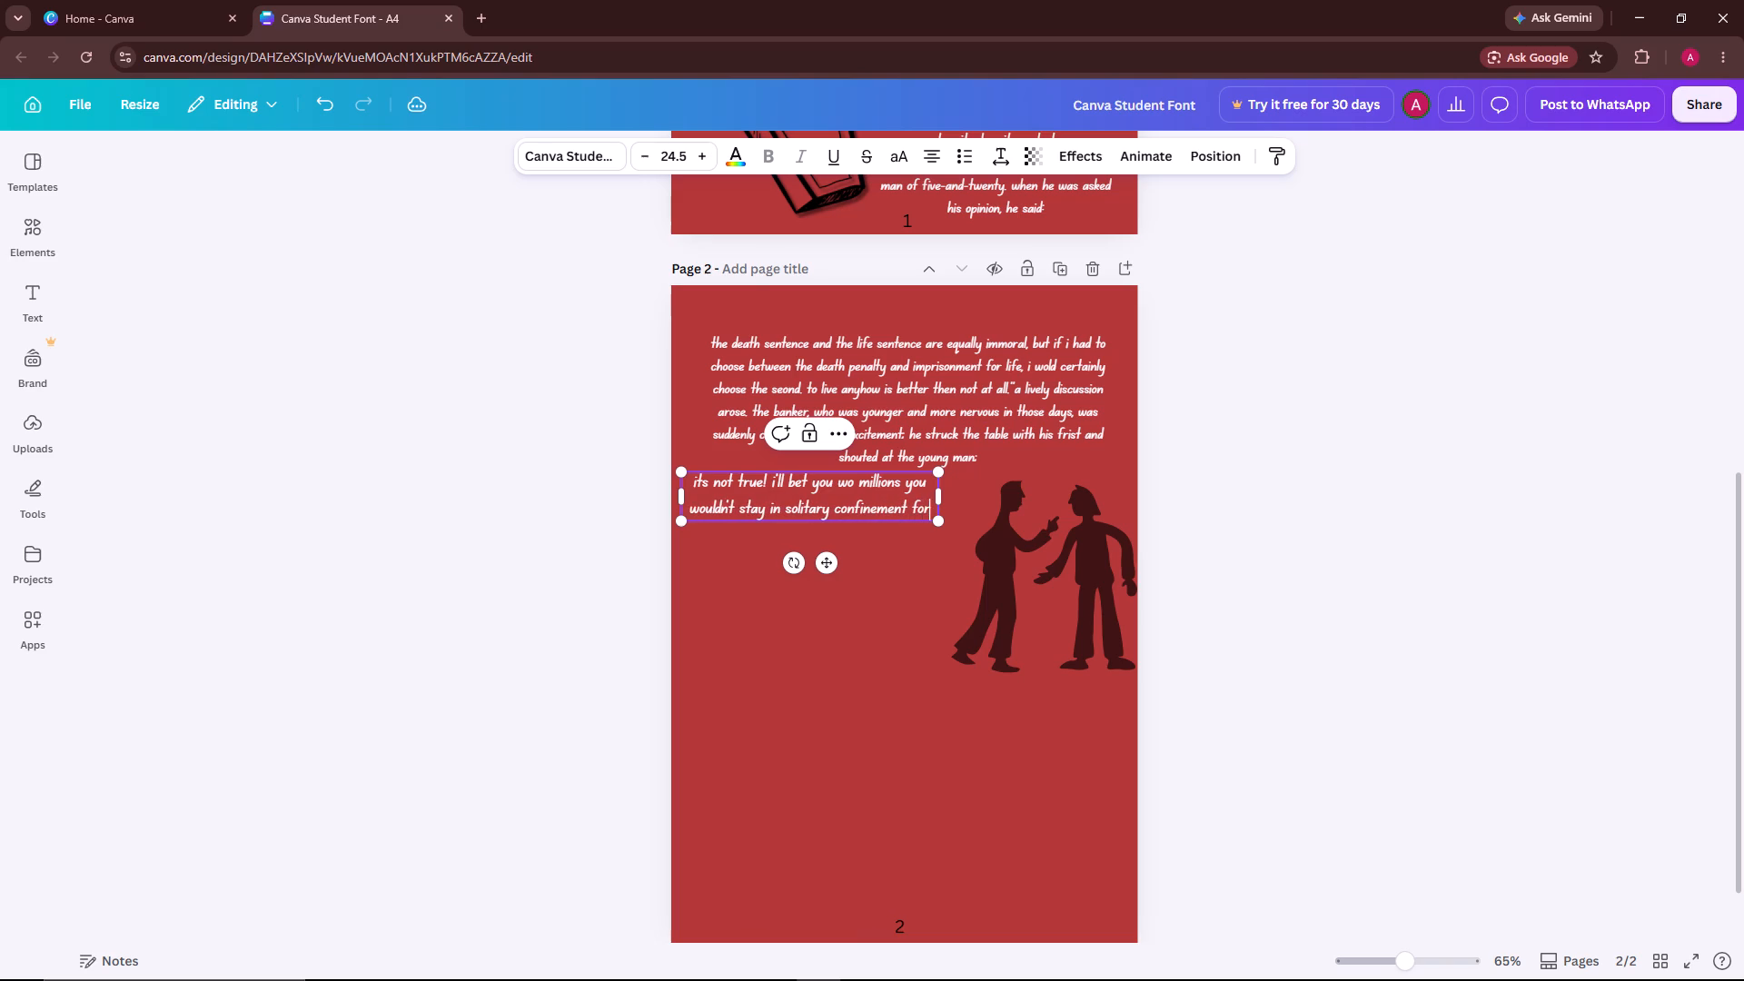
key(space)
text(five)
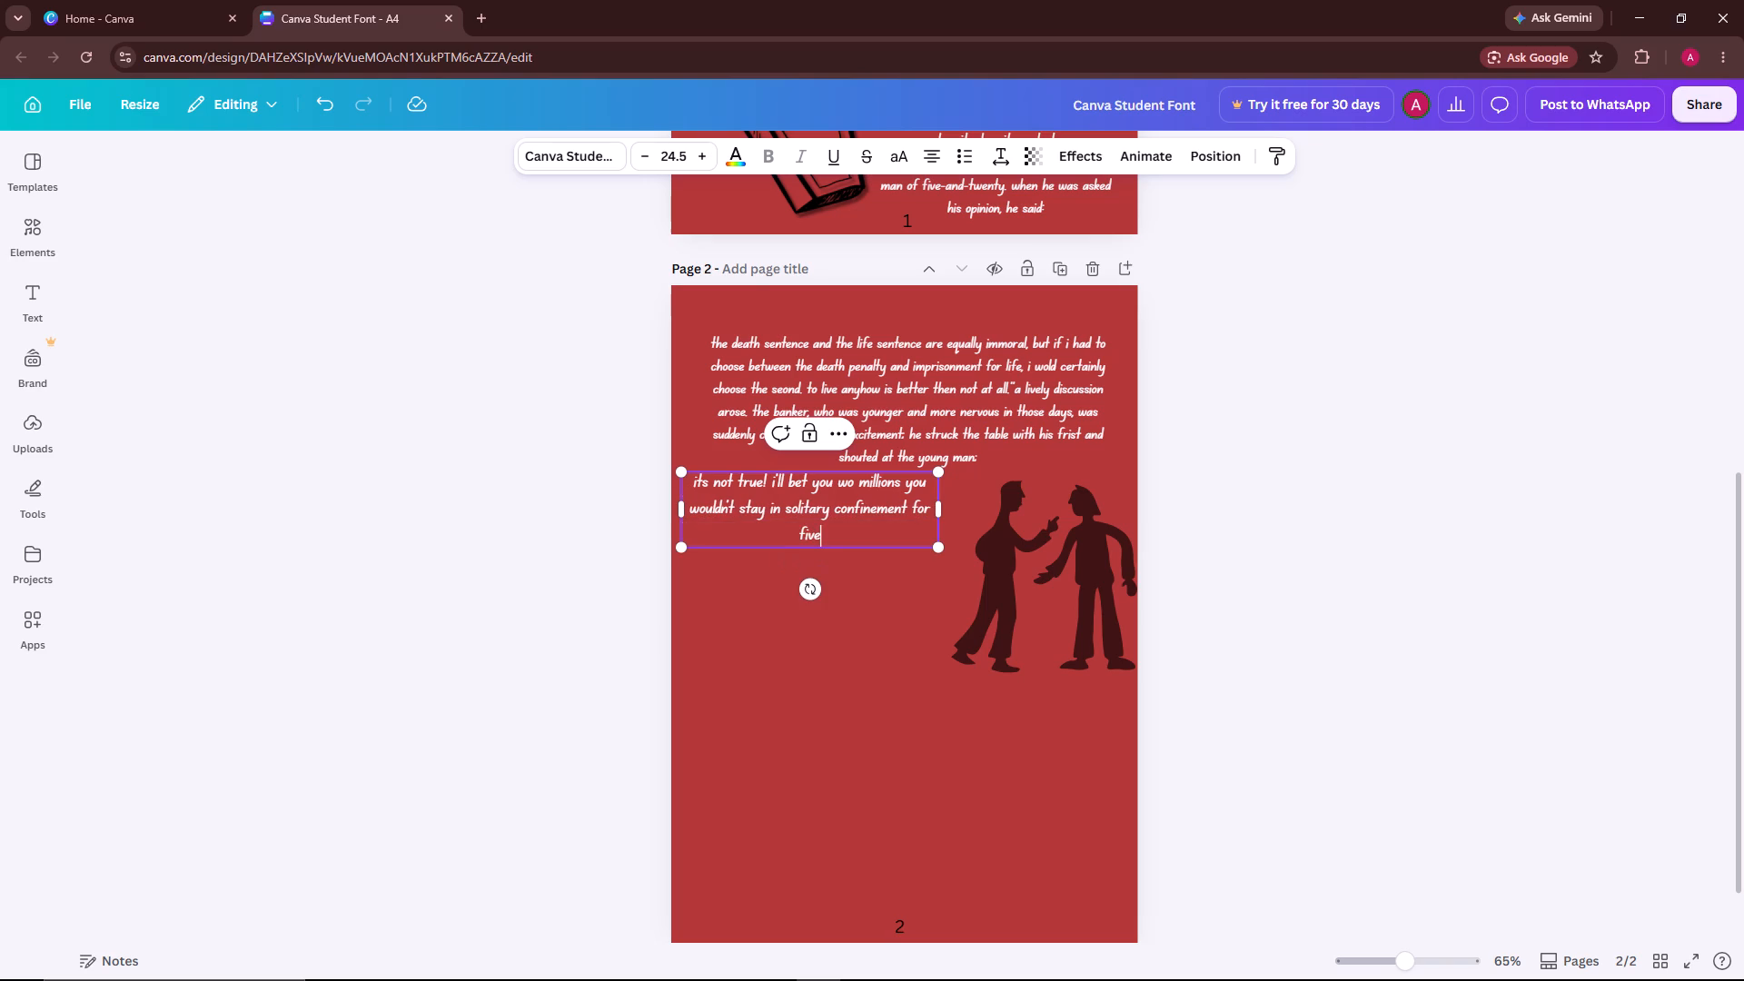
key(space)
text(years)
key(space)
key(BackSpace)
key(period)
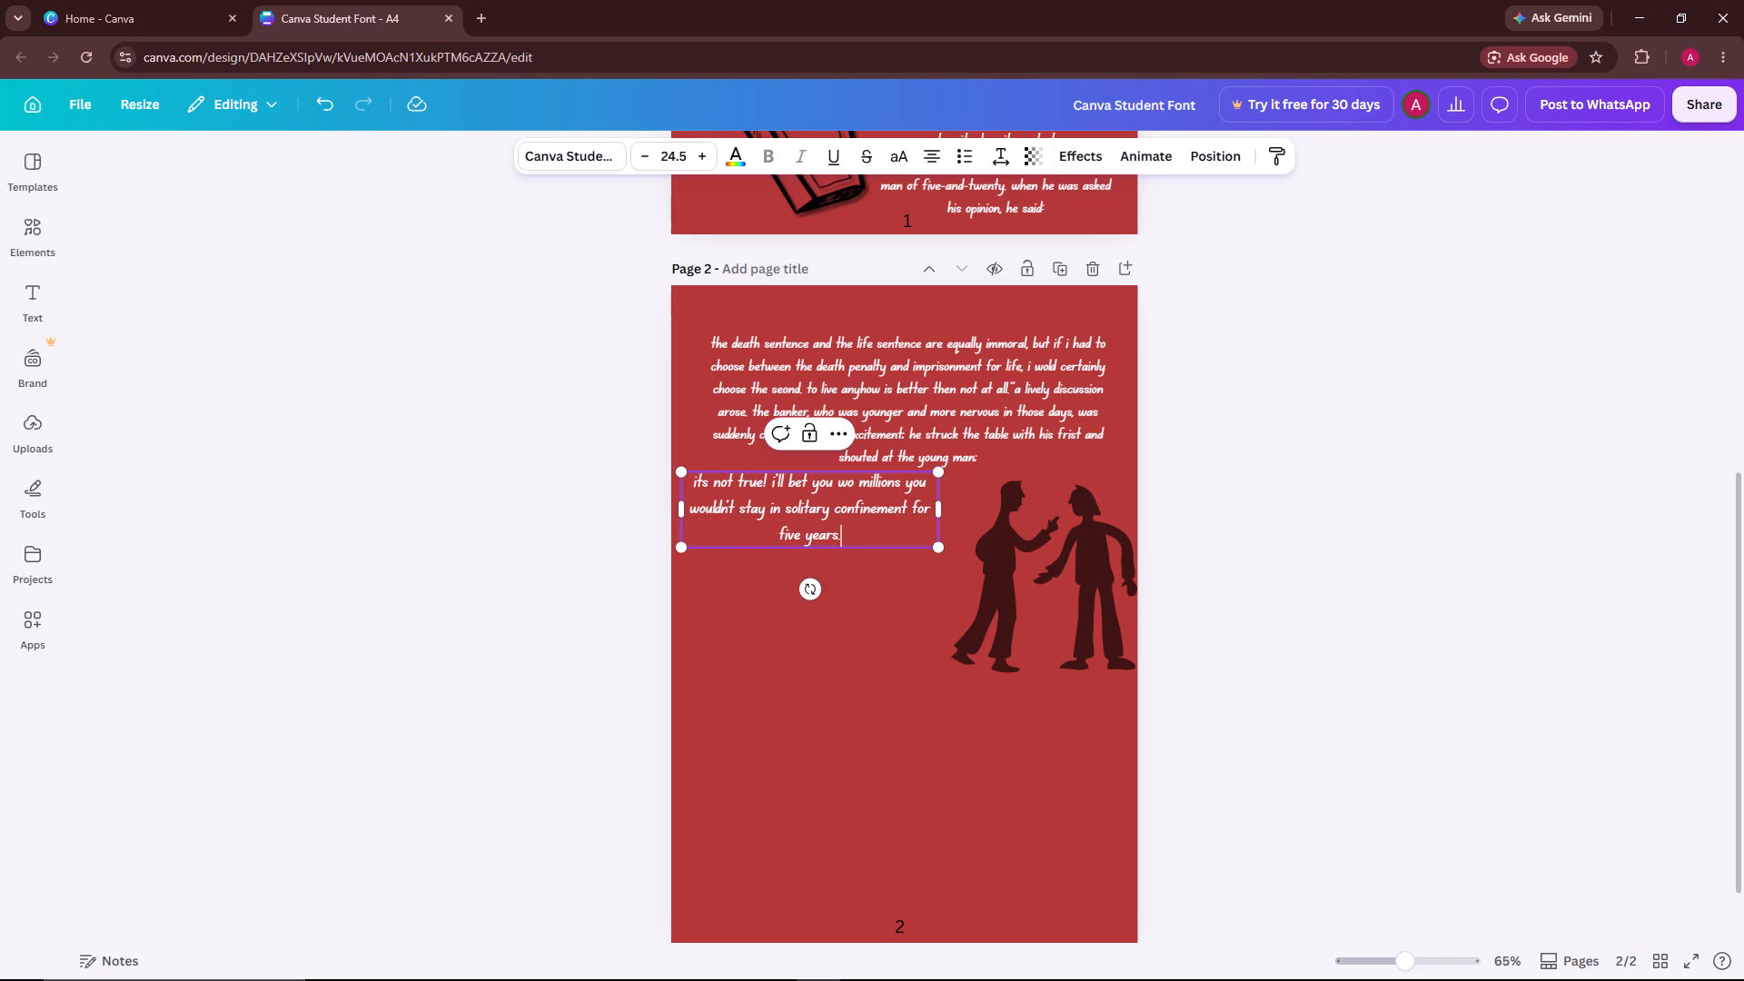
text('')
Add the reply ";;if you mean that in earnest,''" after the bet sentence in the same text box.
key(space)
text(;;)
text(if)
key(space)
text(you)
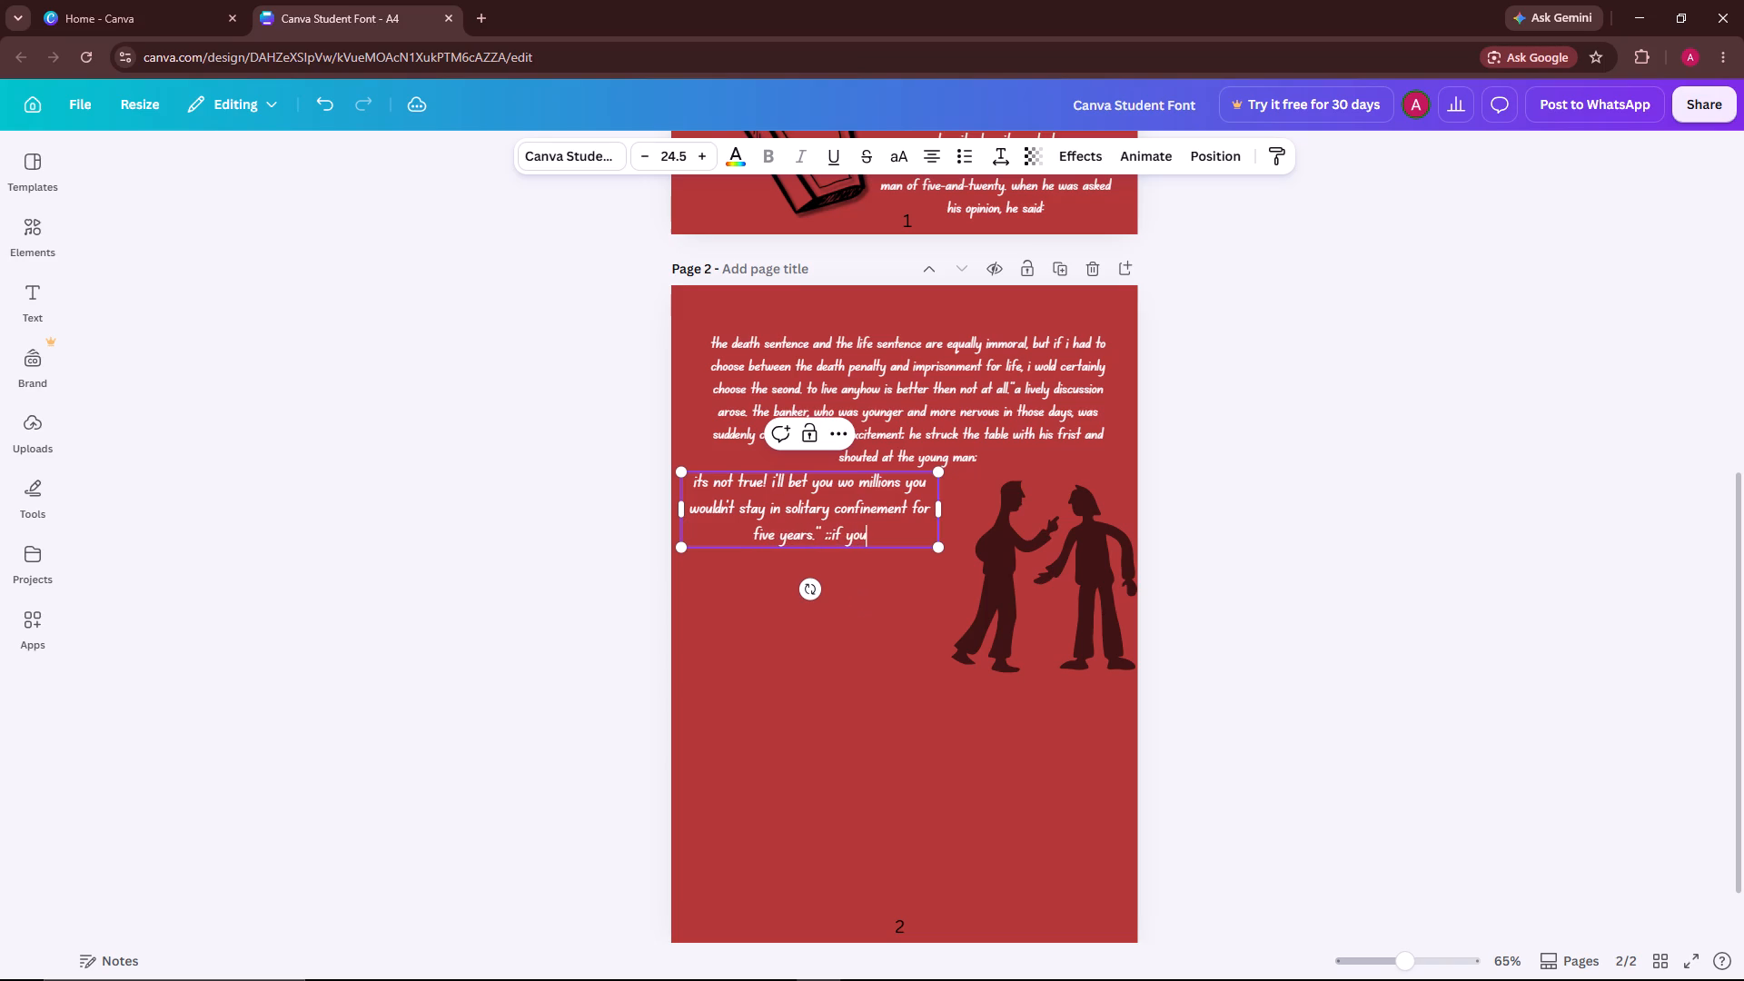
key(space)
text(mean)
key(space)
text(that)
key(space)
text(in)
key(space)
key(e)
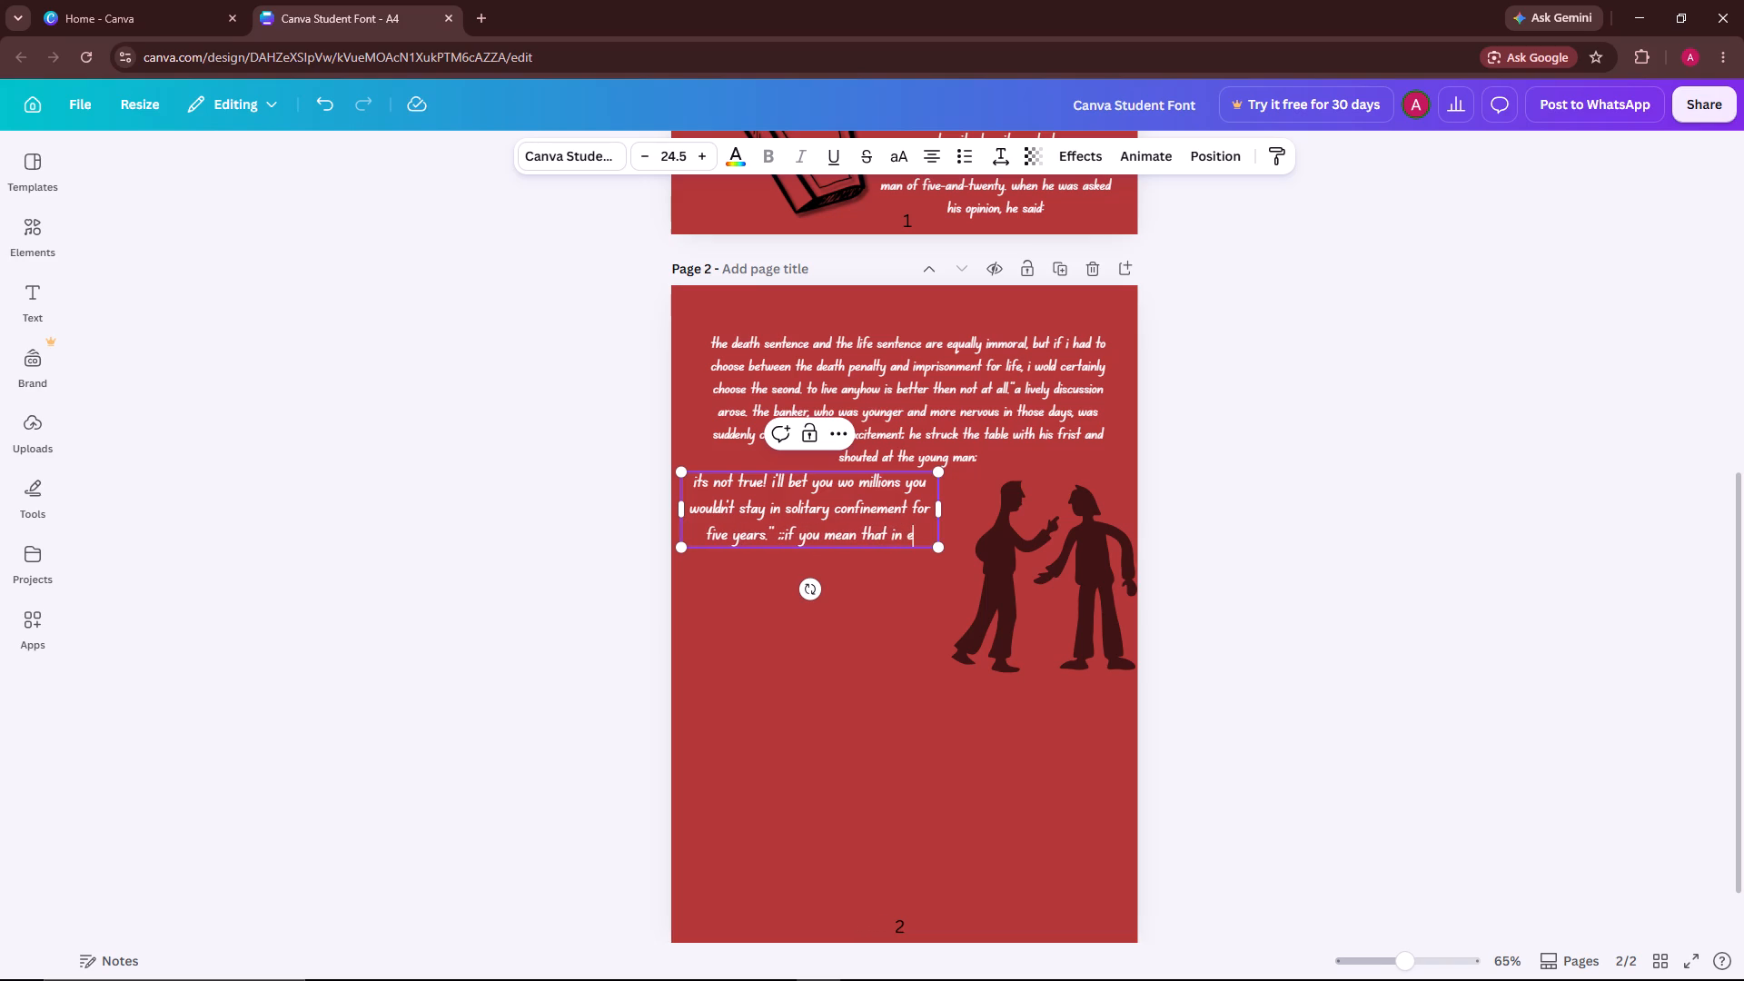
text(arnest)
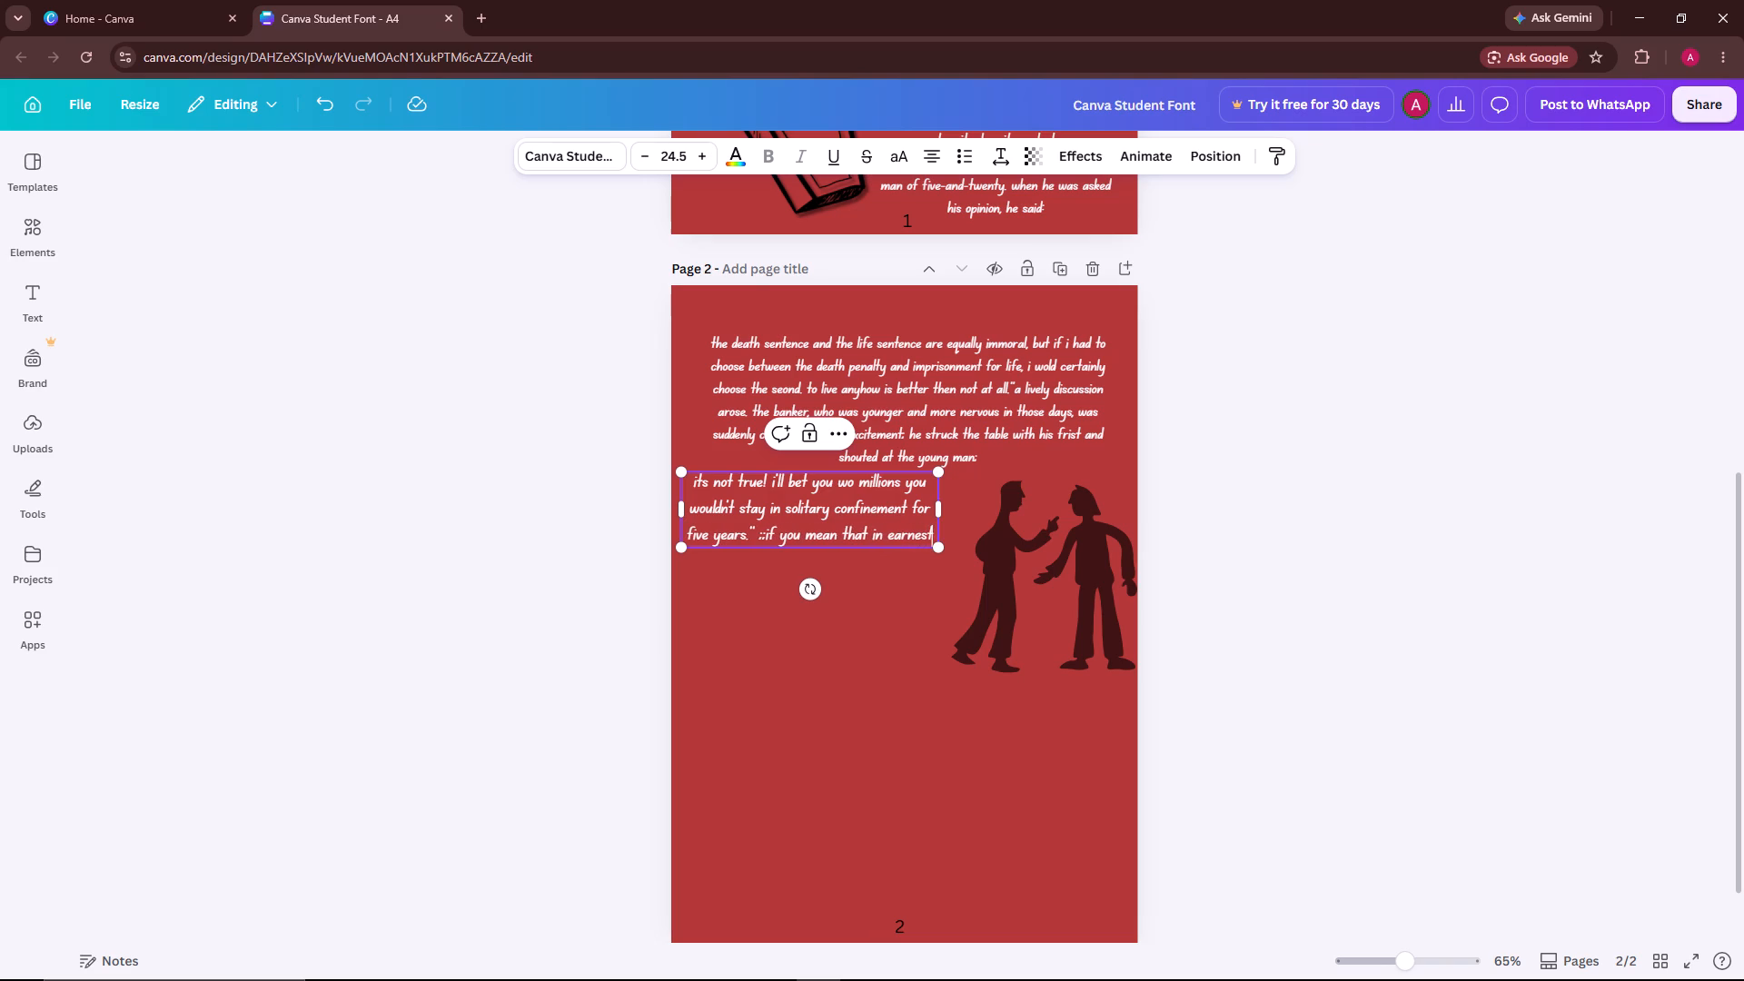
key(space)
key(BackSpace)
key(comma)
text('')
Continue the reply in the text box beside the silhouettes with "said the young man,".
key(space)
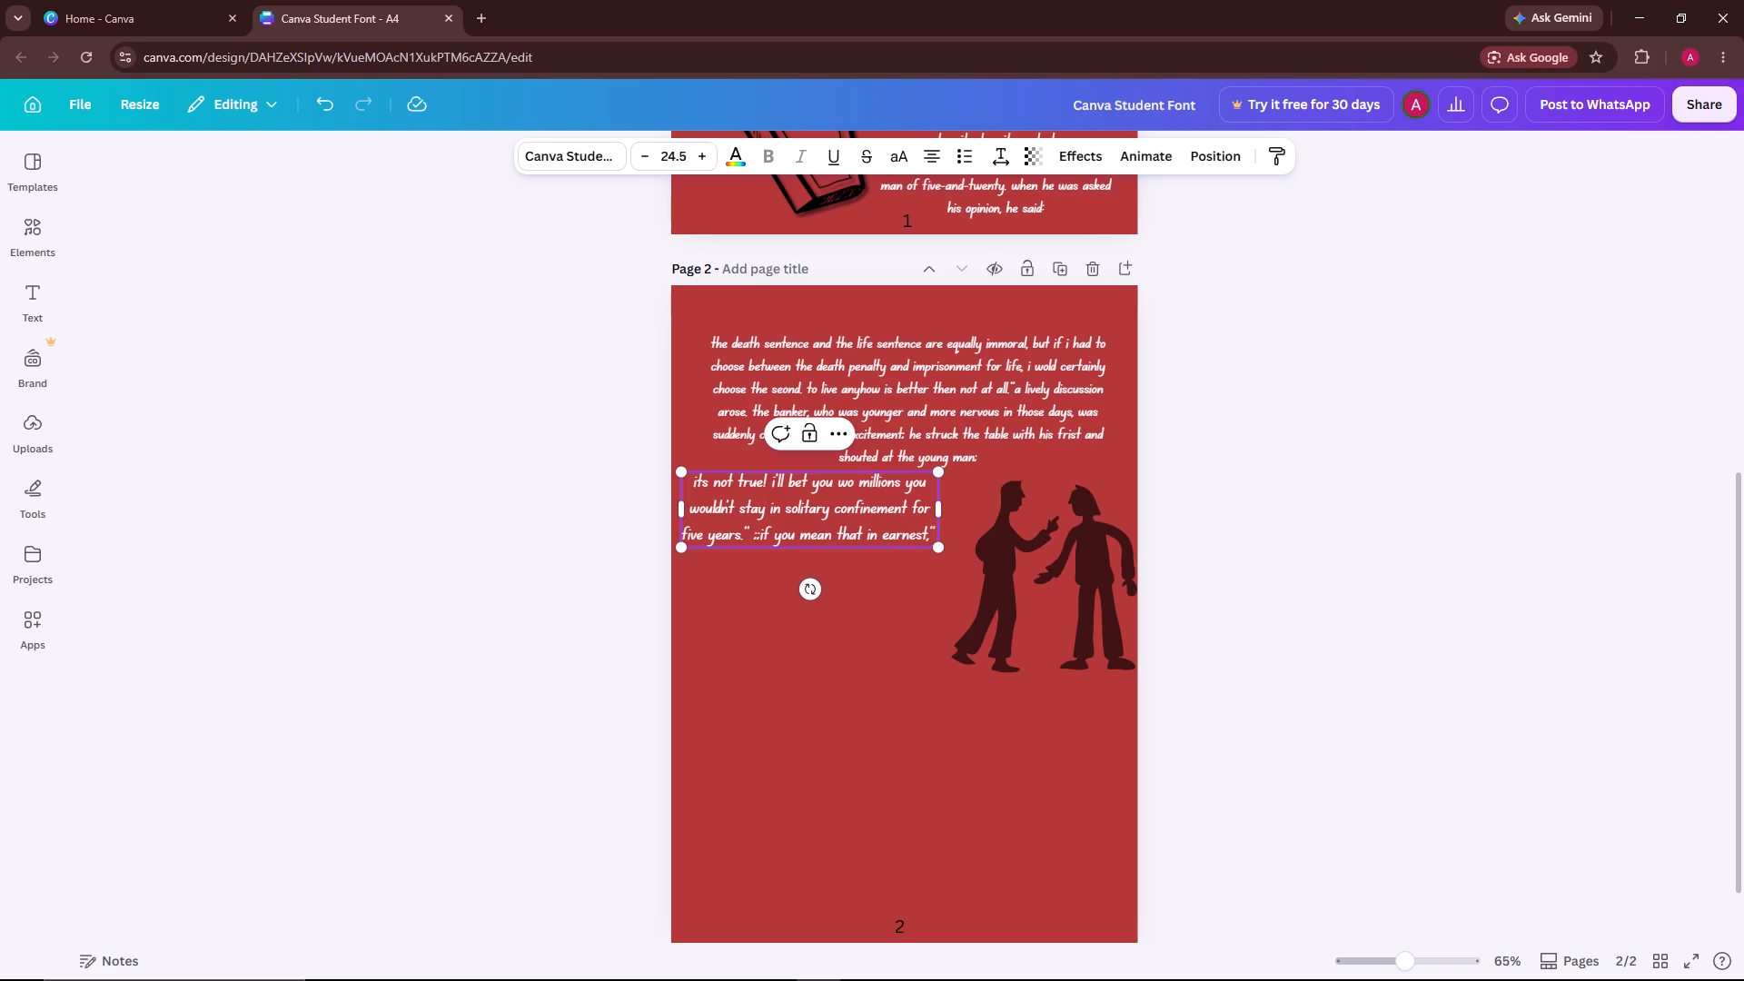
text(said)
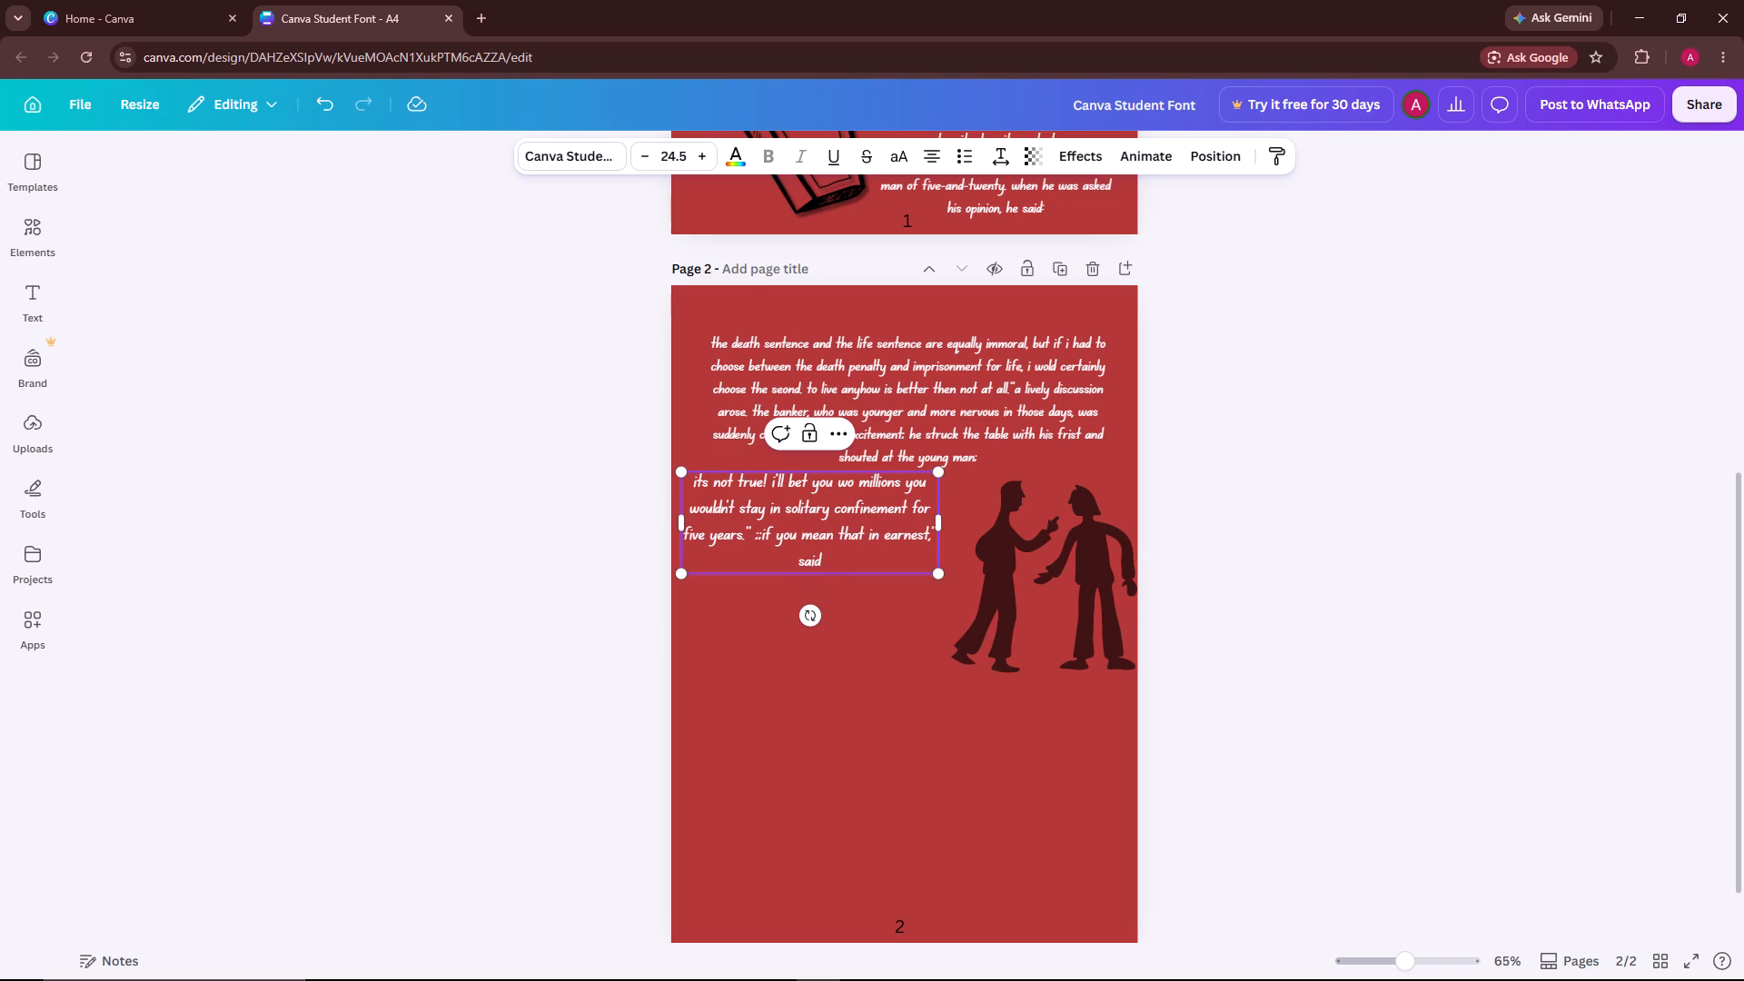
key(space)
text(the youn)
text(g)
key(space)
key(l)
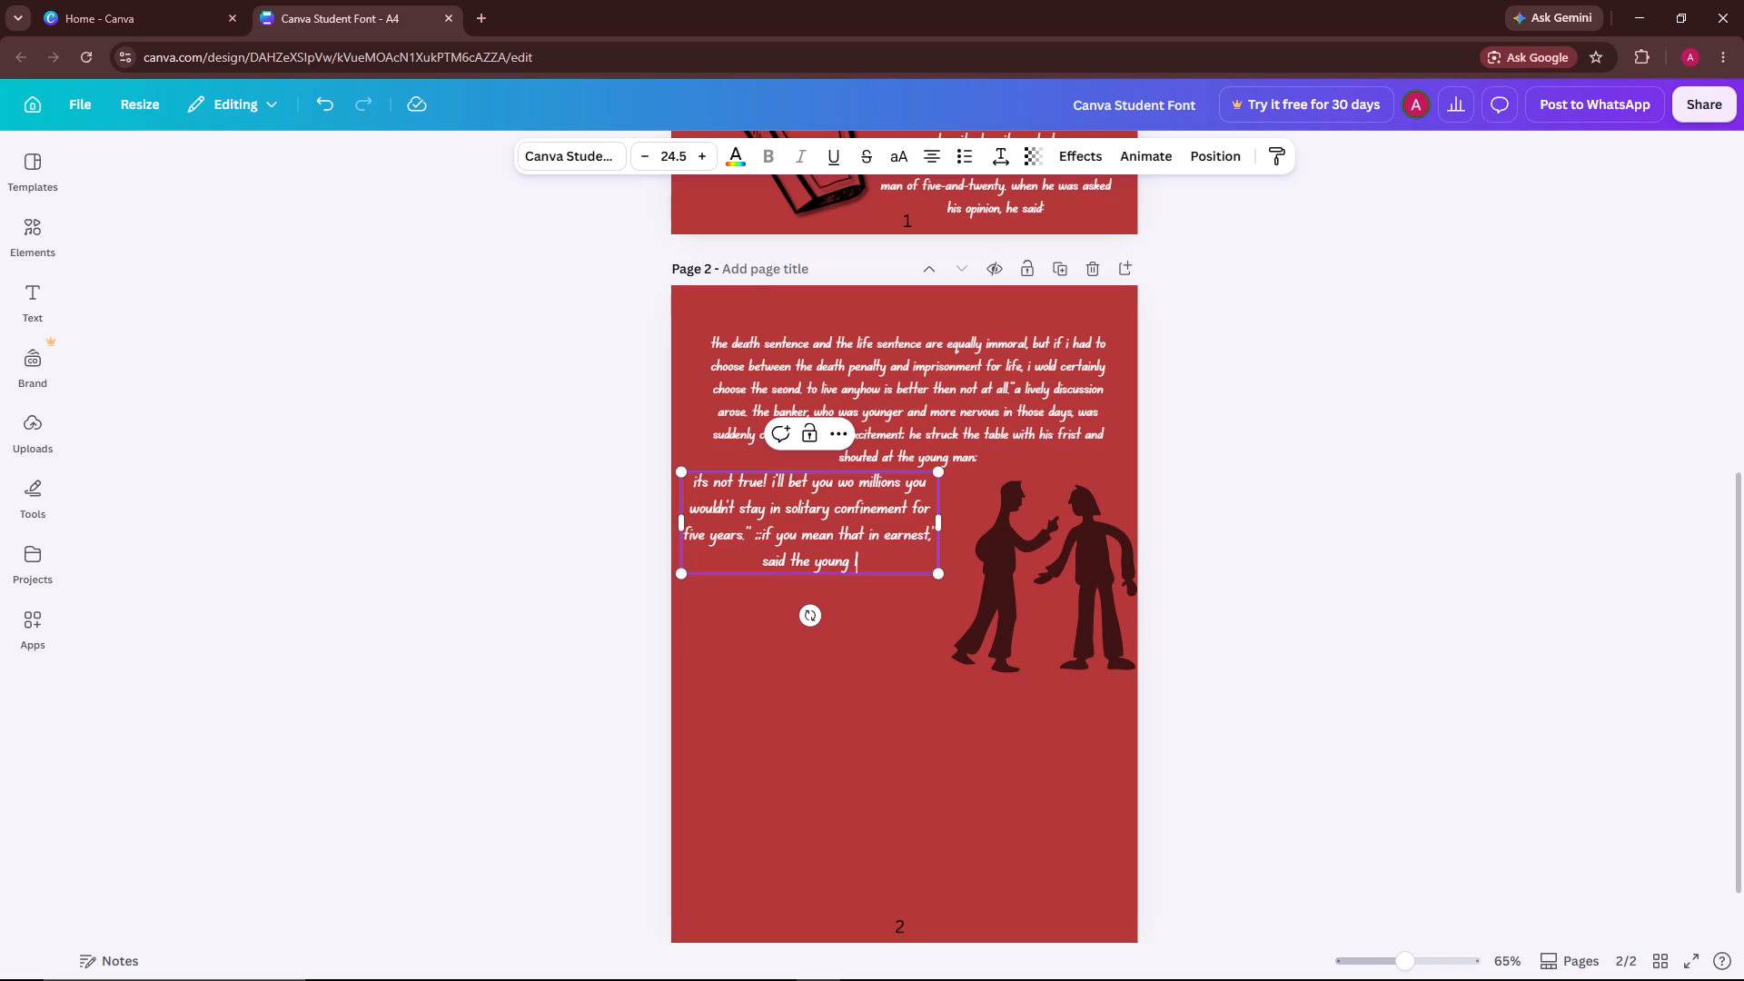
key(BackSpace)
text(man)
key(comma)
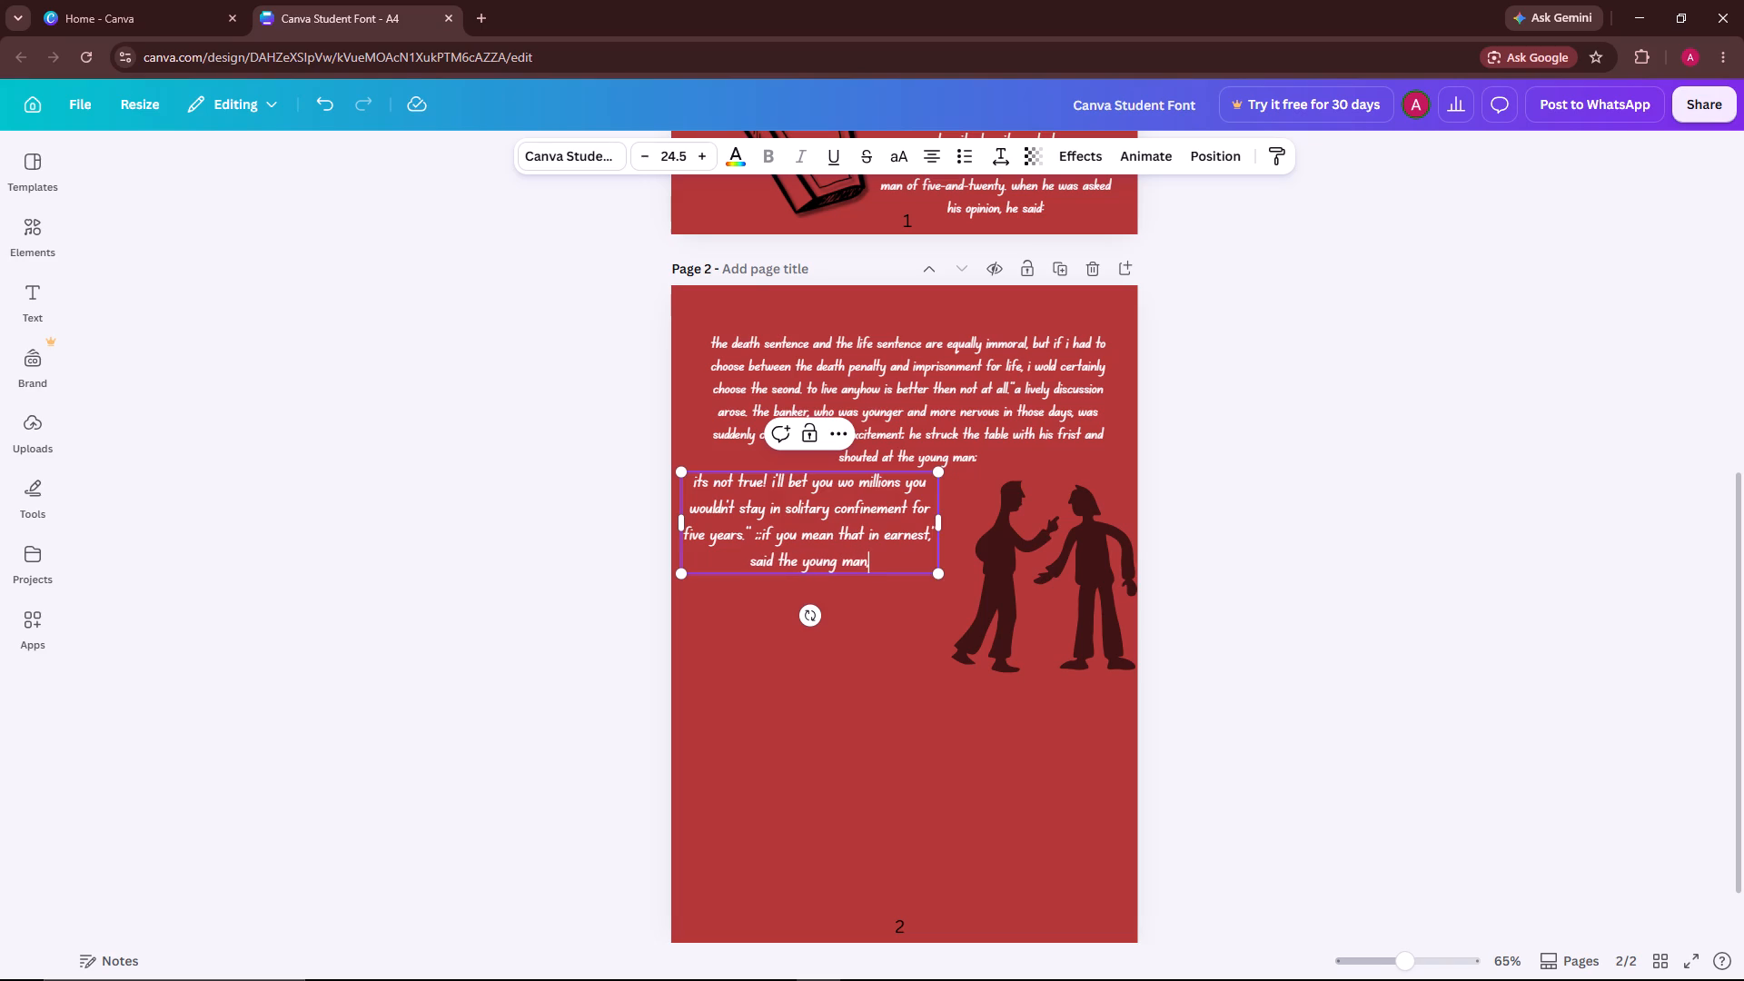
key(space)
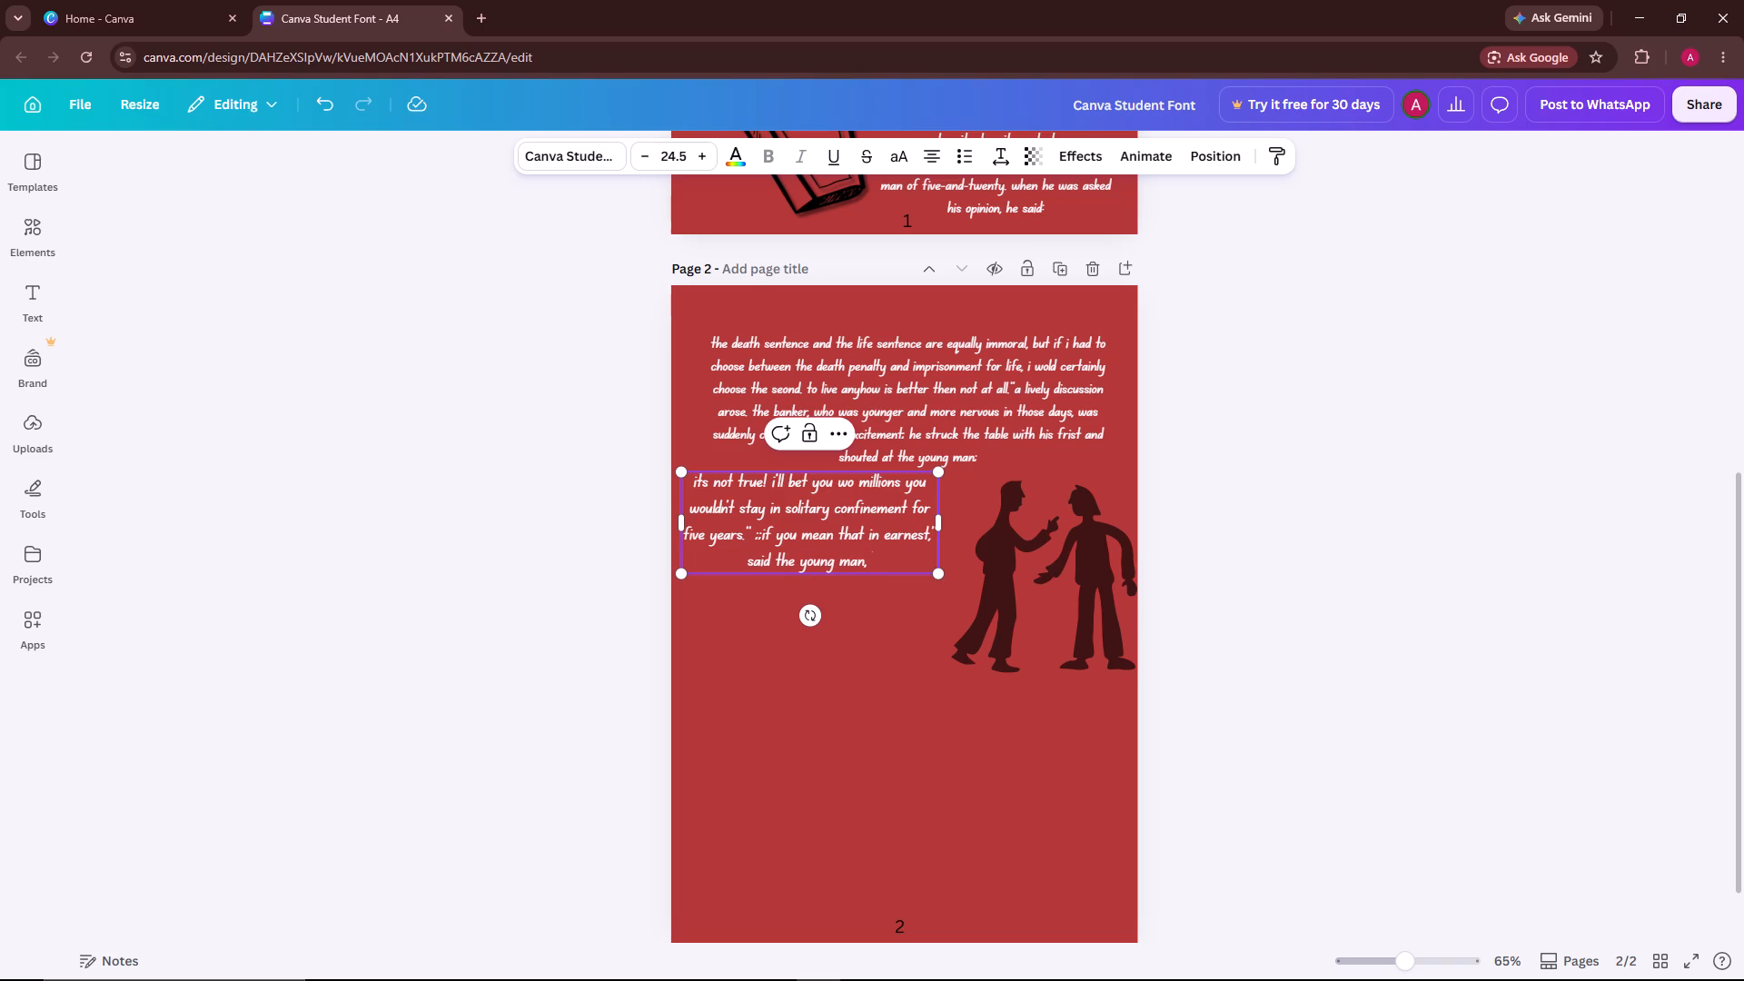
Open the young man's next quote with "''i'll take the bet," in the same text box.
text('')
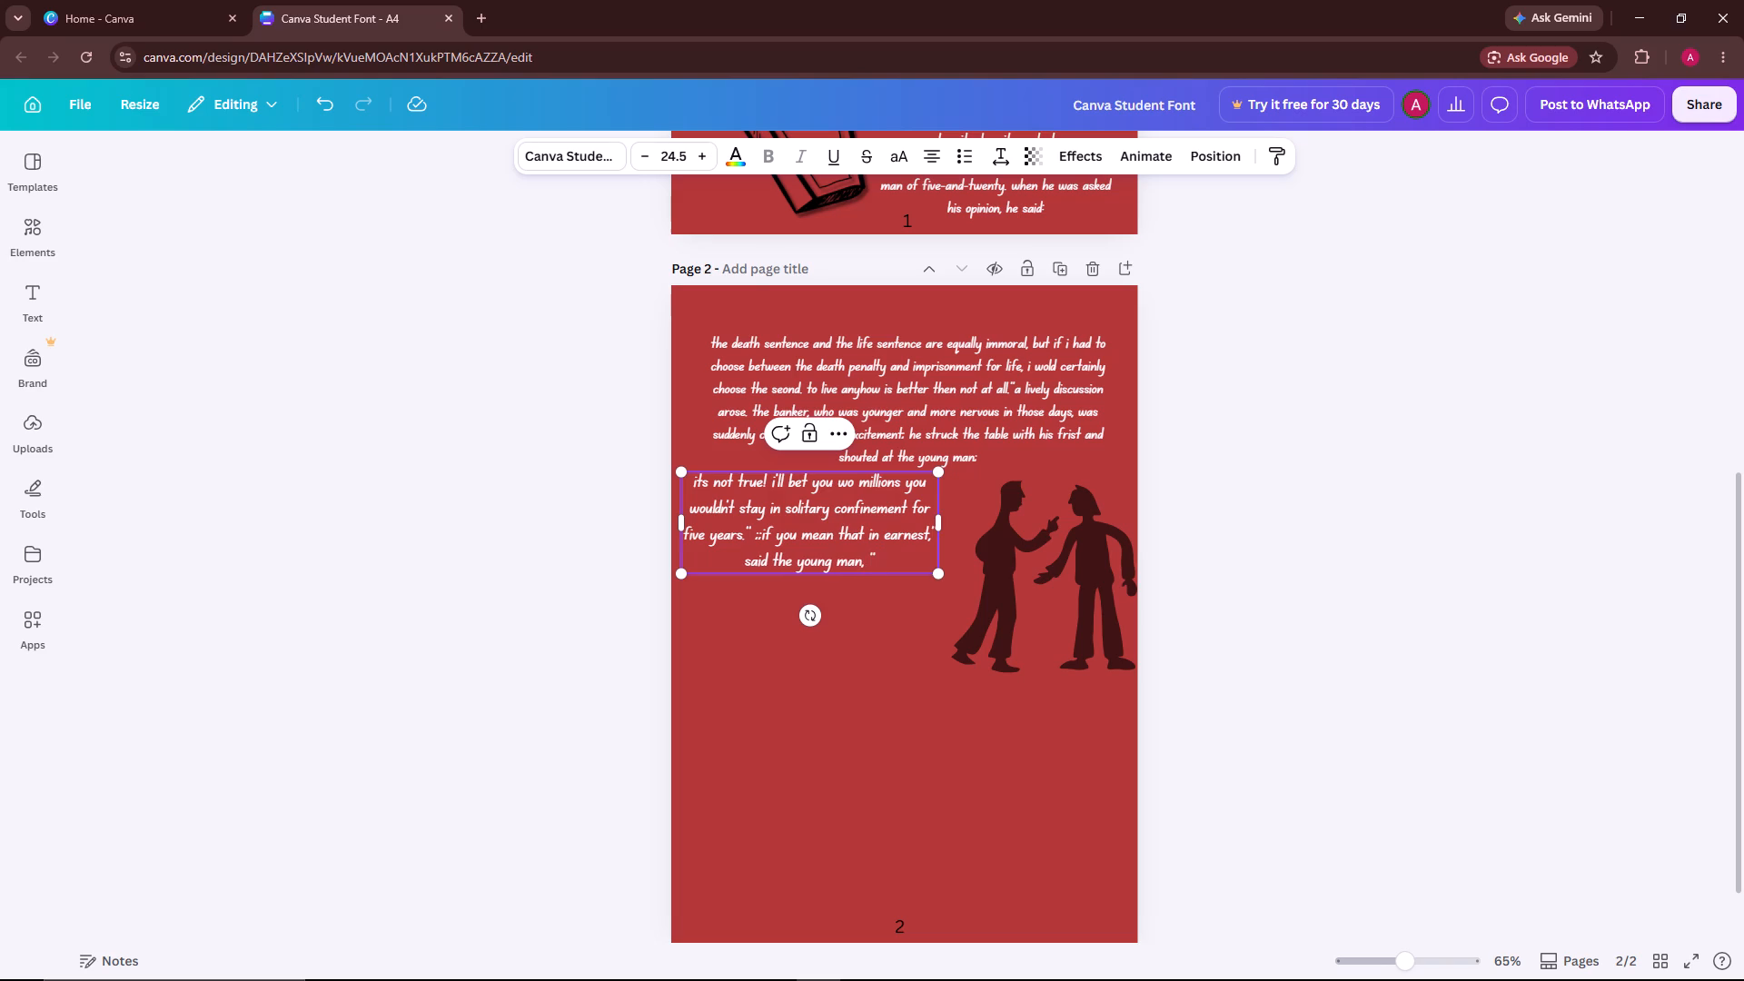
text(i'll)
key(space)
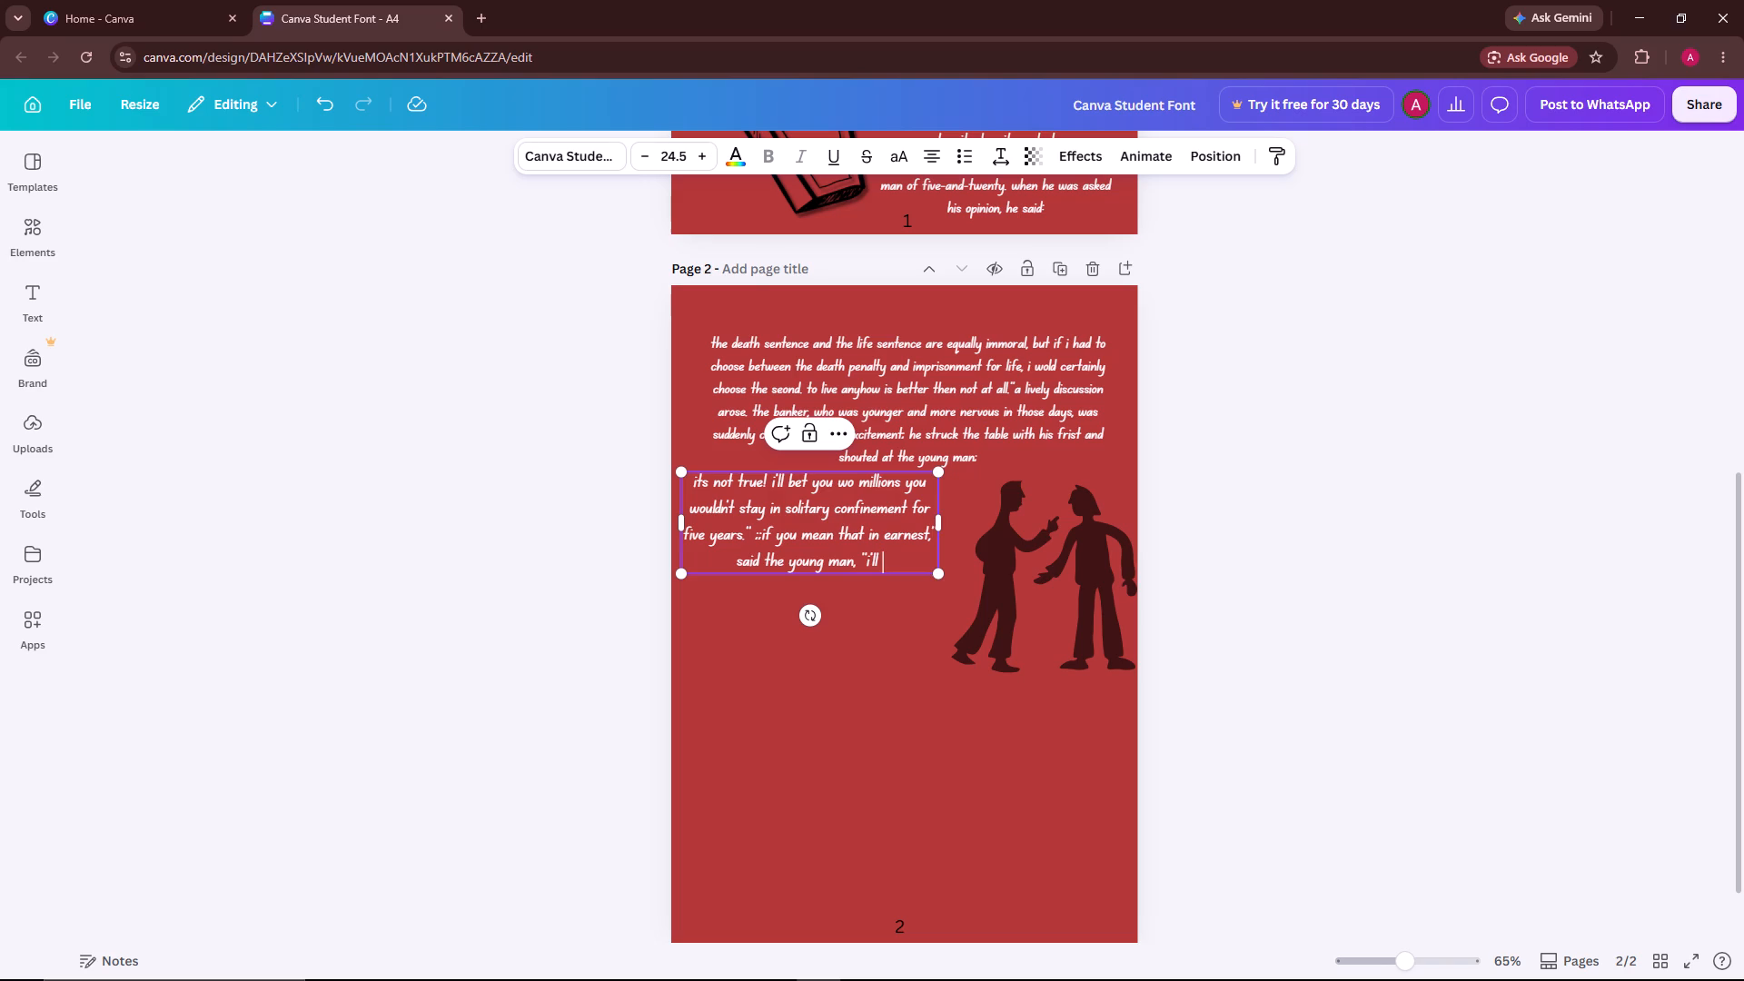
text(take)
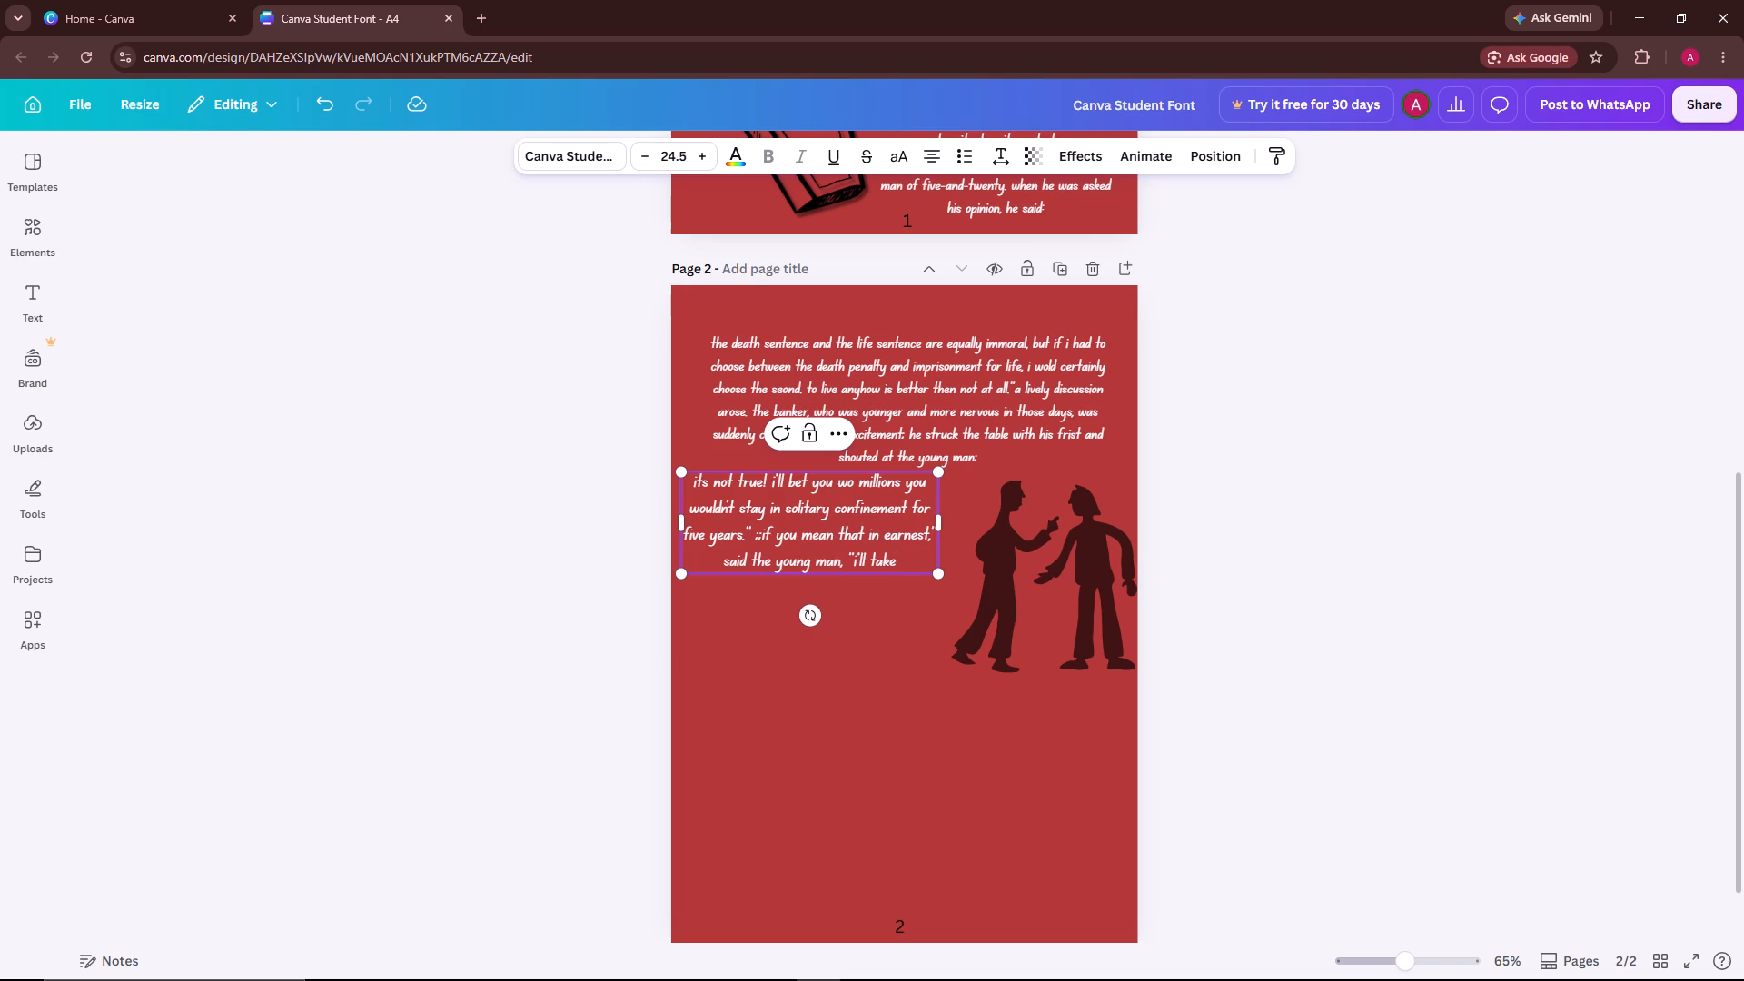
key(space)
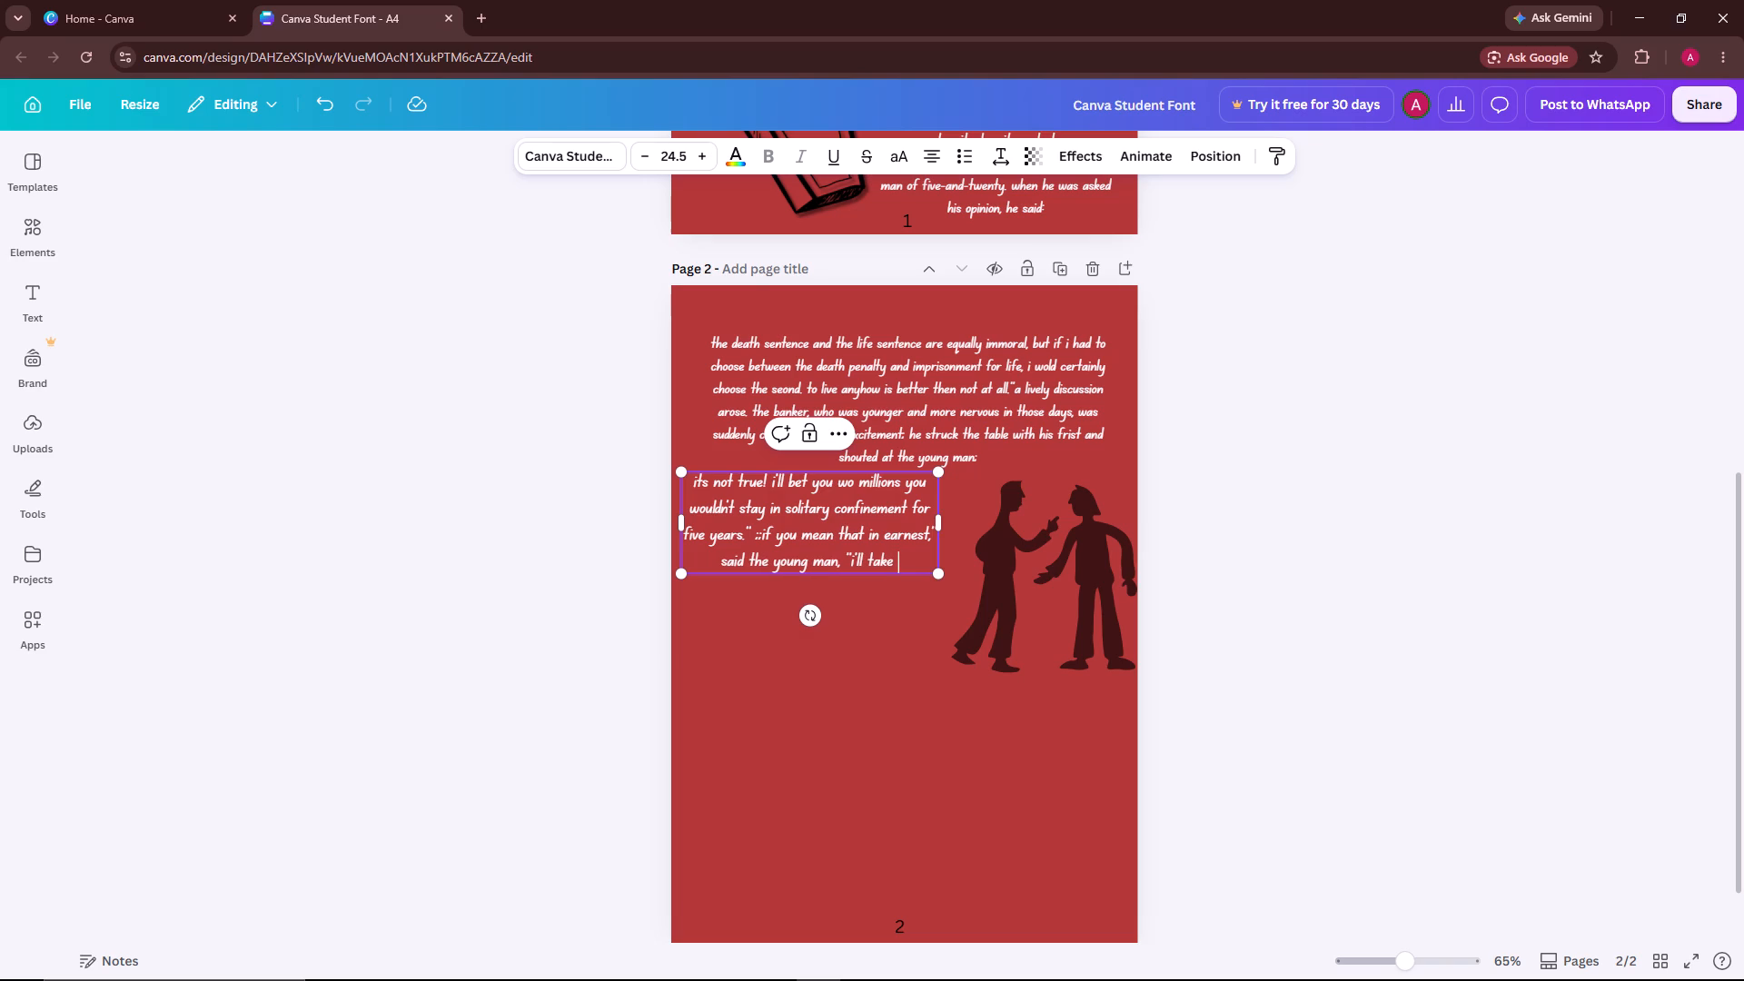
text(the)
key(space)
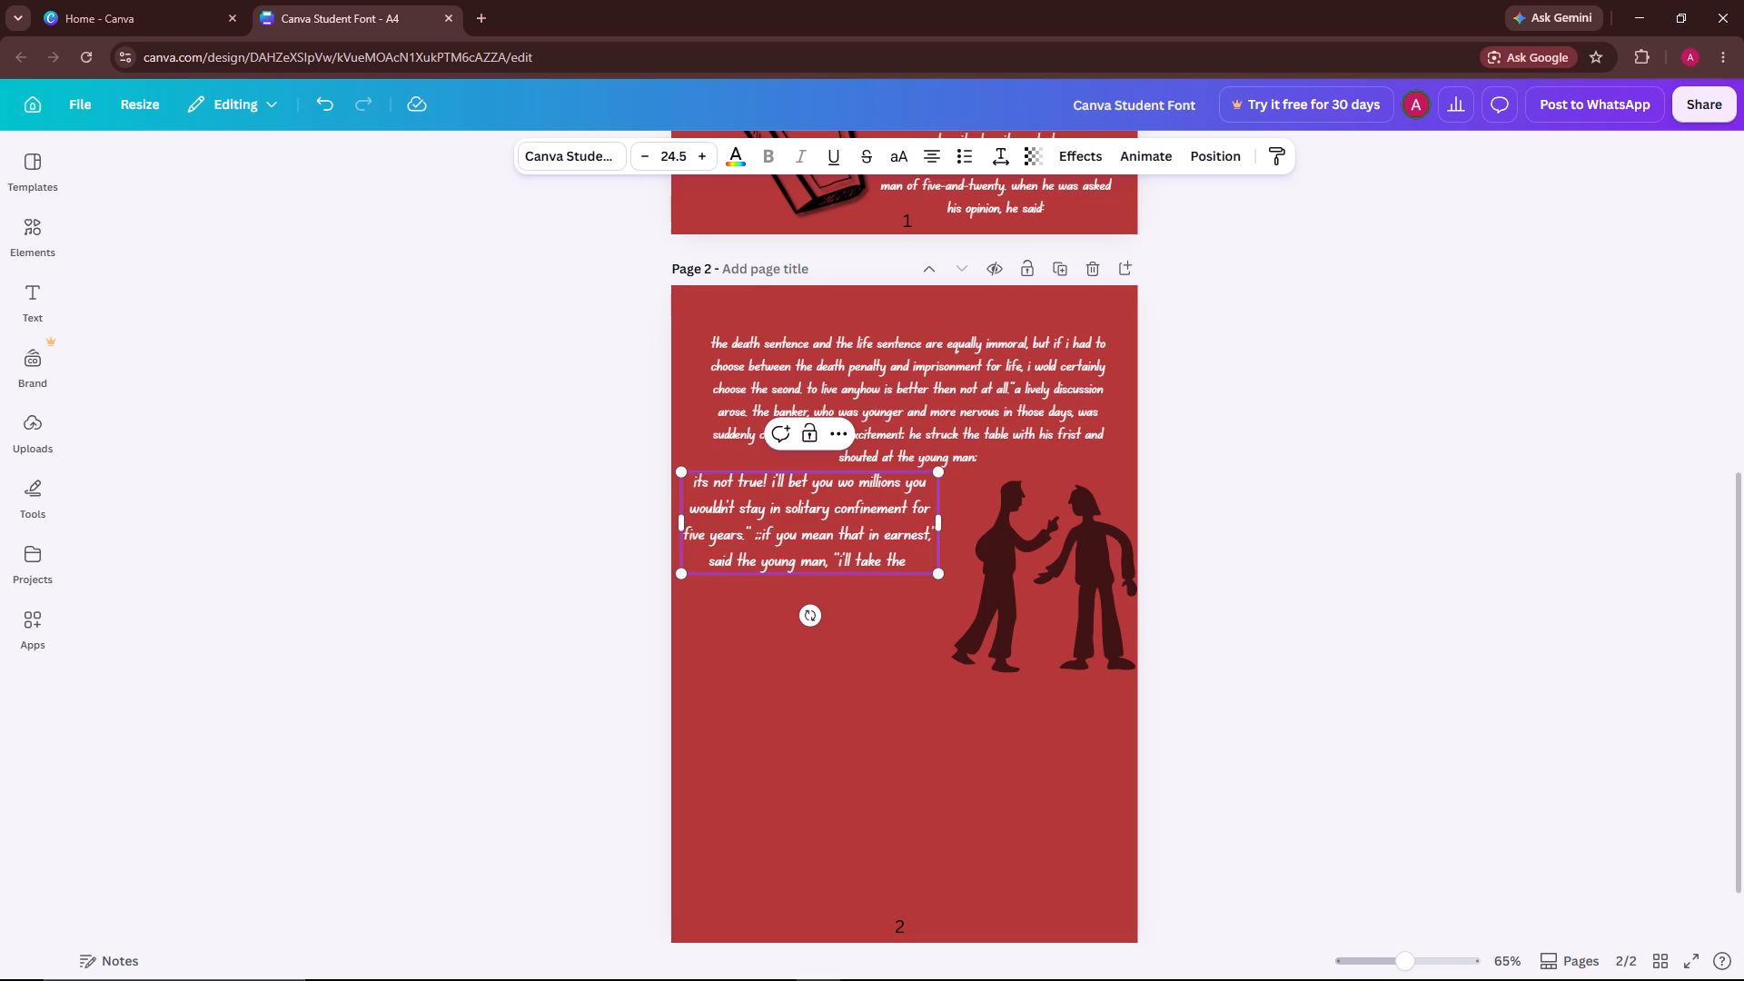
text(bet)
key(comma)
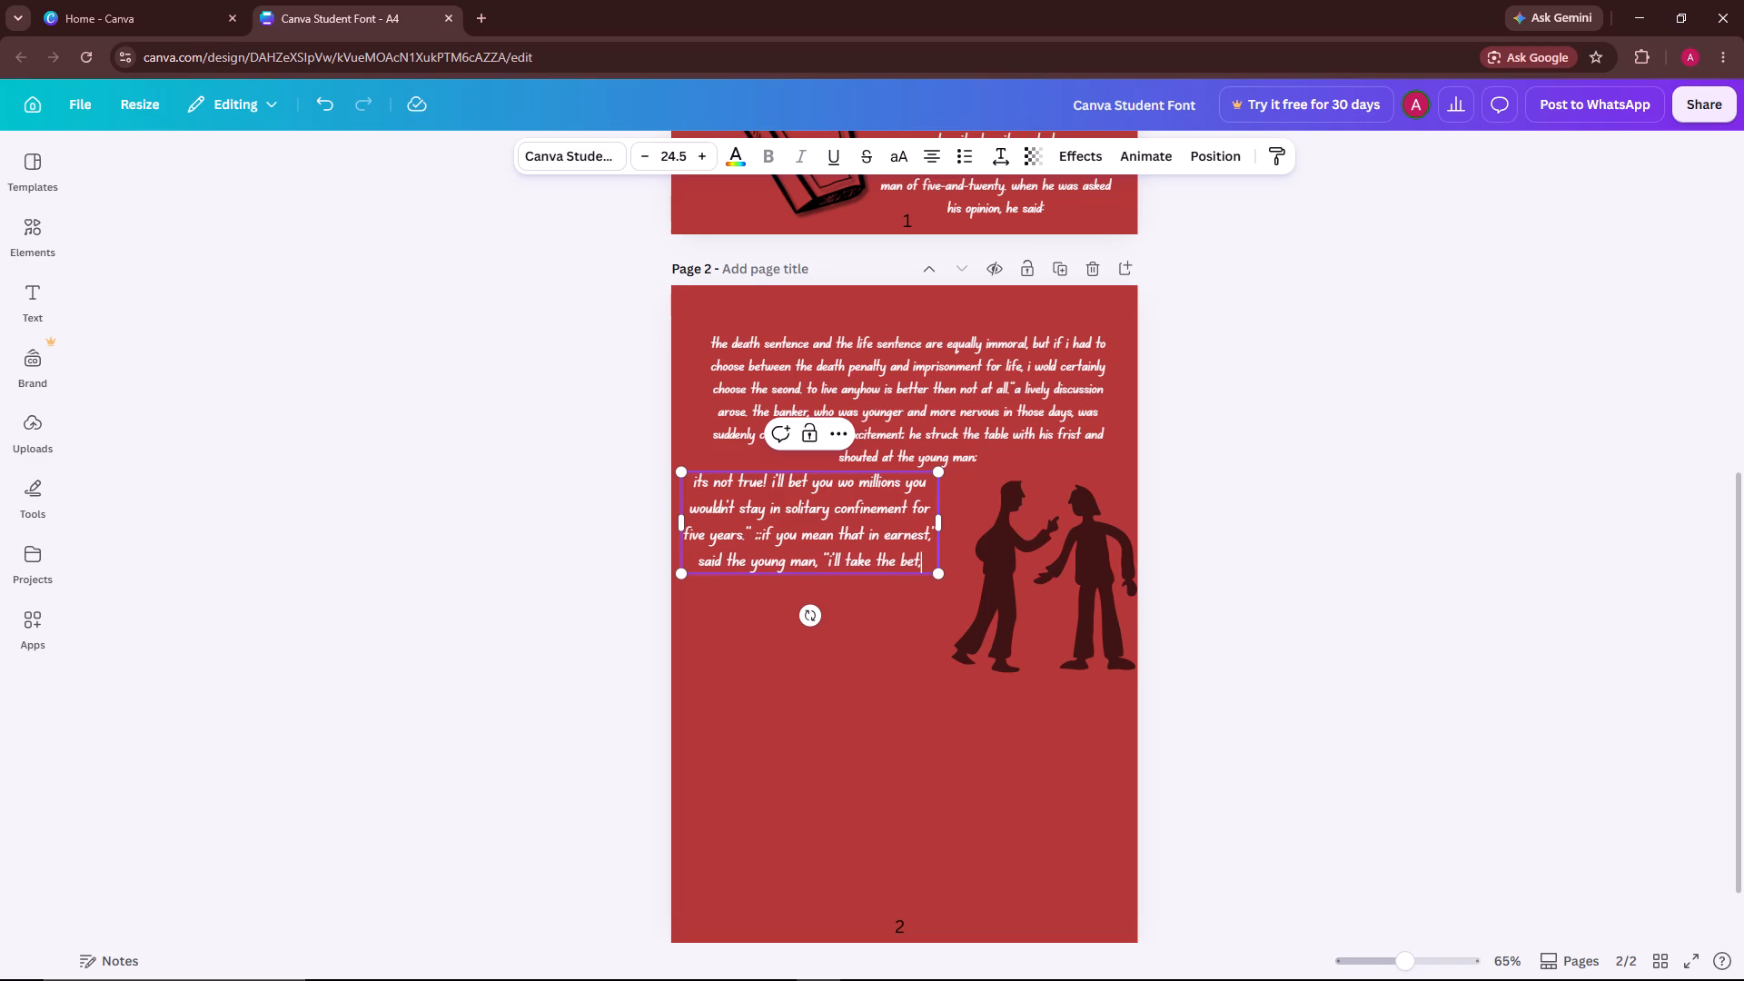
Extend the young man's quote directly after the comma with "but i would stay".
text(by)
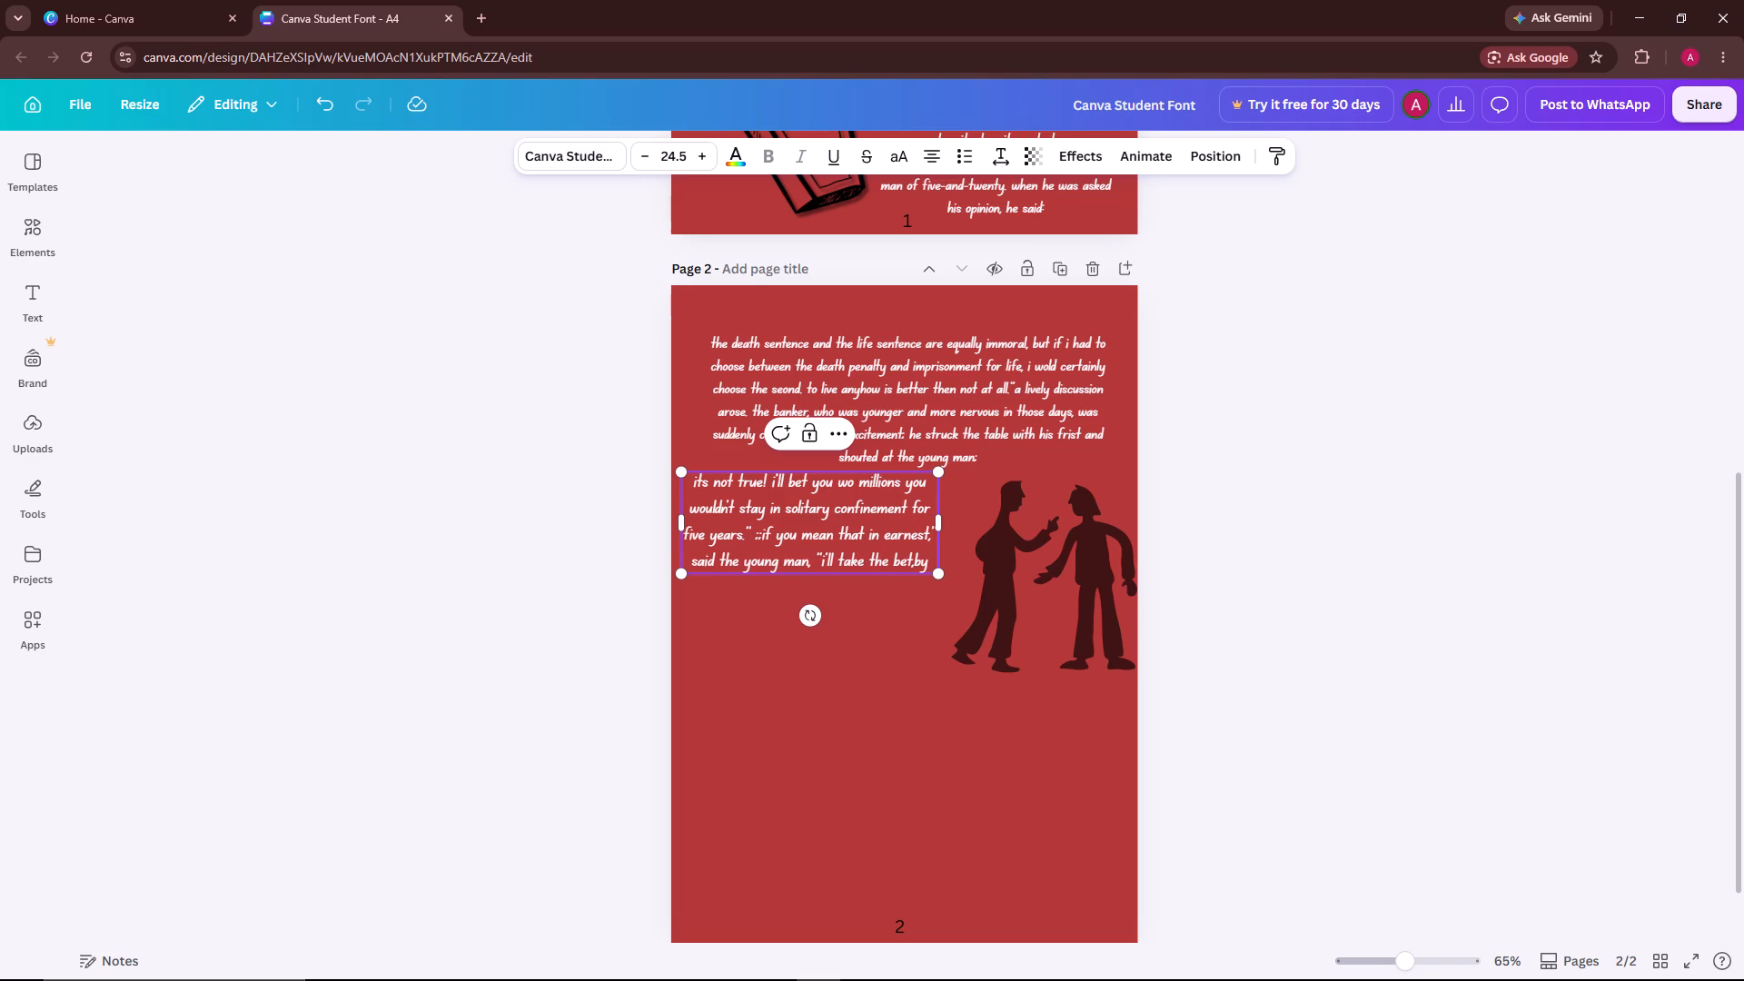
key(BackSpace)
text(ut)
key(space)
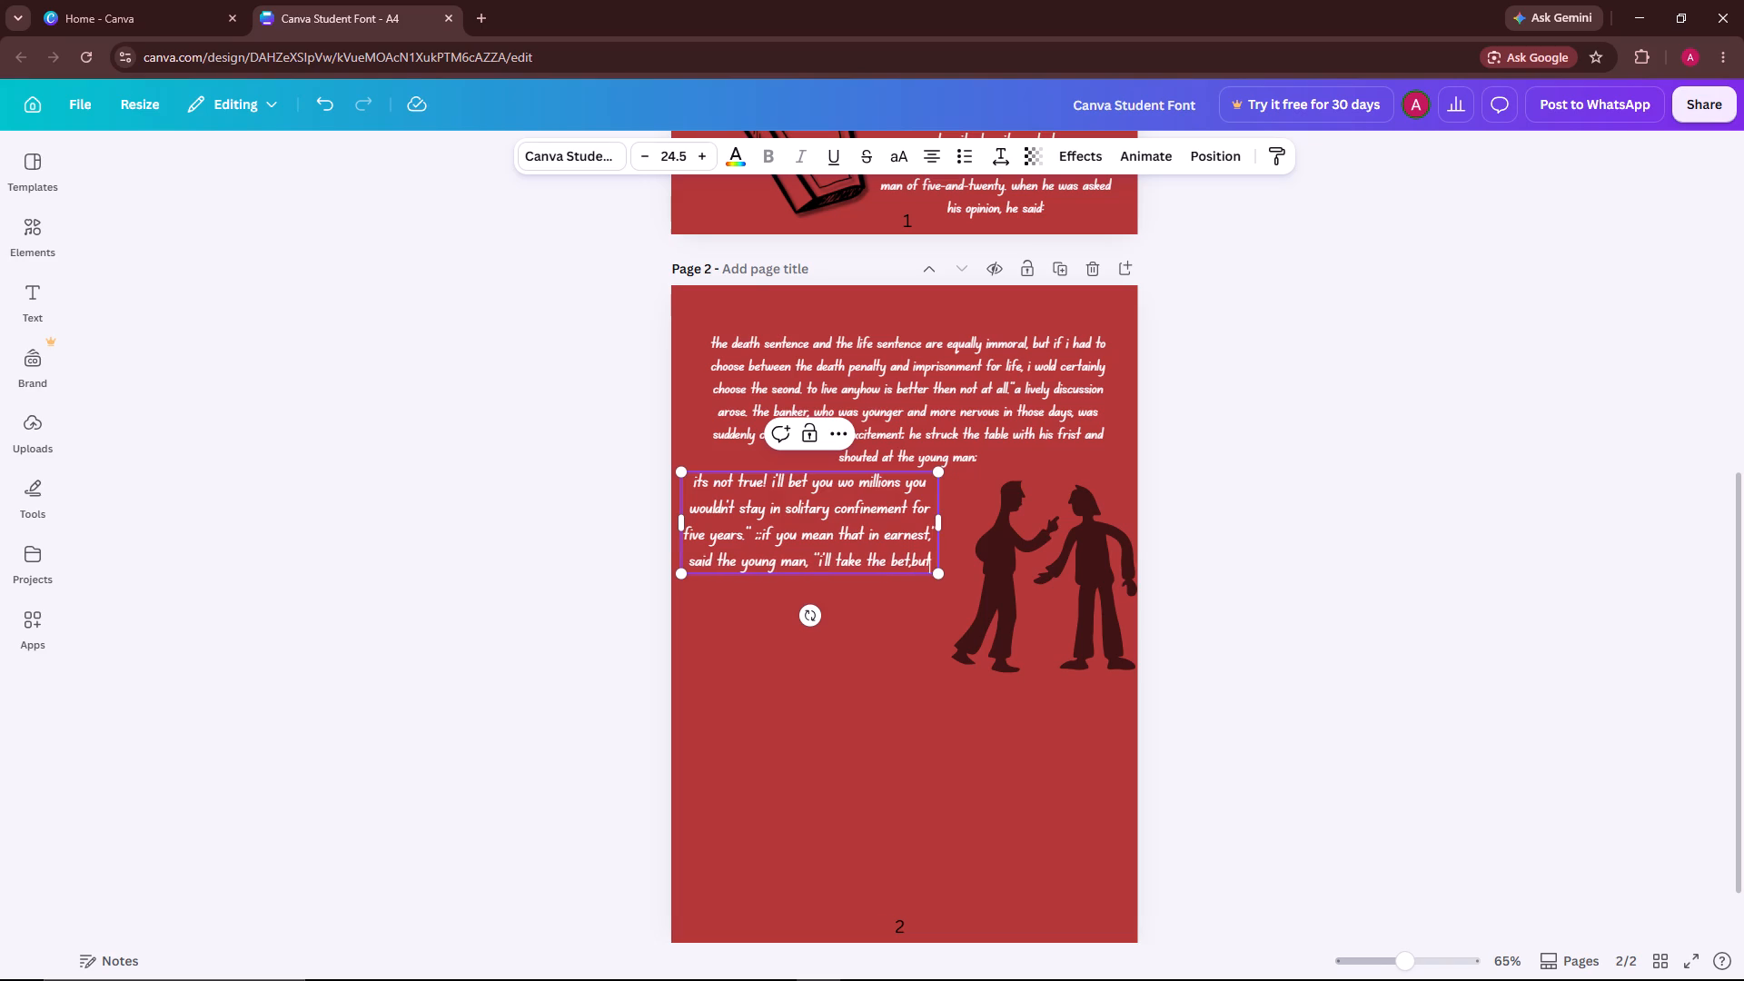
text(i)
key(space)
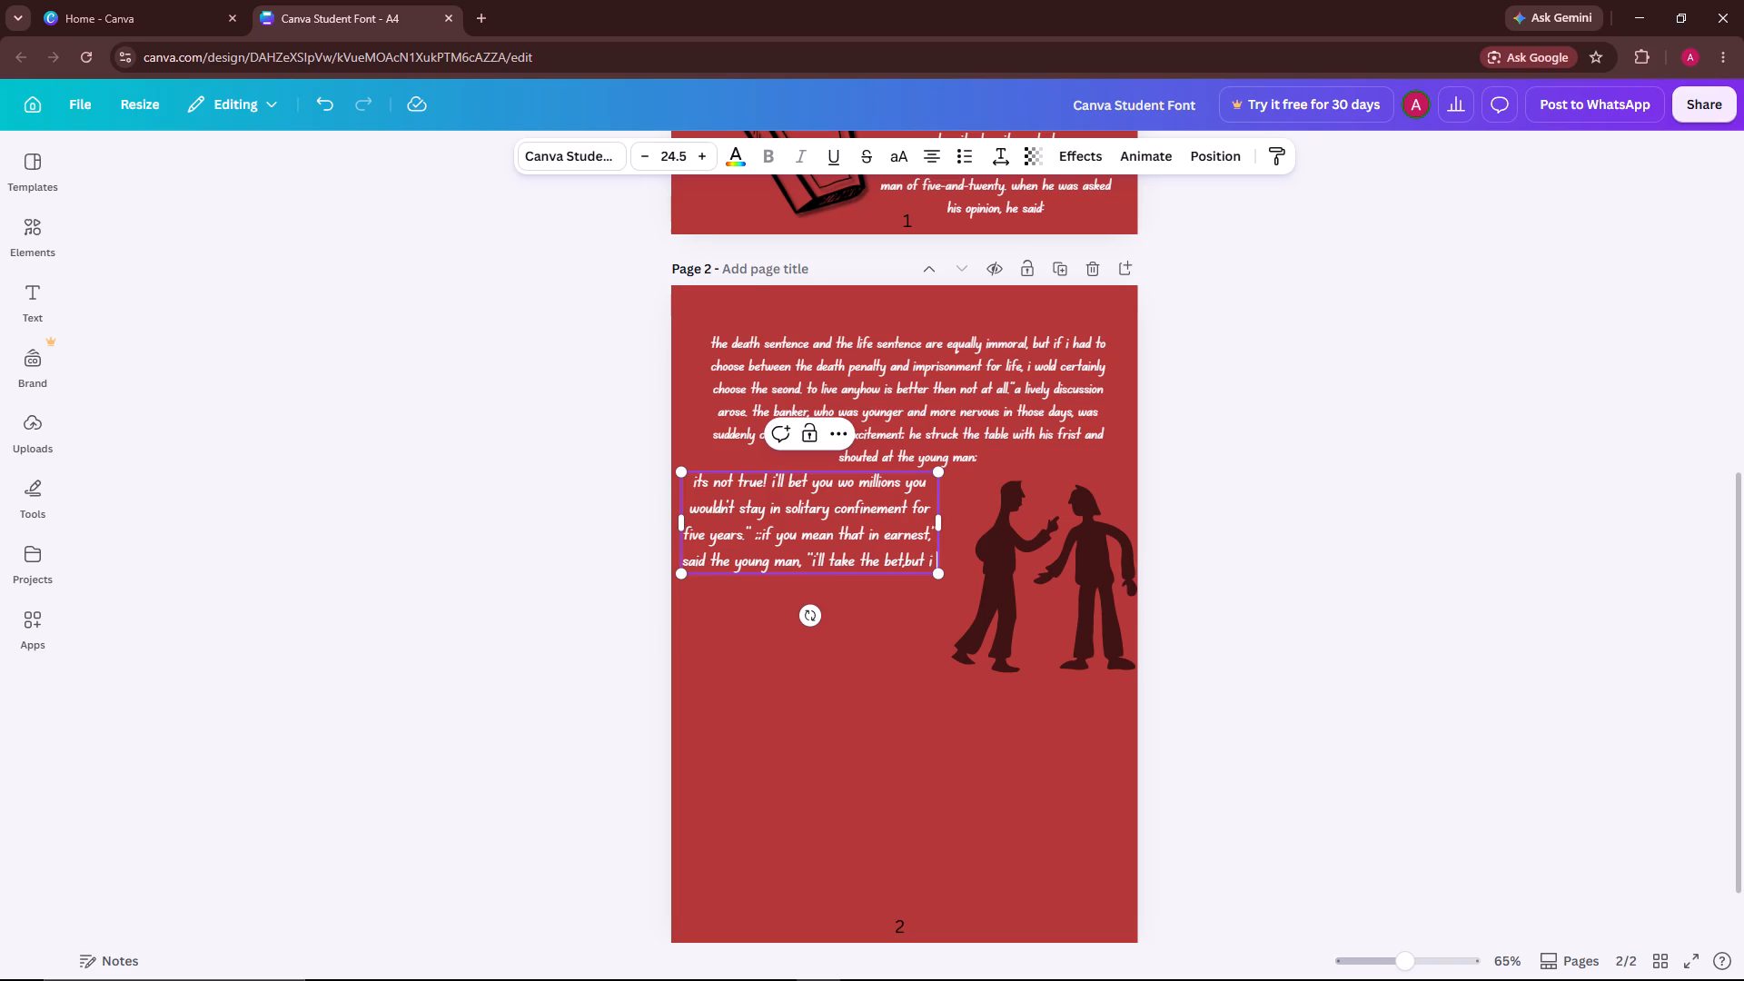
text(wou)
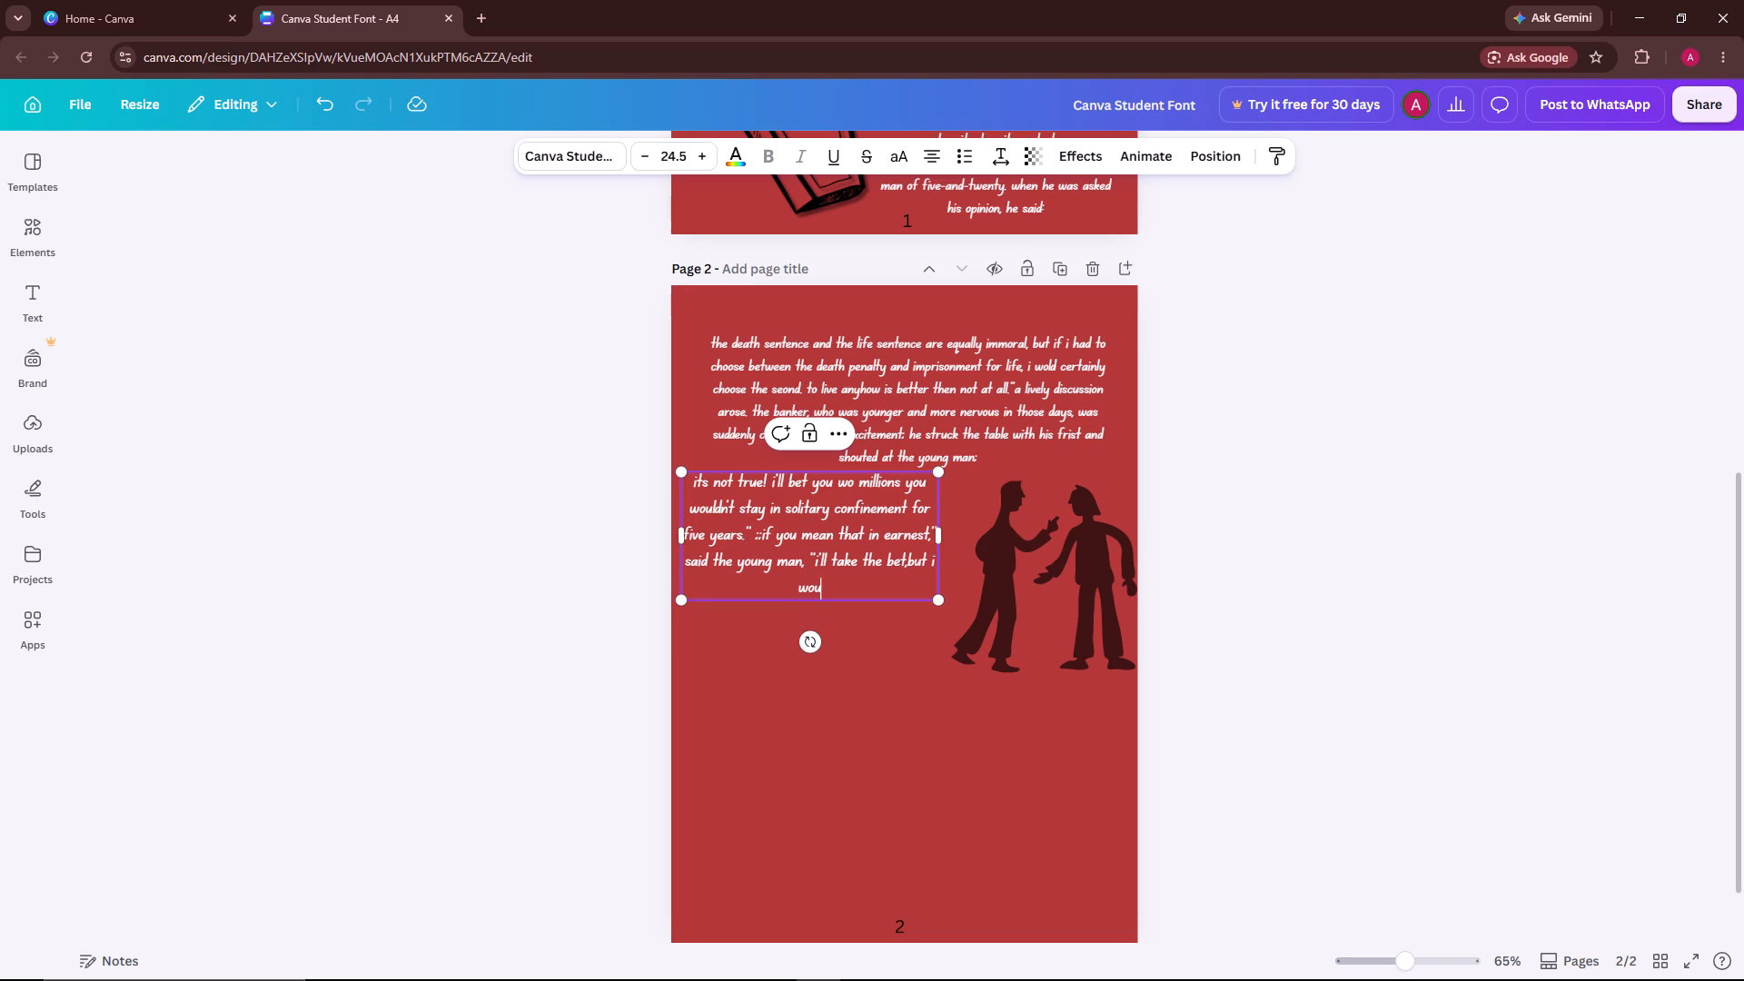
text(ld)
key(space)
text(stay)
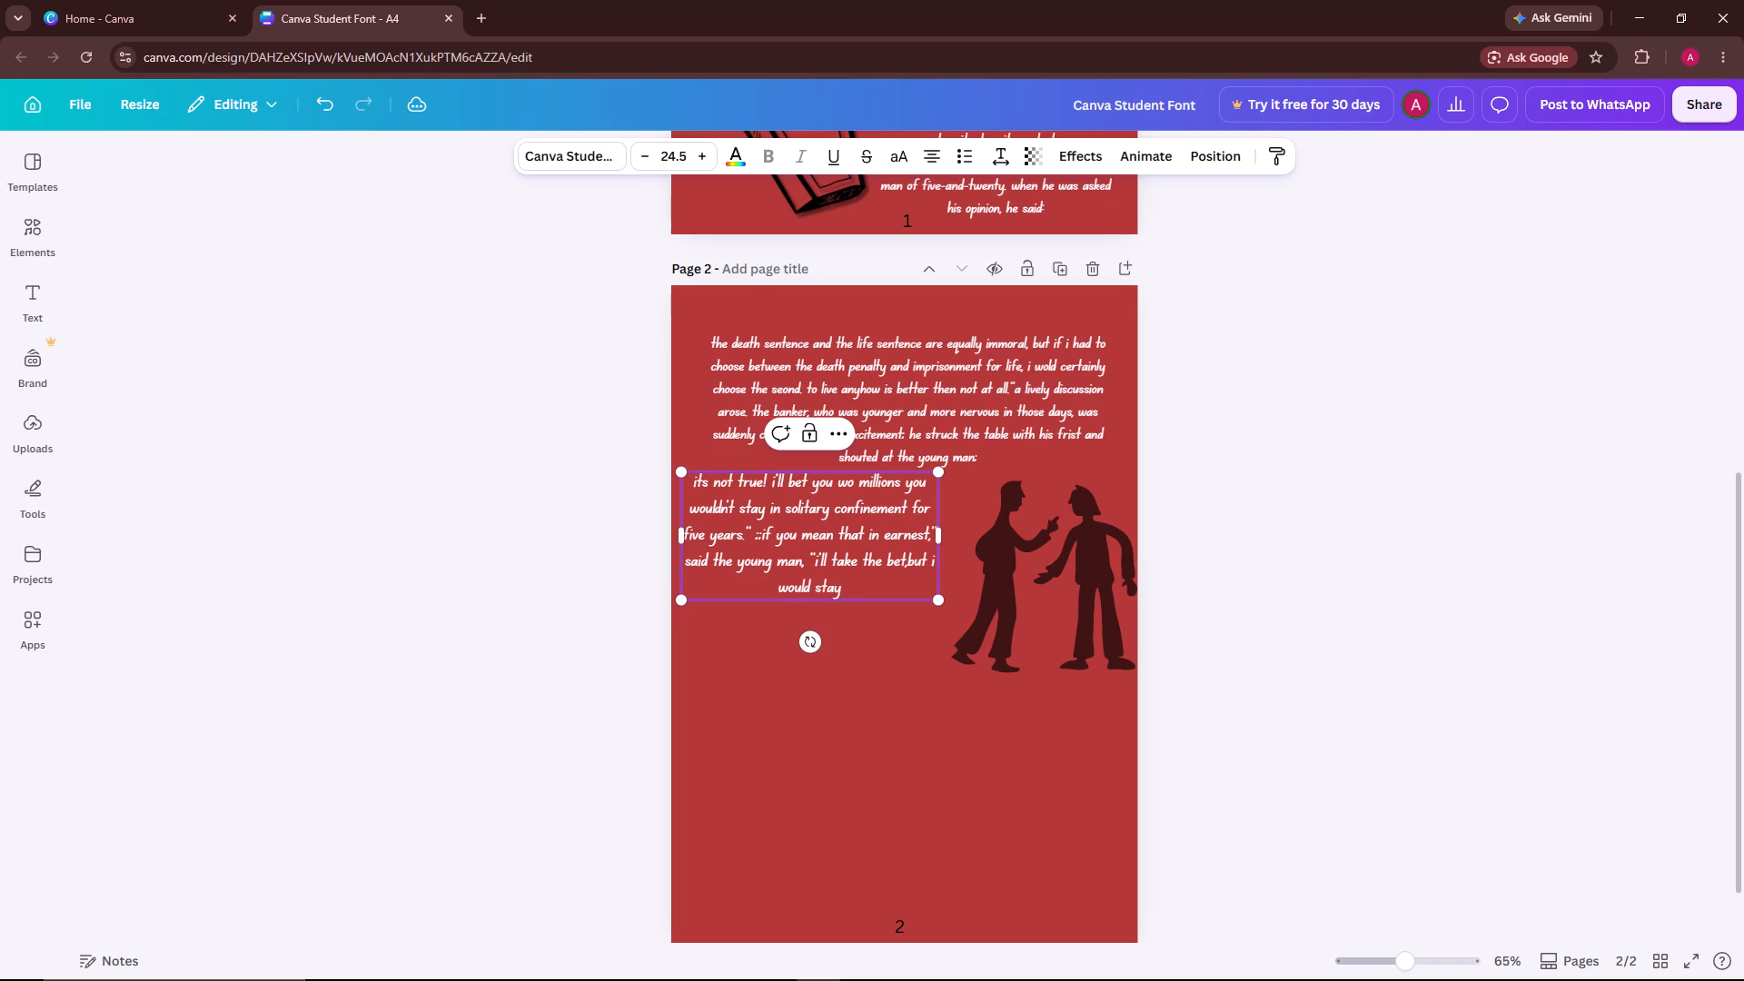
Finish the young man's quote with "not five but fifteen years.''", including the closing quotation marks.
key(space)
text(not)
key(space)
text(five)
key(space)
text(but)
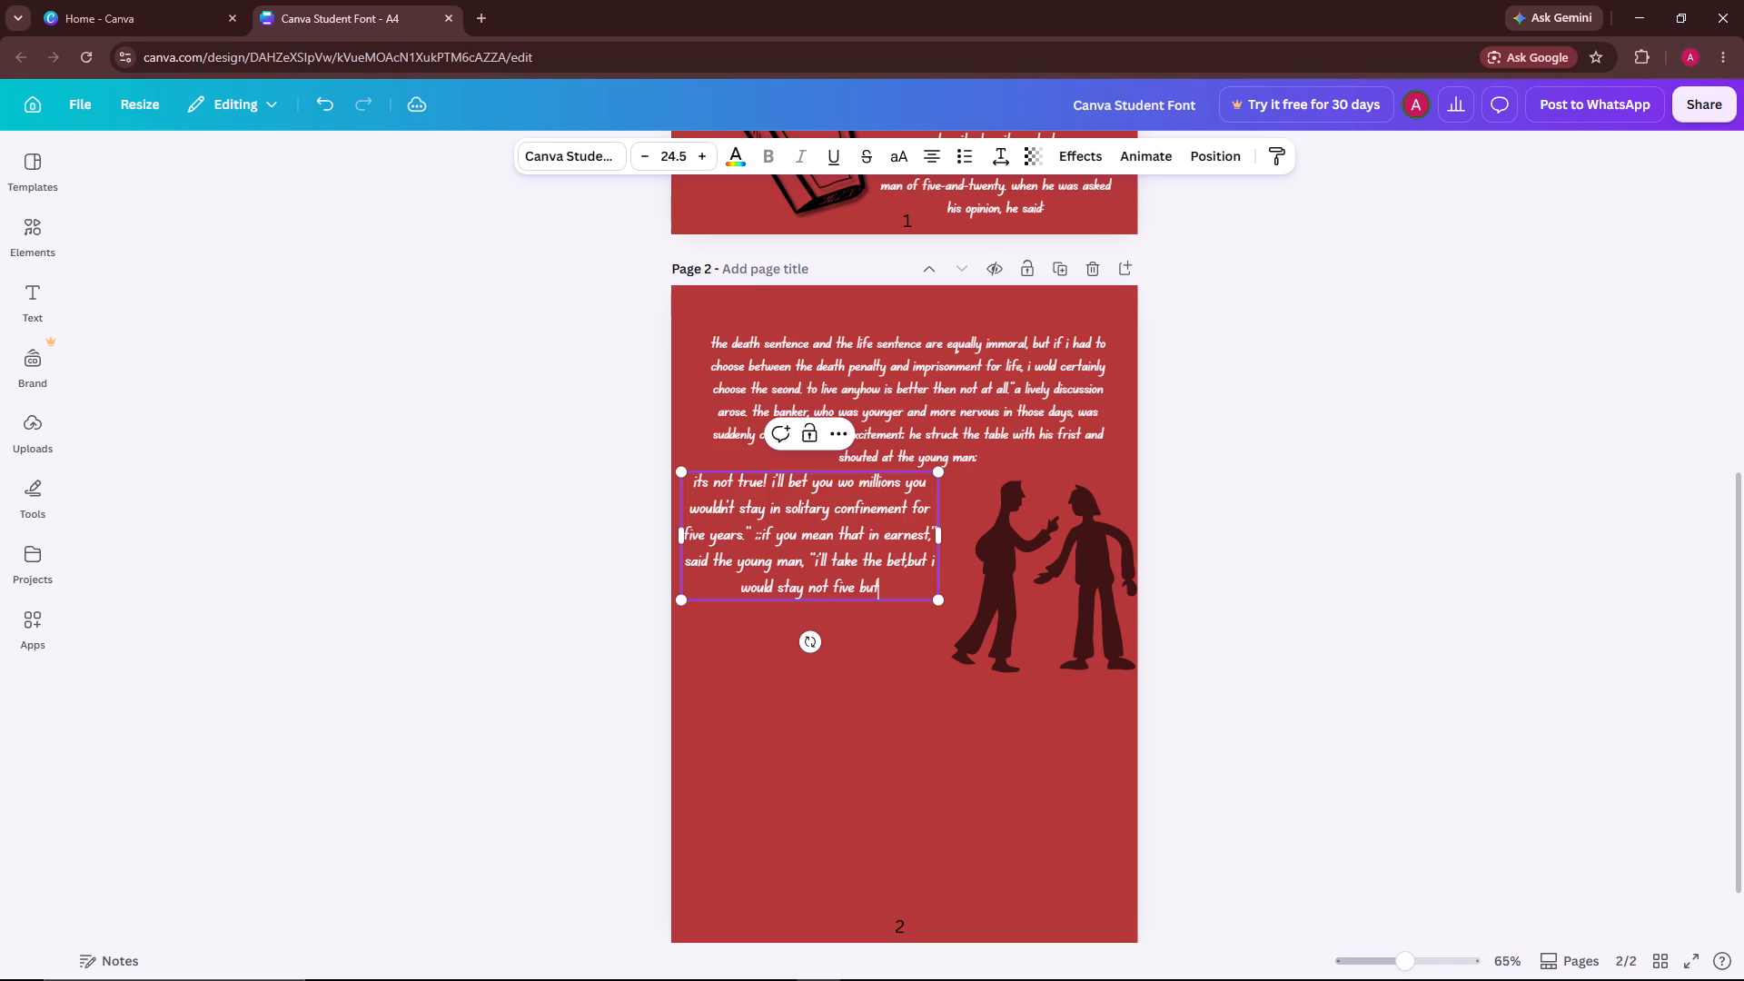
key(space)
text(fif)
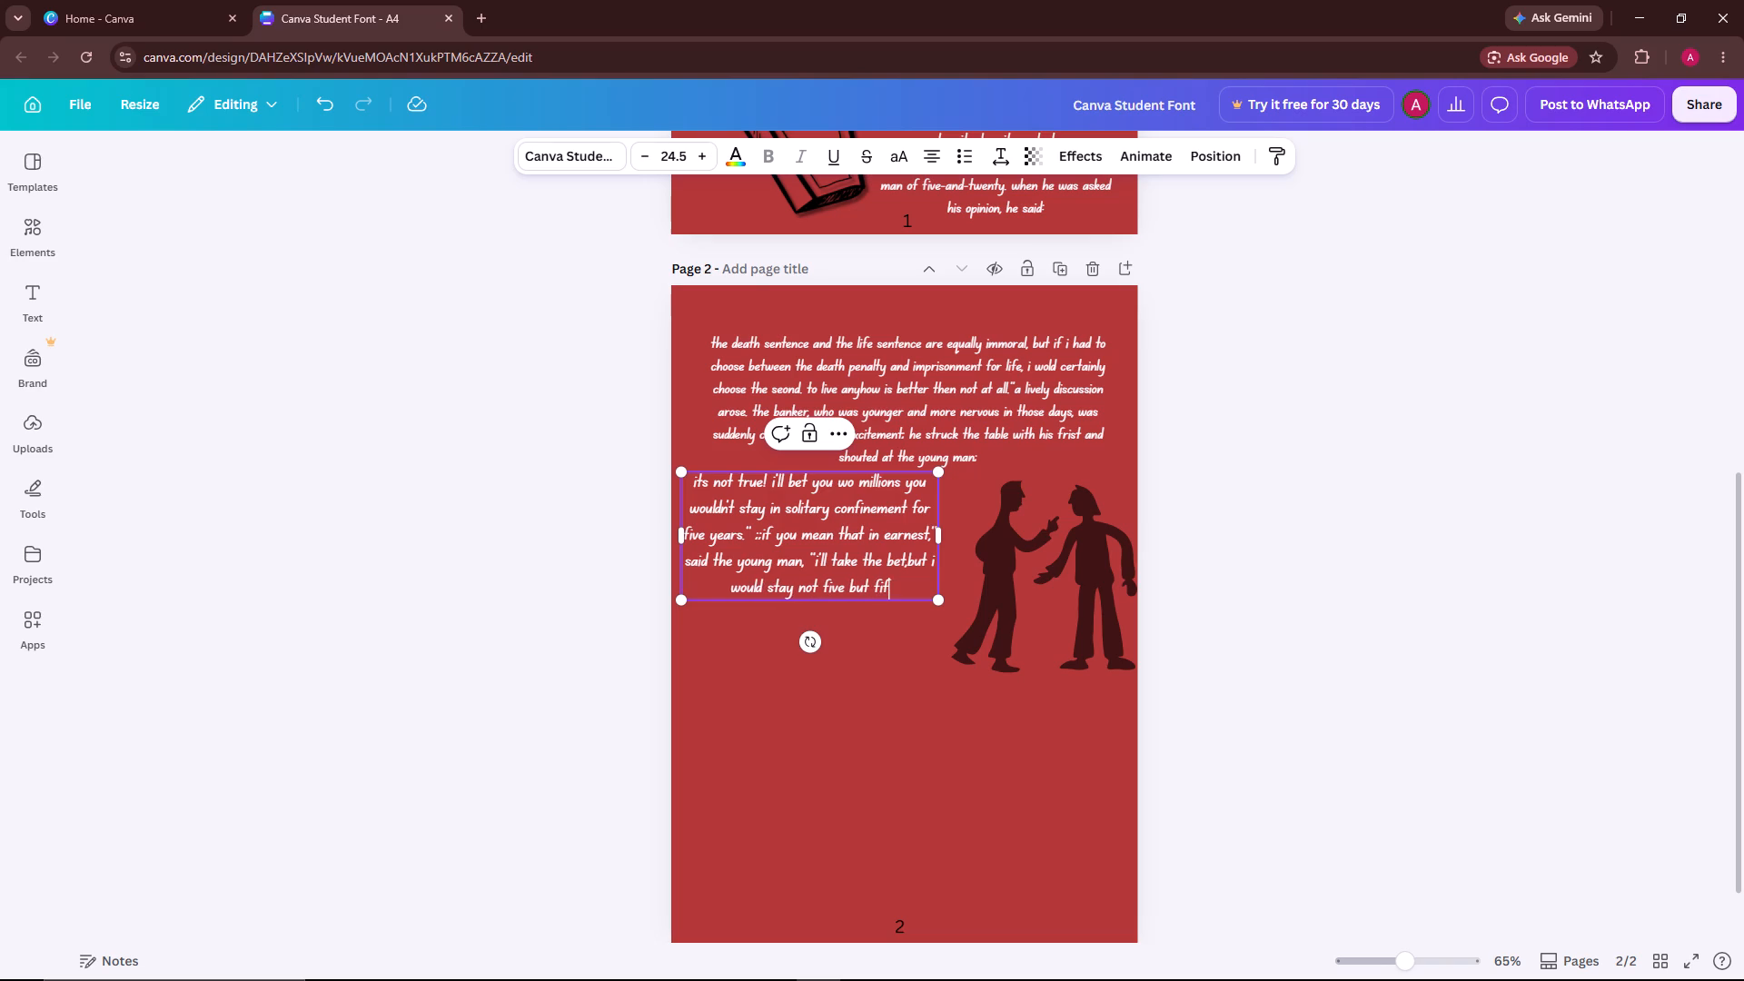
text(teen)
key(space)
text(year)
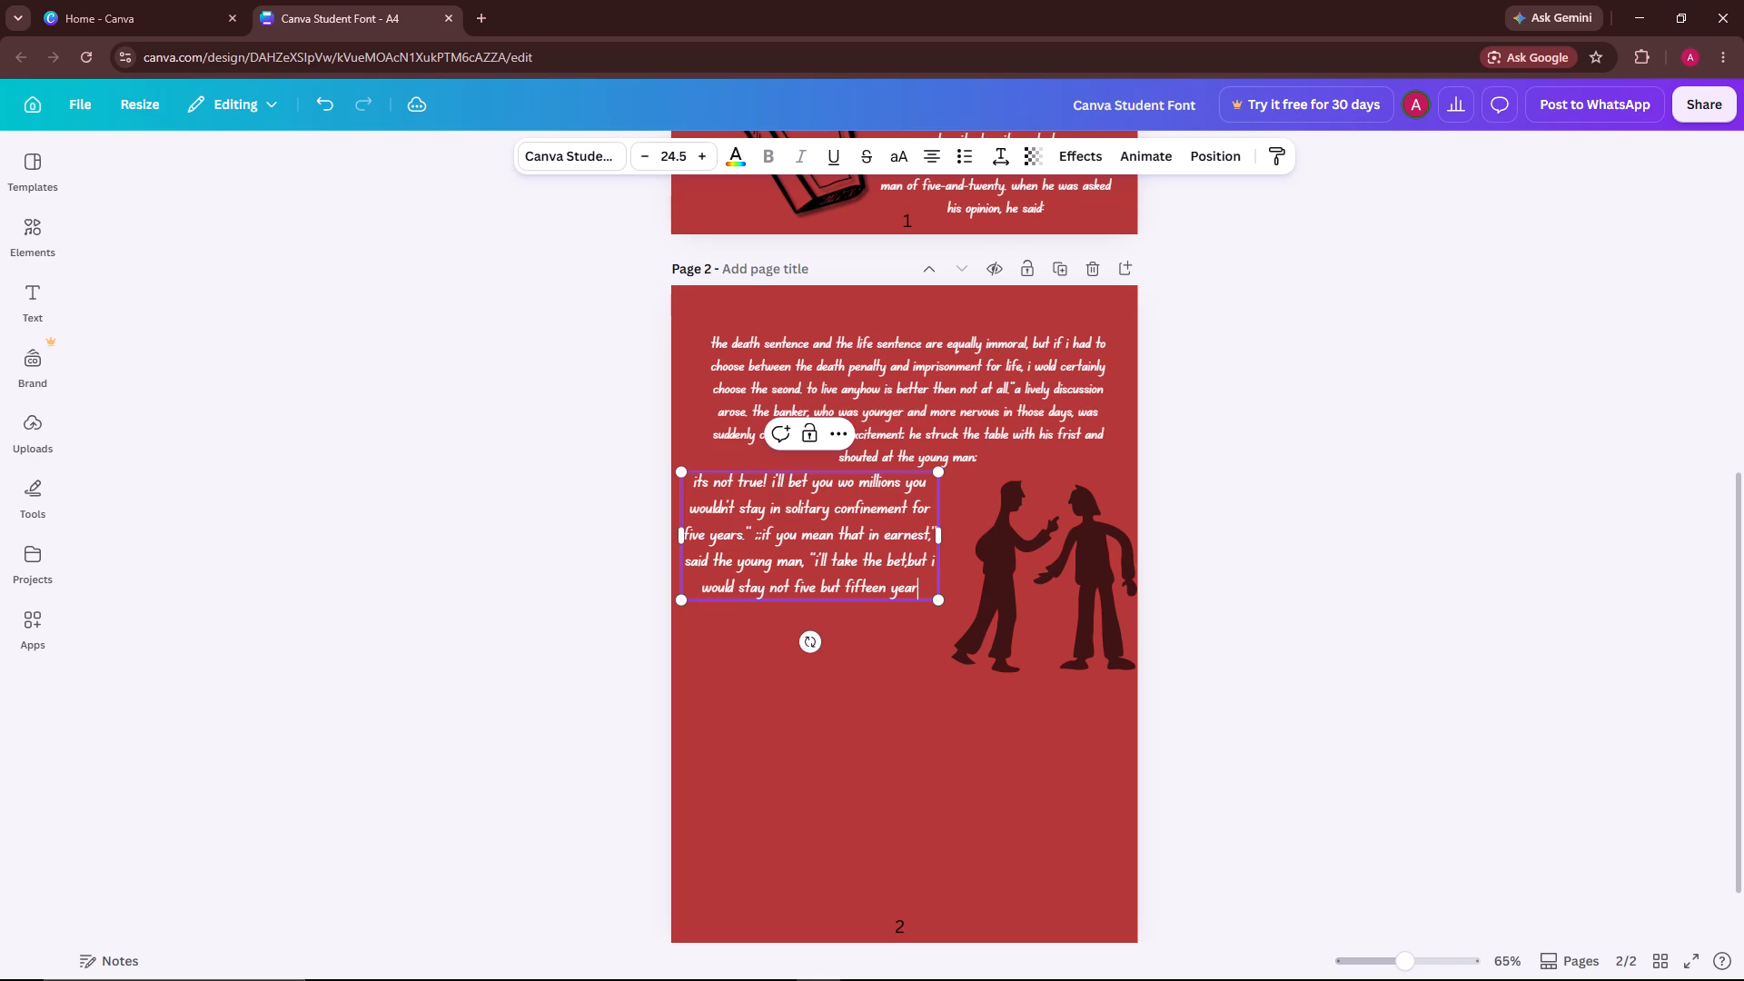
key(s)
key(period)
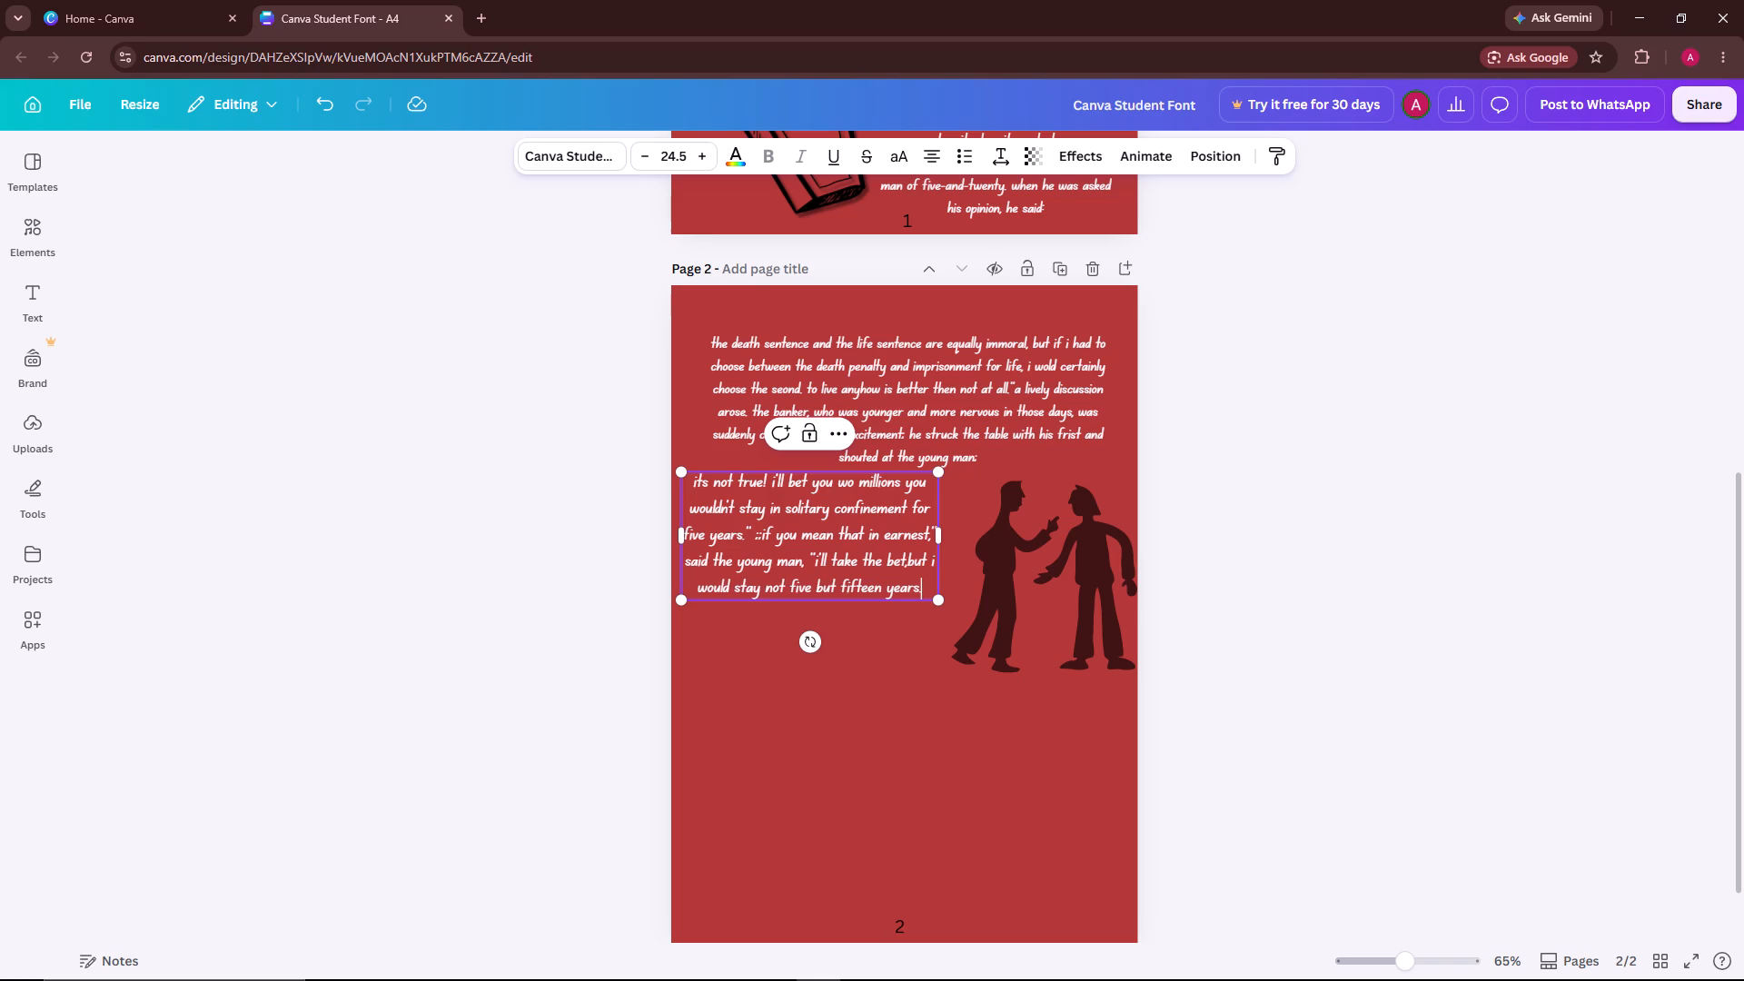
text('')
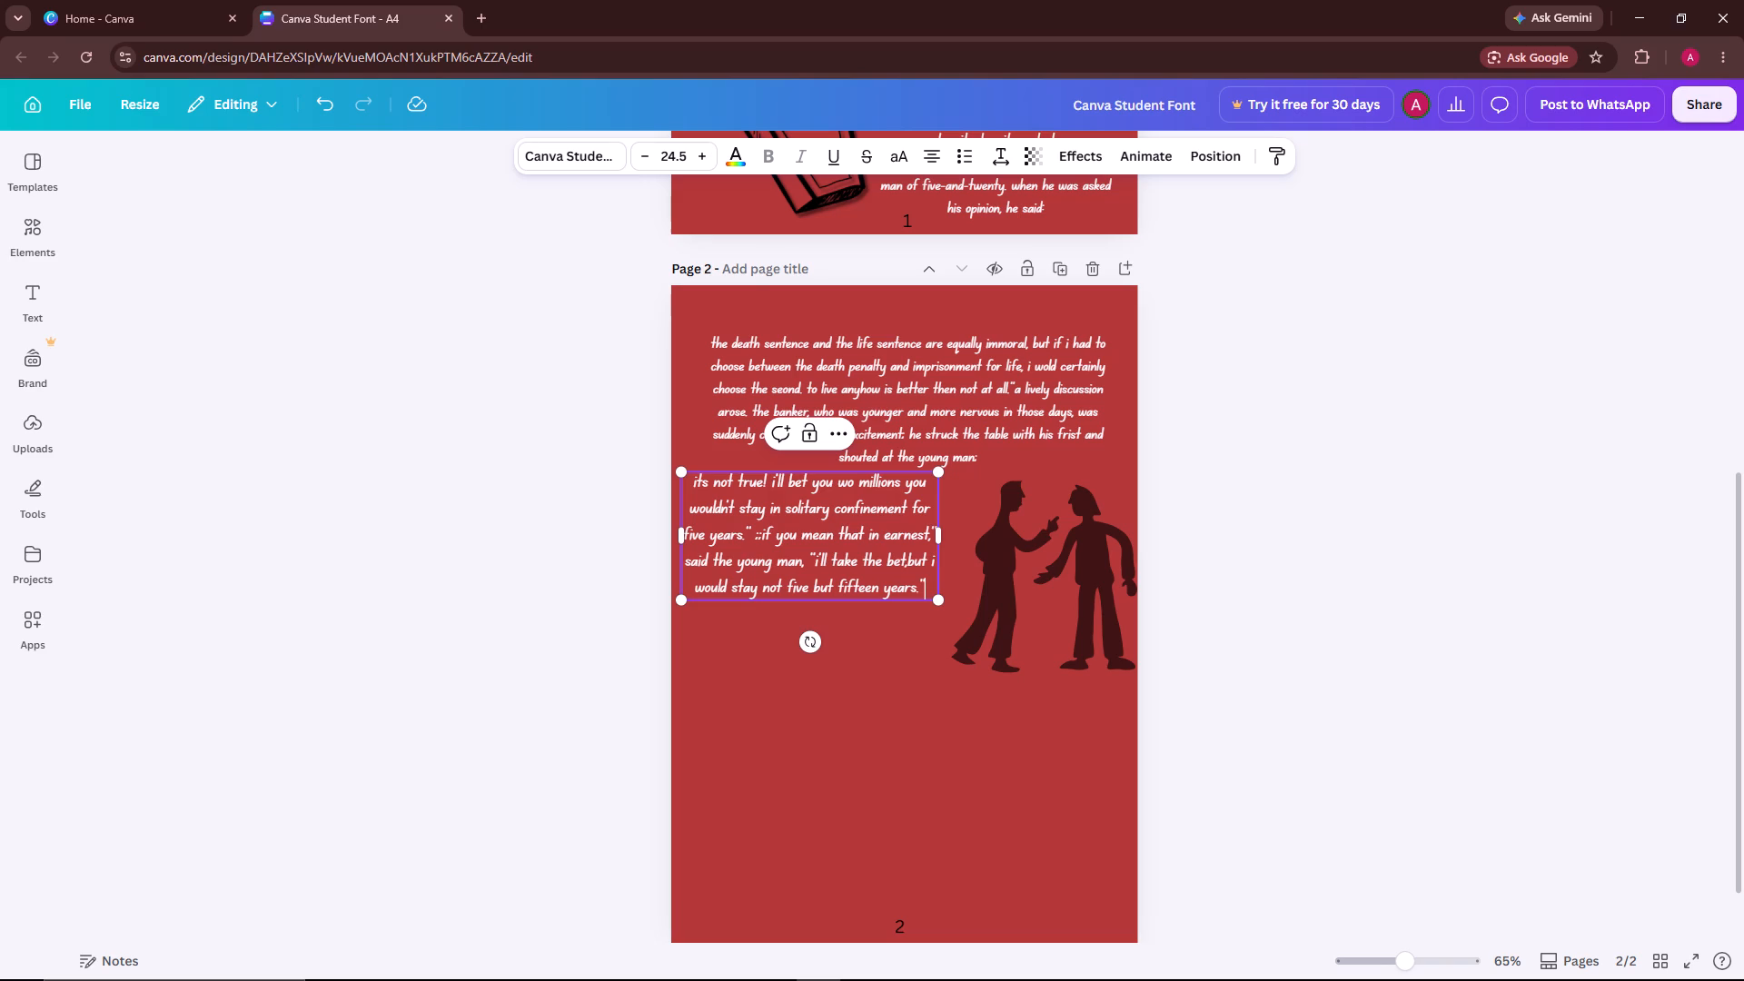
Start a new line below the young man's quote and enter "''fifteen?done!''".
key(Return)
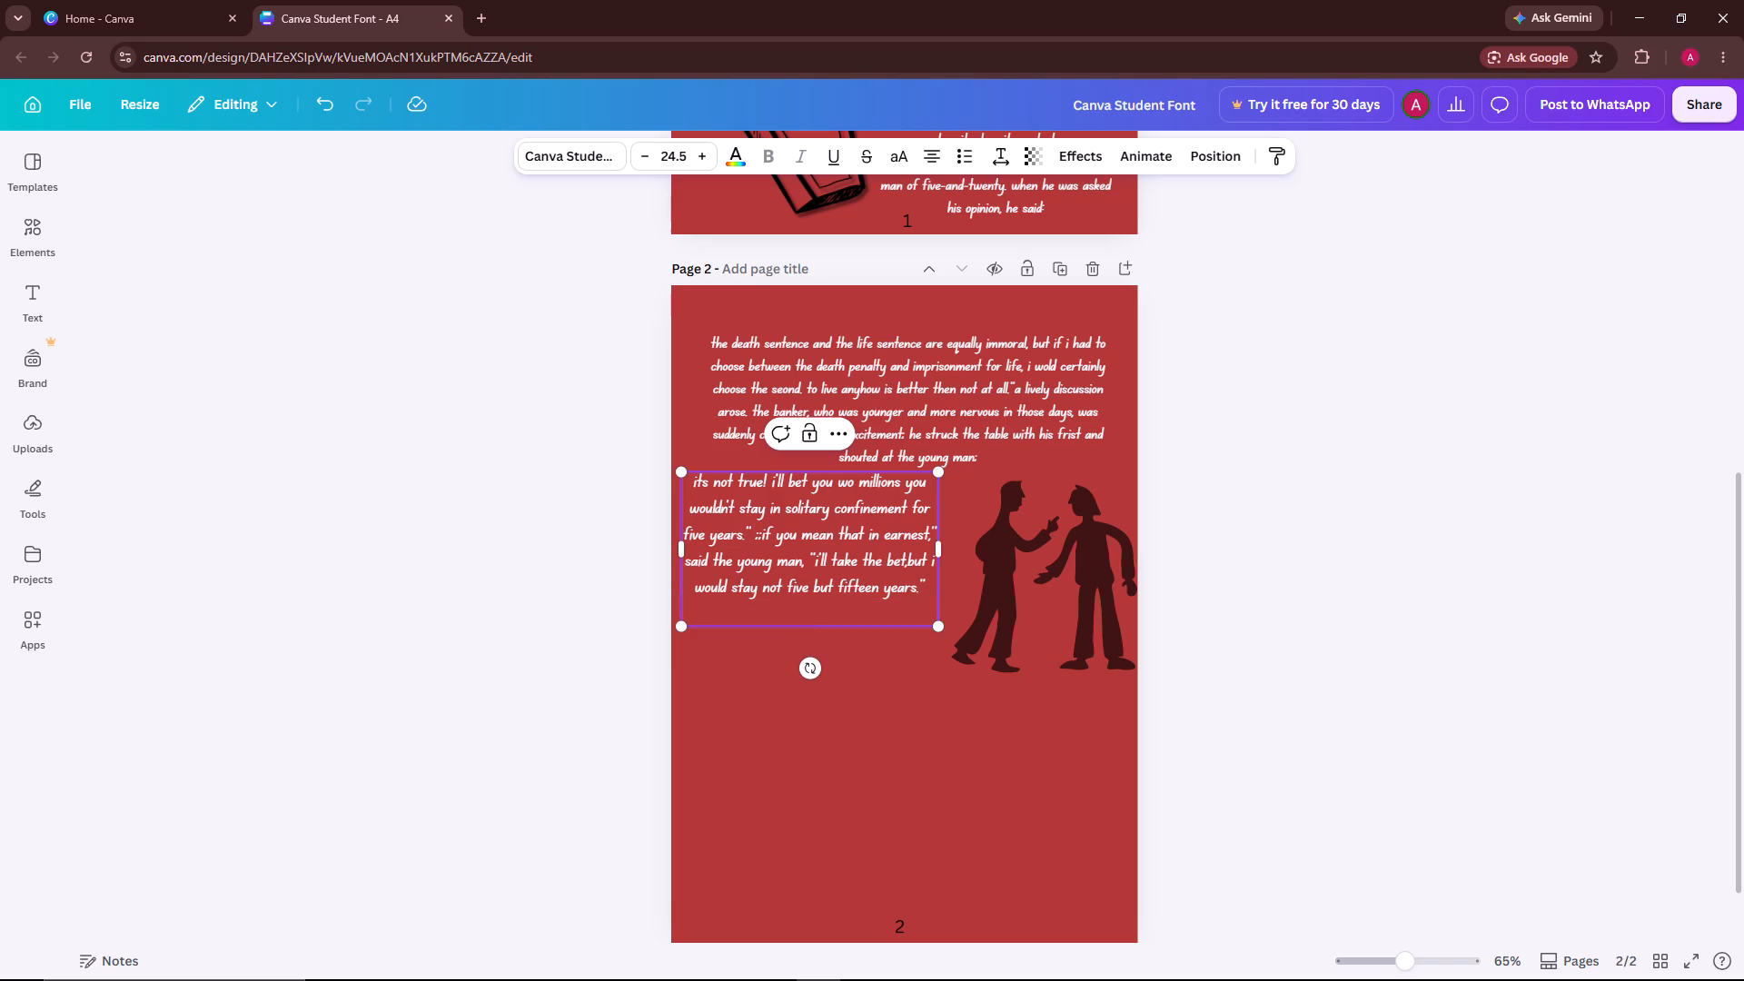
text('')
text(fif)
key(t)
text(een)
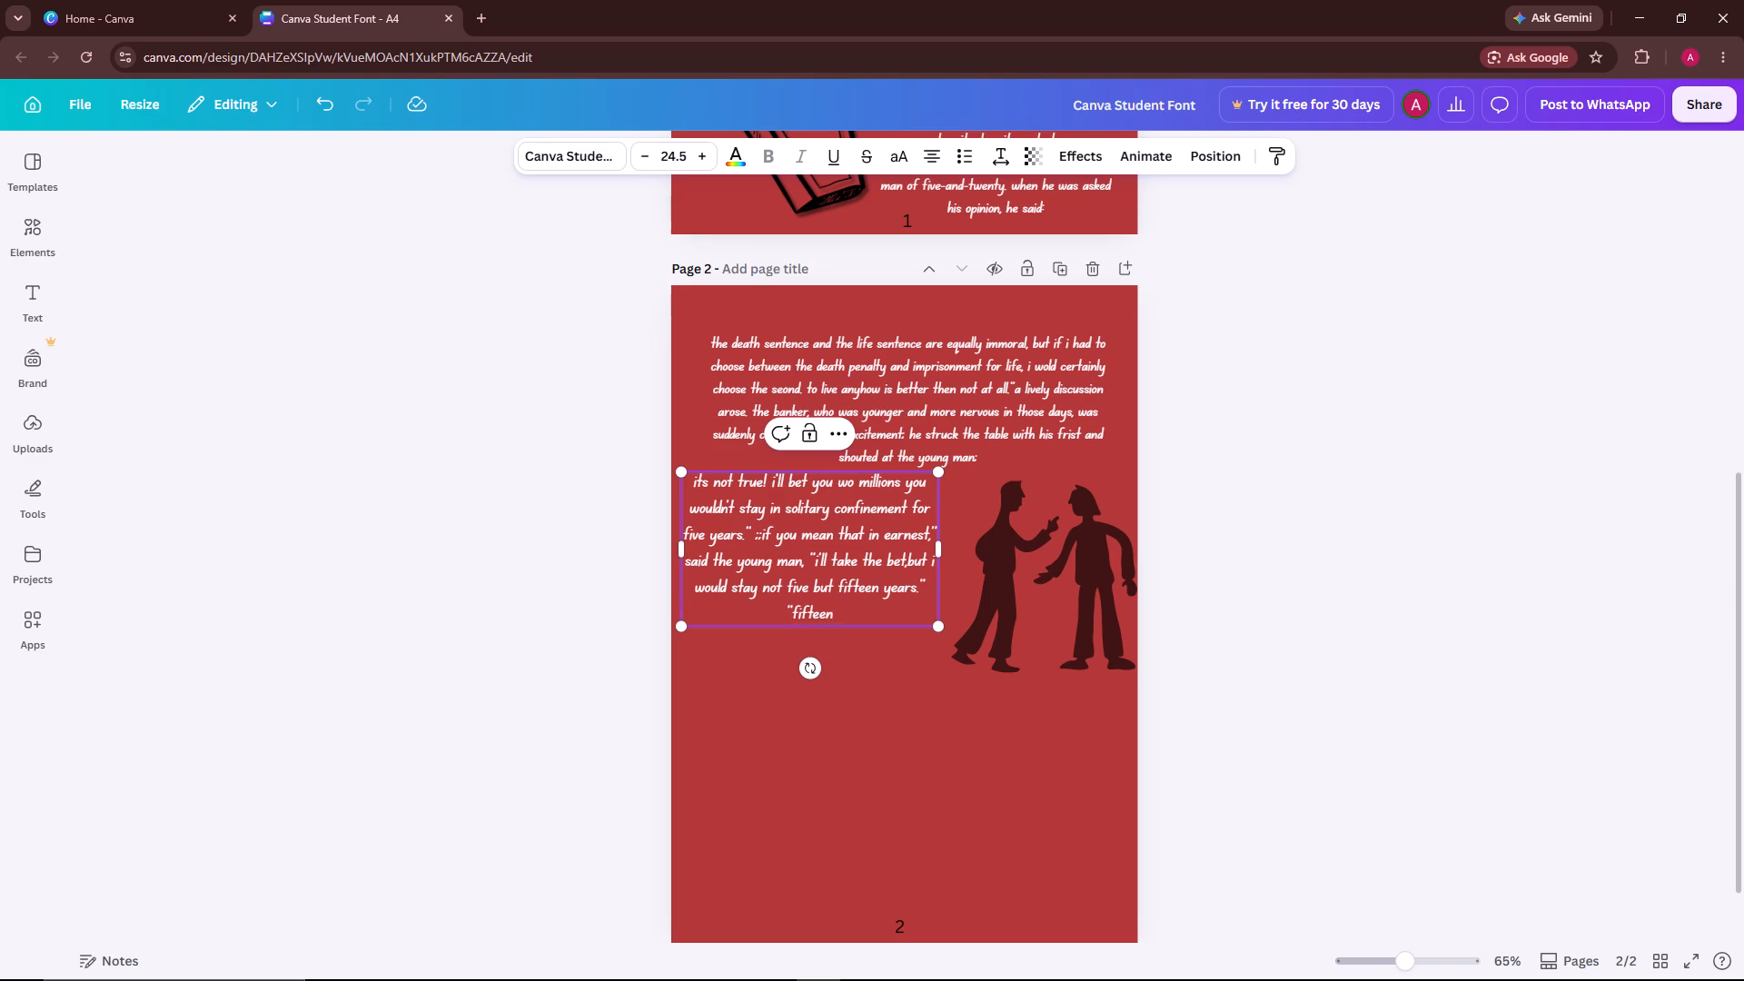
key(shift+question)
text(di)
key(BackSpace)
text(one)
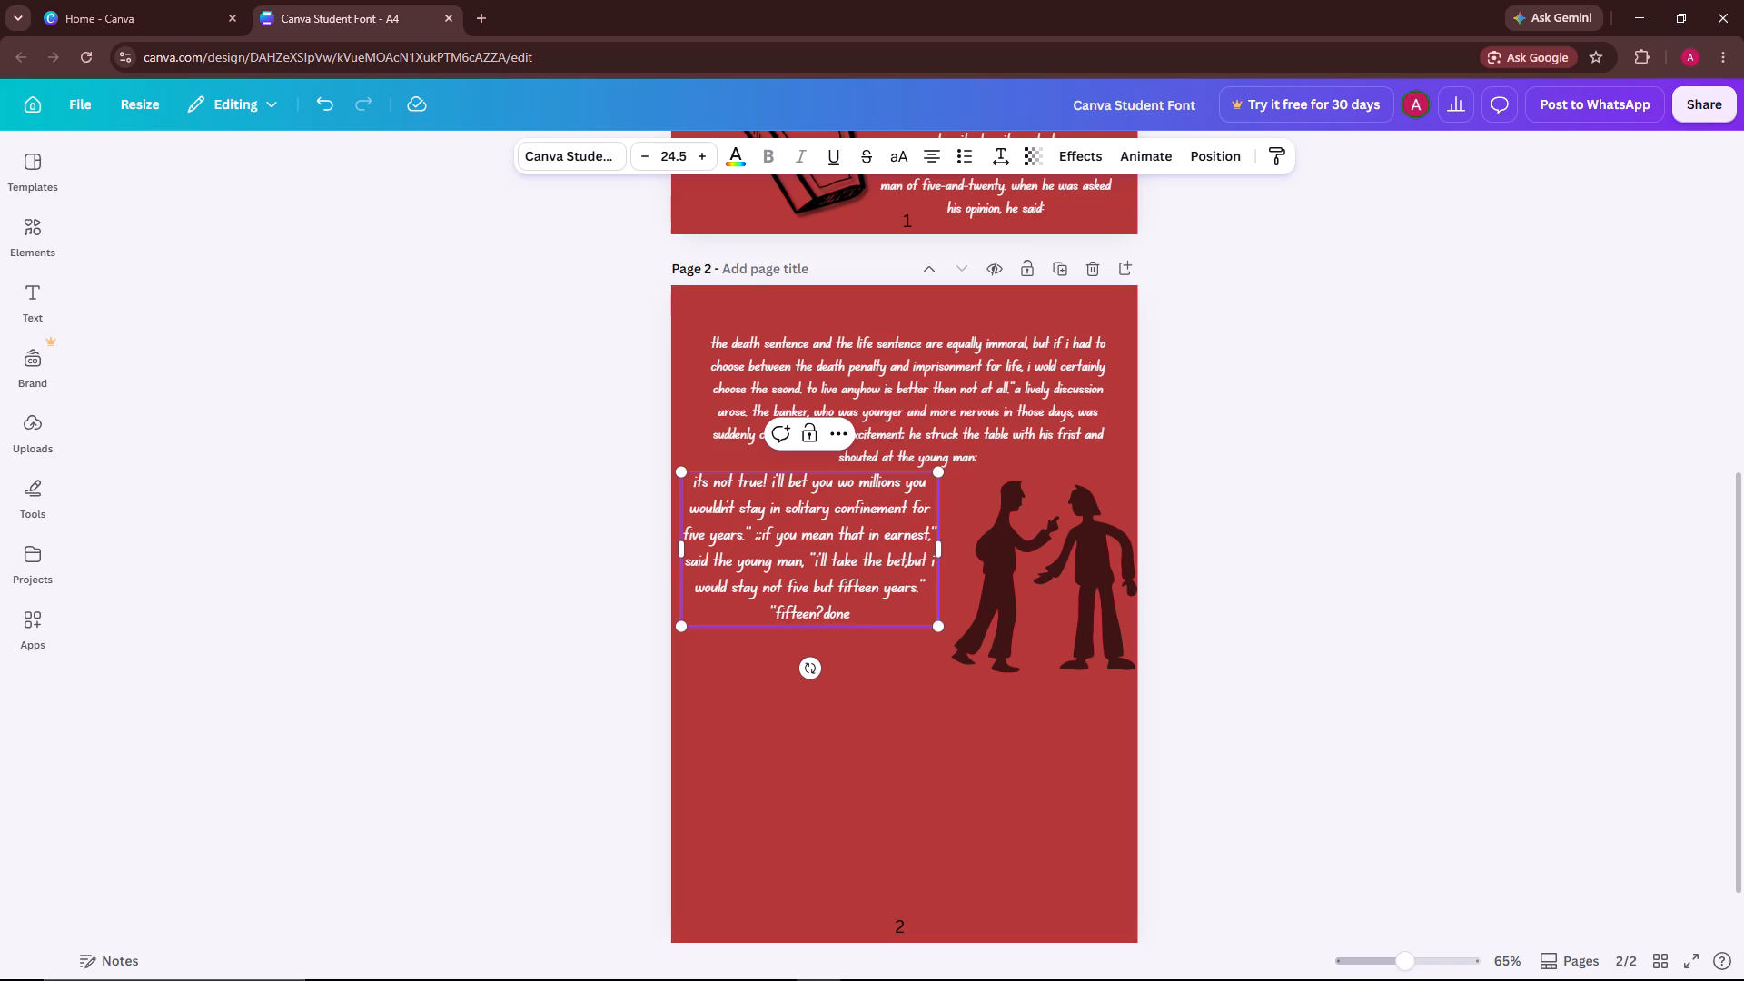
key(shift+exclam)
text('')
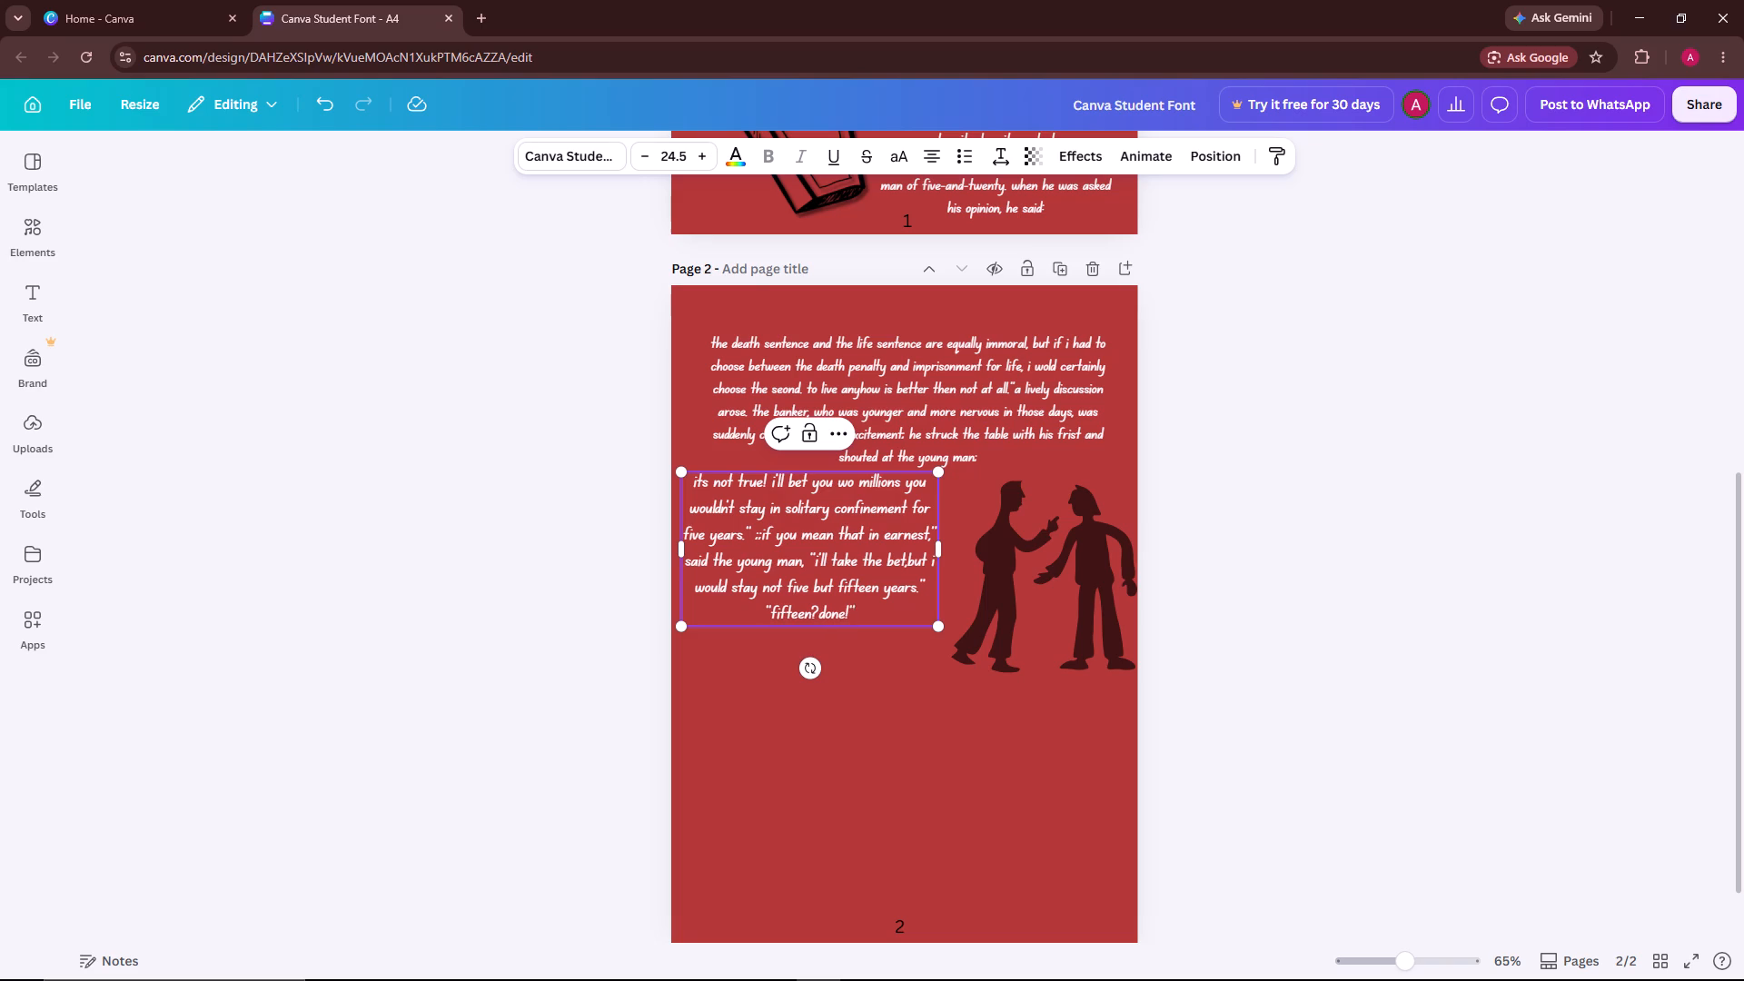
Continue the line after "''fifteen?done!''" with "cried the banker." in the text box beside the silhouette.
key(space)
text(cr)
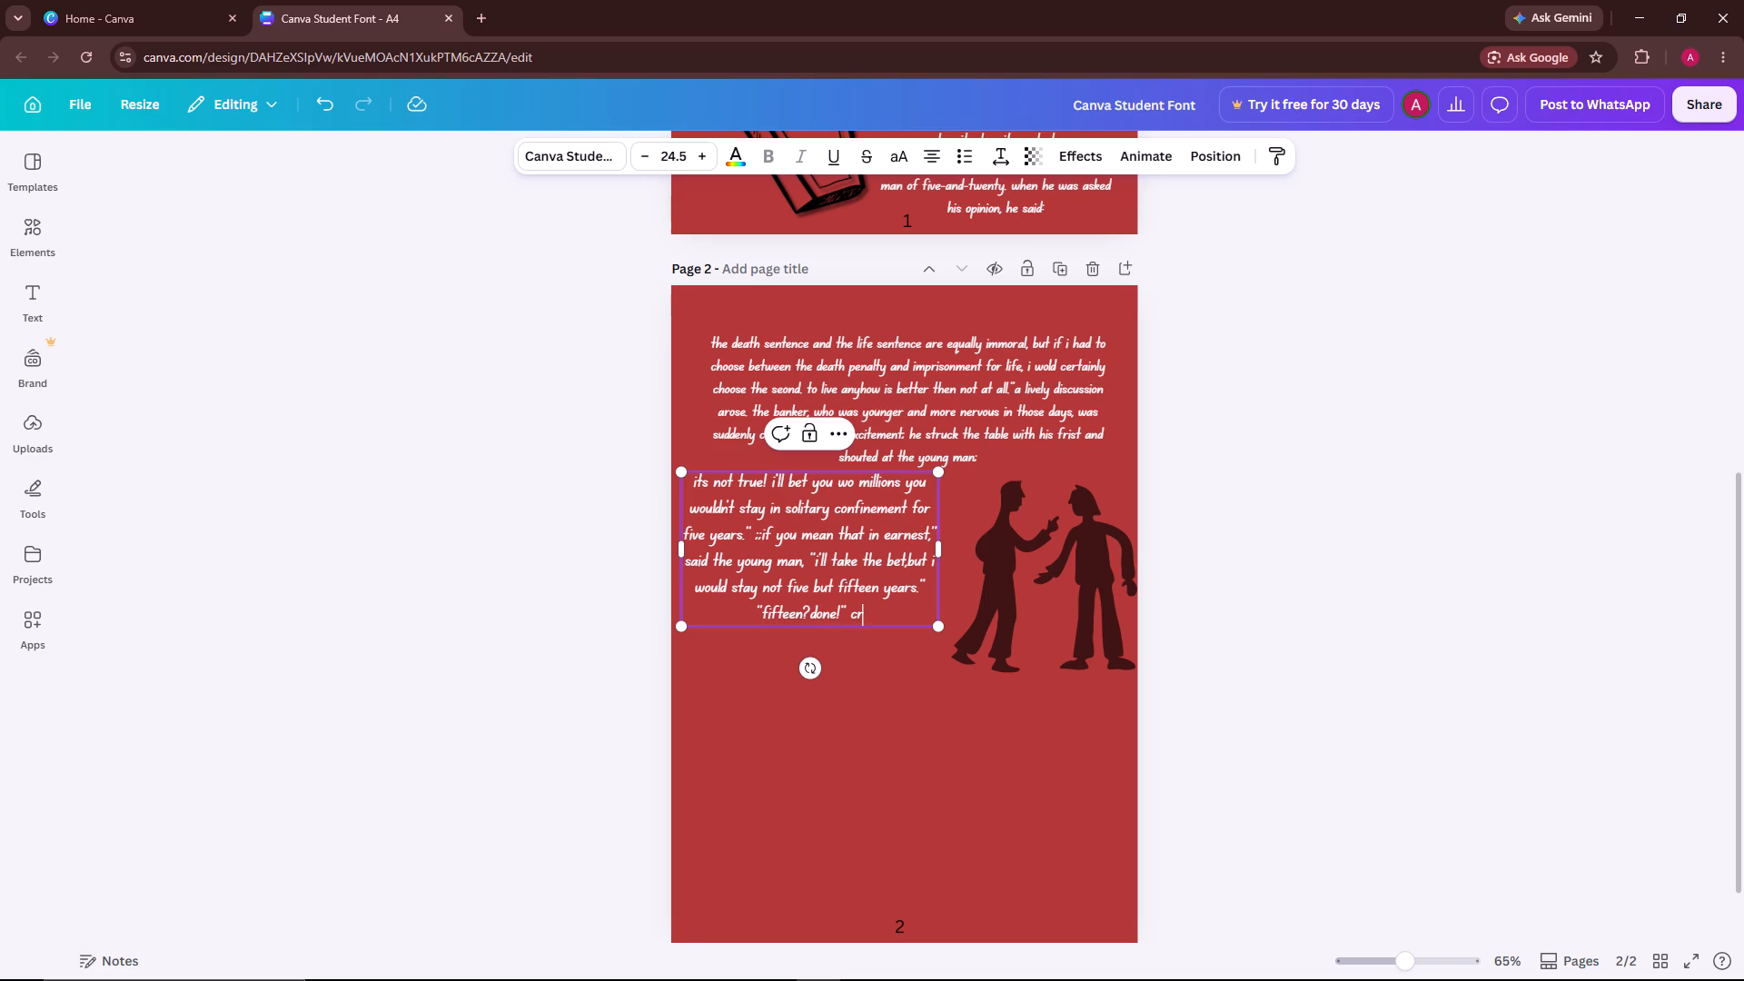
text(ied)
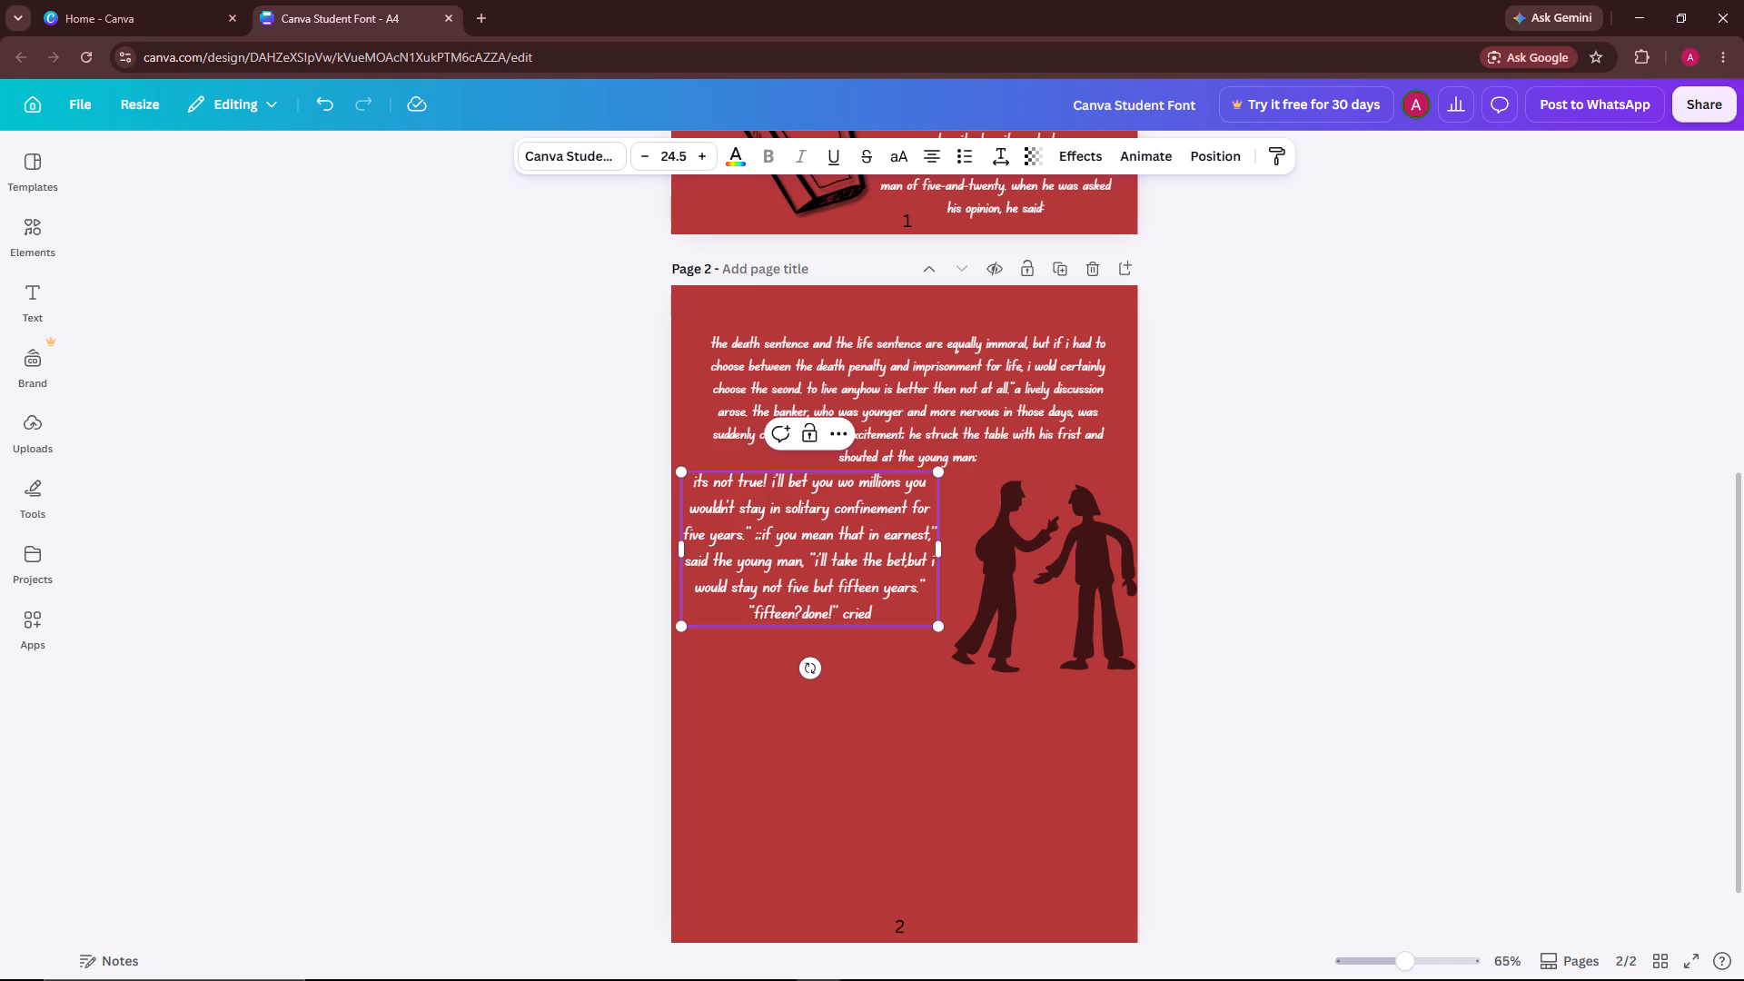
key(space)
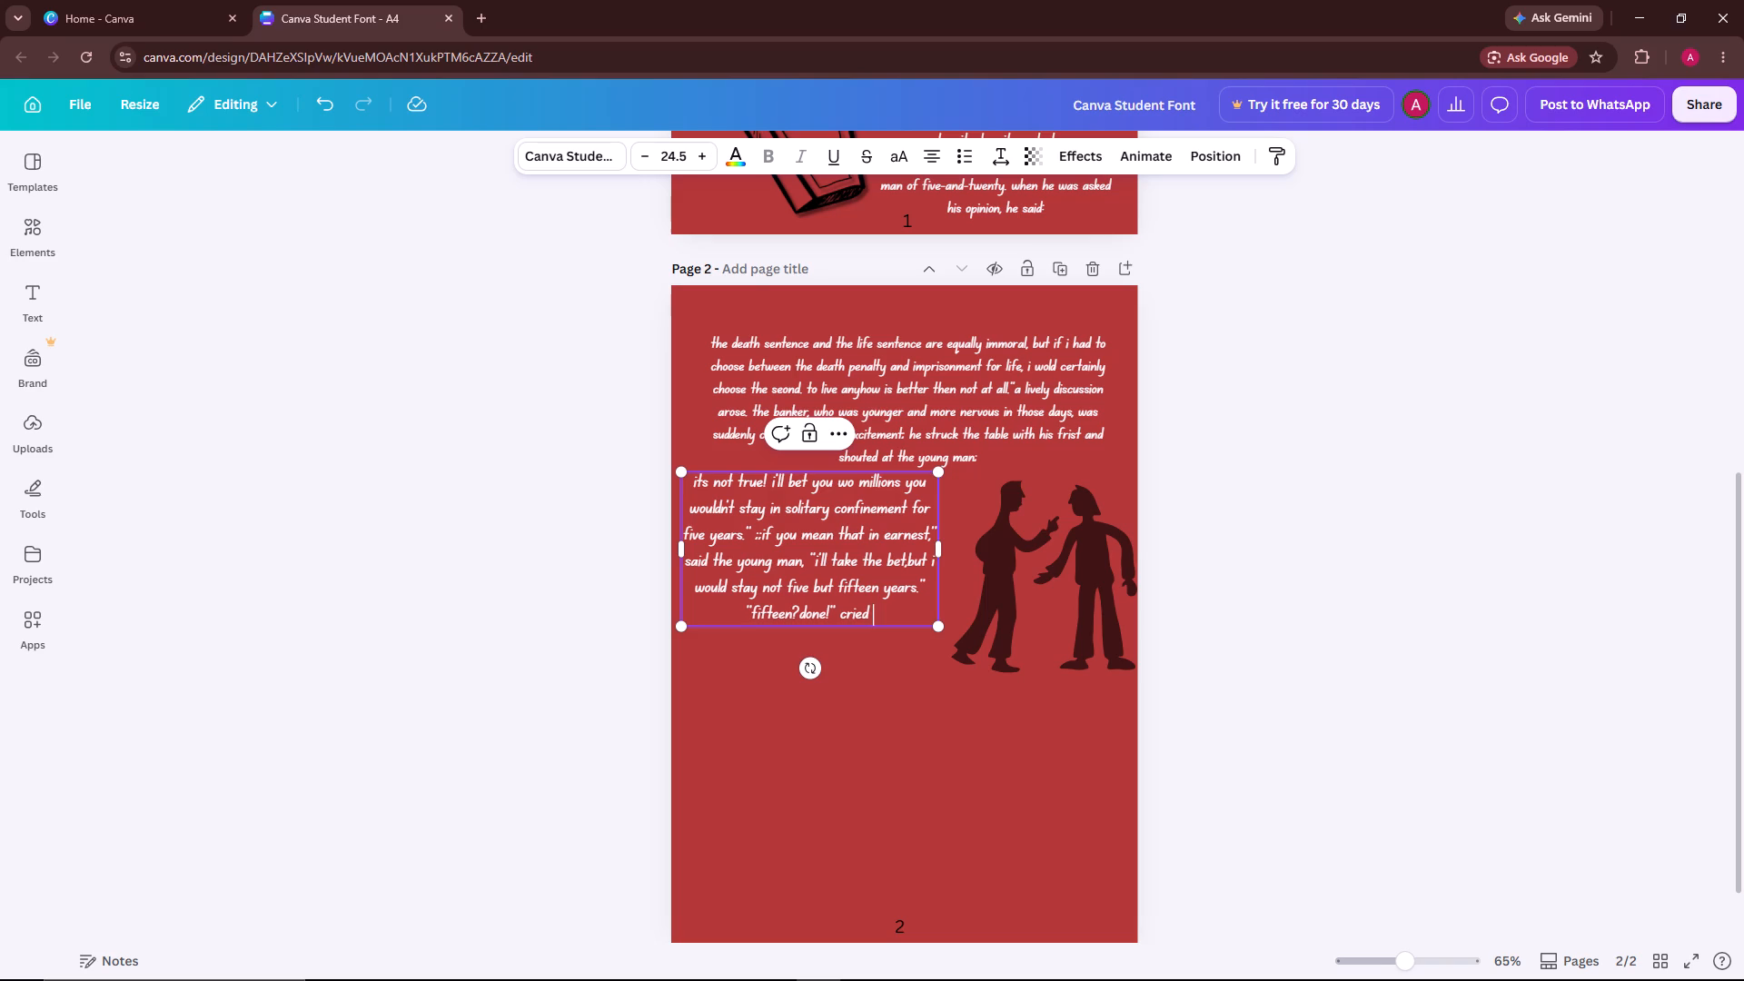
text(the)
key(space)
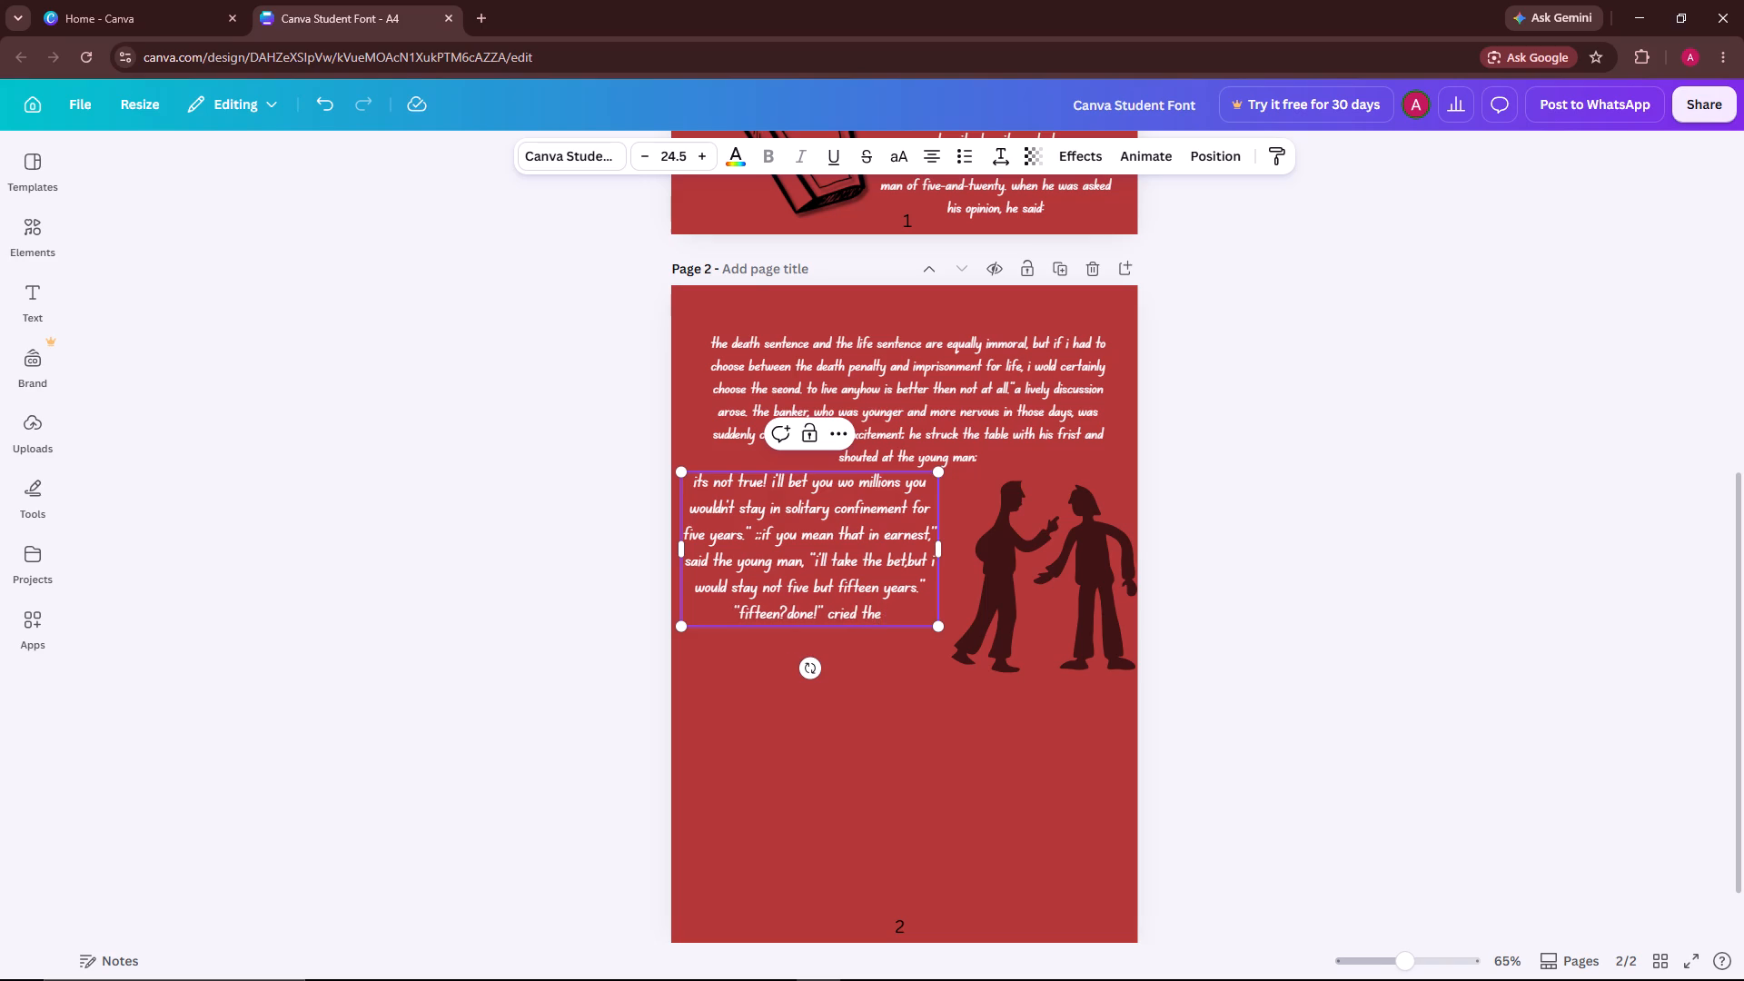
text(banker)
key(space)
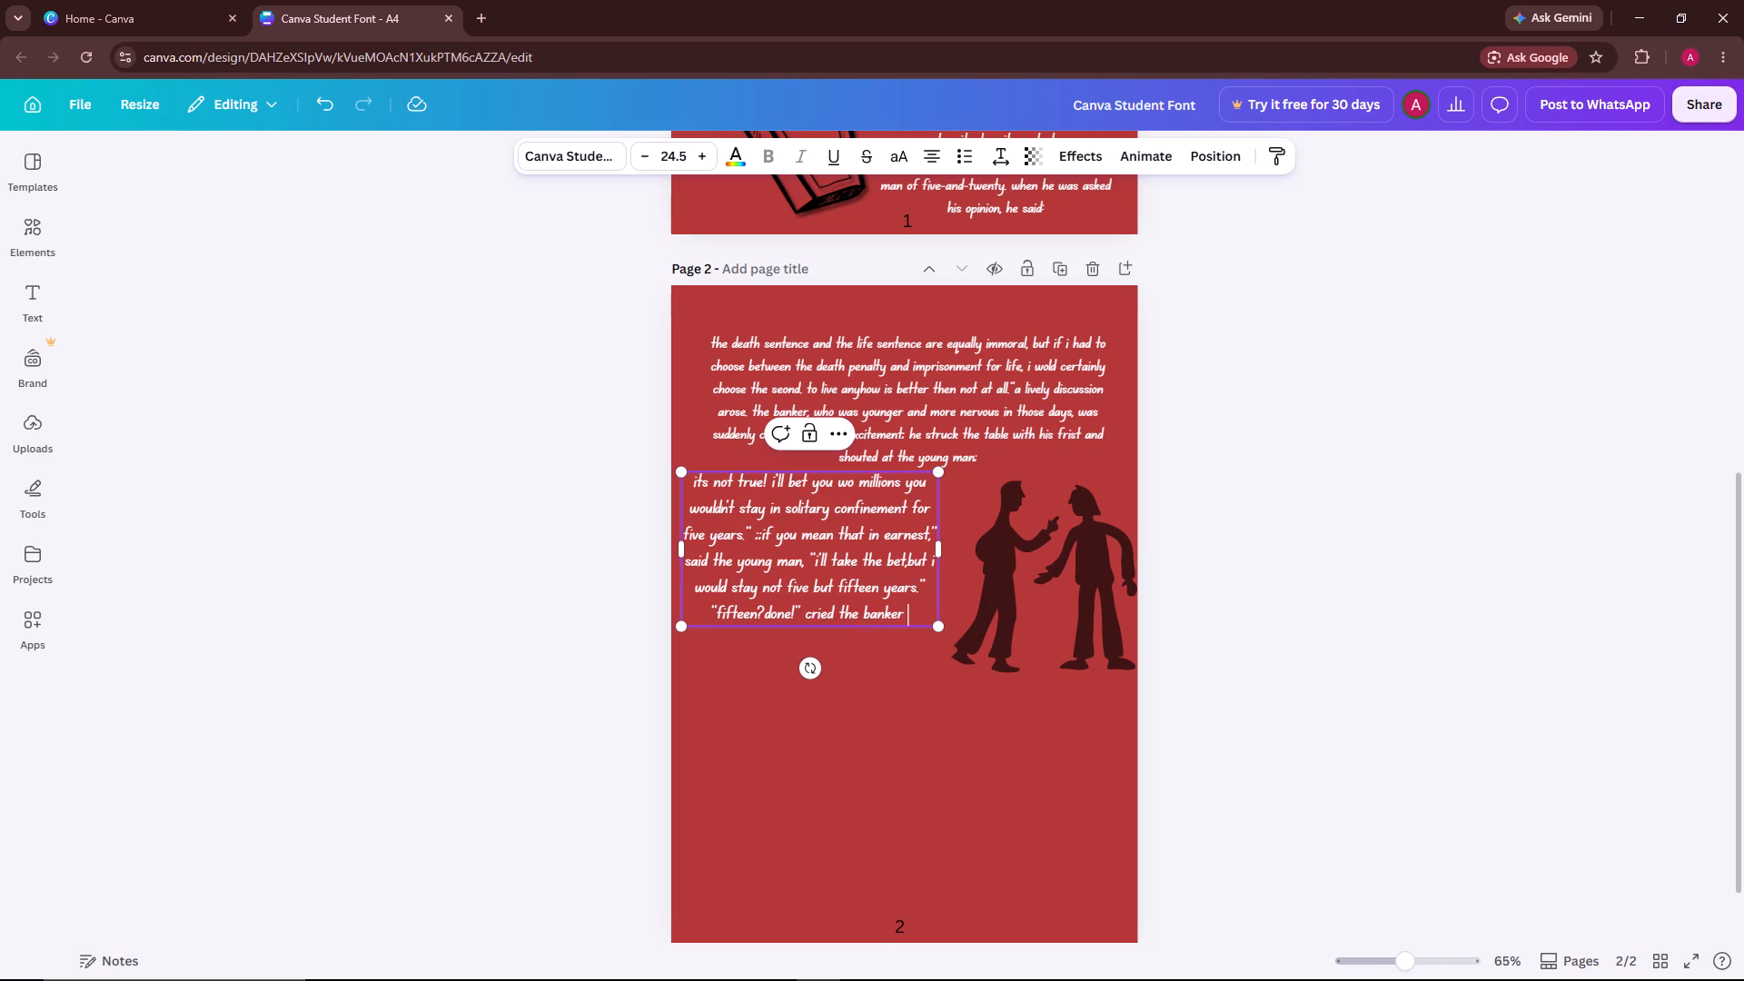
key(BackSpace)
key(period)
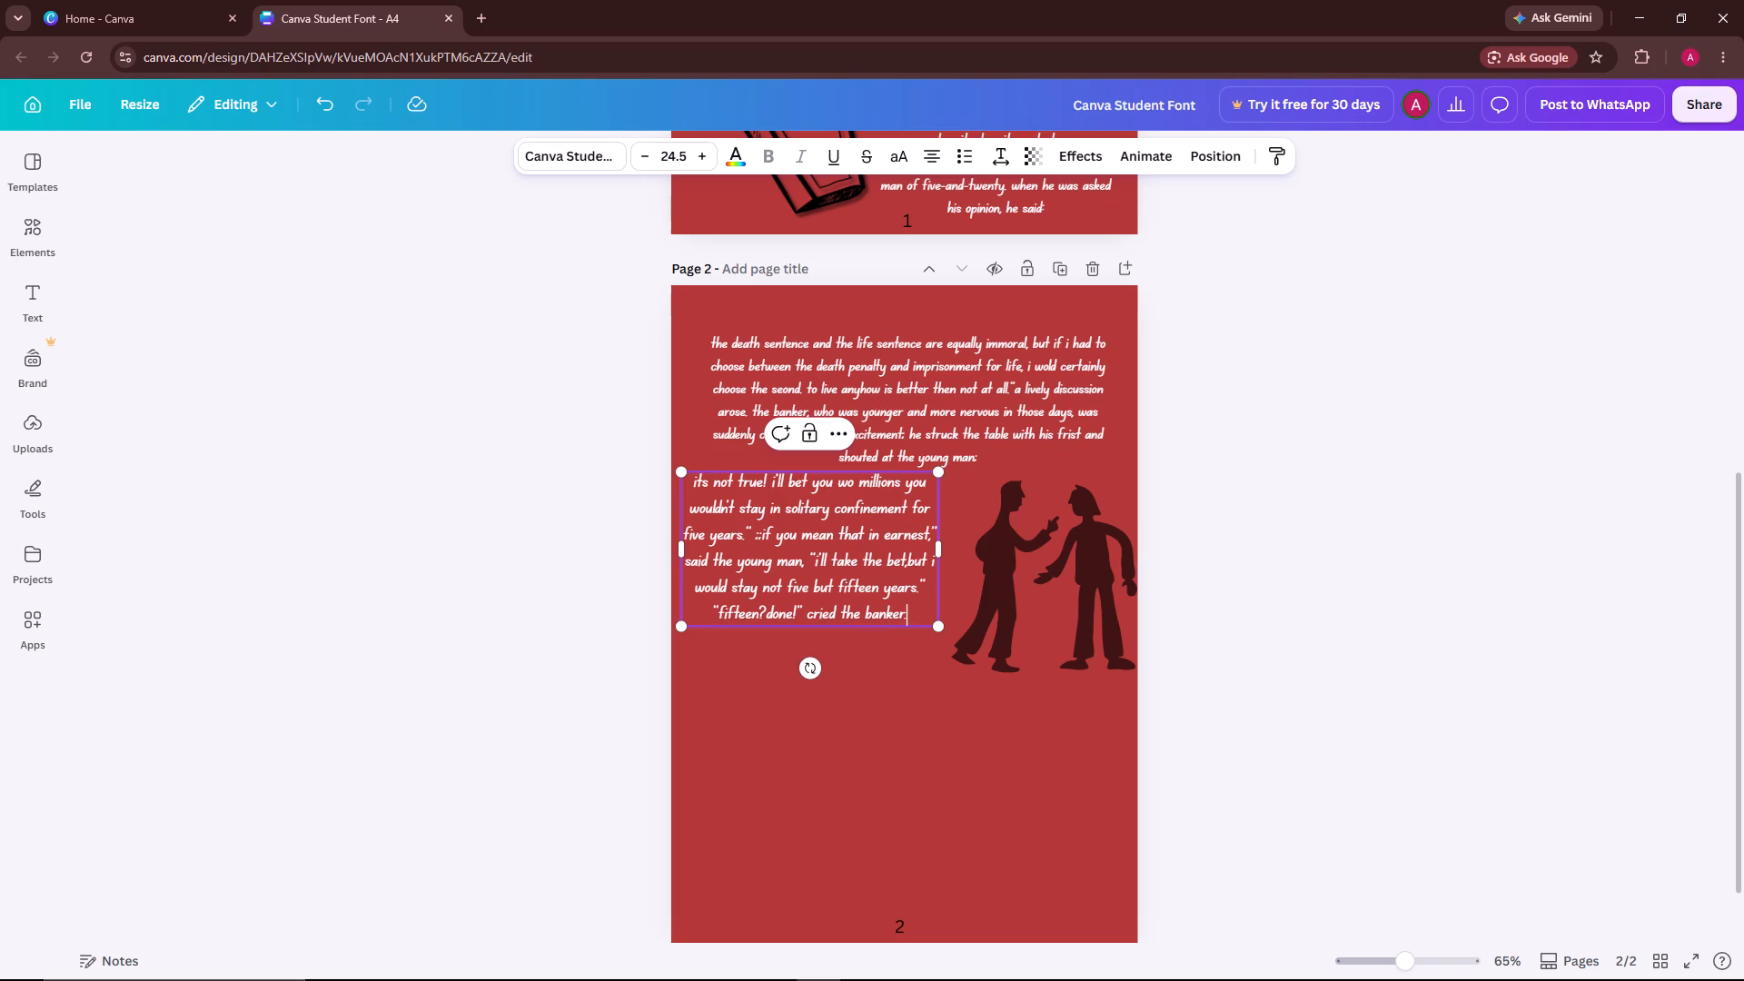
Open the banker's next quote on the same line with "''gentelmen," including the opening quotation marks.
key(space)
text('')
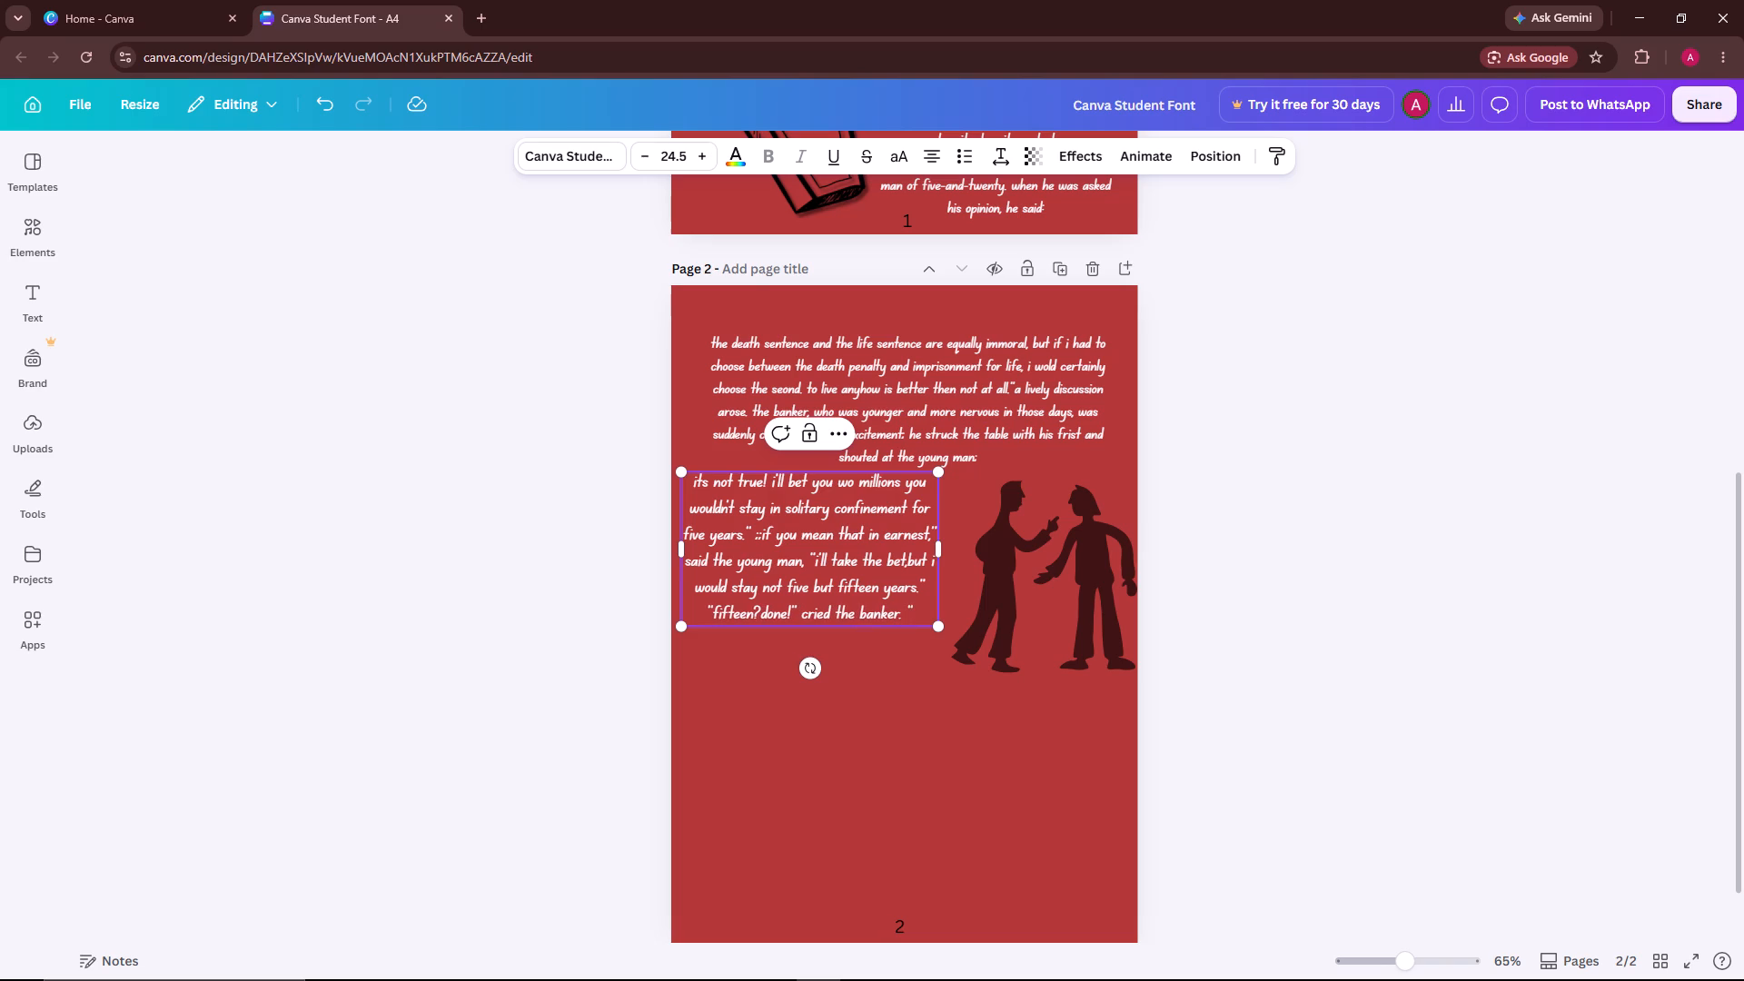
text(gent)
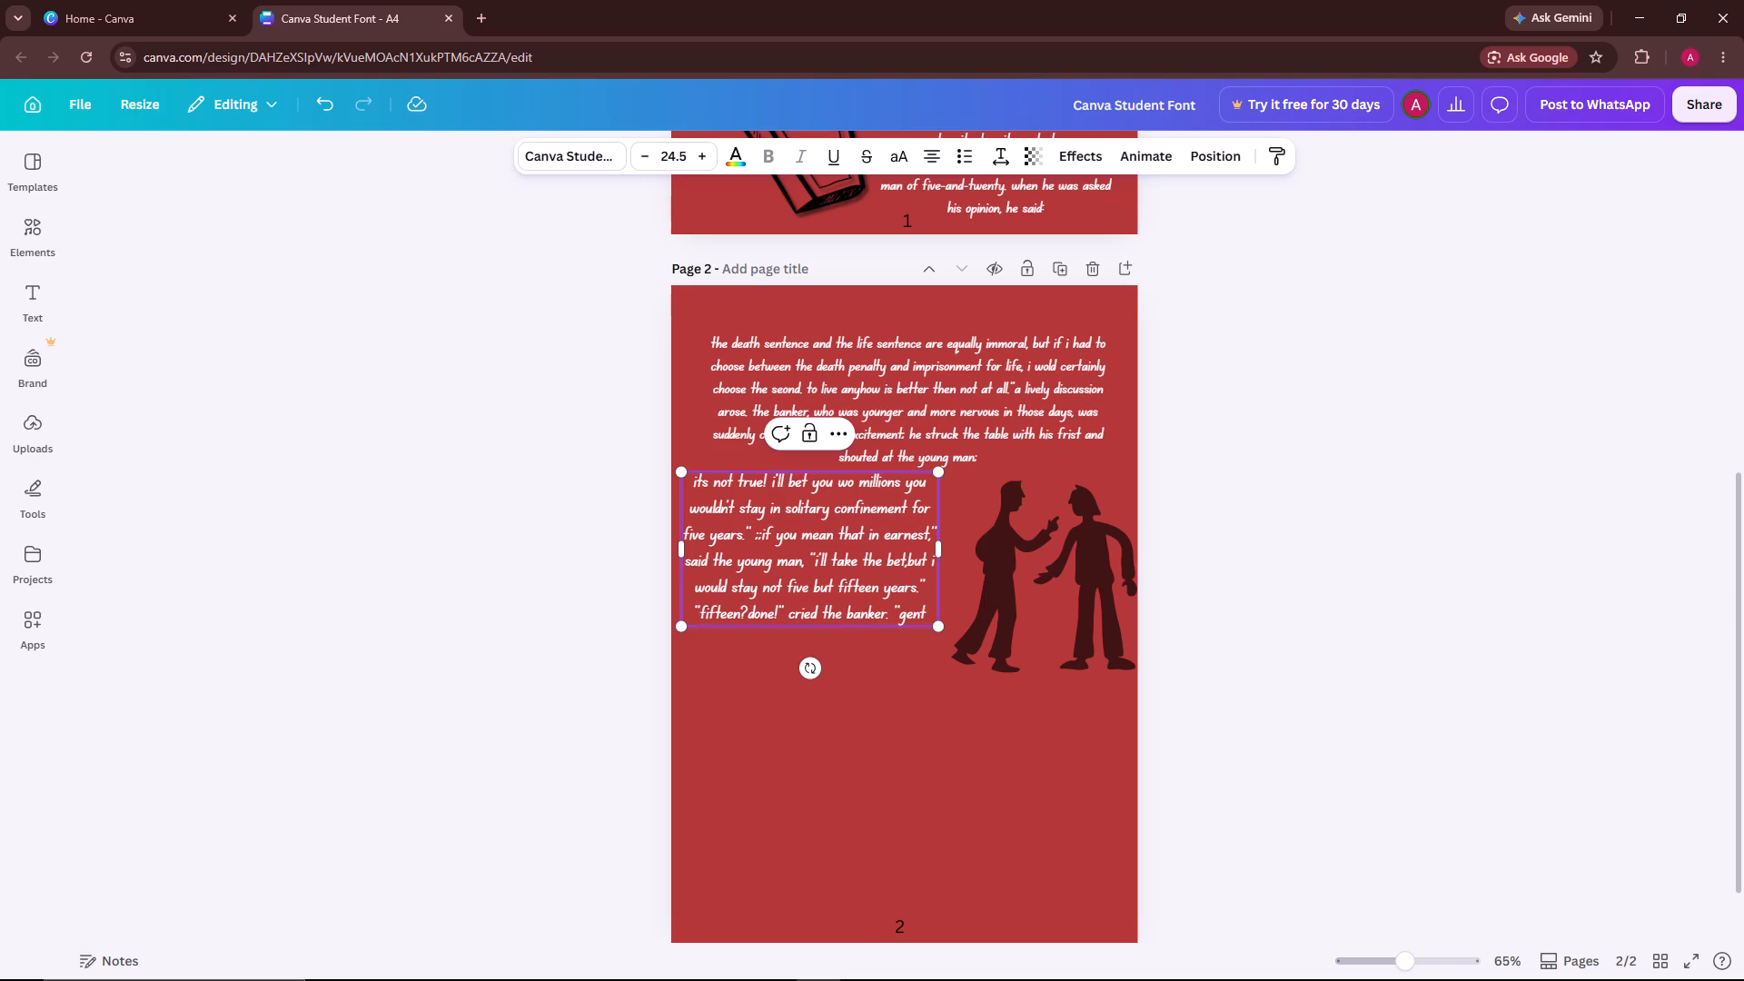
text(el)
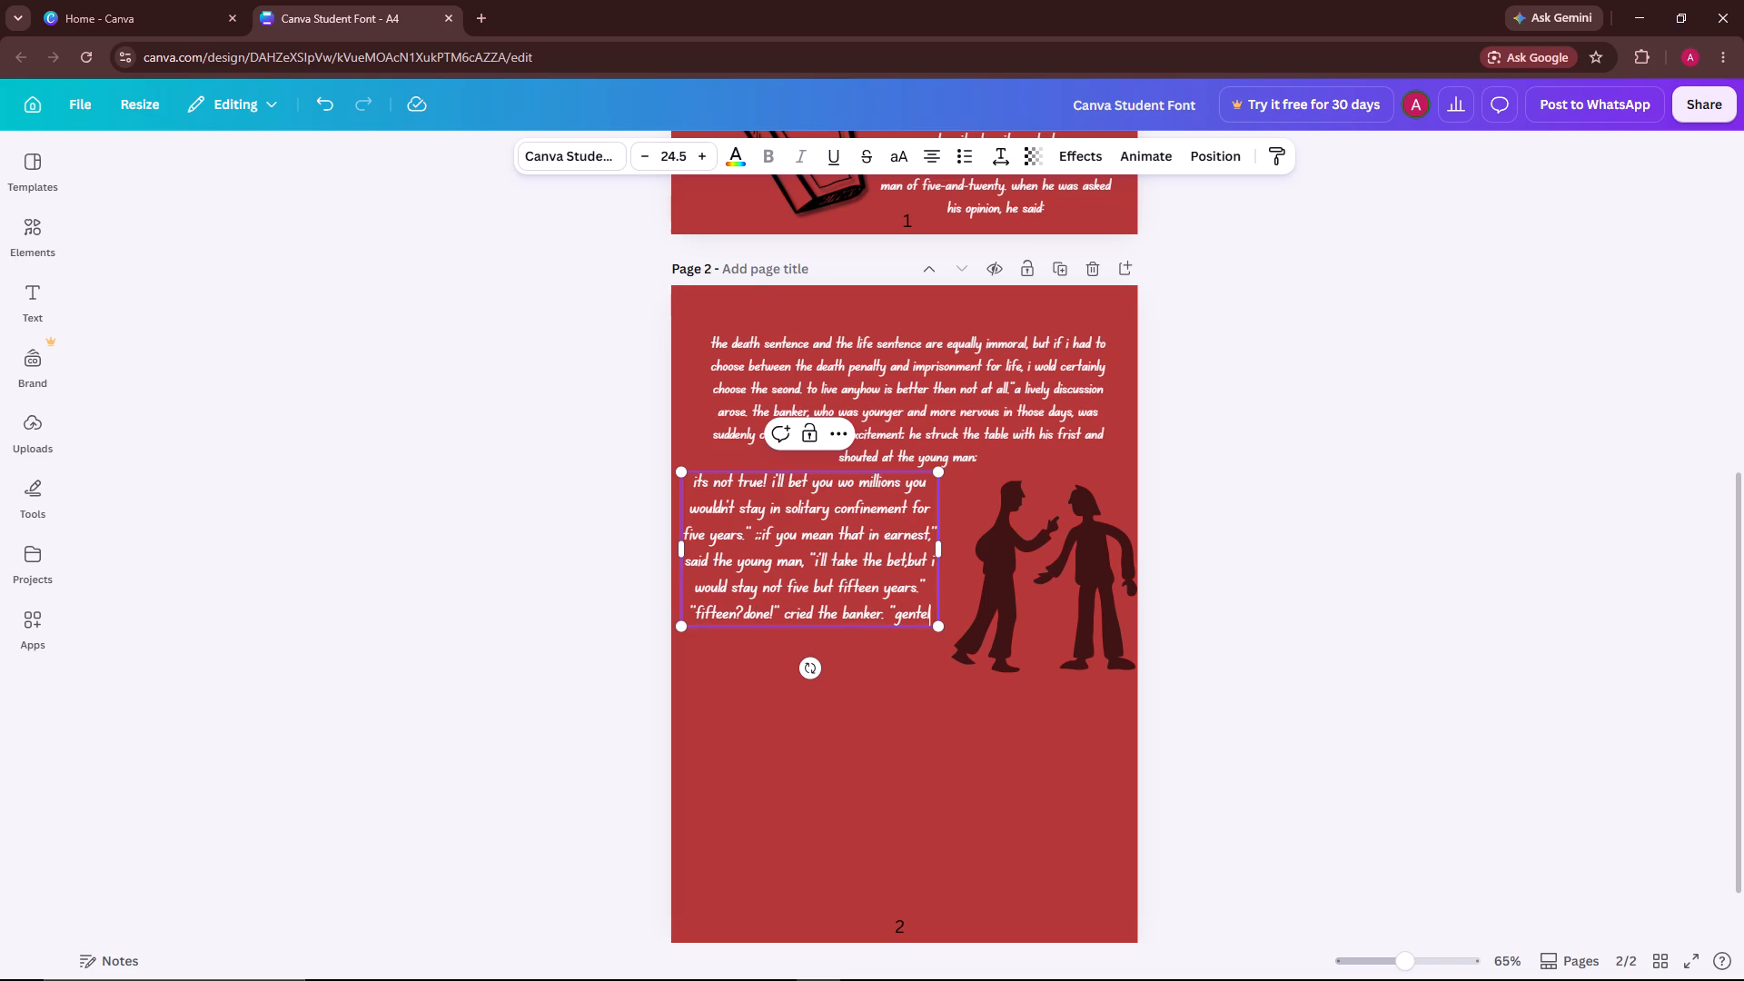
key(m)
text(en)
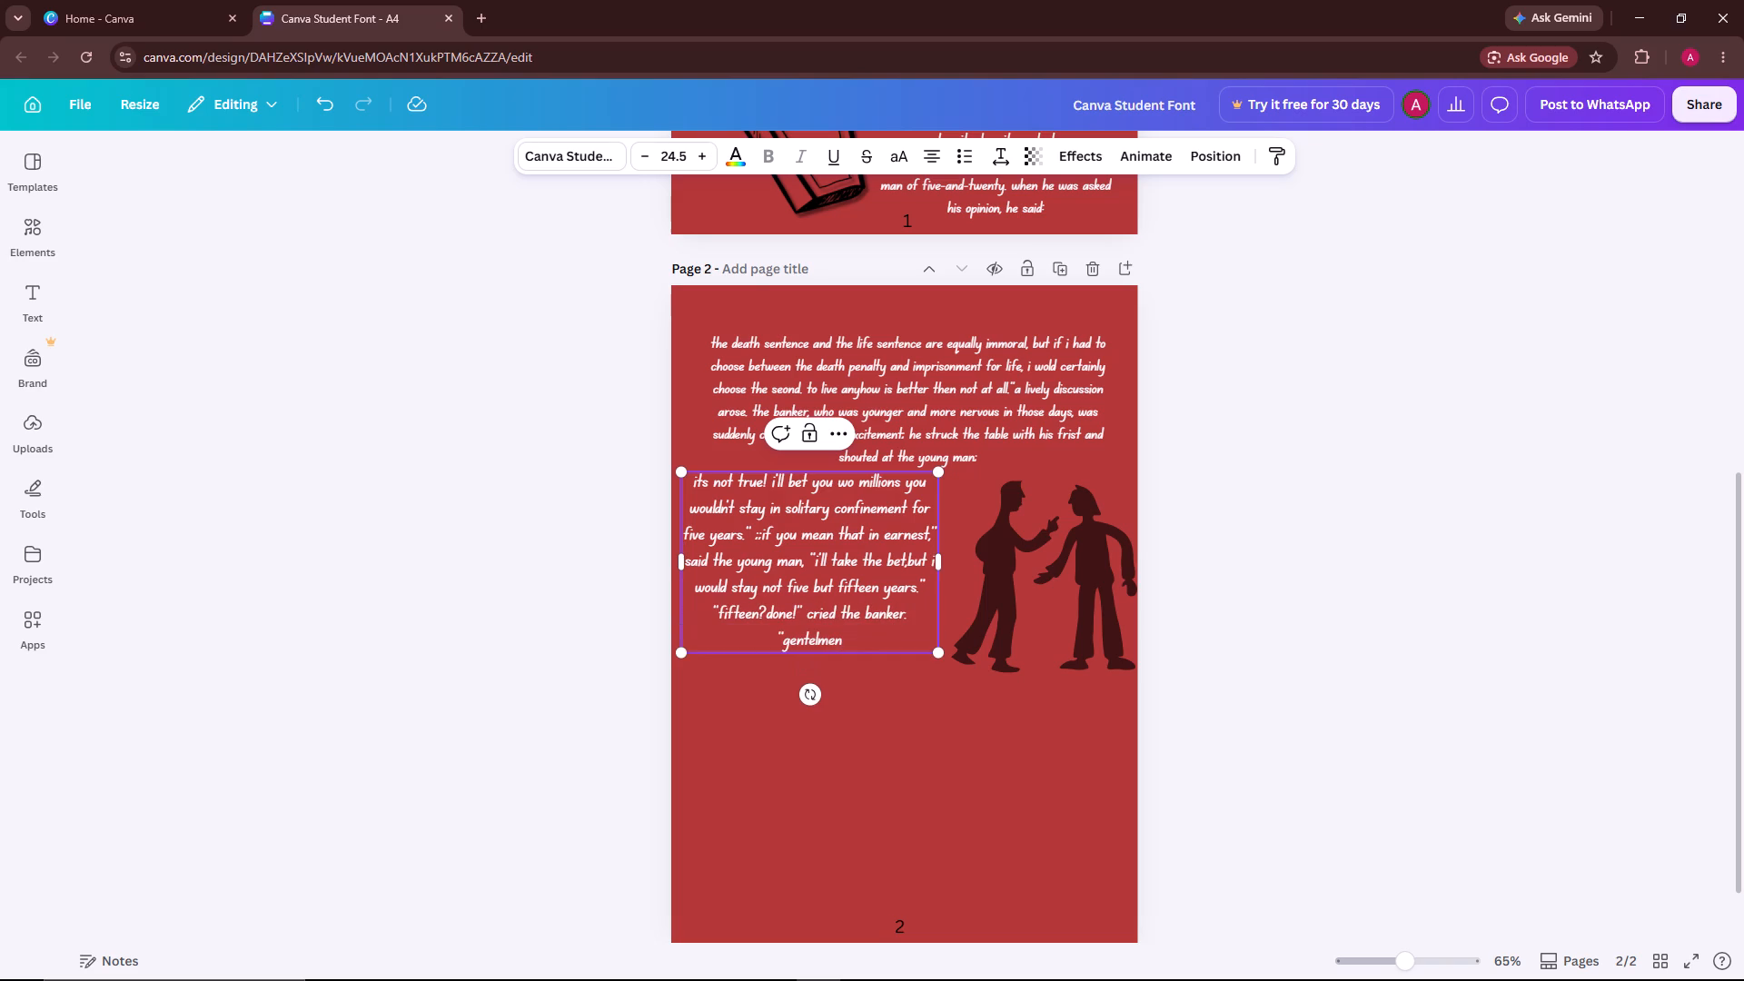
key(comma)
key(space)
Finish the banker's quote with "i stake two million!''", including the closing quotation marks.
text(i)
key(space)
text(sta)
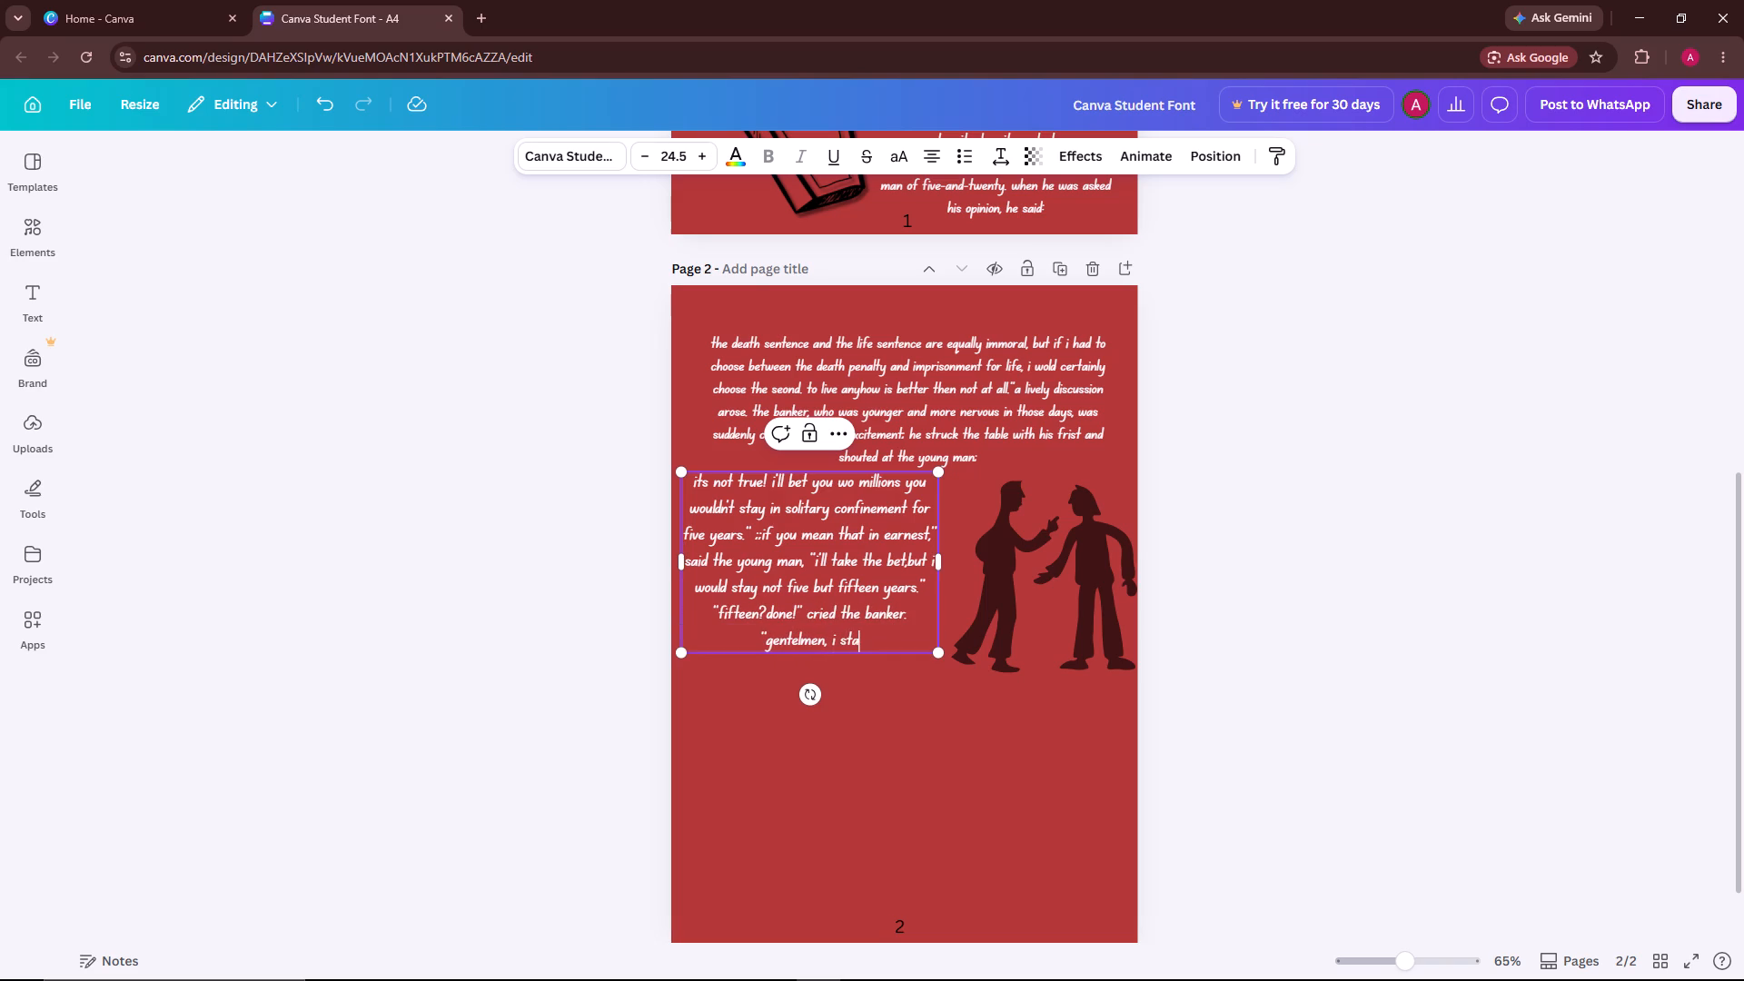
text(ke)
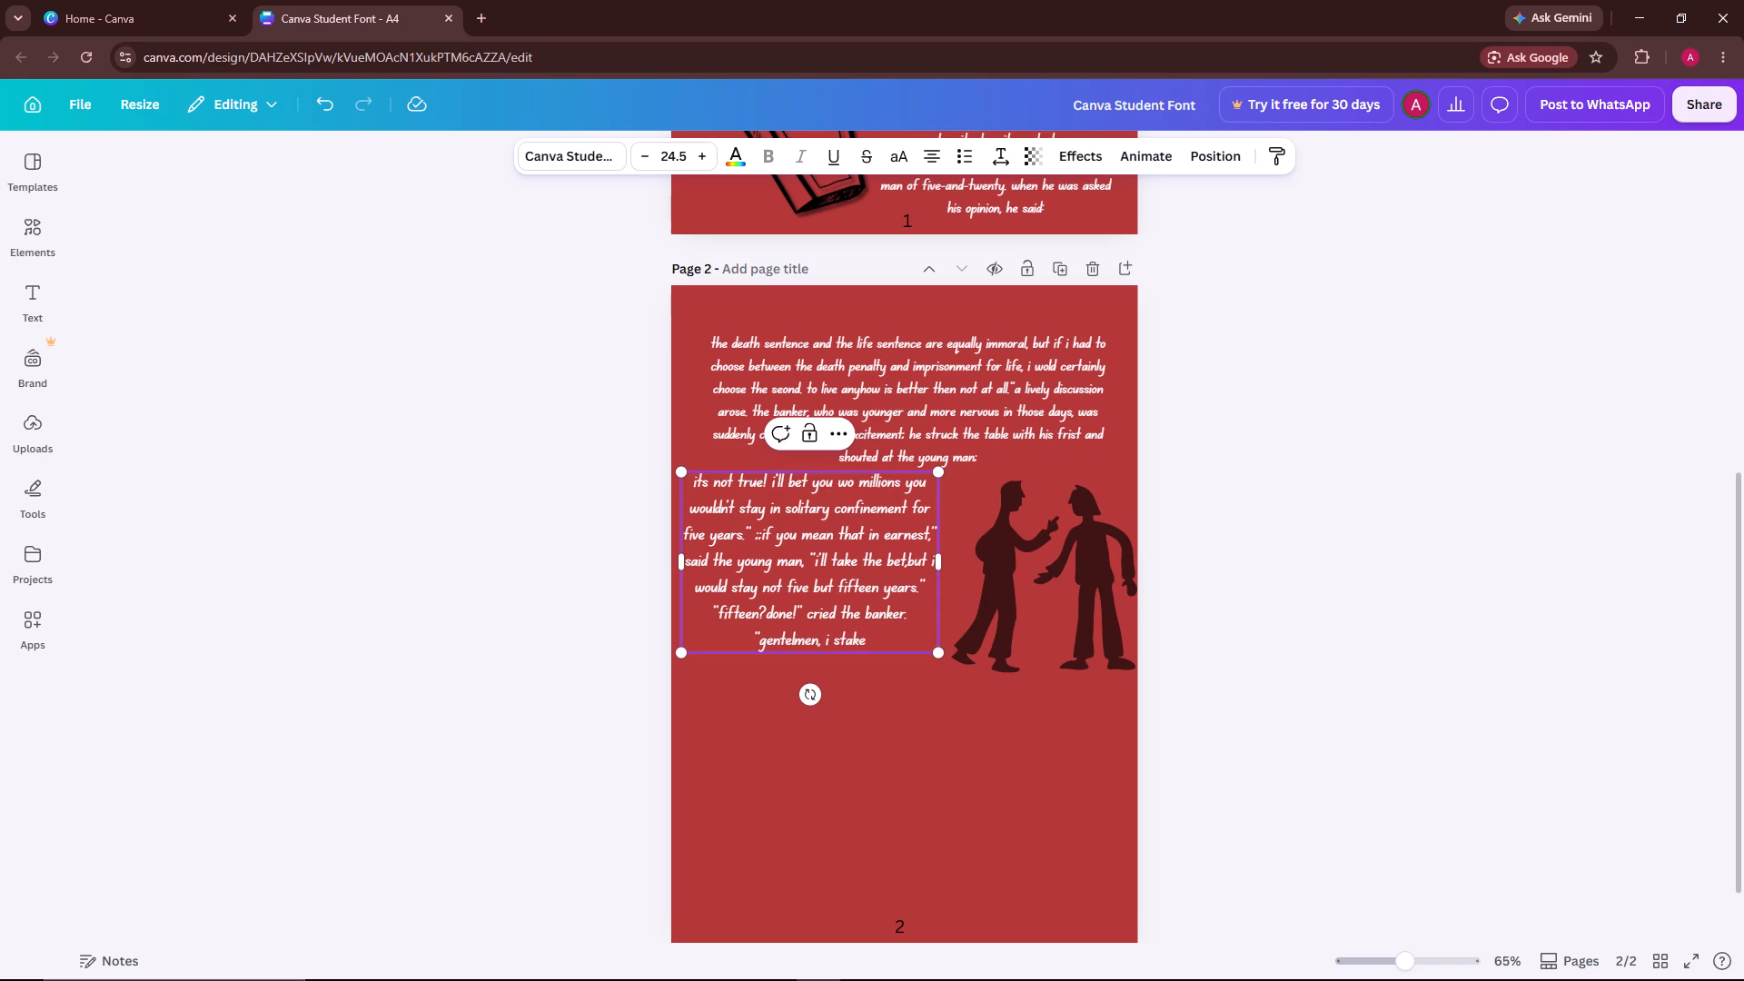
key(space)
text(th)
key(BackSpace)
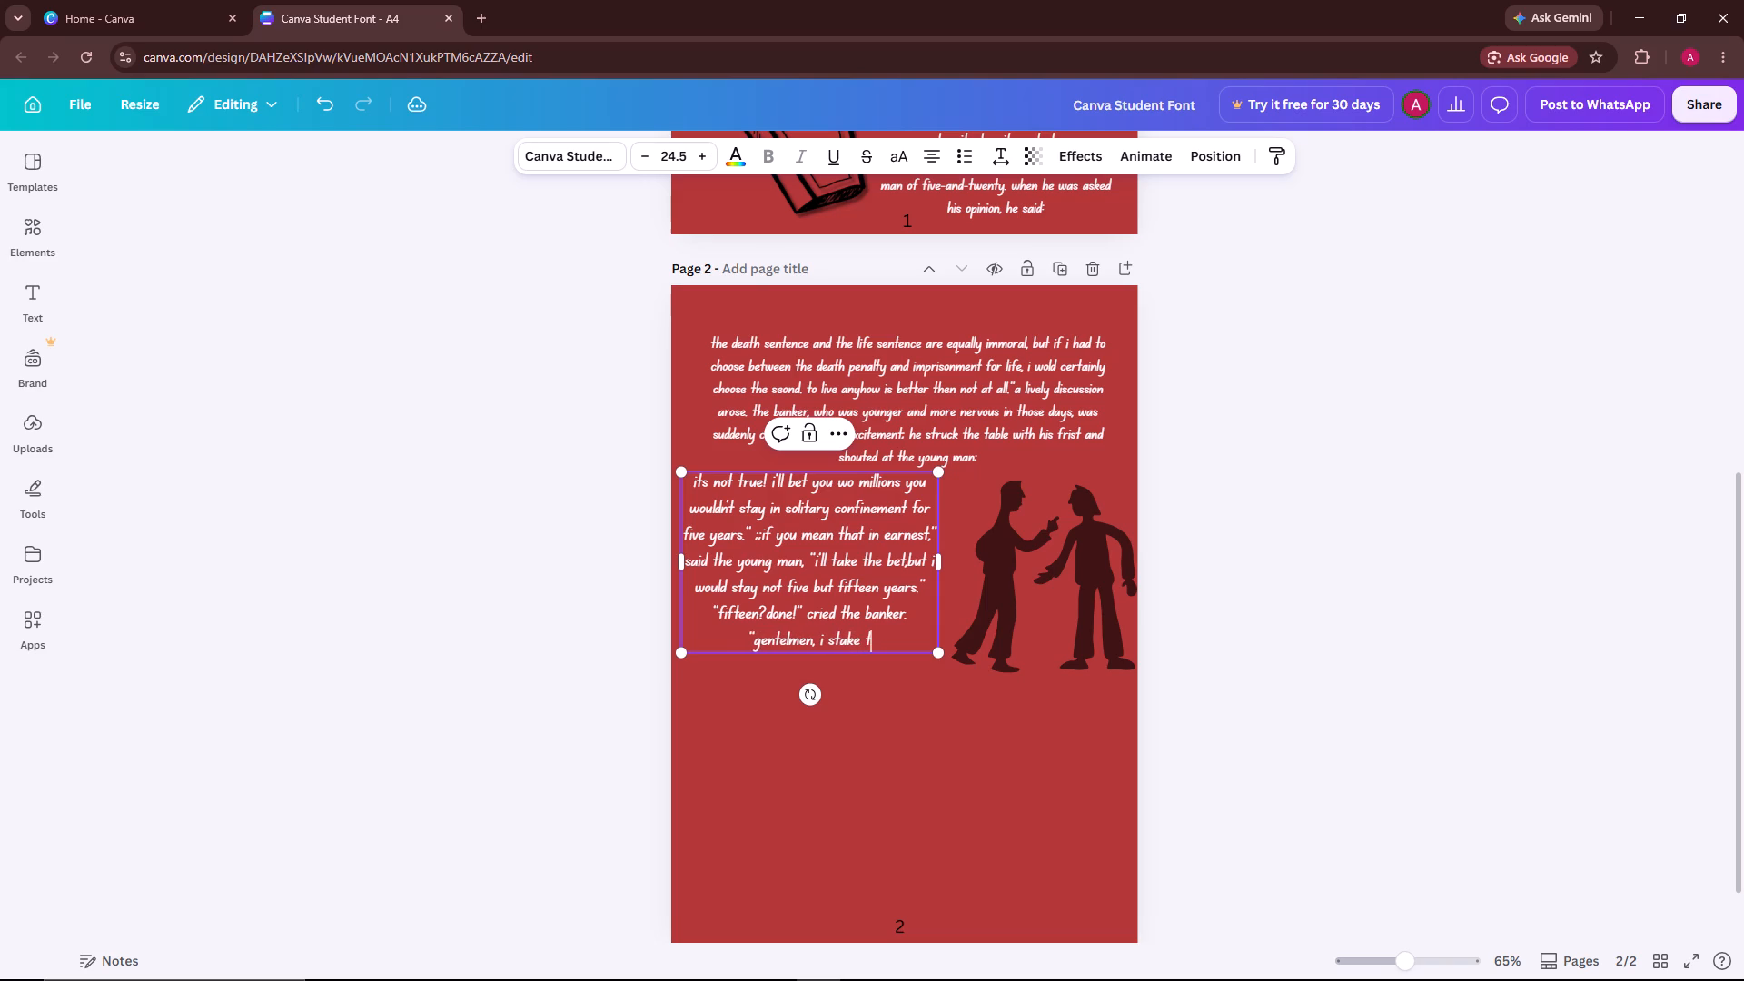
text(wo)
key(space)
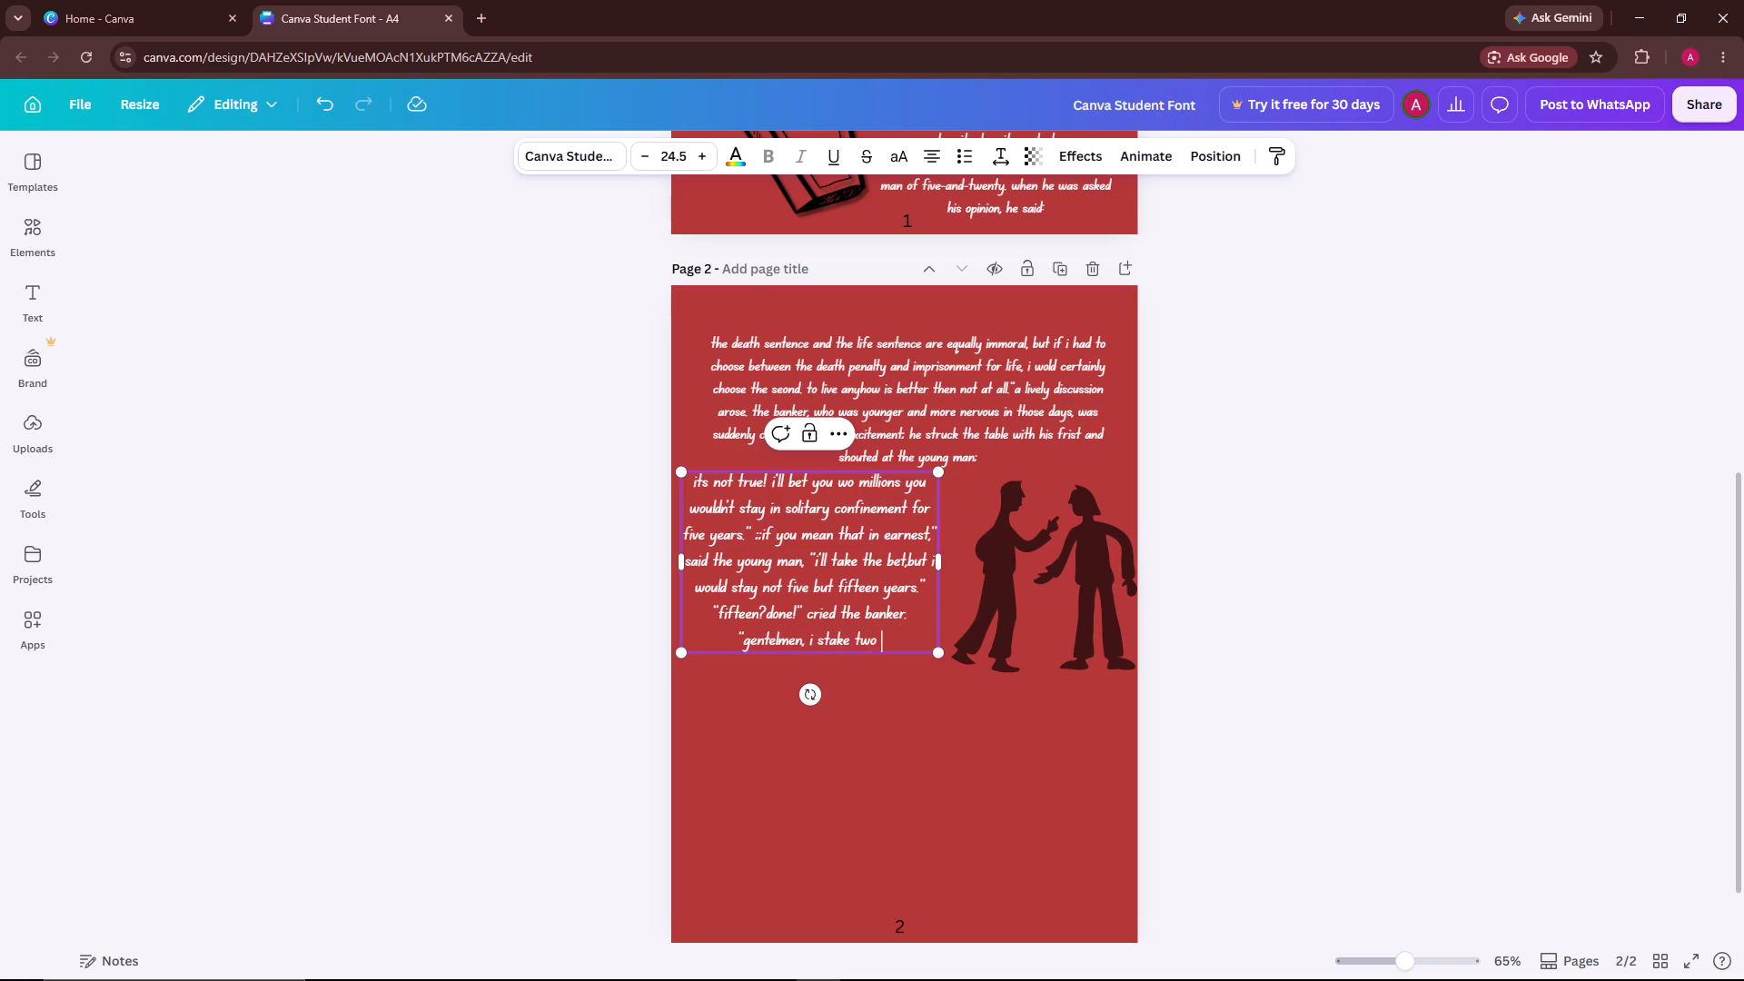
text(million)
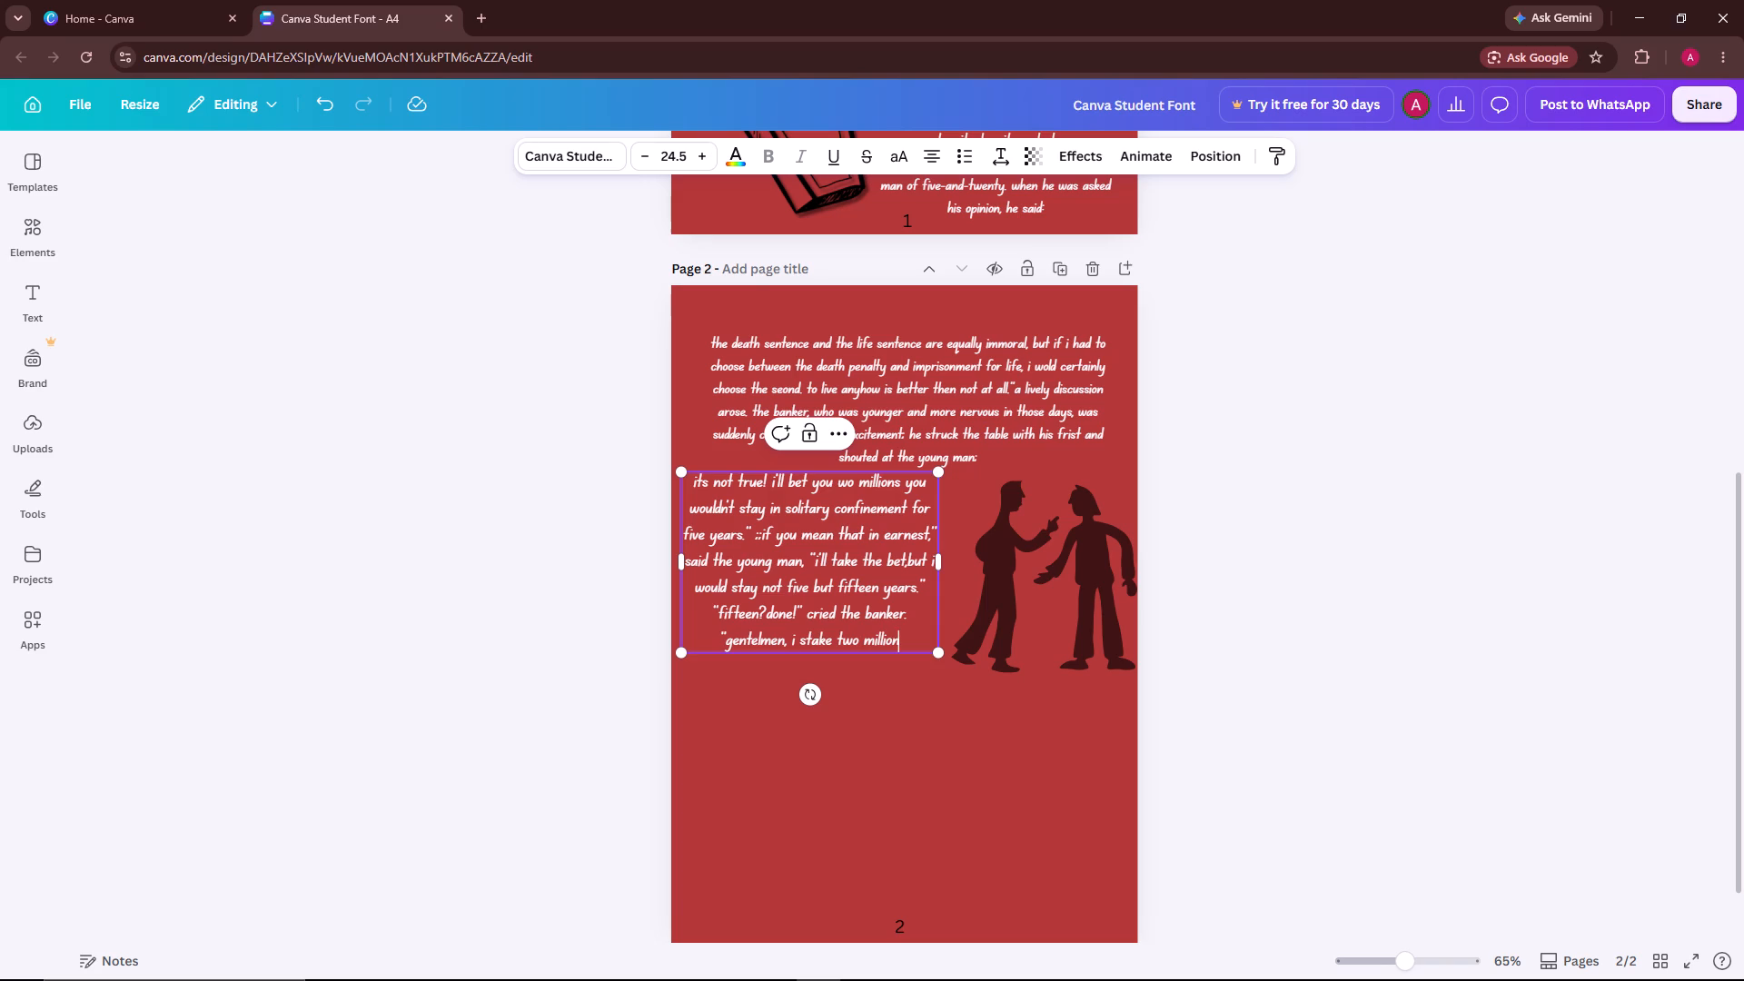
key(shift+exclam)
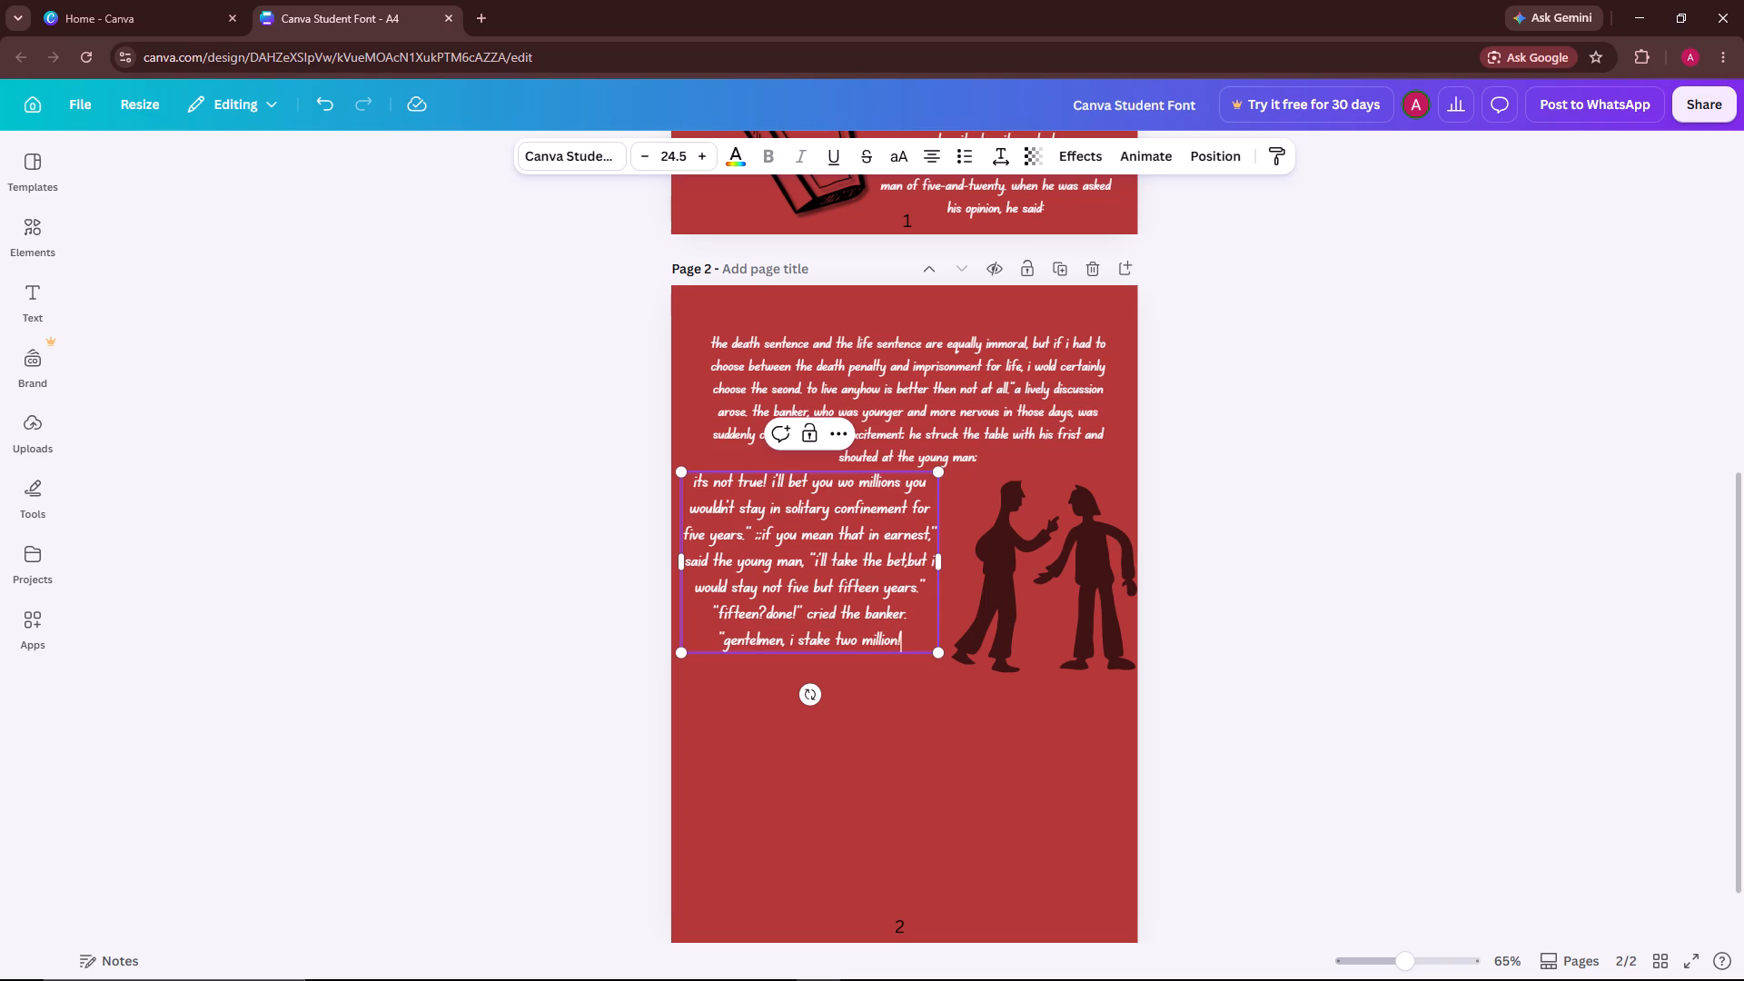
text('')
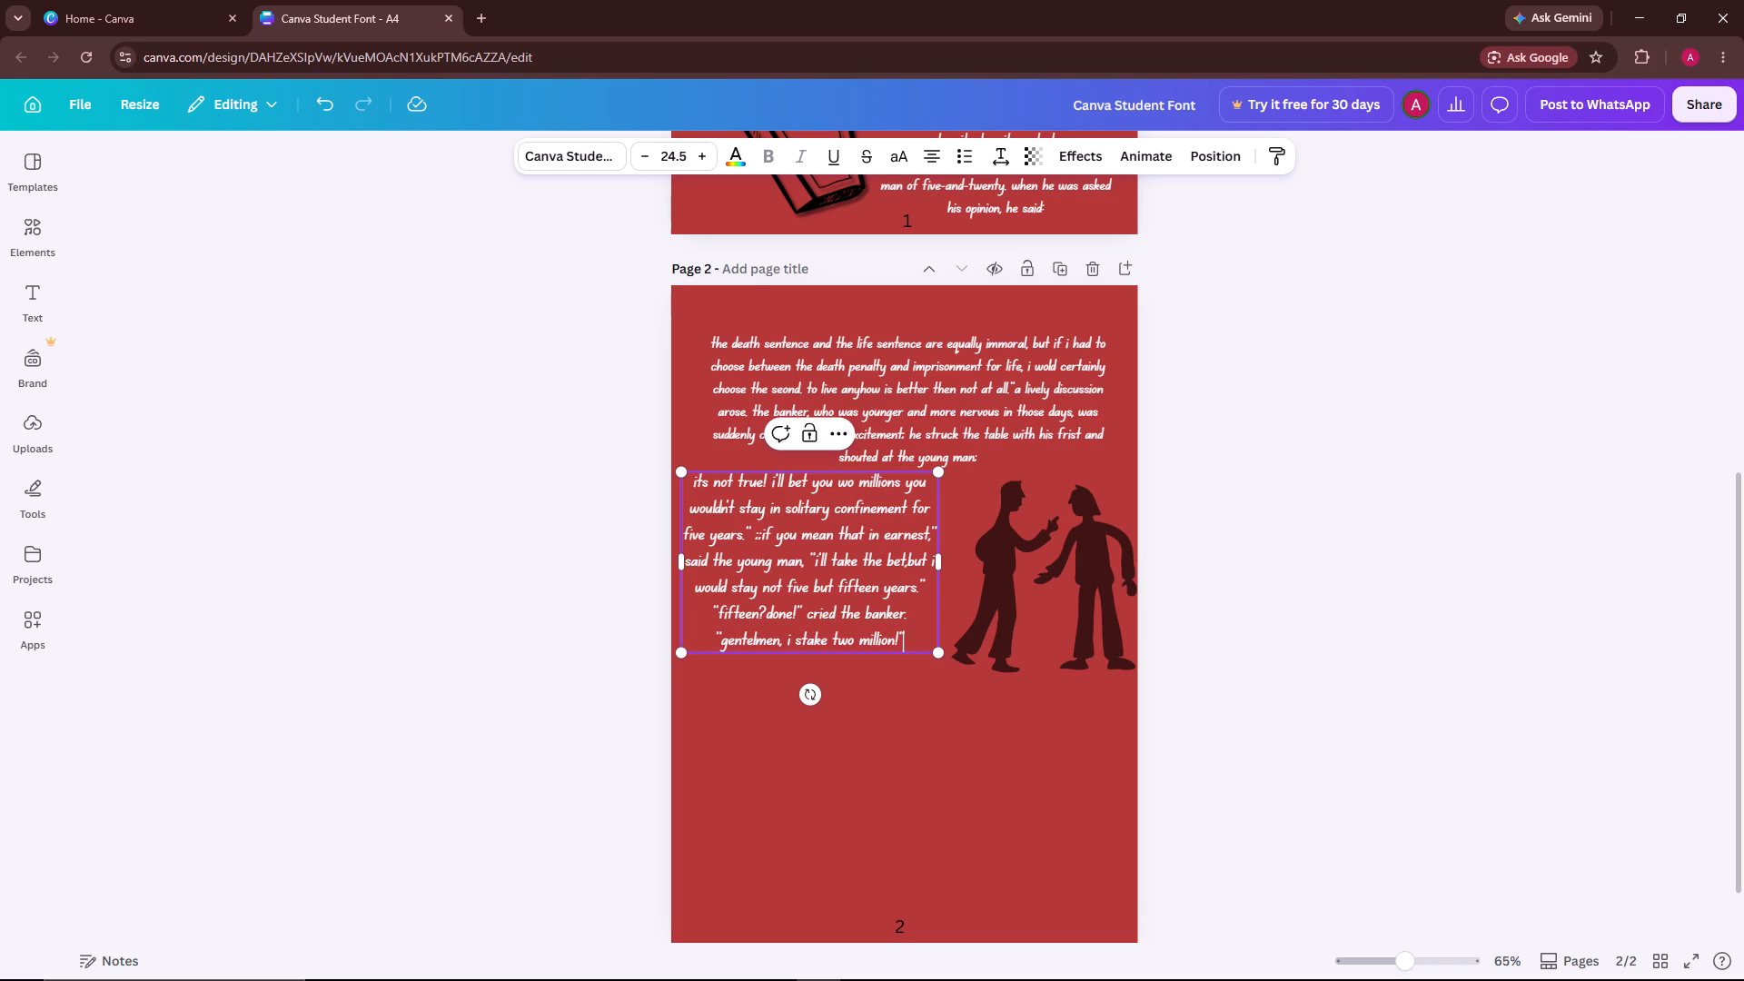
Open the reply after the banker's quote with "''agreed!", including the opening quotation marks.
key(space)
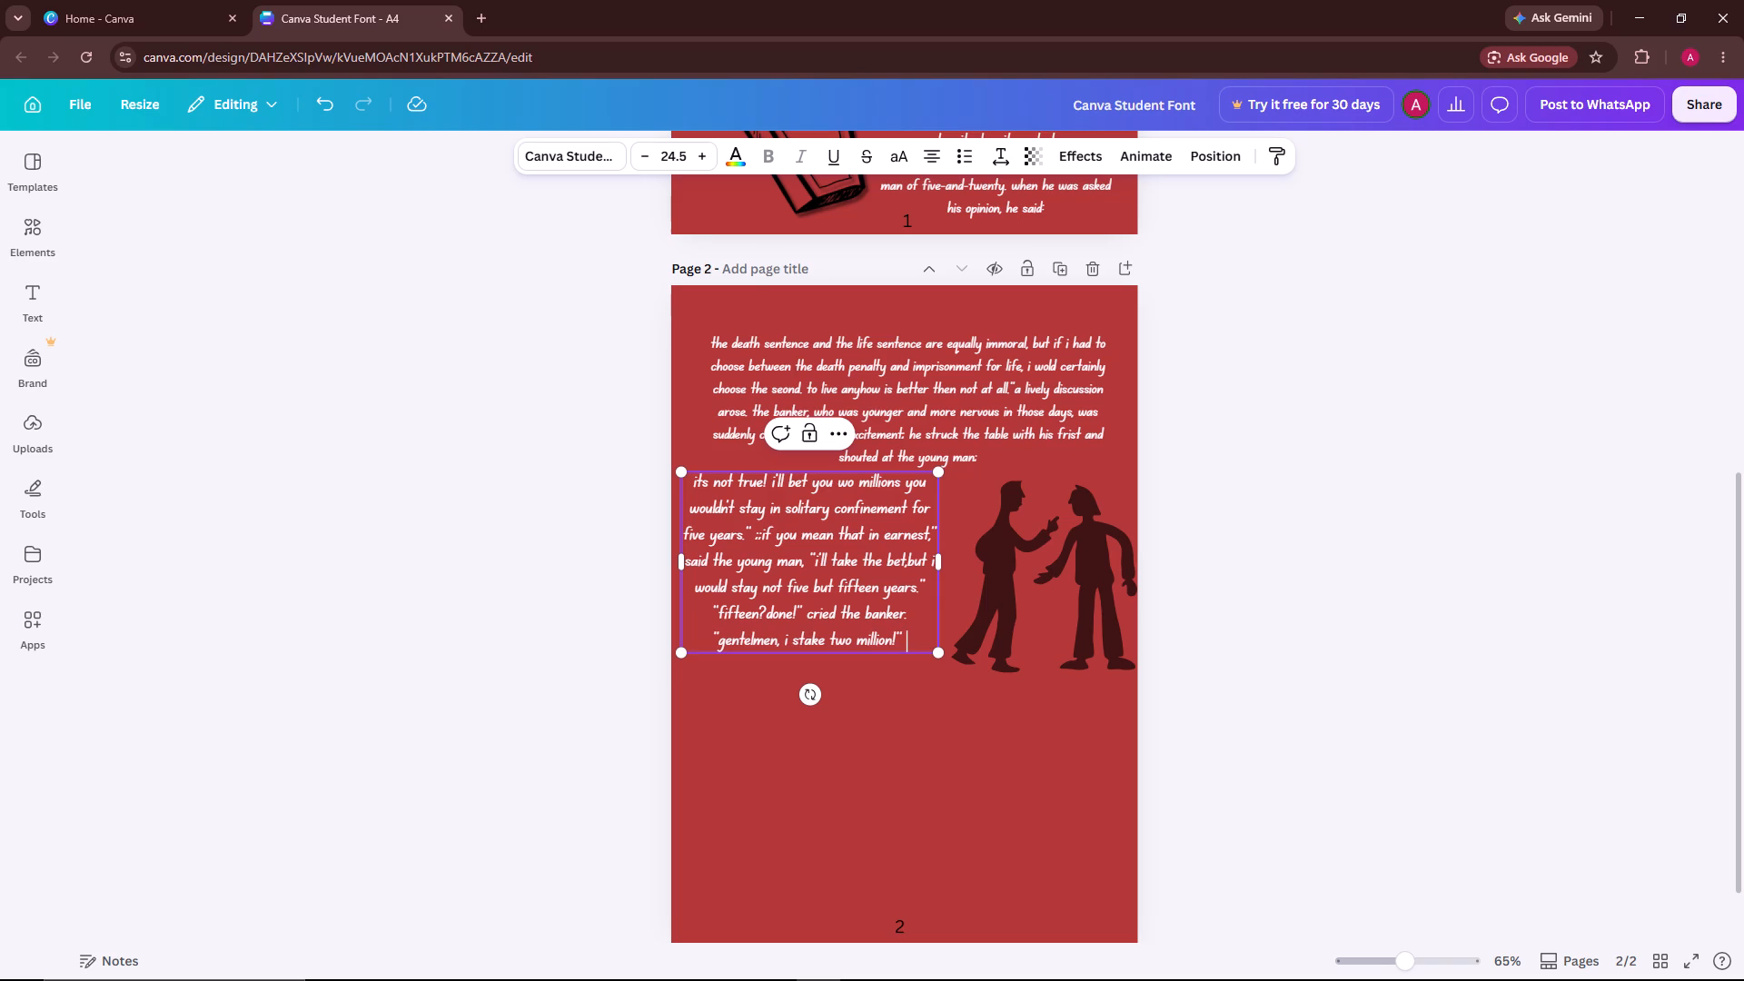
text(;;)
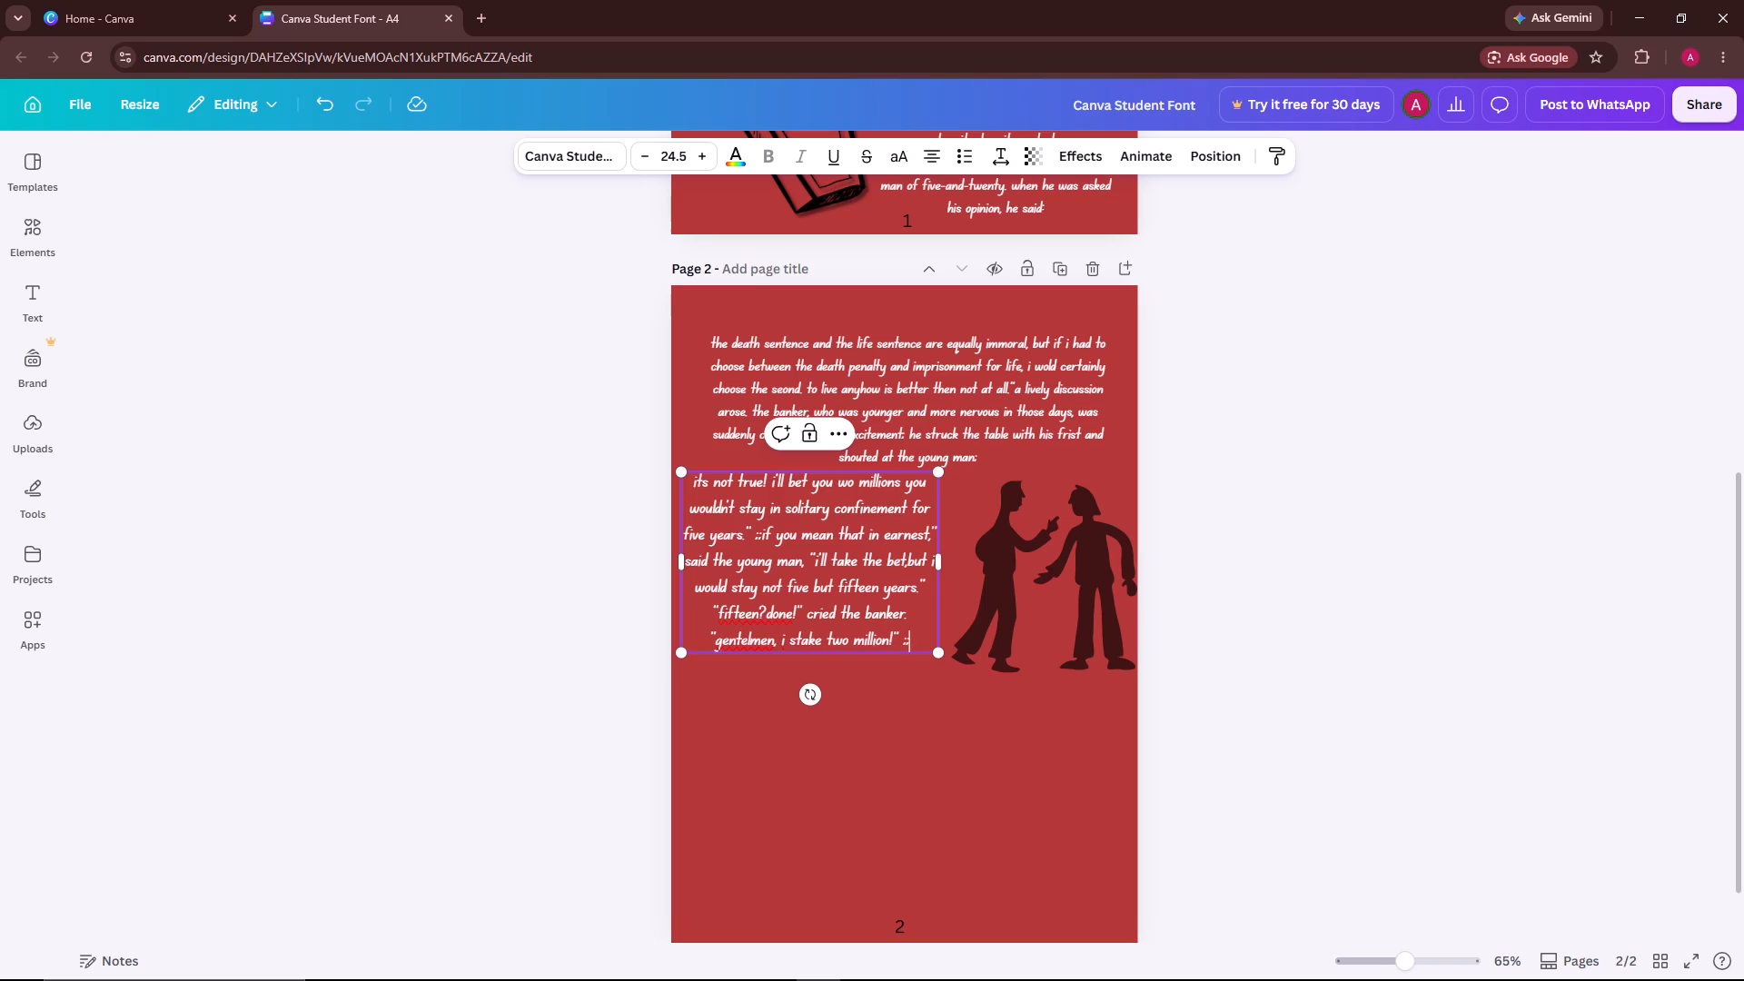
key(BackSpace)
key(BackSpace)
text('')
text(ag)
text(reed)
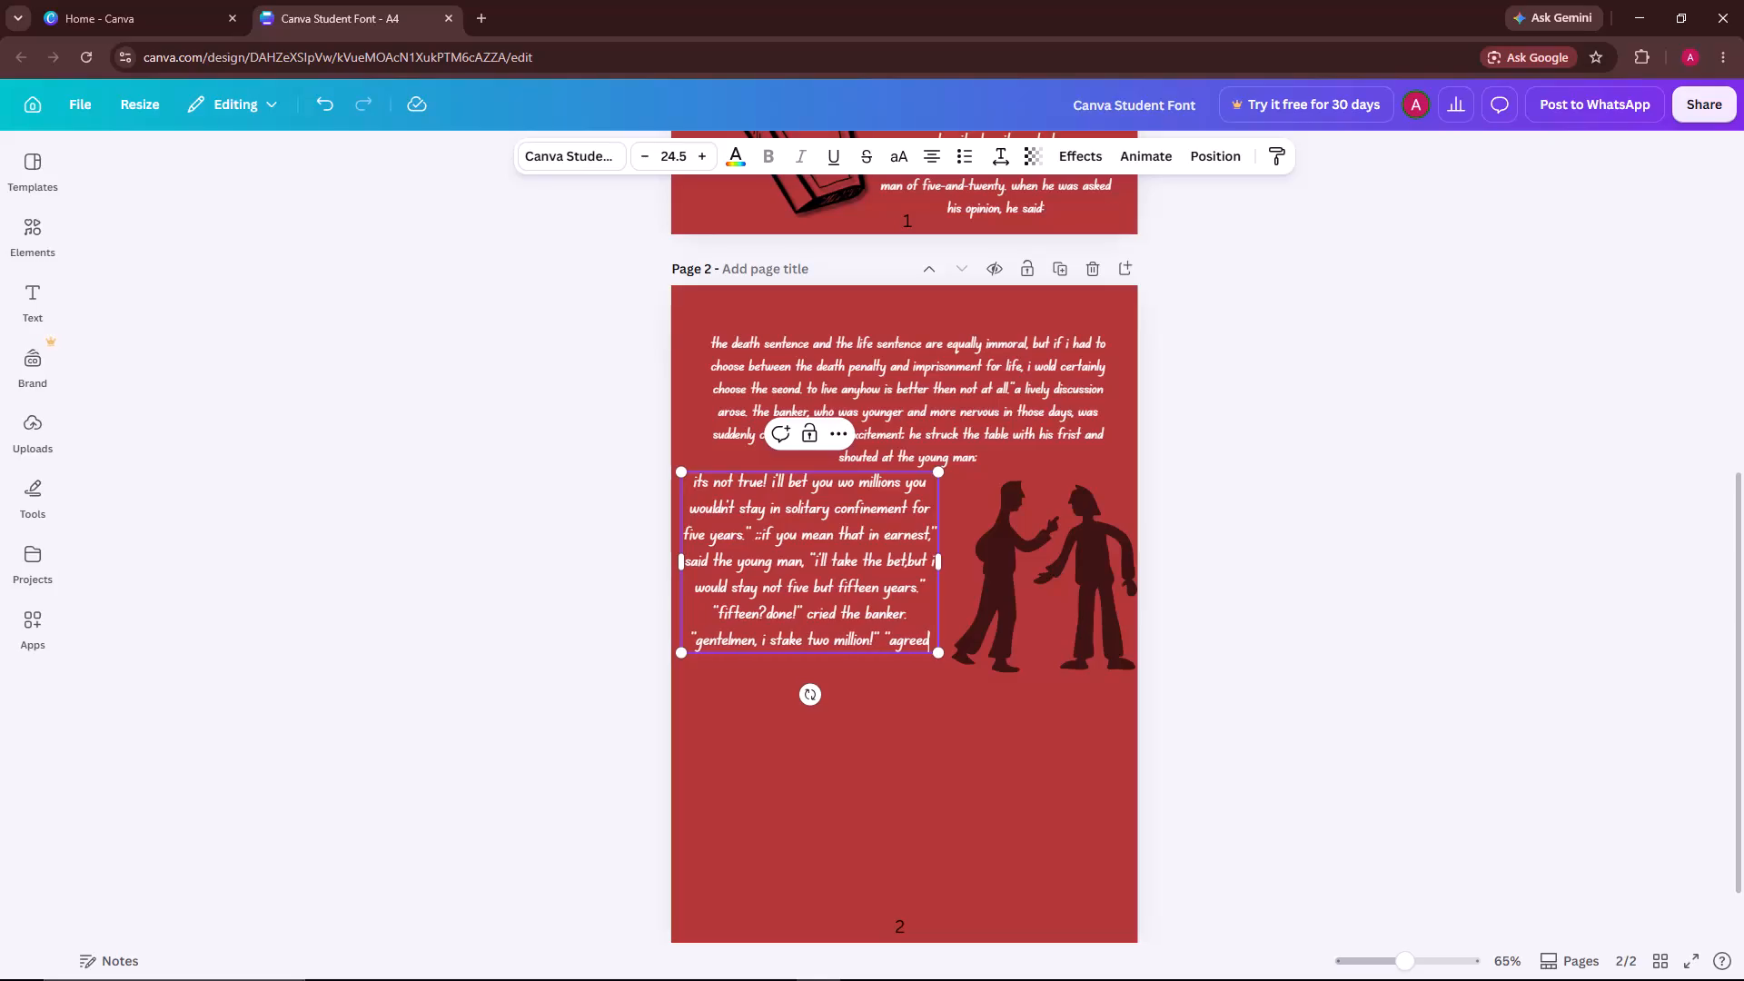
key(shift+exclam)
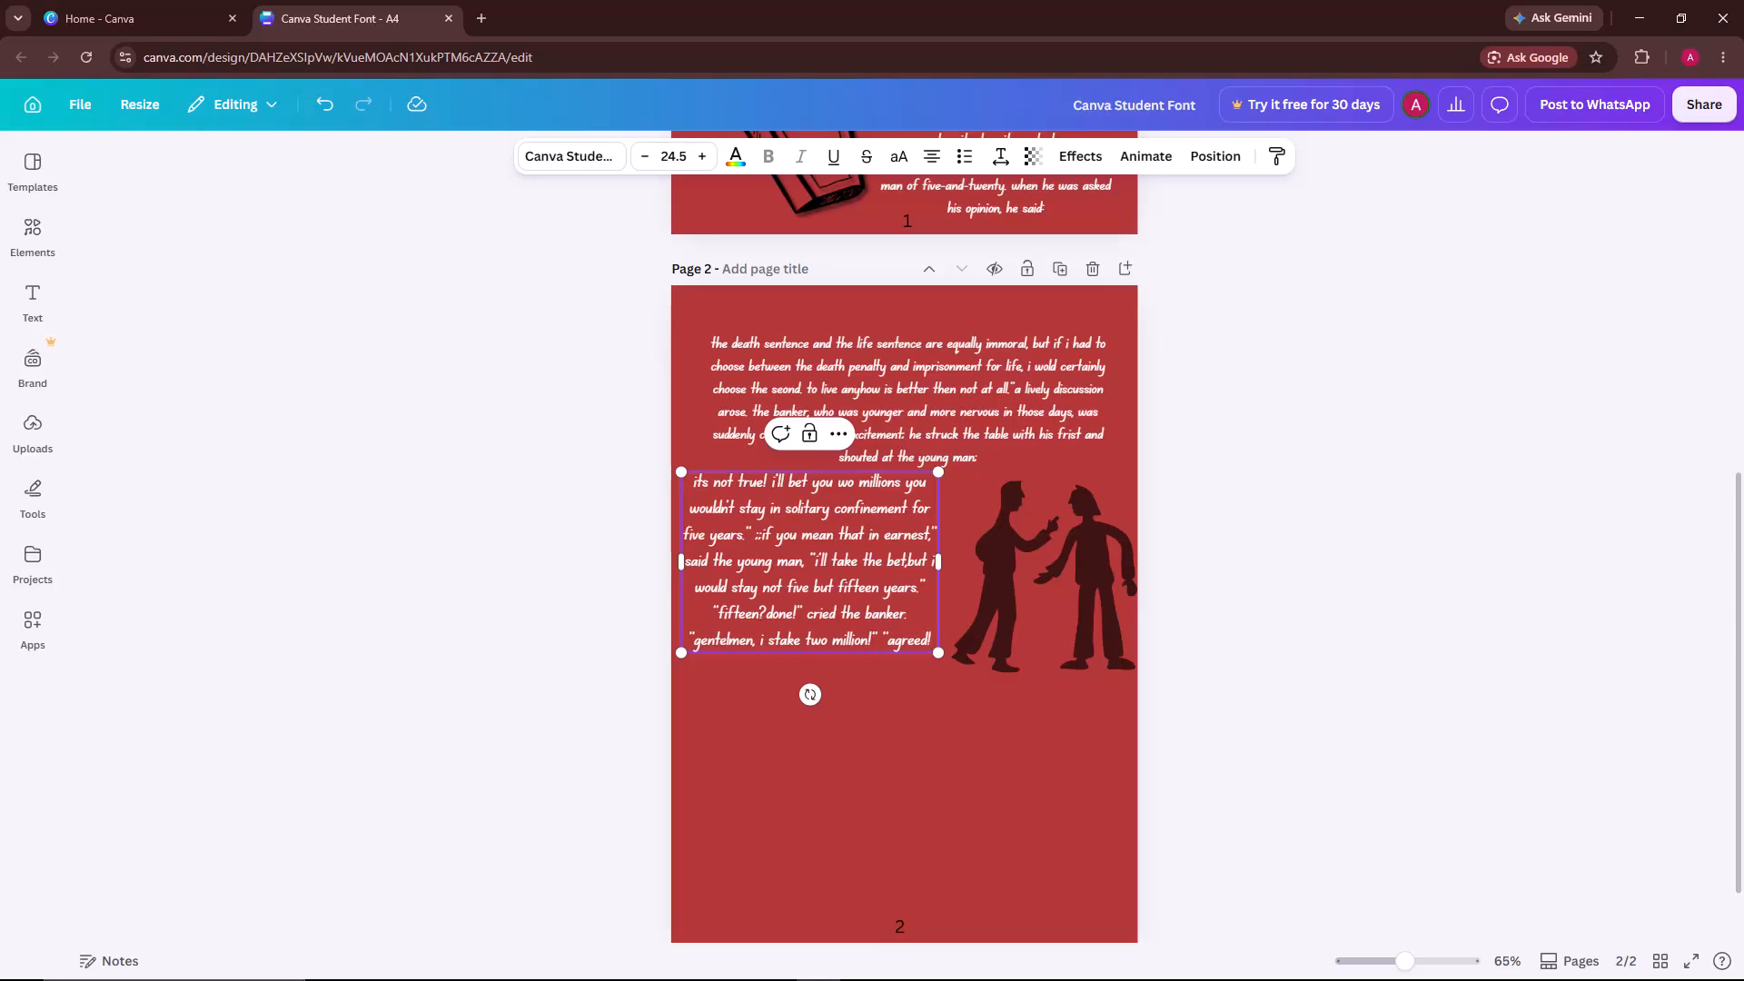
Extend the reply directly after the exclamation mark with "you stake your millions".
text(you)
key(space)
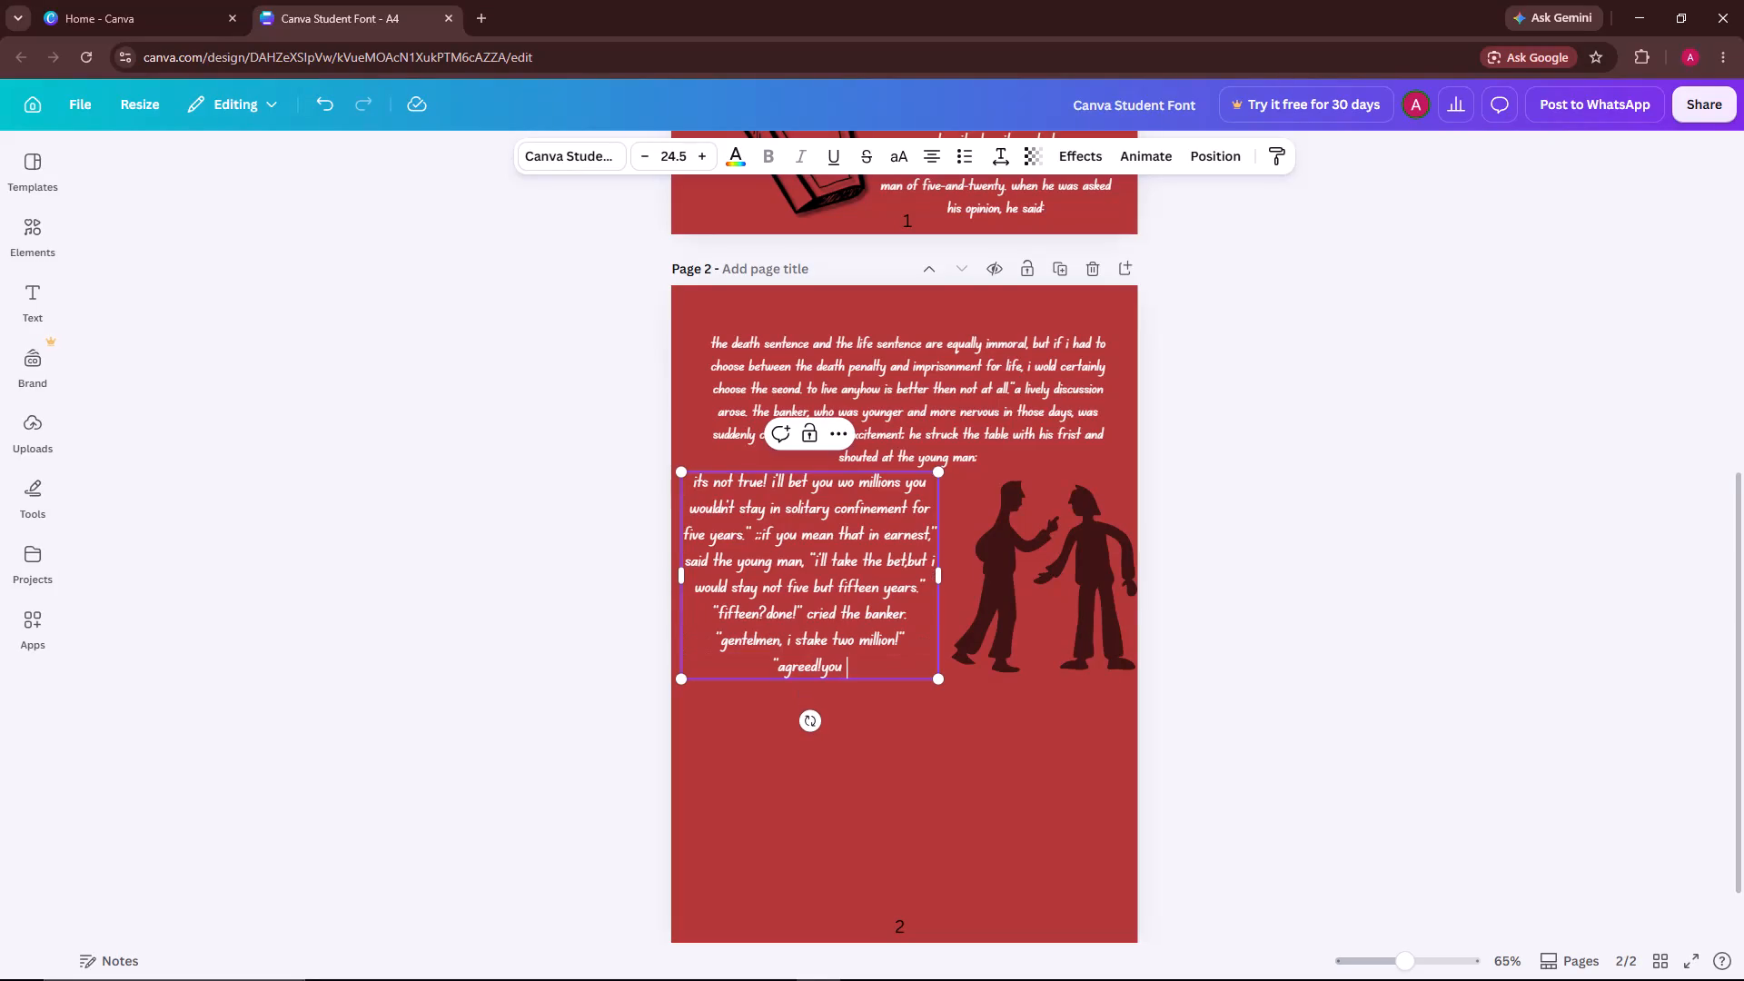
text(stake)
key(space)
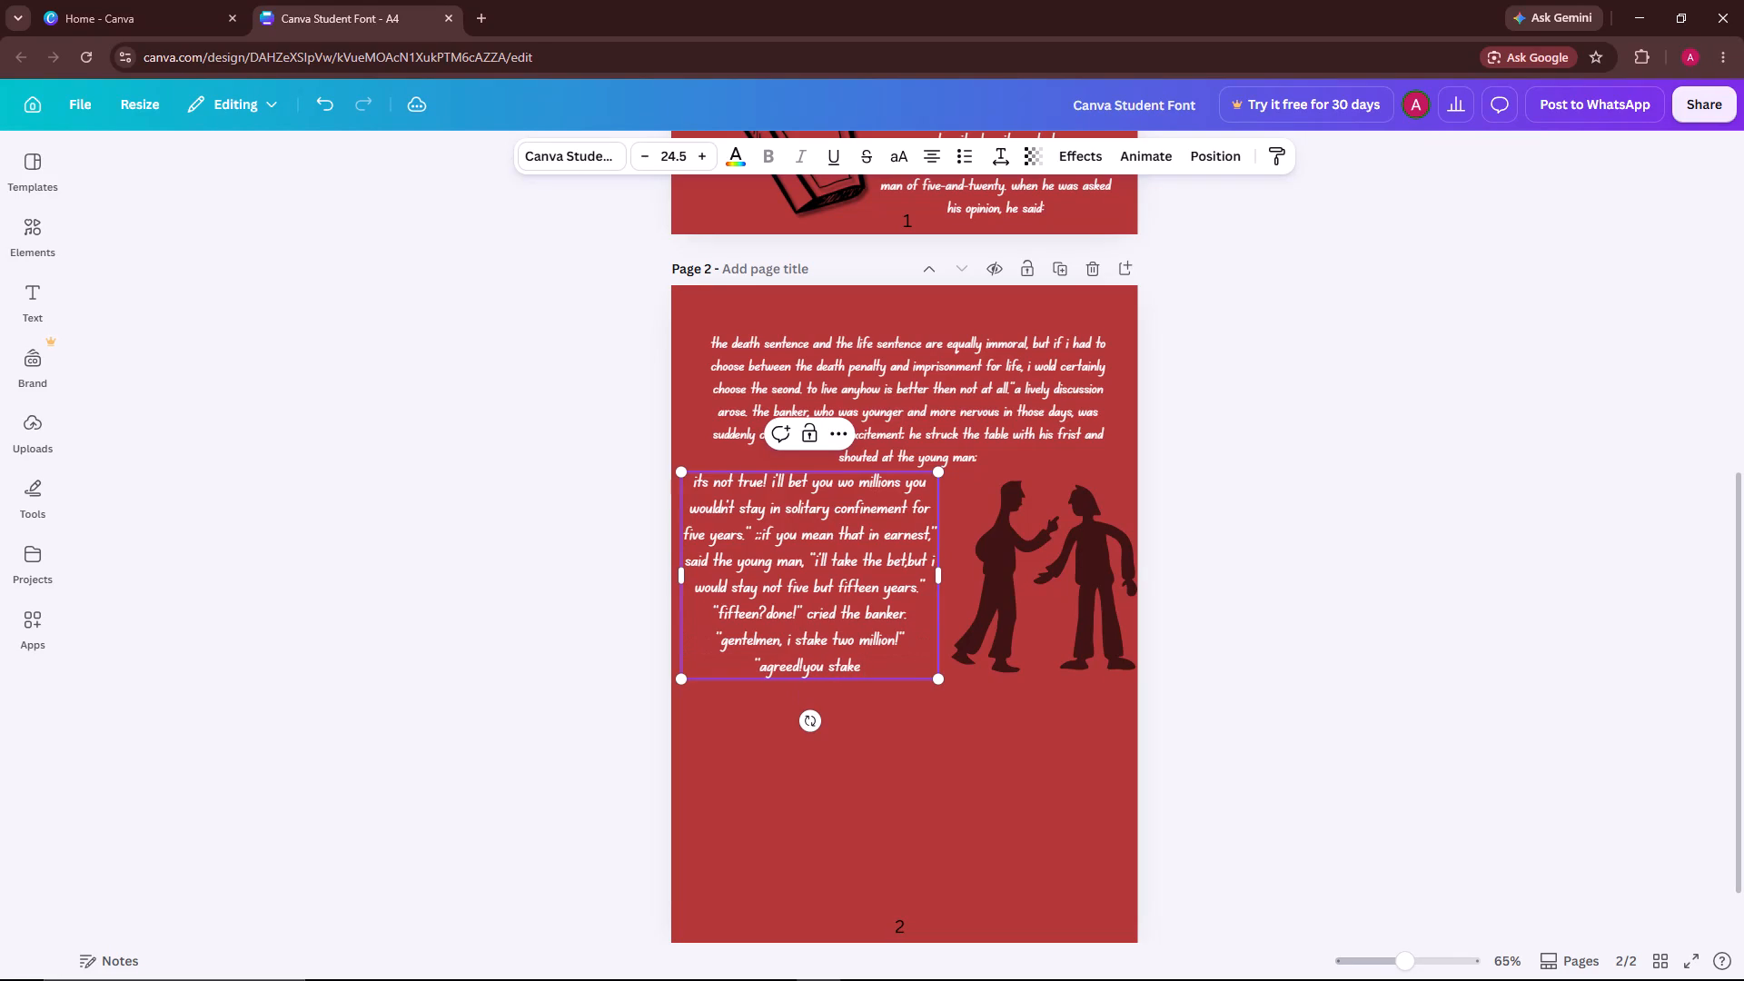
text(your)
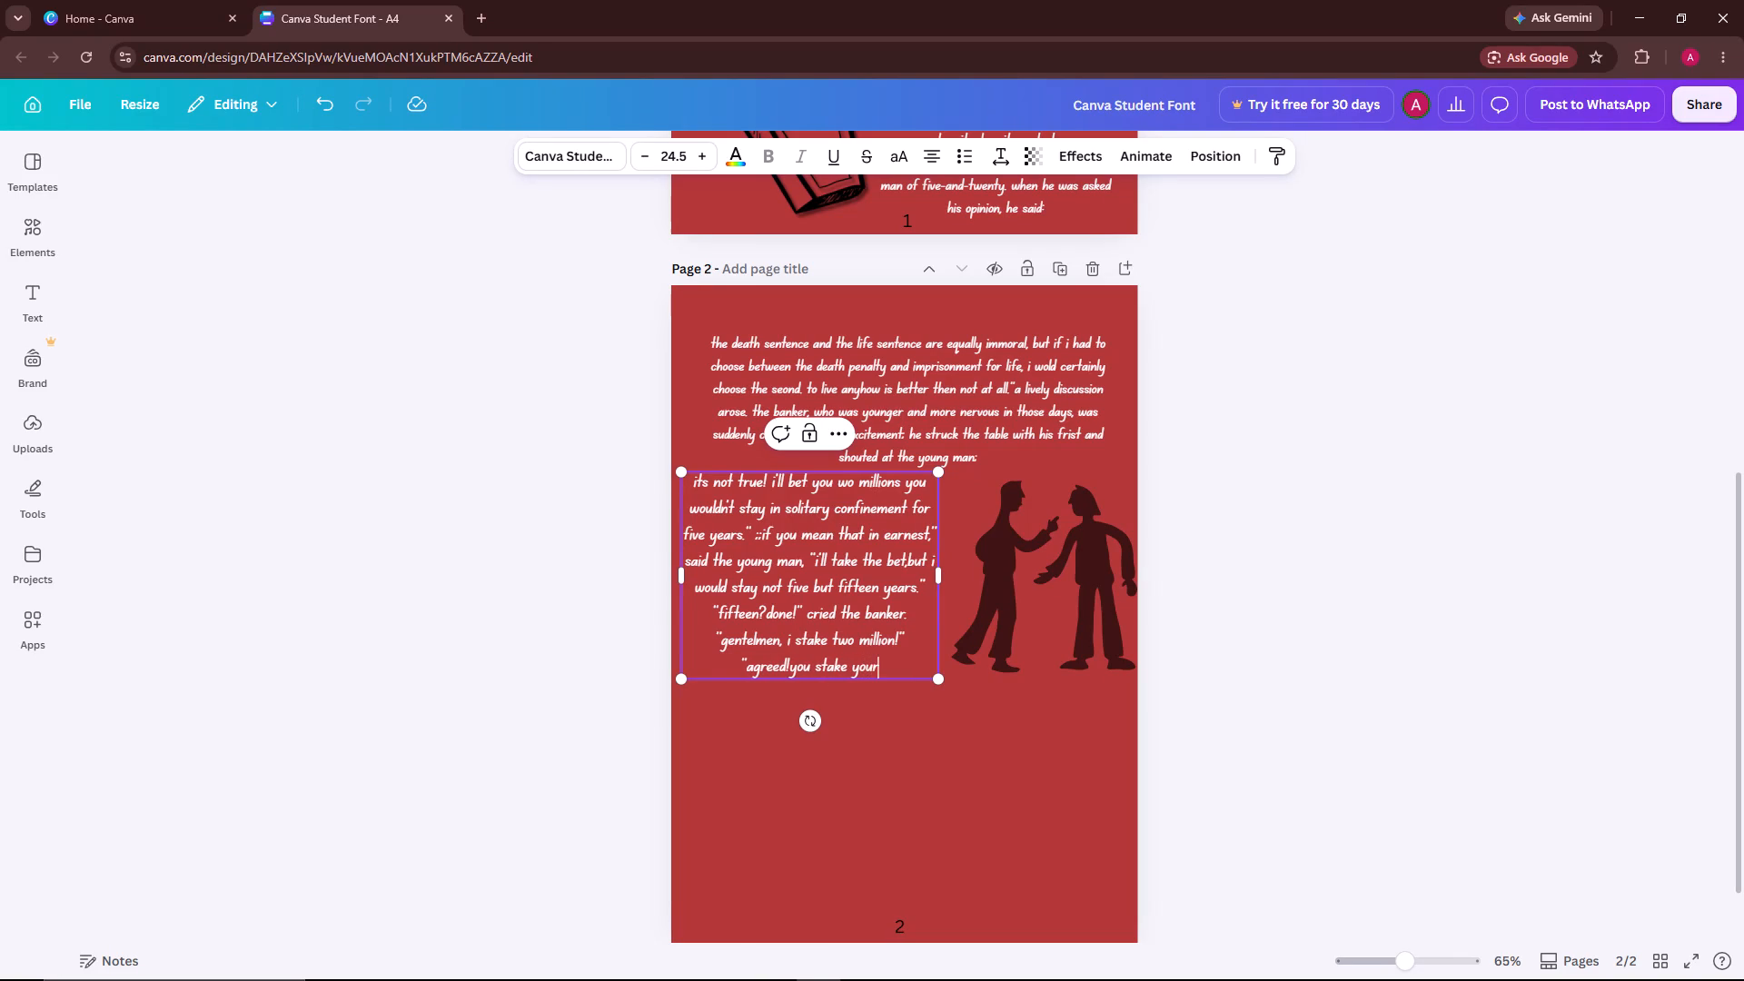
key(space)
text(million)
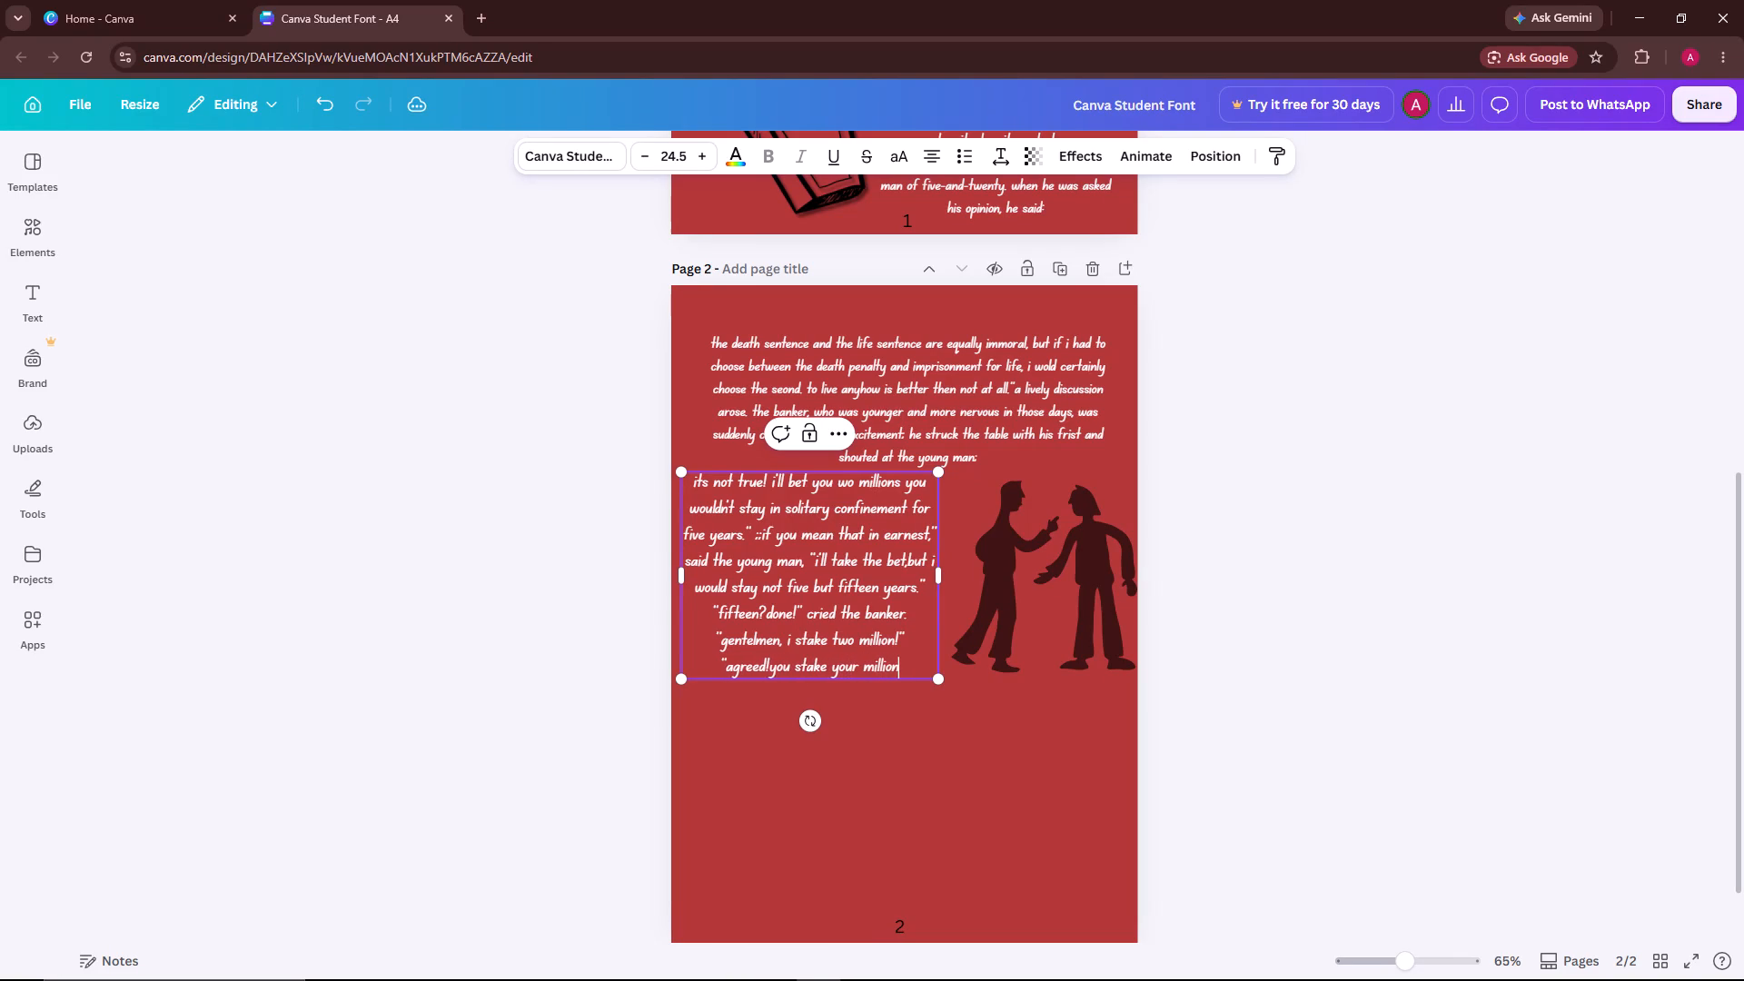
key(s)
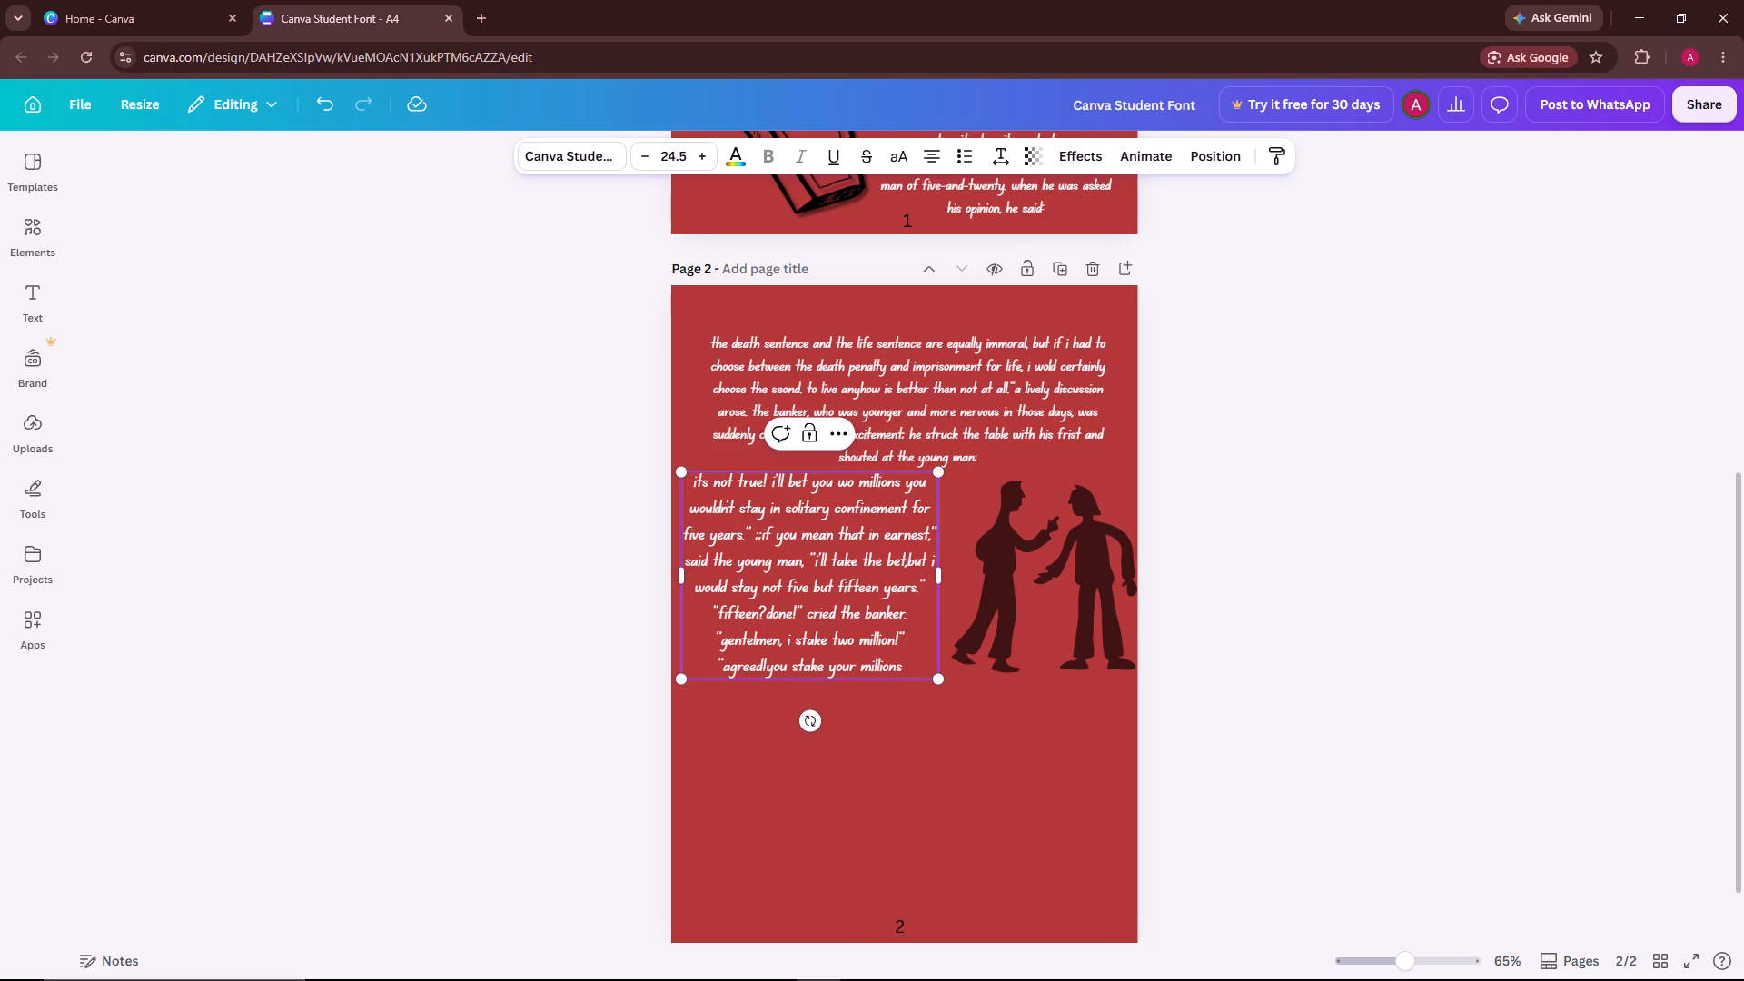
Finish the reply with "and i stake my freedom!''", including the closing quotation marks and a trailing space.
key(space)
text(and)
key(space)
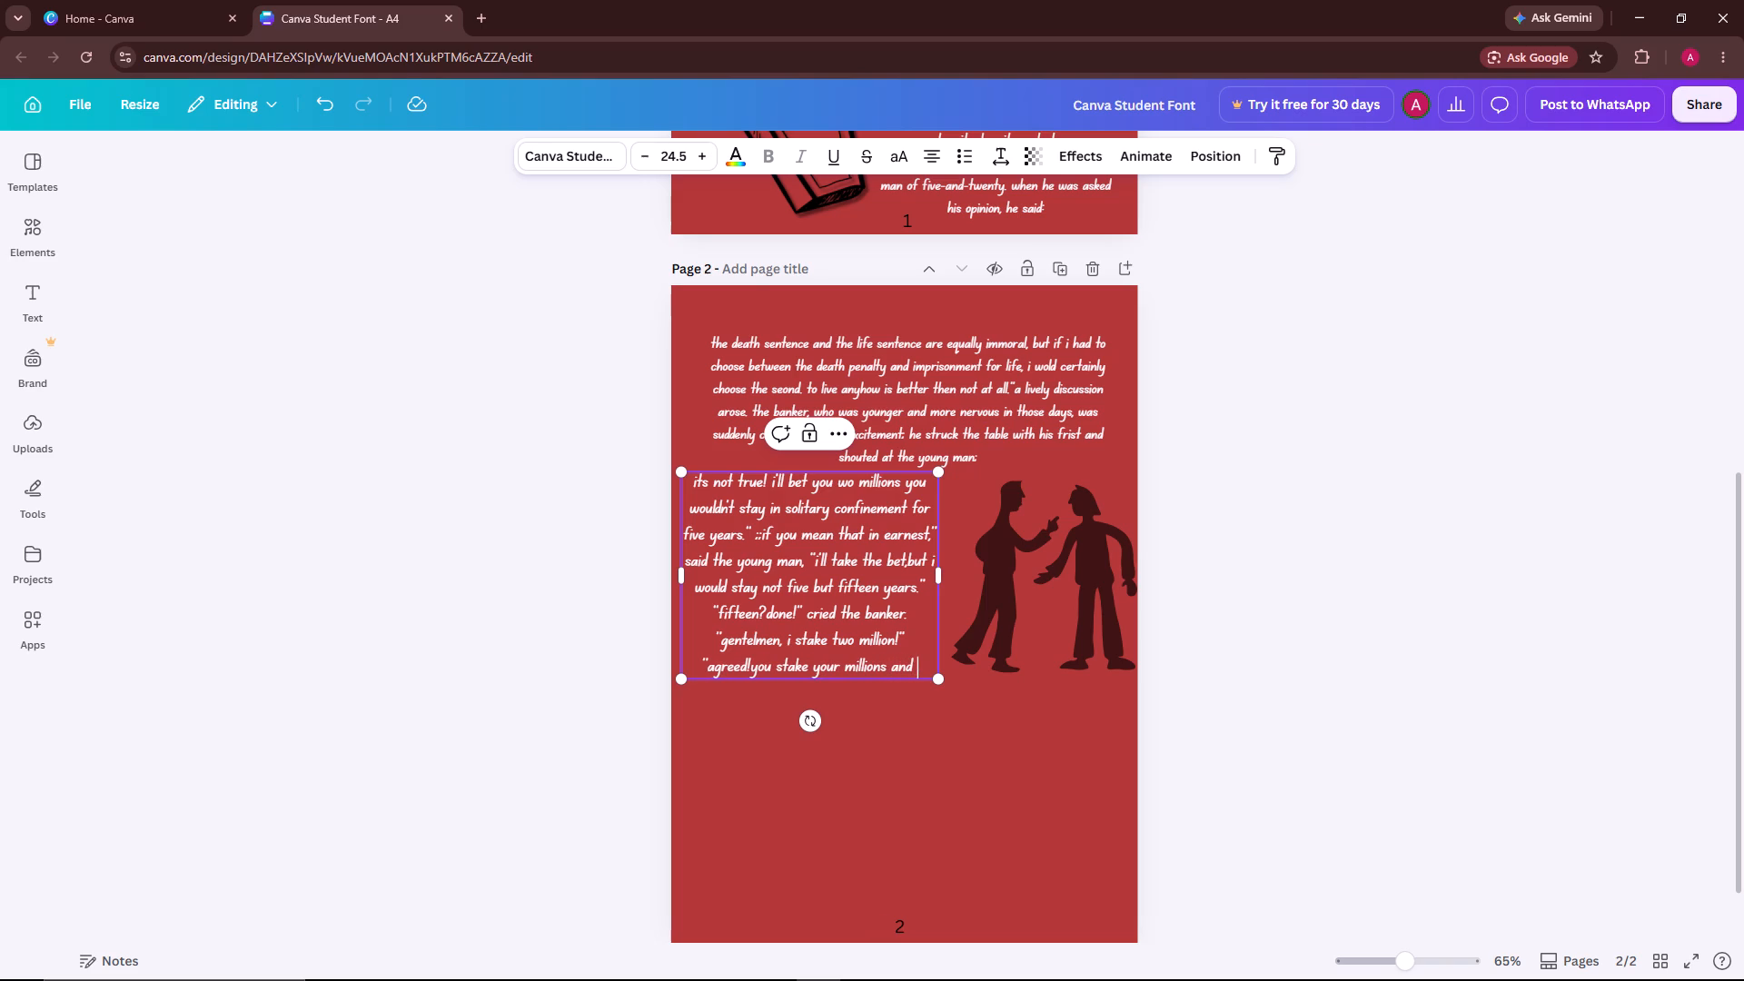
text(i stake)
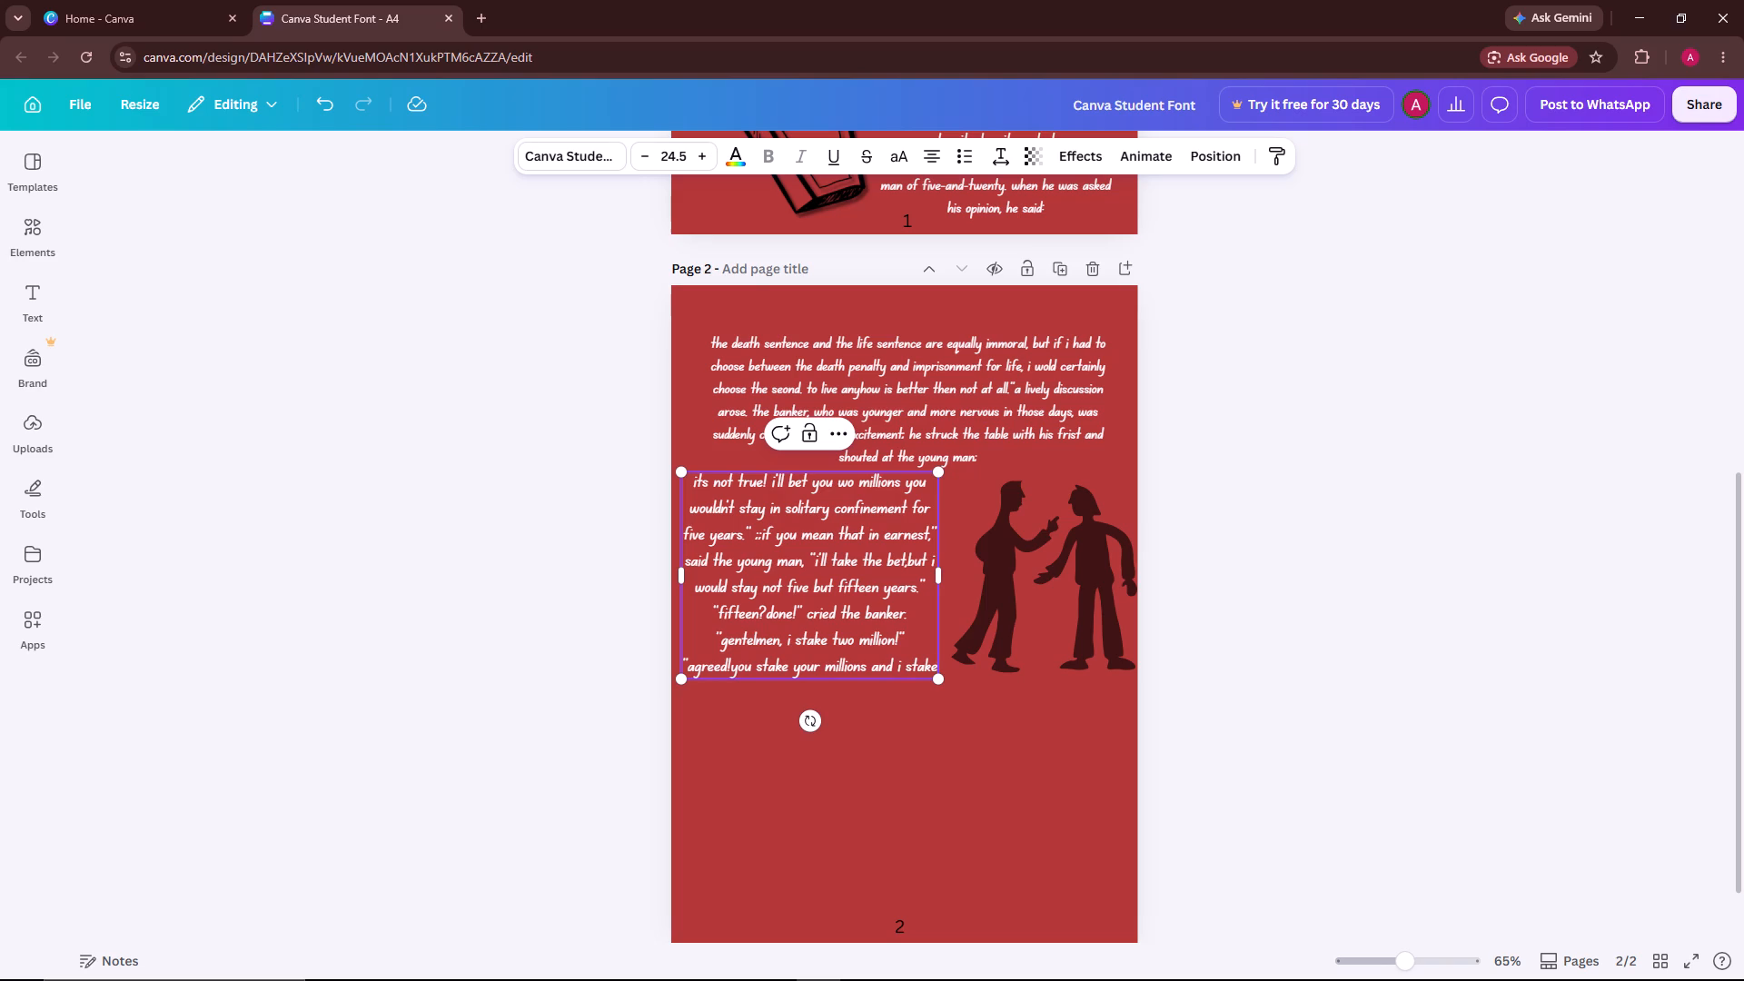
key(space)
text(my)
key(space)
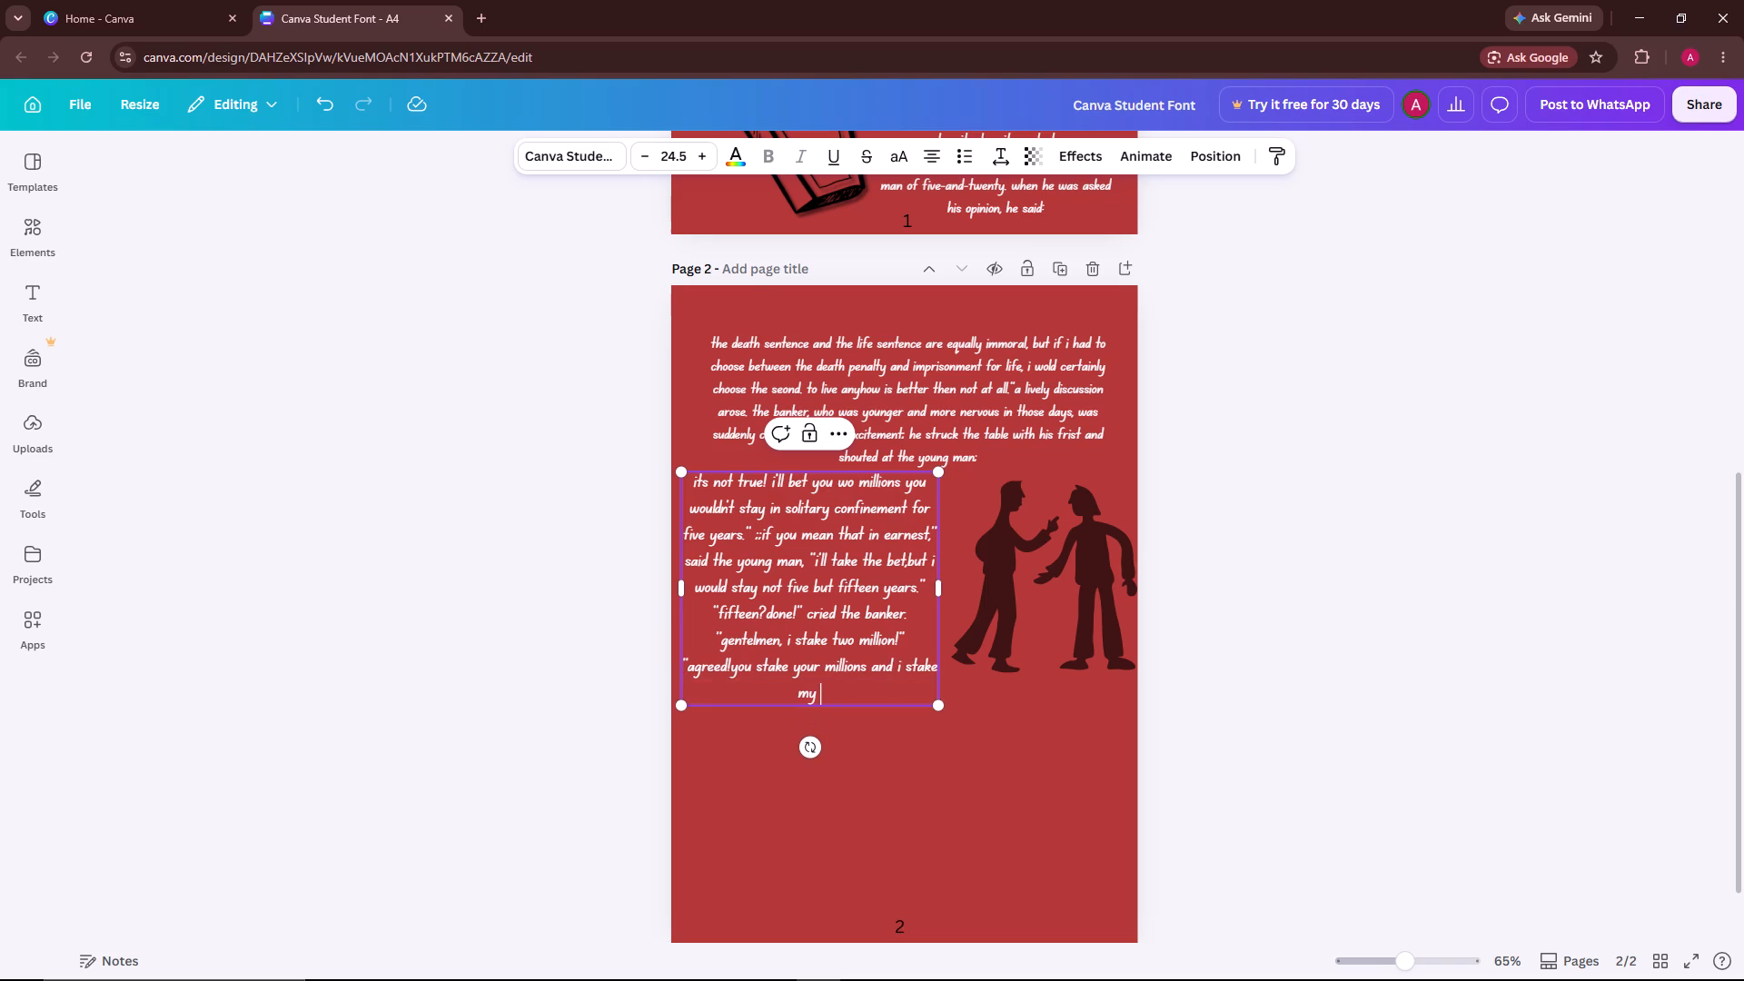
text(freedom)
key(shift+exclam)
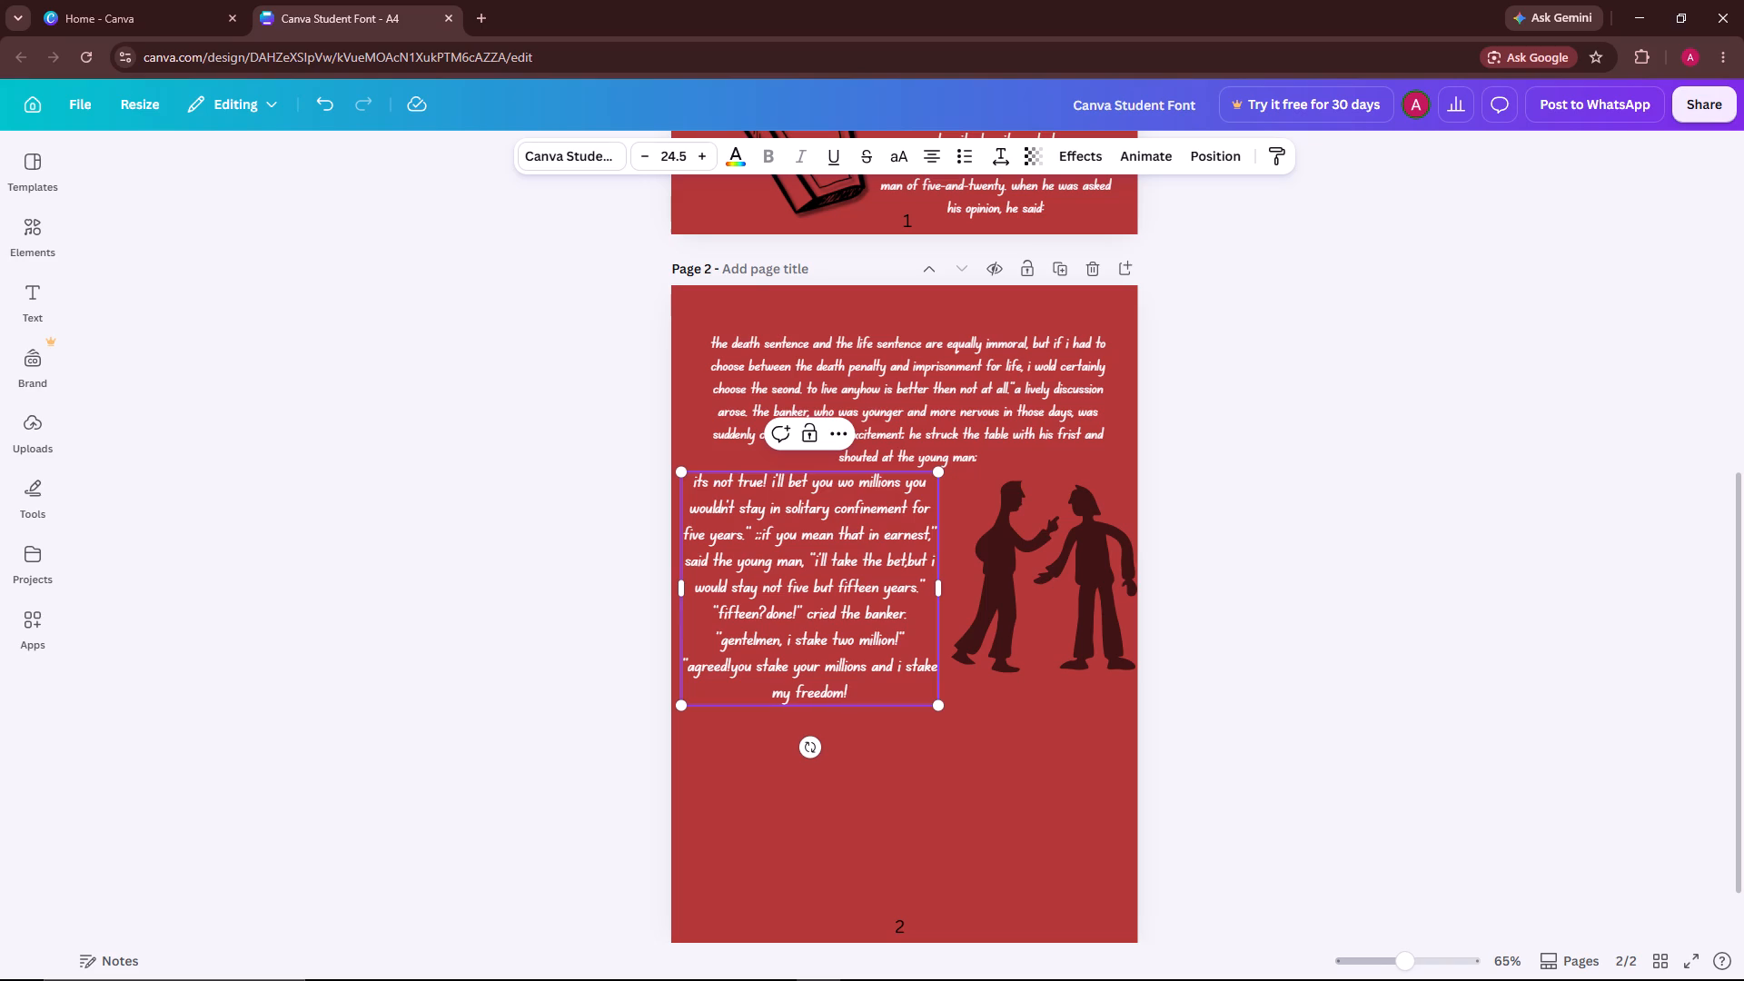
text('')
key(space)
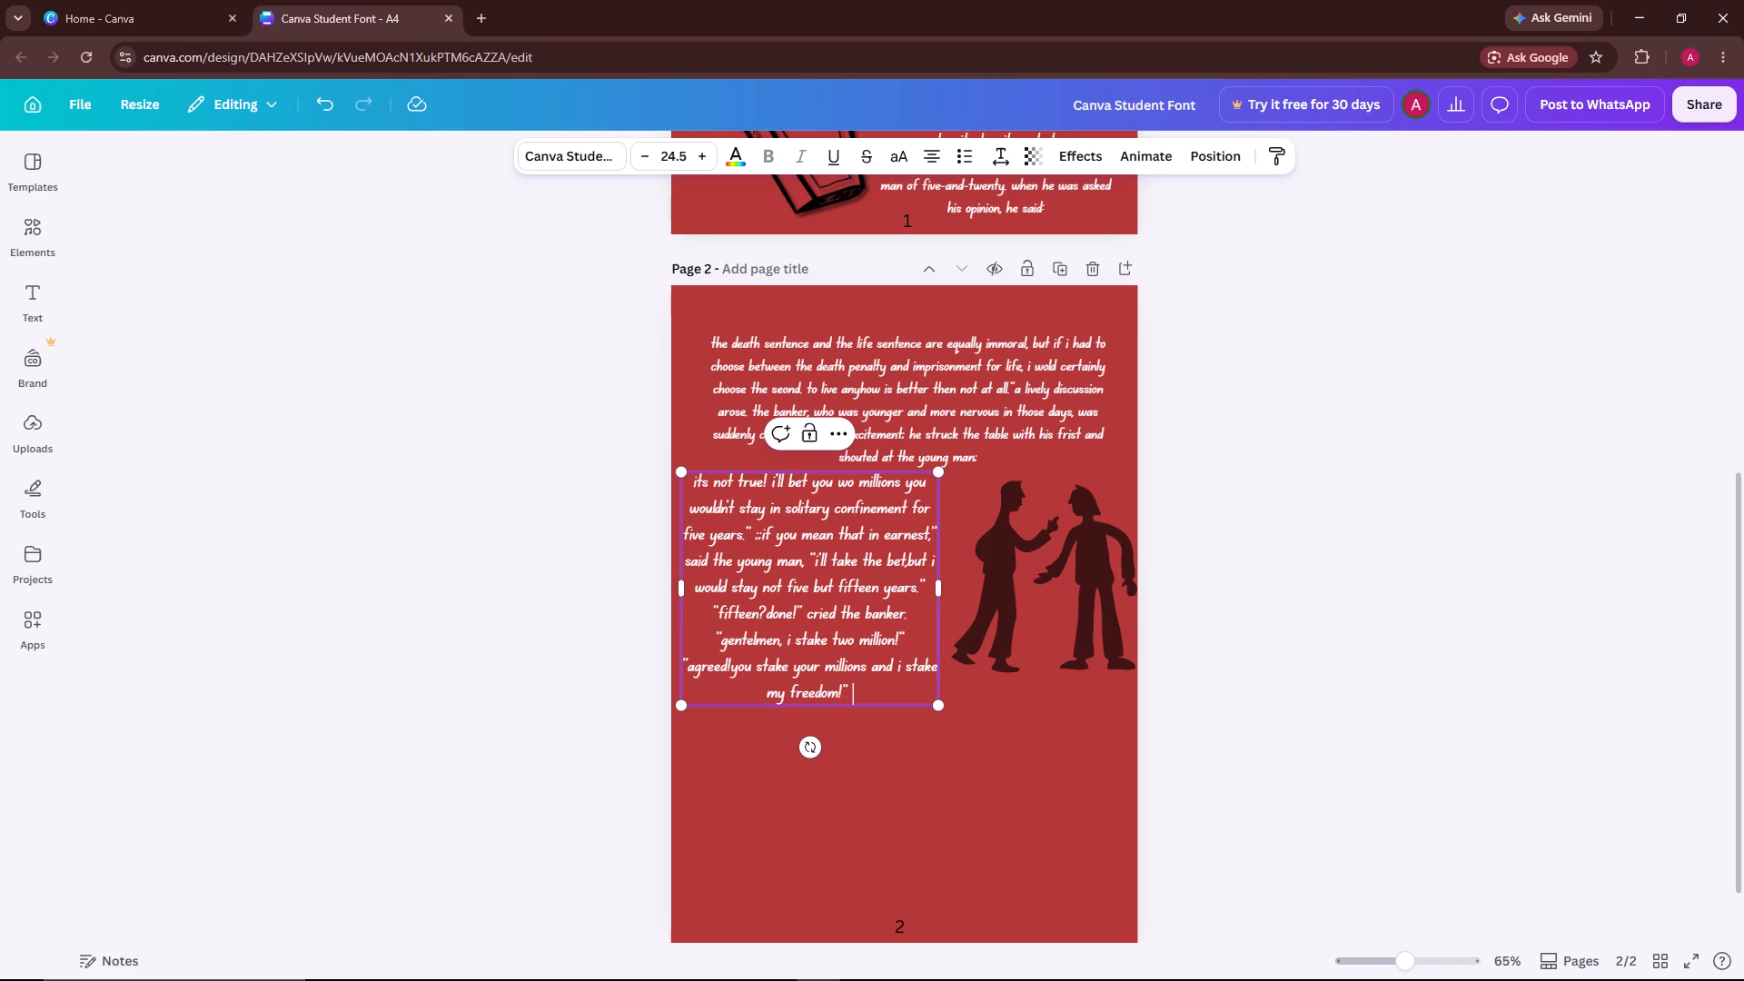
Continue after the reply's closing quotation marks with "said the young man and this" plus a trailing space.
text(said)
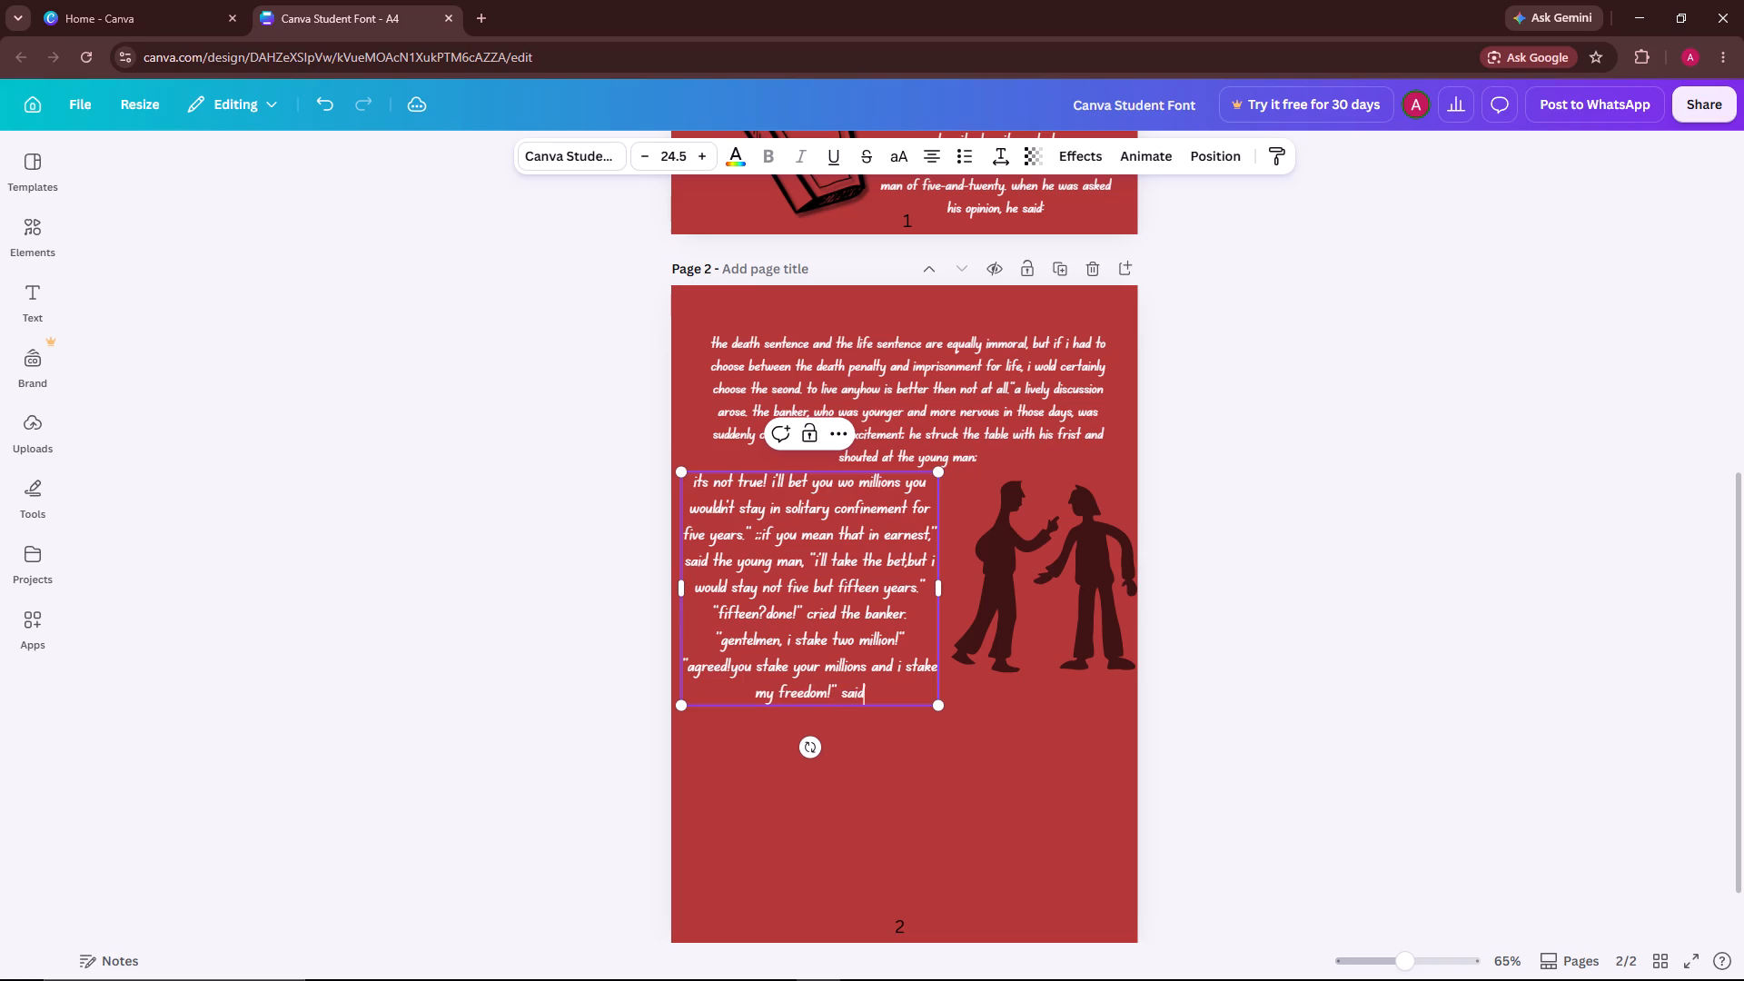
key(space)
text(the)
key(space)
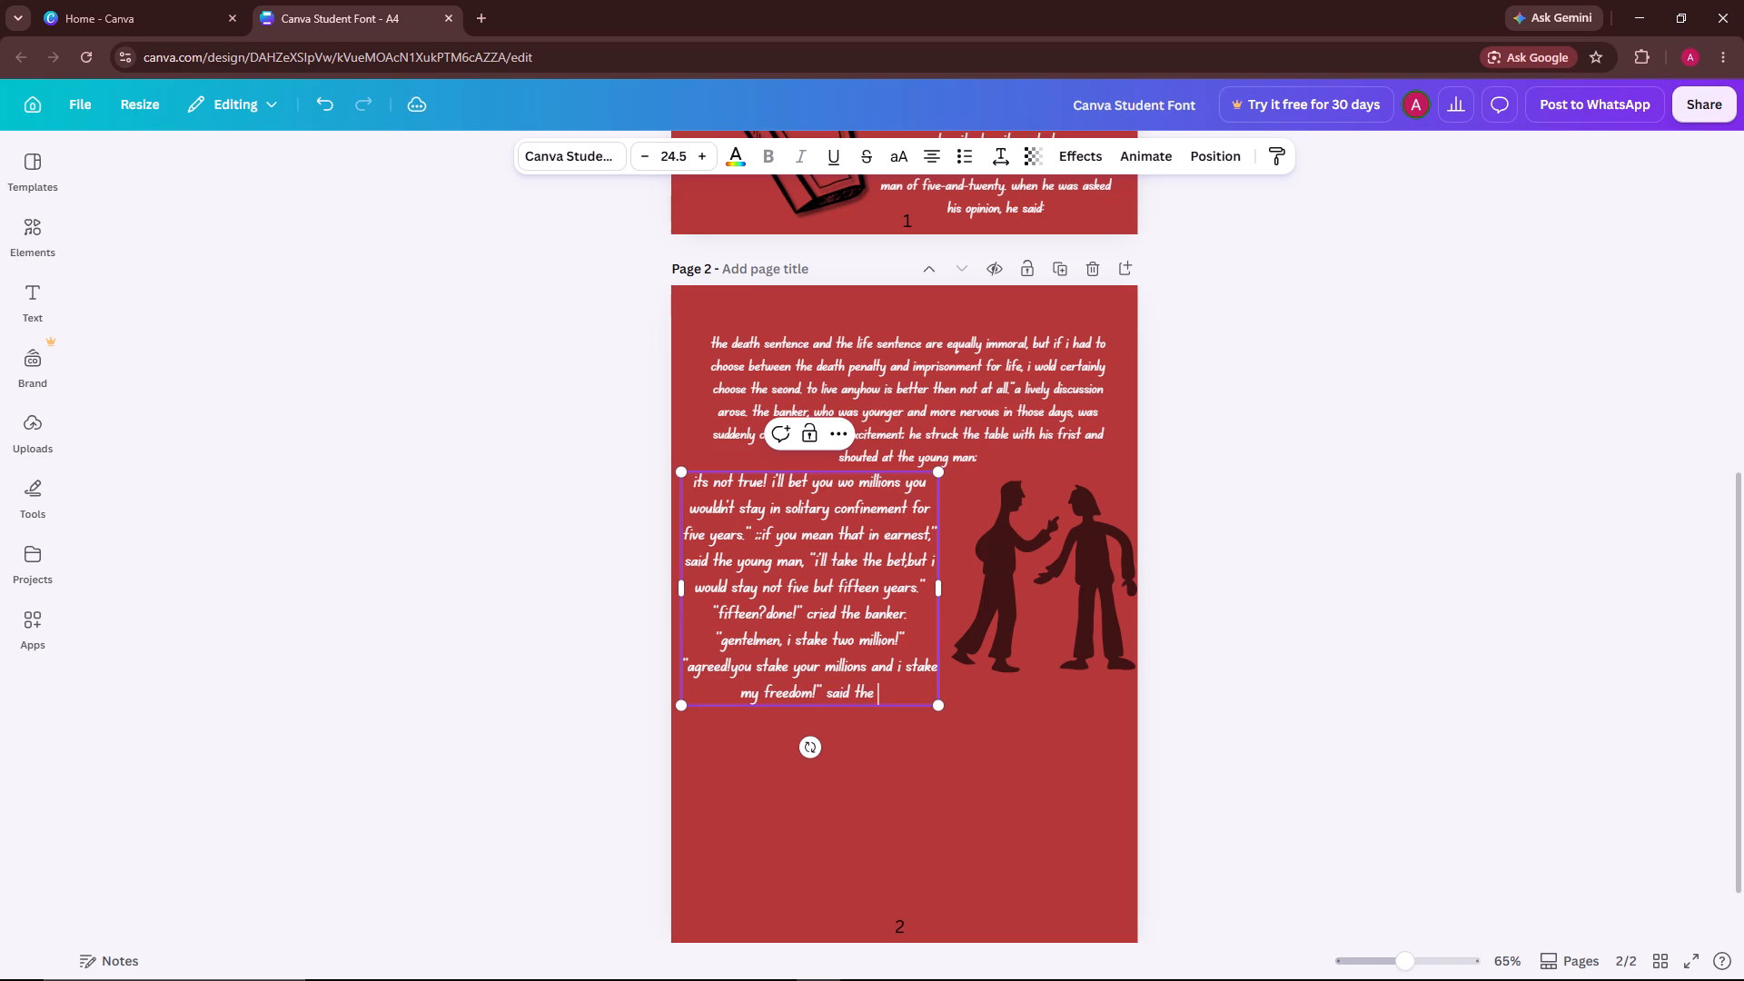
text(young)
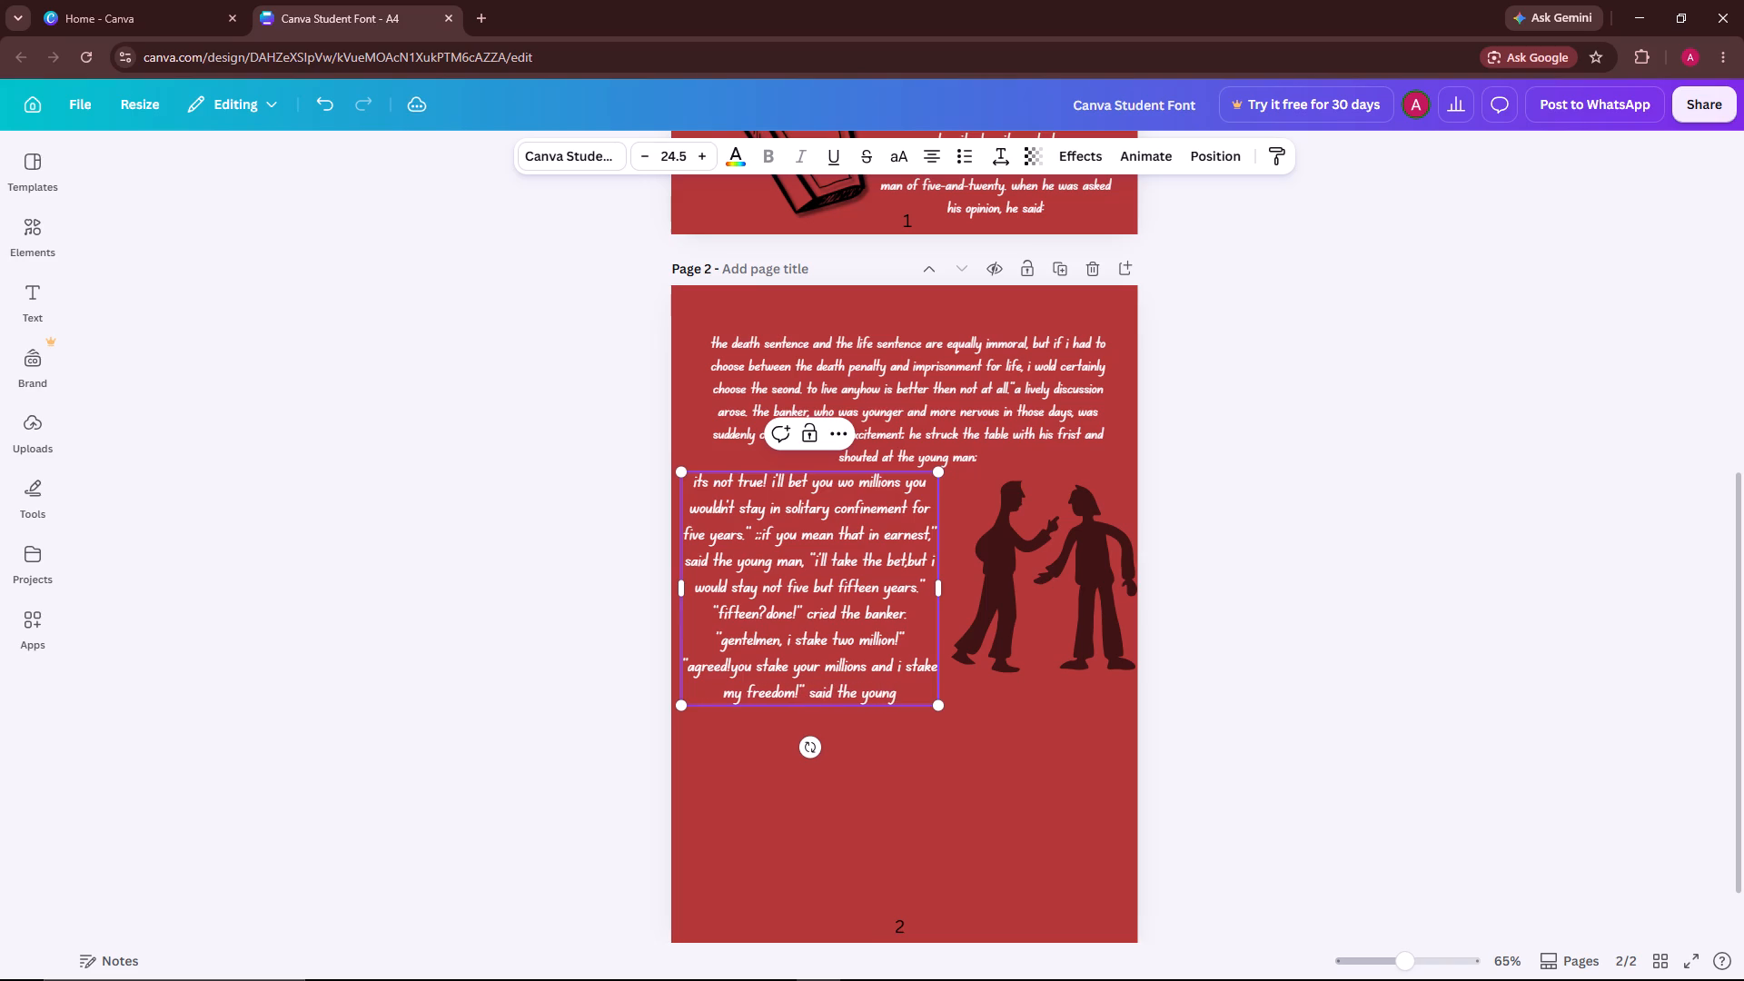
key(space)
text(man)
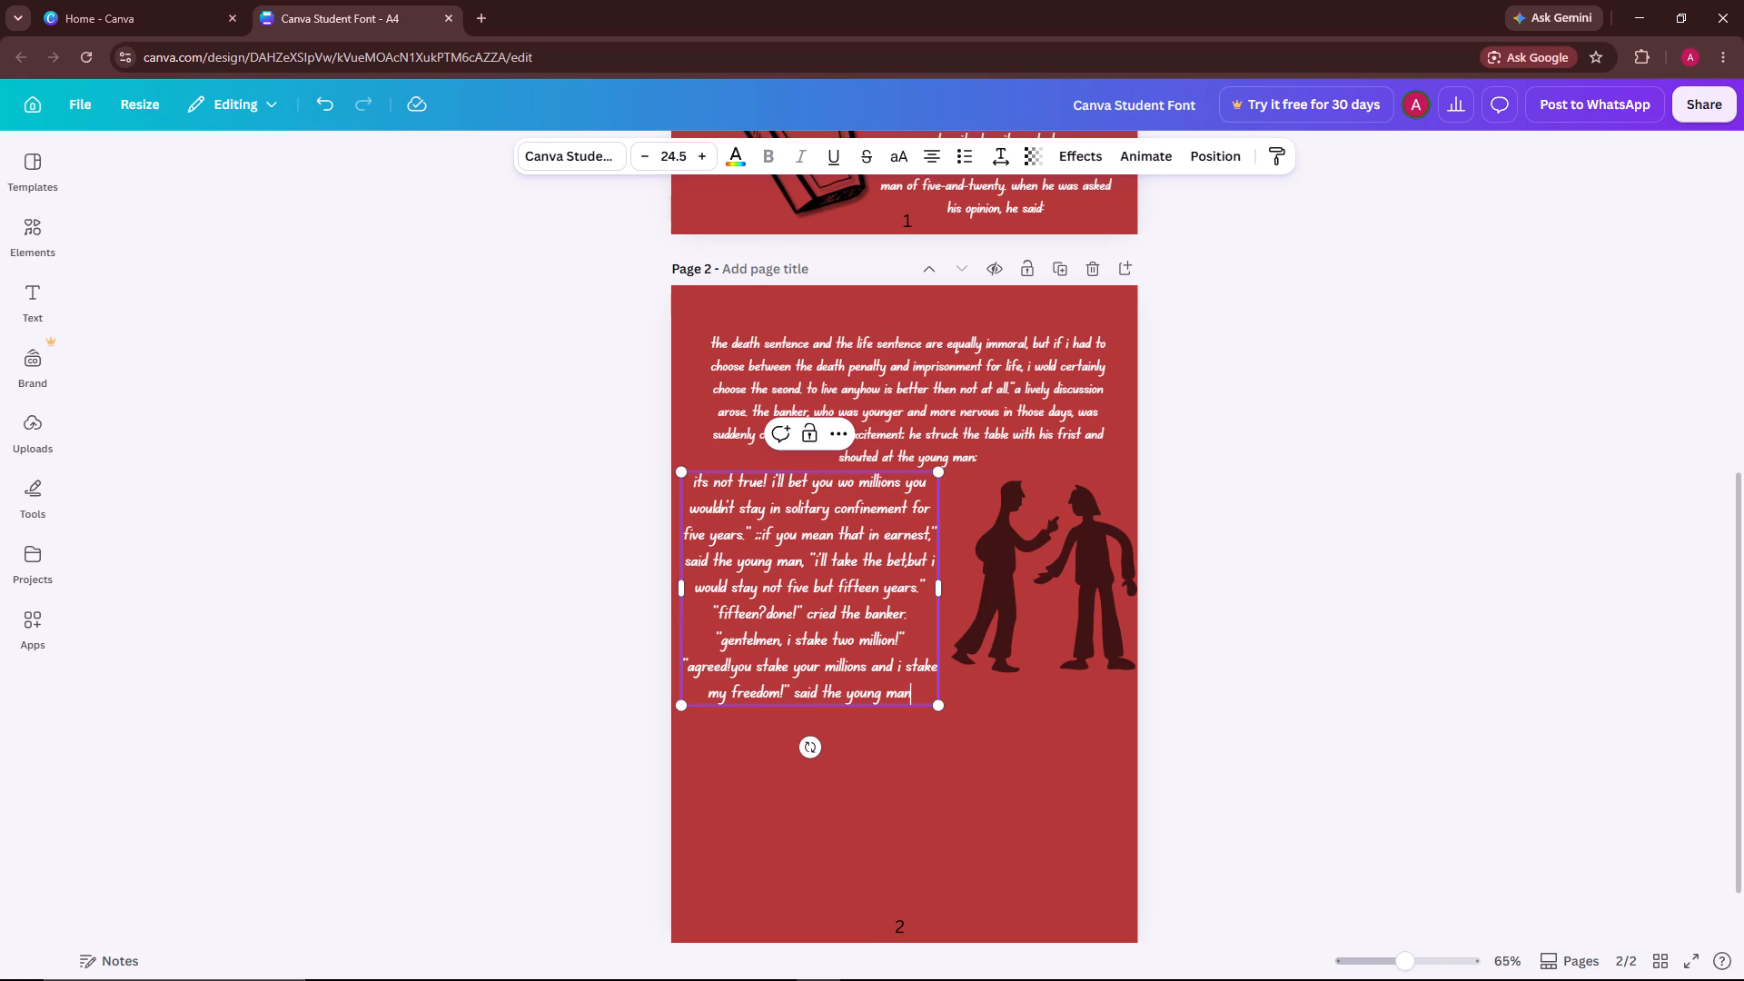
key(space)
text(and)
key(space)
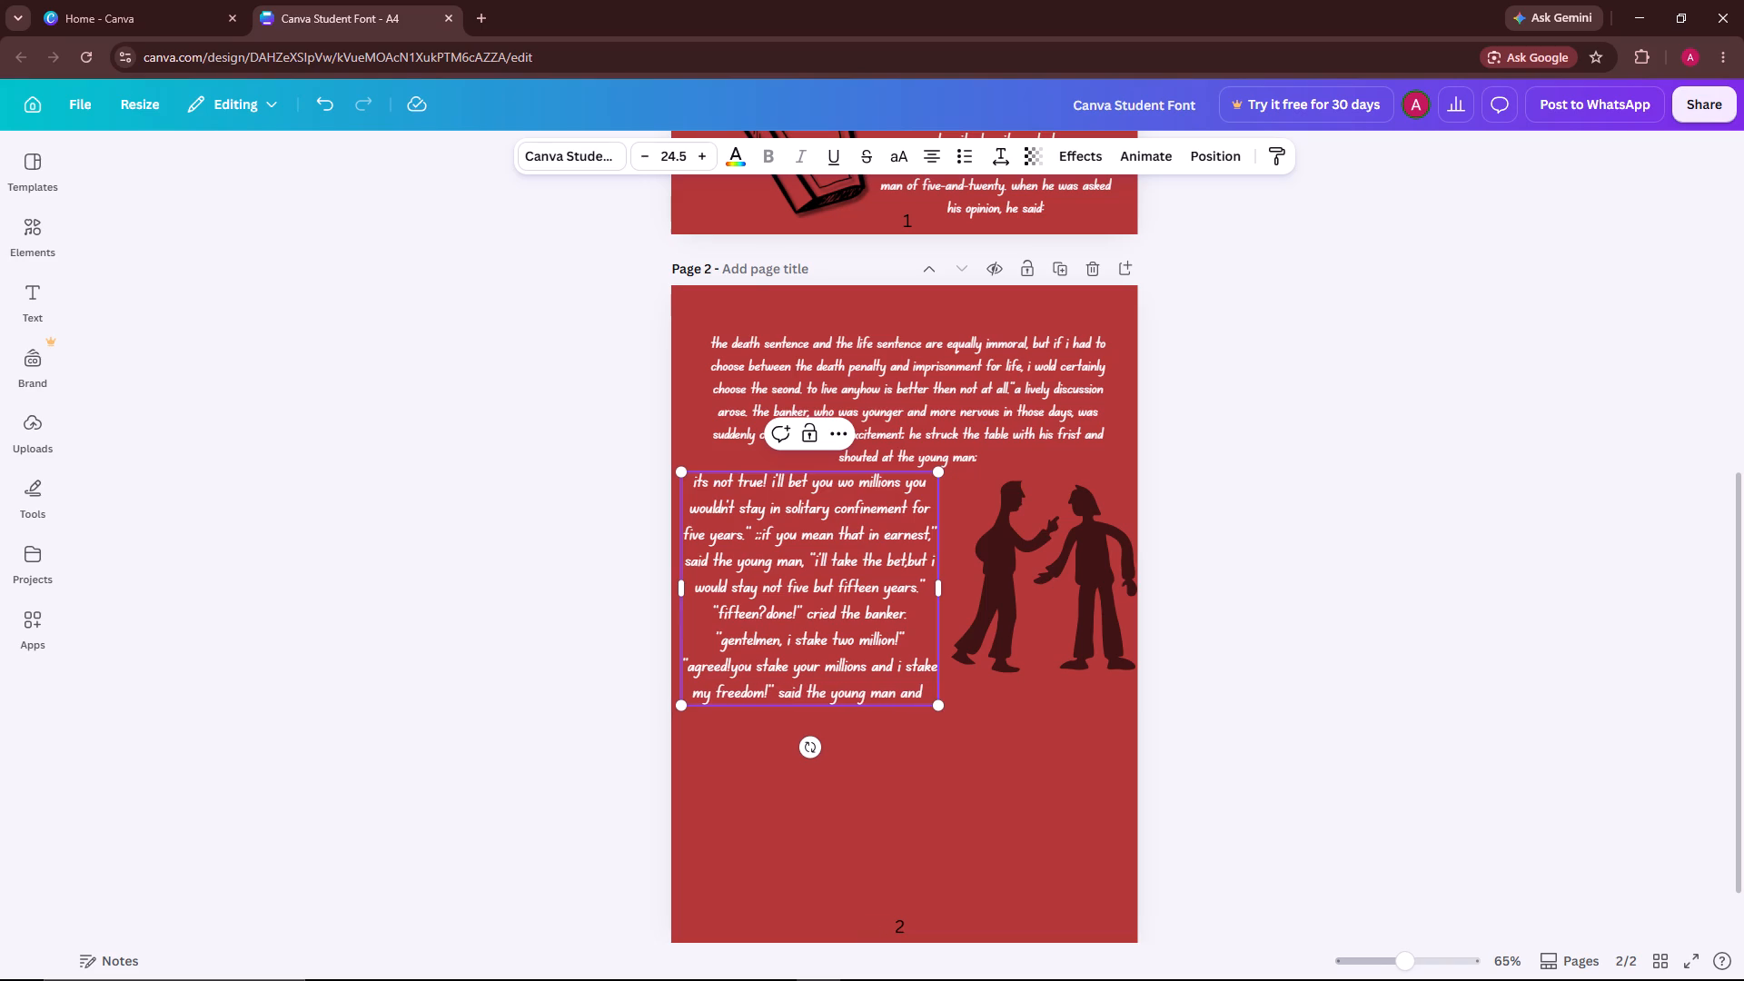
text(this)
key(space)
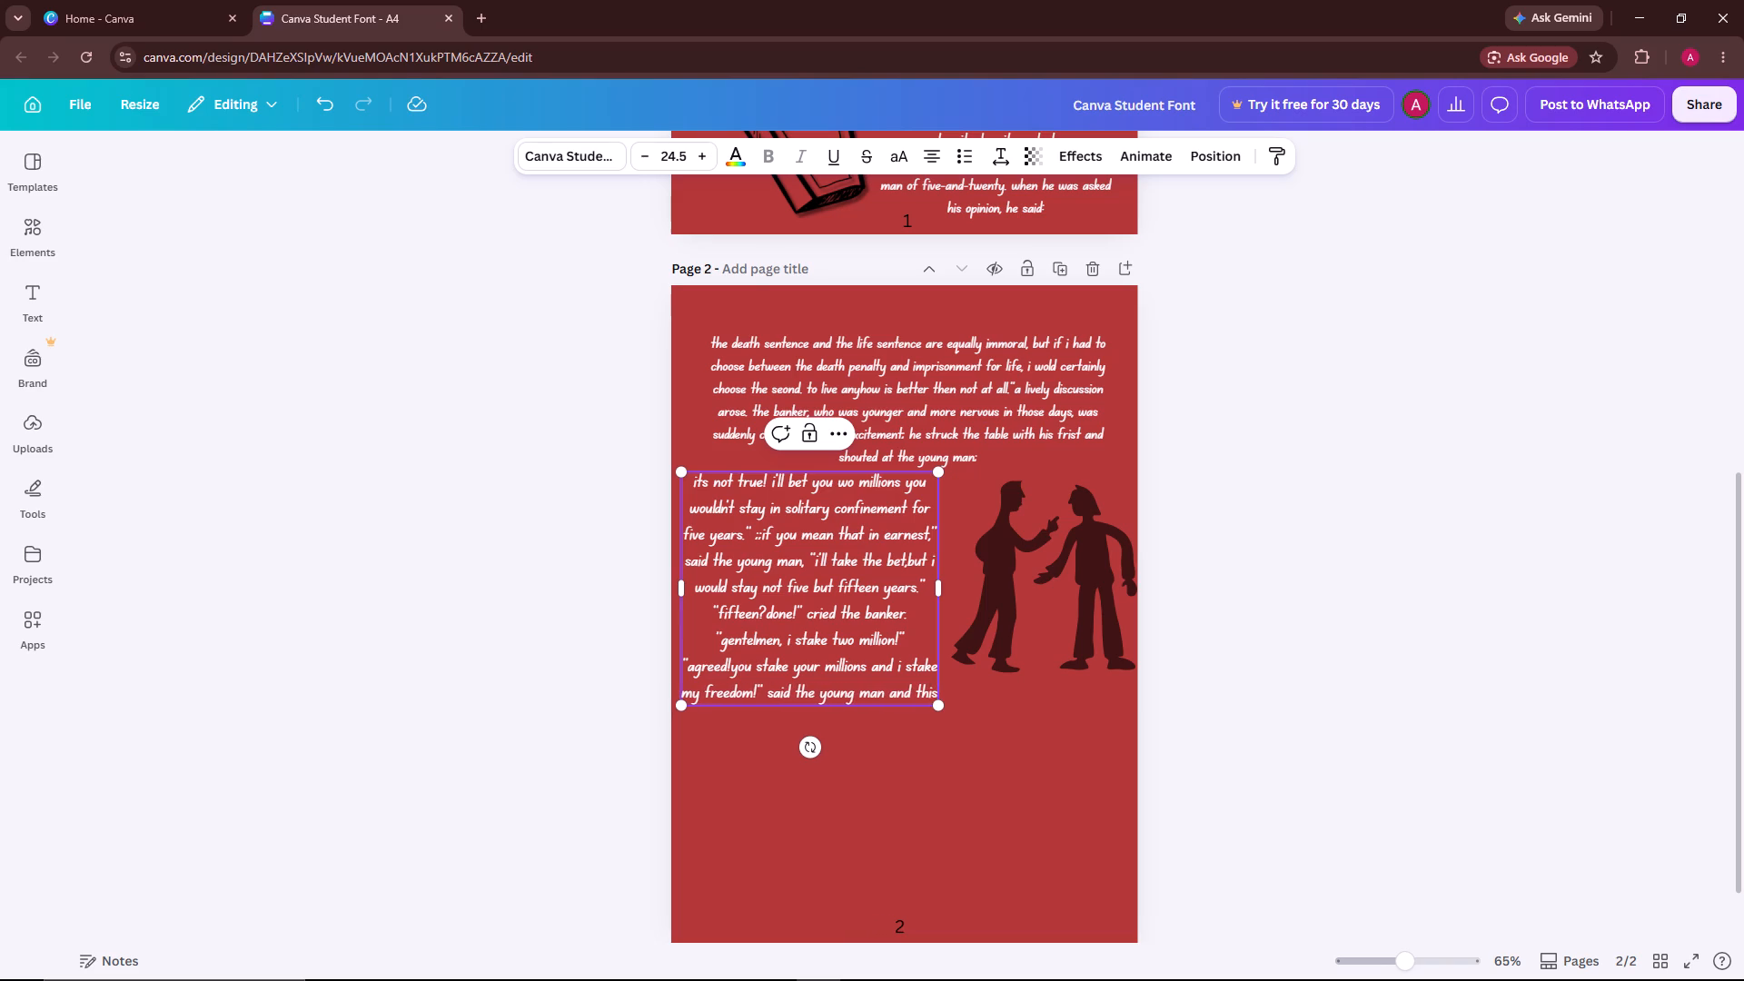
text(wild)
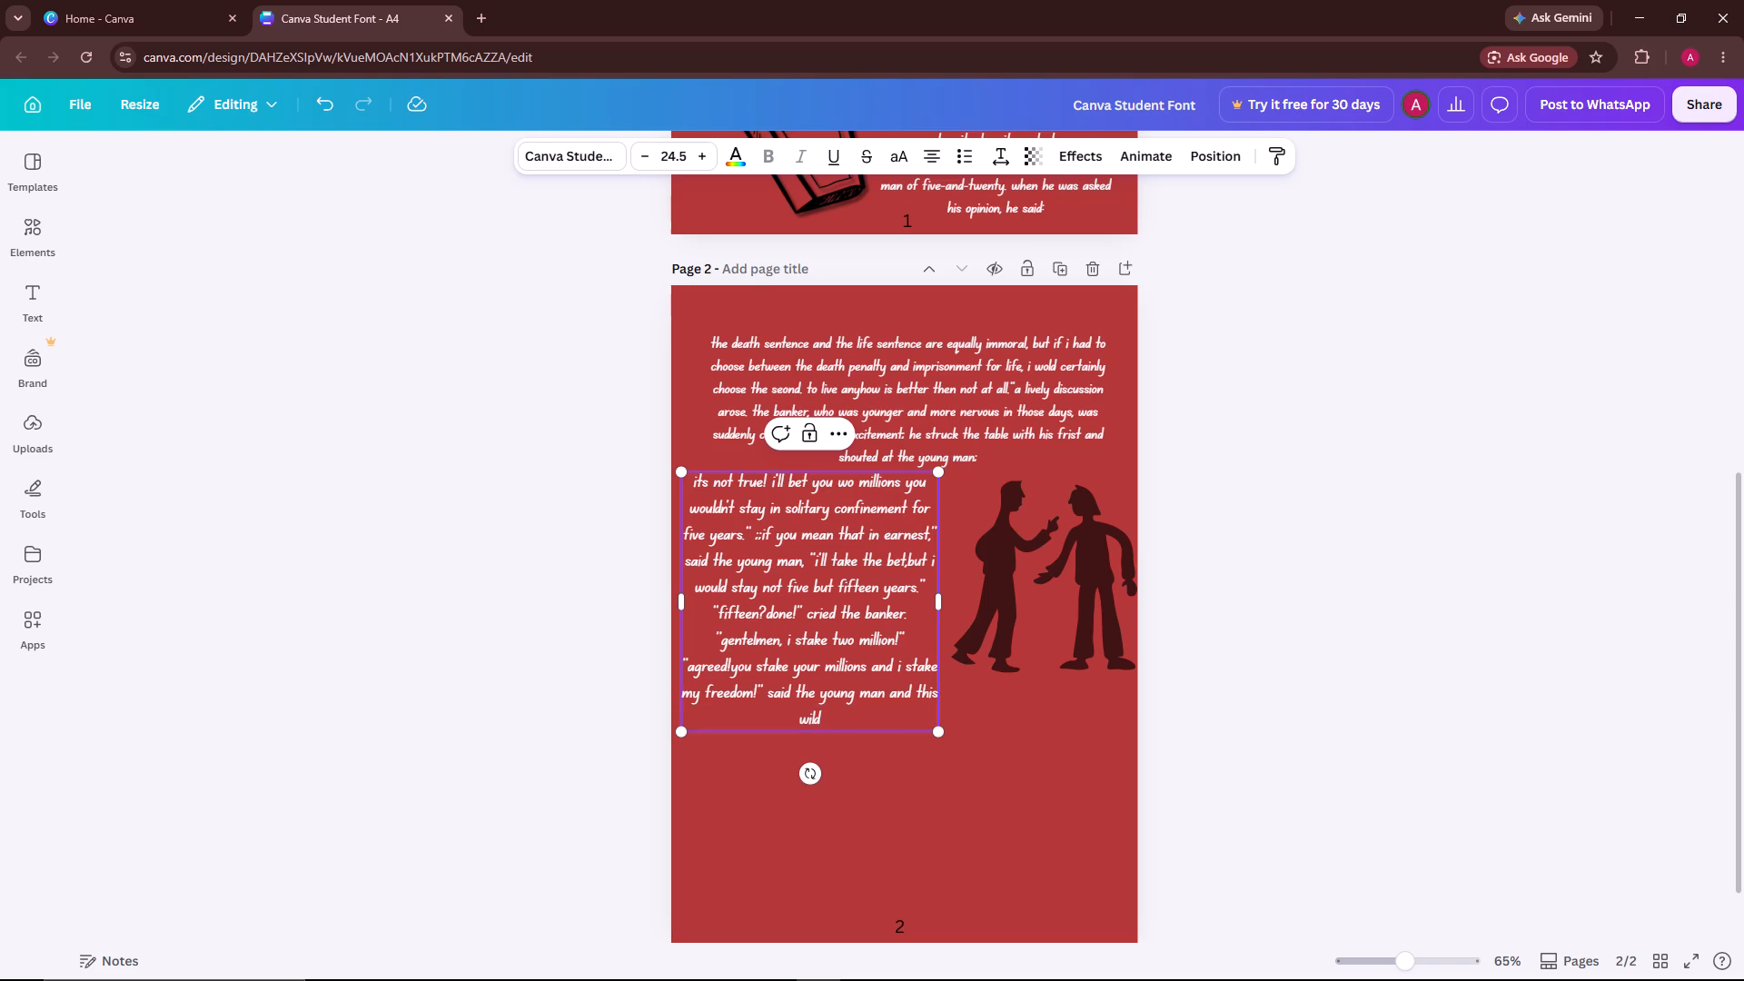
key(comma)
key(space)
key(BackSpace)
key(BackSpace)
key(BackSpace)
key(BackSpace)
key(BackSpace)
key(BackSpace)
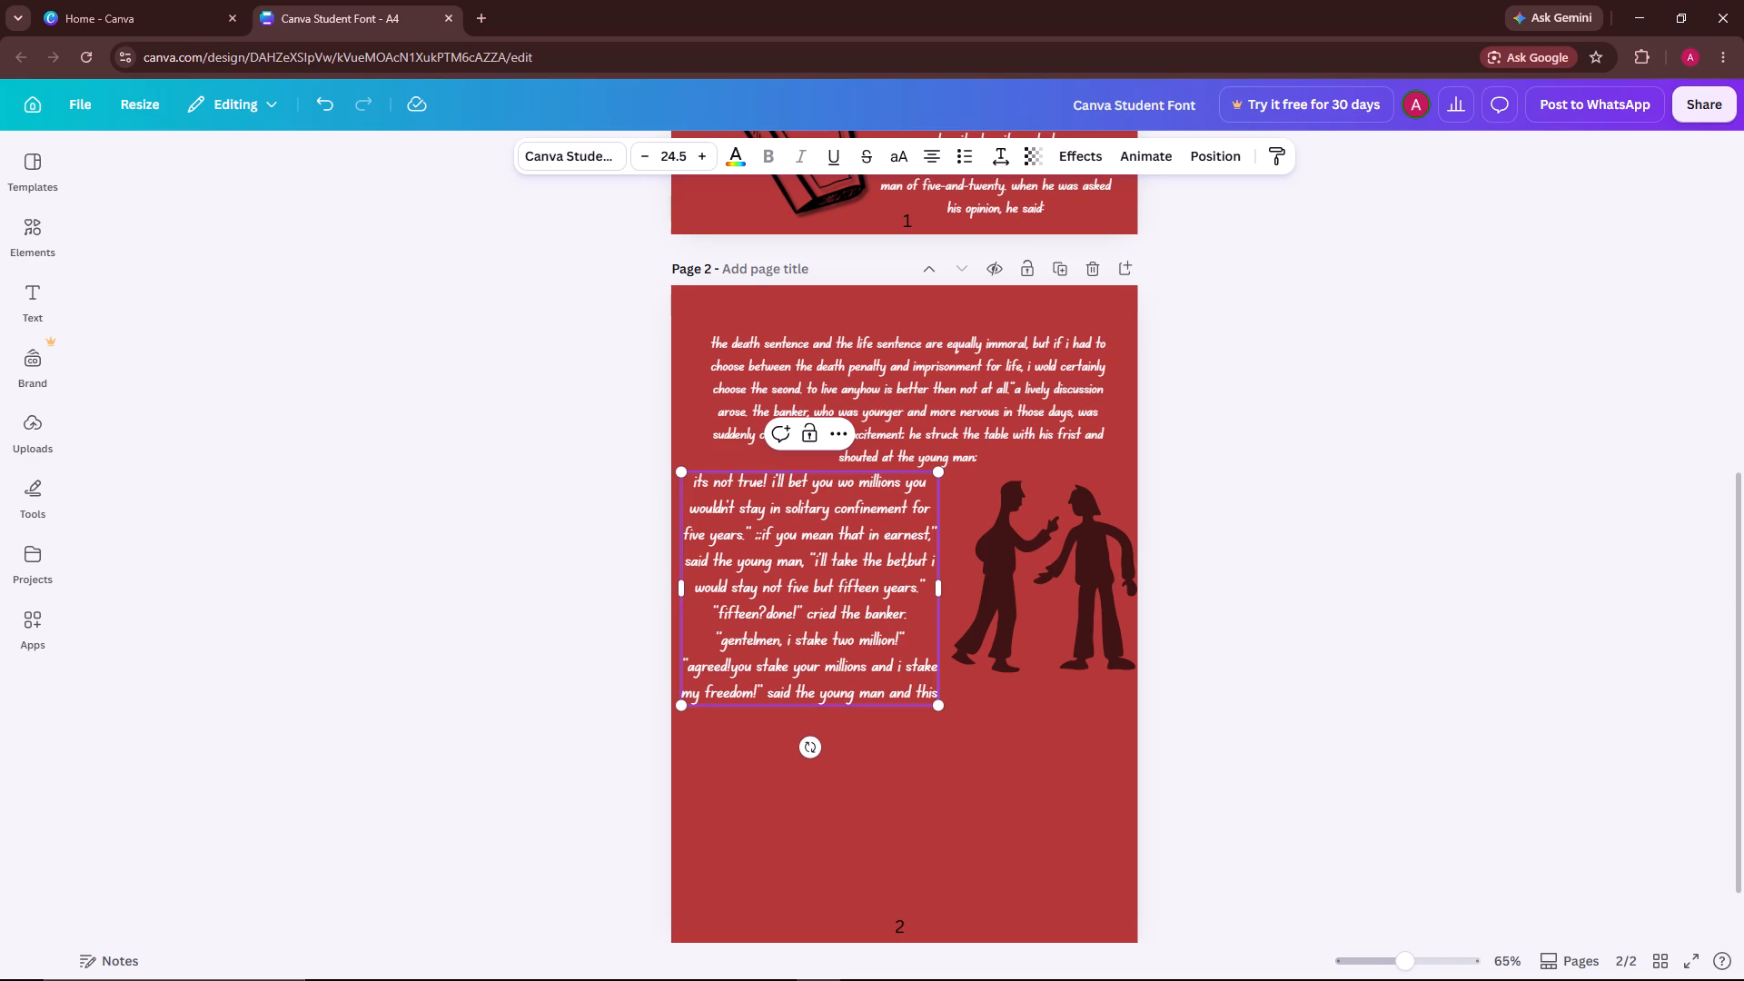
Duplicate the dialogue text box beside the silhouettes and move the copy directly below the original.
click(798, 669)
click(519, 588)
click(778, 579)
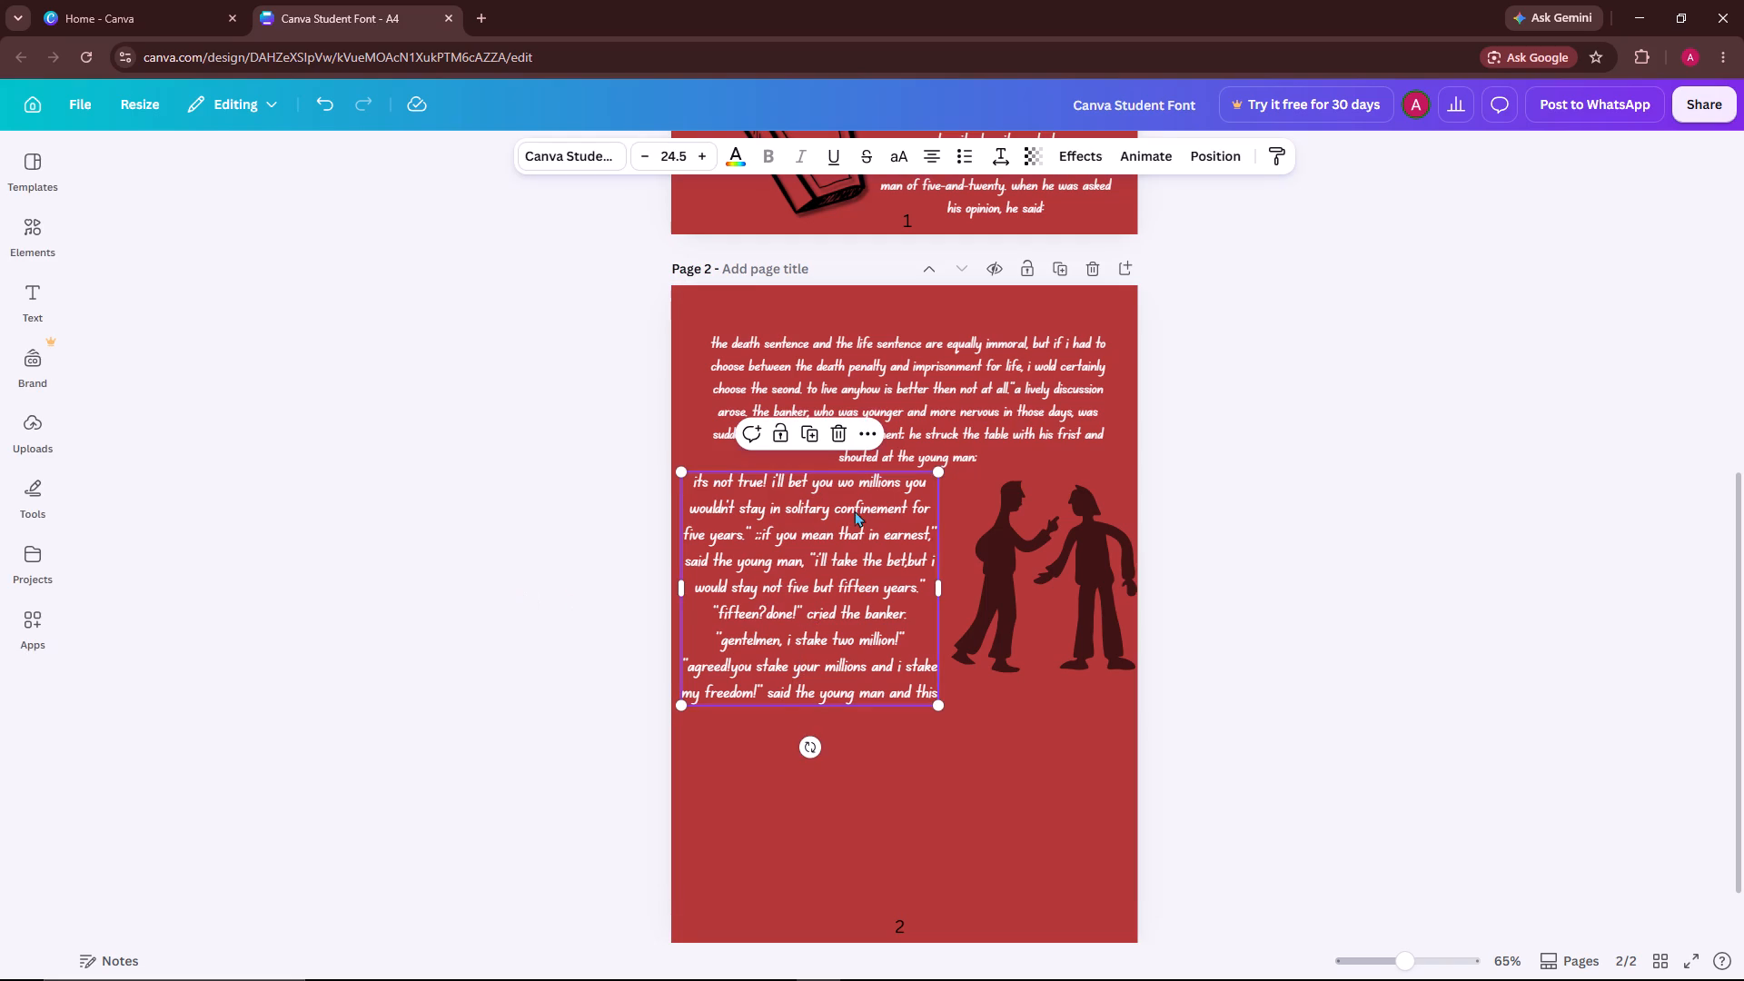
click(818, 436)
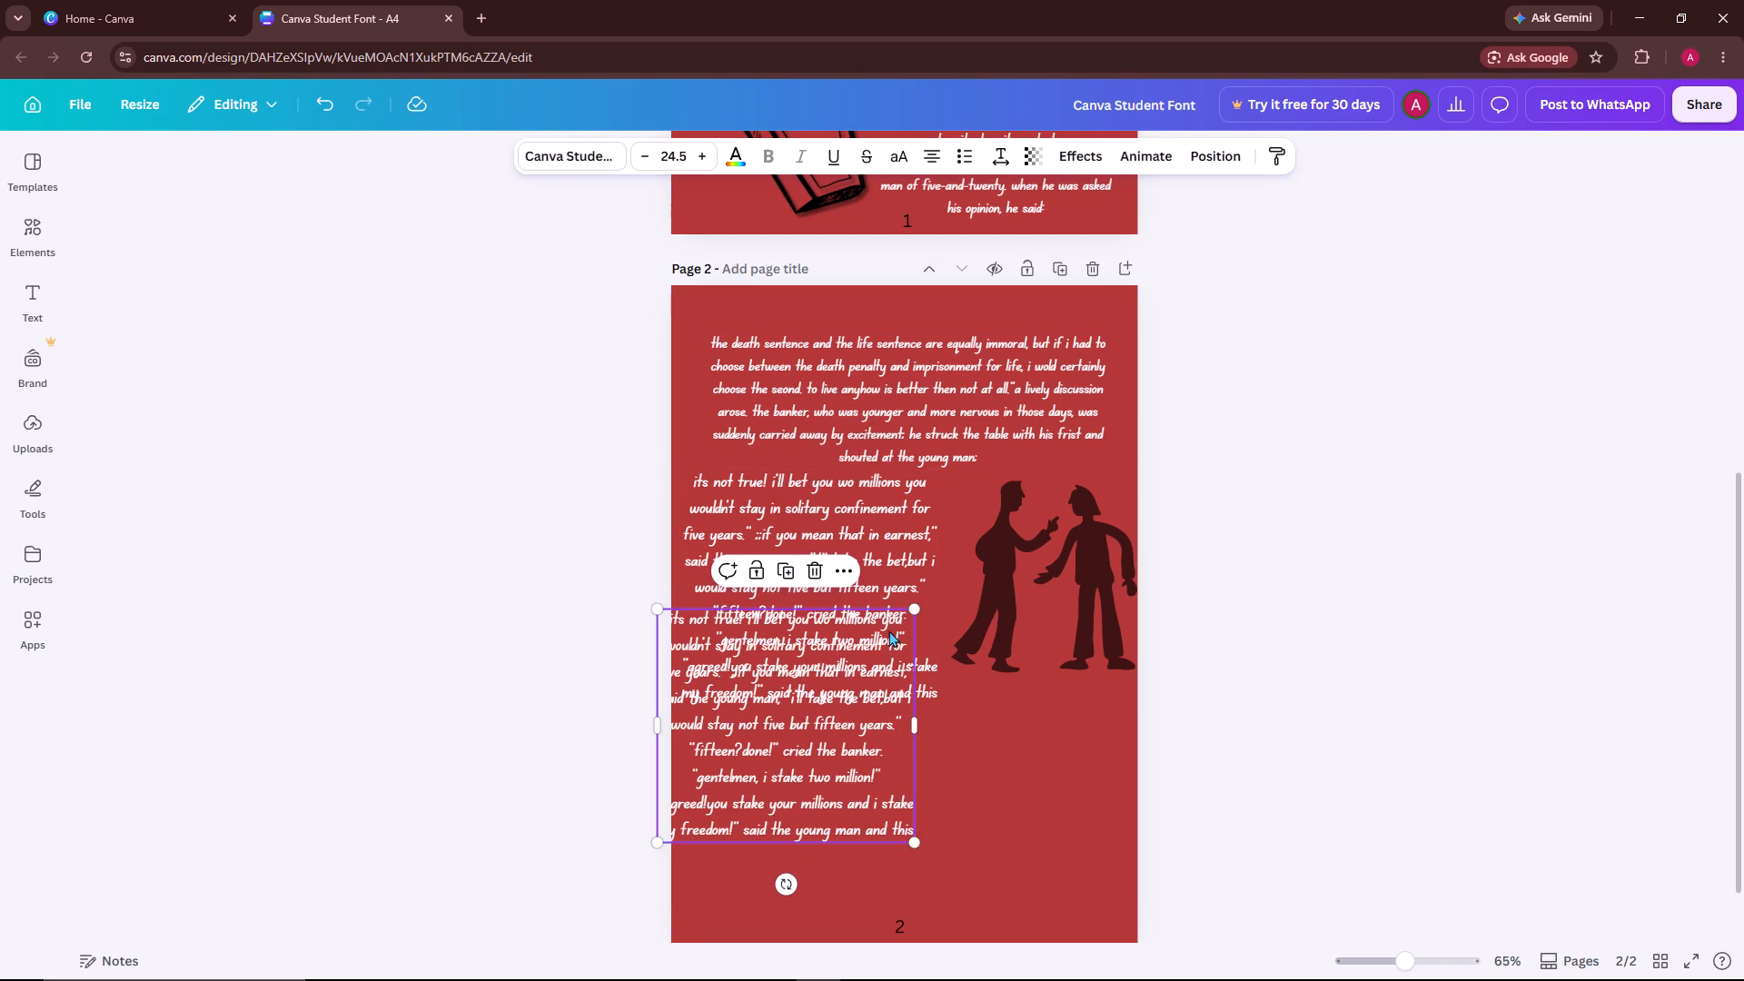
drag(804, 737, 852, 811)
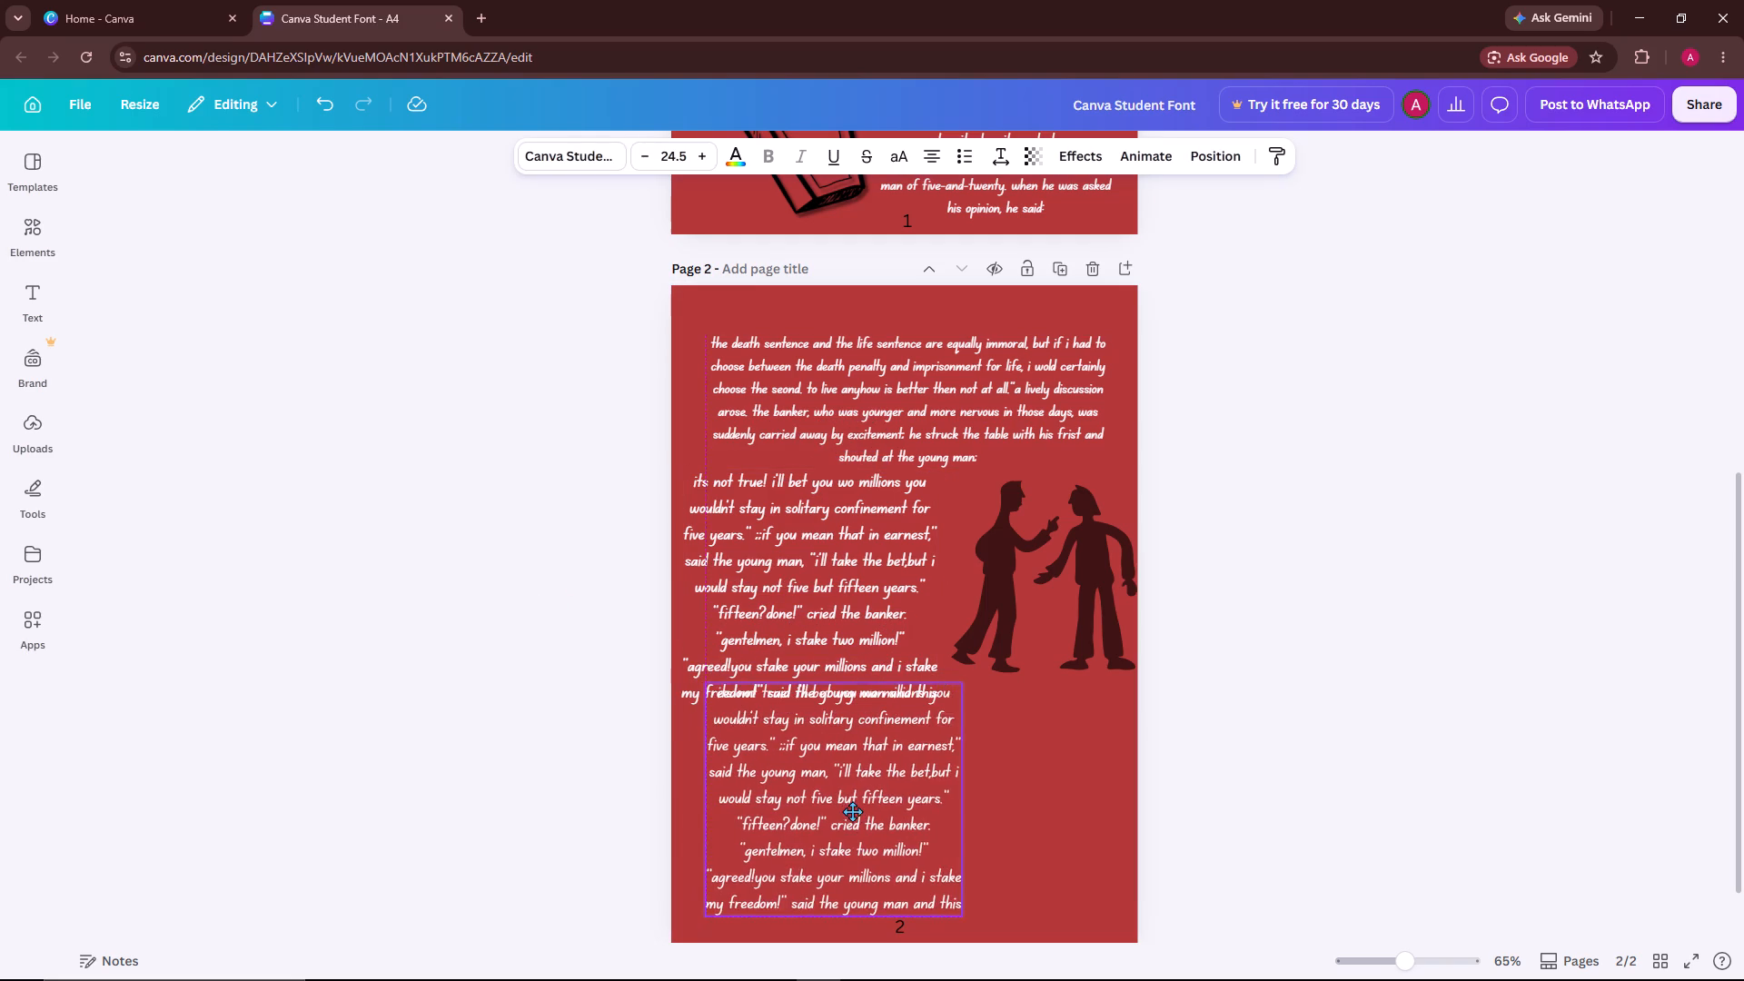
drag(852, 811, 884, 830)
Widen the duplicated text box on both sides to almost the page width and centre it just below the dialogue.
drag(998, 822, 1088, 824)
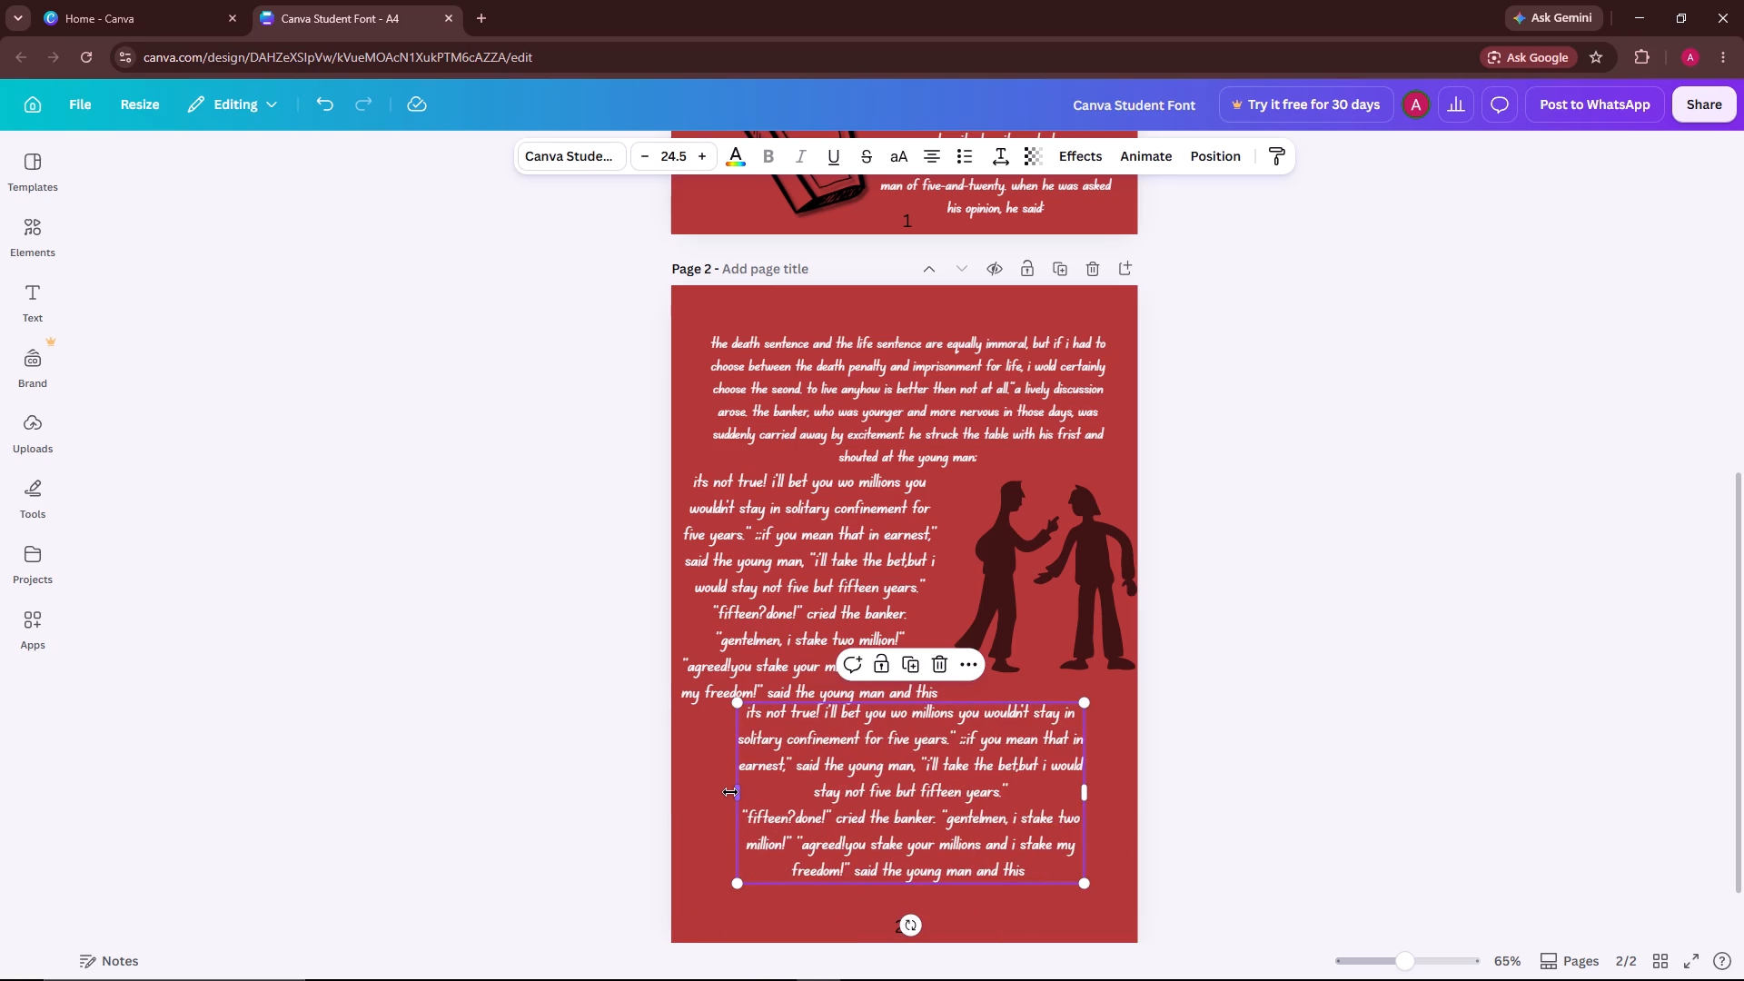
drag(730, 792, 693, 792)
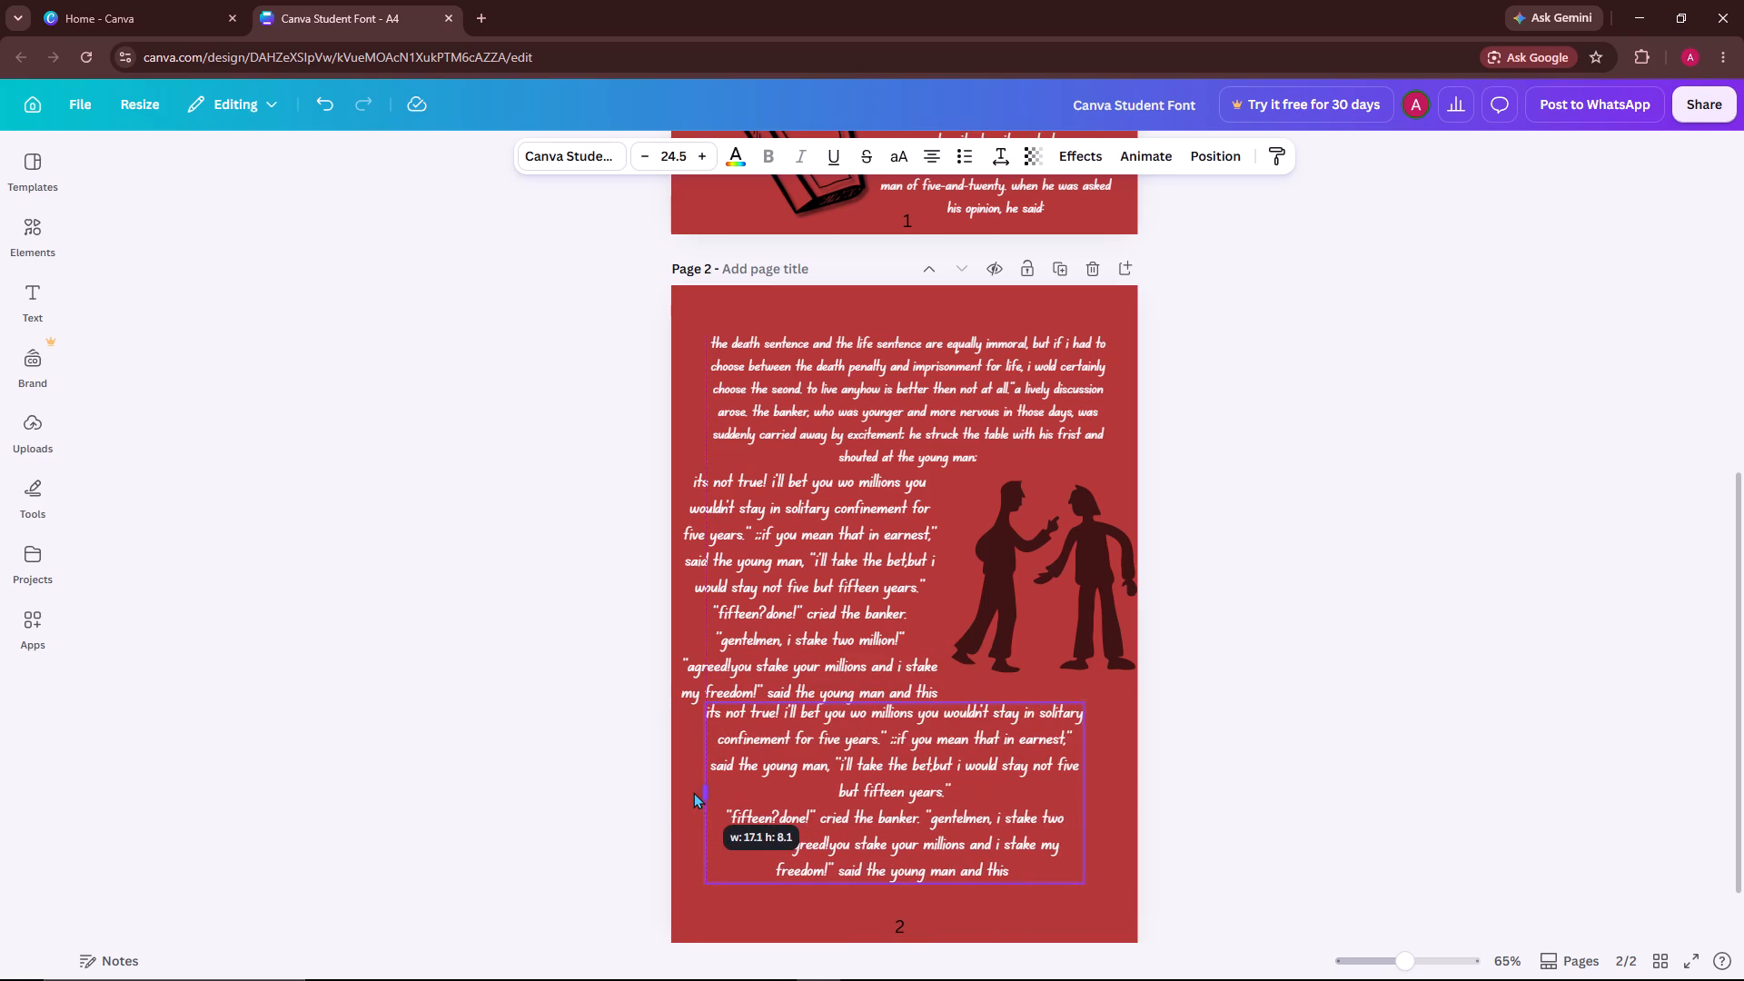
drag(693, 792, 678, 797)
drag(962, 786, 979, 796)
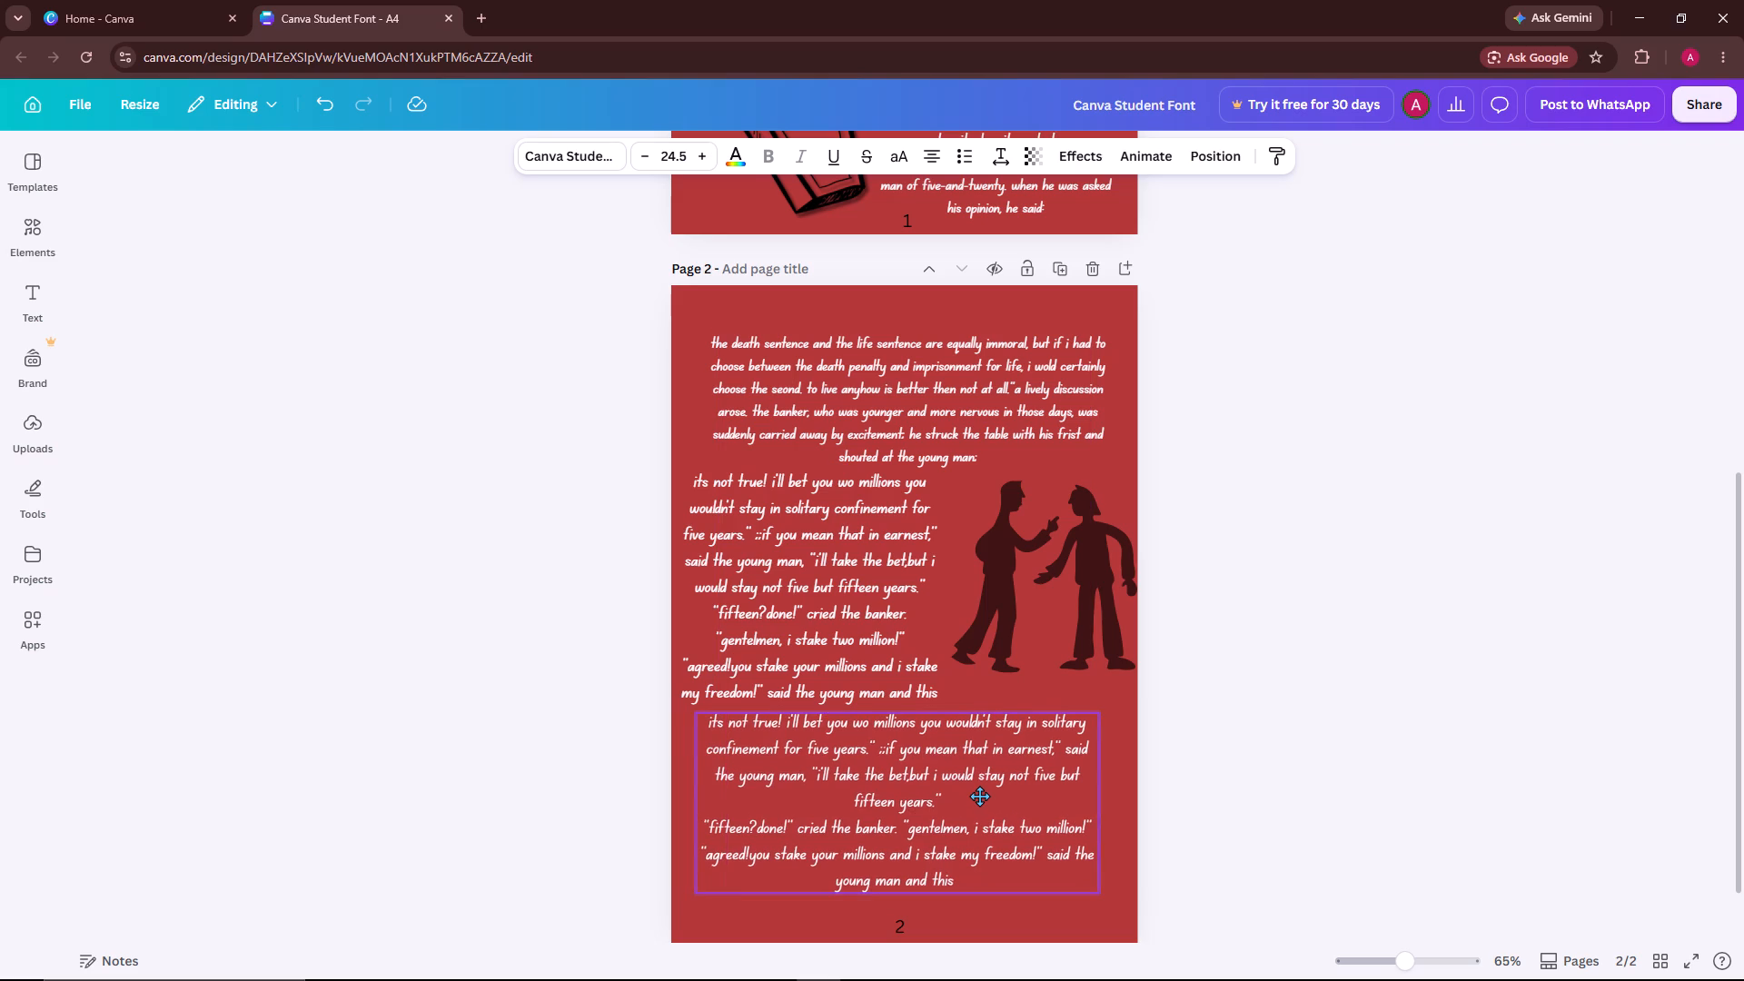
drag(979, 796, 983, 798)
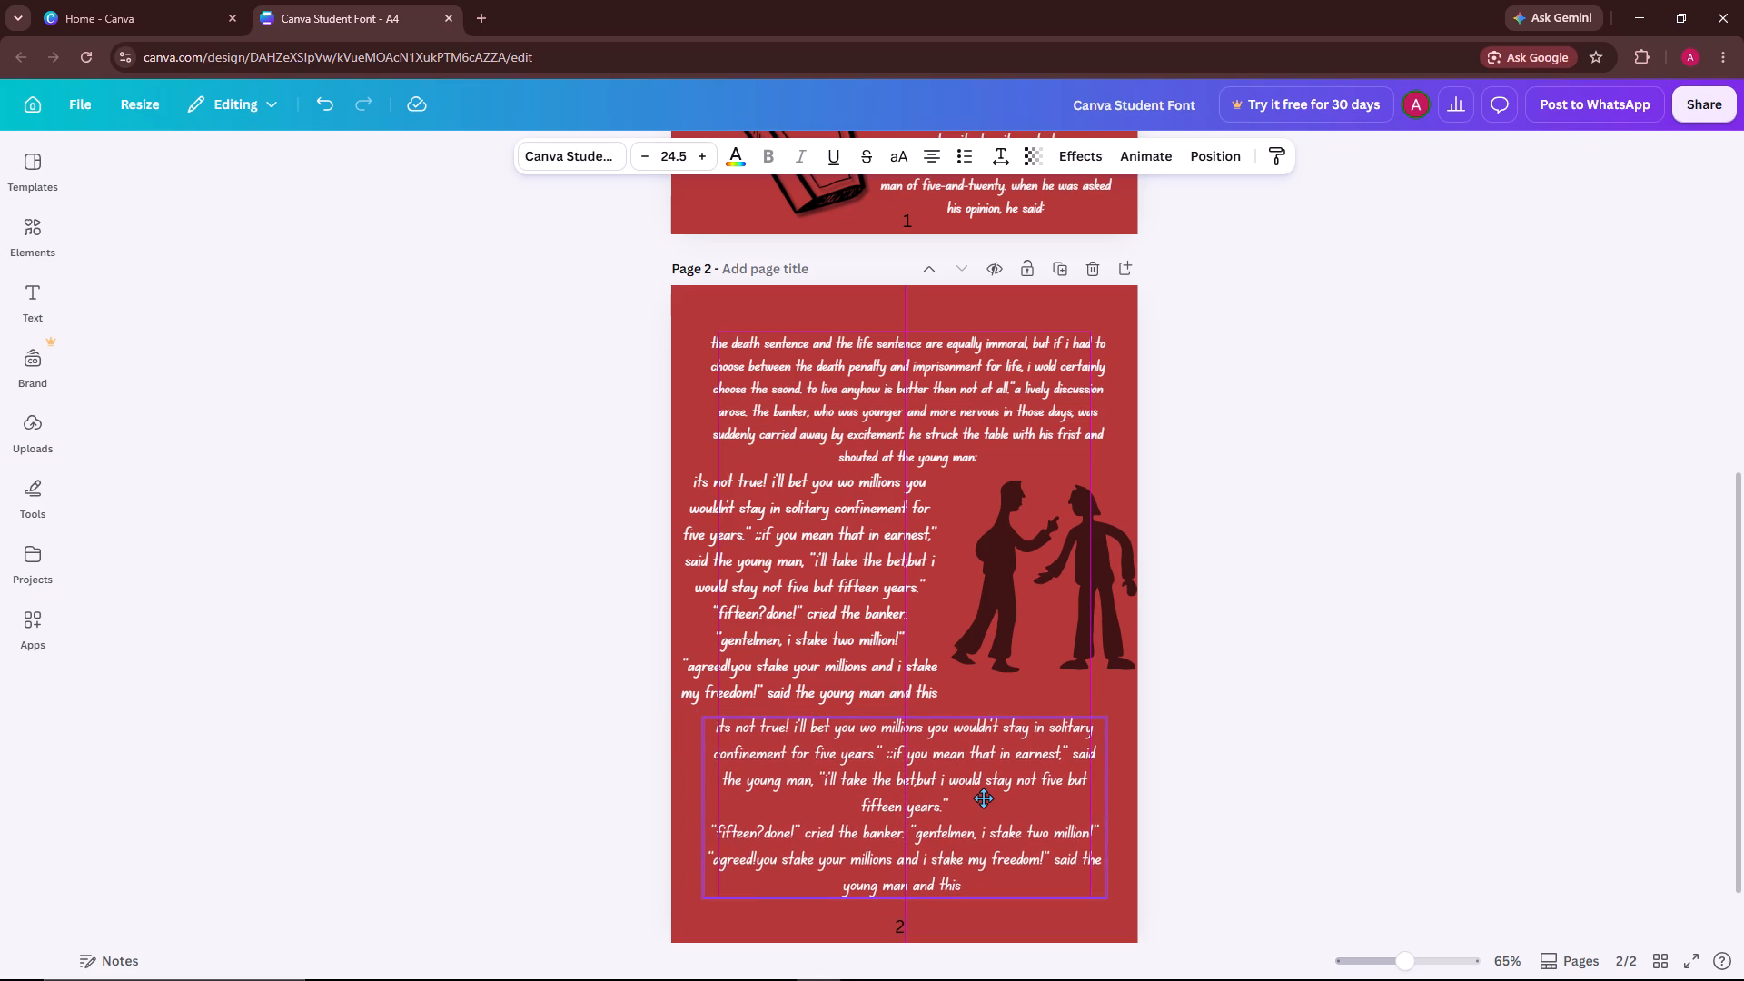
drag(983, 798, 983, 792)
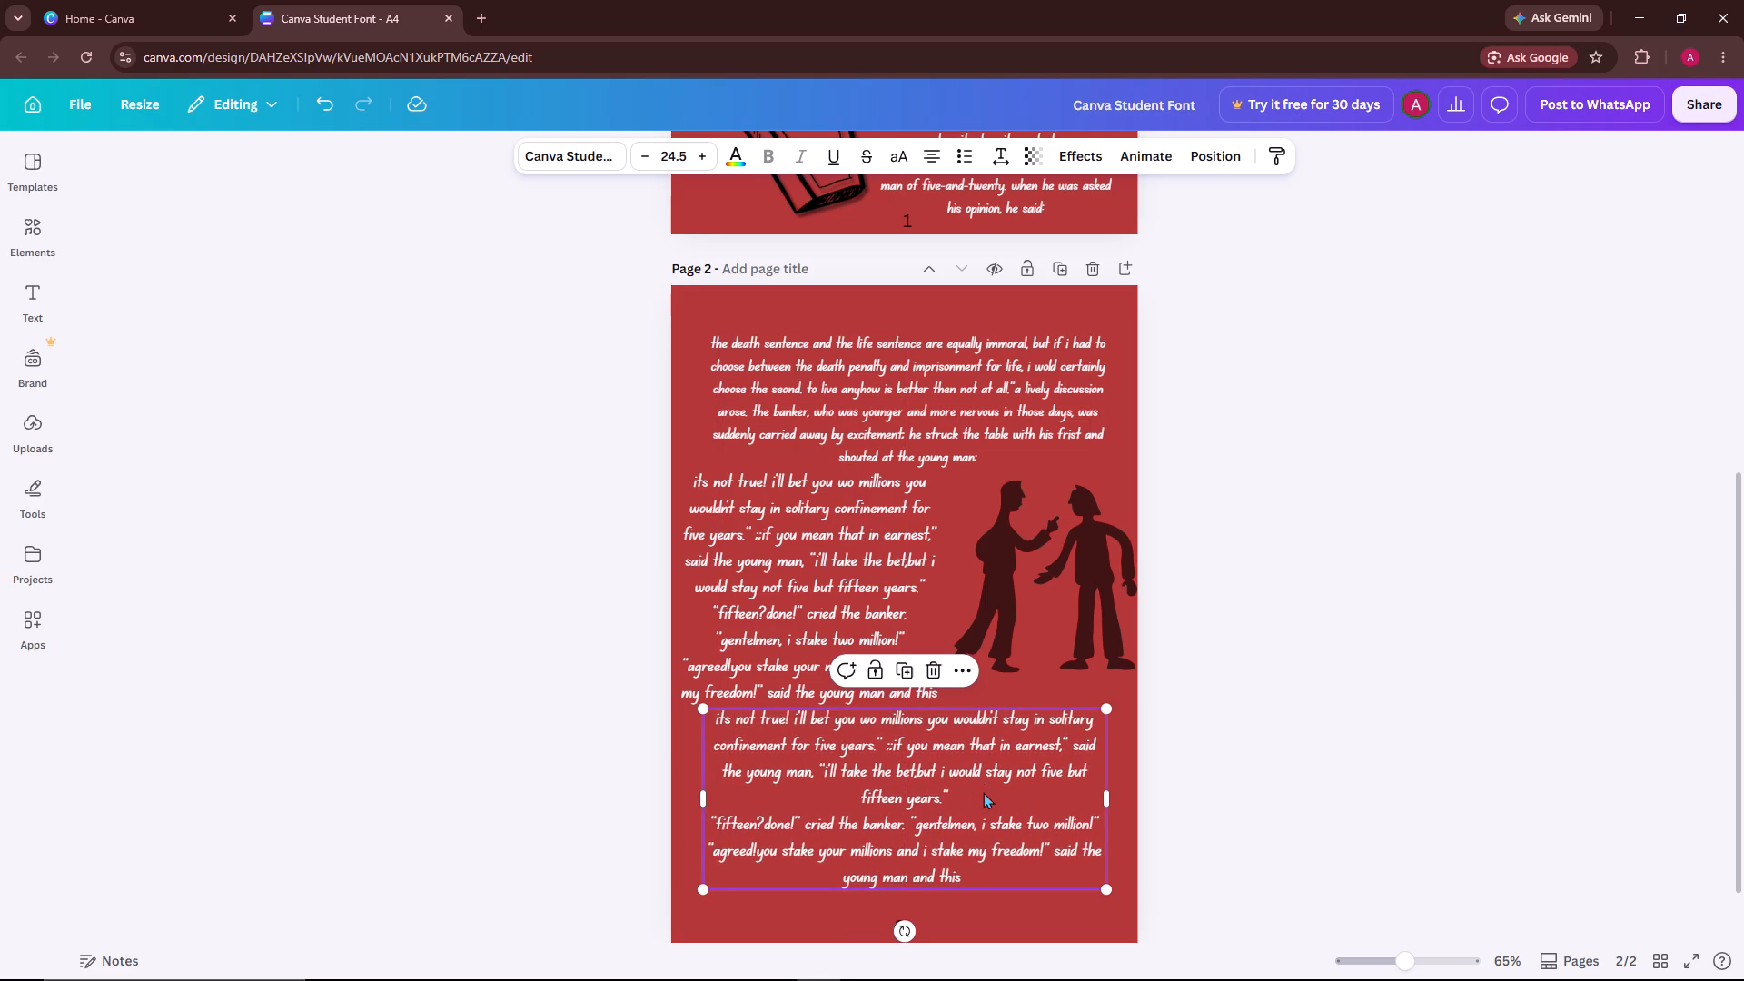
click(1303, 802)
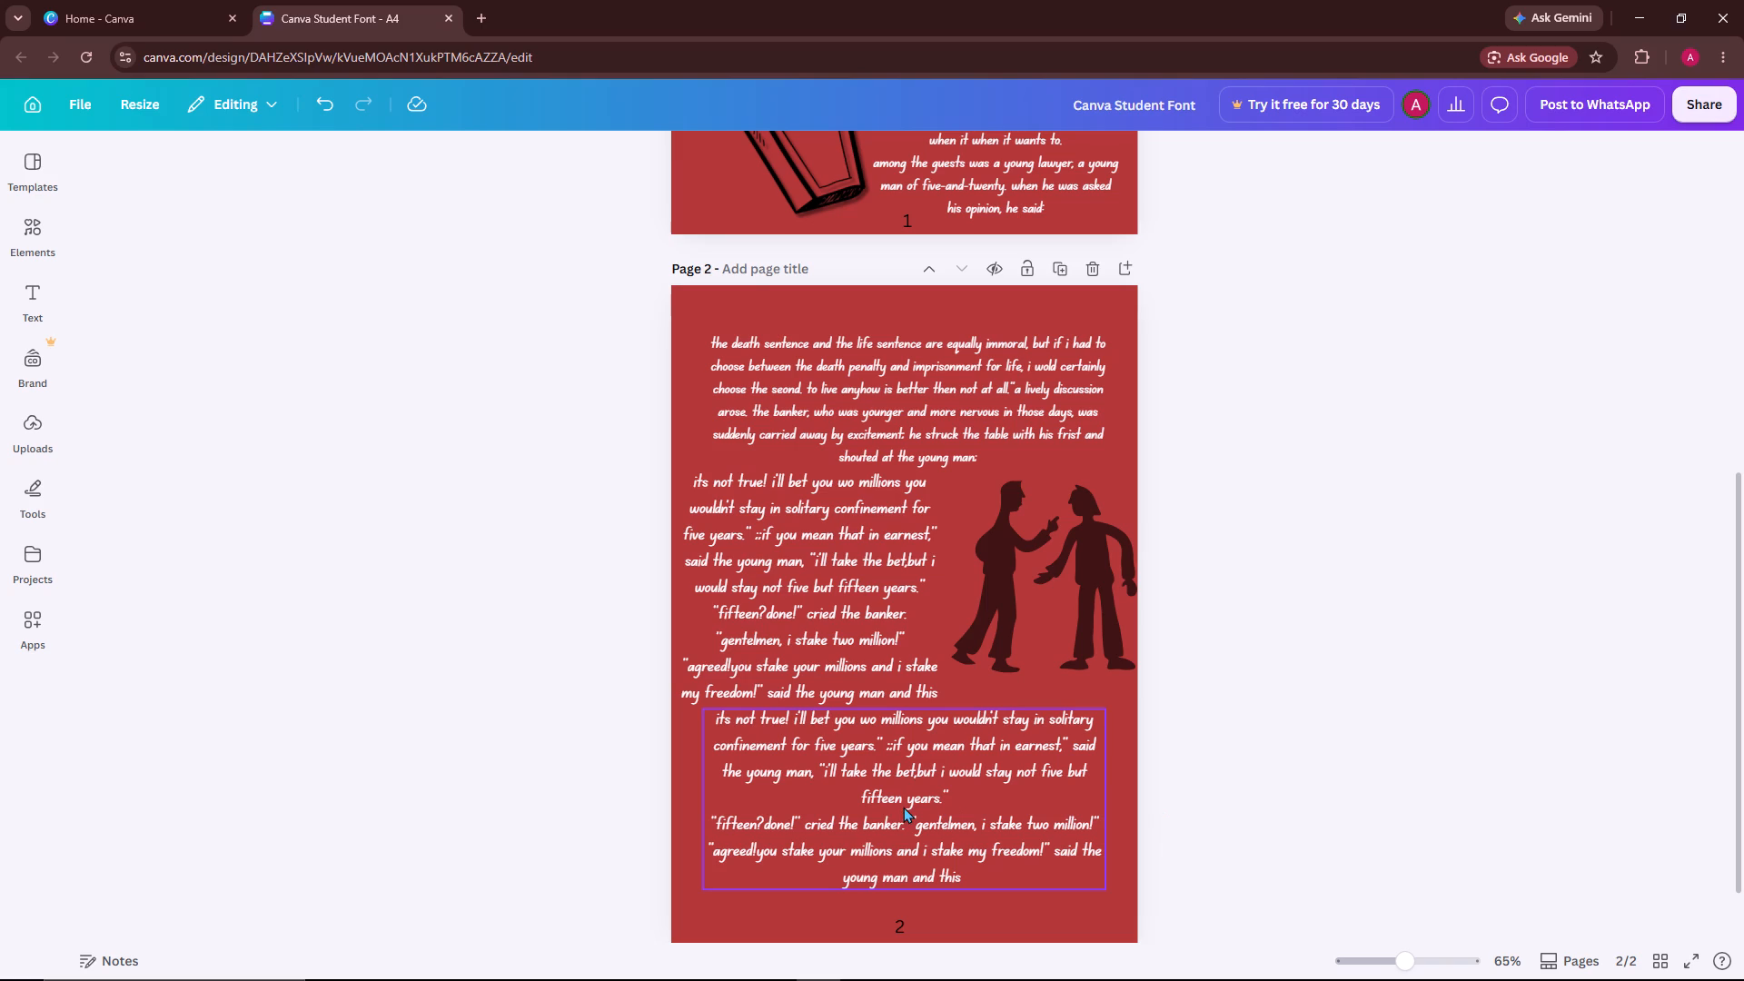
Replace all the copied text in the wide lower box with "wild, senseless" plus a trailing space.
click(903, 807)
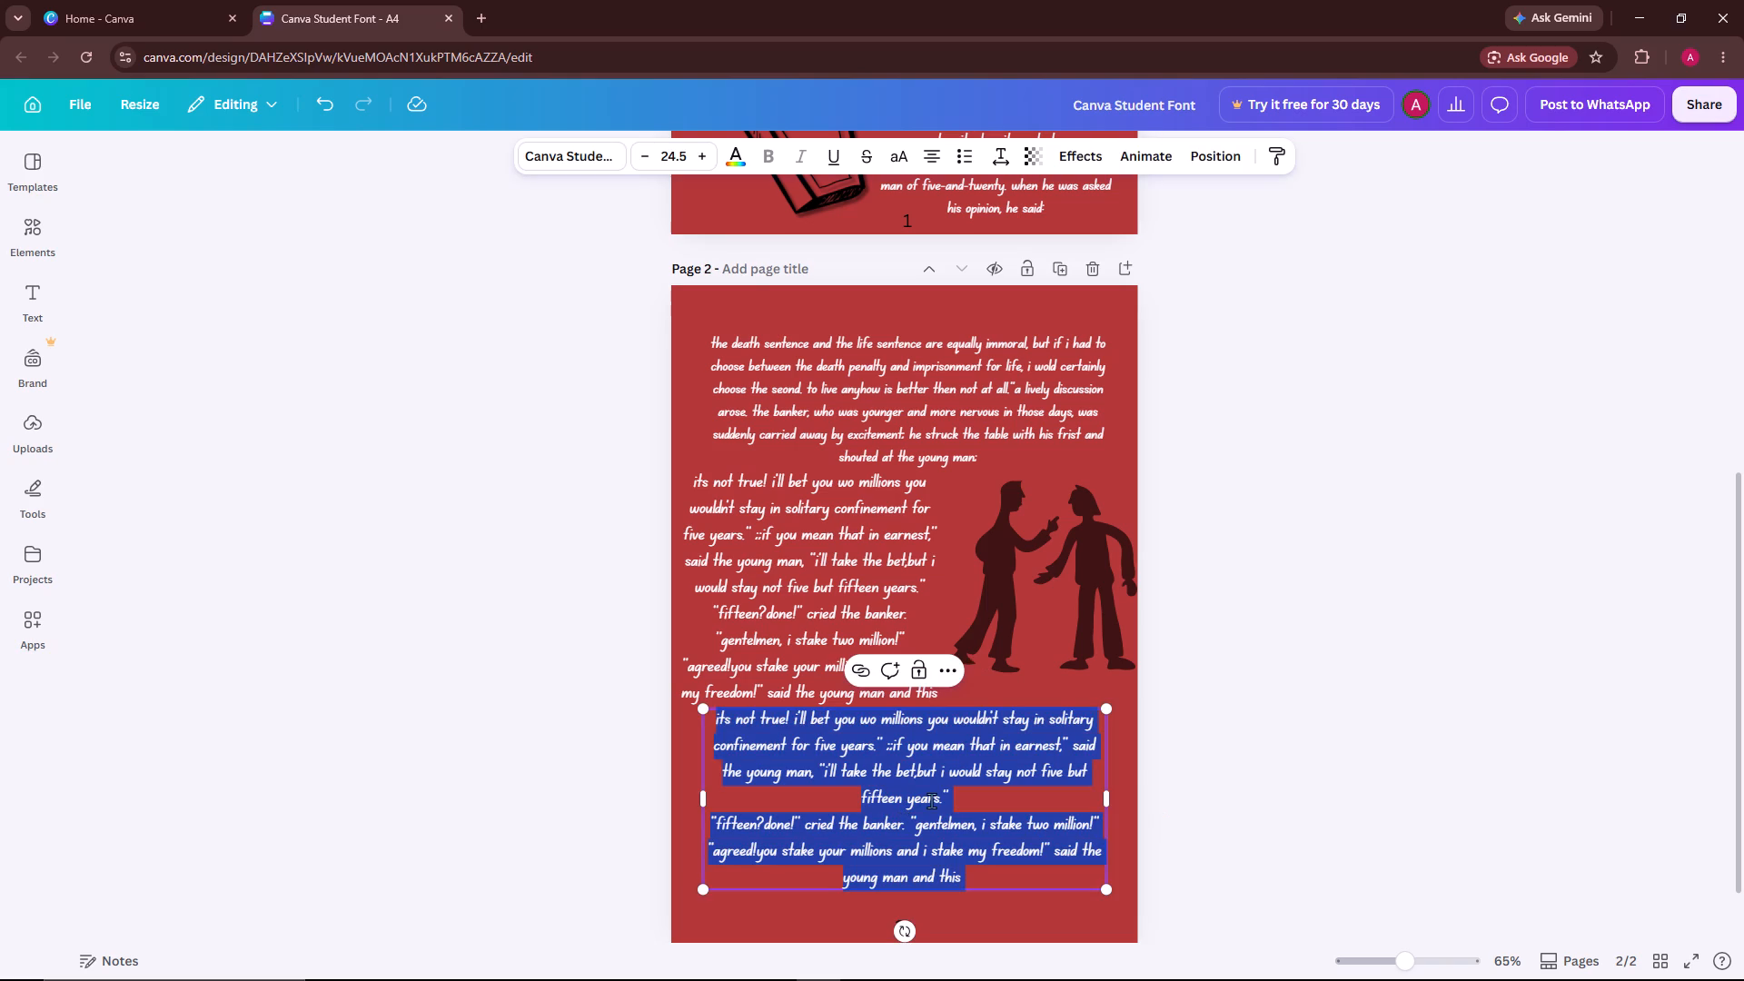
key(BackSpace)
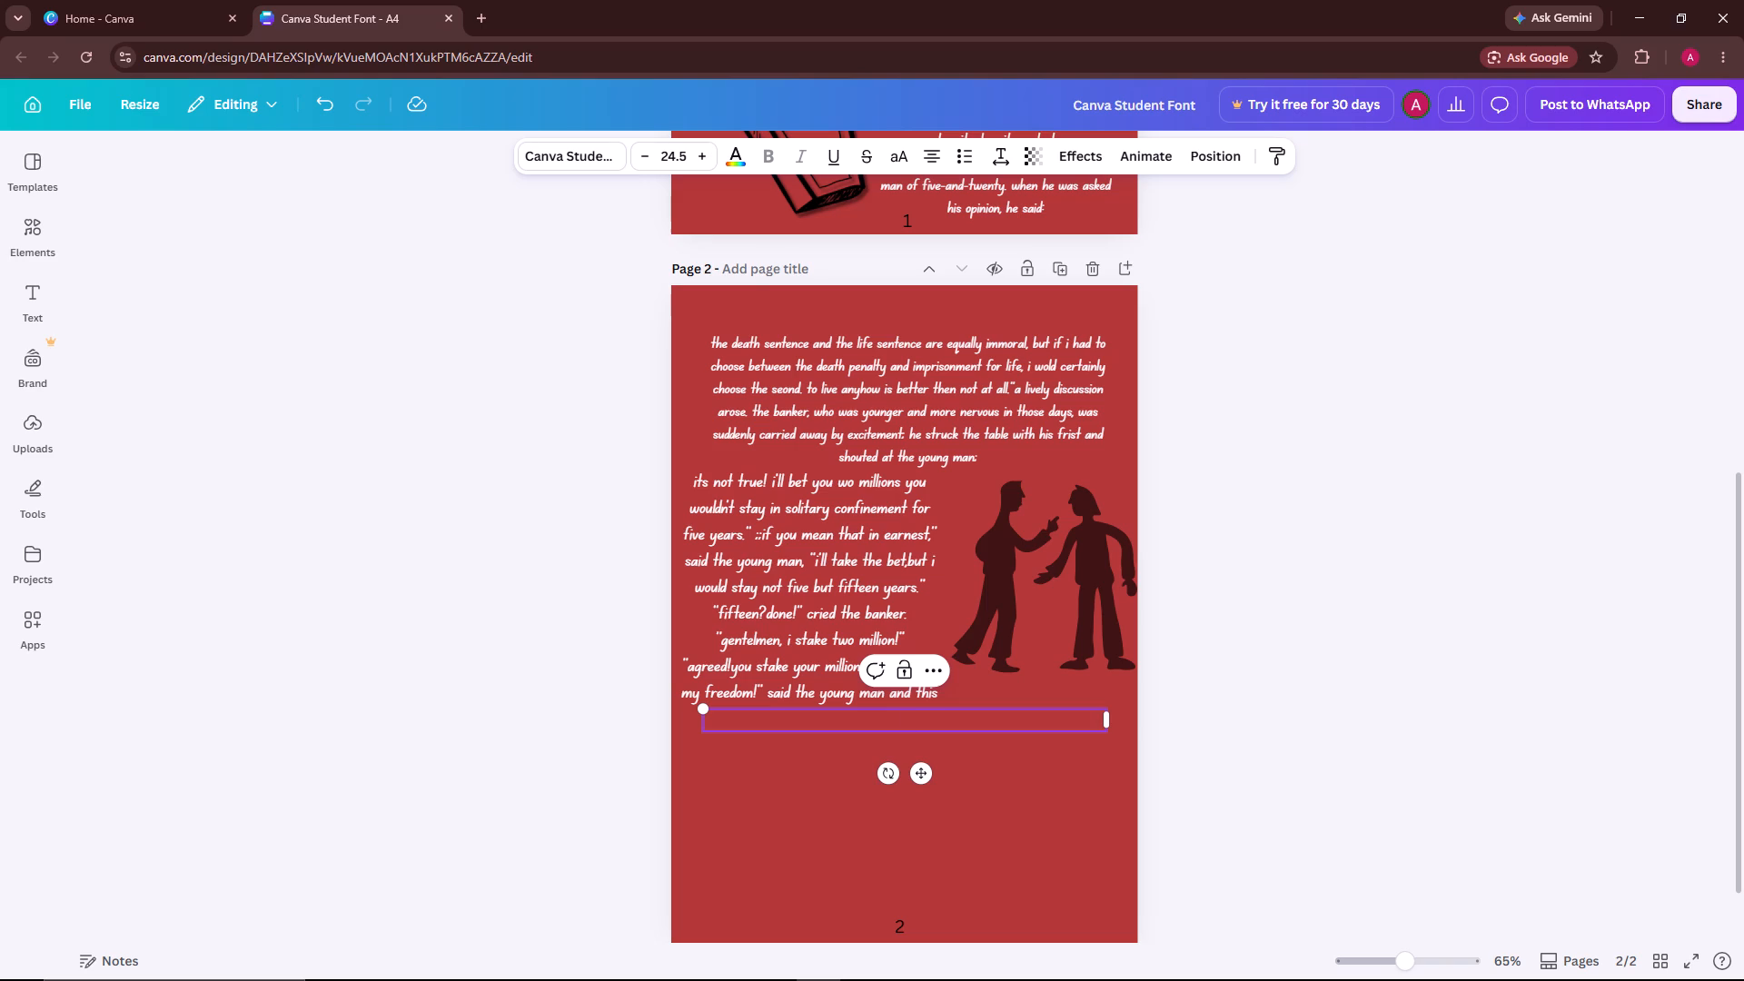
text(wild)
key(comma)
key(space)
text(sen)
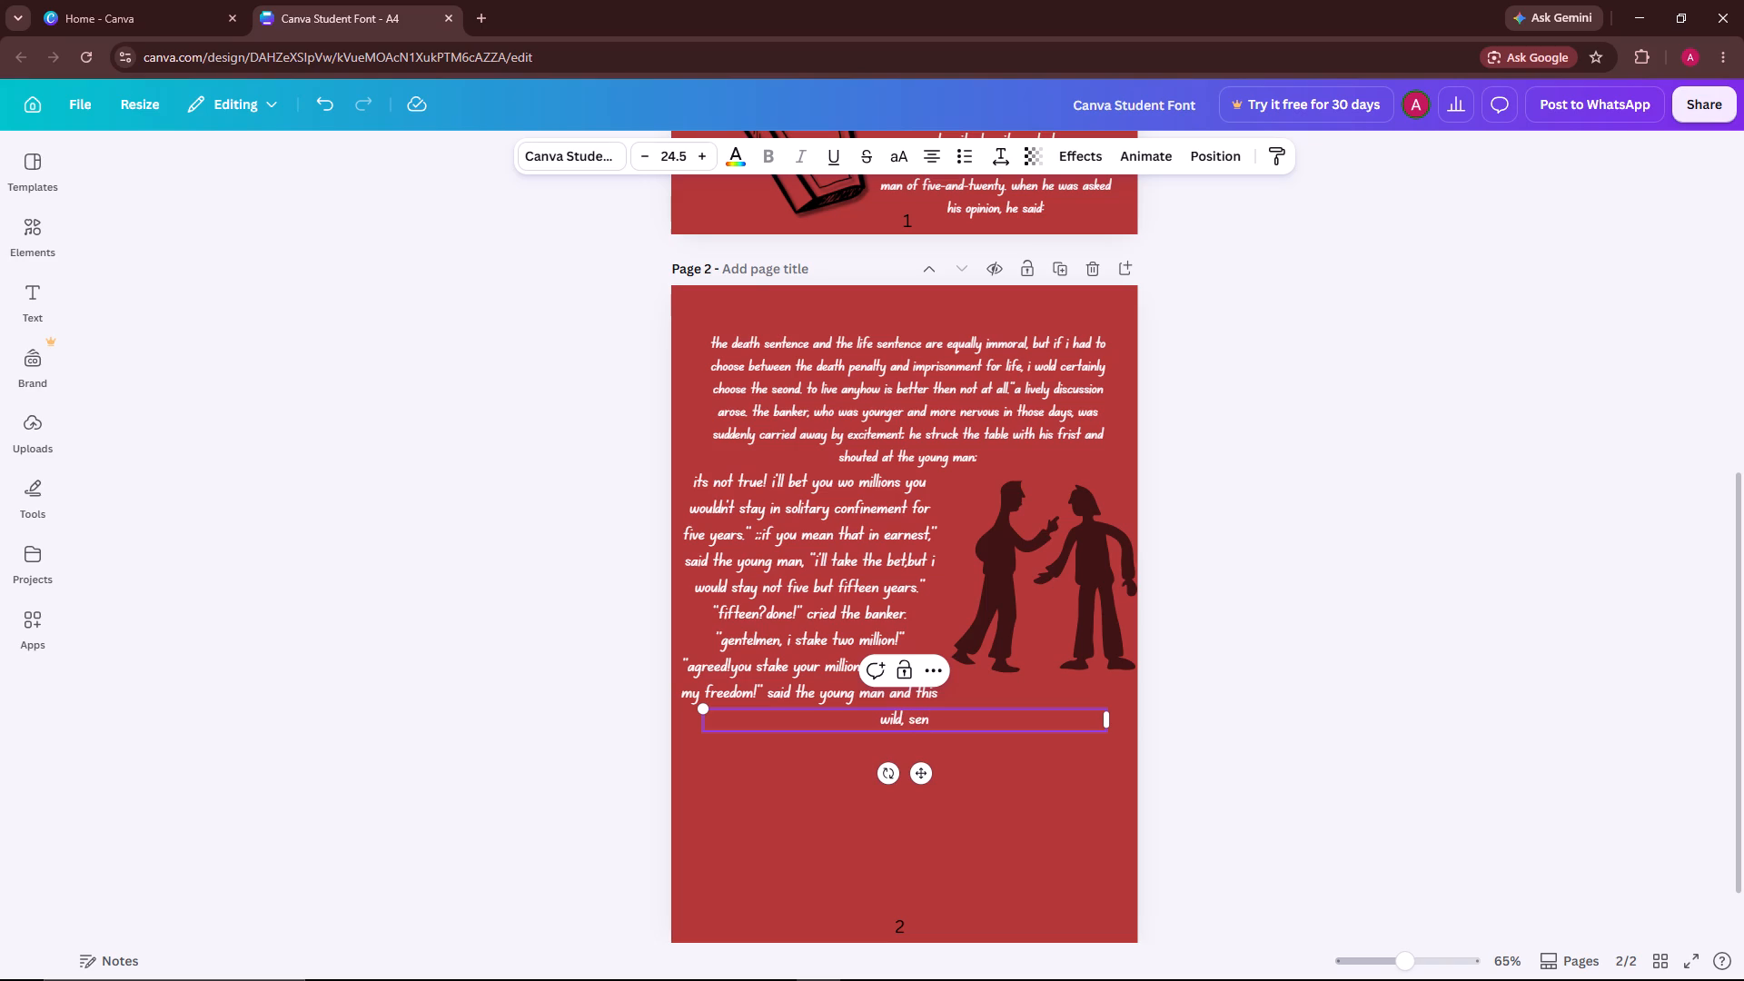
text(se)
text(less)
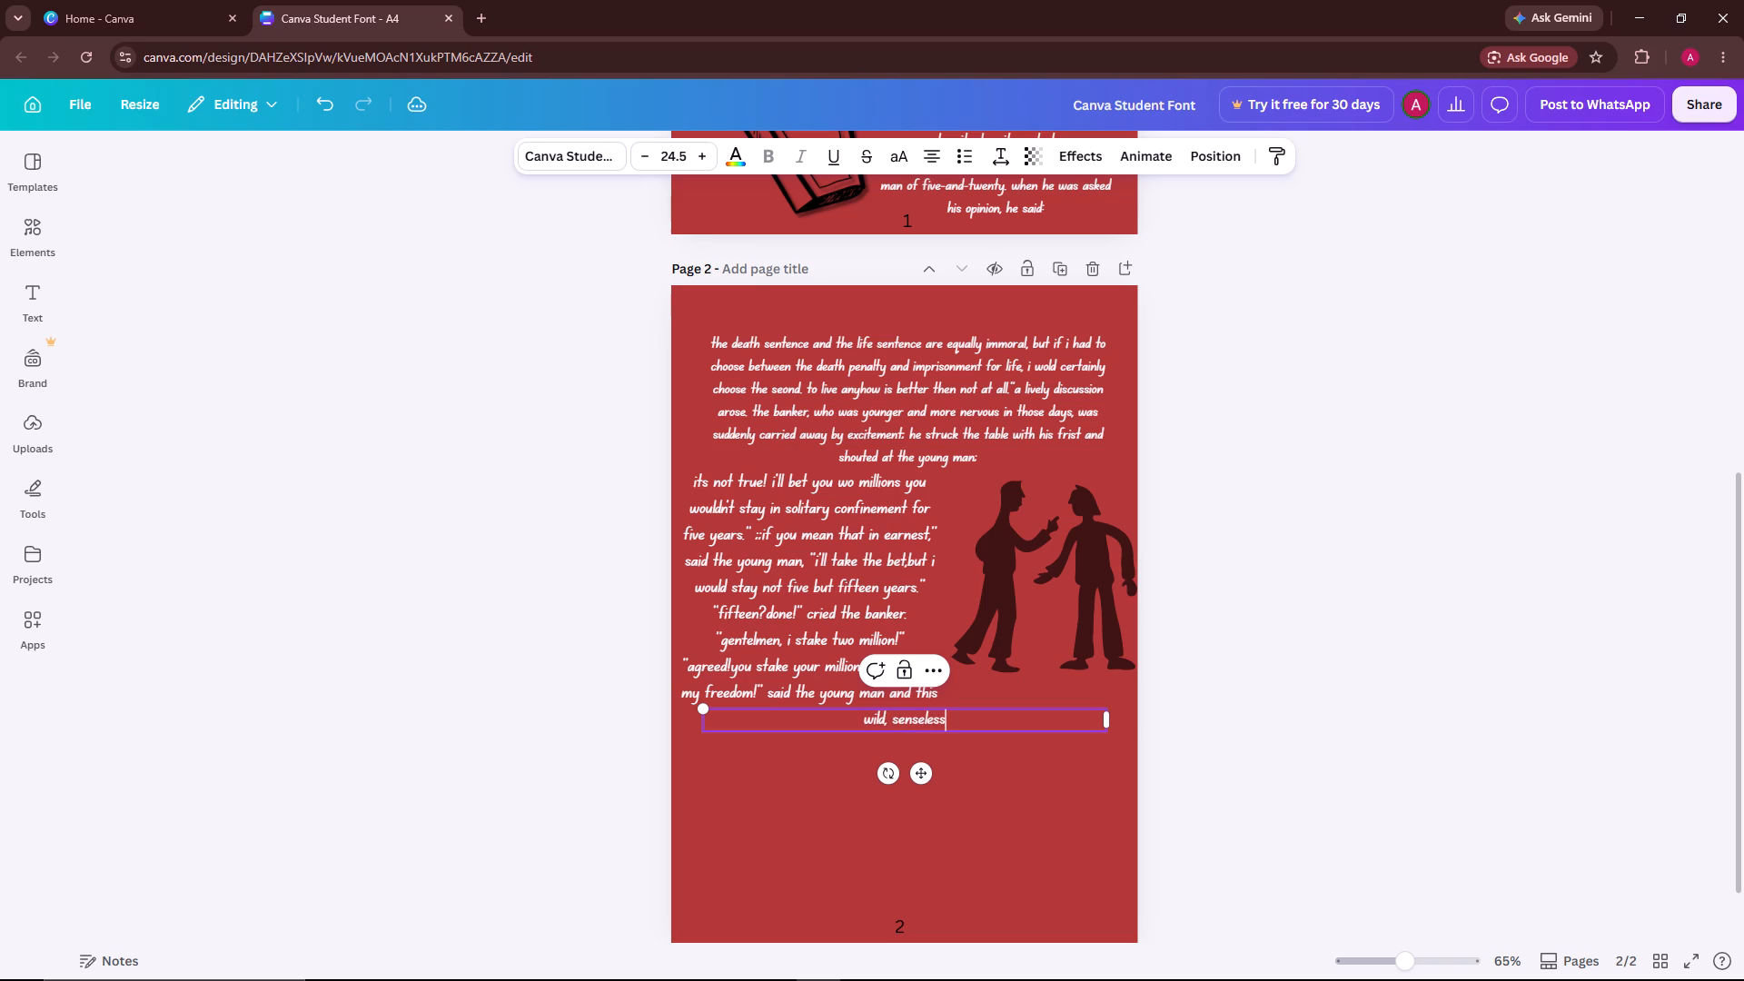
key(space)
Extend the lower text box with "beyond his reckoning," plus a trailing space.
text(bey)
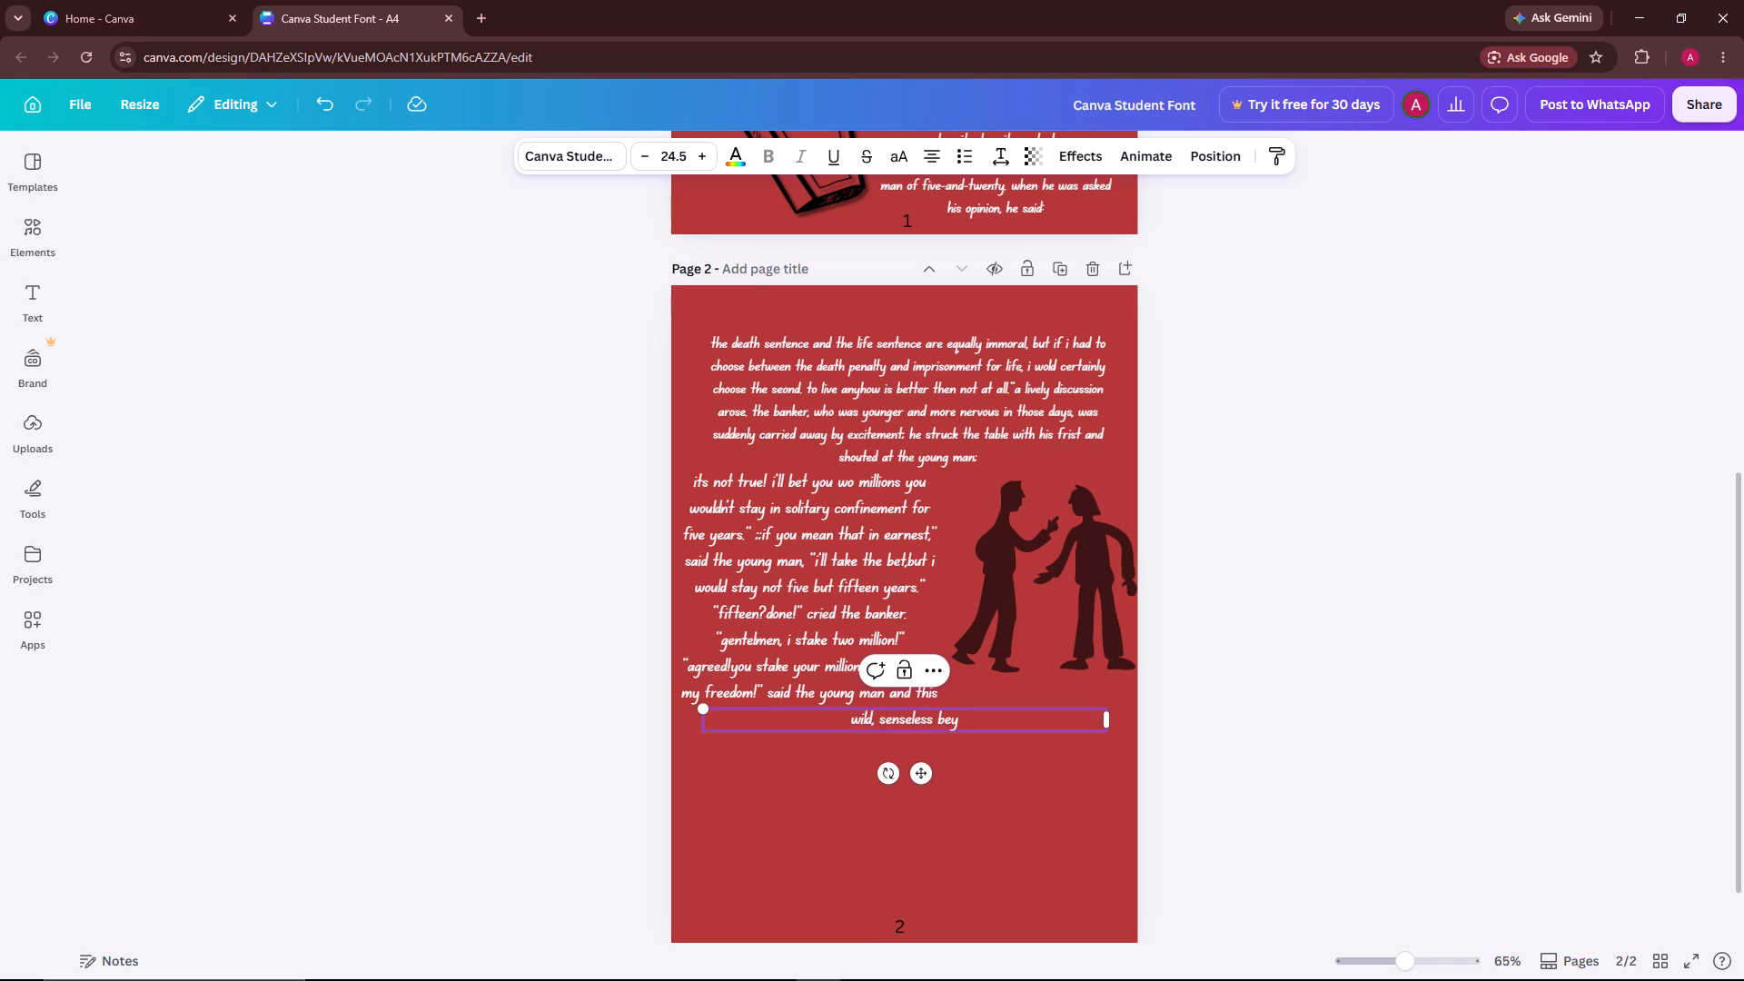
text(ond)
key(space)
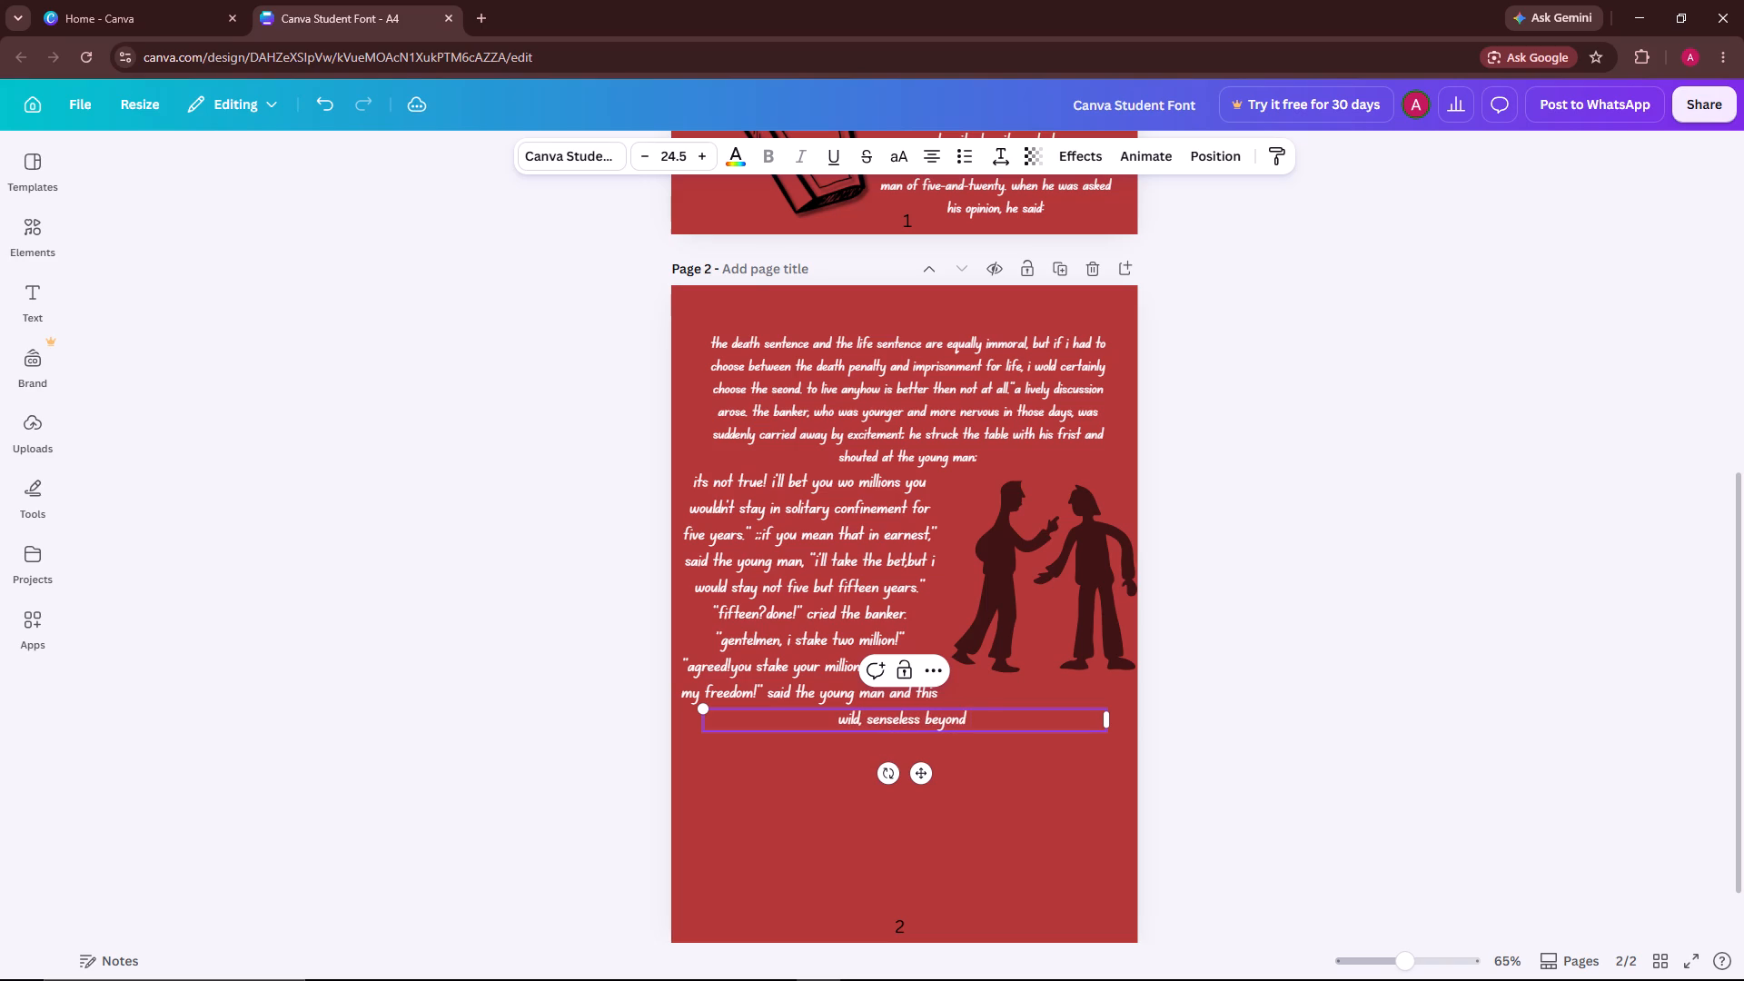
text(his)
key(space)
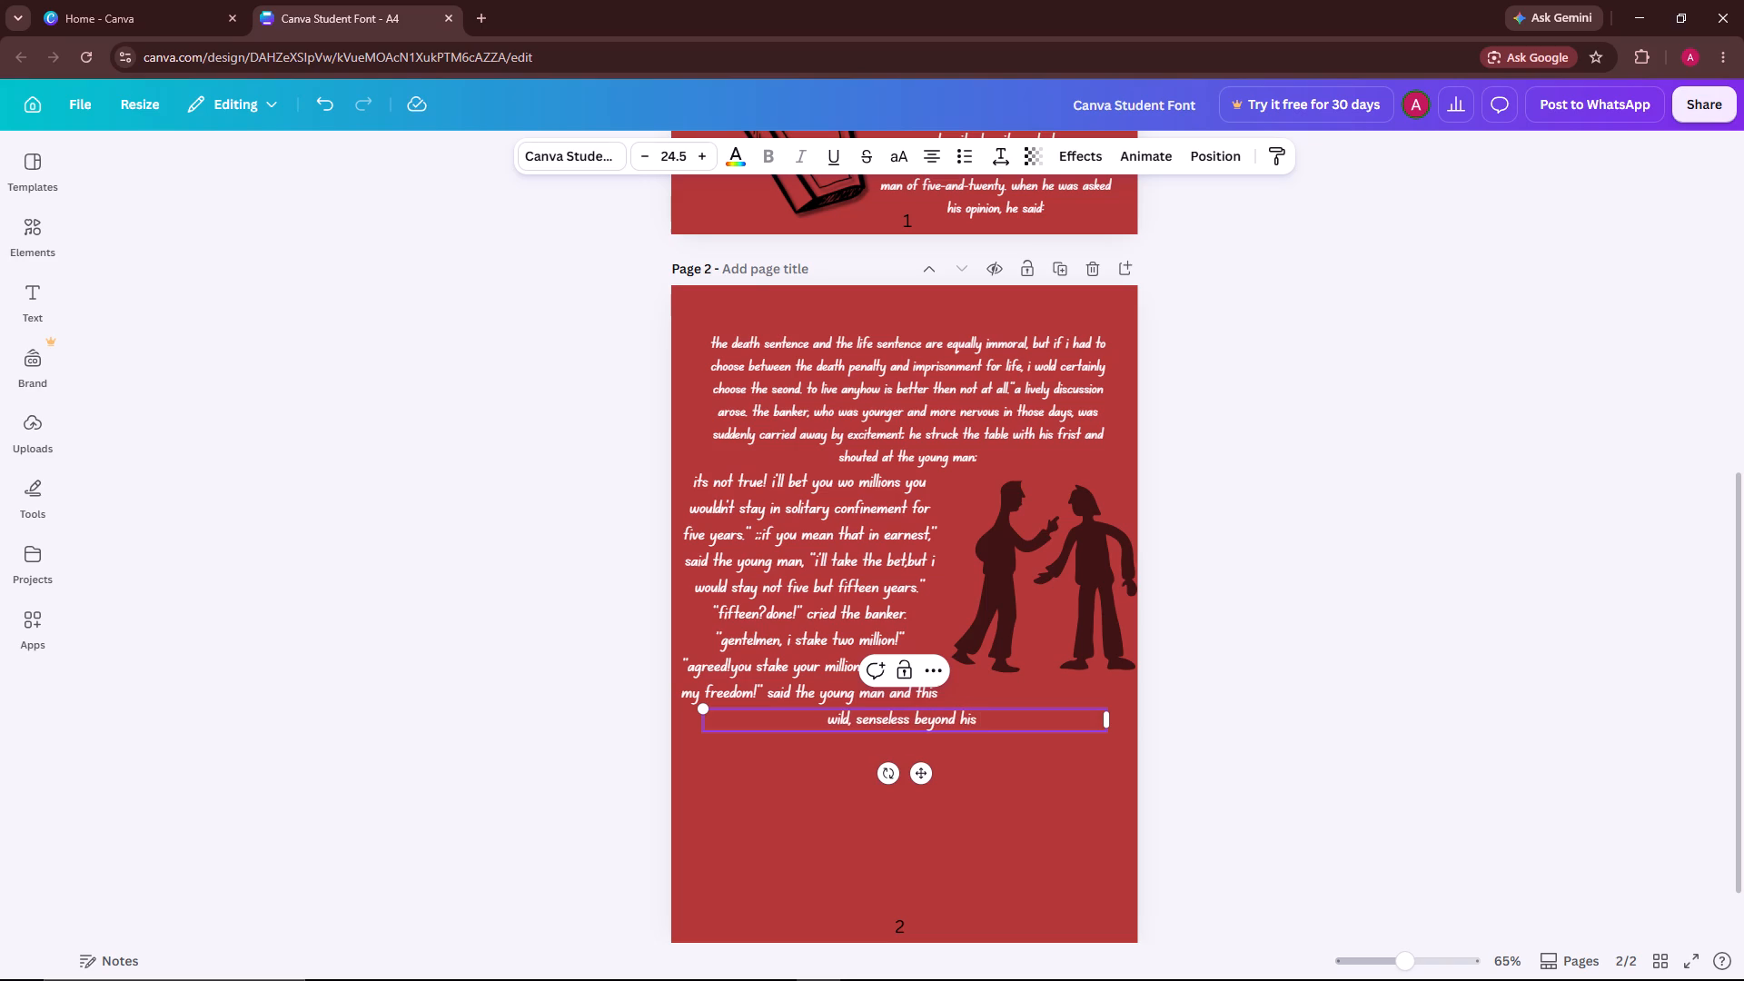
key(e)
key(BackSpace)
text(re)
text(ck)
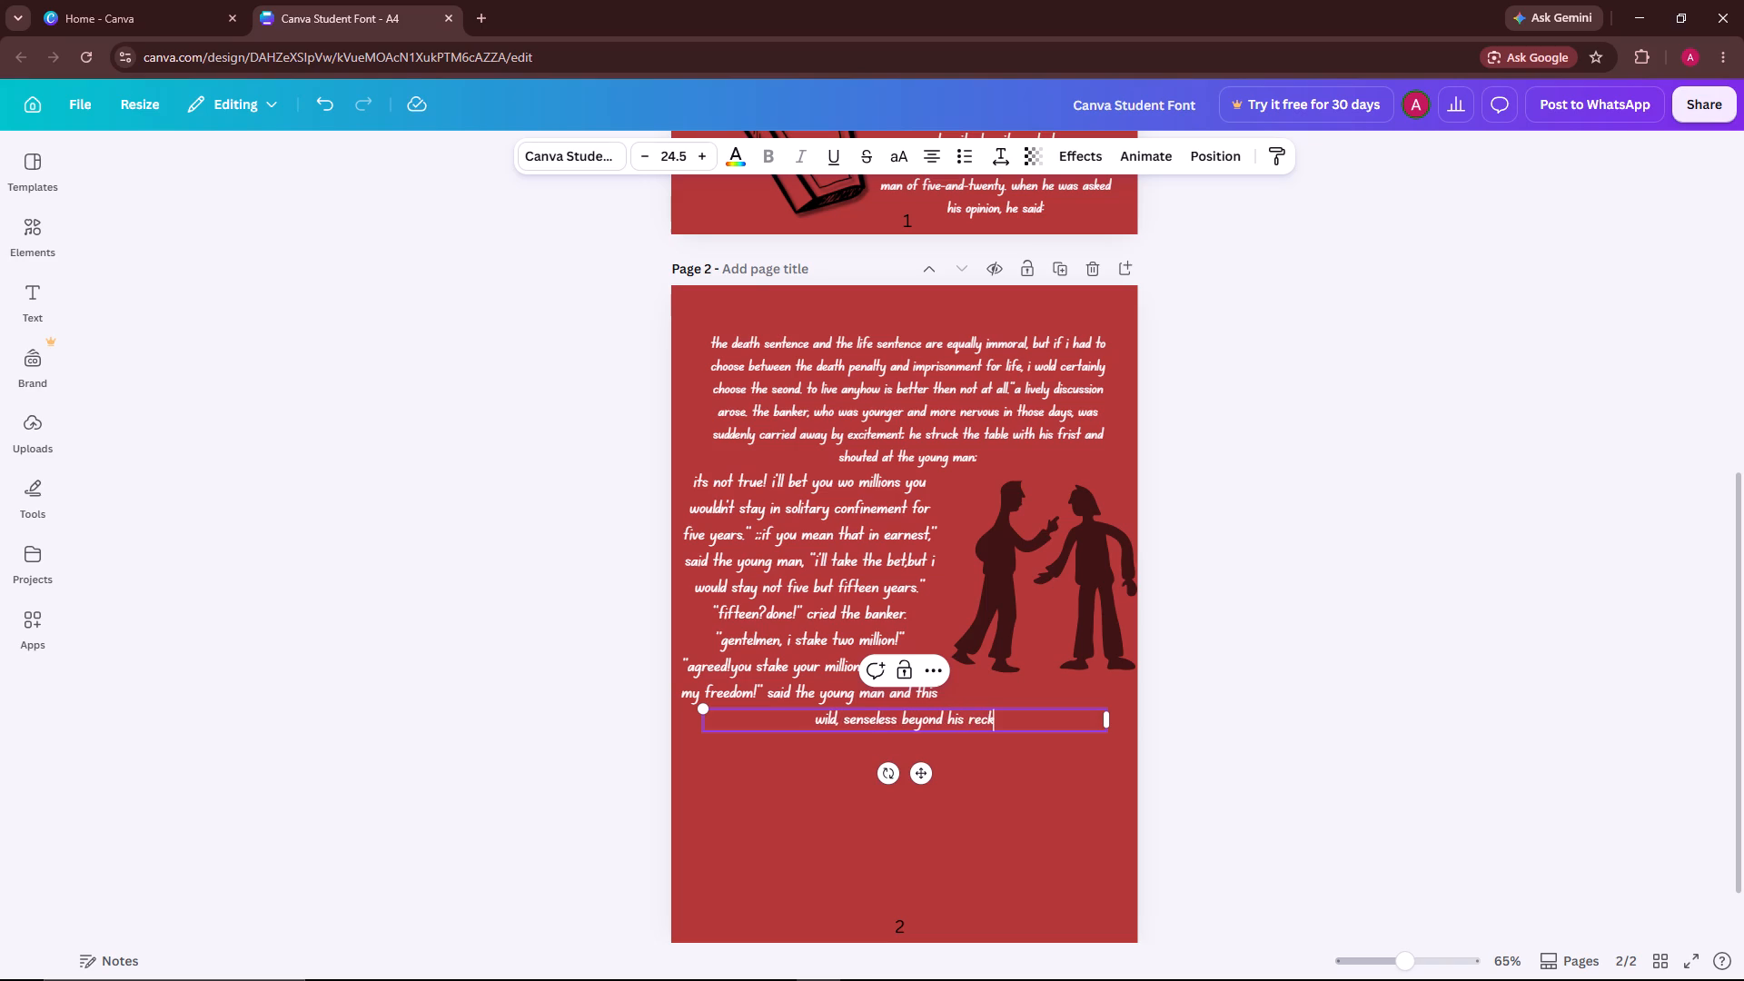
text(ono)
key(BackSpace)
key(i)
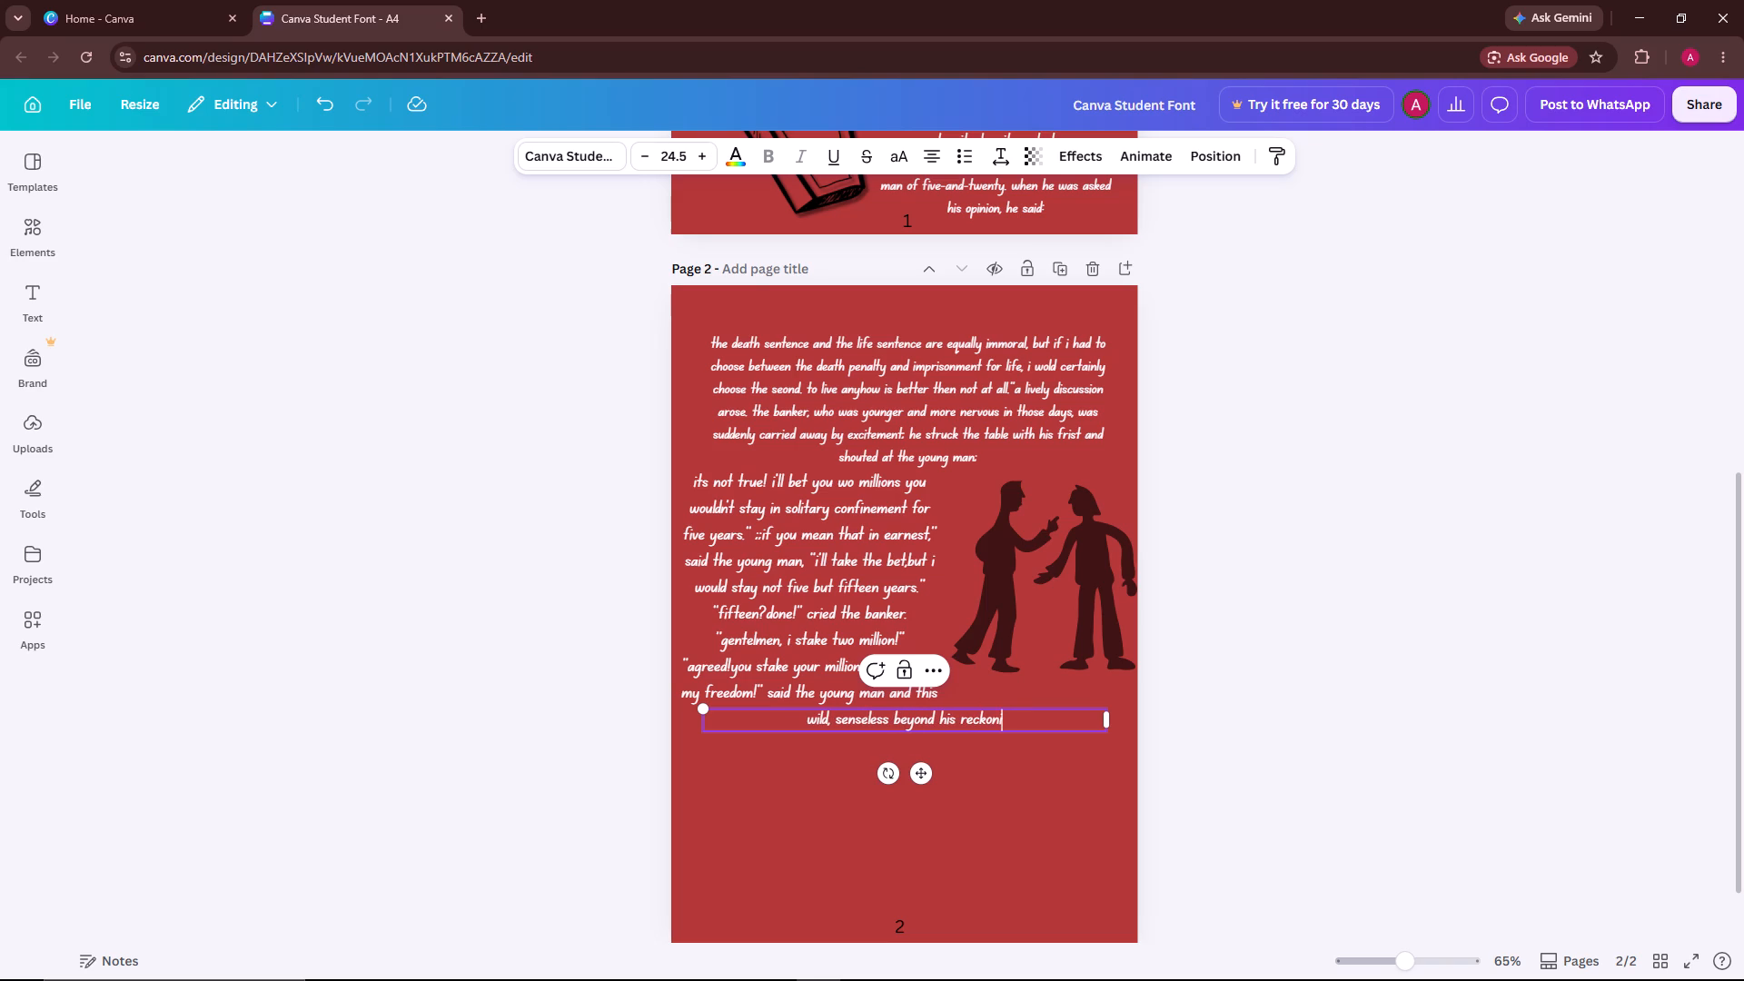
text(ng)
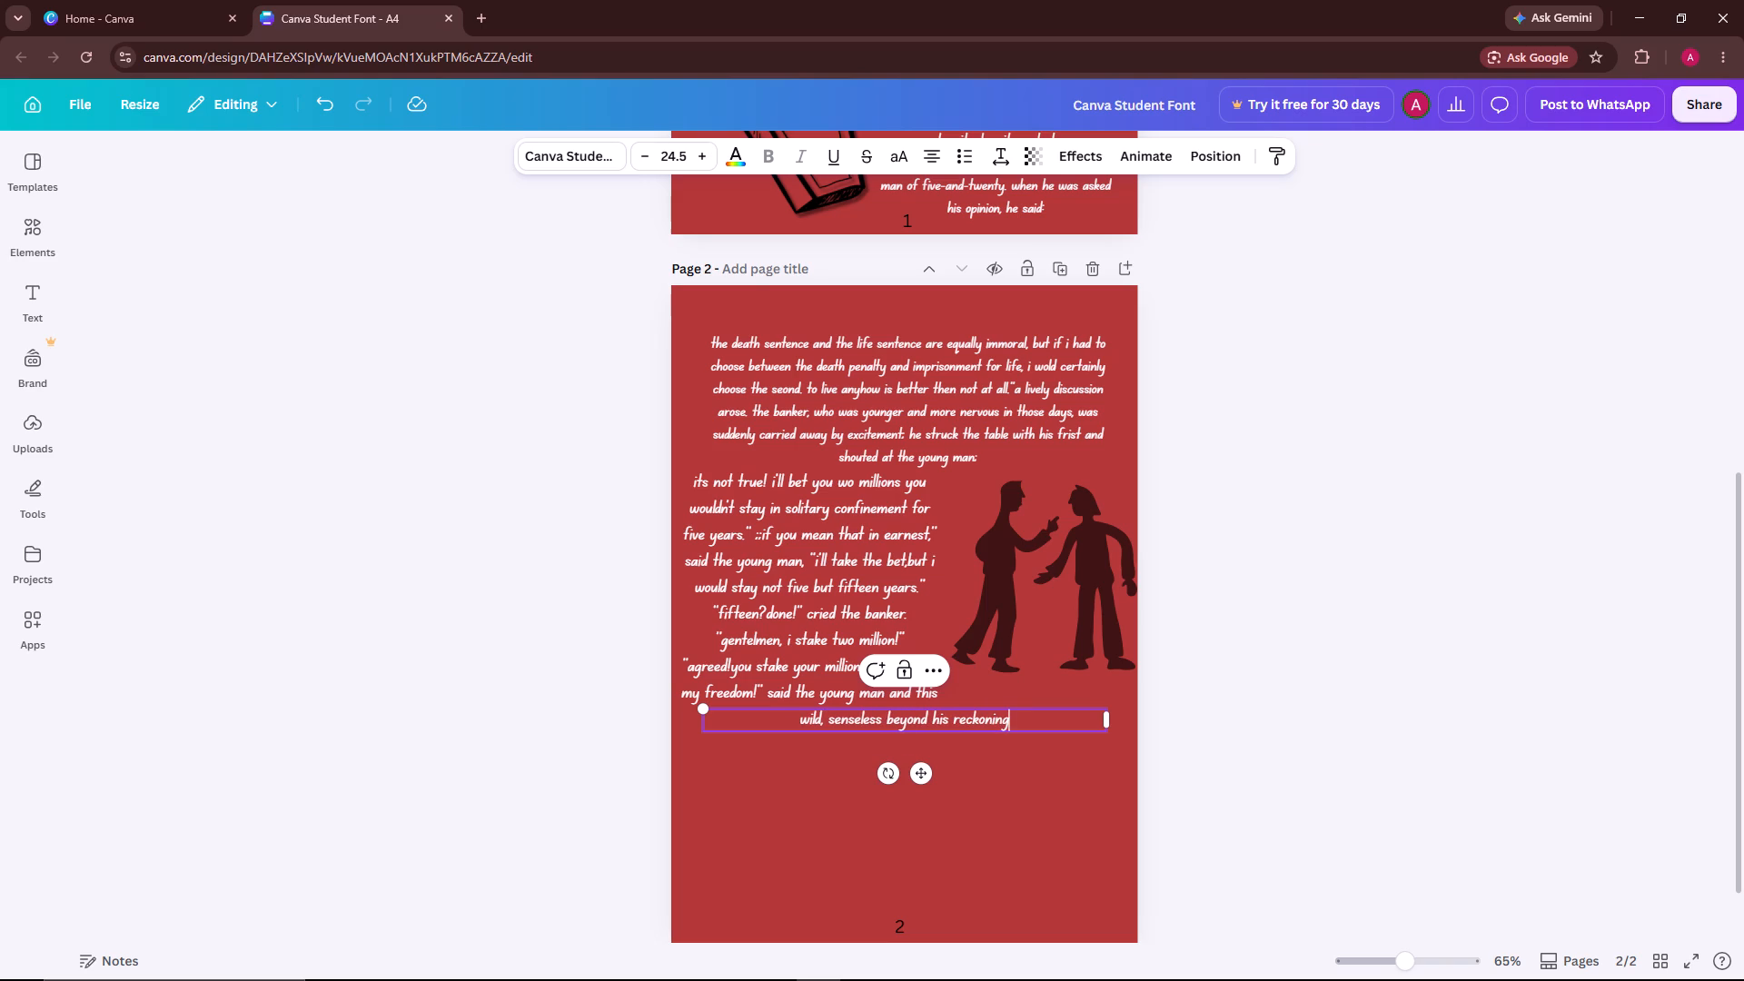
key(comma)
key(space)
Continue the lower text box on page 2 with "was delighted at the bet." plus a trailing space.
text(was)
key(space)
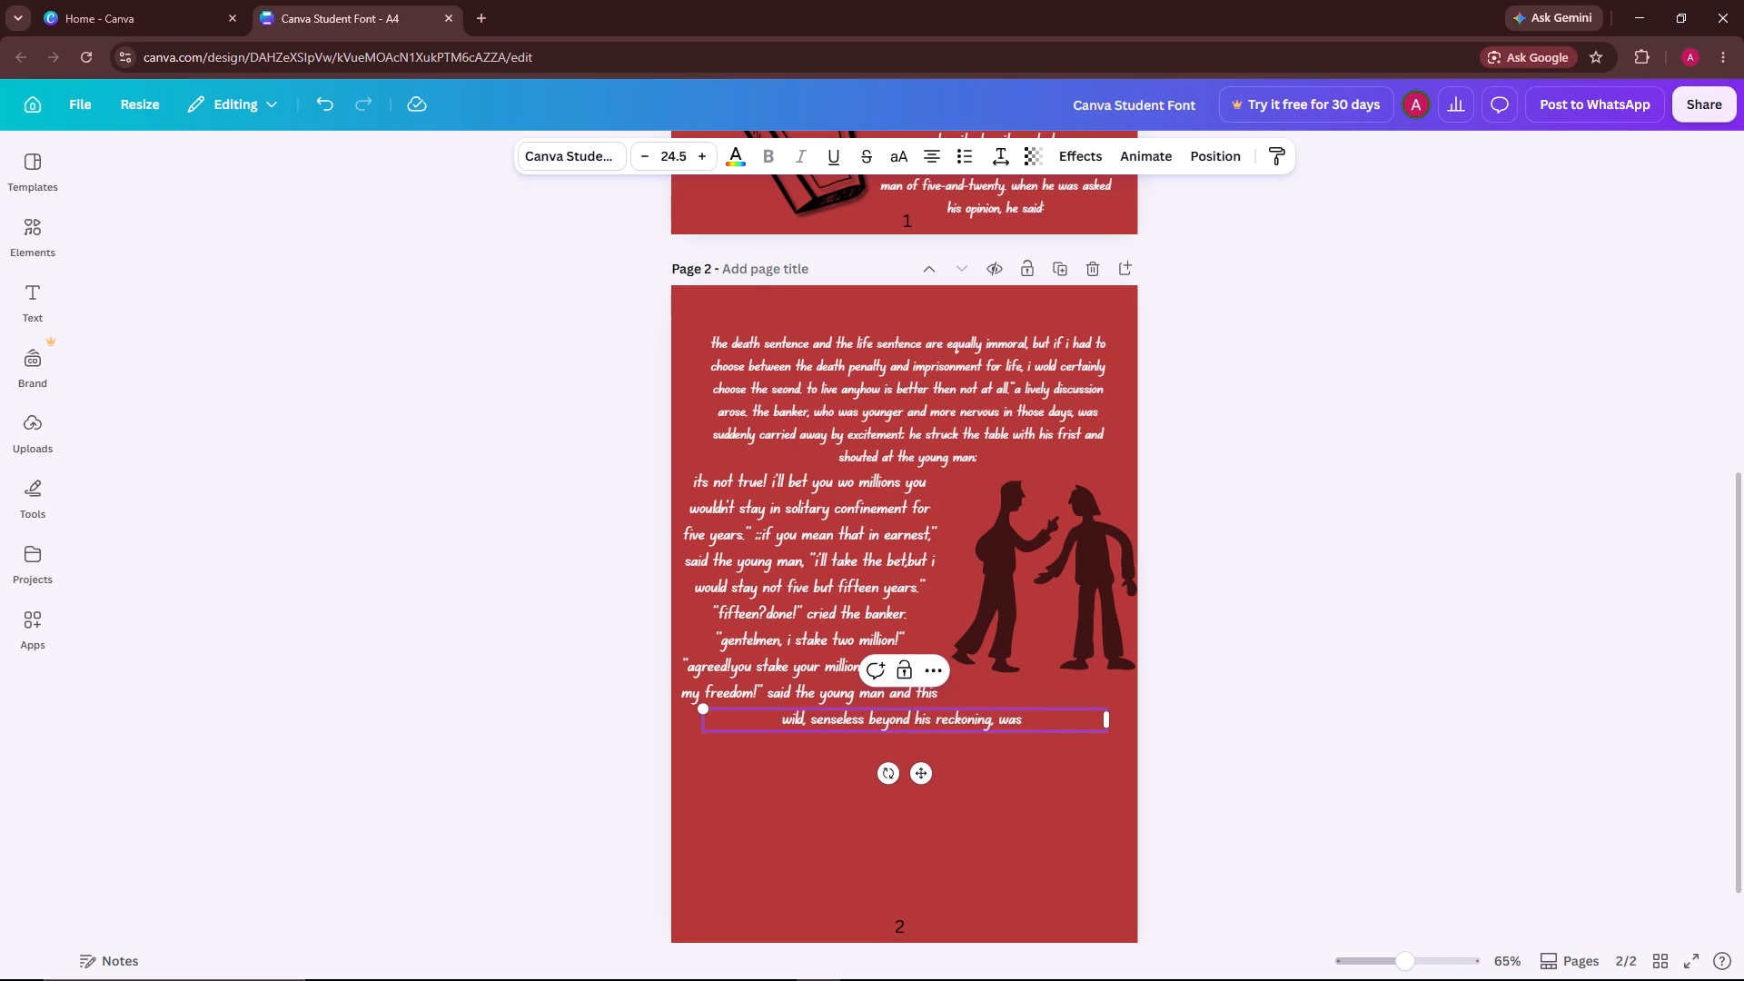
text(dele)
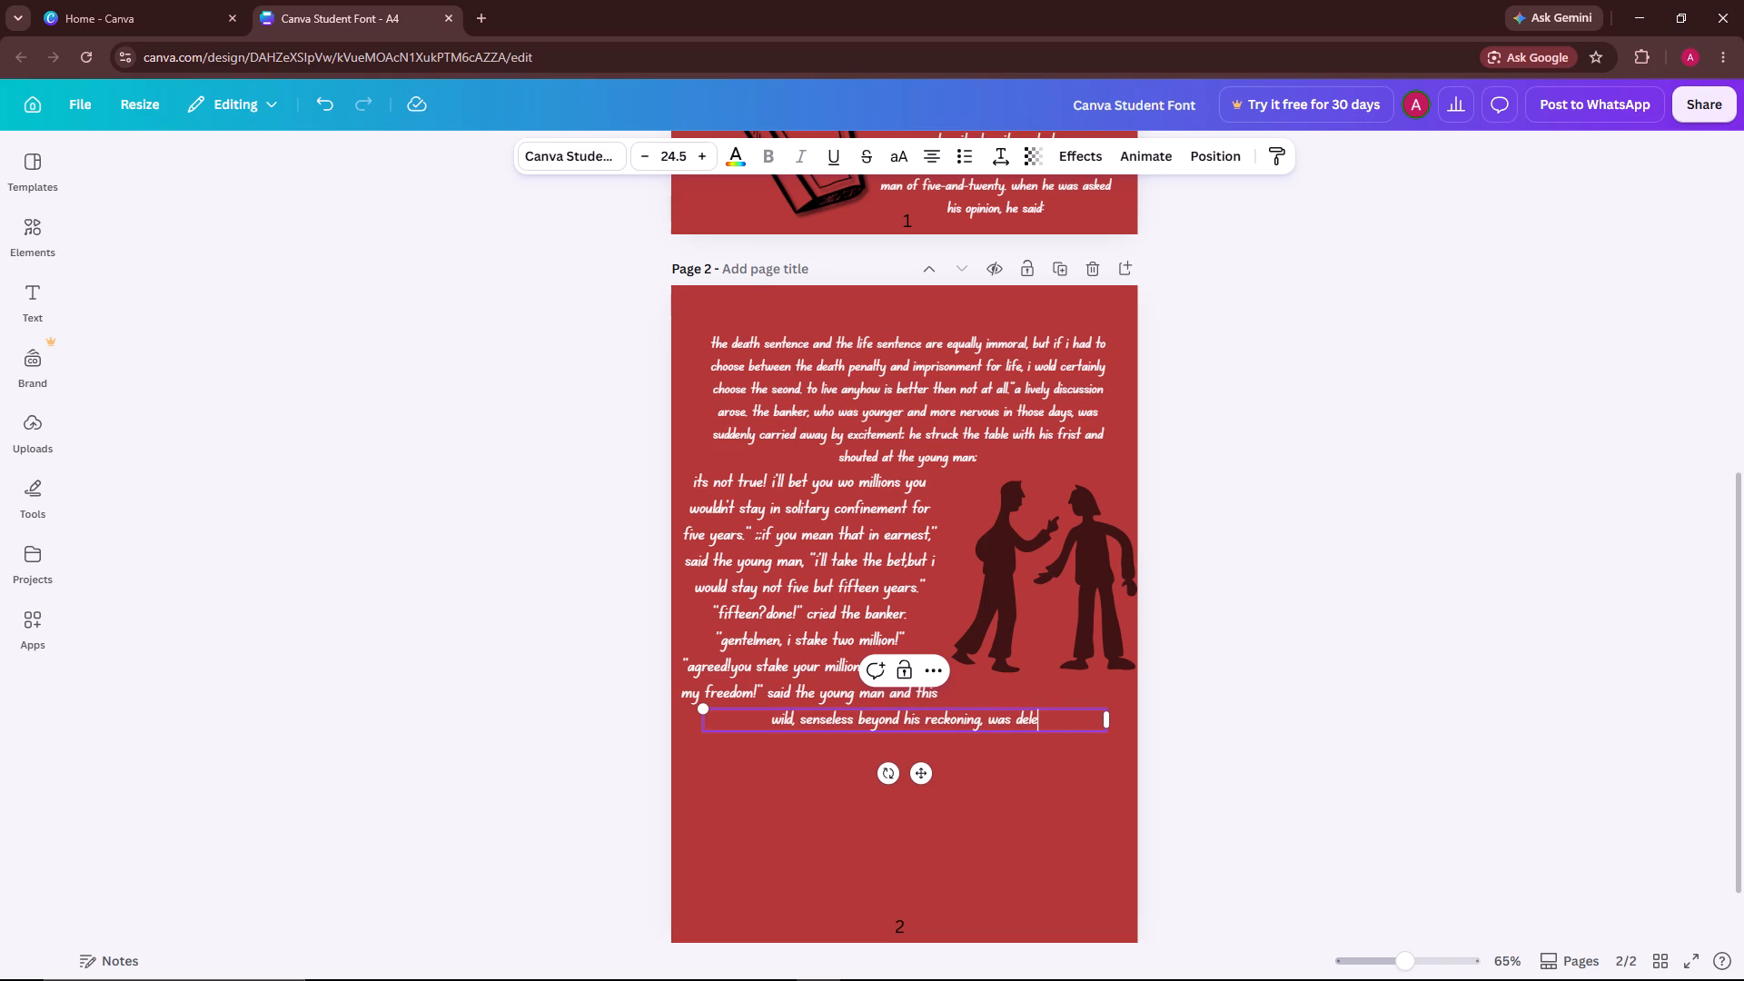
key(BackSpace)
key(i)
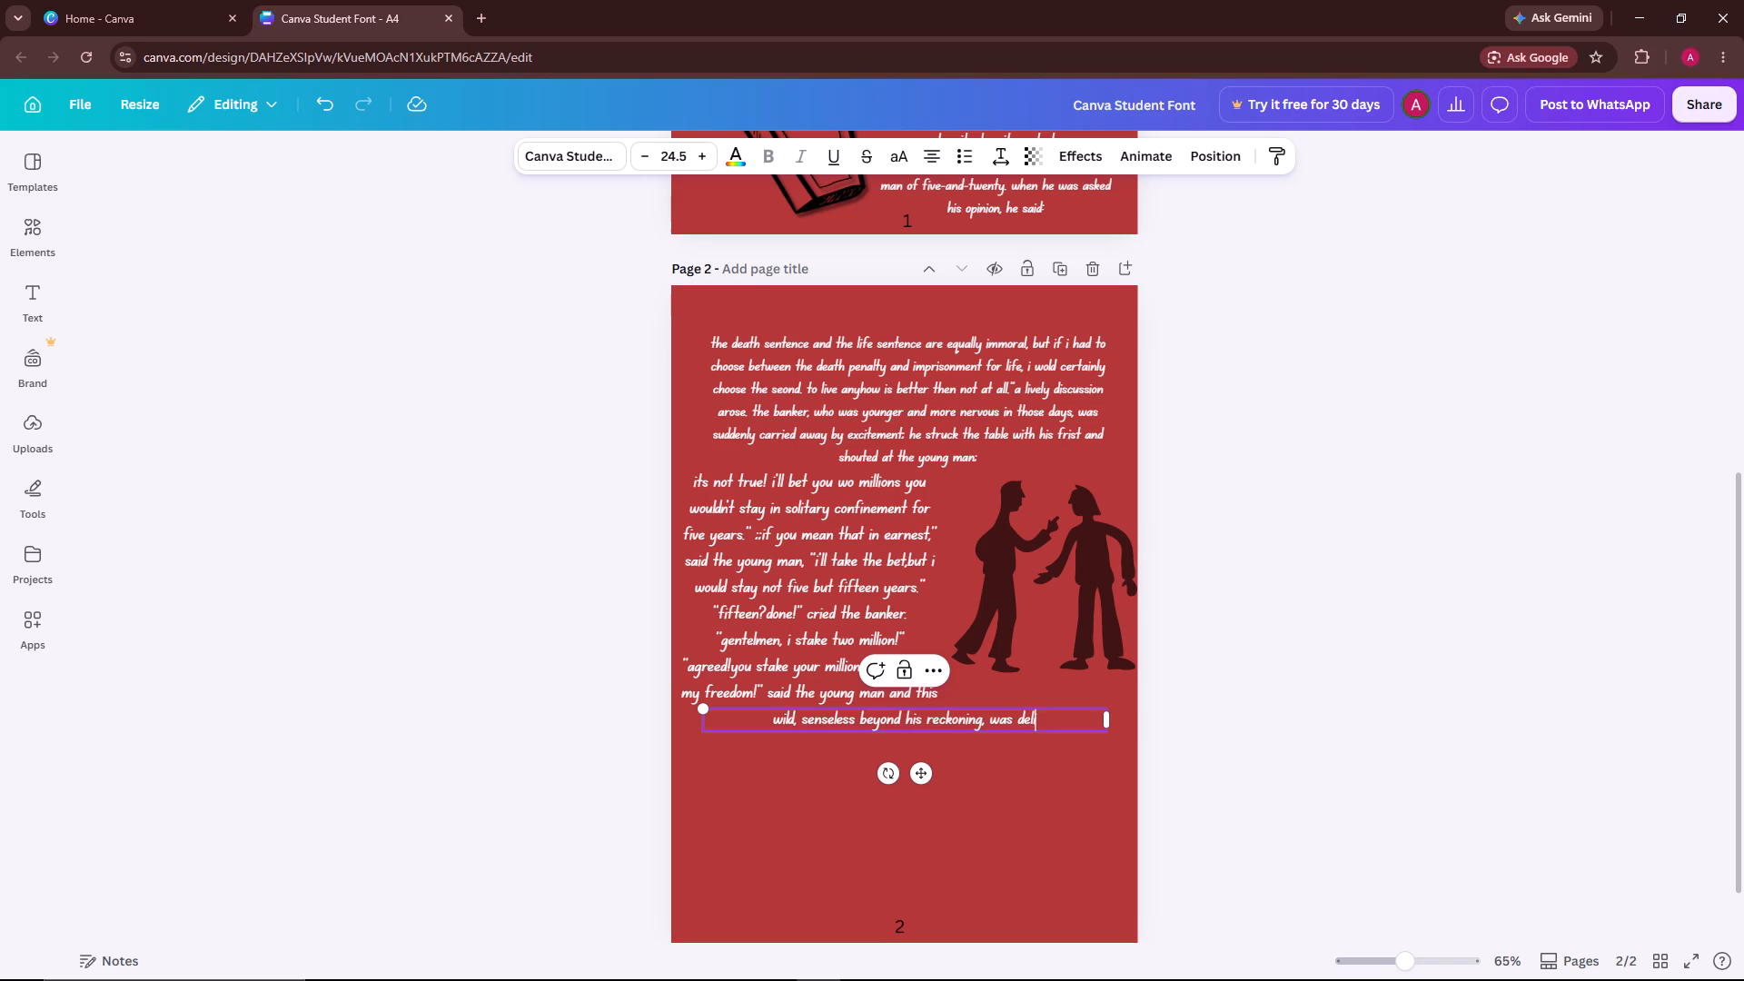
text(gh)
text(te)
key(d)
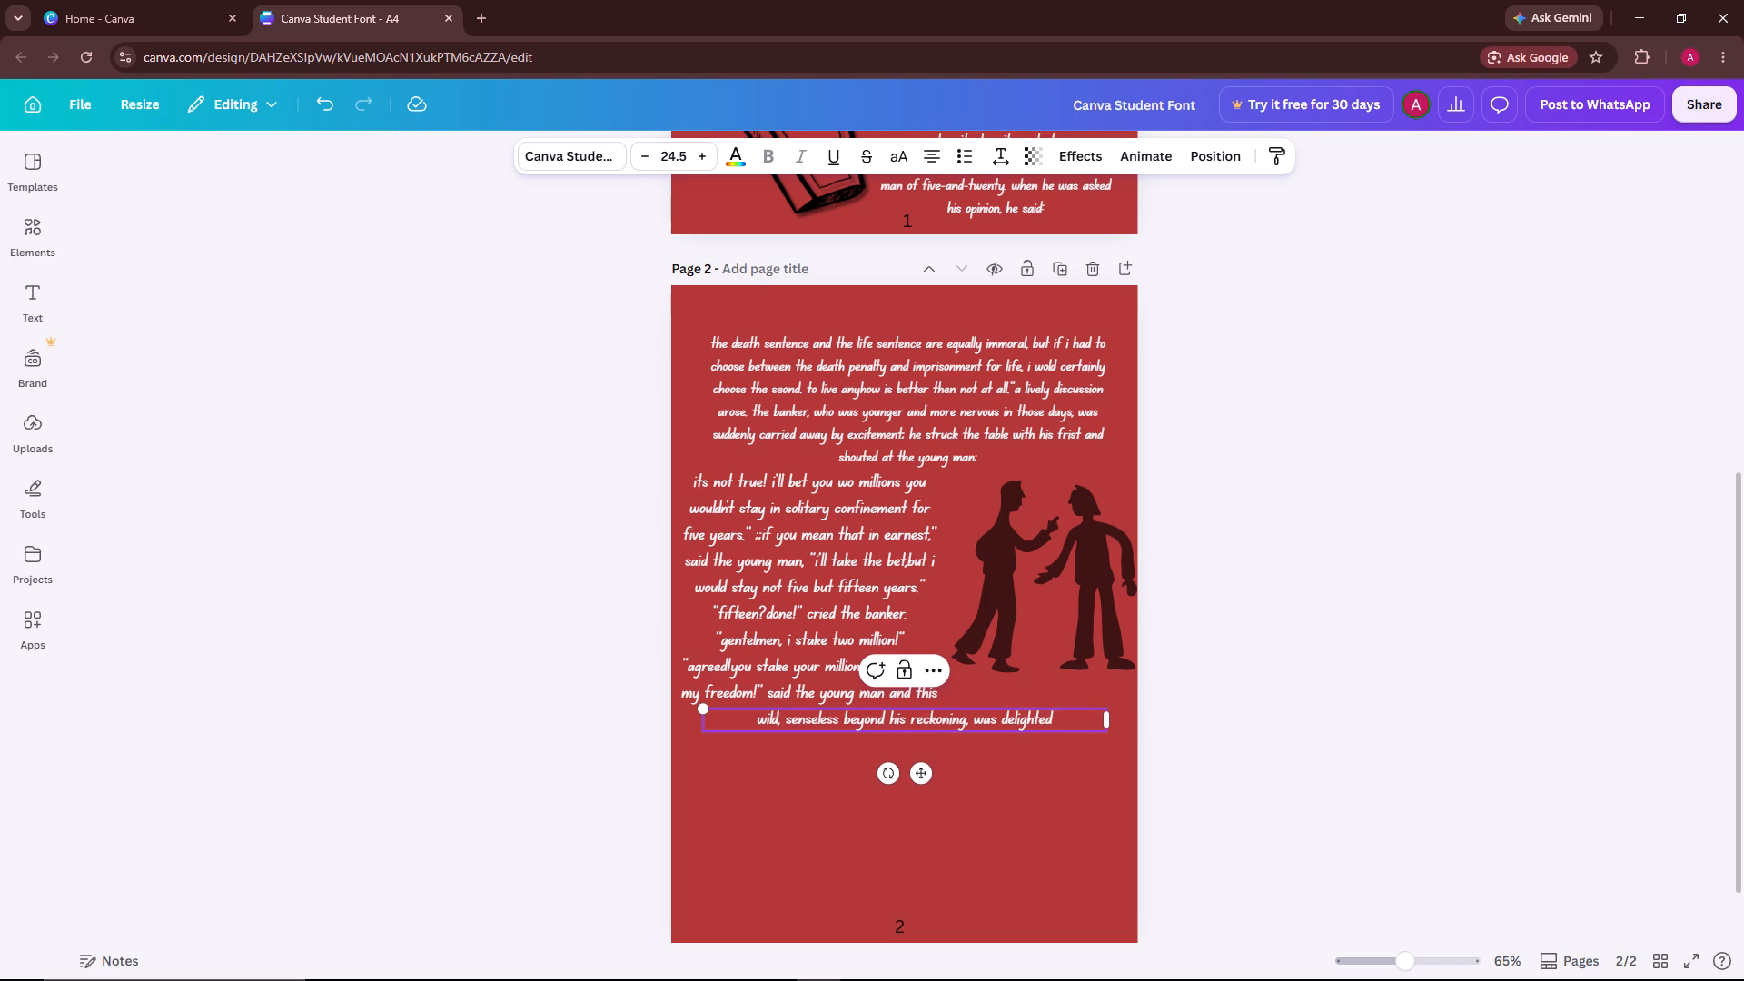
key(space)
text(at the bet)
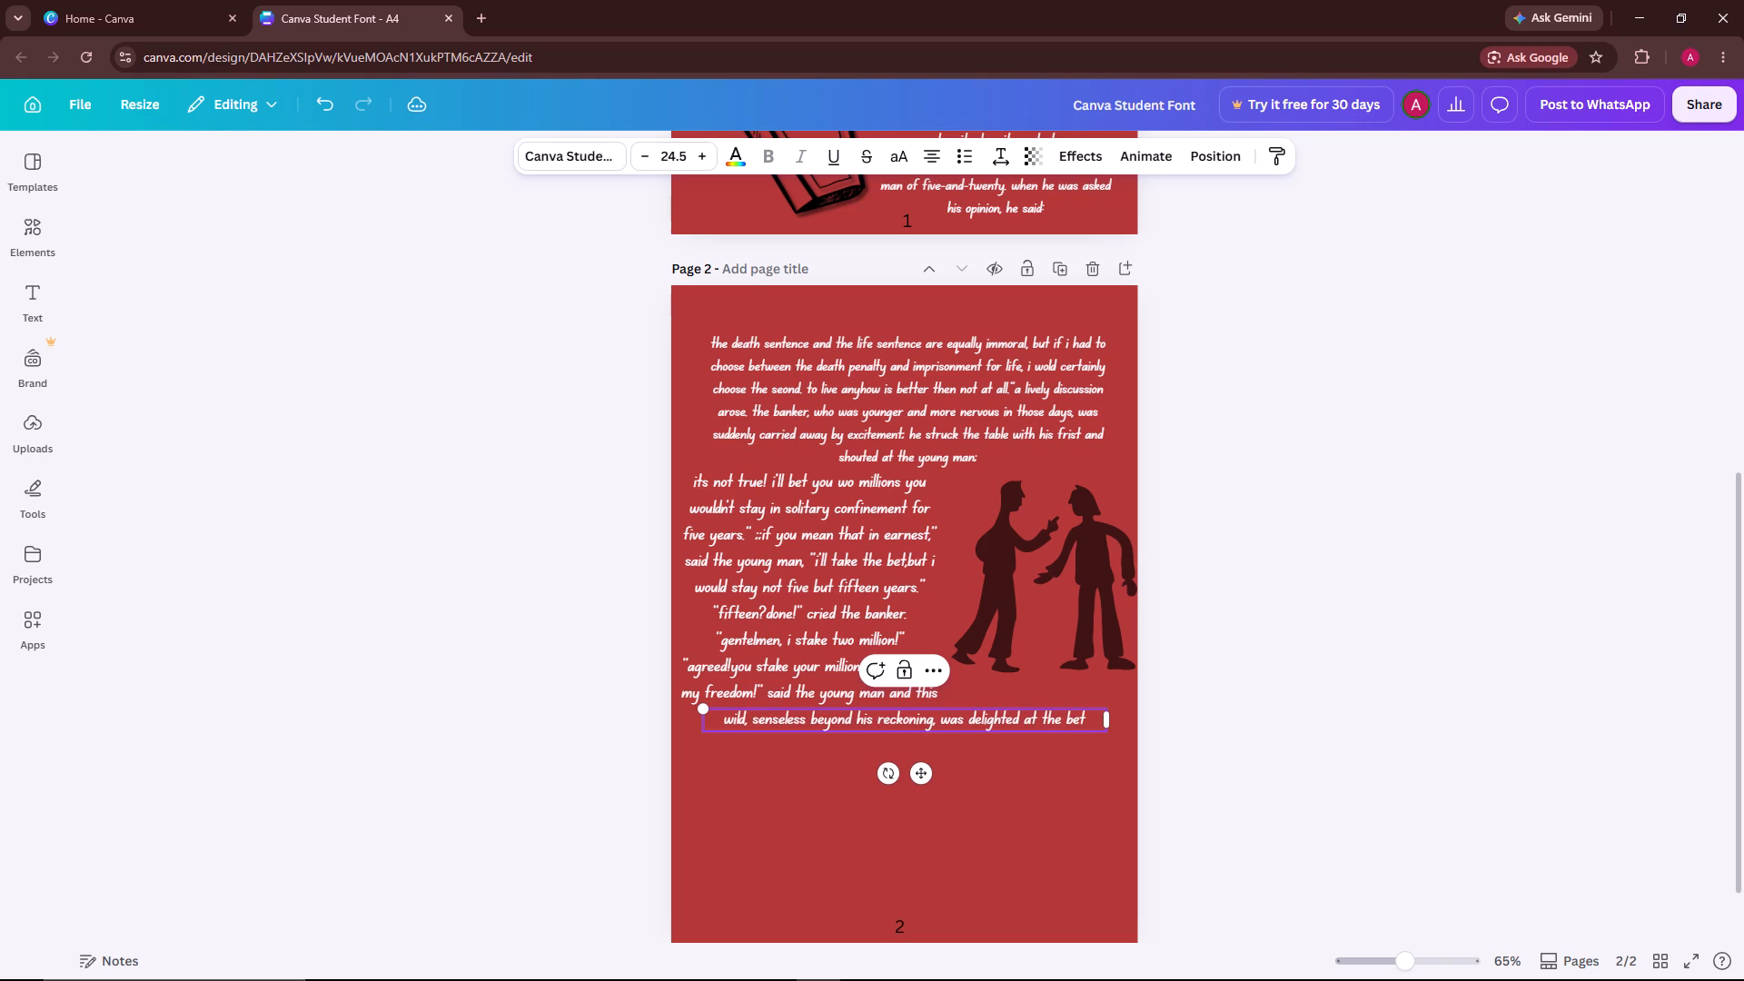
key(comma)
key(BackSpace)
text(.)
key(space)
Begin the next sentence in the lower text box with "at supper he made fun" plus a trailing space.
text(at)
key(space)
text(su)
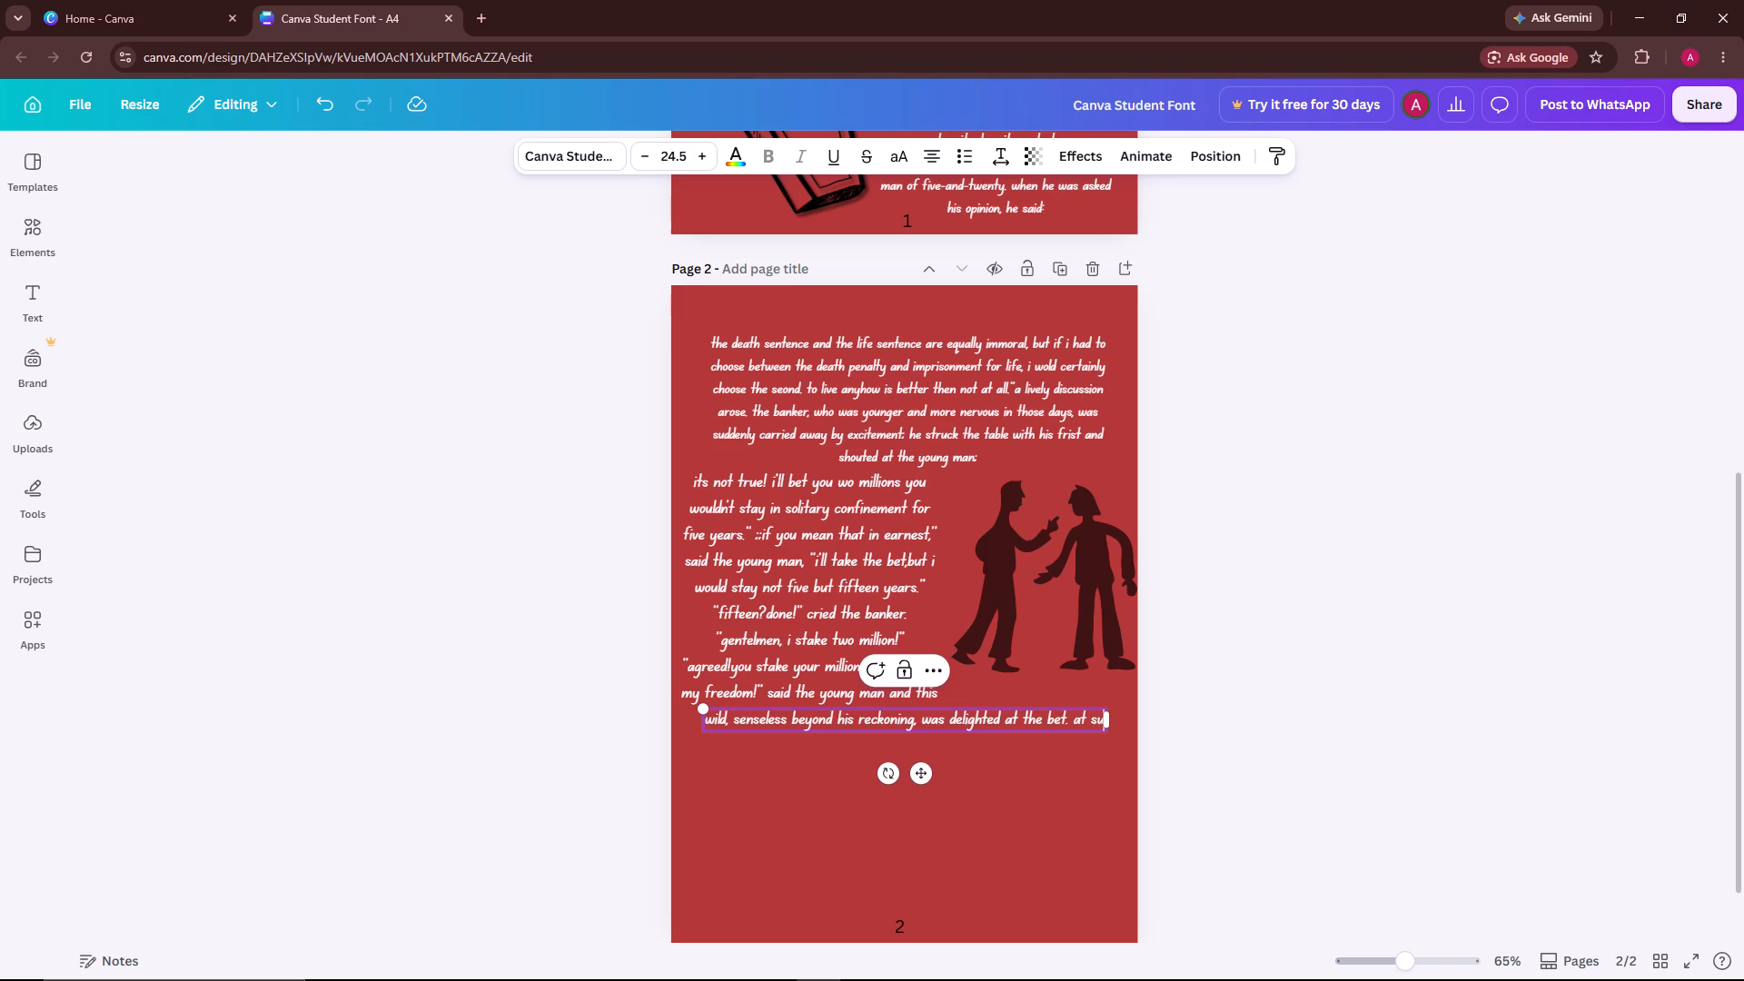
text(pper)
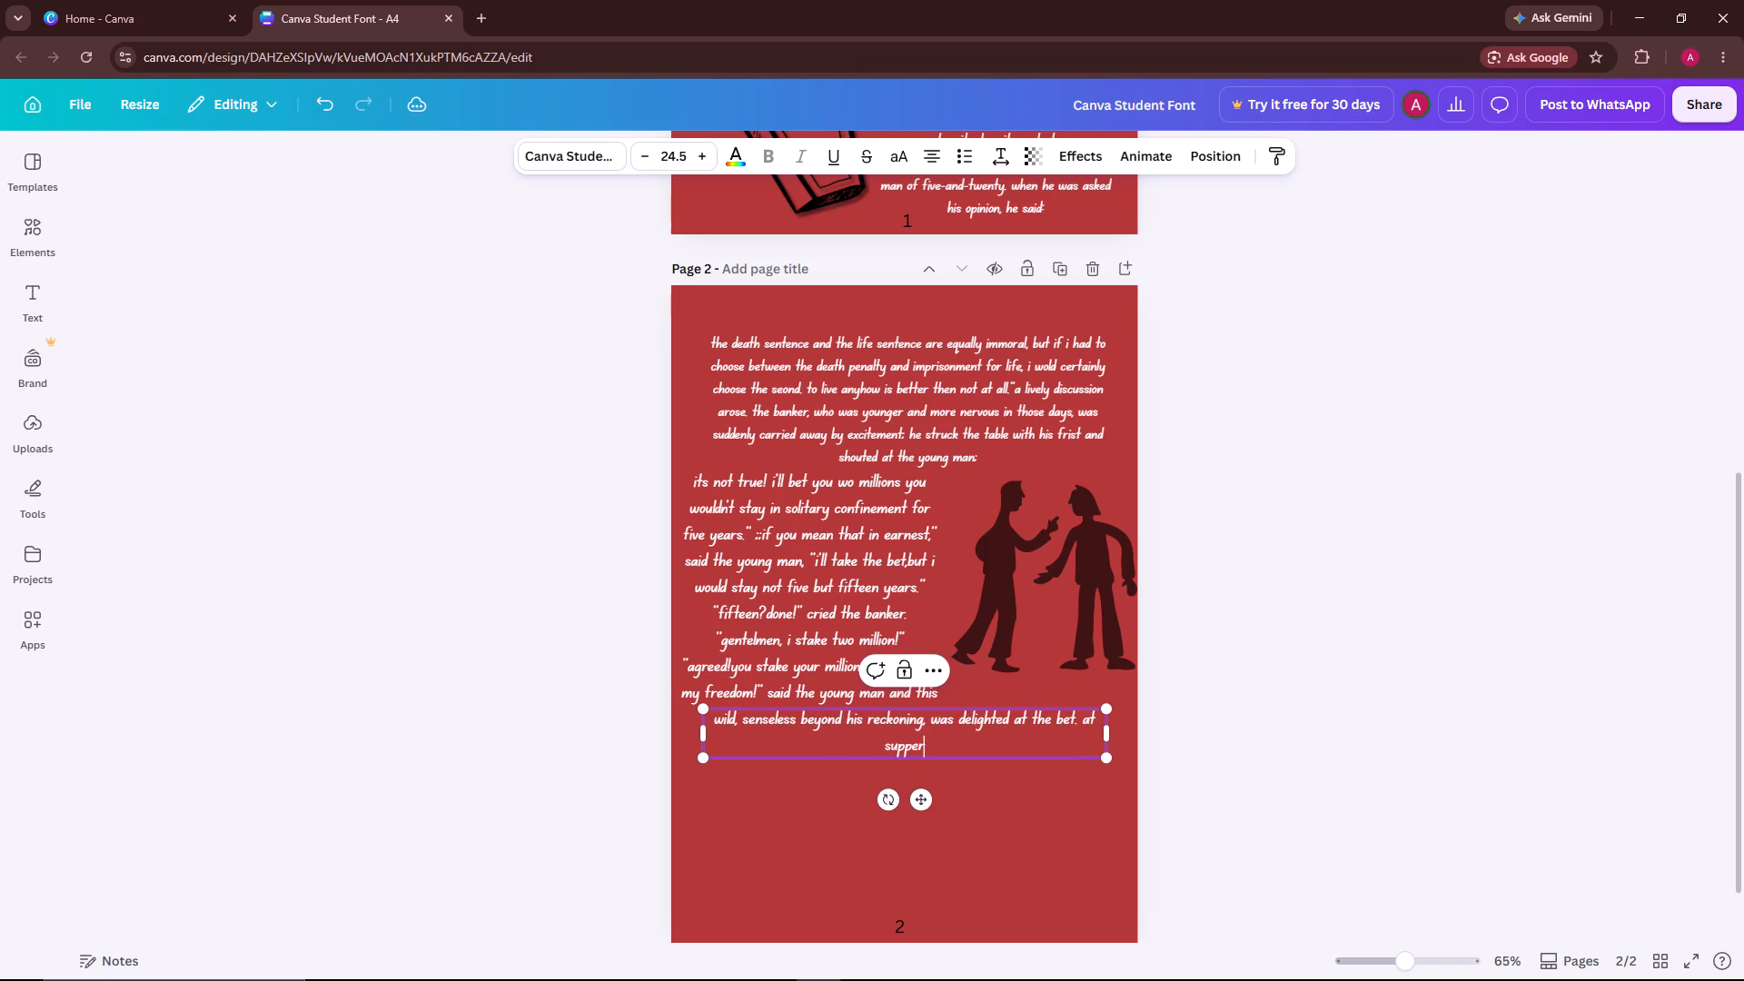
key(space)
text(he)
key(space)
text(made)
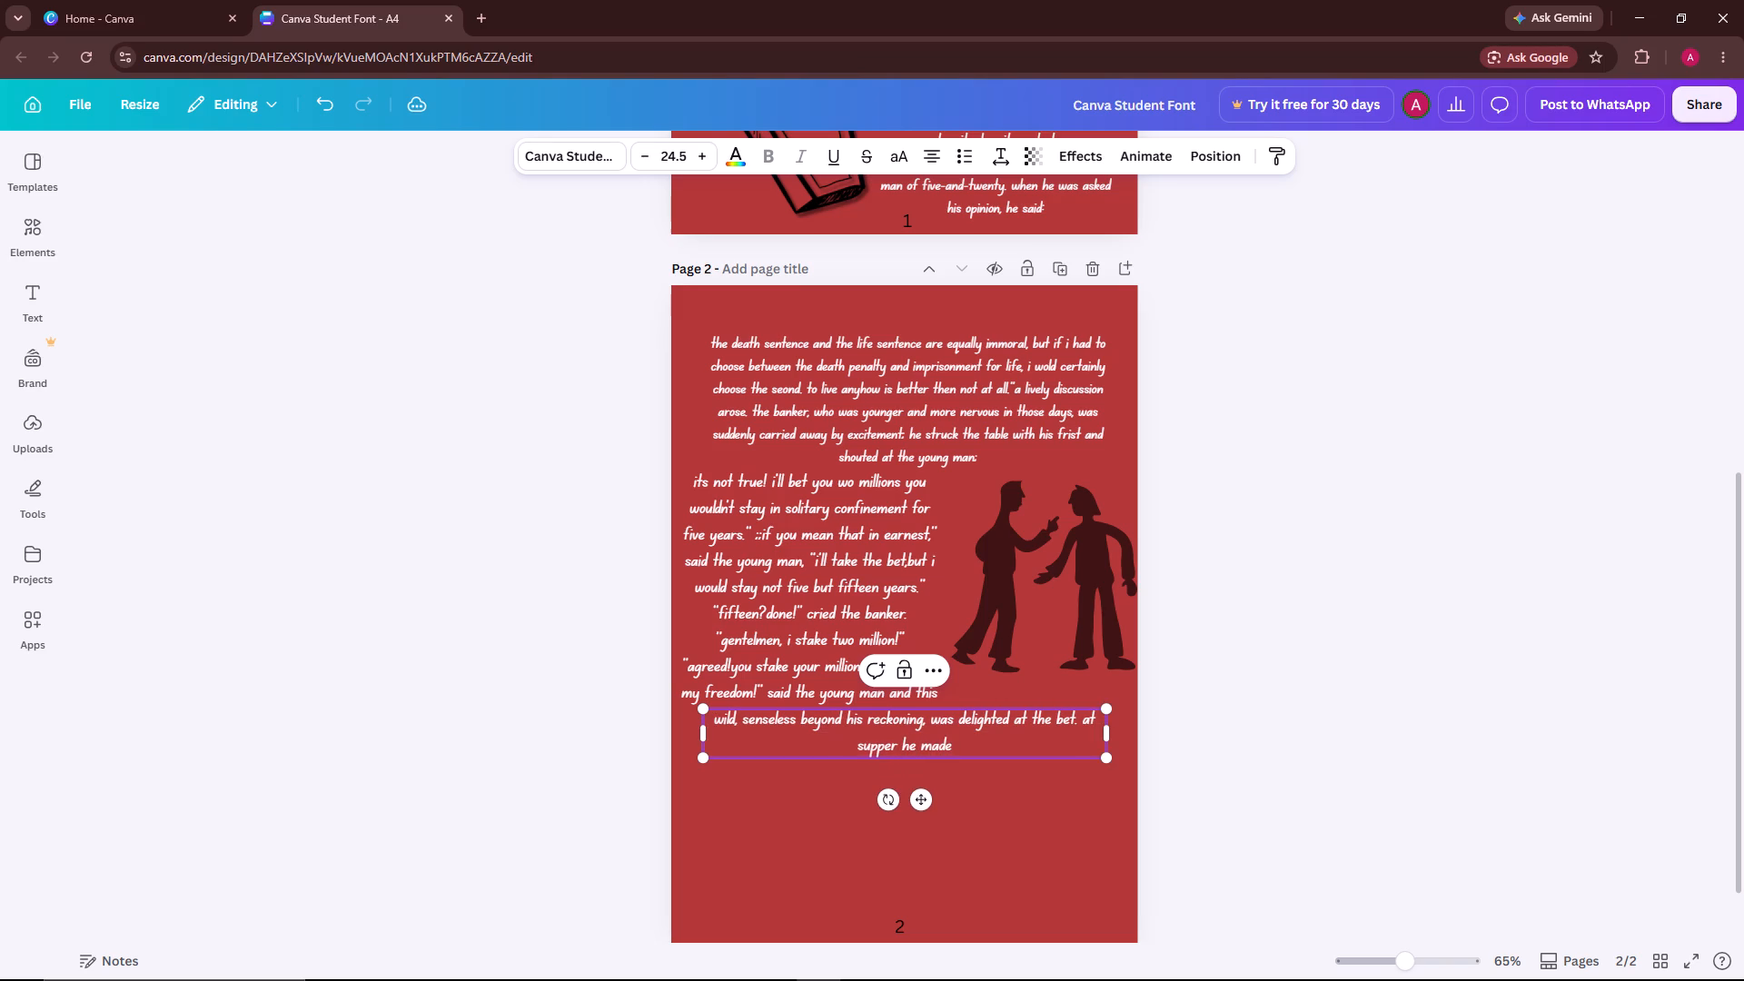
key(space)
text(fun)
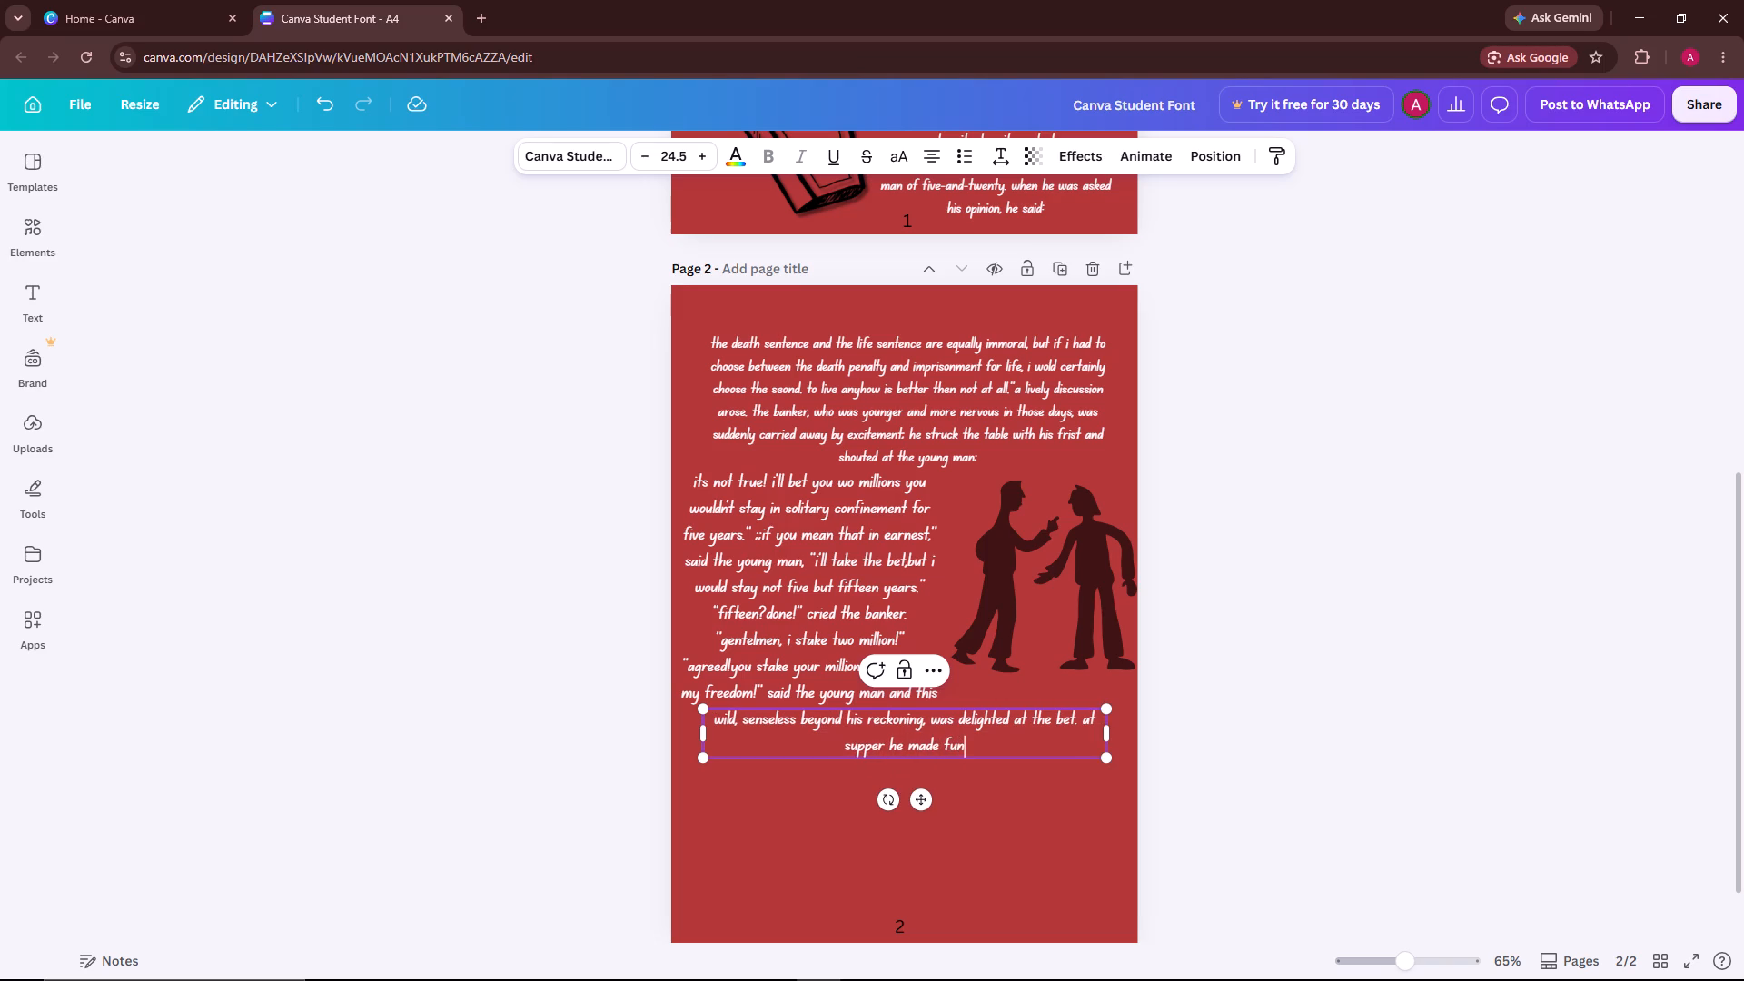
key(space)
Extend the supper sentence in the lower text box with "of the young man".
text(of)
key(space)
text(the)
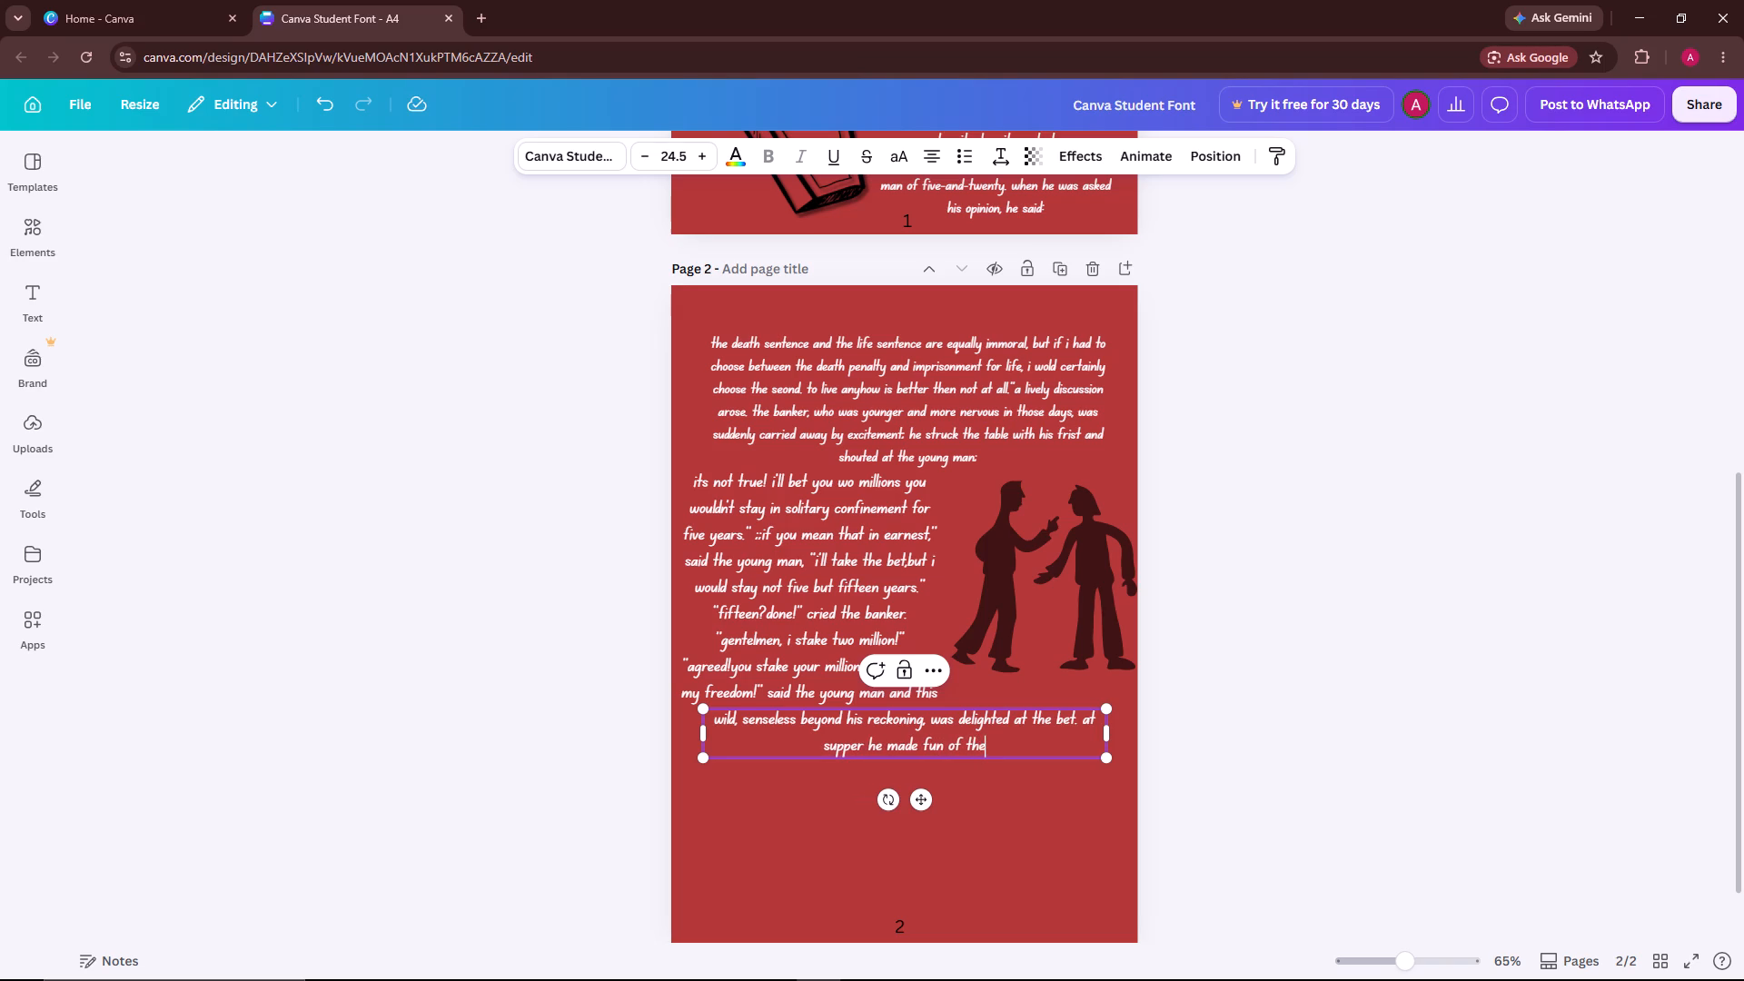
key(space)
text(young)
key(space)
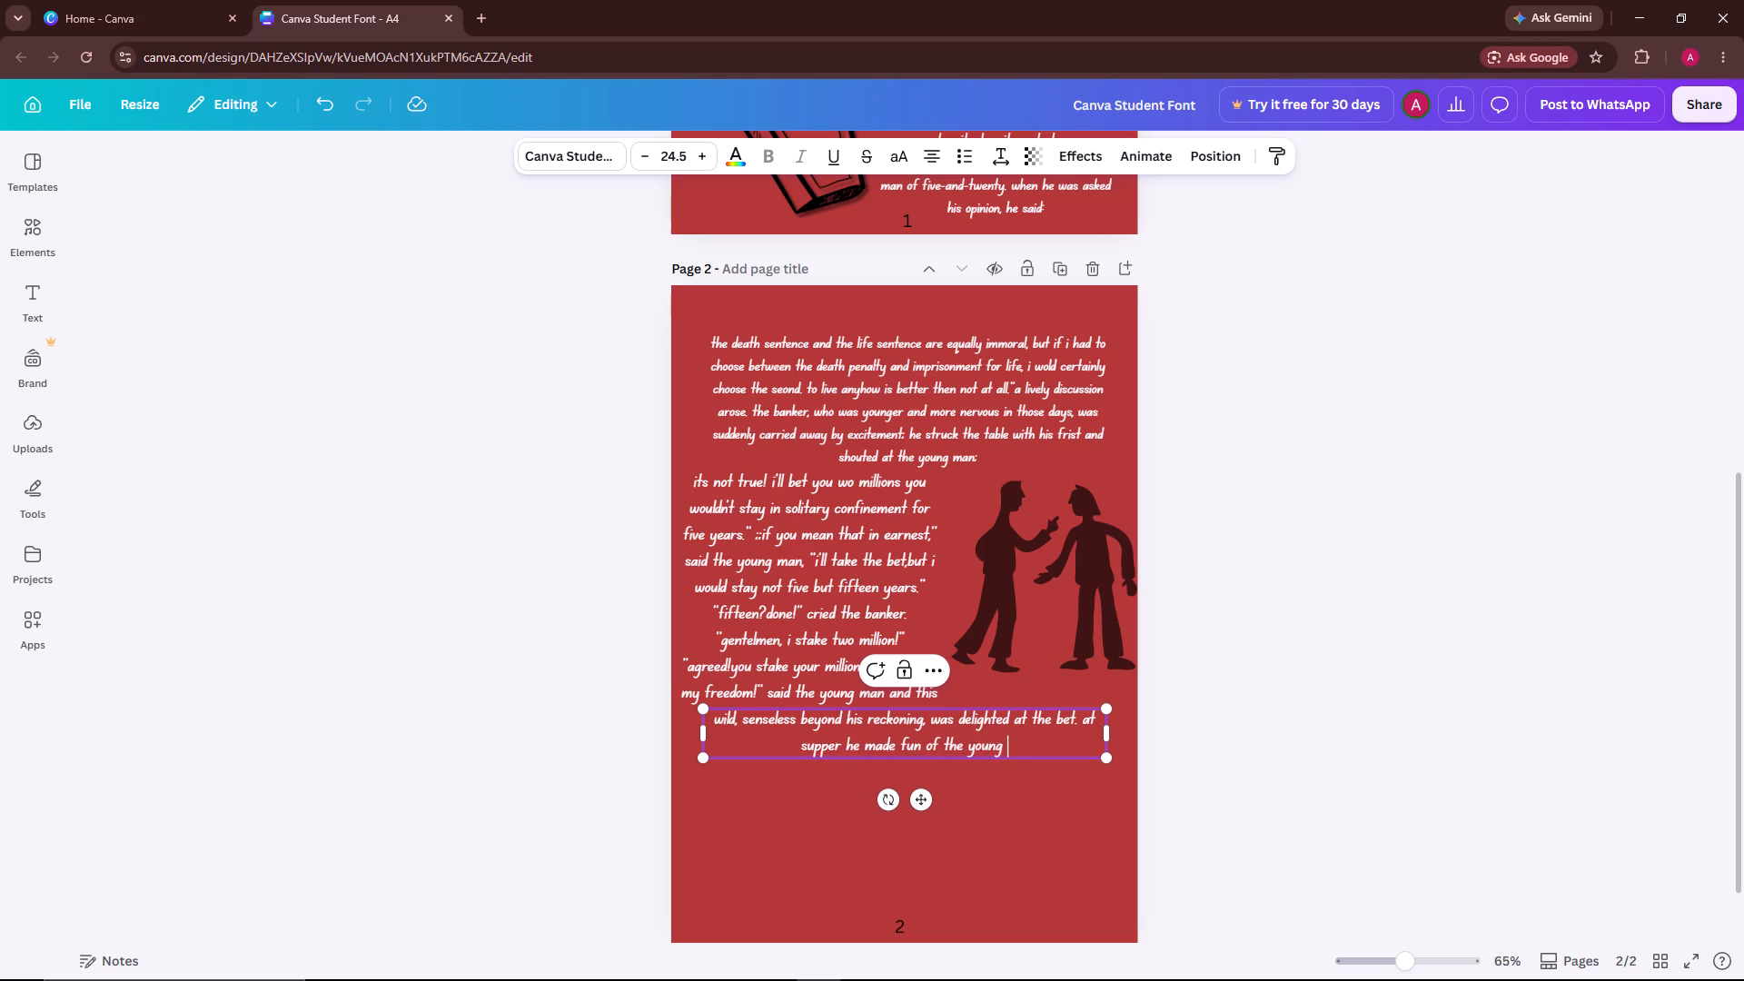
text(man)
key(space)
key(BackSpace)
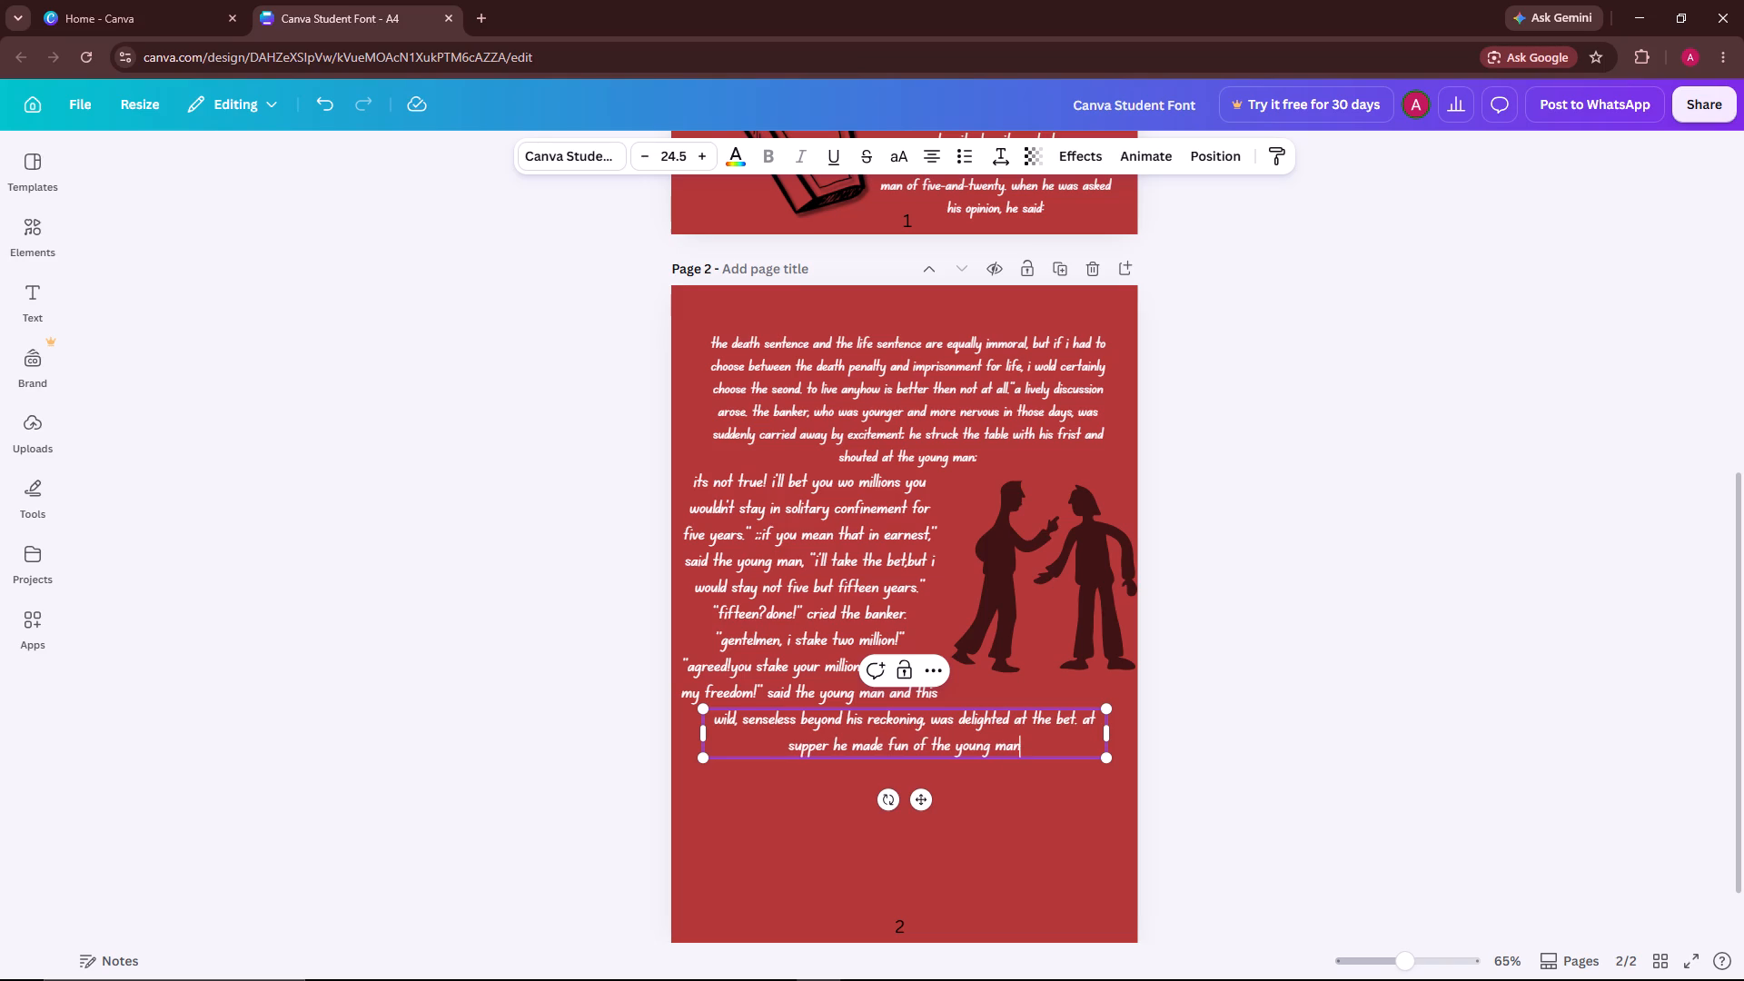
Finish the supper sentence in the lower text box with ", and said:", ending in a colon.
text(, and)
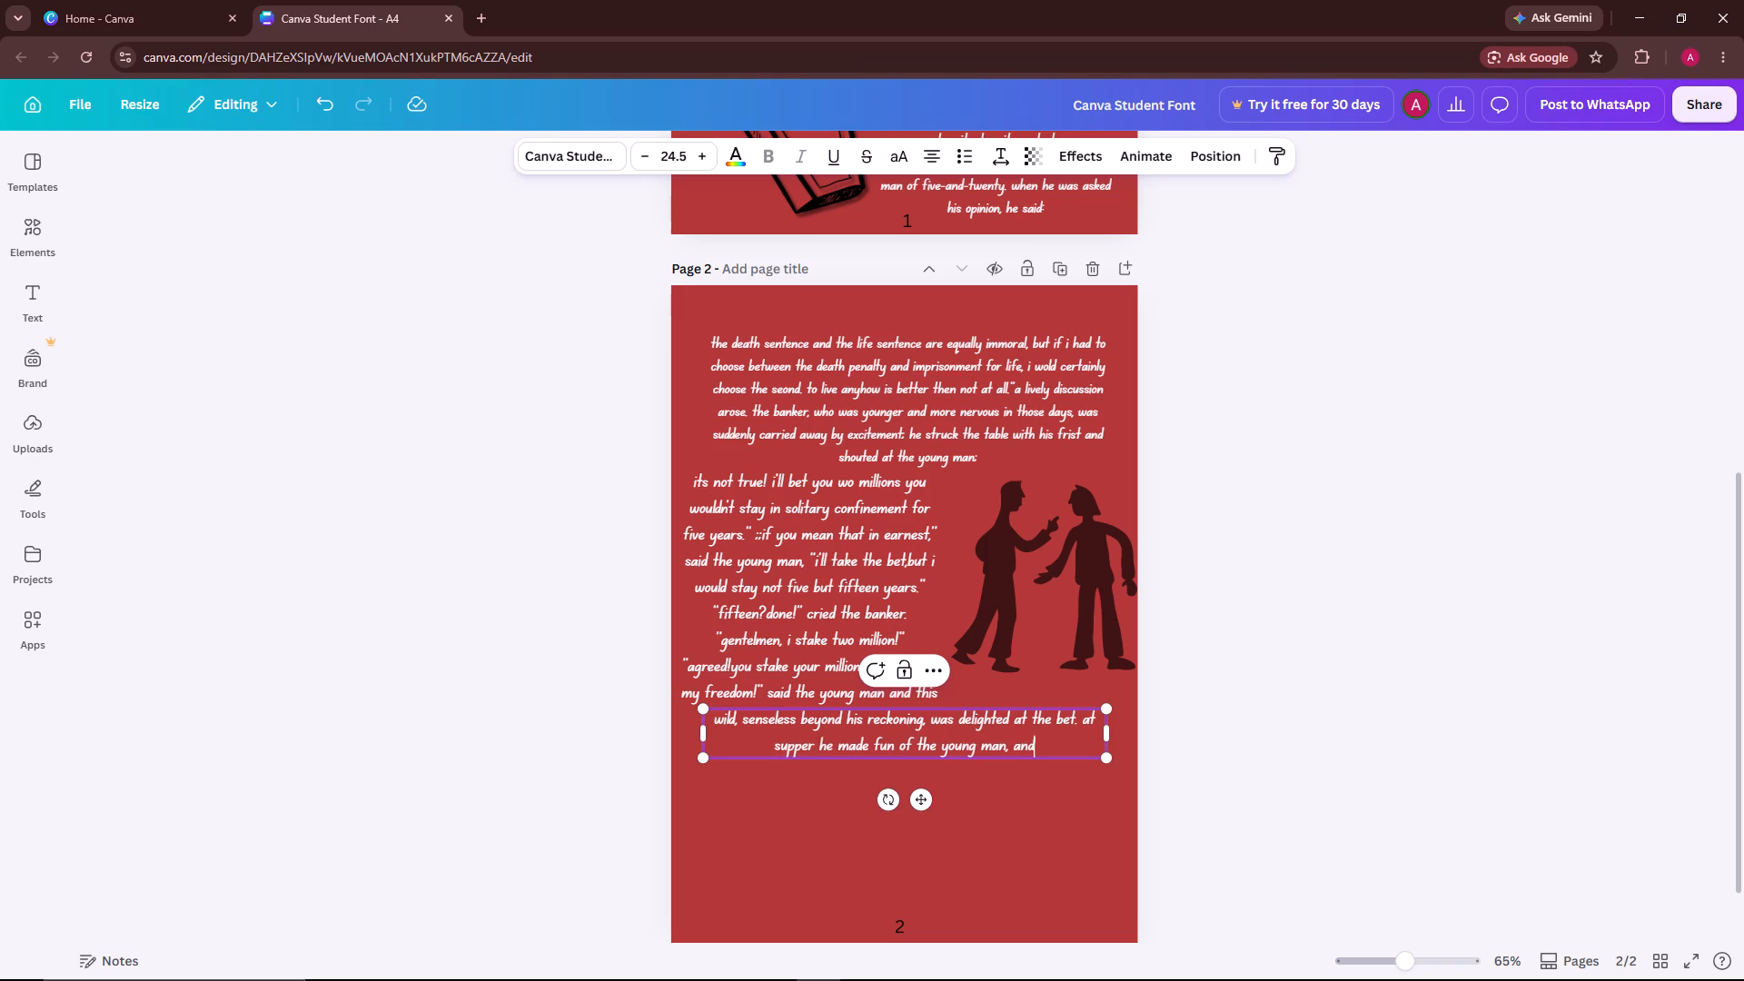
key(space)
text(sai)
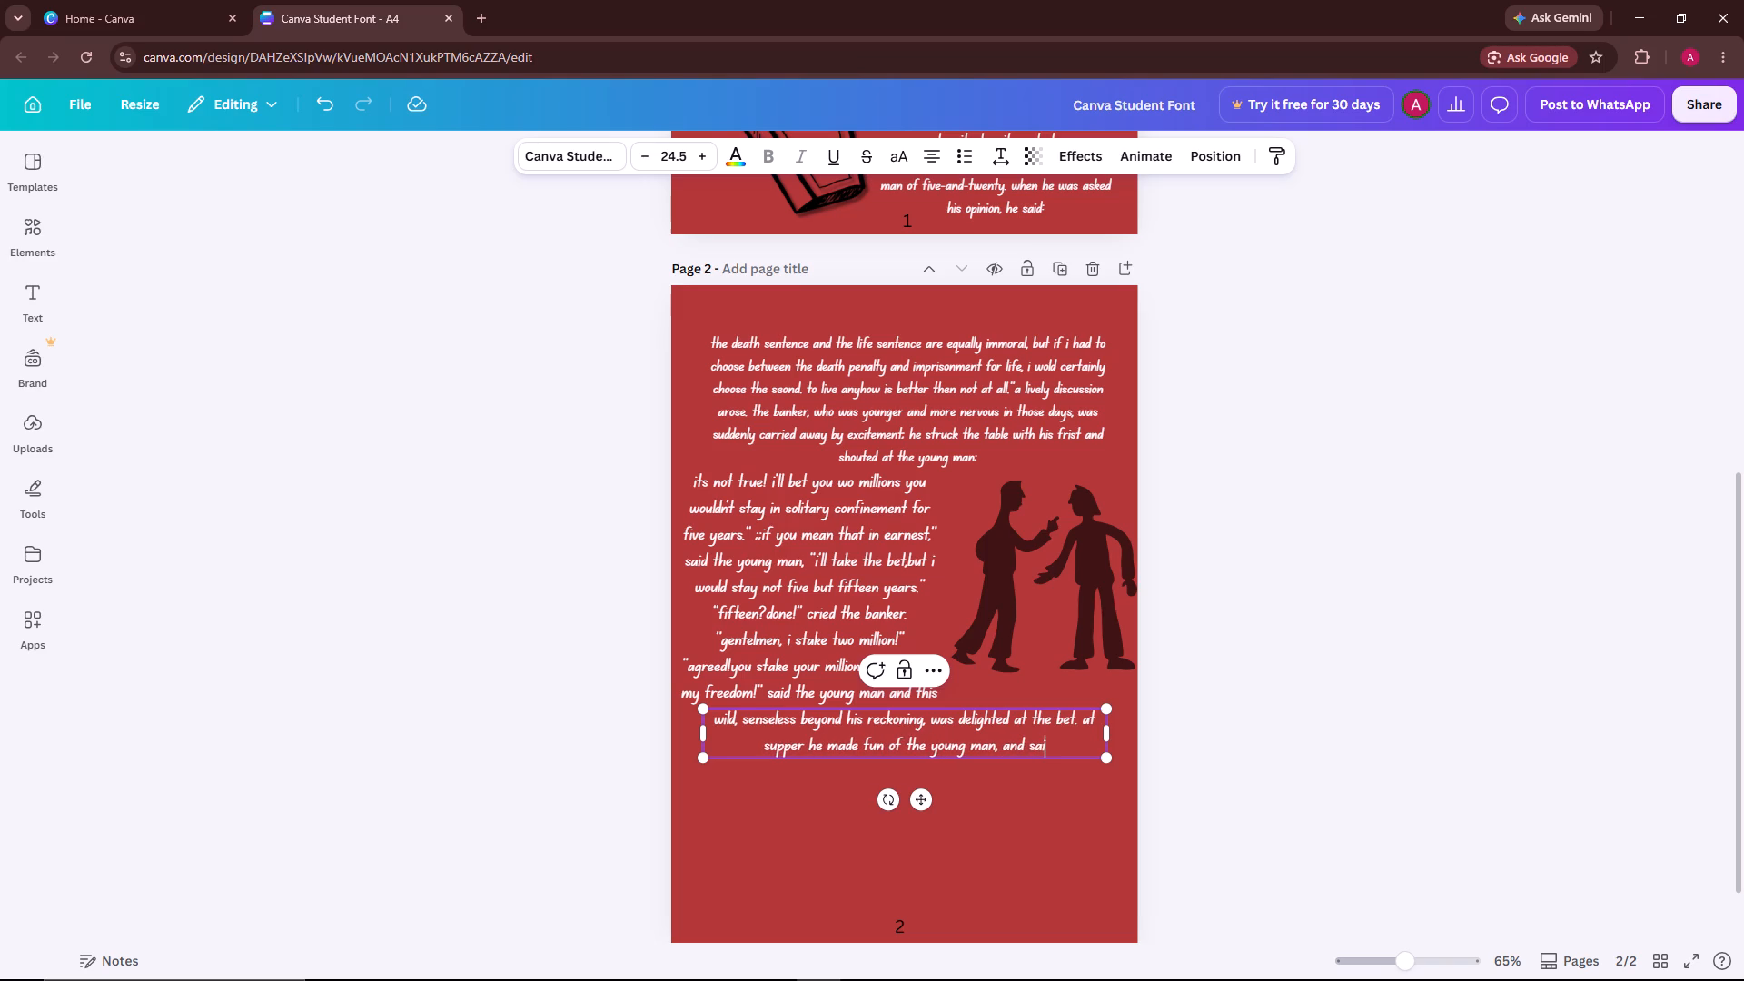
key(d)
key(shift+colon)
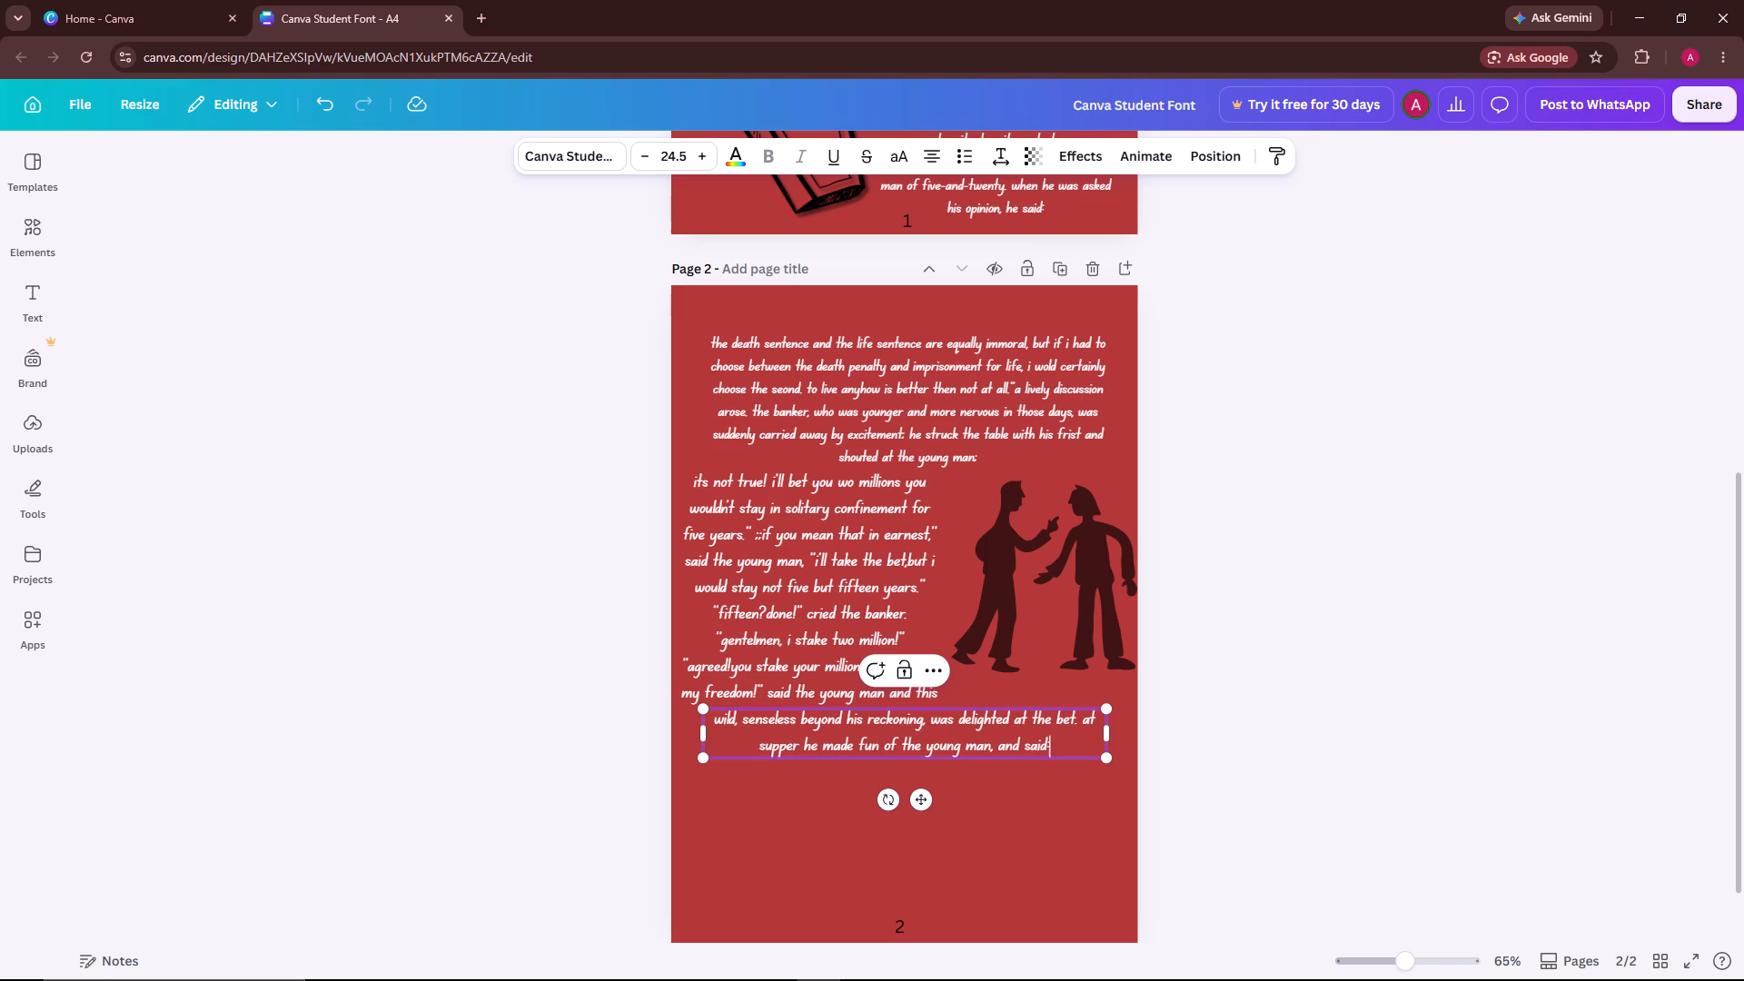
key(BackSpace)
key(semicolon)
key(BackSpace)
key(shift+colon)
Start a new line in the lower text box reading "''think better of it, young man," with two apostrophes as the opening quote and a trailing space.
key(Return)
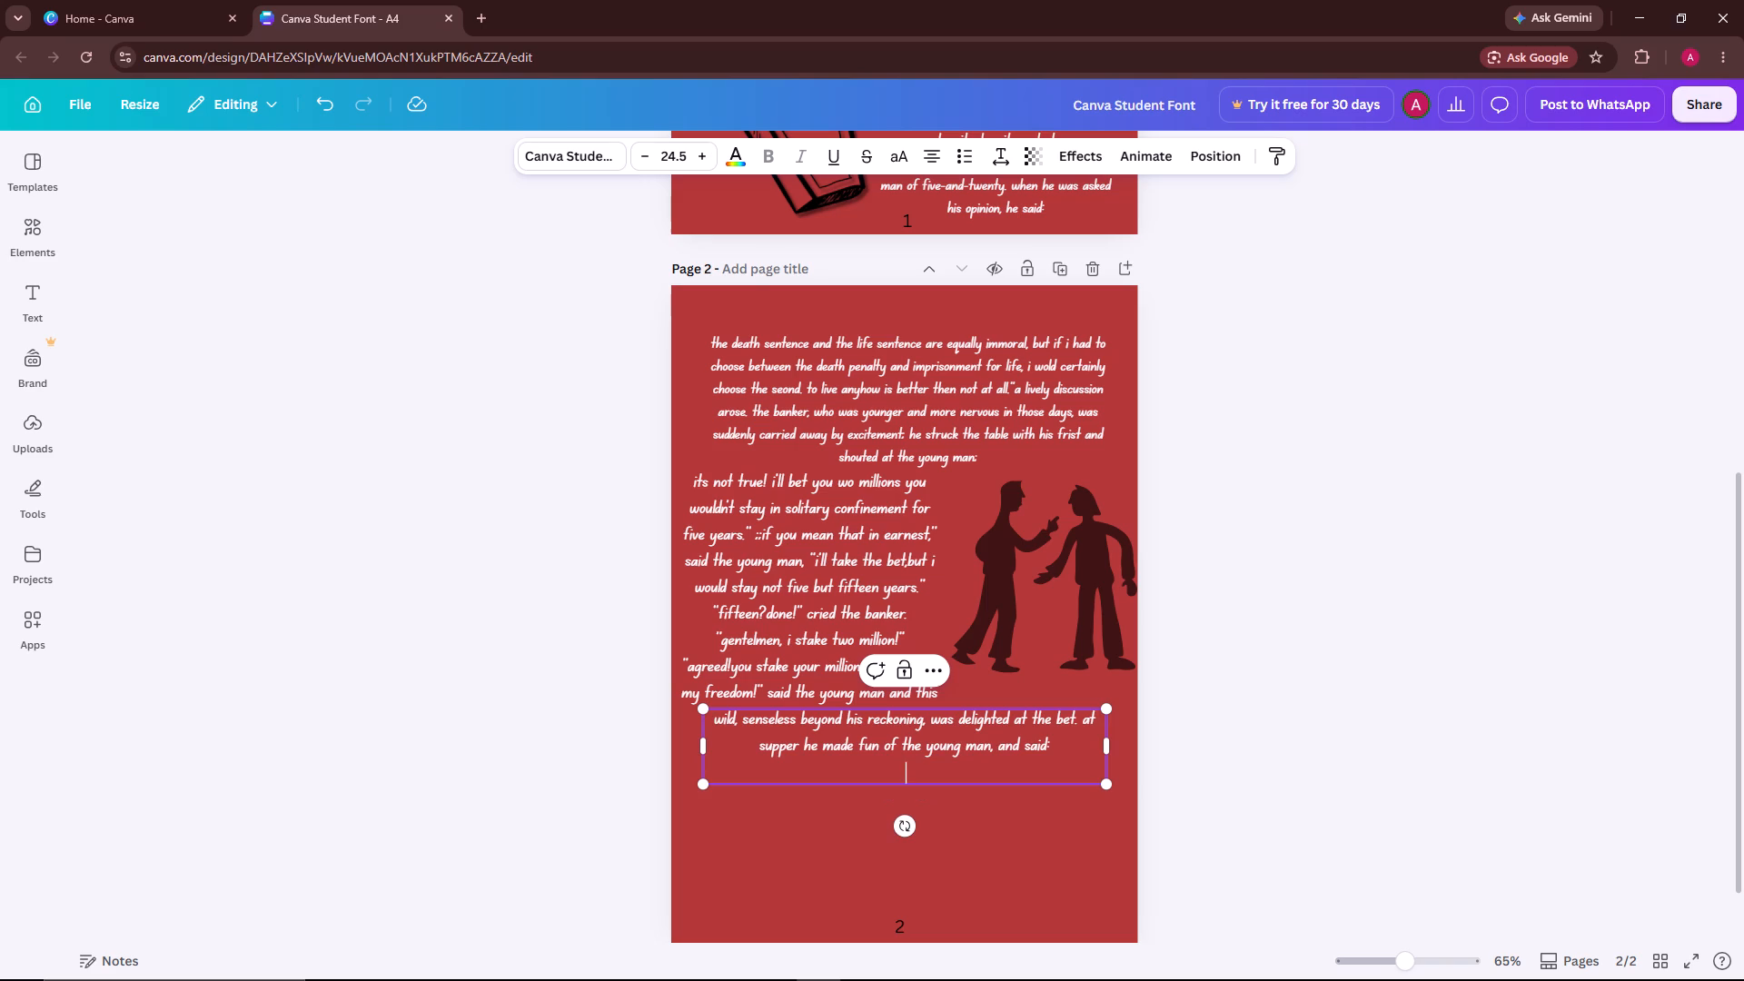
text('')
text(think)
key(space)
key(n)
key(BackSpace)
text(better)
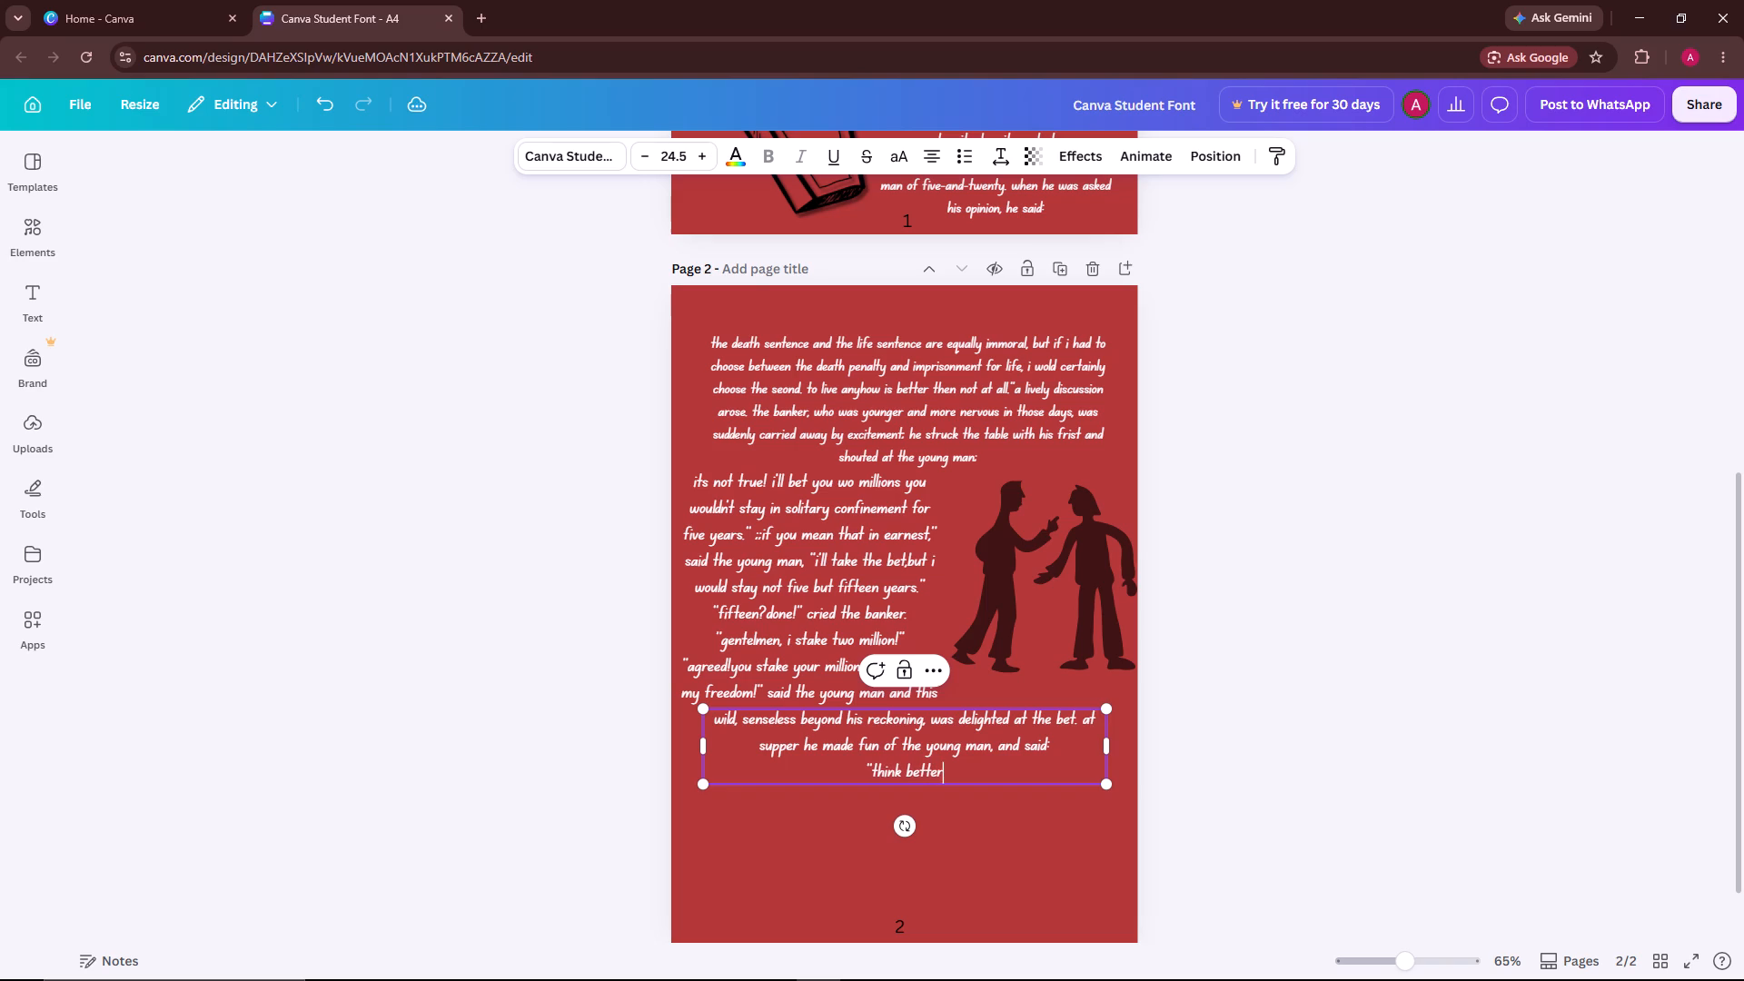
key(space)
text(of it)
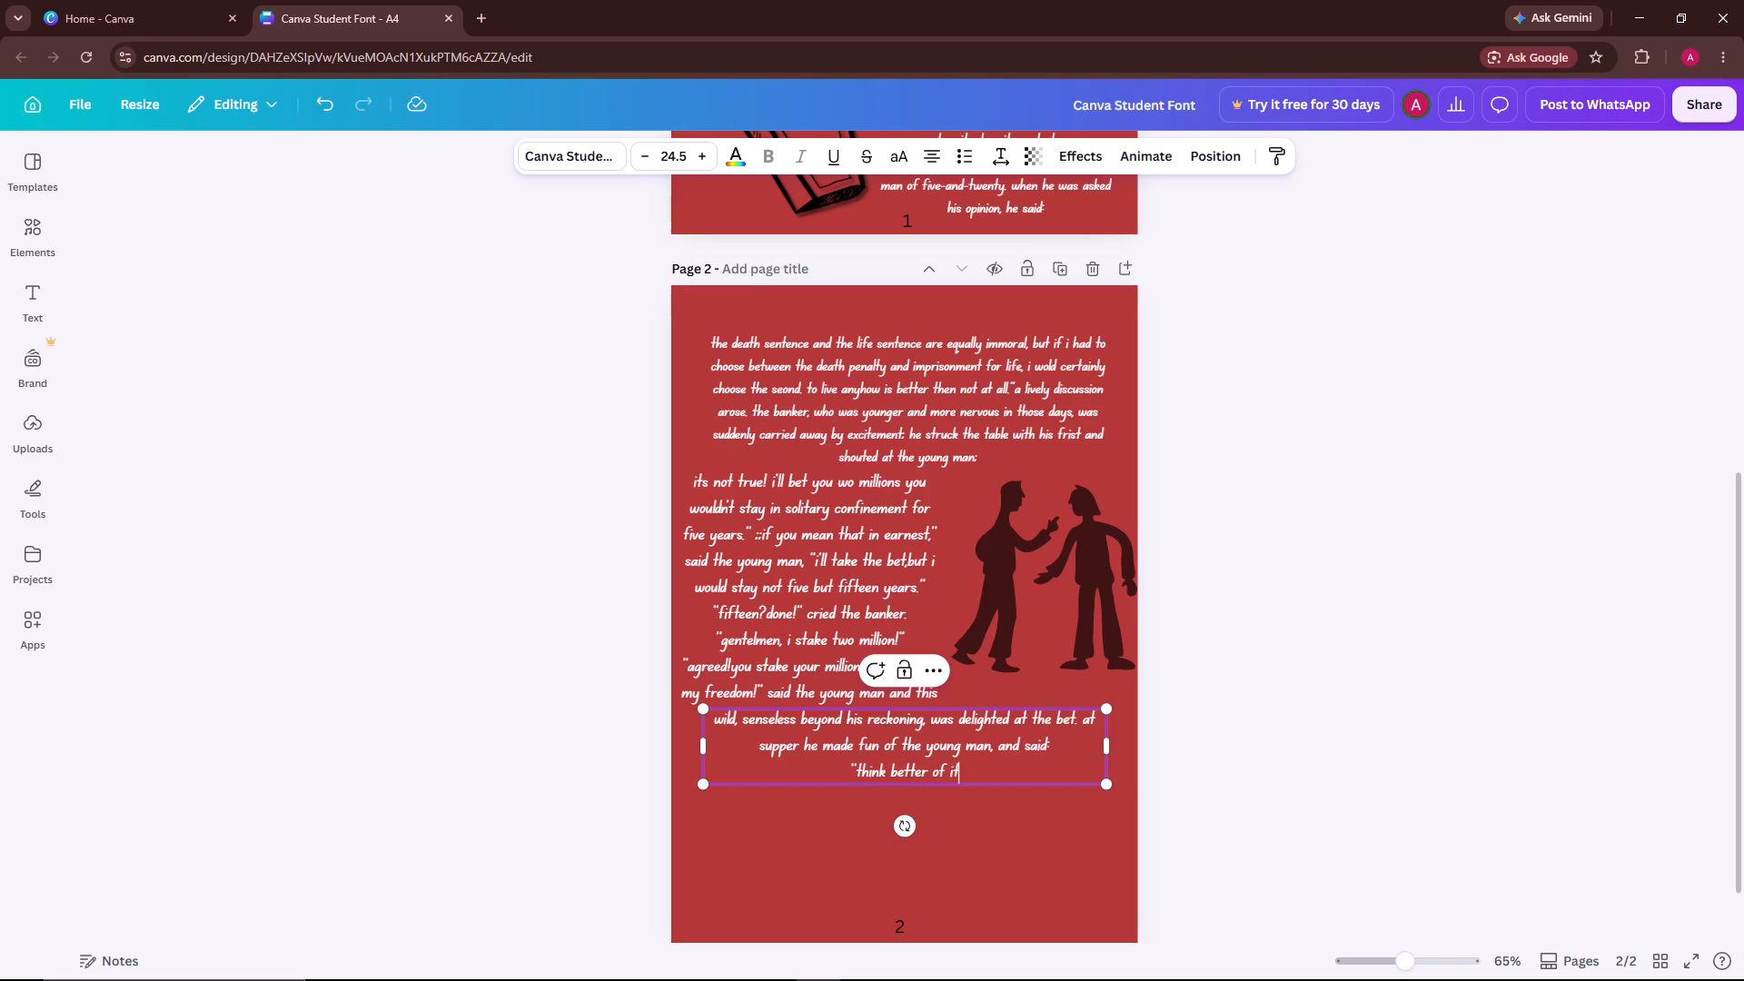
key(comma)
key(space)
text(young man)
key(space)
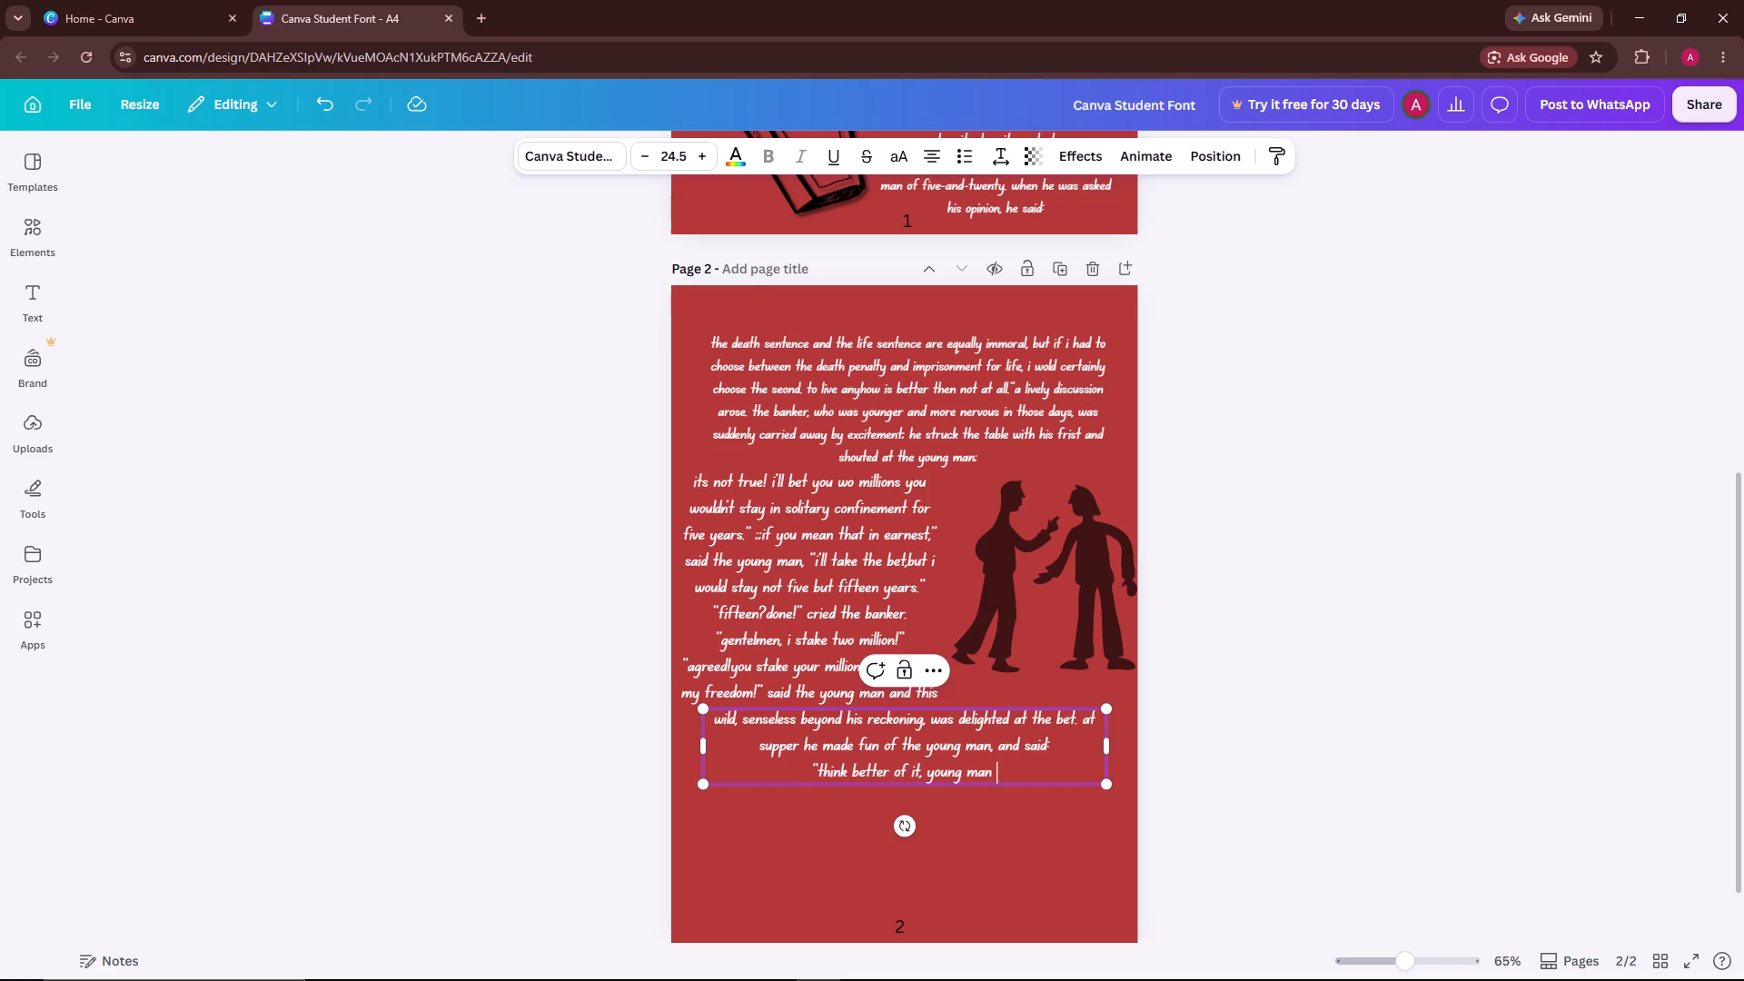
key(BackSpace)
key(comma)
key(space)
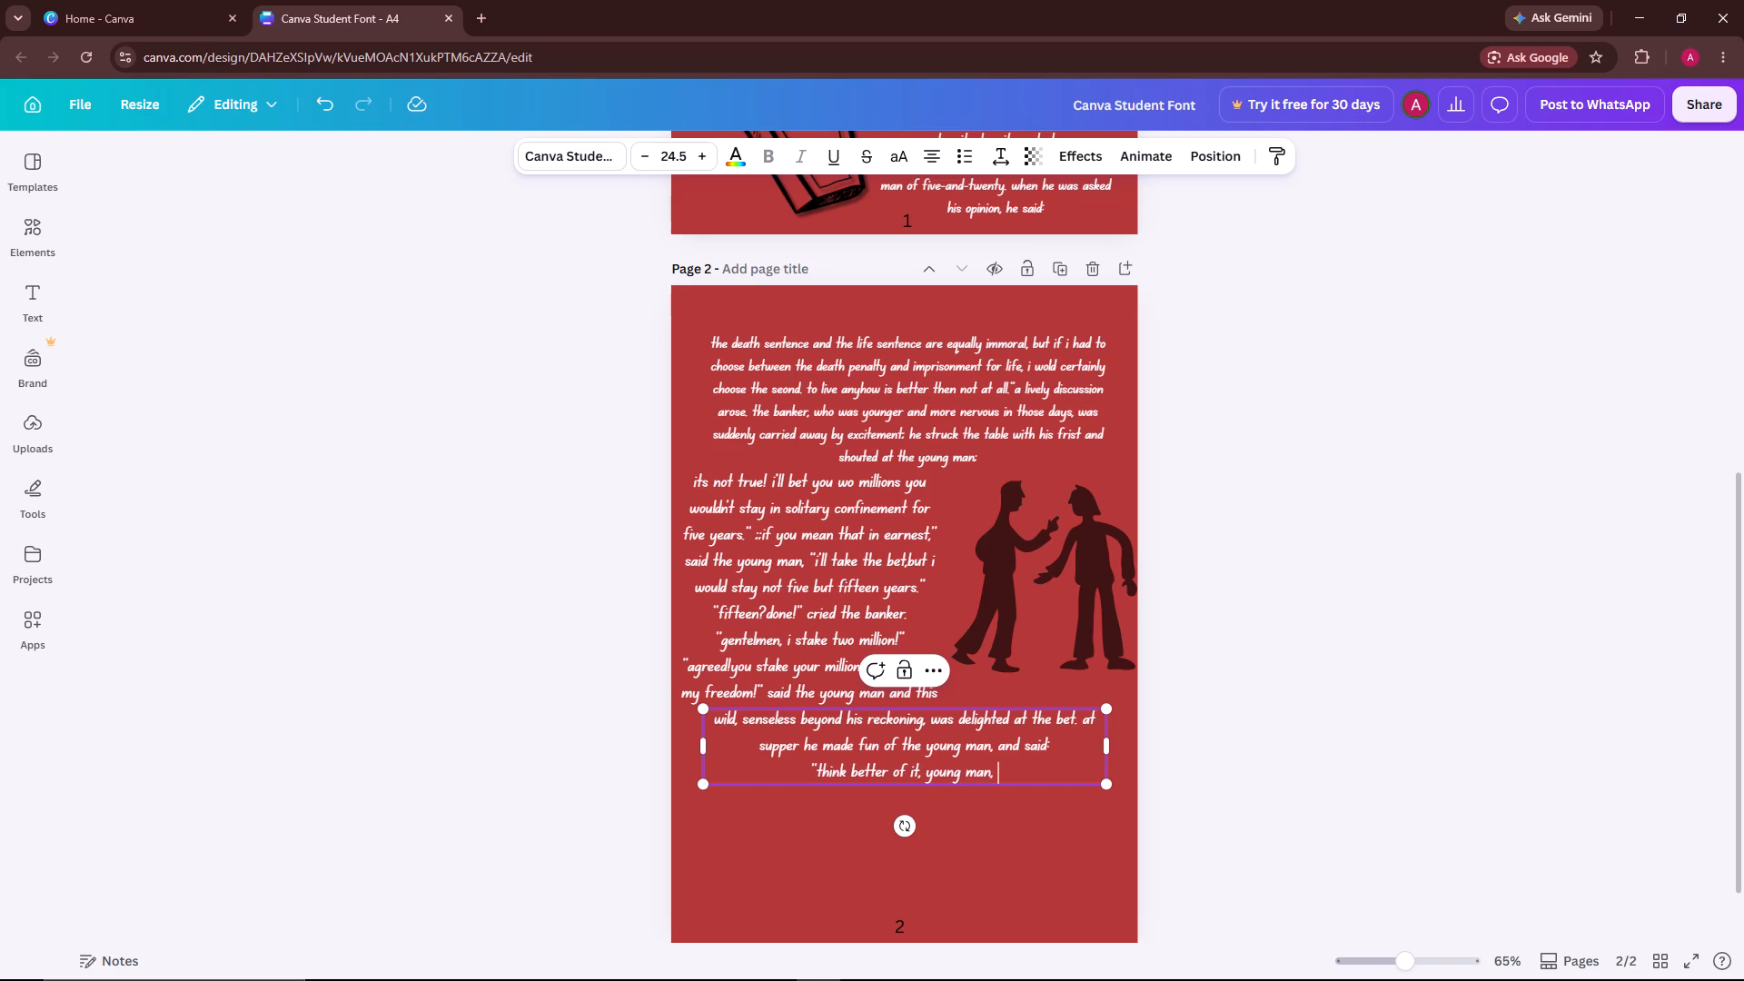
Complete the quoted sentence in the lower text box with "while there is still time." plus a trailing space.
text(whilw)
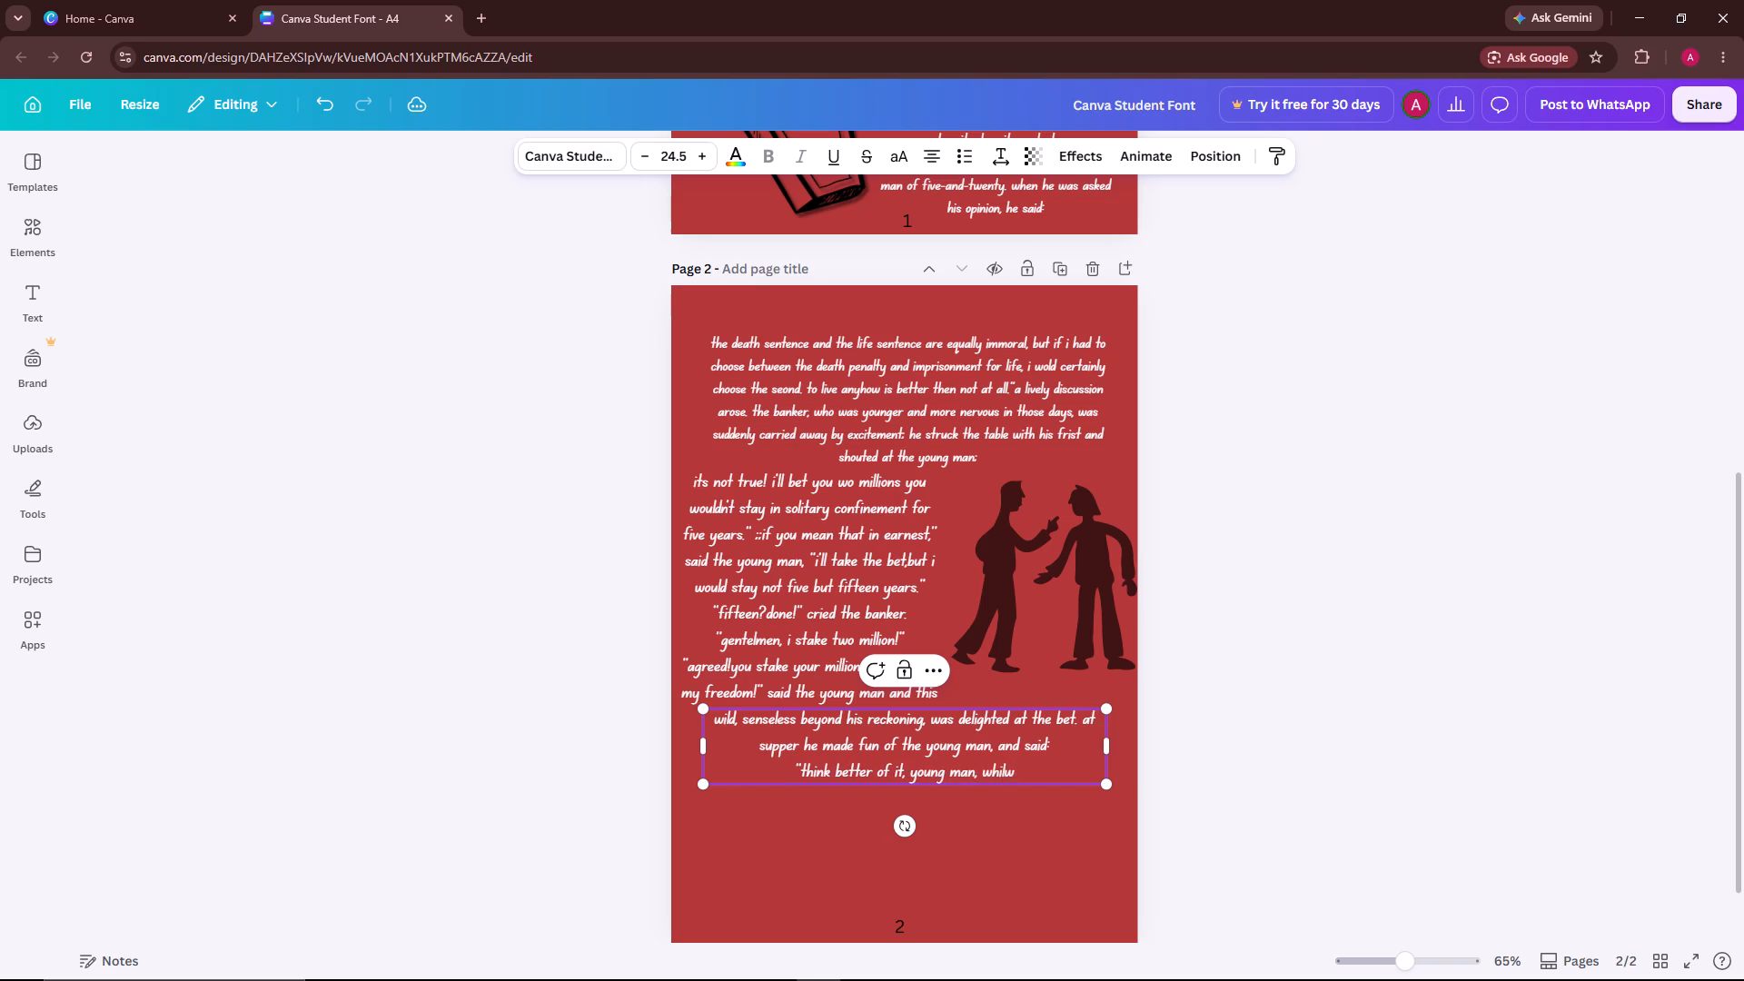
key(BackSpace)
key(e)
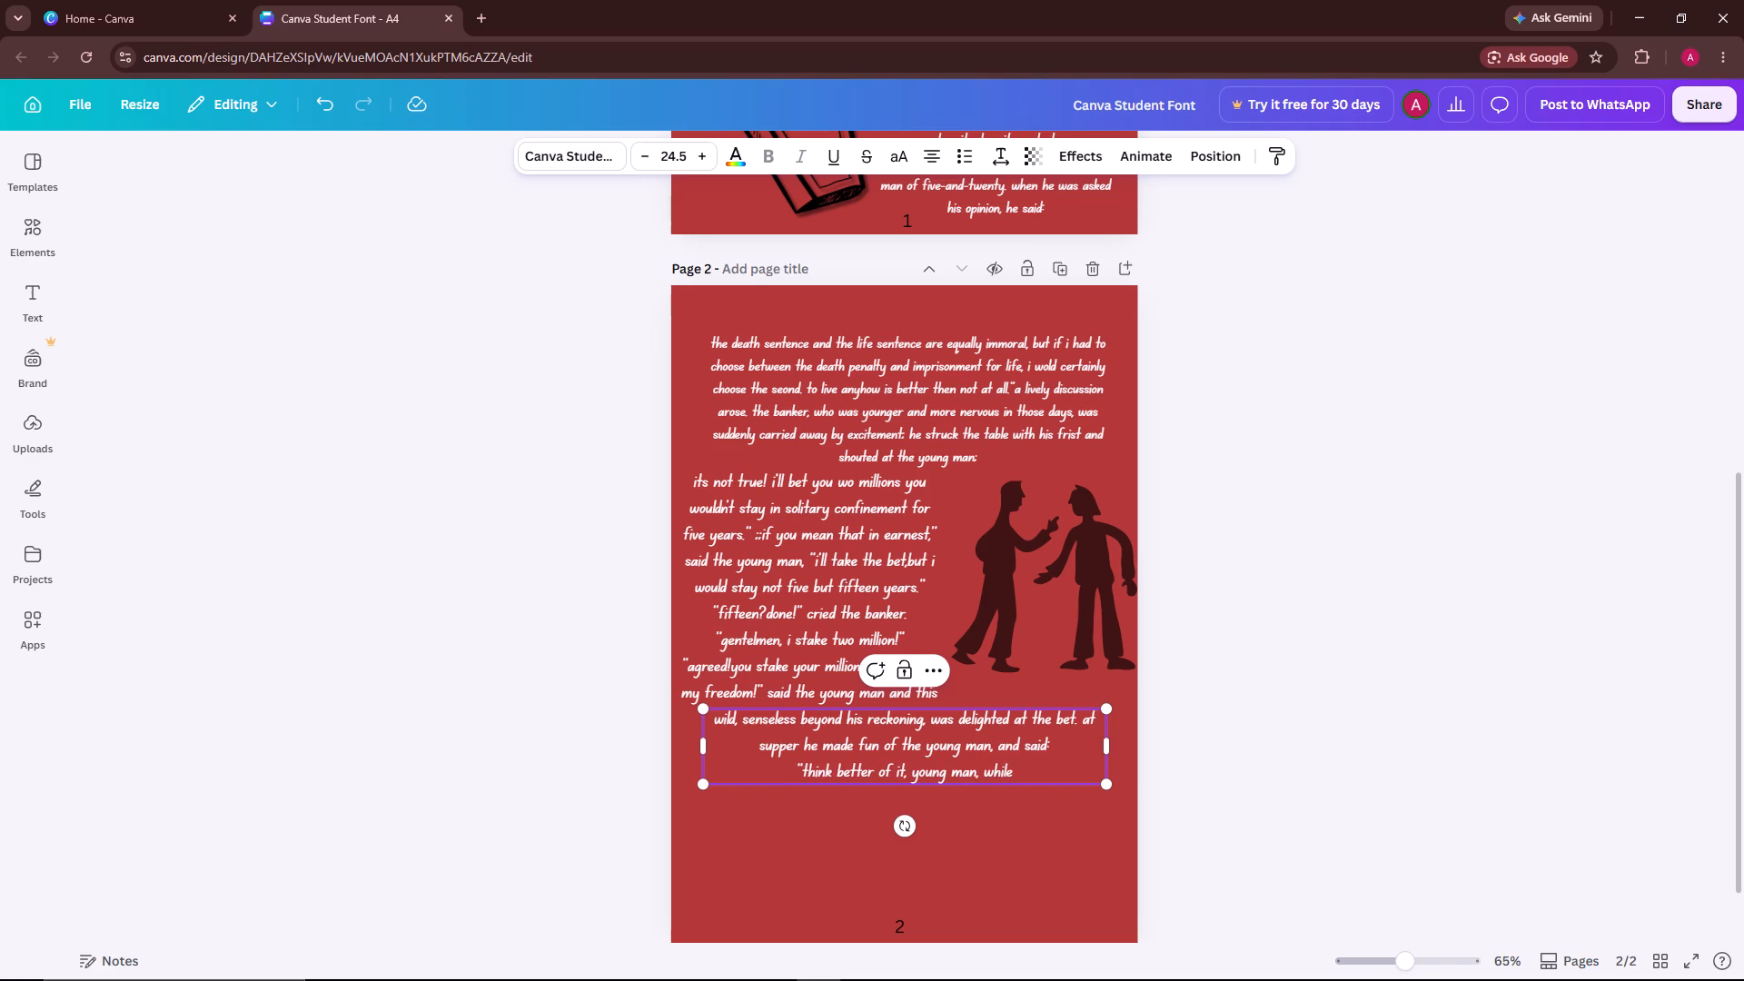
key(space)
text(there)
key(space)
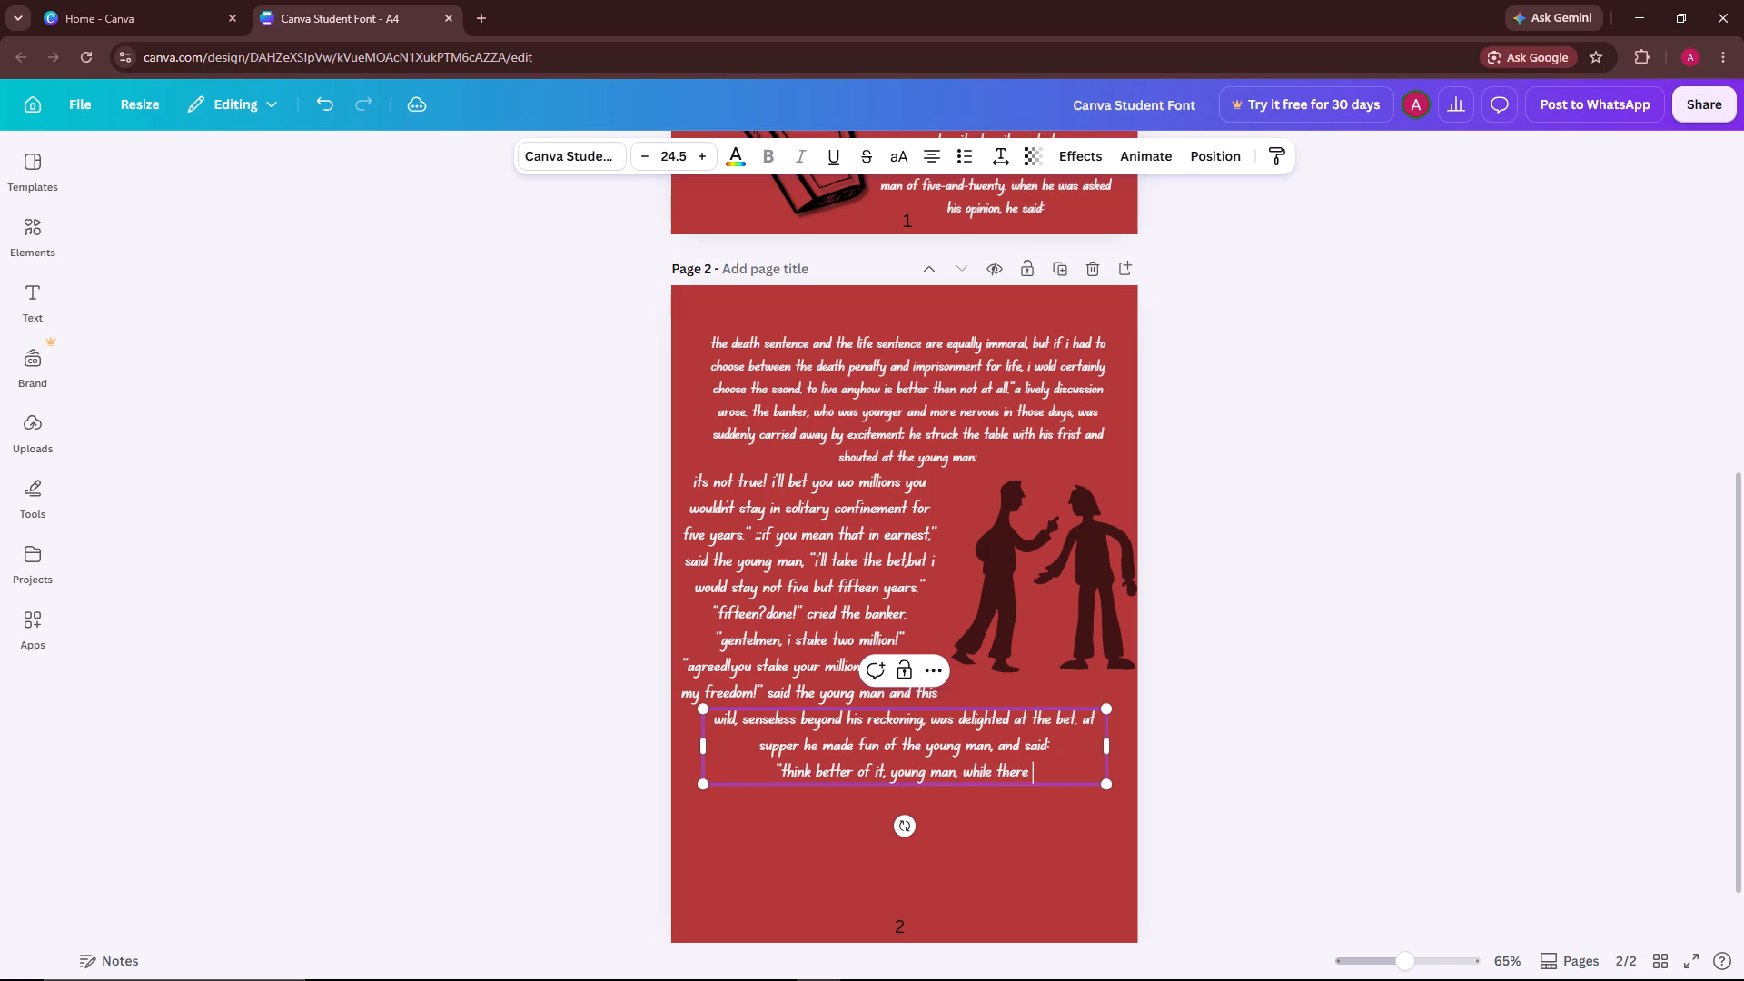
text(is still)
key(space)
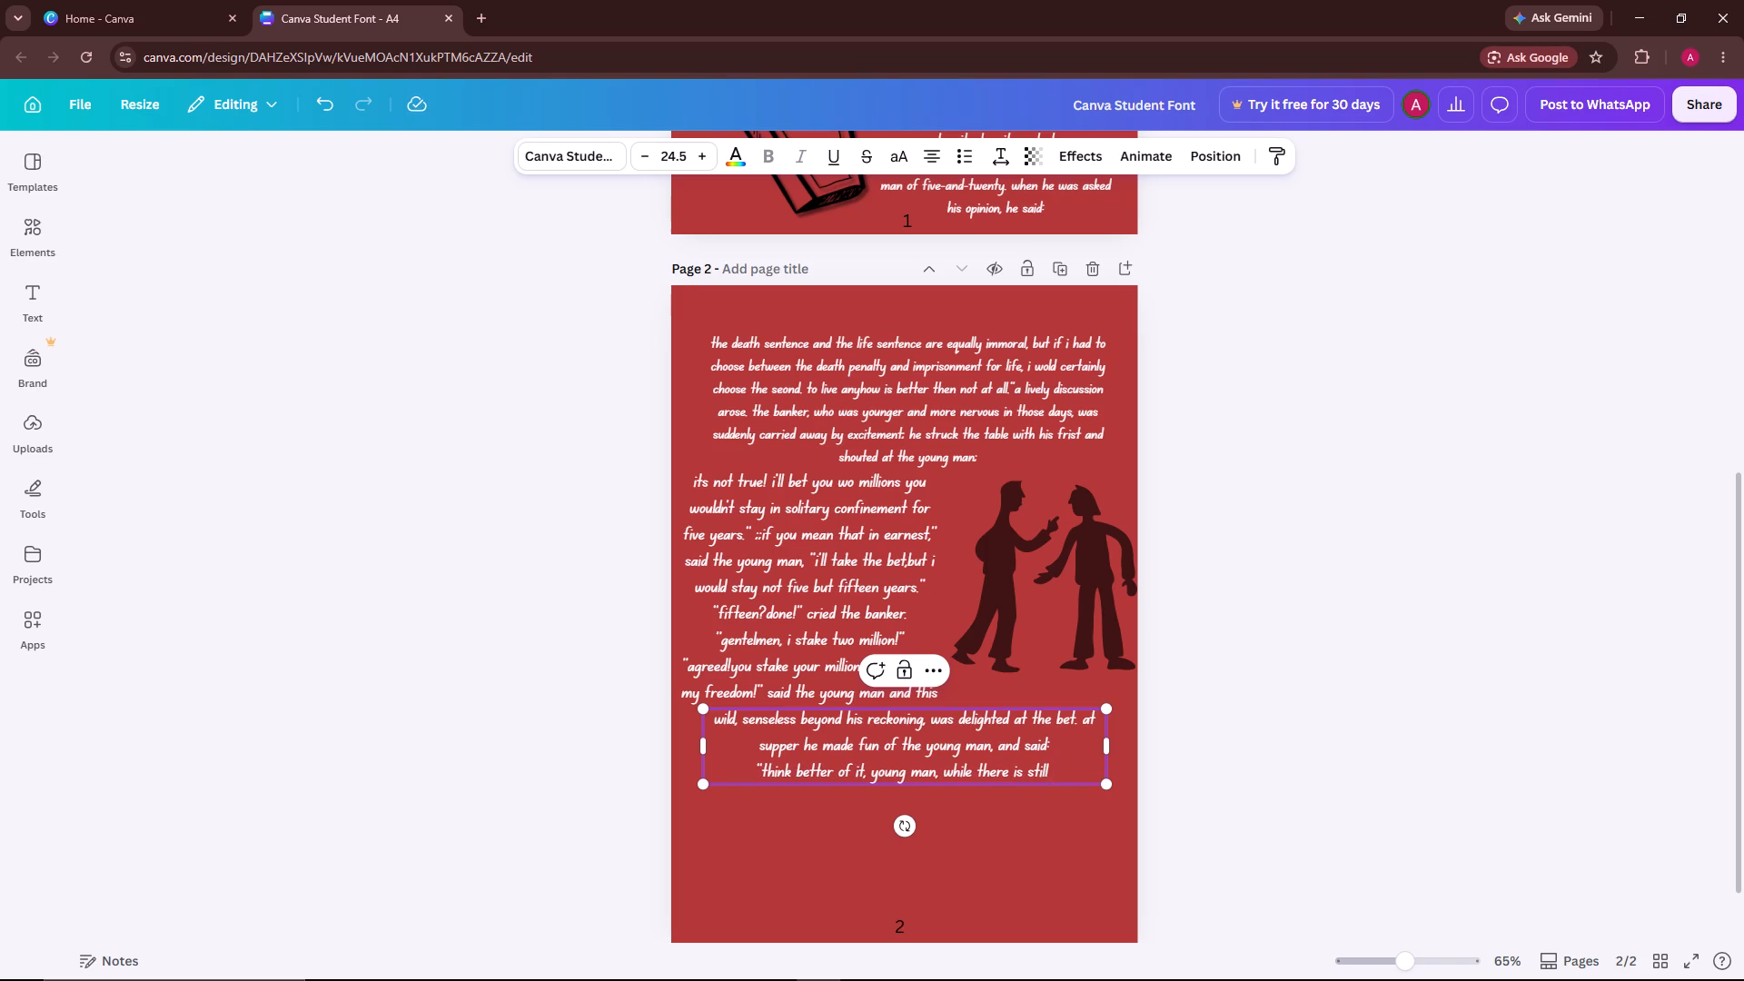
text(time)
key(space)
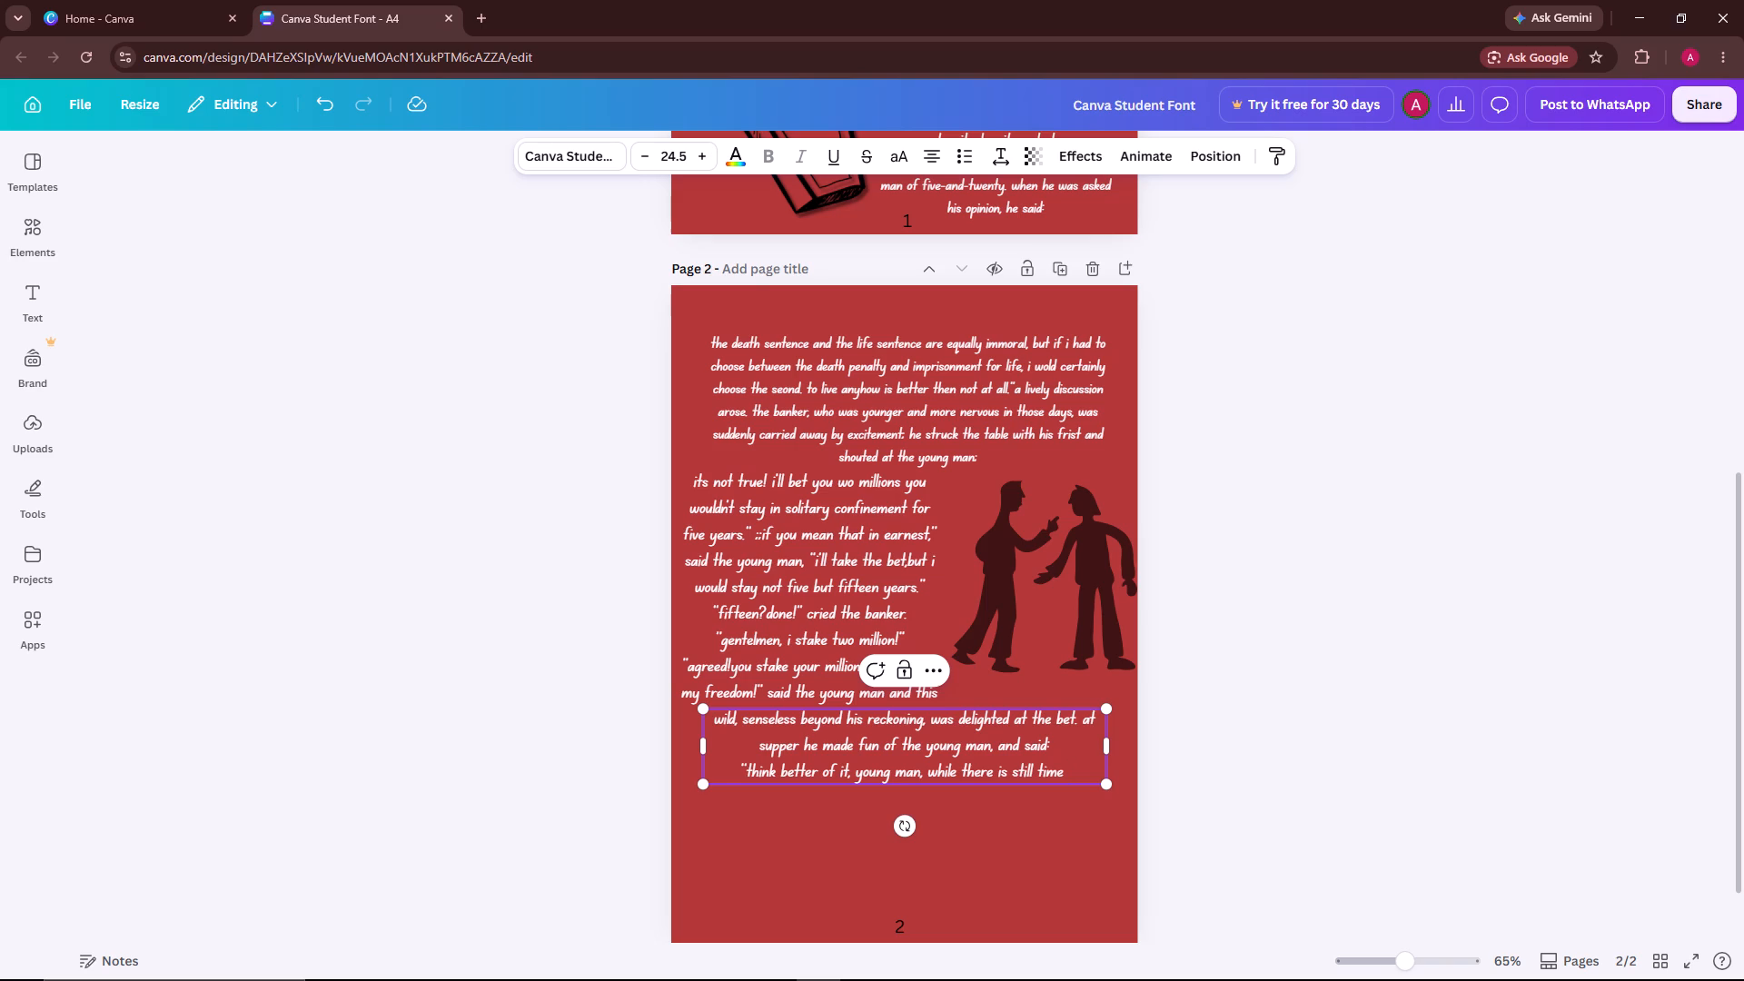
key(BackSpace)
text(.)
key(space)
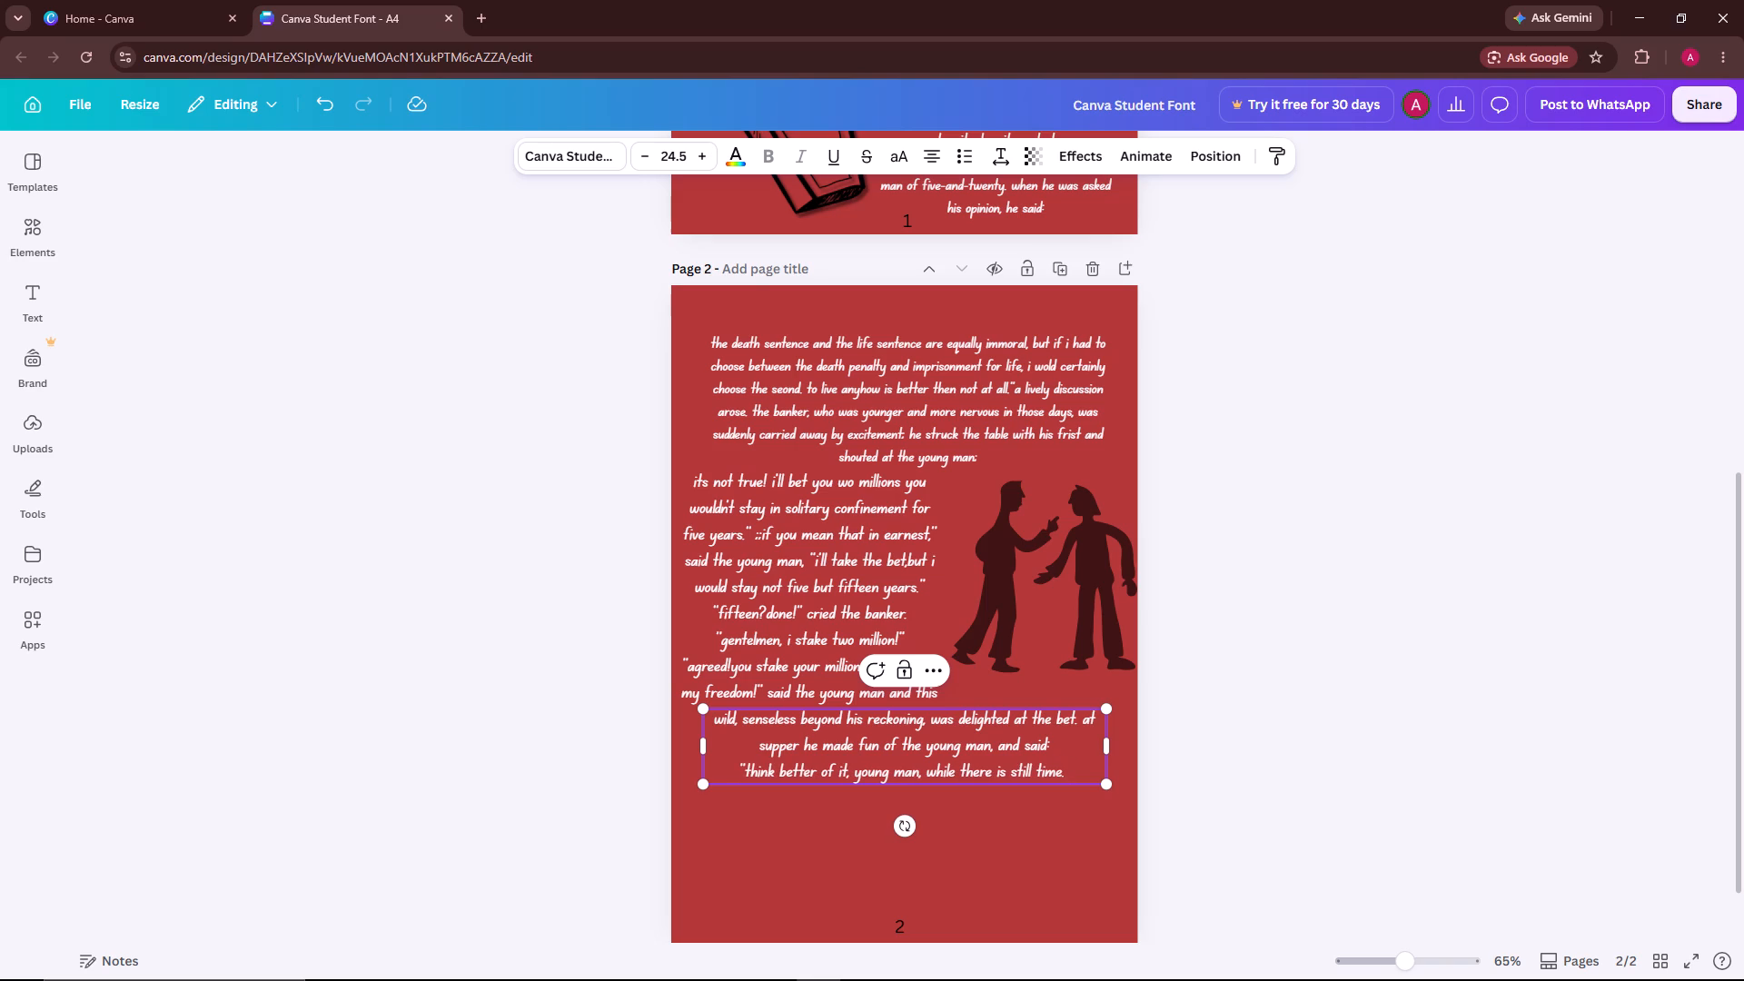
Continue the banker's speech in the lower text box with "to met two millions" plus a trailing space.
text(to met)
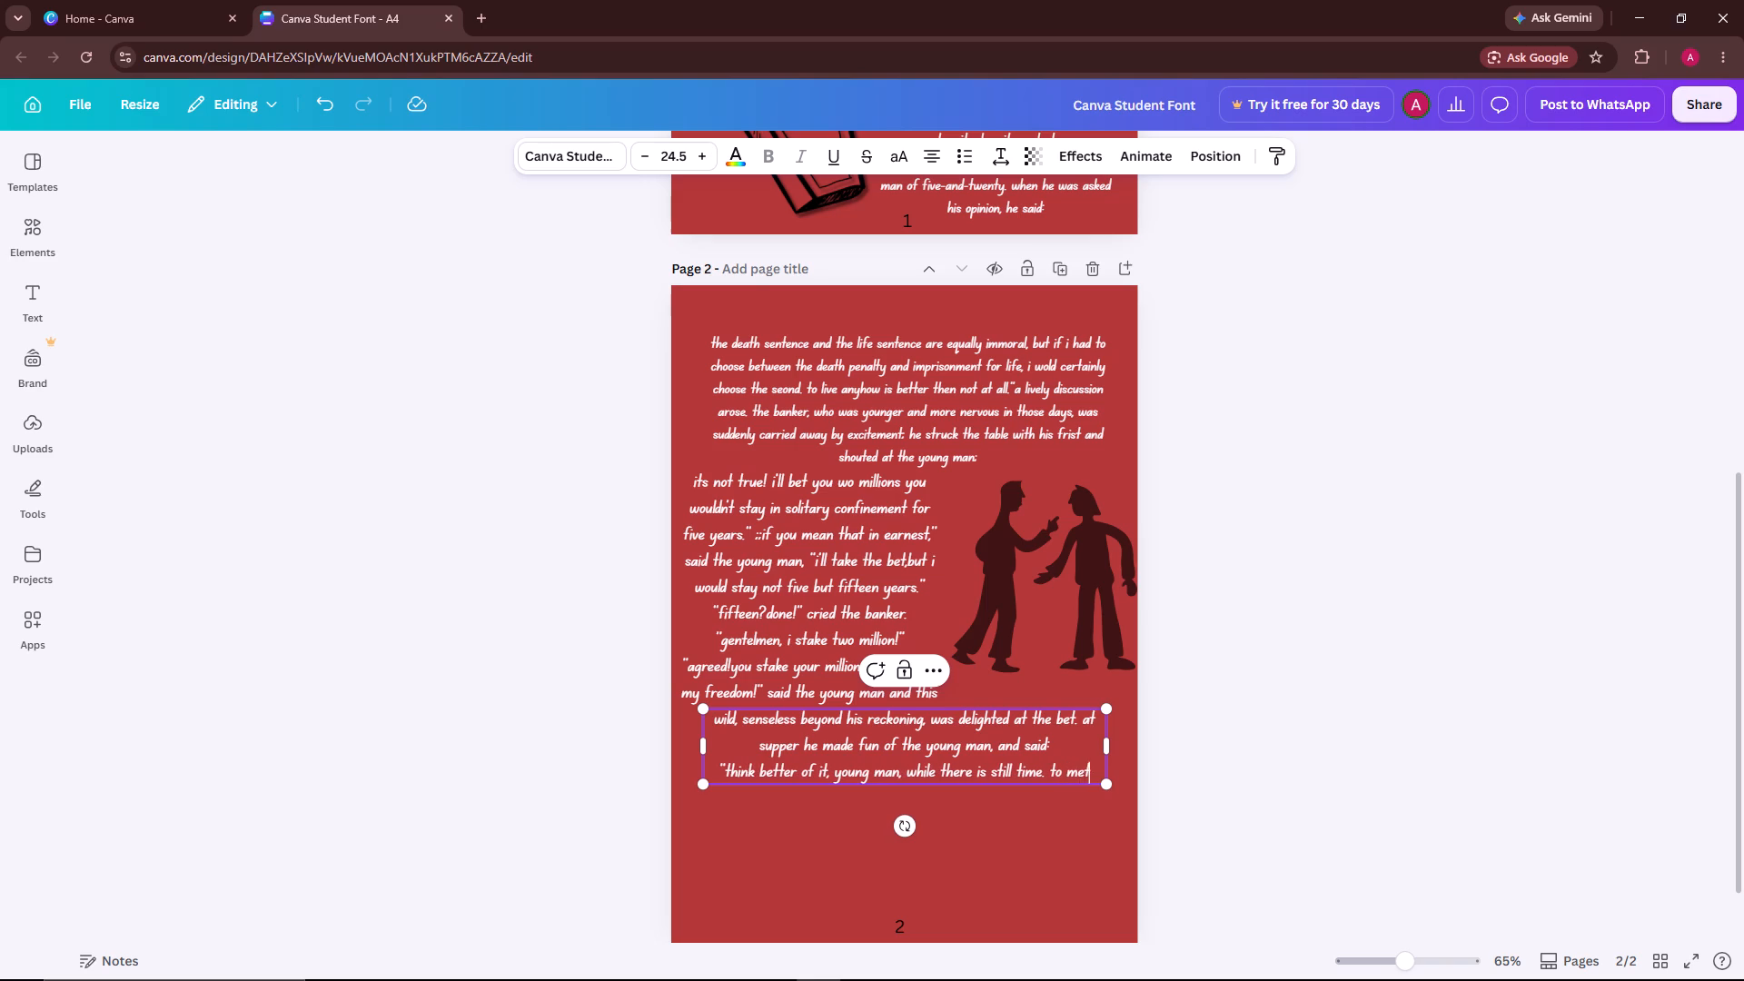
key(space)
text(th)
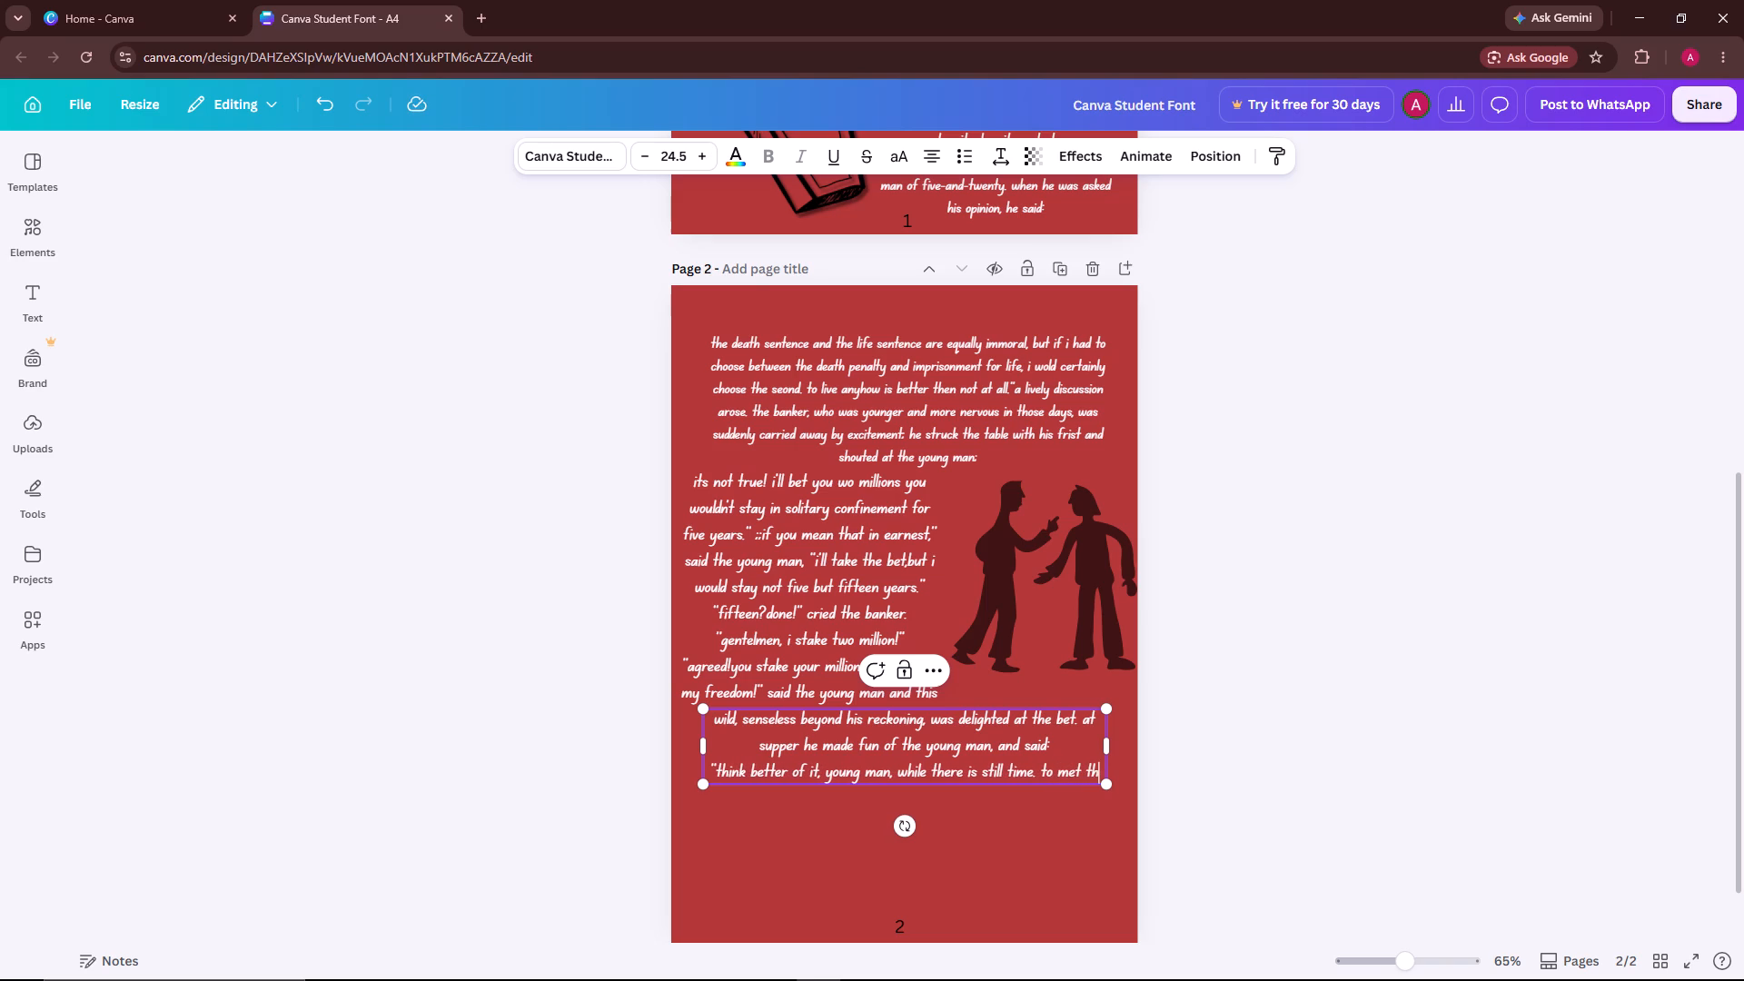
key(BackSpace)
text(wo)
key(space)
text(millions)
key(space)
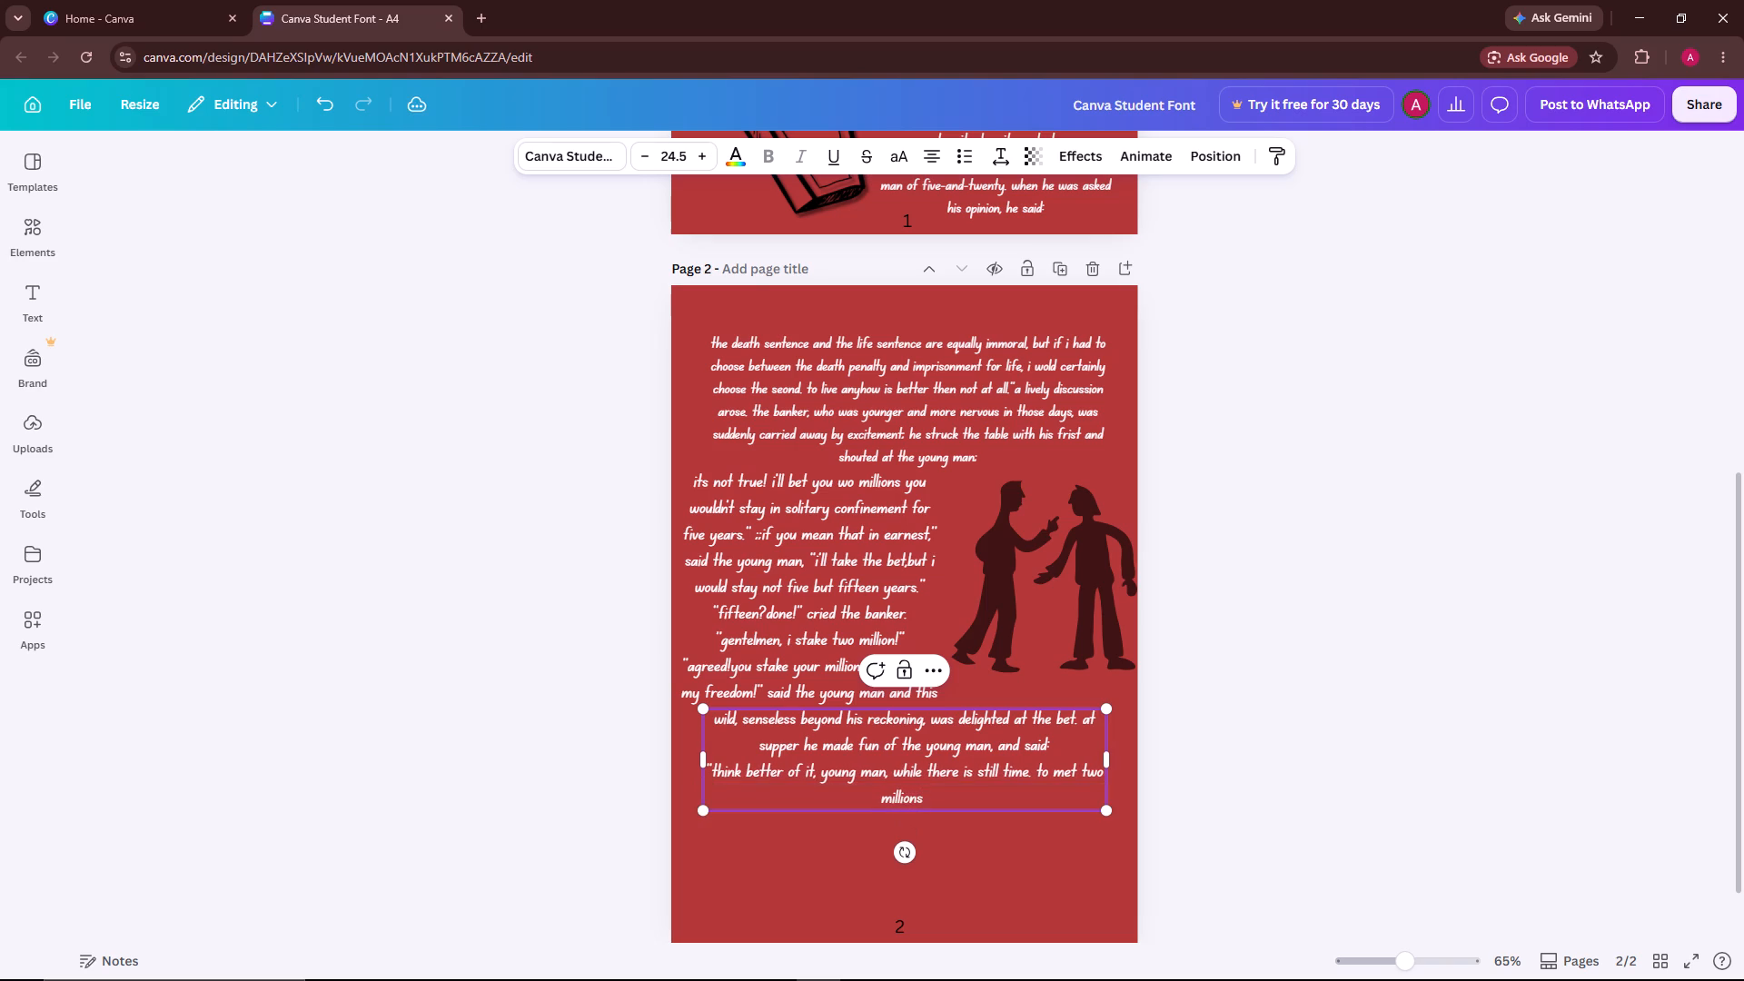
Extend the speech in the lower text box with "are a trifle," plus a trailing space.
text(are a)
key(space)
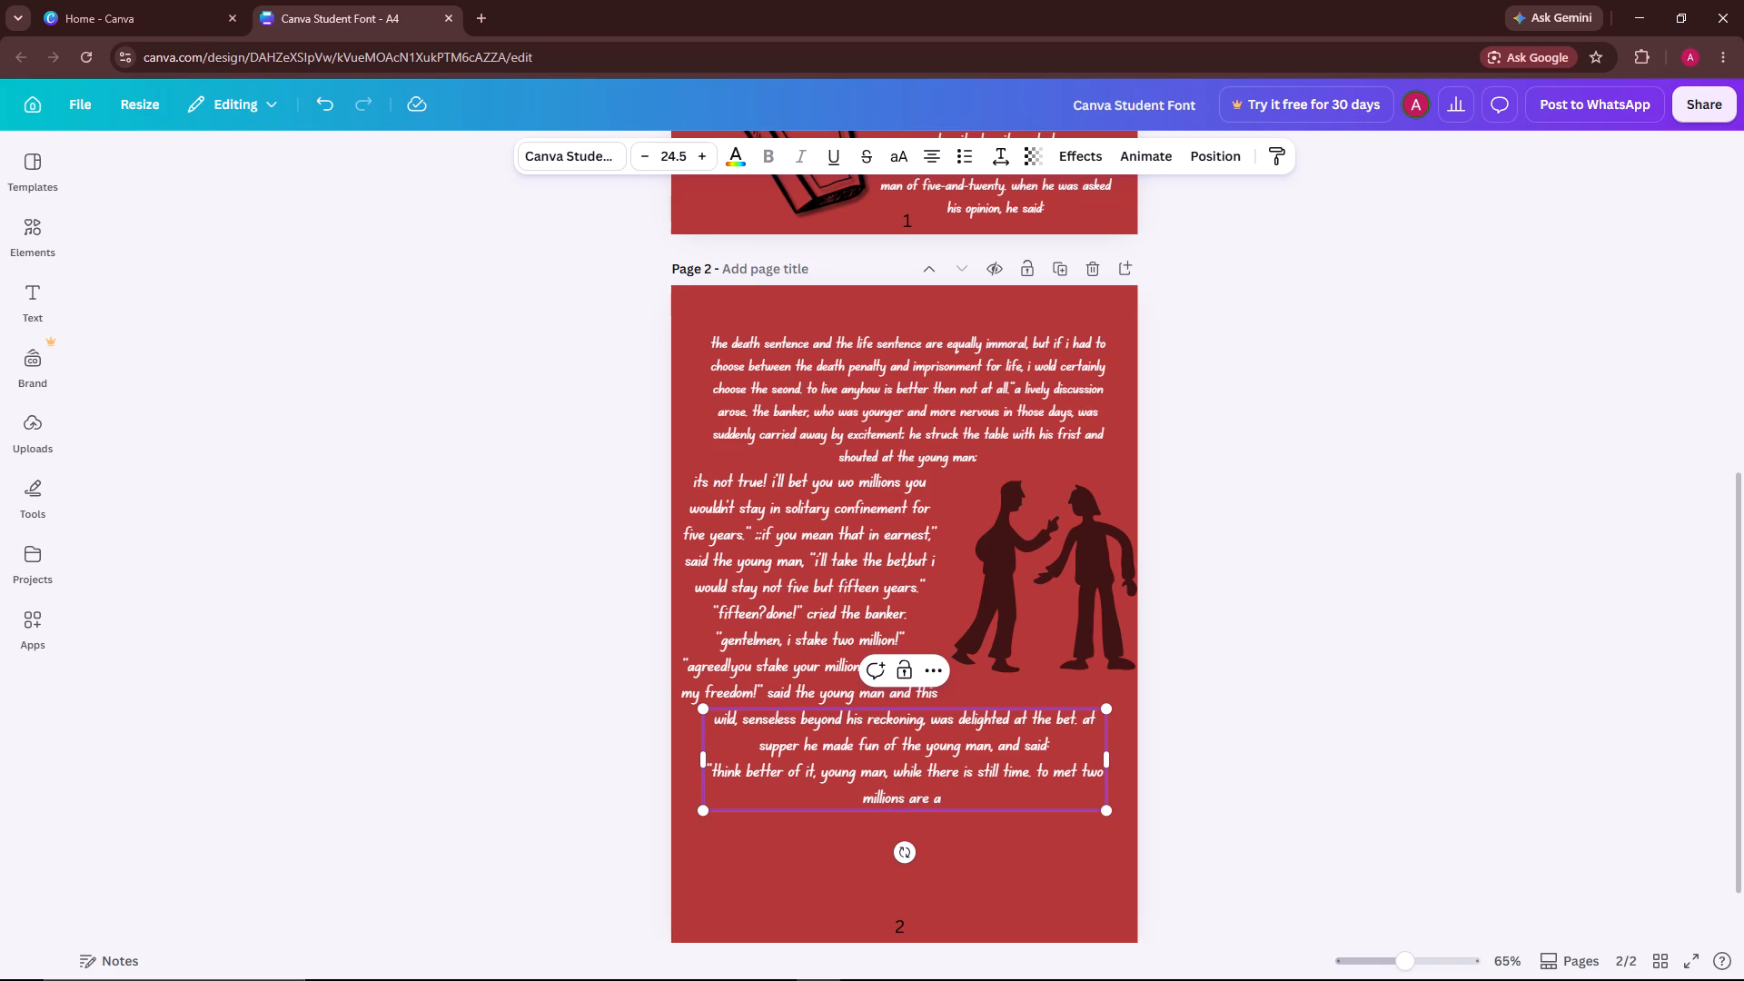
text(tr)
text(if)
key(l)
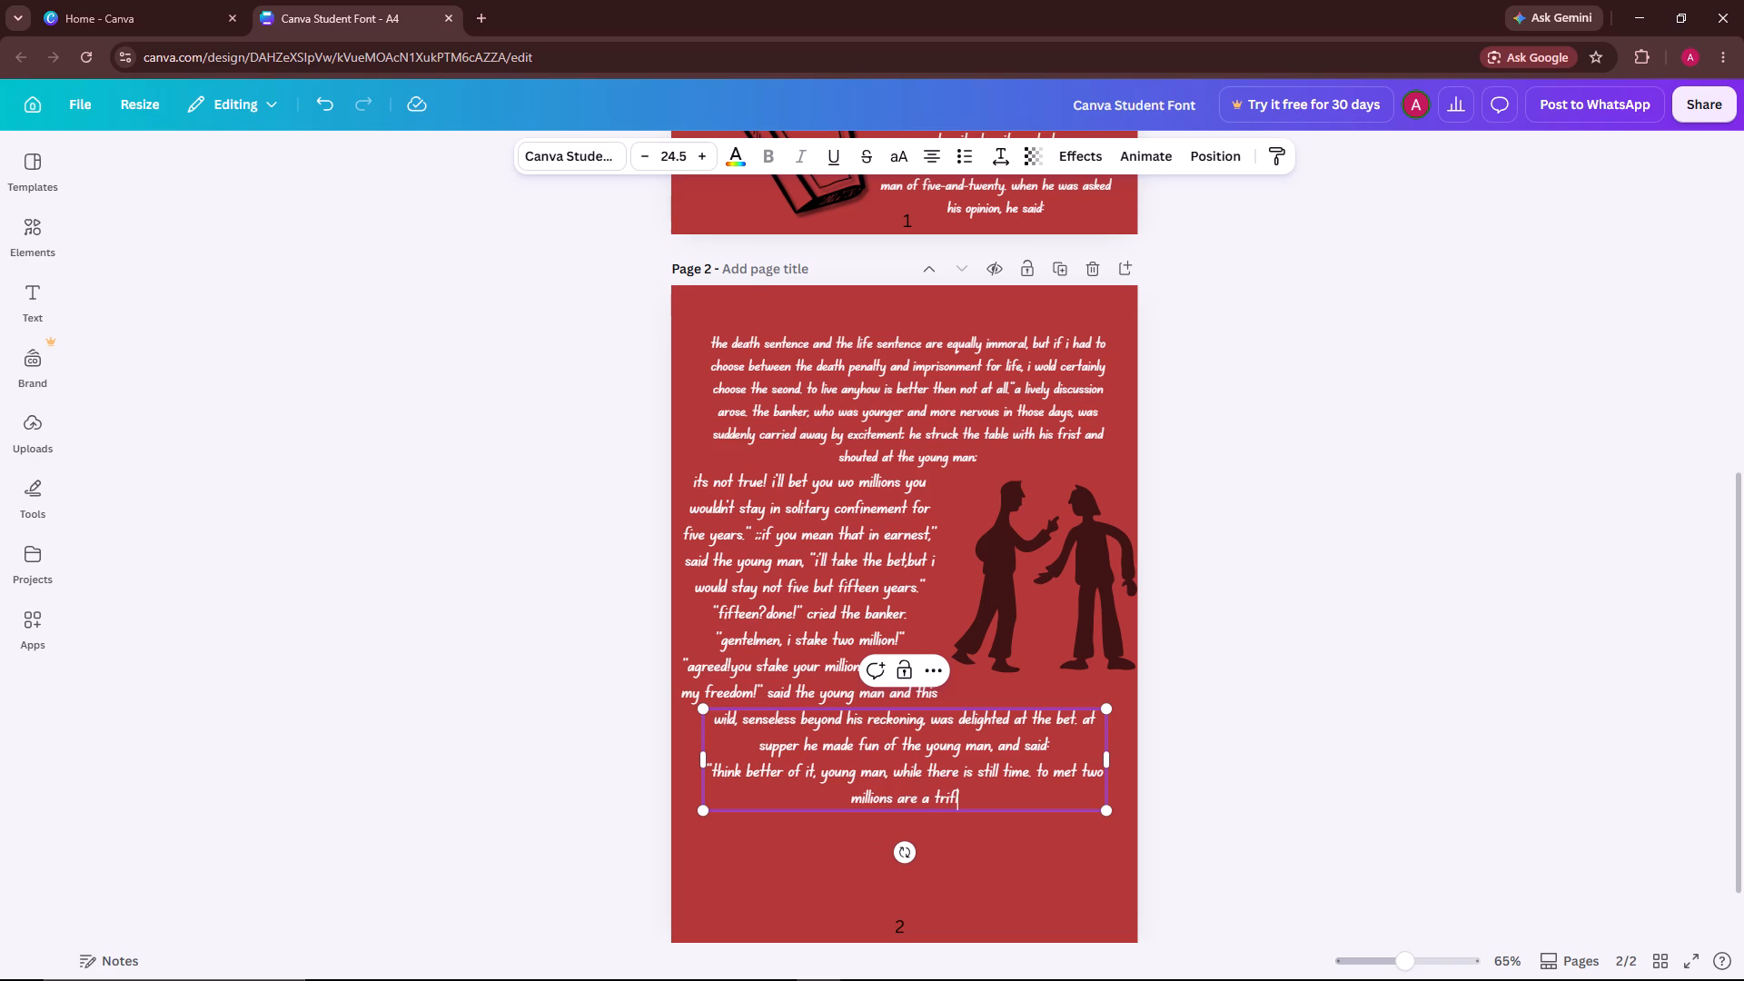
text(e,)
key(space)
Add "but you are losing" and a trailing space to the banker's sentence in the lower text box.
text(by)
key(BackSpace)
text(ut)
key(space)
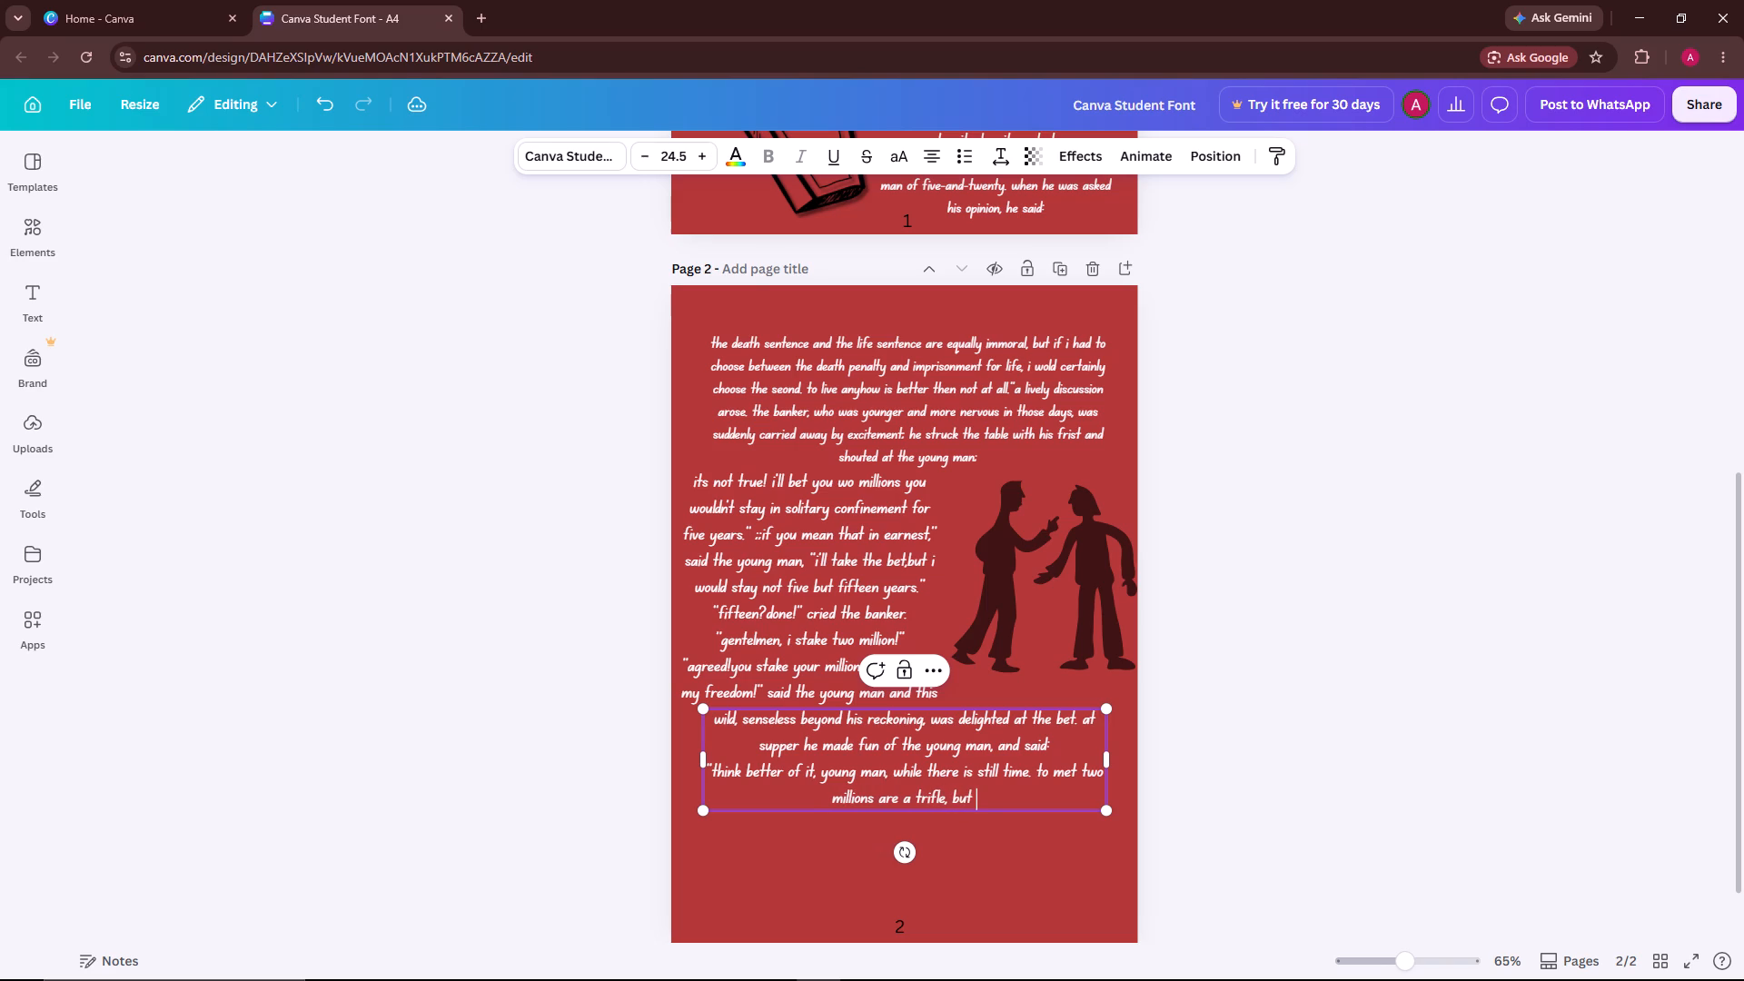
text(you)
key(space)
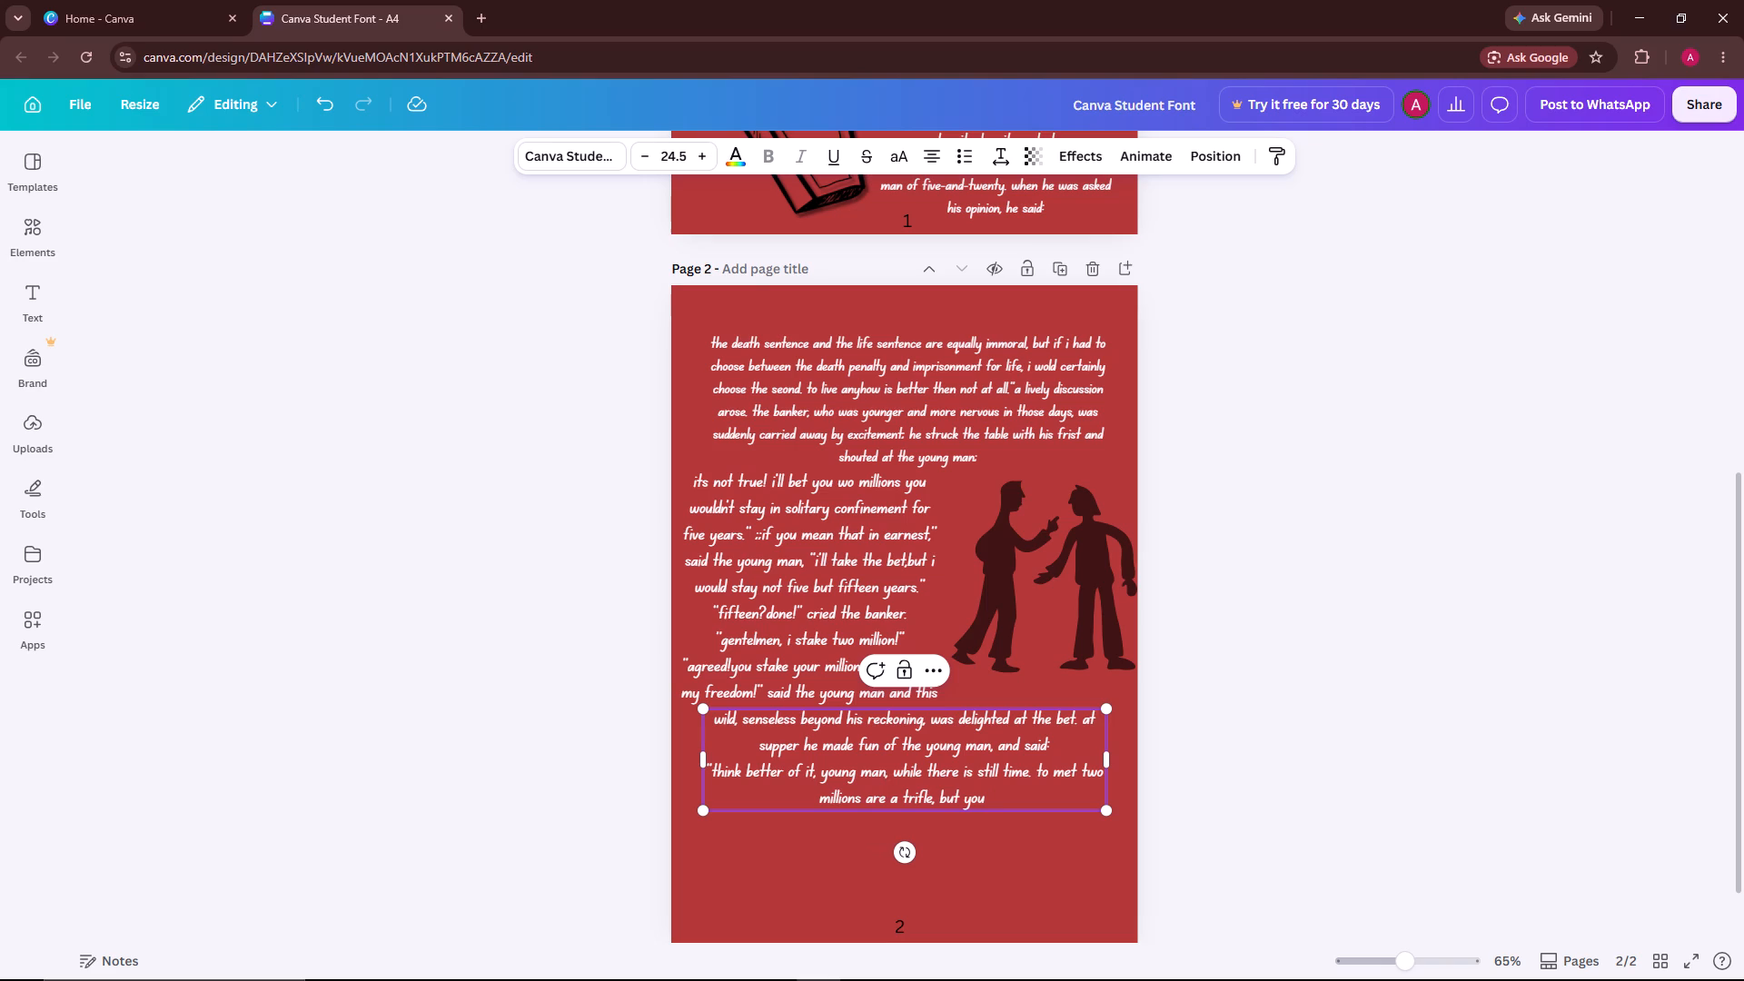
text(are)
key(space)
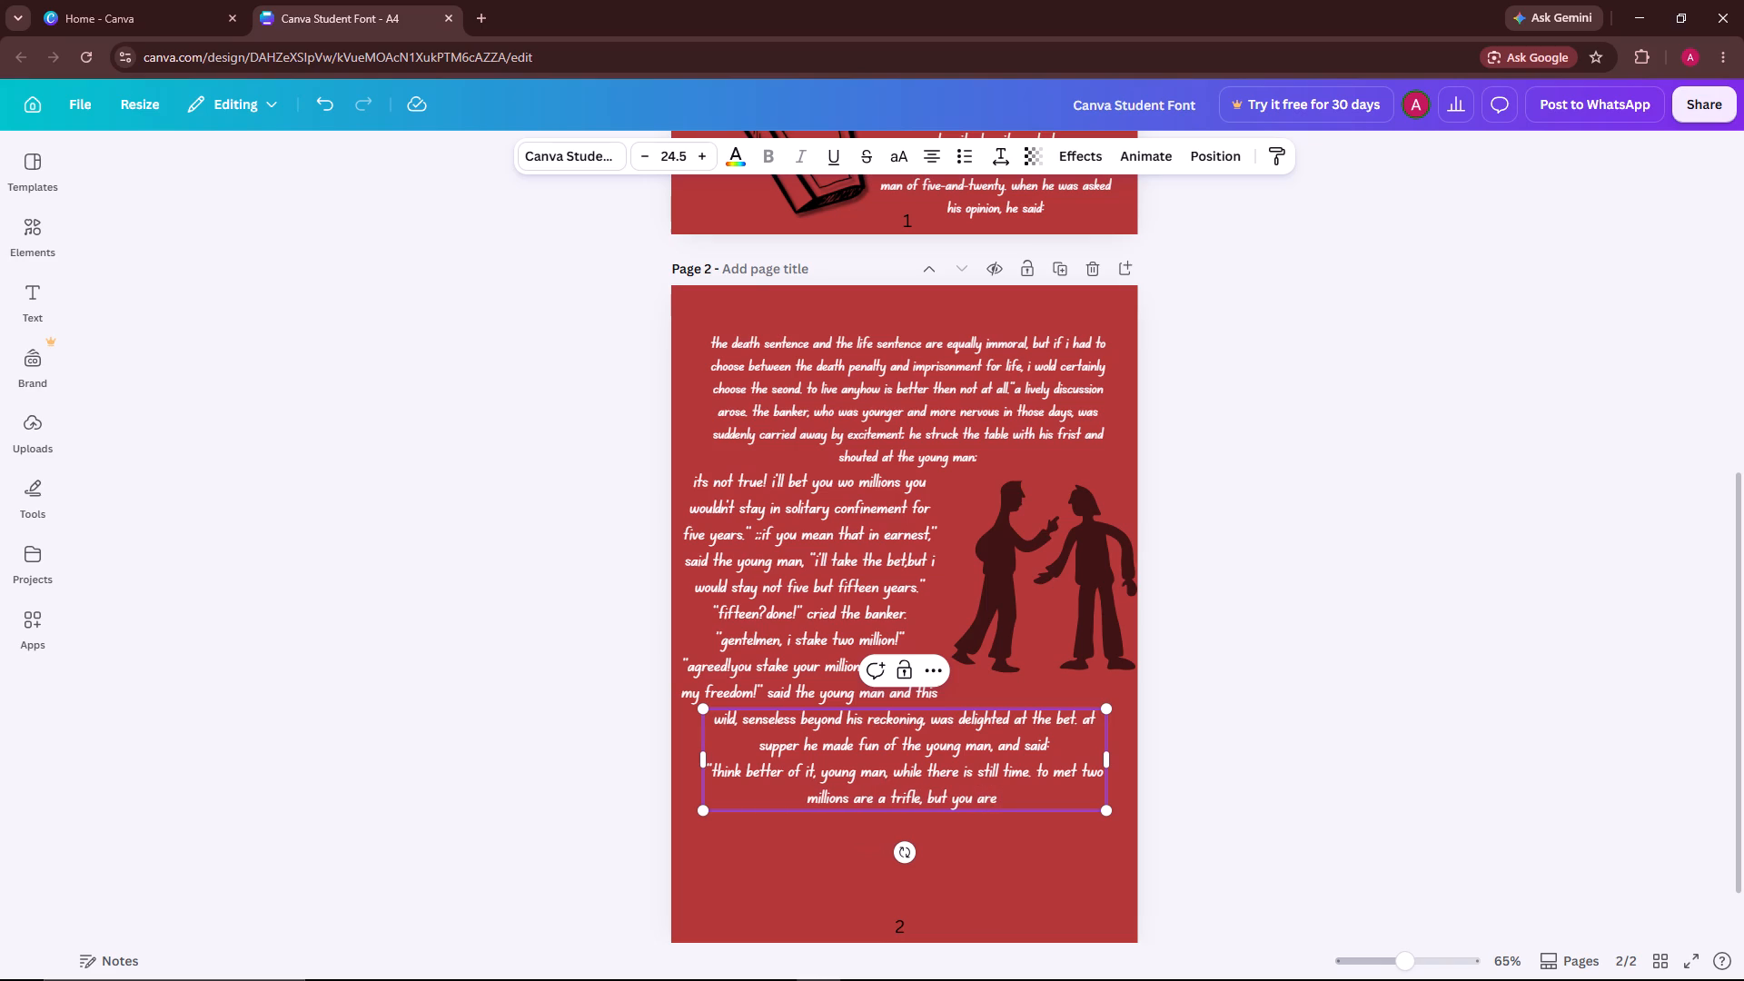
text(li)
key(BackSpace)
text(osing)
key(space)
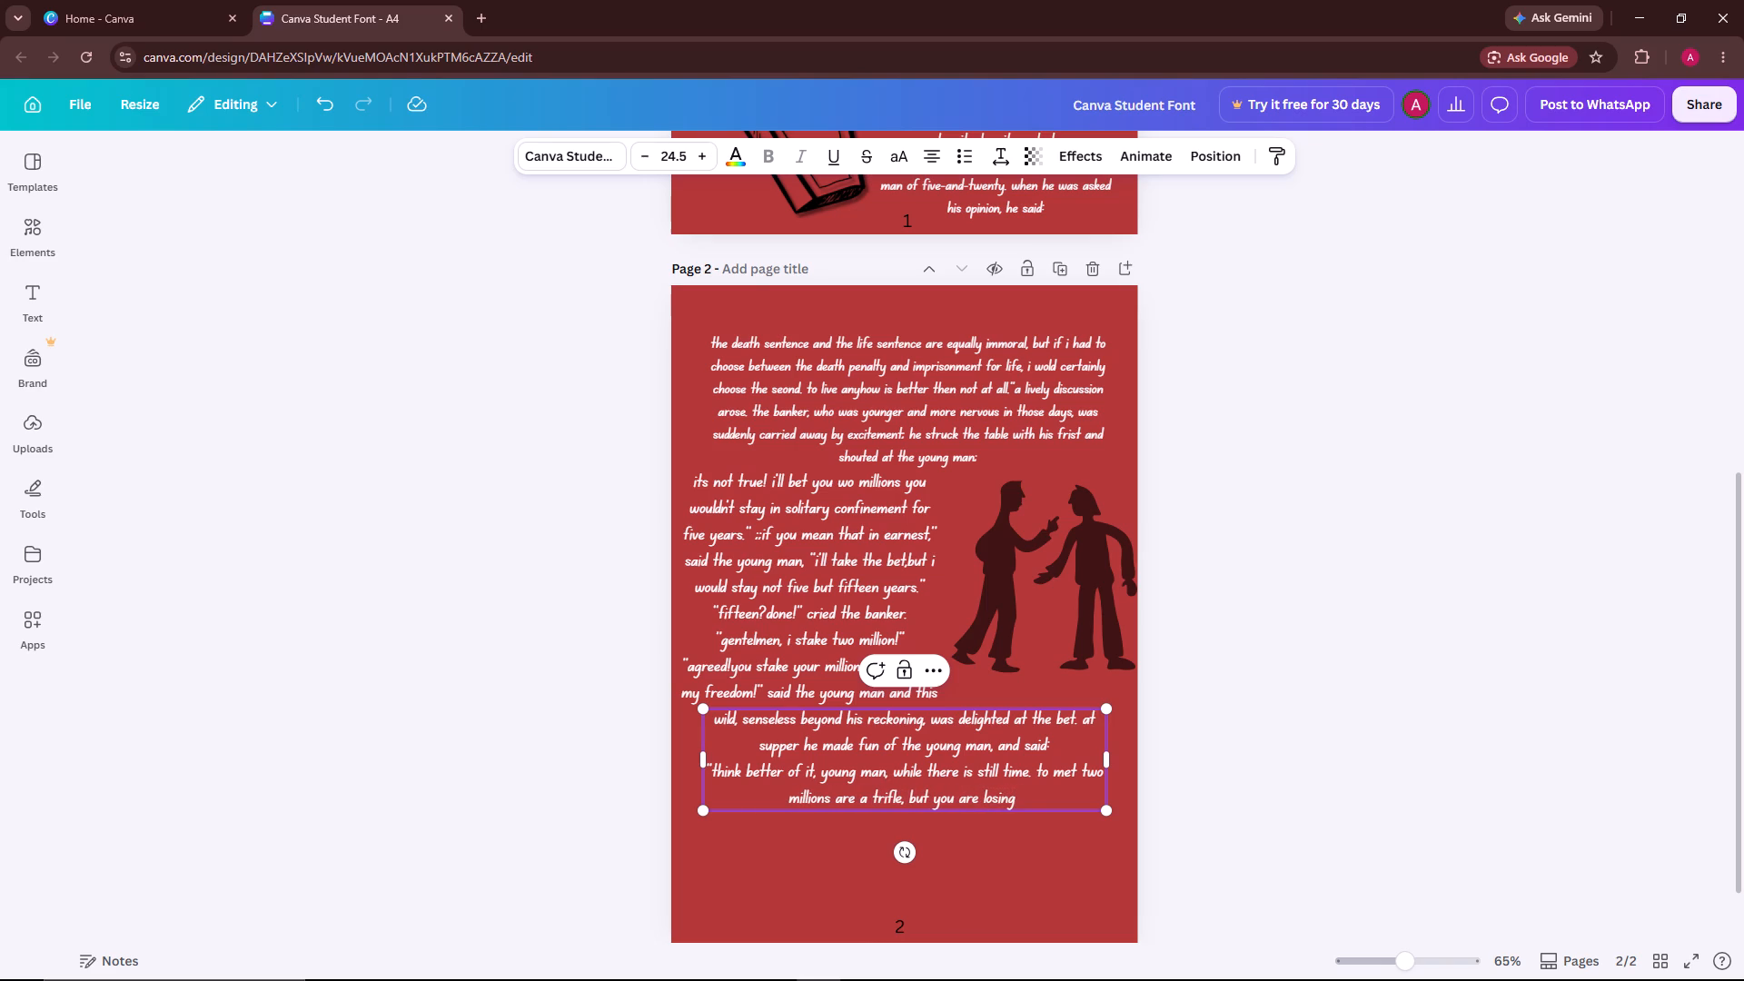
Continue the sentence in the lower text box with "three or four of the" plus a trailing space.
text(three)
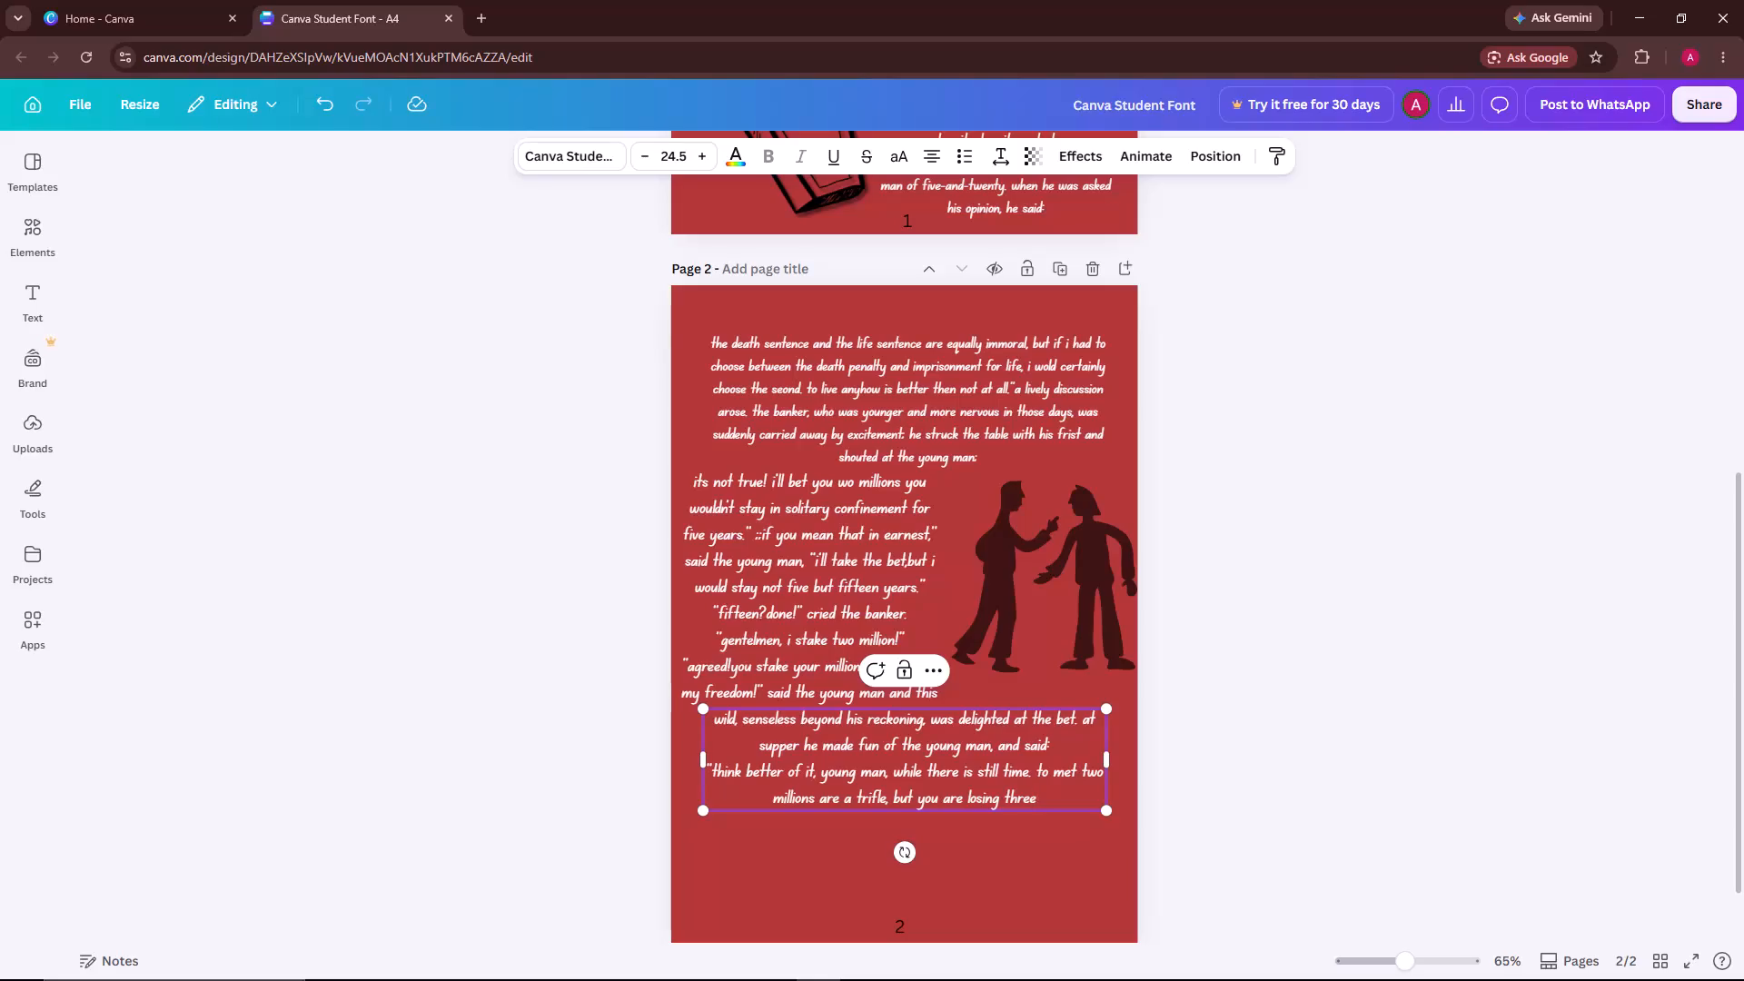
key(space)
text(of)
key(BackSpace)
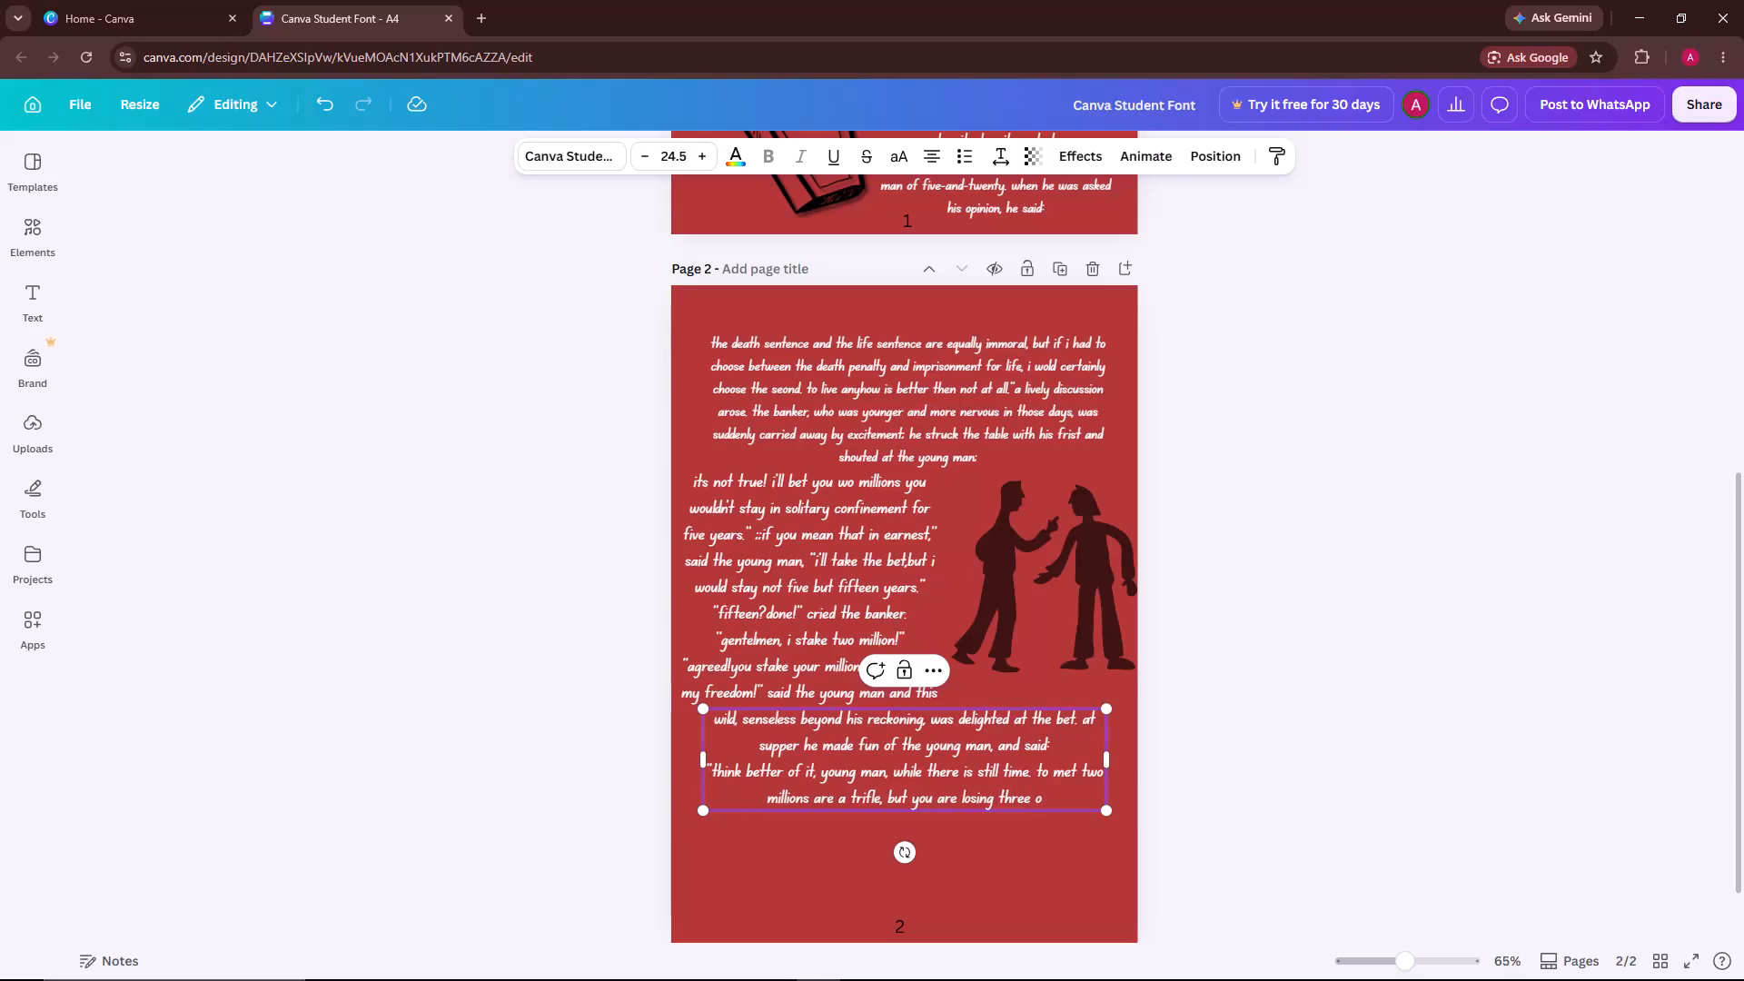
key(r)
key(space)
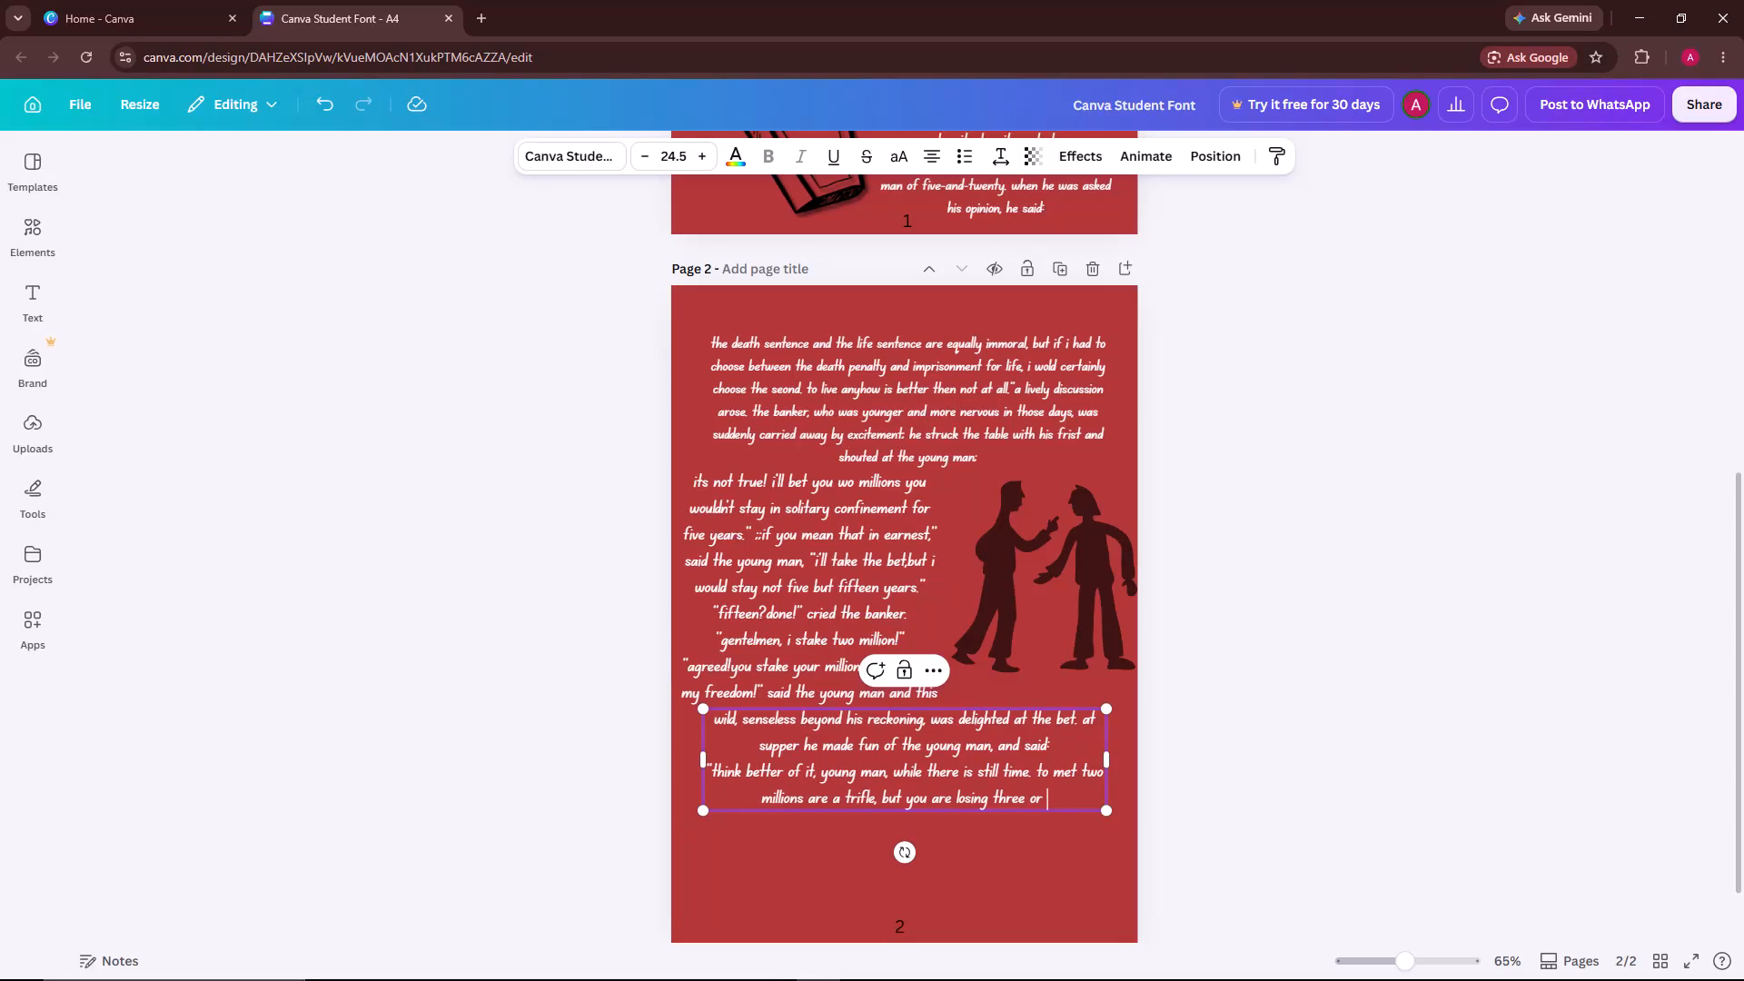
text(g)
key(BackSpace)
text(four)
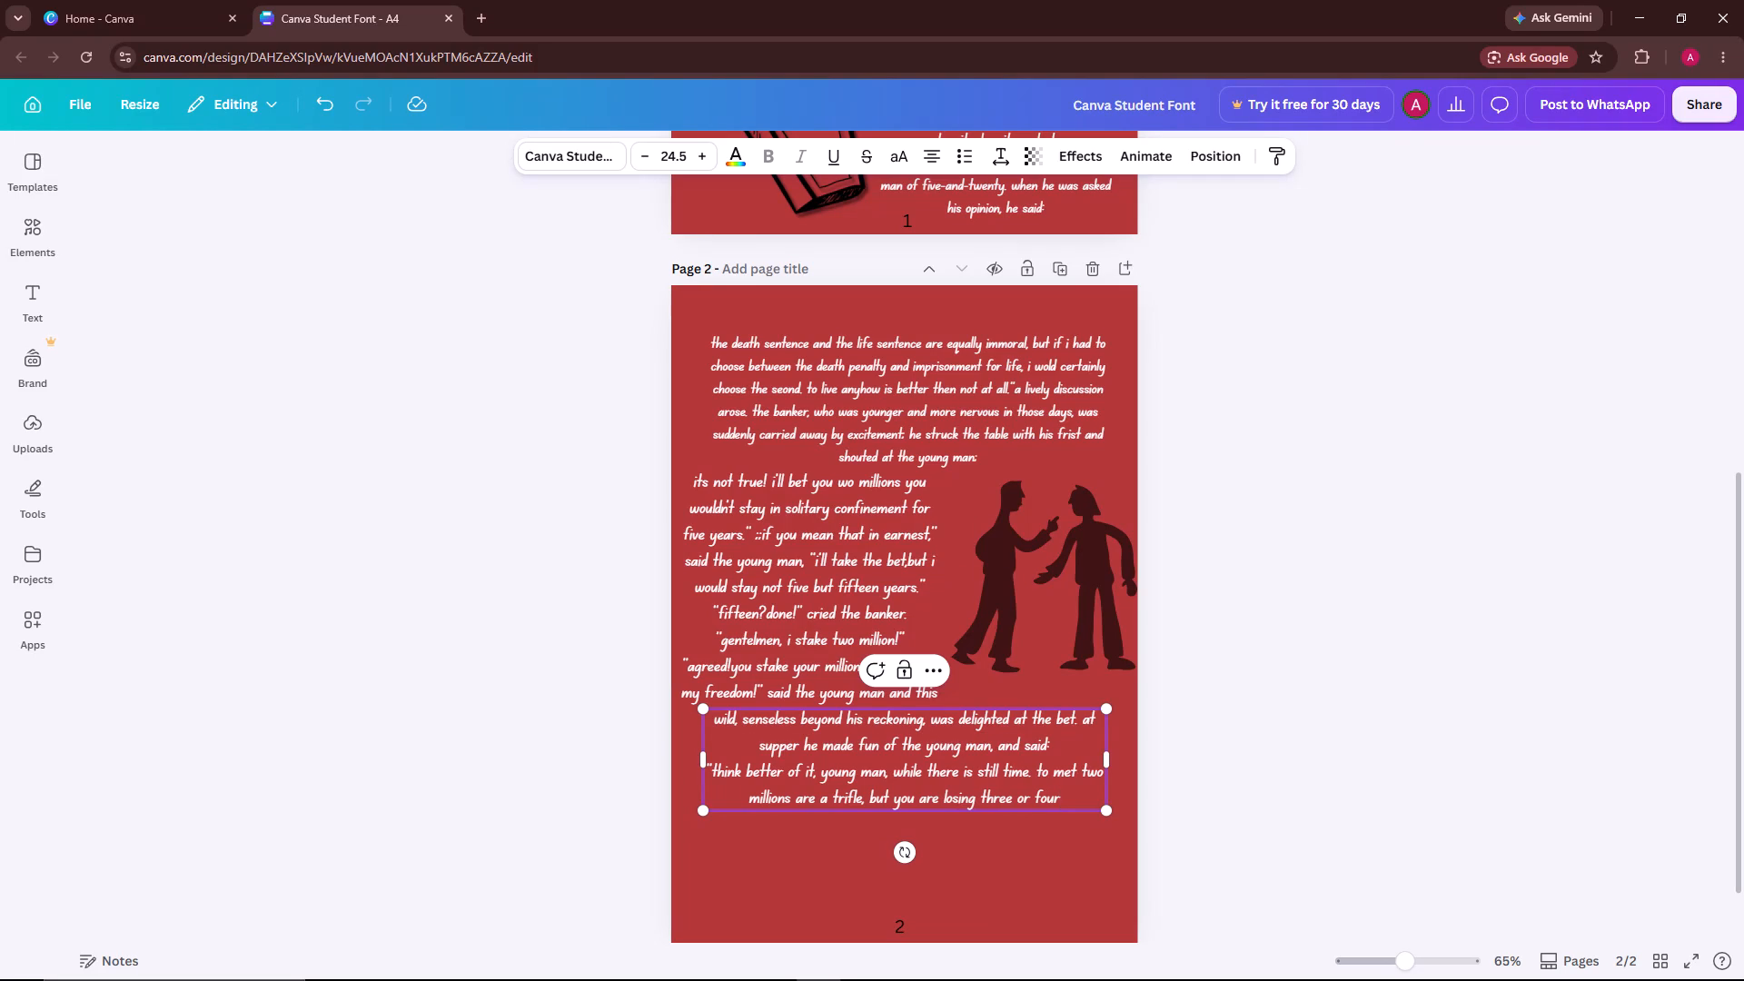
key(space)
text(of the)
key(space)
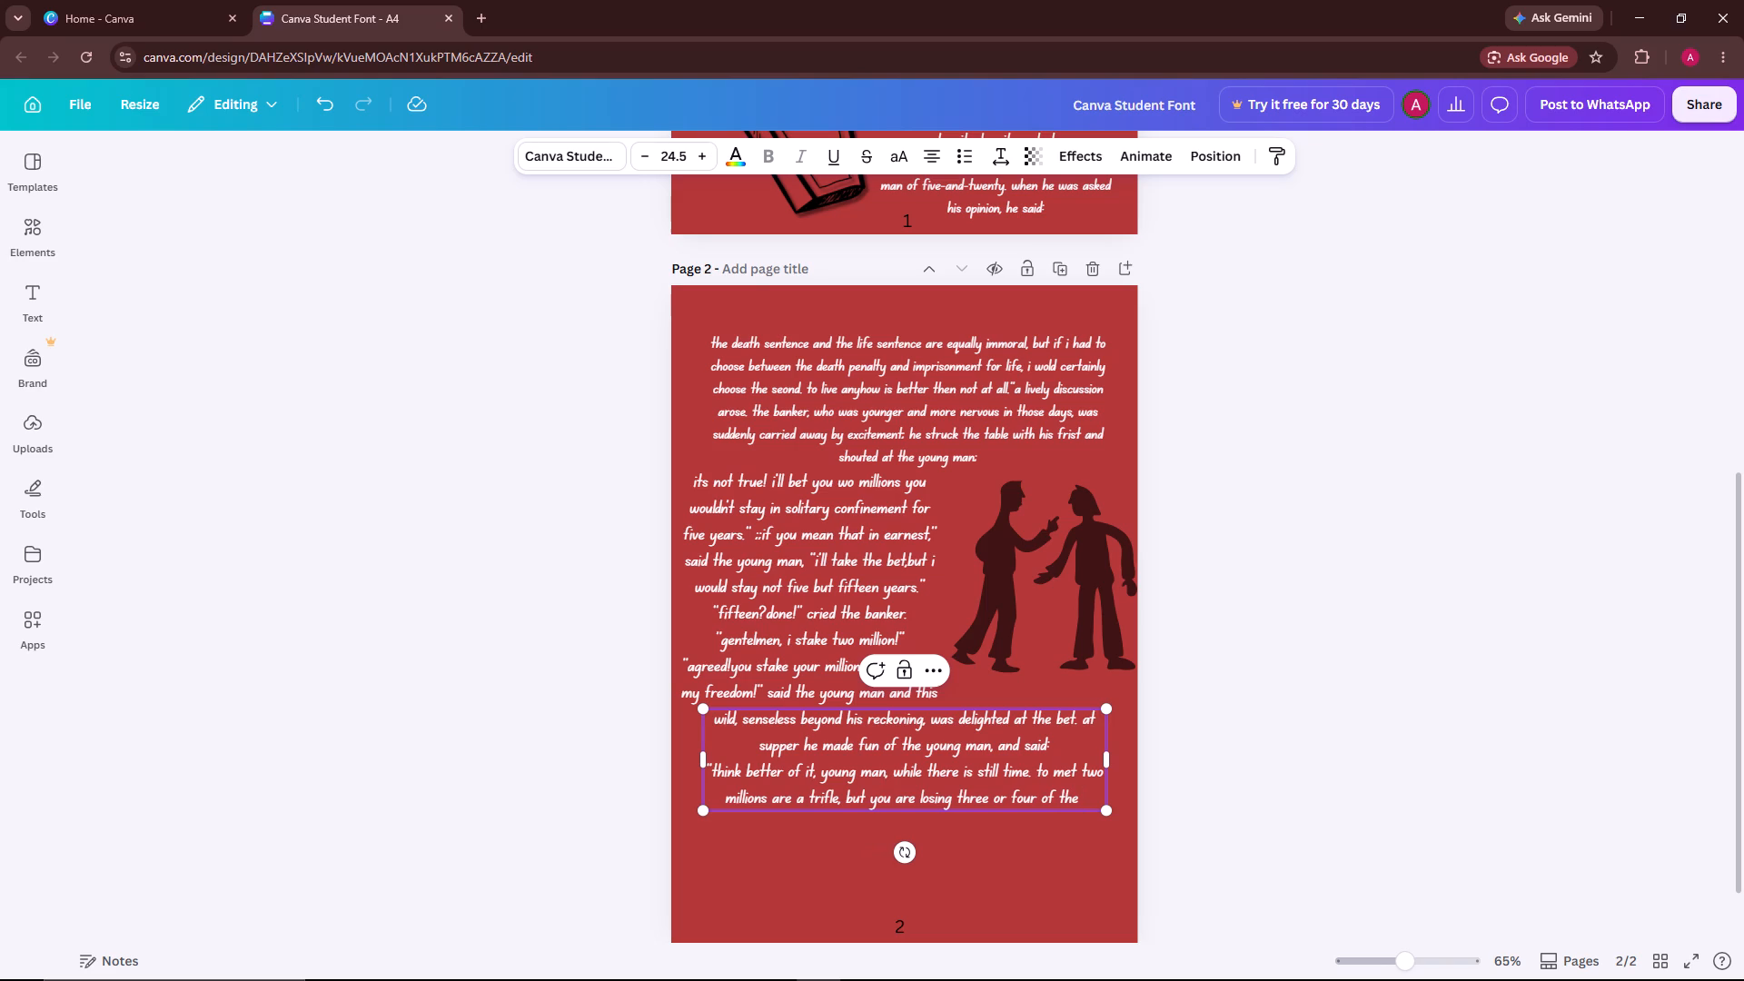
Finish the sentence in the lower text box with "best years of your life." plus a trailing space.
text(best years)
key(space)
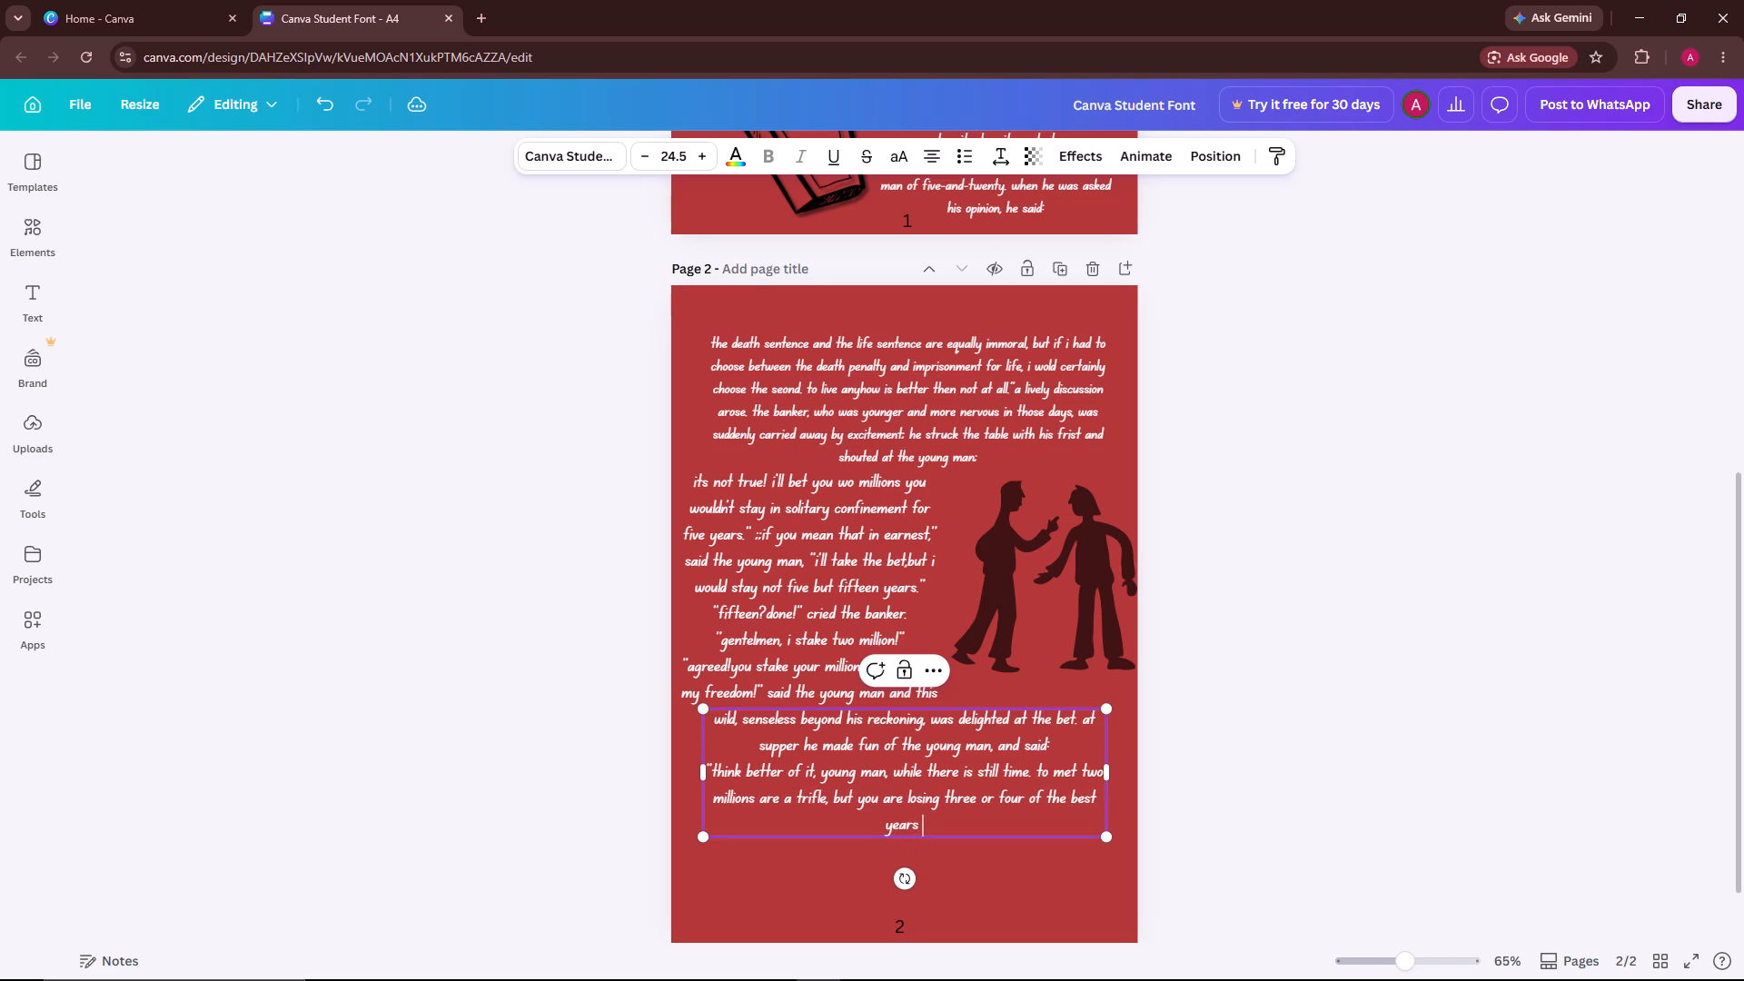
text(of)
key(space)
text(your life)
key(space)
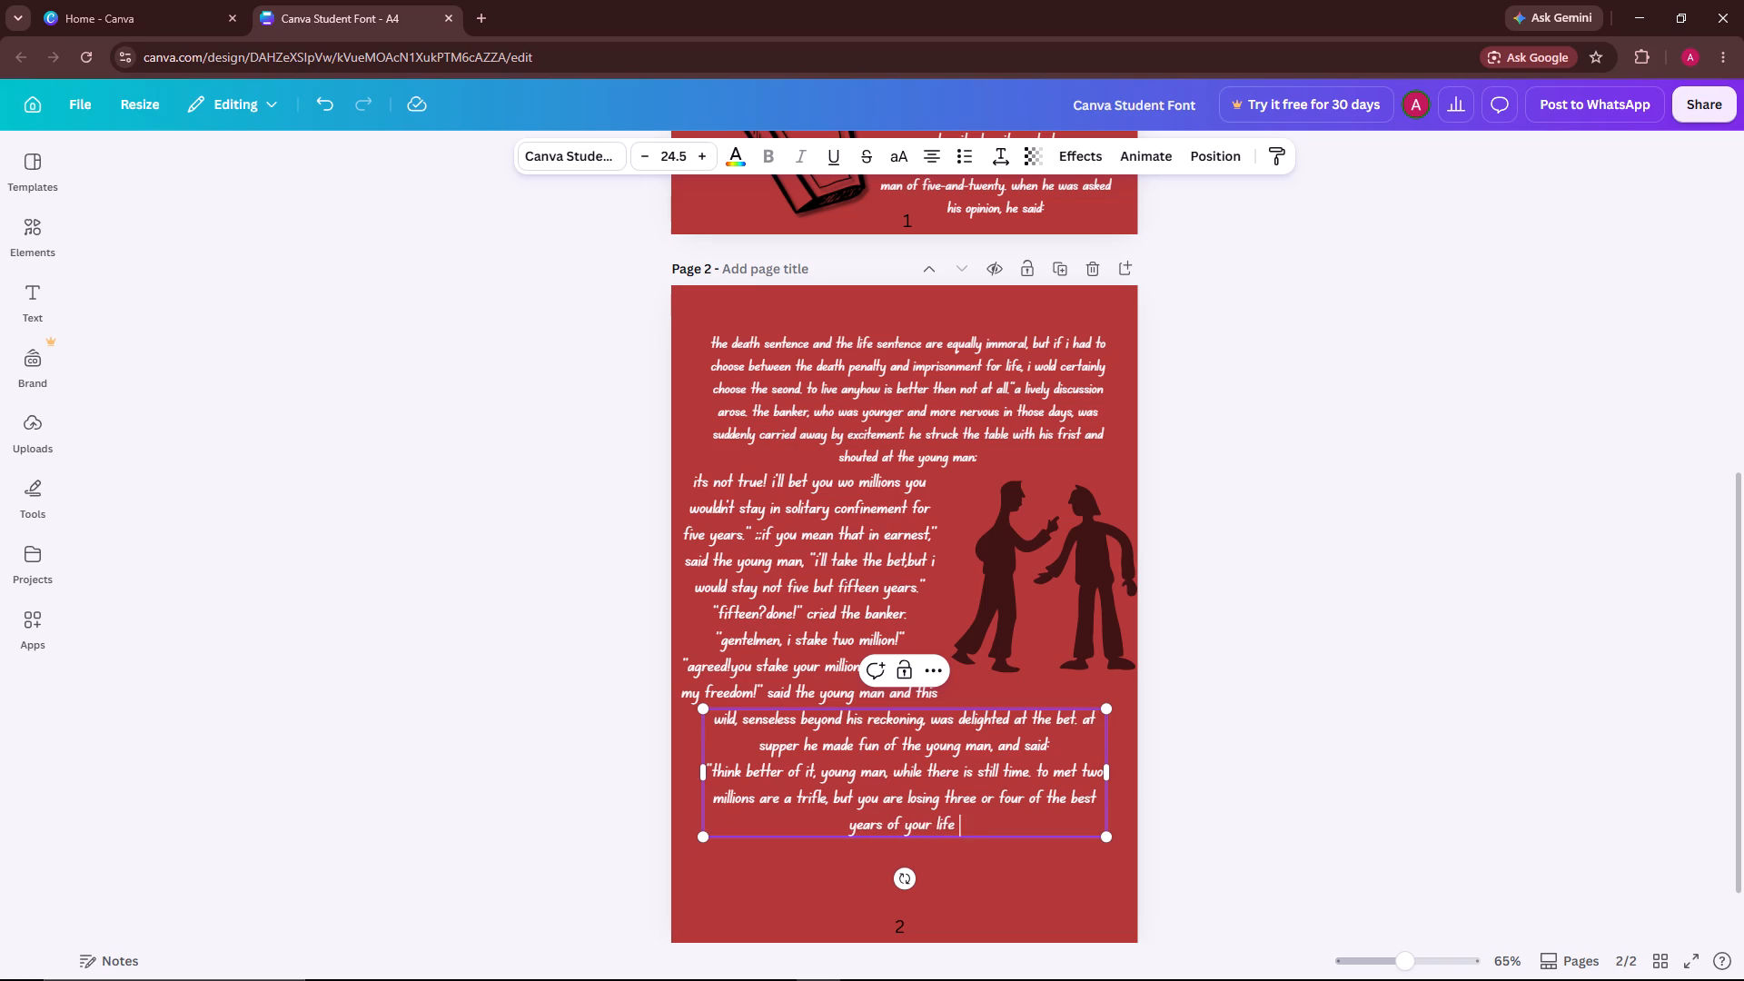
key(BackSpace)
text(.)
key(space)
Begin the speech's following sentence in the lower text box with "i say three or four," plus a trailing space.
text(i say)
key(space)
text(three or)
key(space)
text(four)
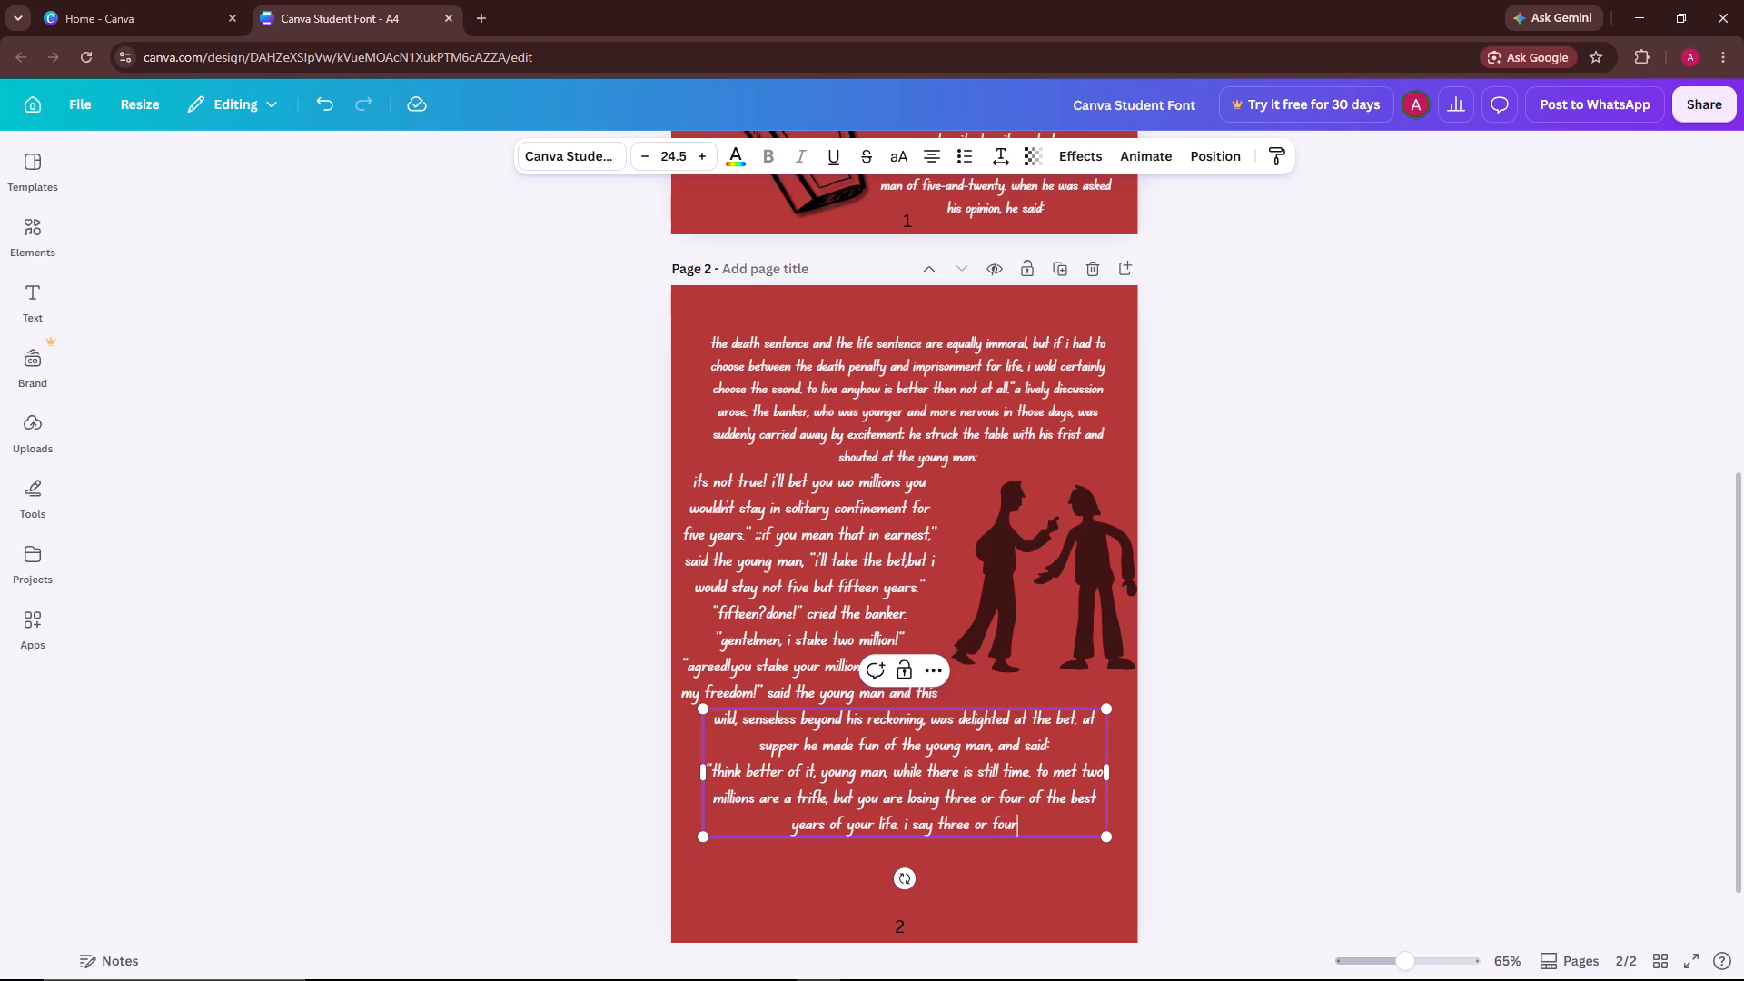
text(,)
key(space)
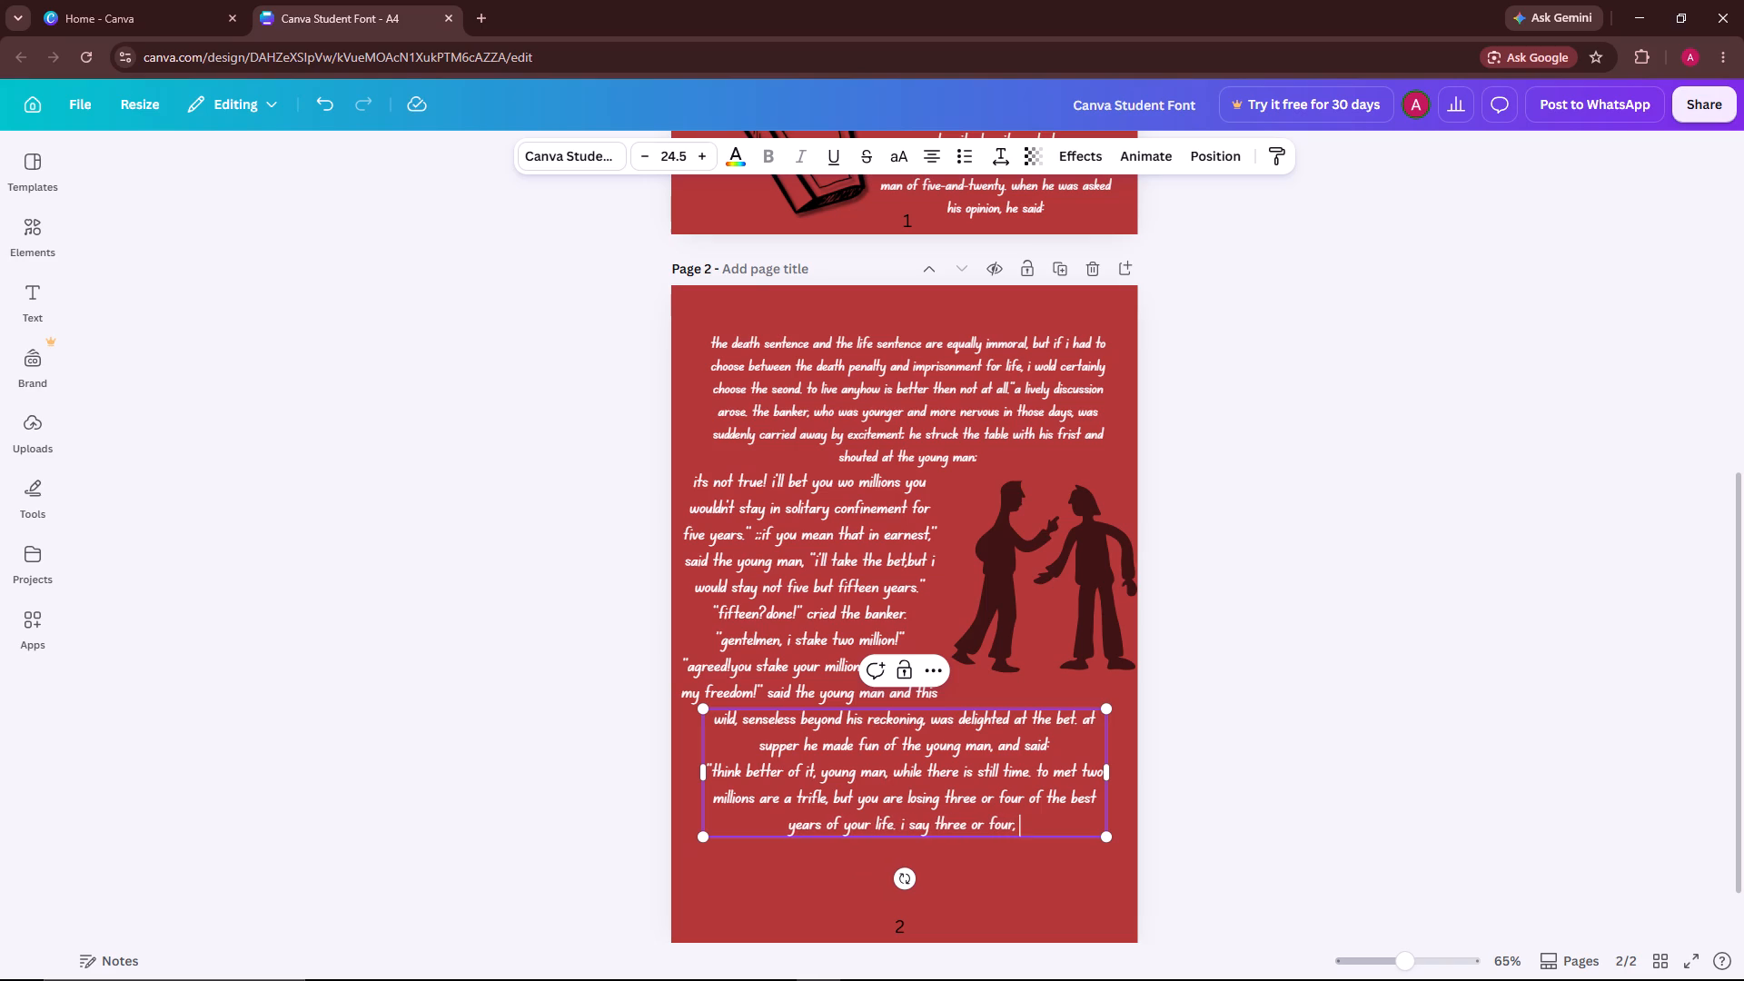
Extend the new sentence in the lower text box with "because you" plus a trailing space.
text(bec)
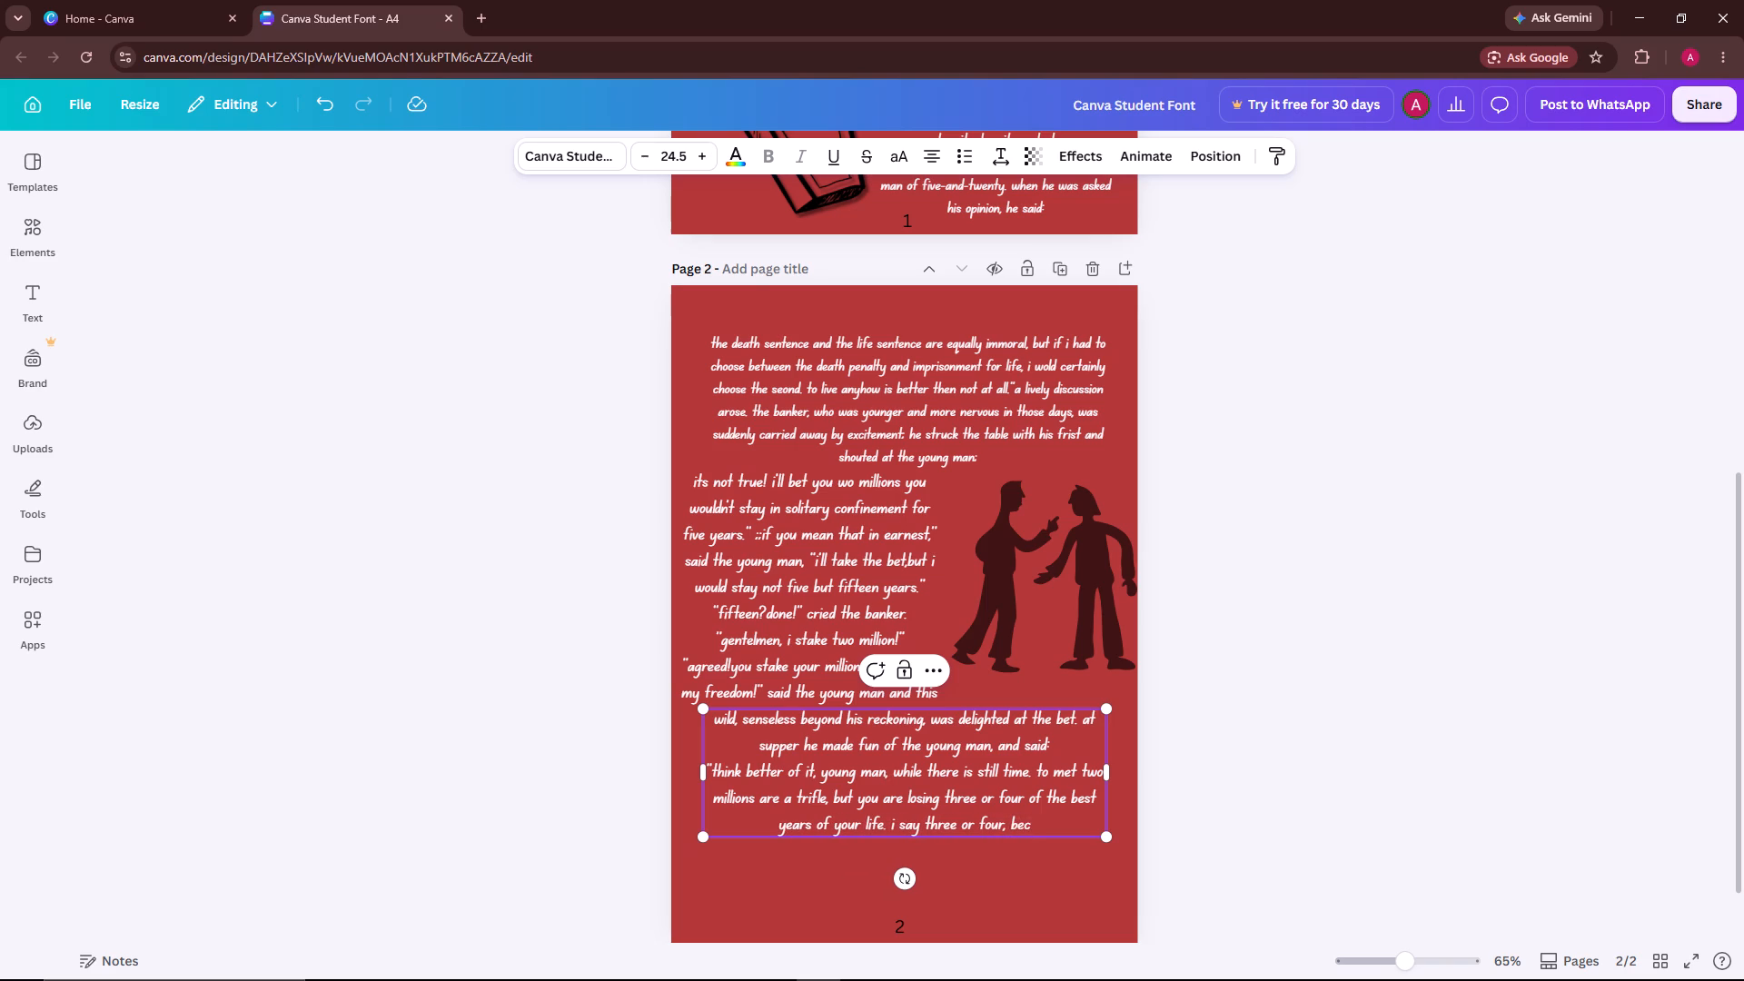
key(a)
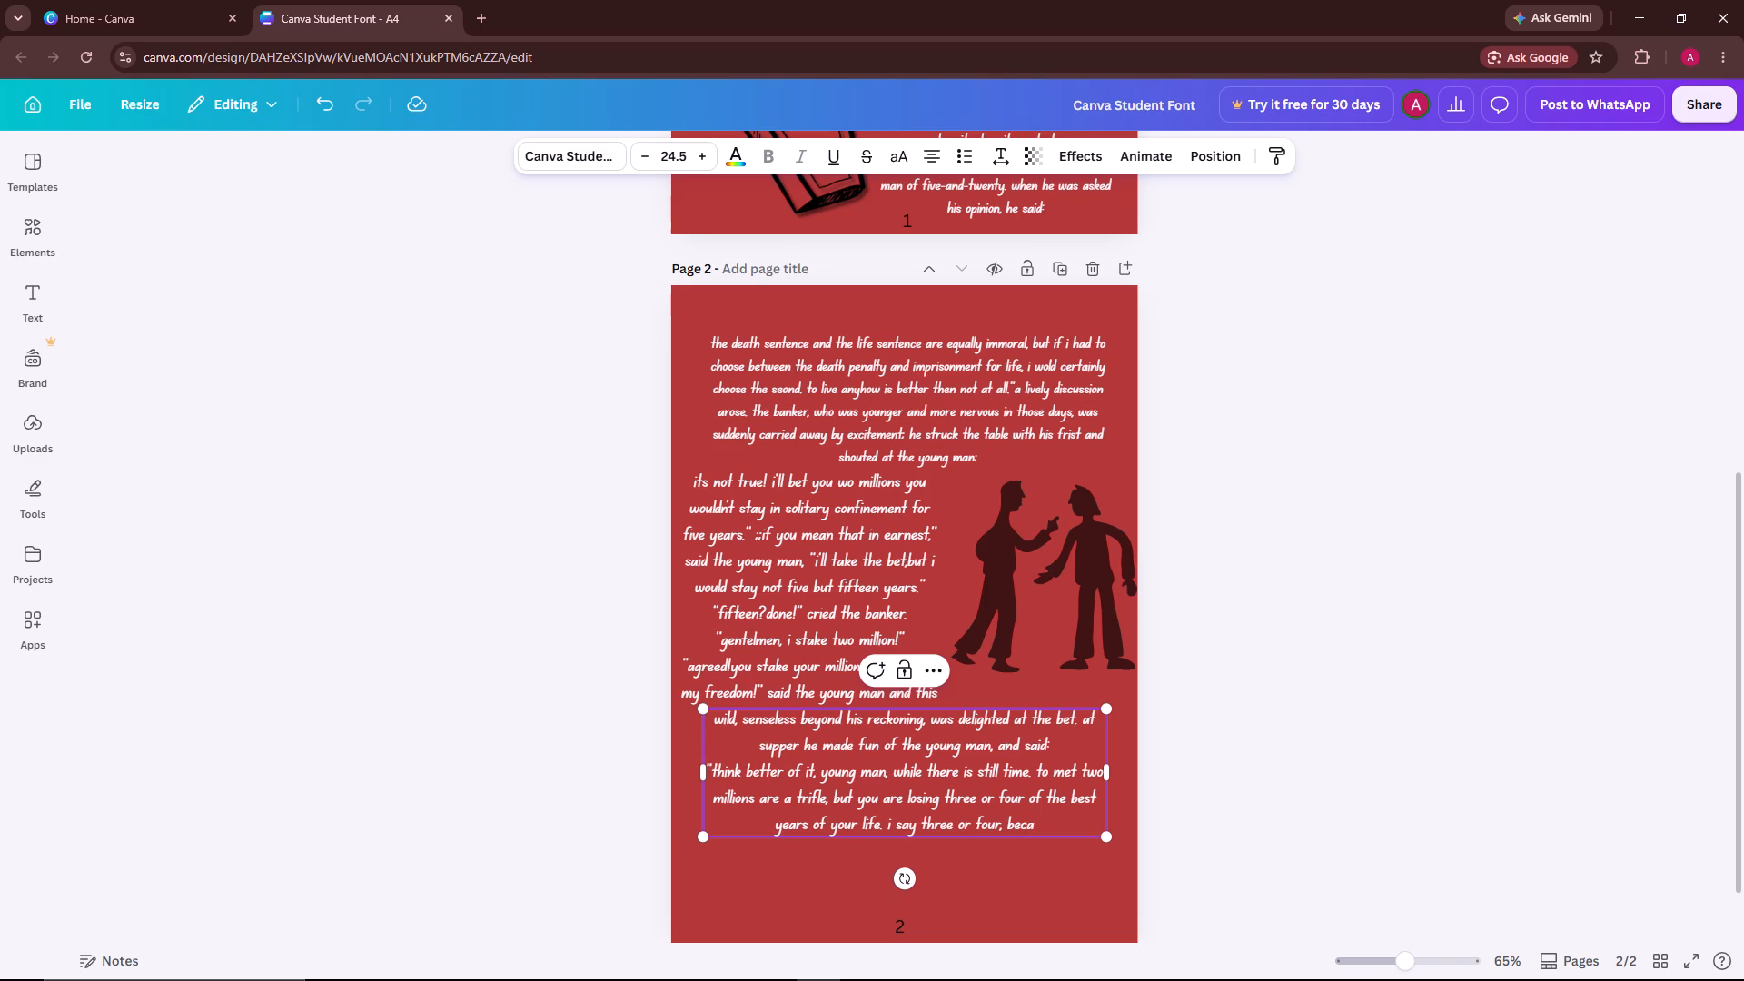
text(use)
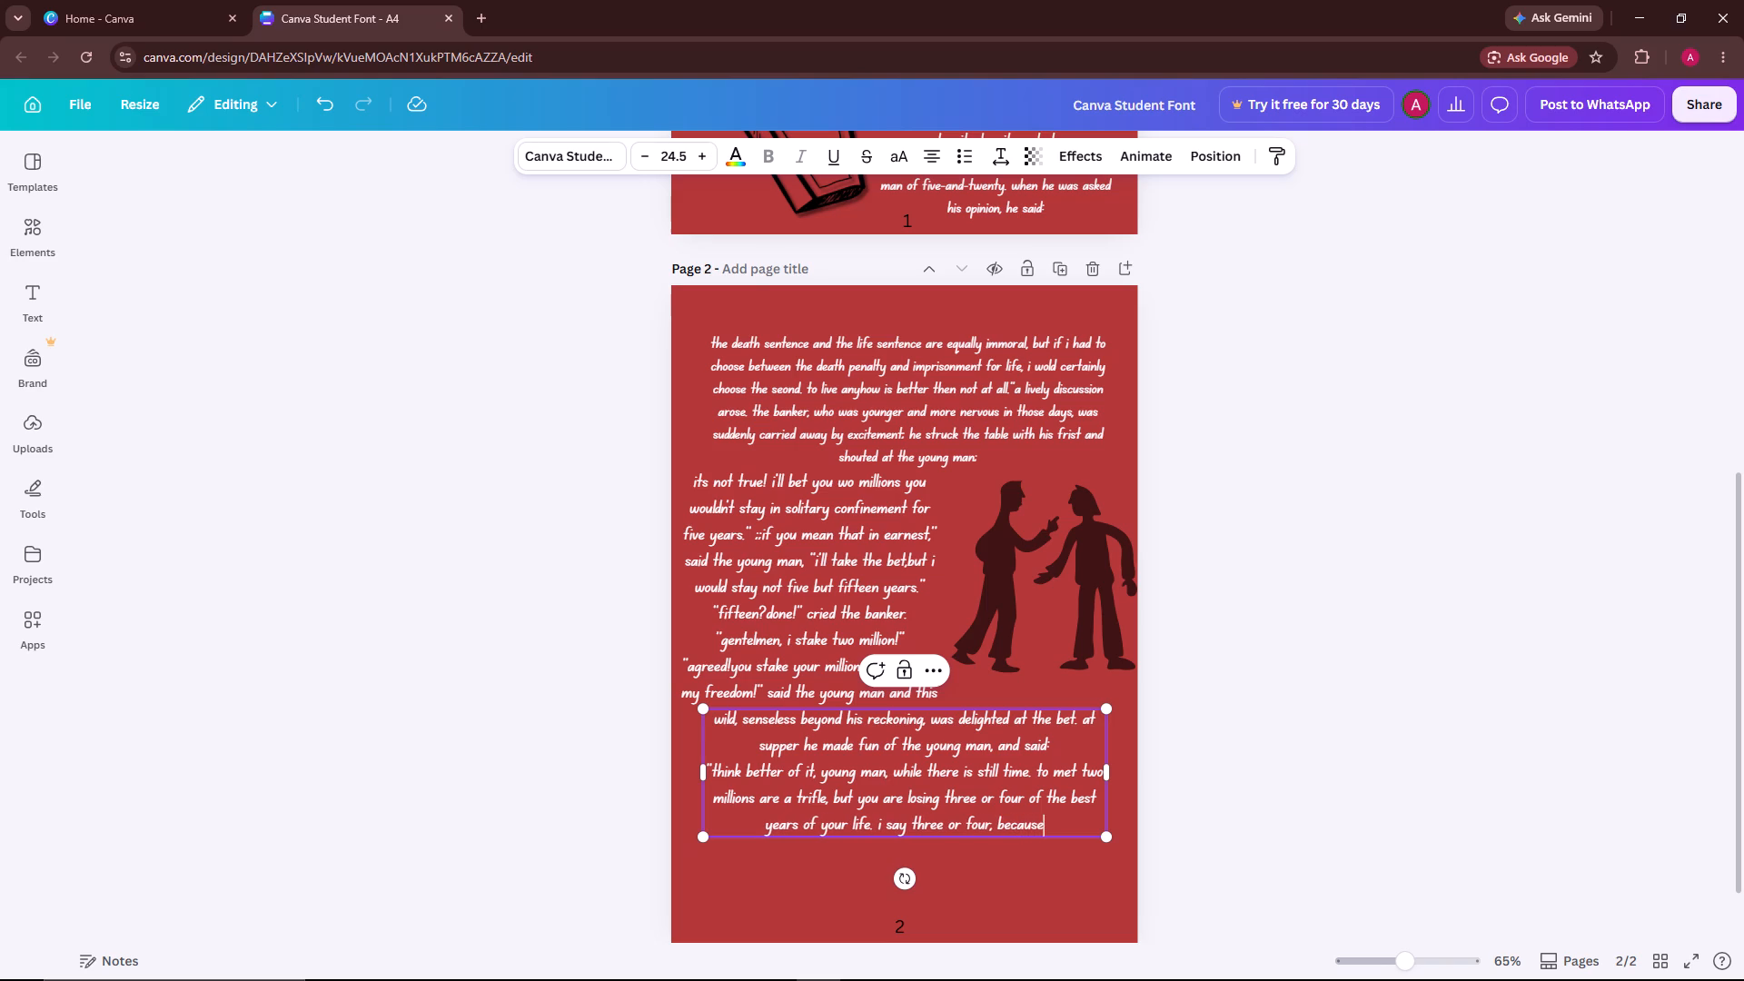
key(space)
text(you)
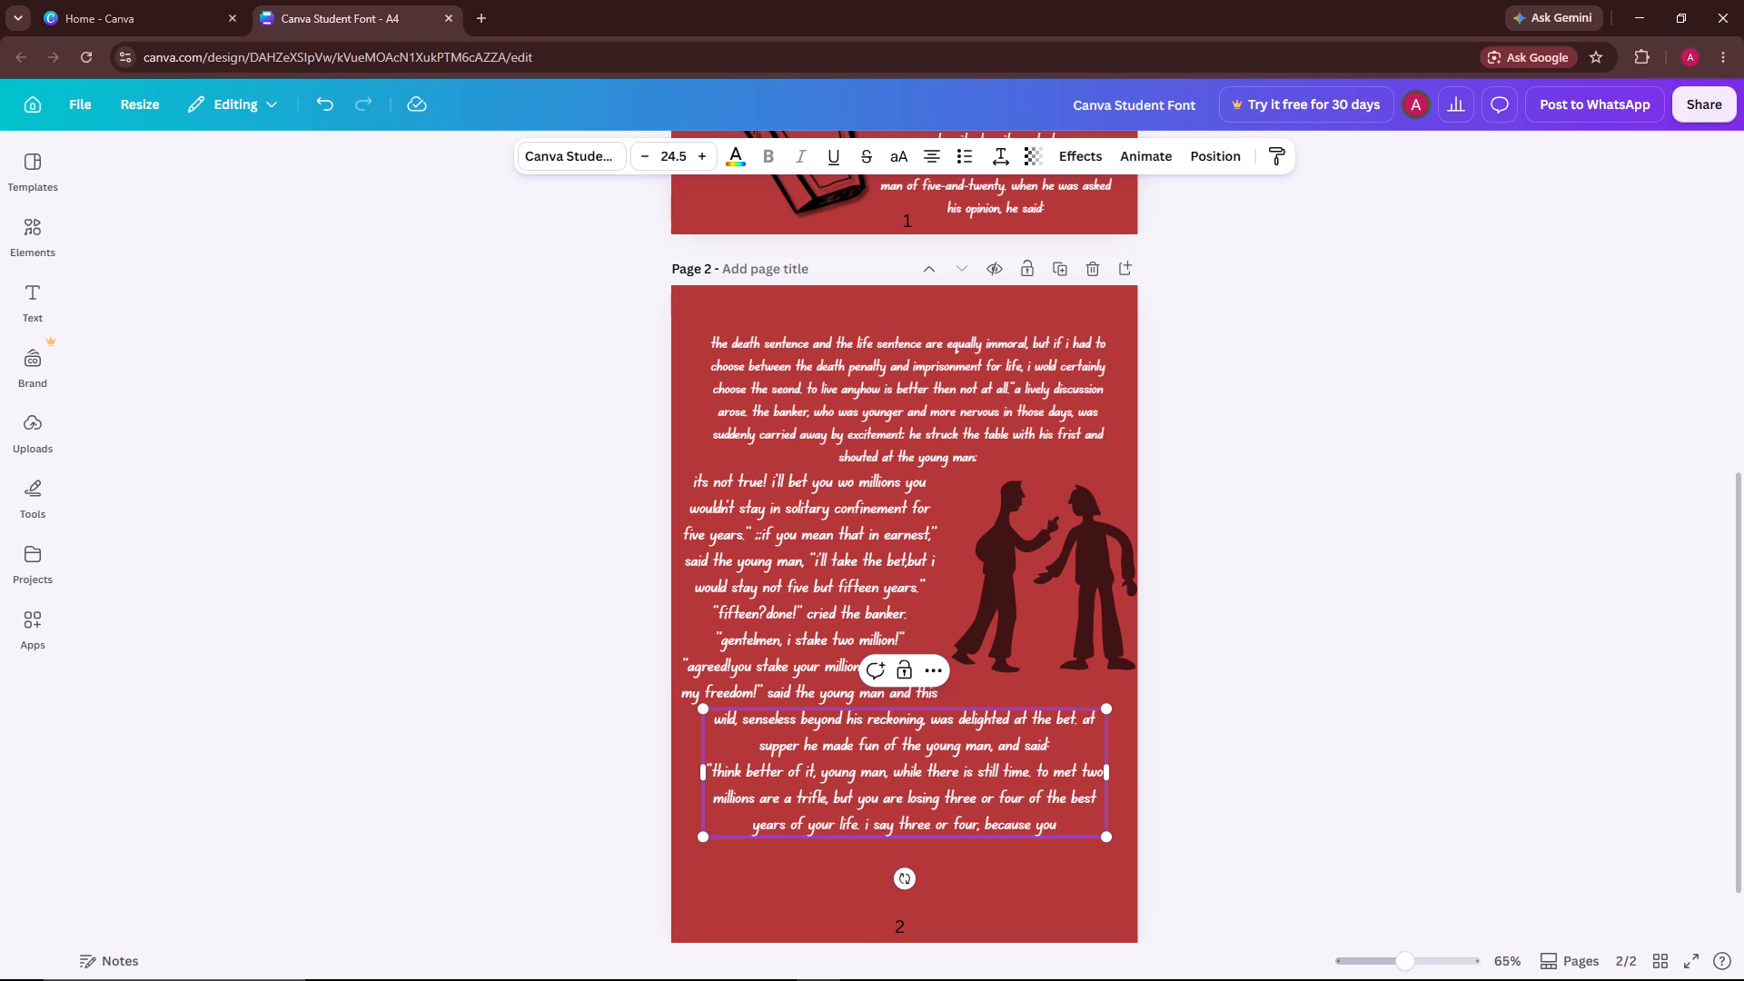
text(at)
key(BackSpace)
text(re)
key(space)
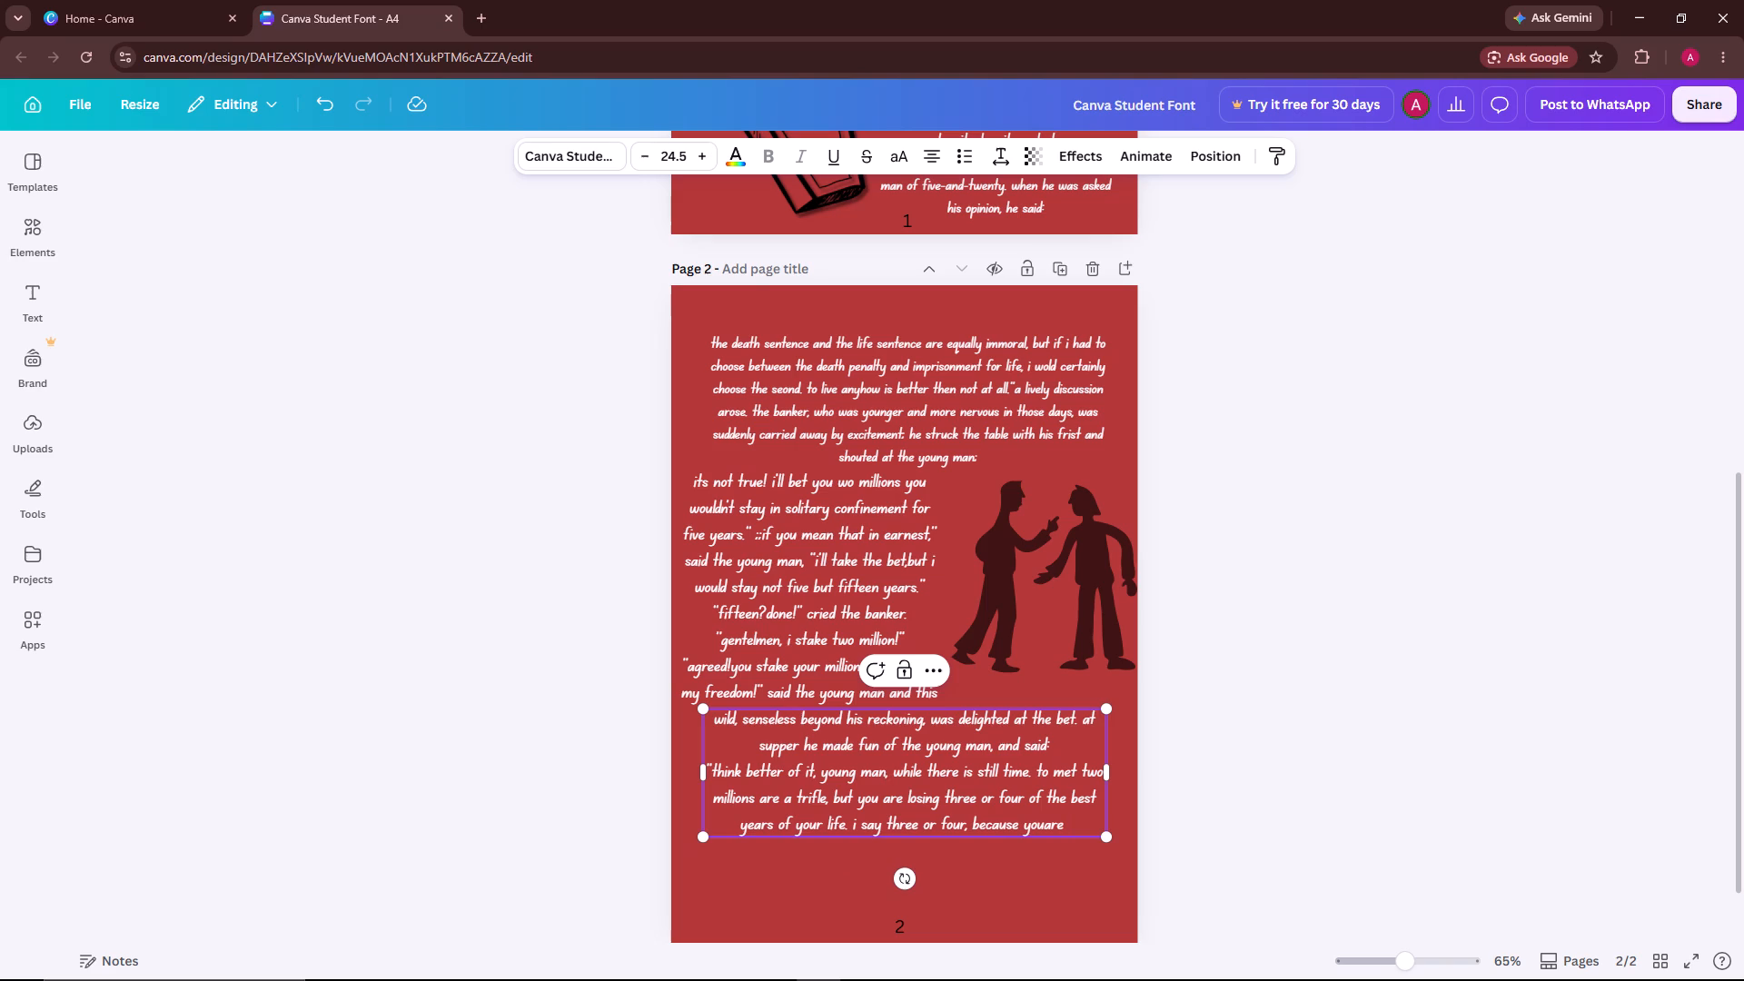
key(BackSpace)
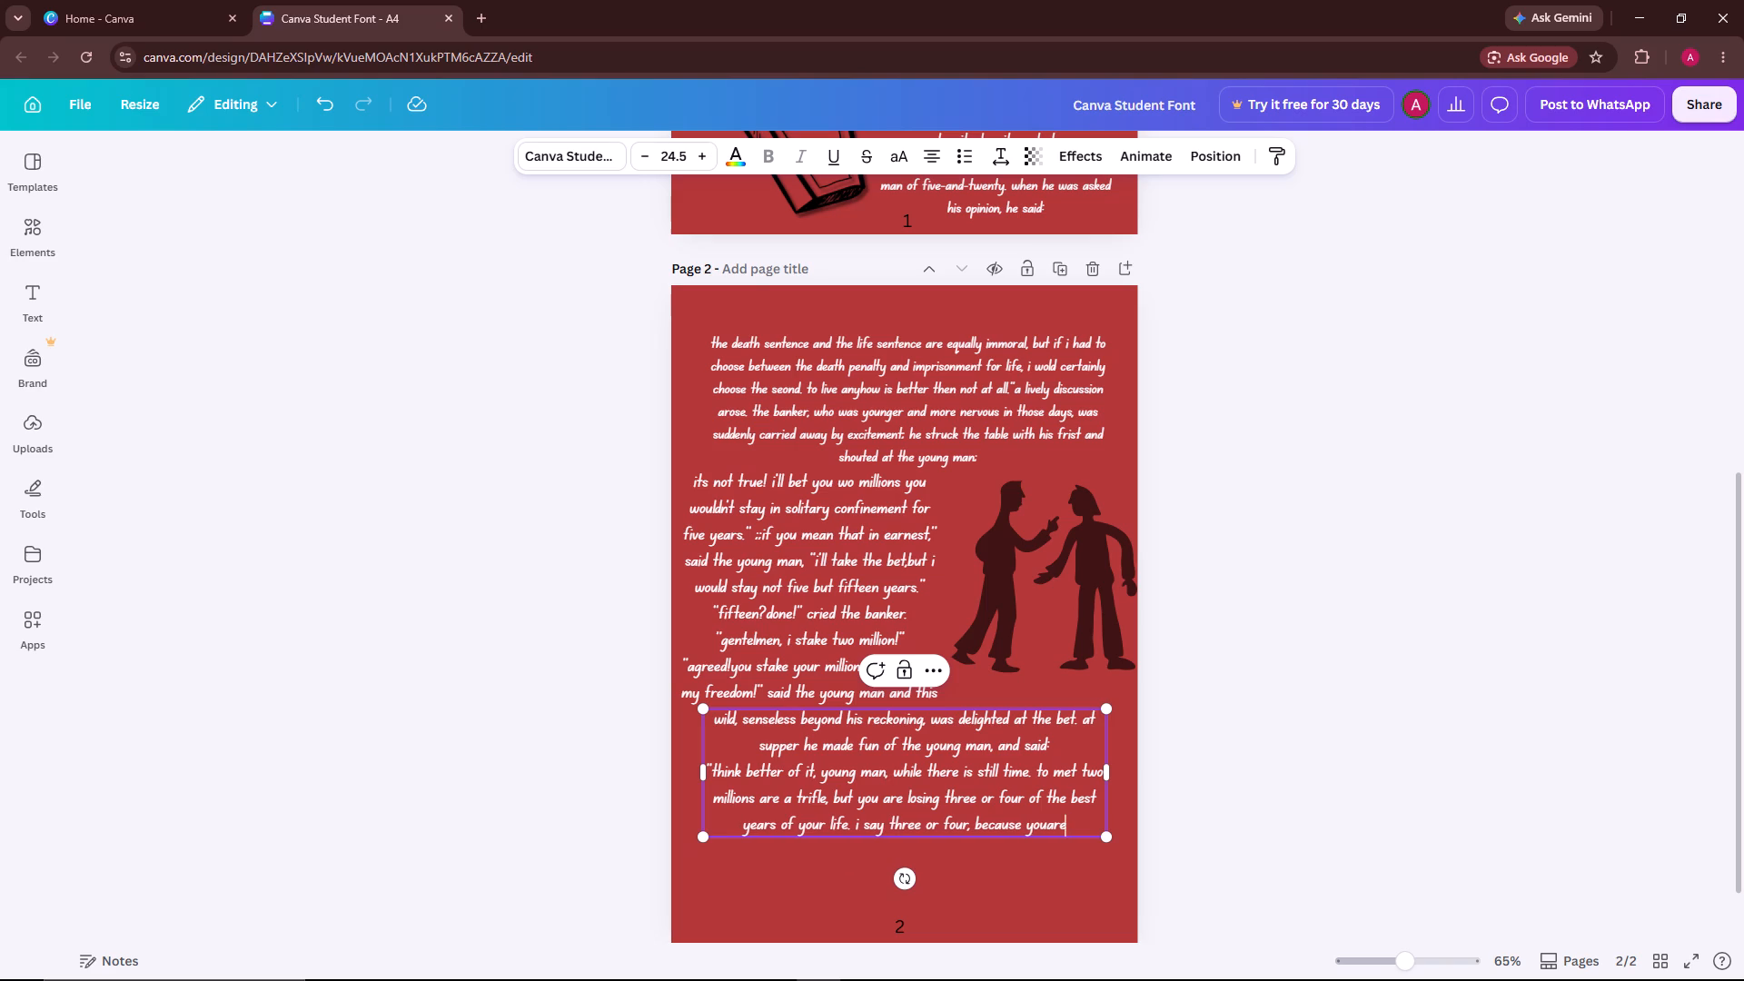
key(BackSpace)
key(BackSpace)
key(BackSpace)
key(space)
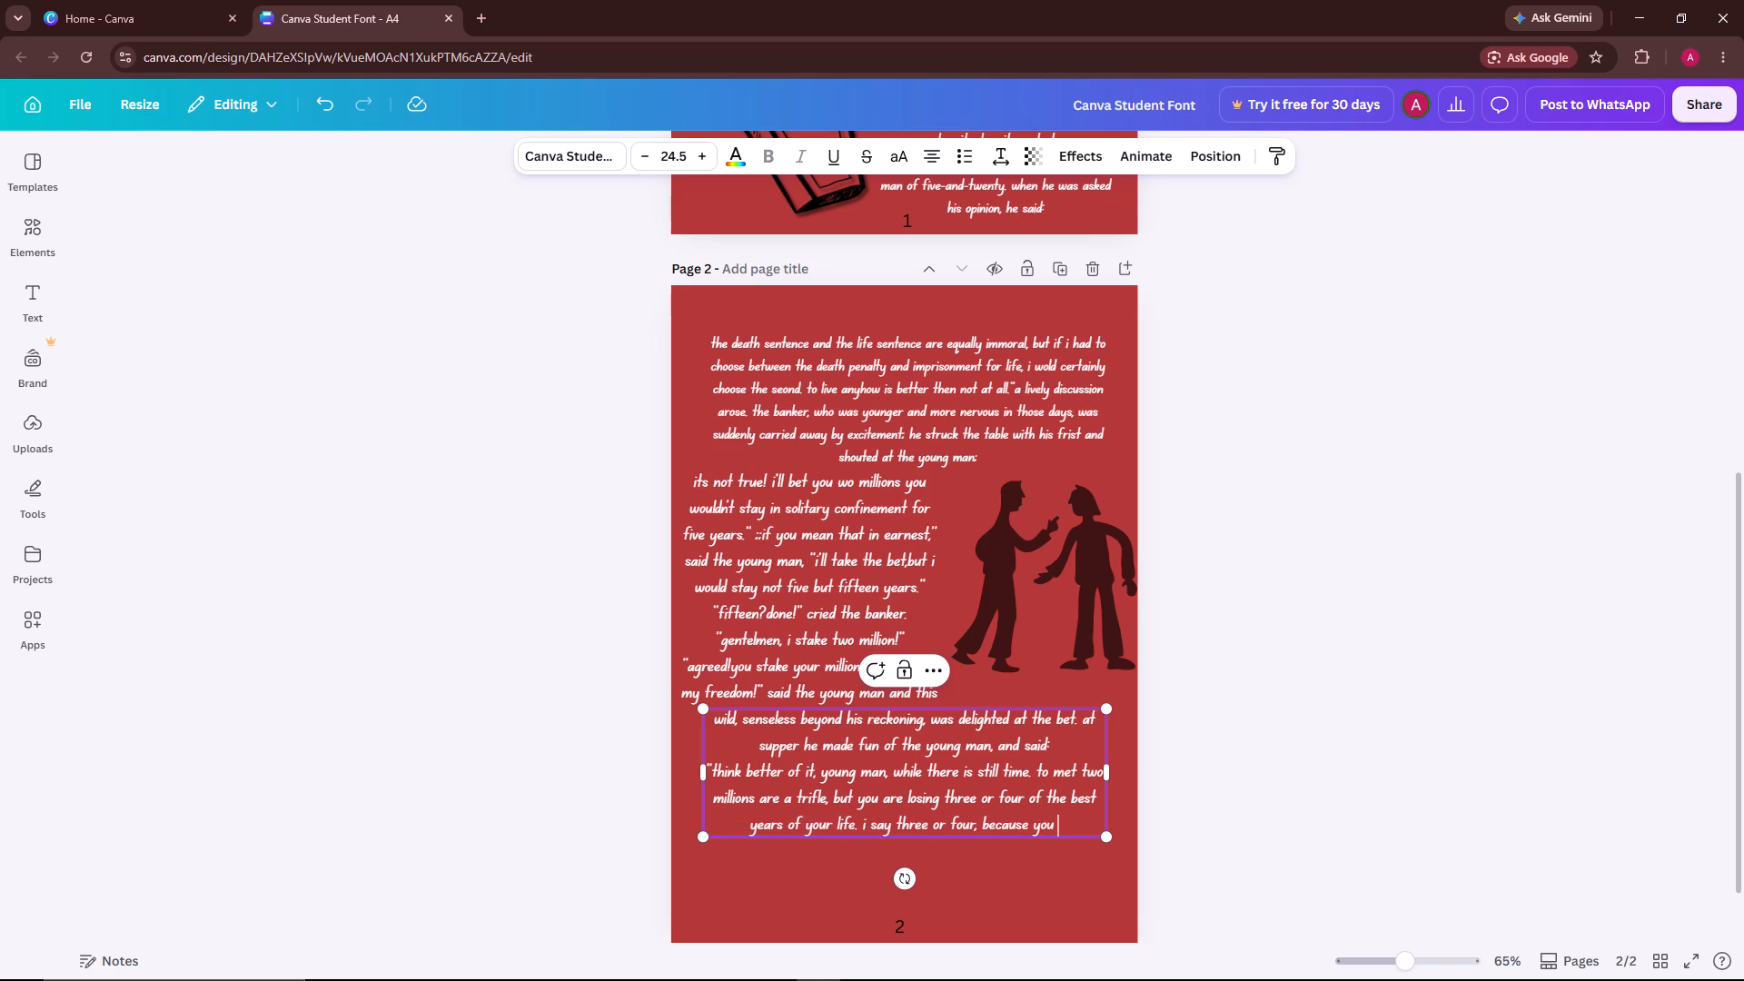
Complete the sentence in the lower text box with "won't stay longer.", ending in a period.
key(w)
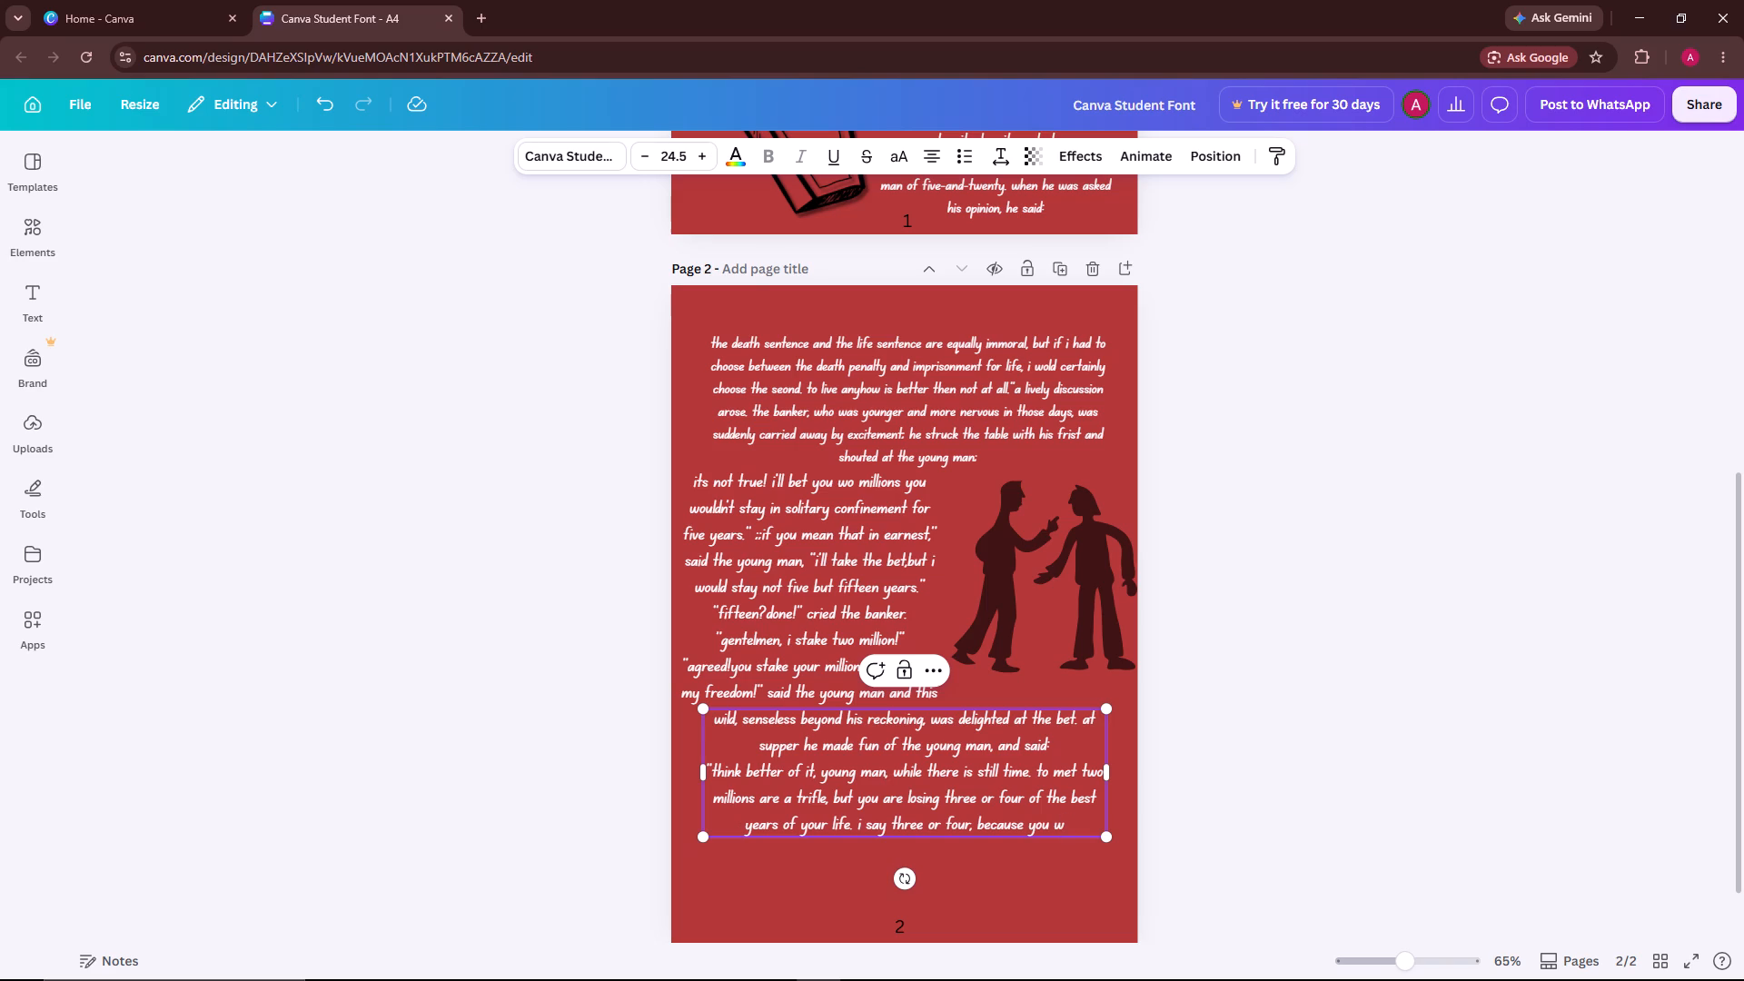
text(on)
key(apostrophe)
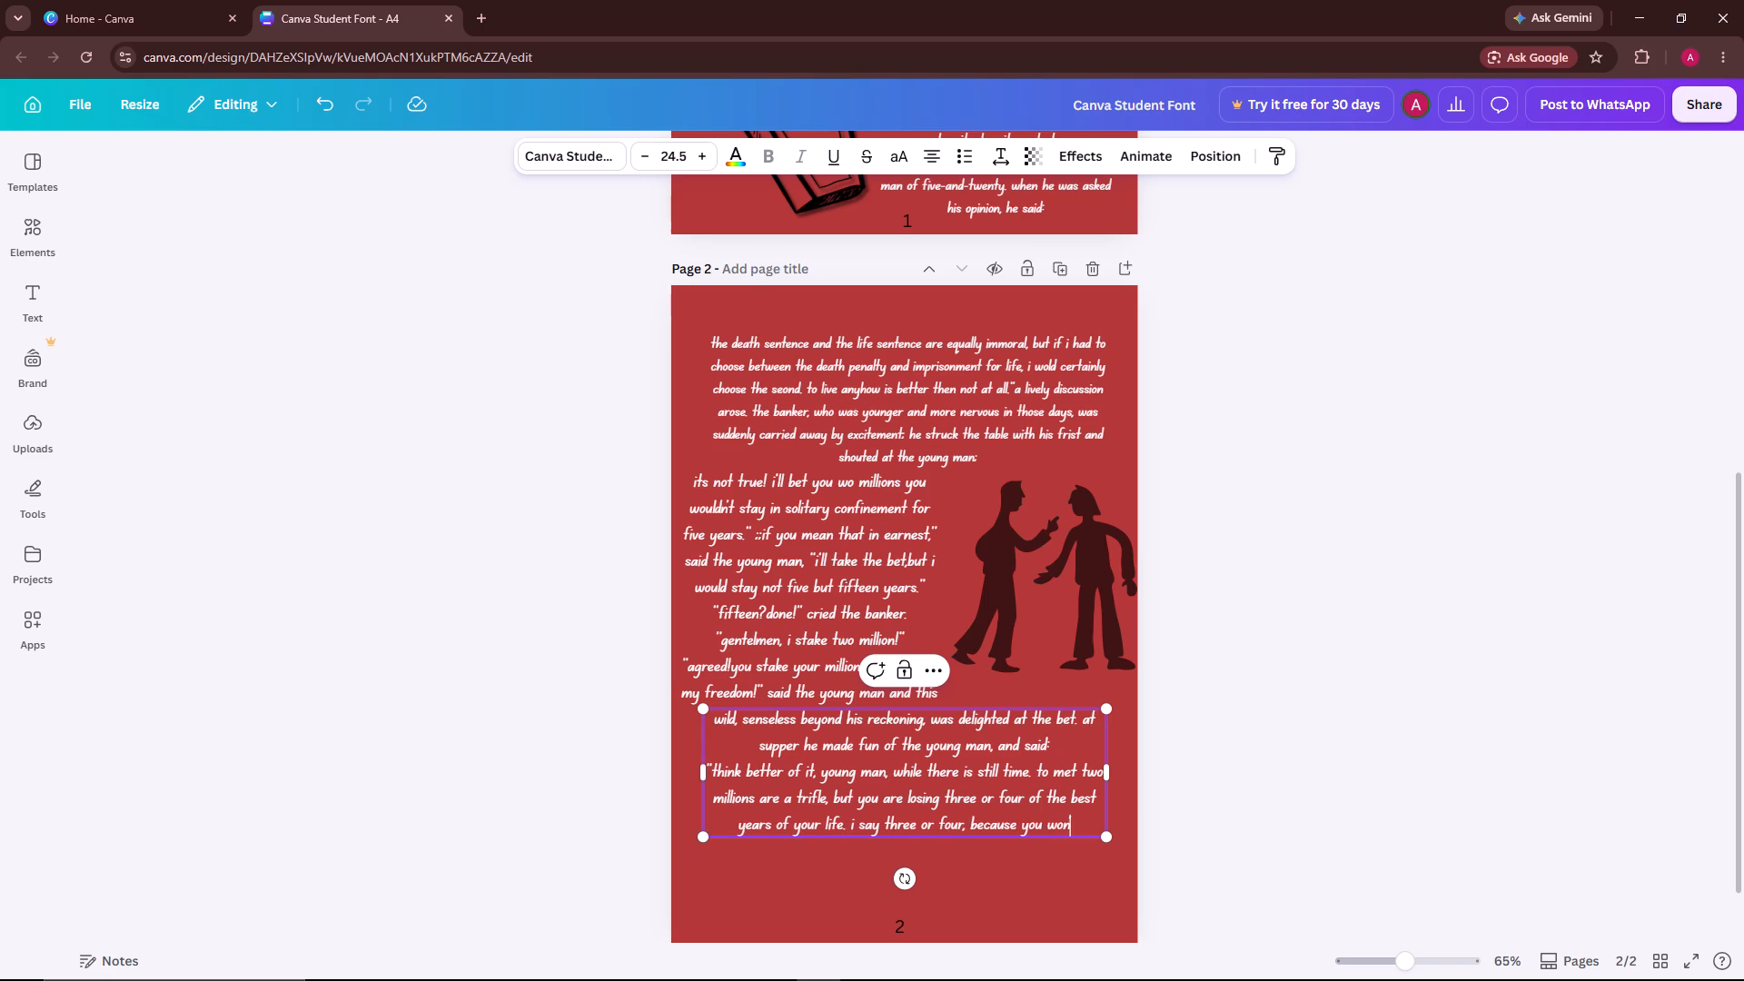
key(t)
key(space)
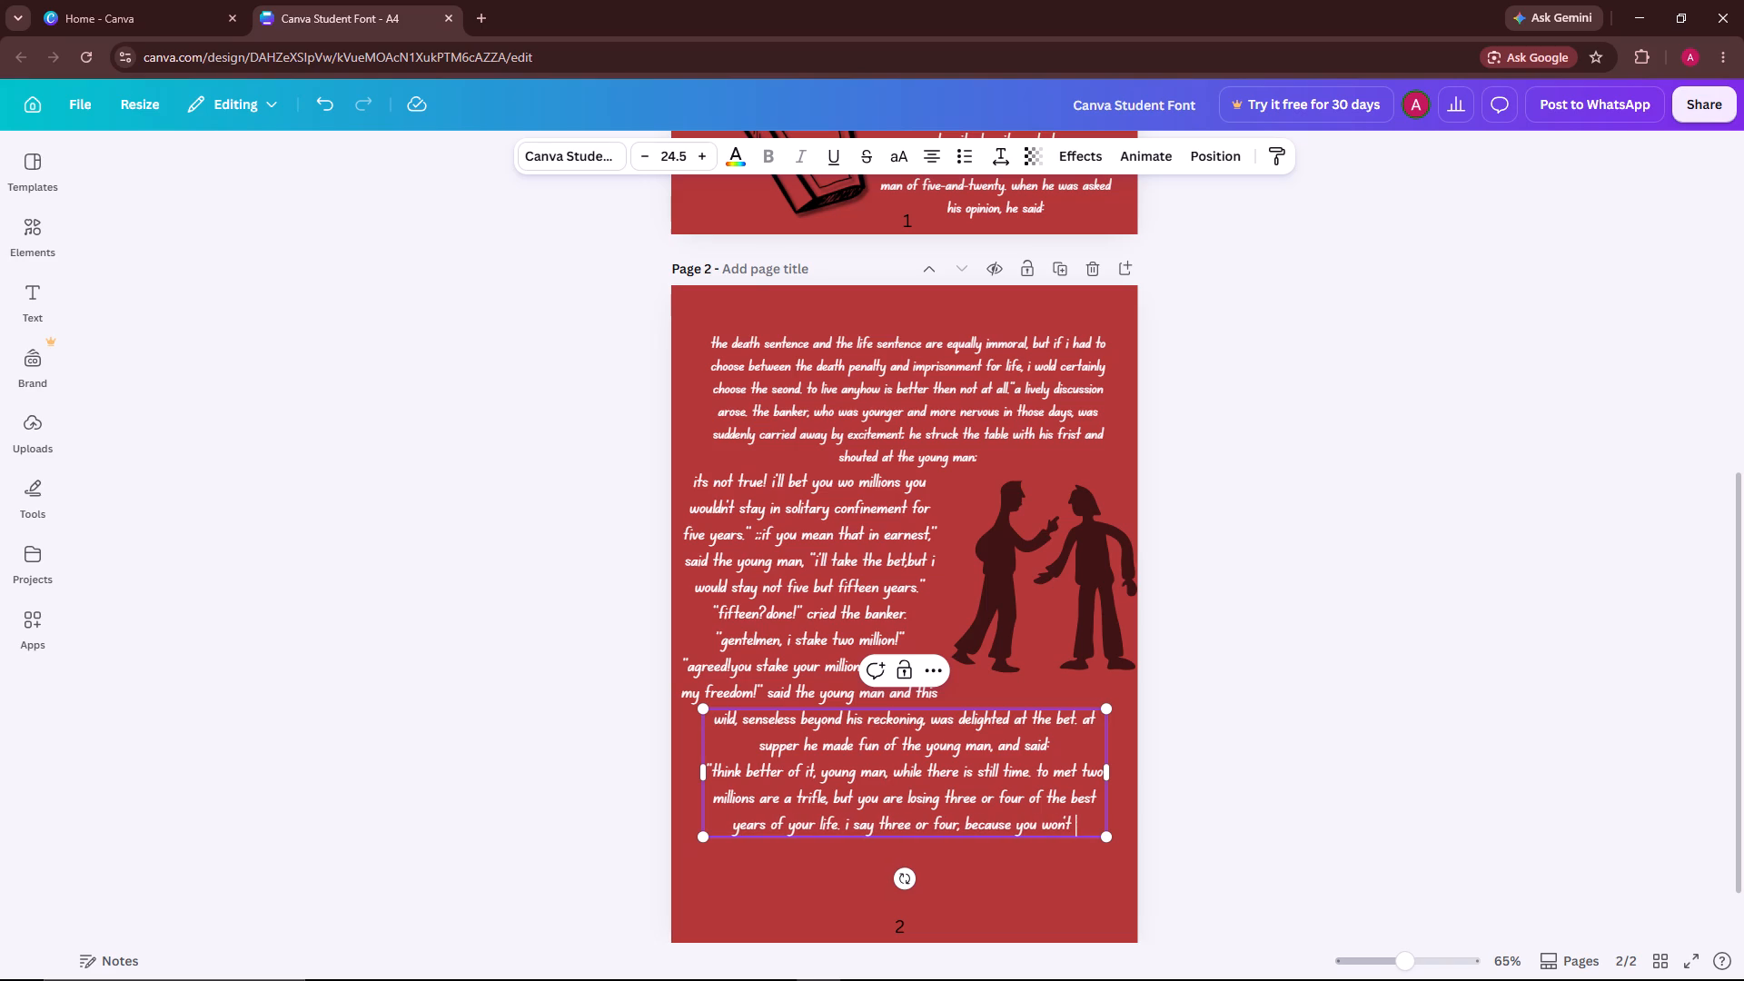
text(stay)
key(space)
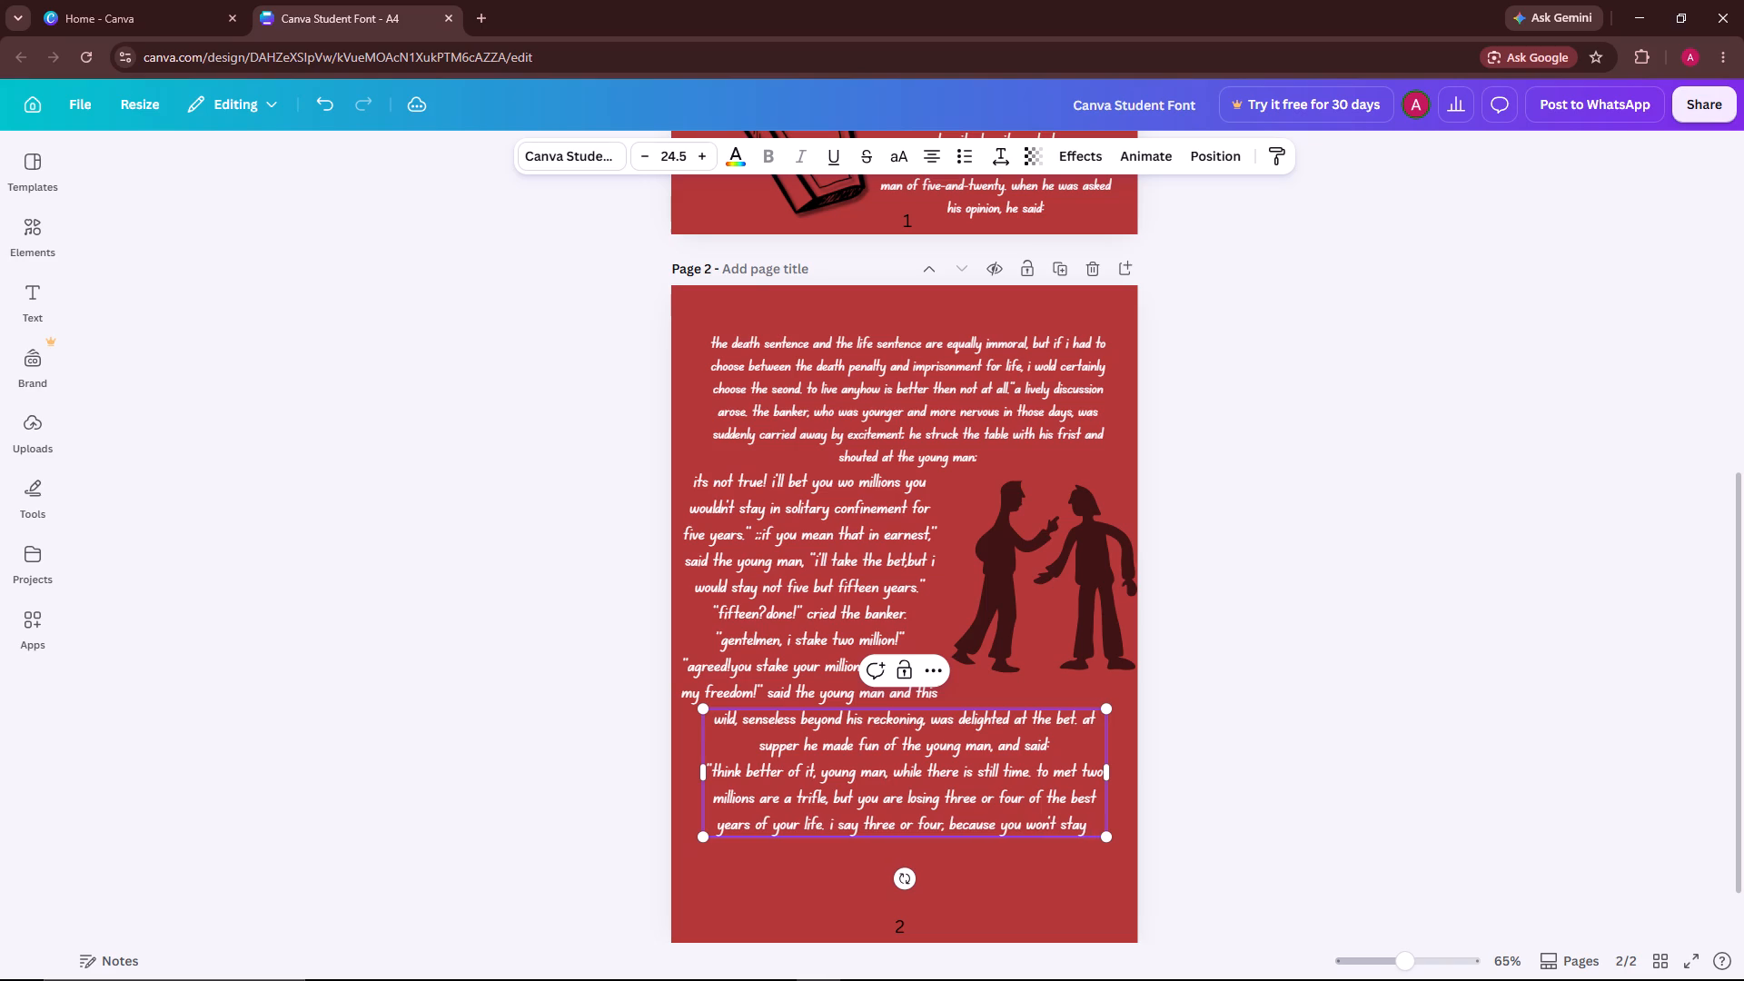
text(longer)
key(period)
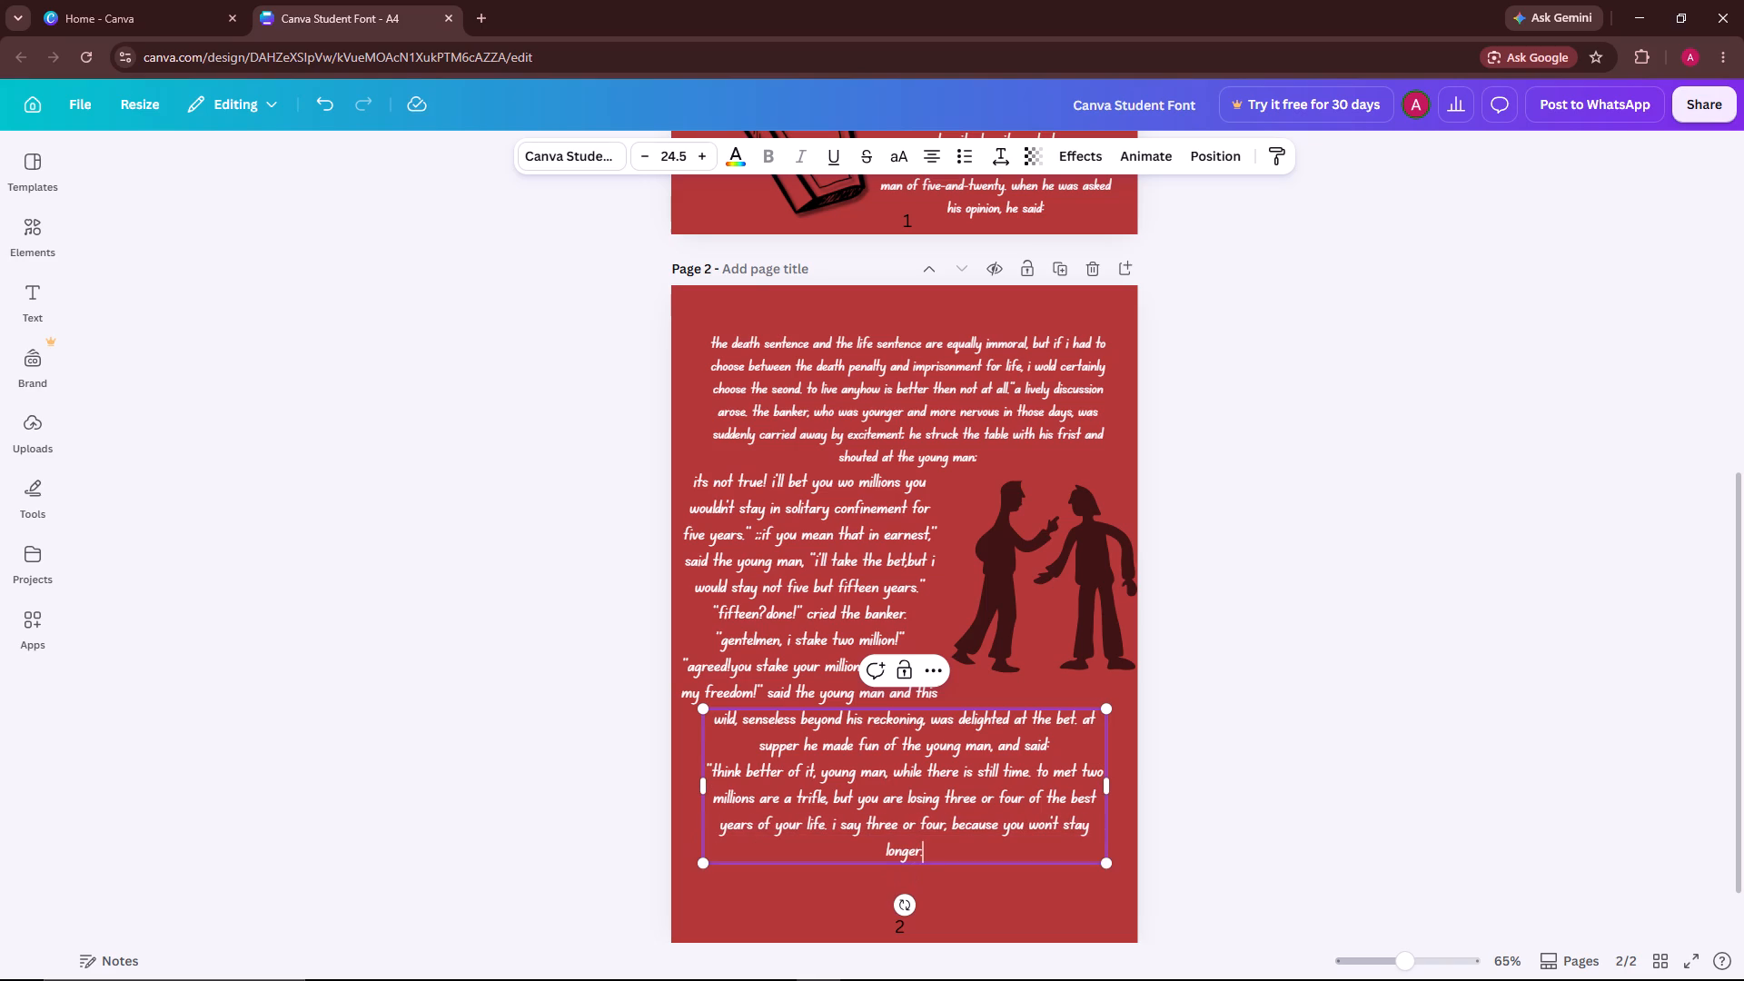
Begin the speech's following sentence in the lower text box with "don't forget either," plus a trailing space.
key(space)
text(don)
text('t)
key(space)
text(forget)
key(space)
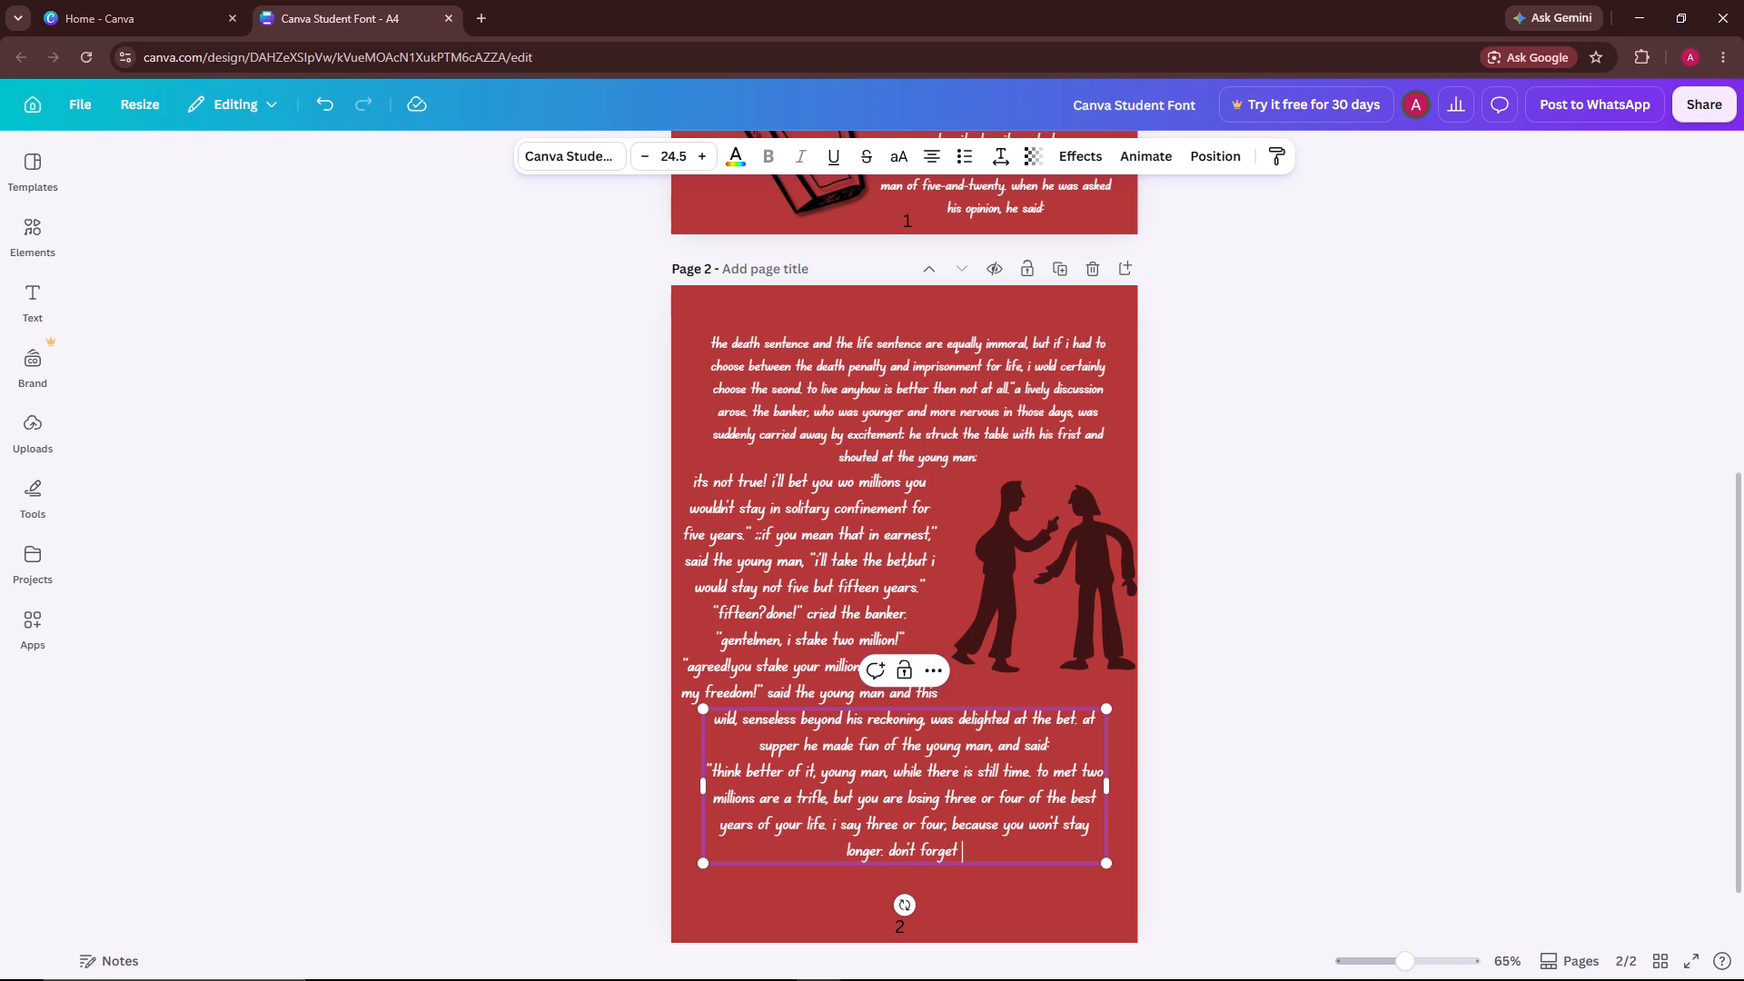
text(ei)
text(ther)
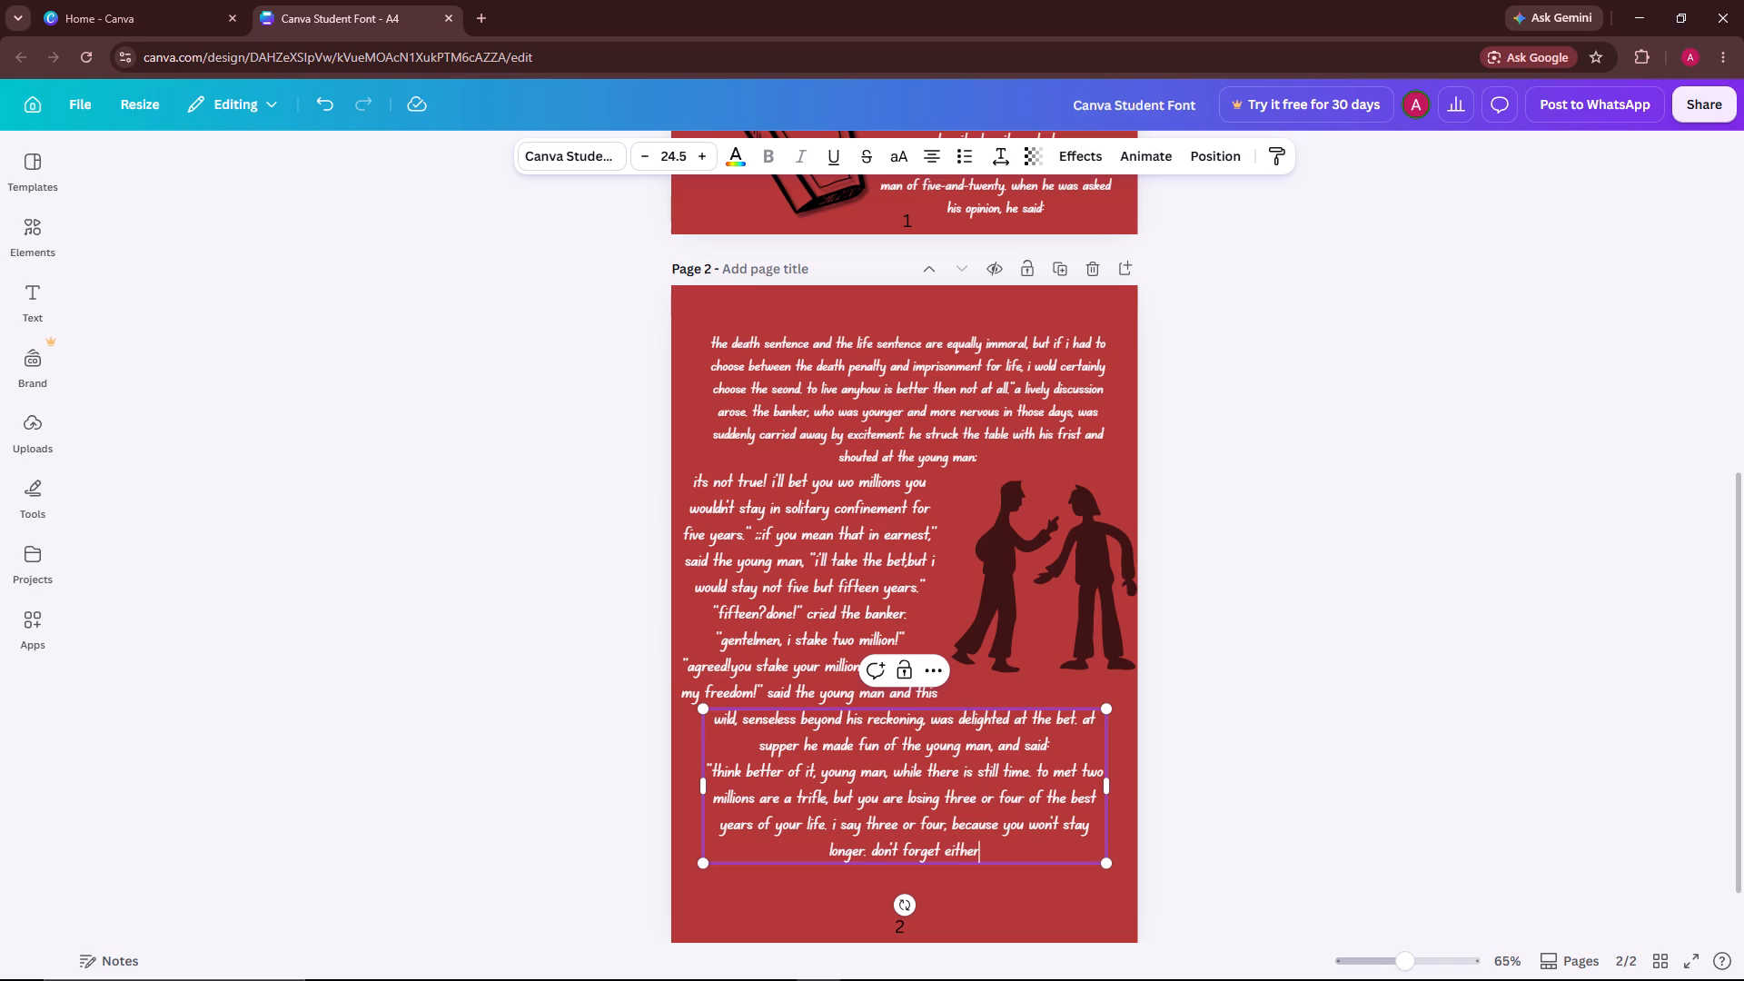
key(space)
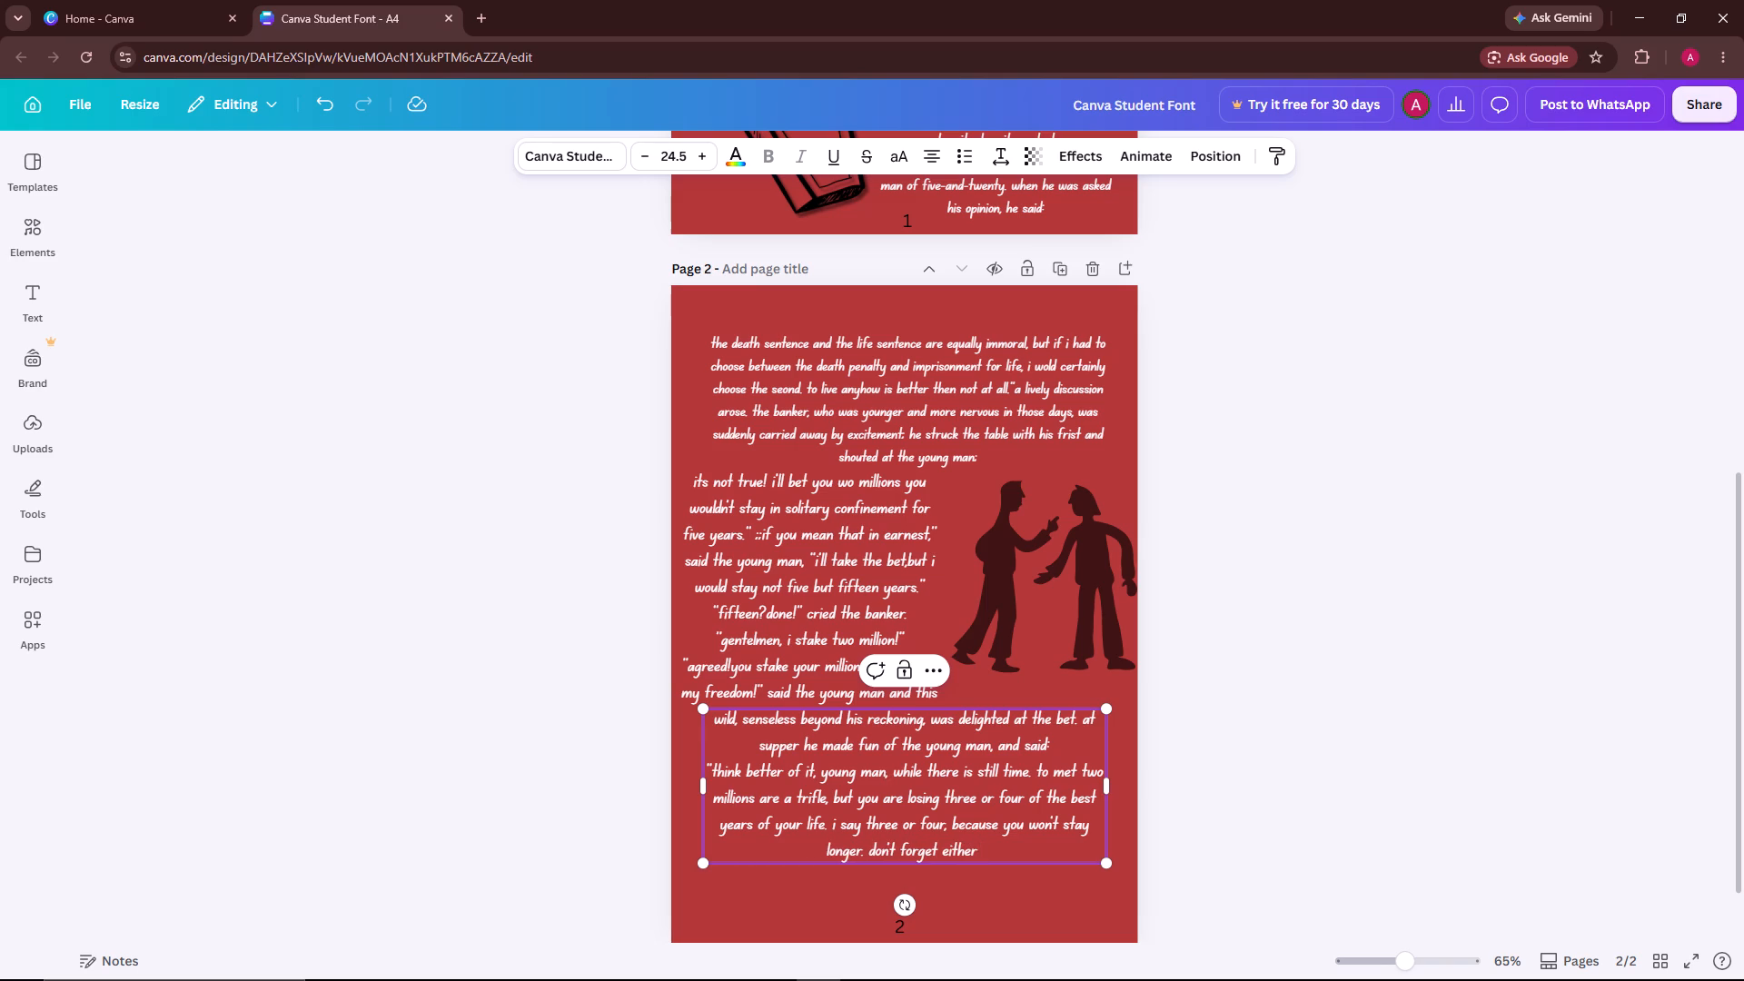
key(comma)
key(BackSpace)
key(BackSpace)
text(,)
key(space)
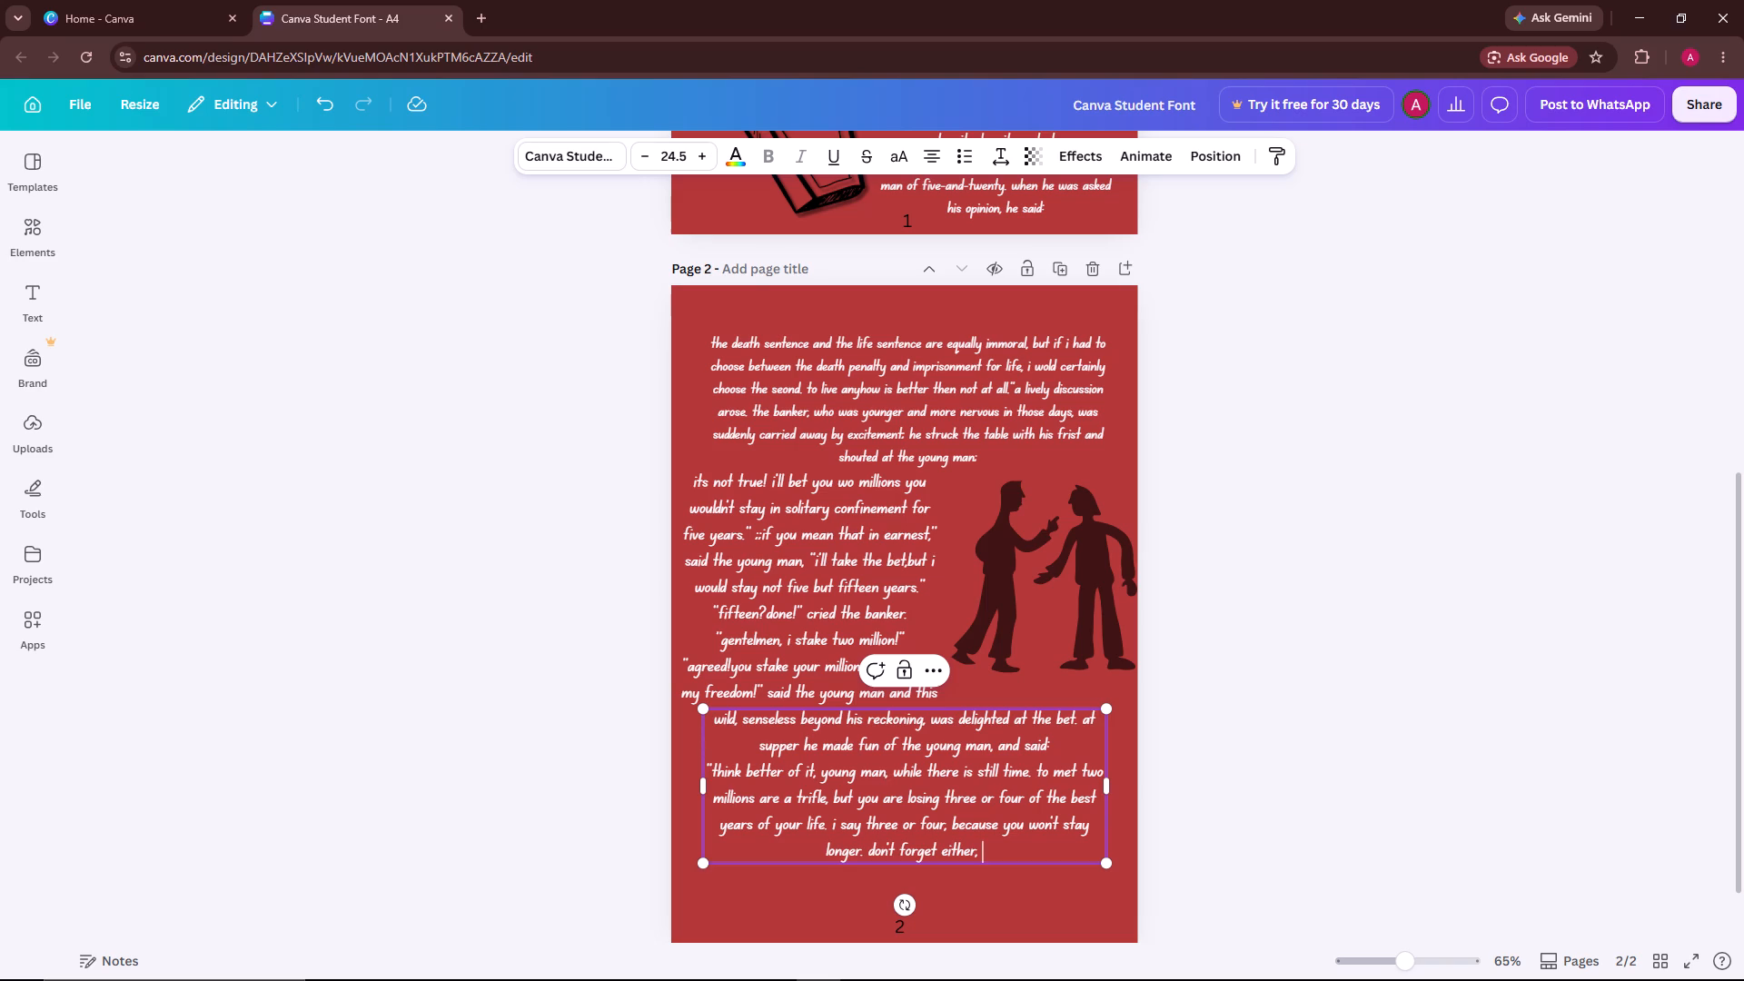
Continue the sentence in the lower text box with "you unhappy man," plus a trailing space.
text(you)
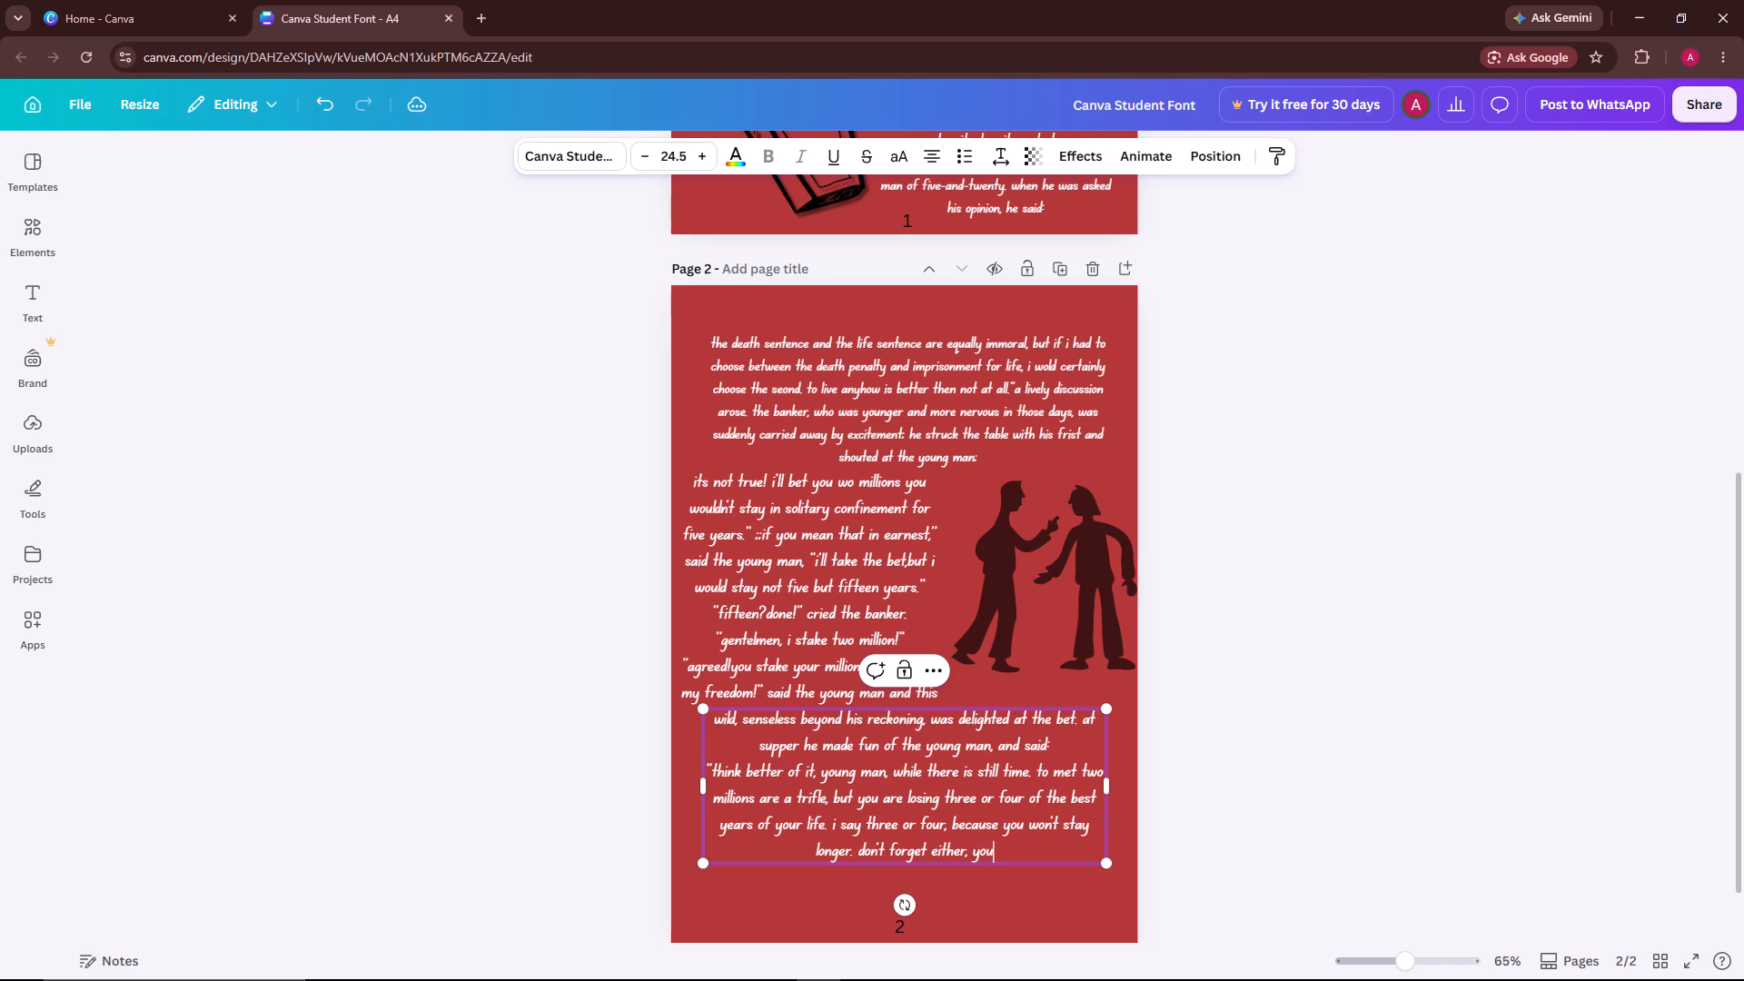
key(space)
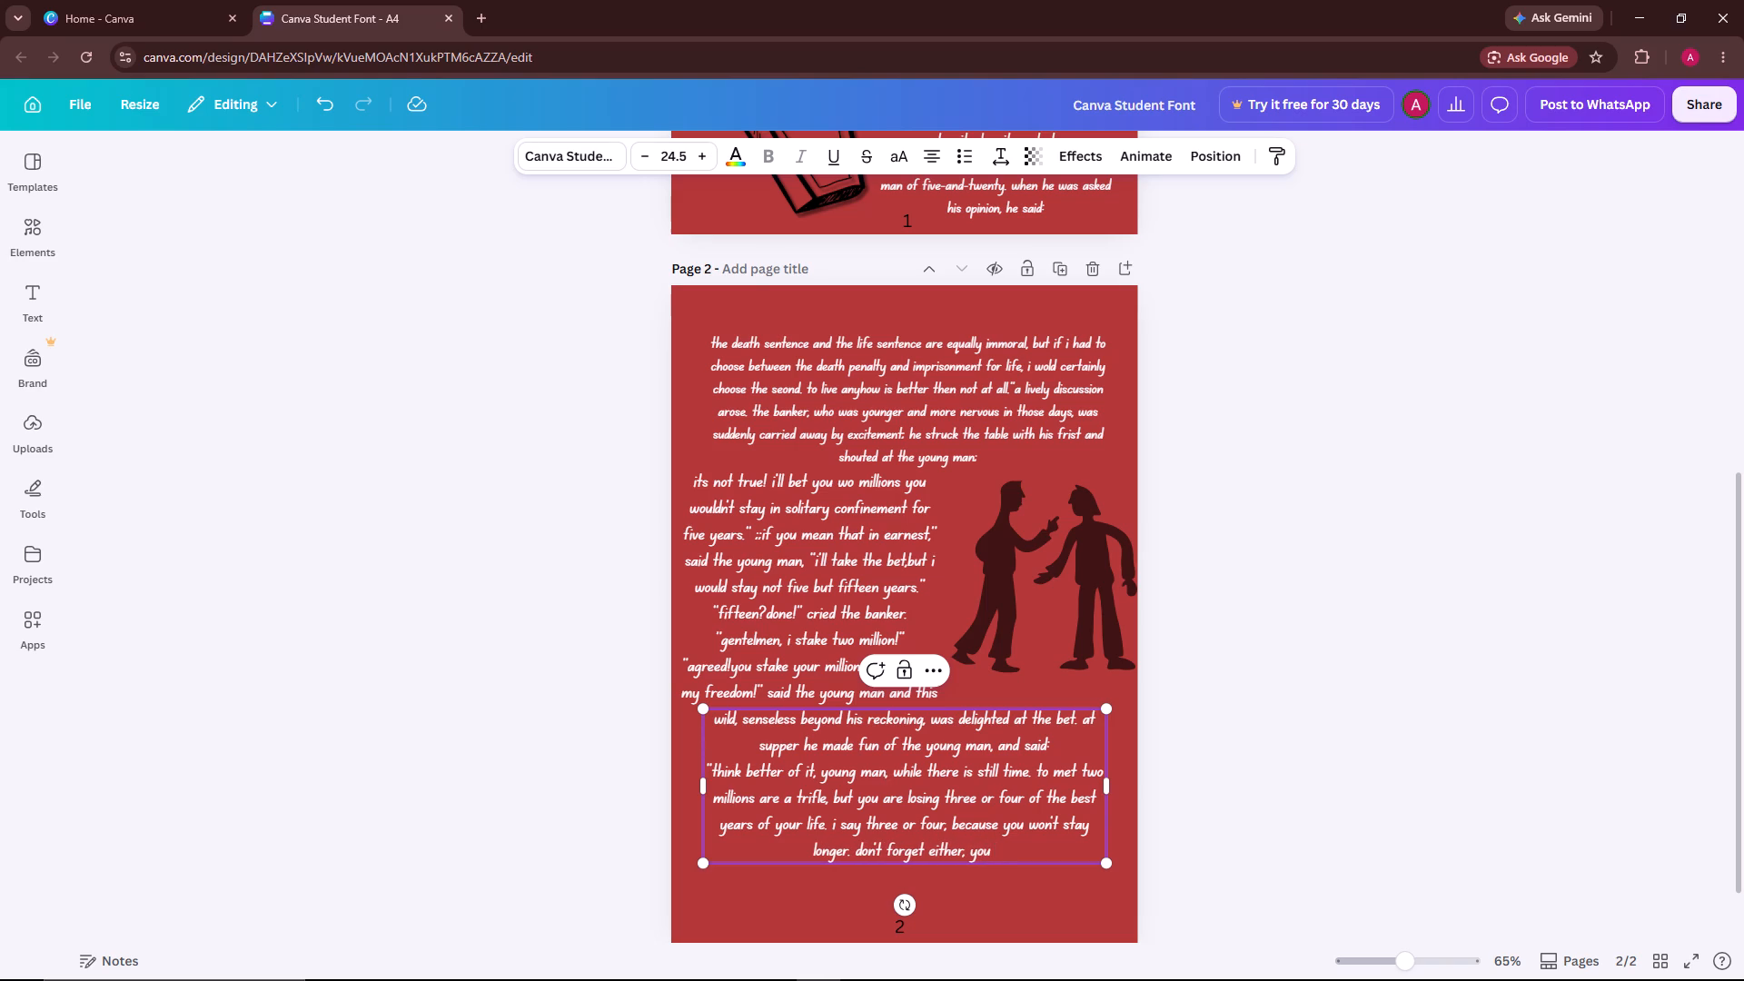
text(un)
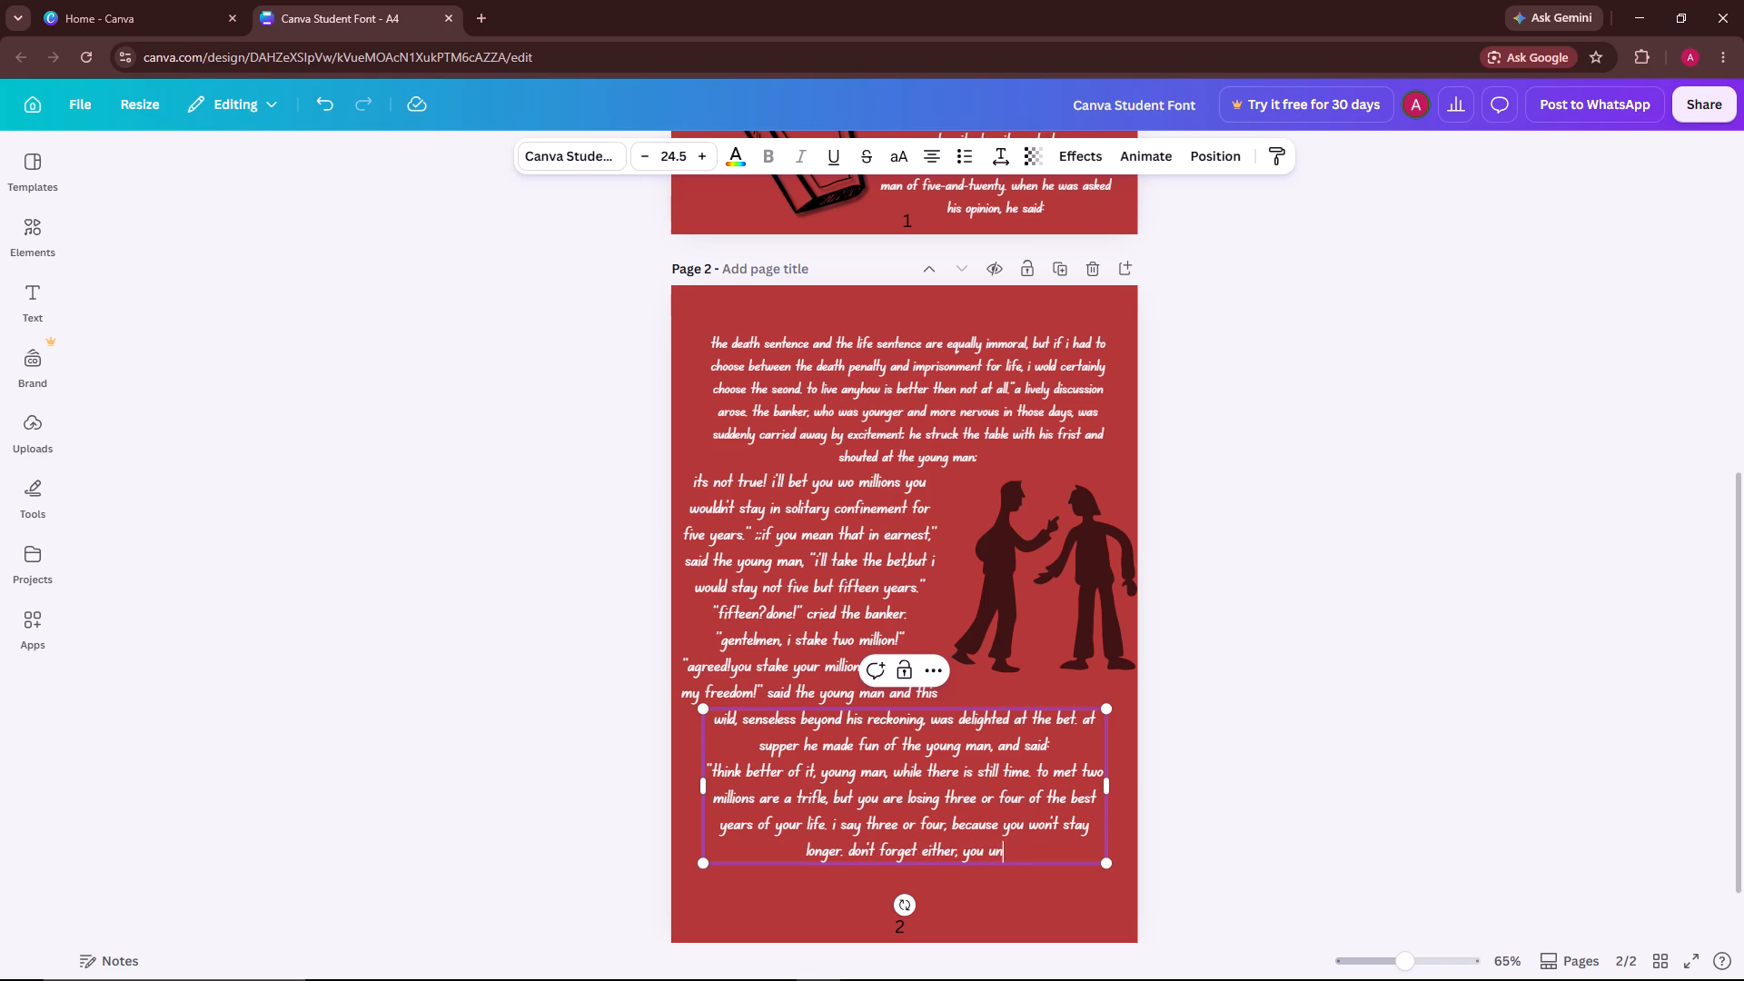
text(happ)
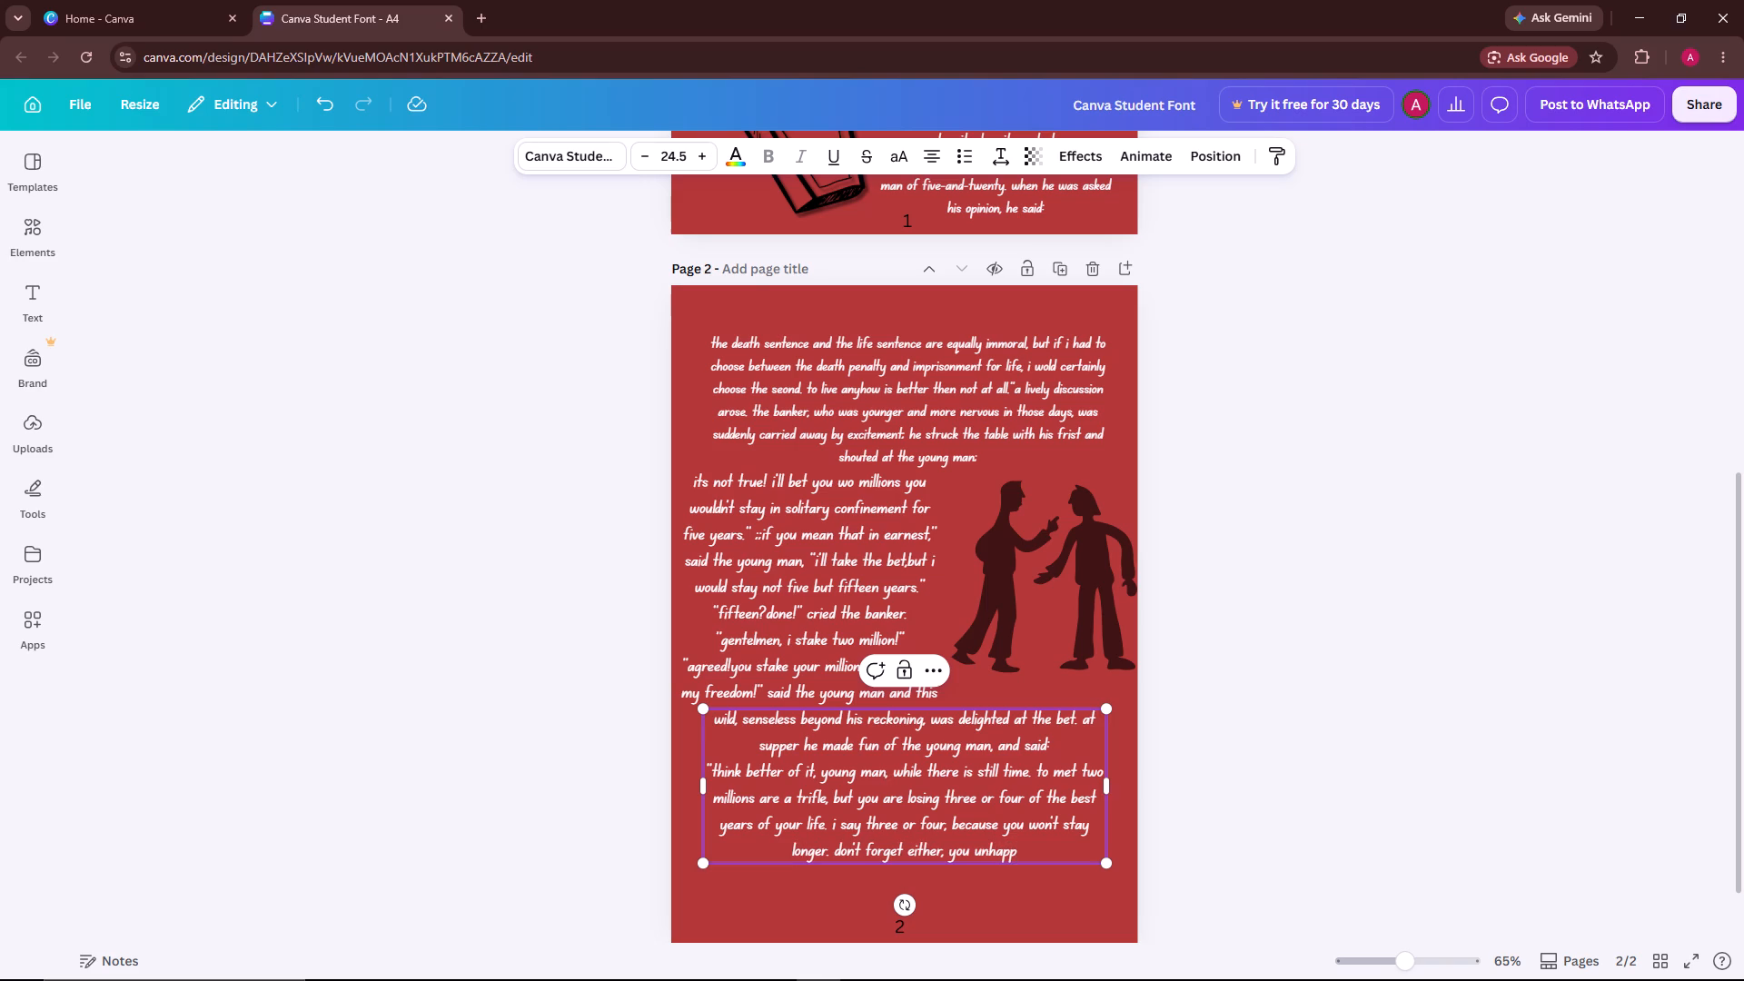
key(y)
key(space)
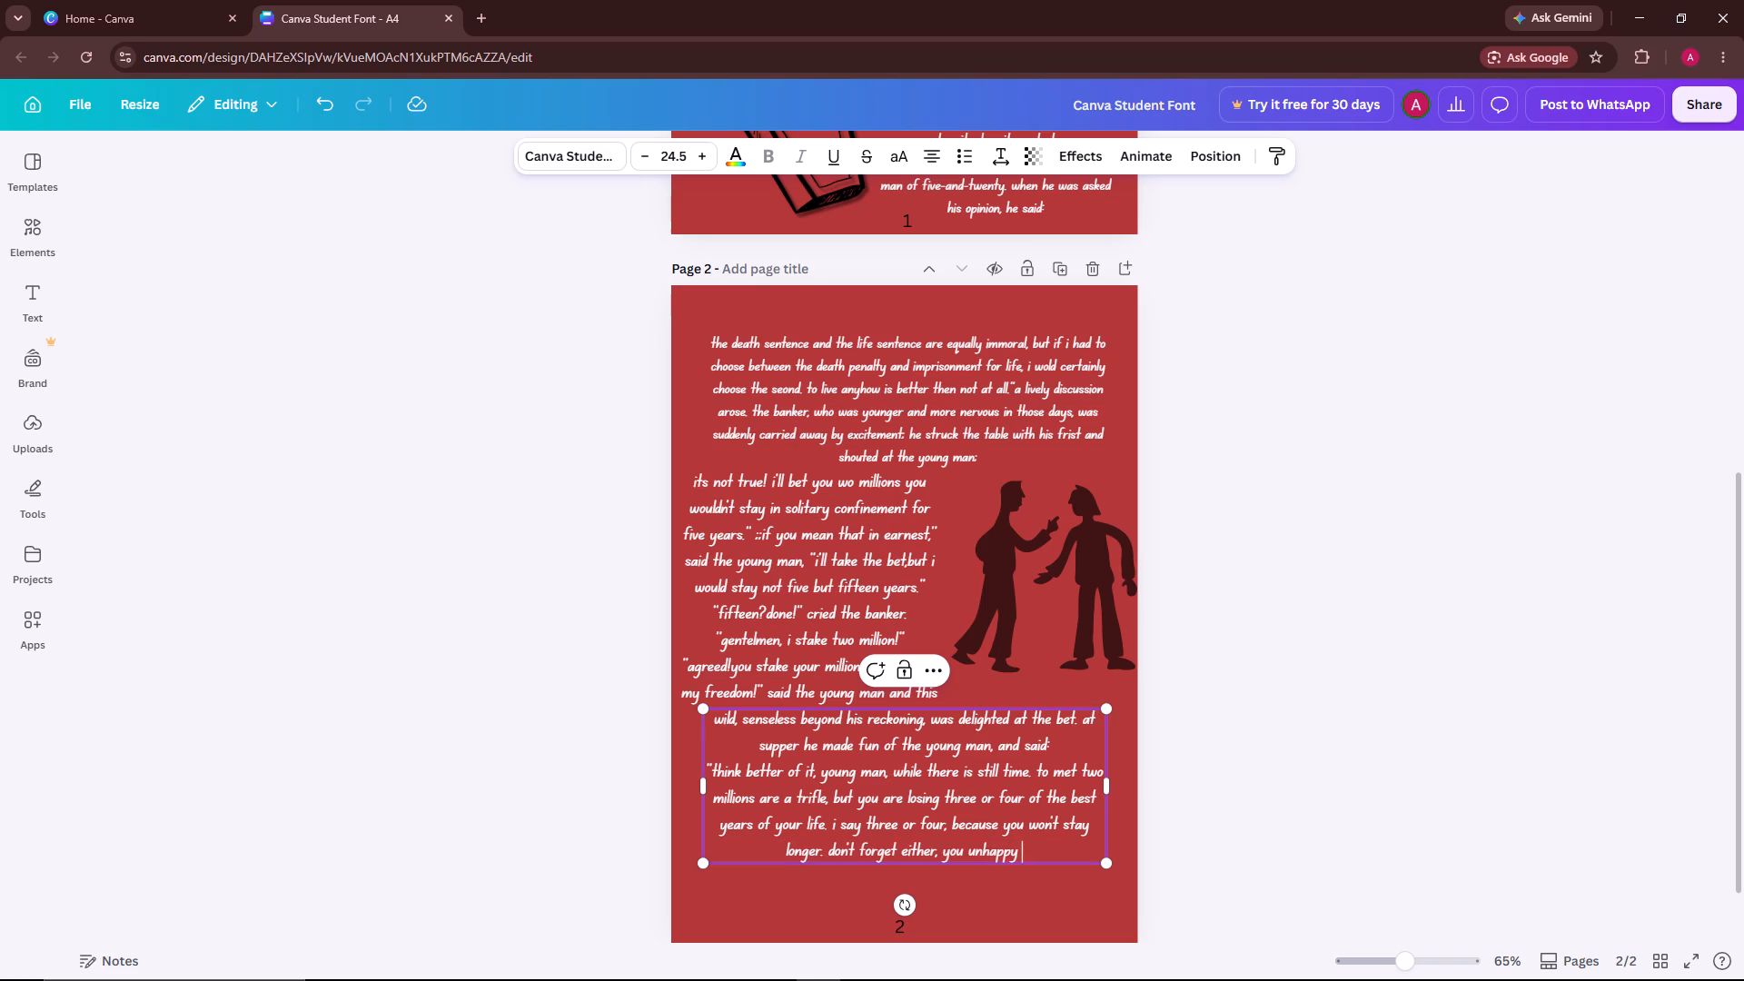
text(man)
key(space)
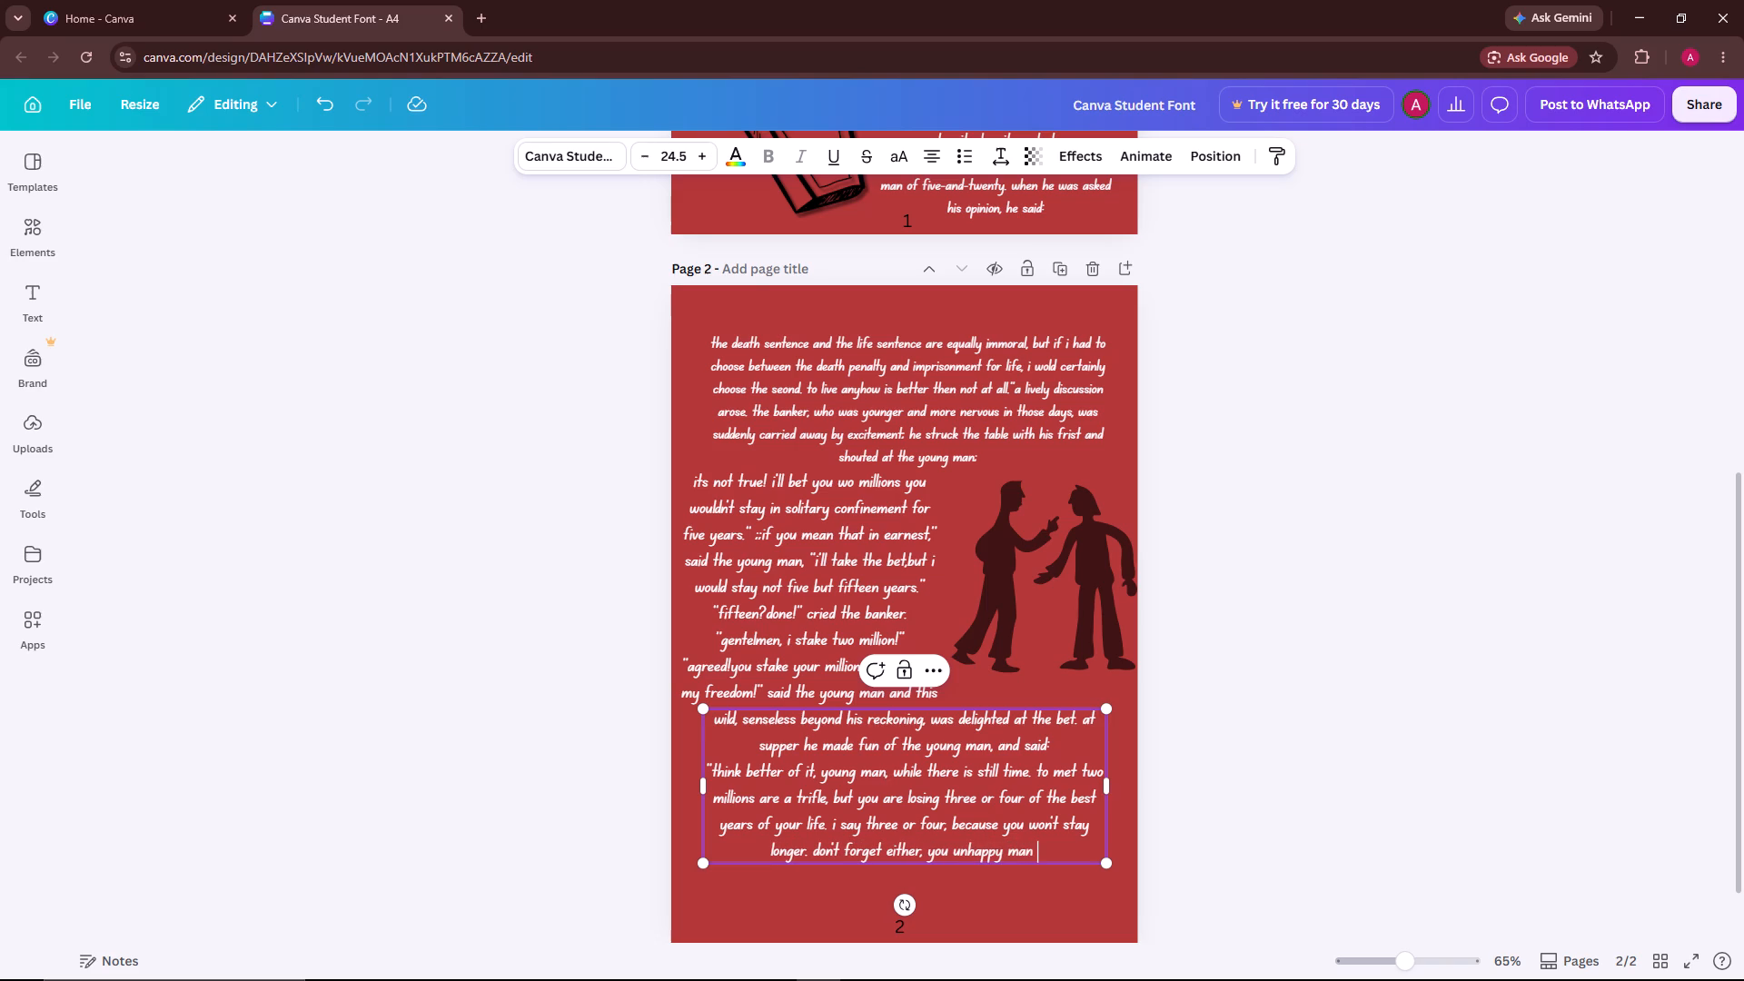
key(BackSpace)
text(,)
key(space)
Extend the sentence in the lower text box with "that voluntary confinement" plus a trailing space.
text(that)
key(space)
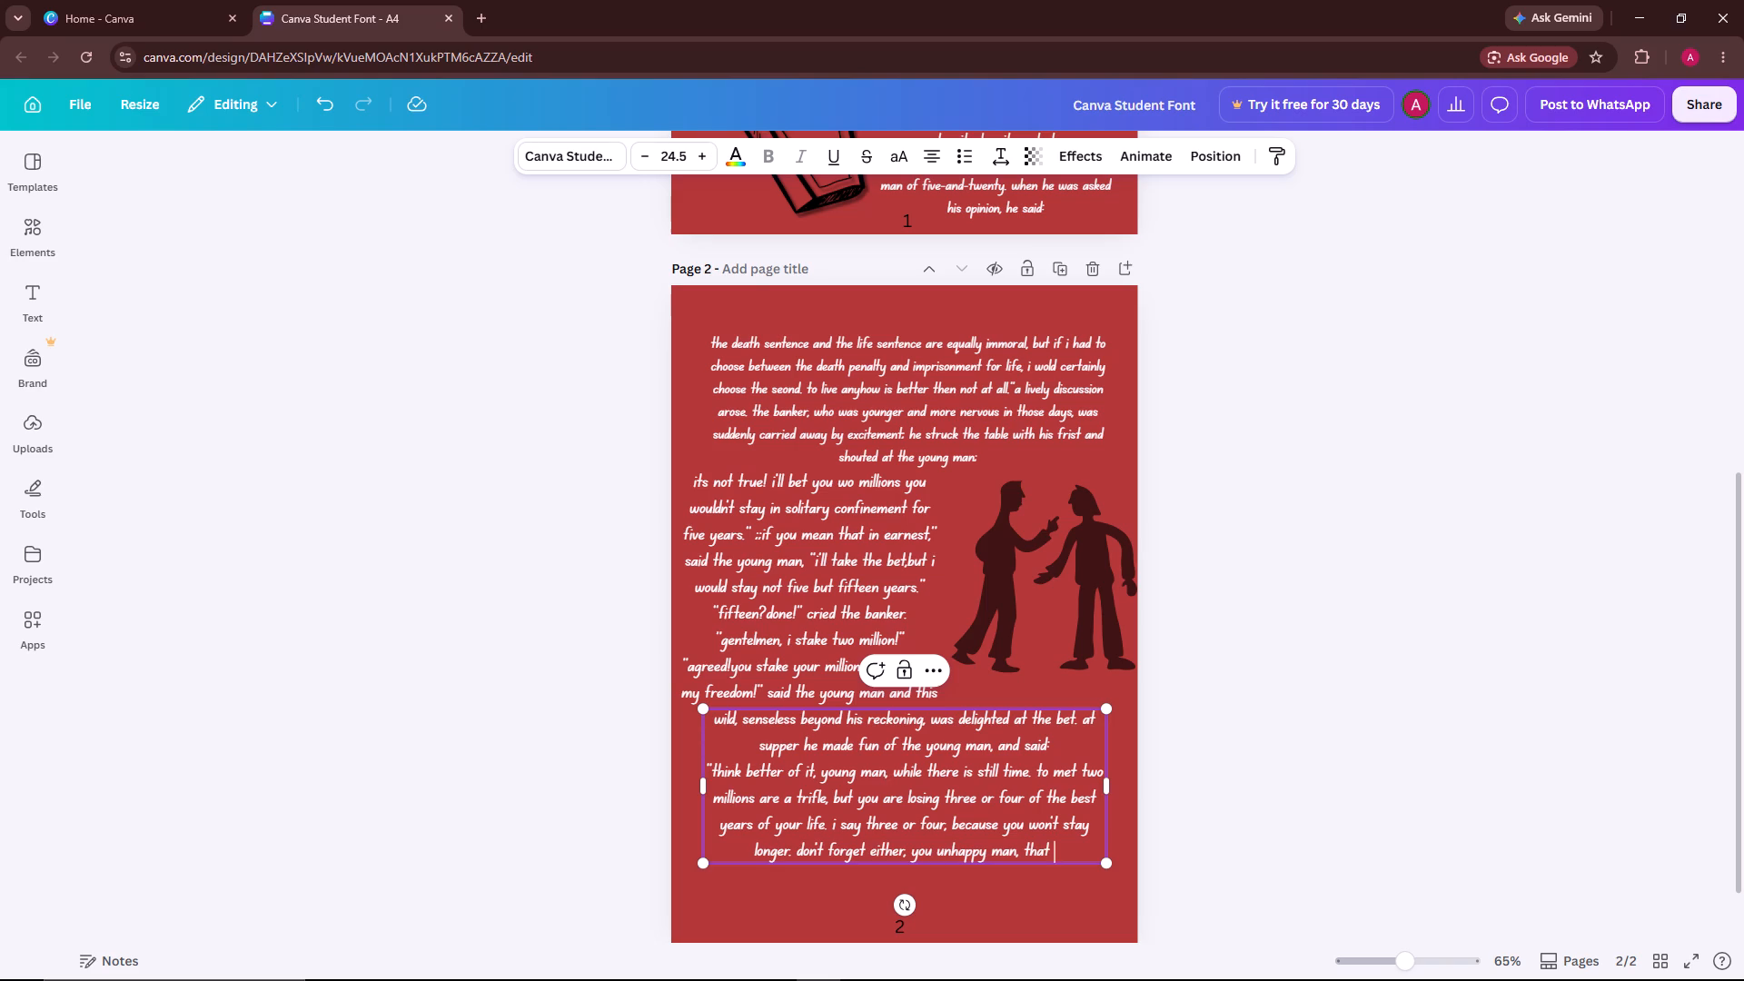
text(voluntary)
key(space)
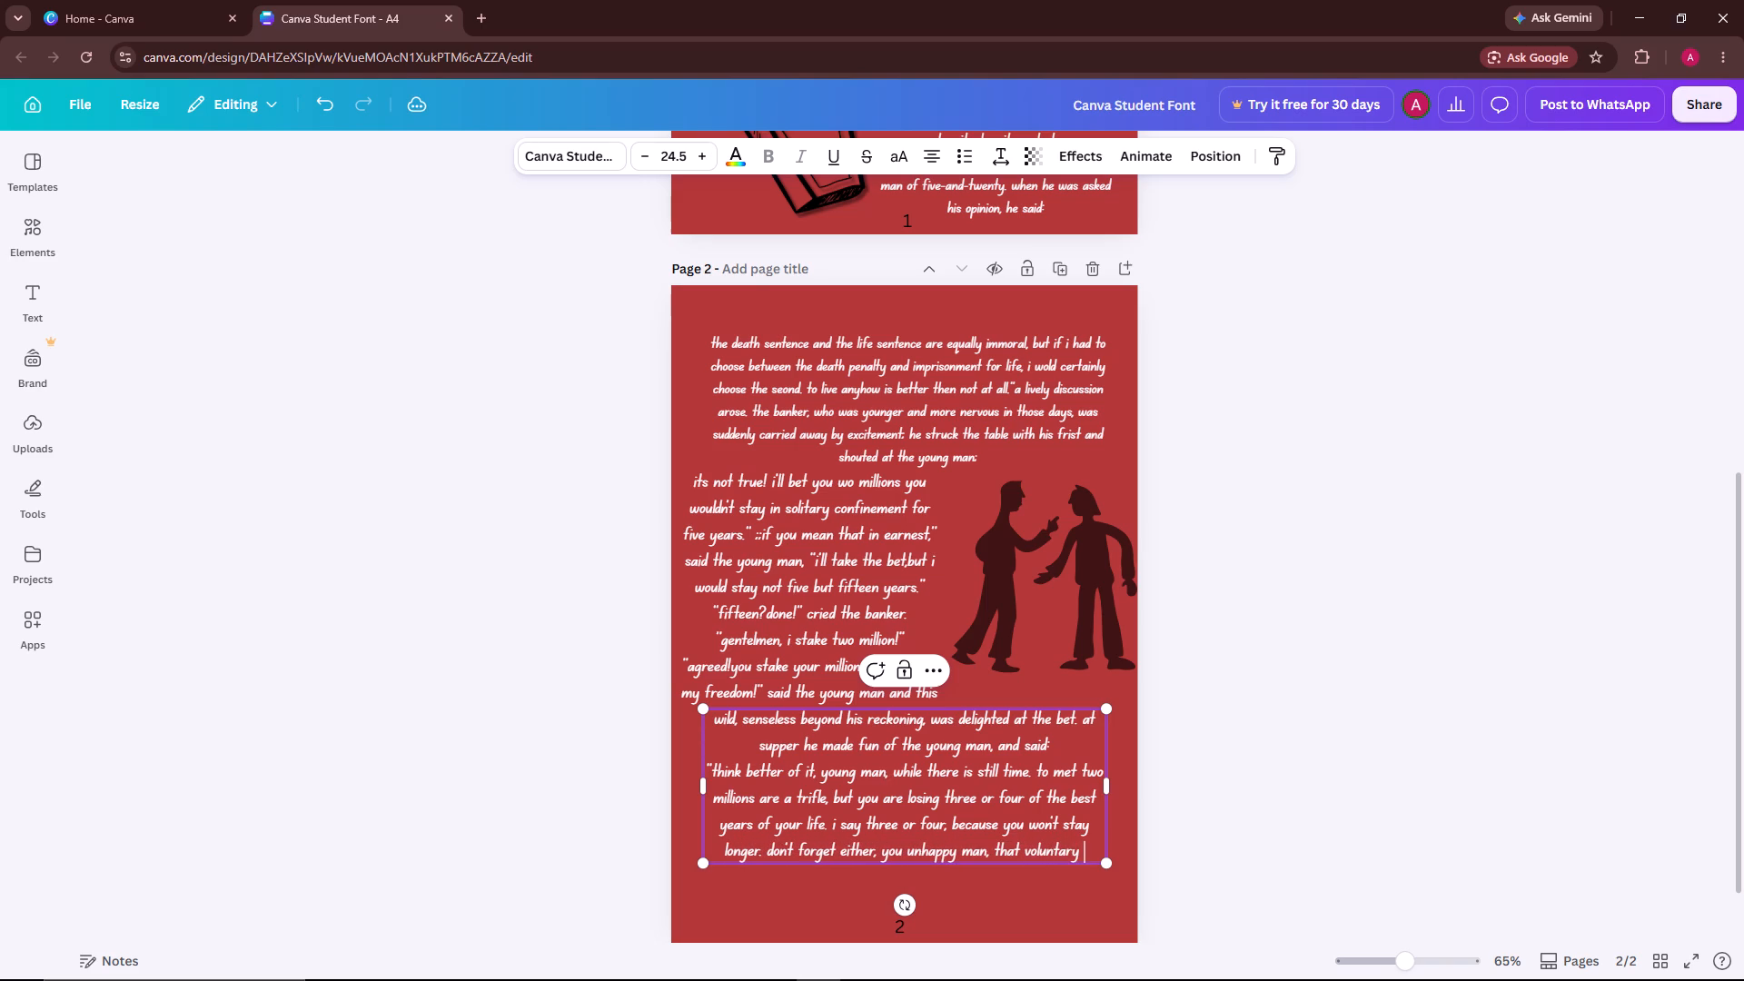
text(con)
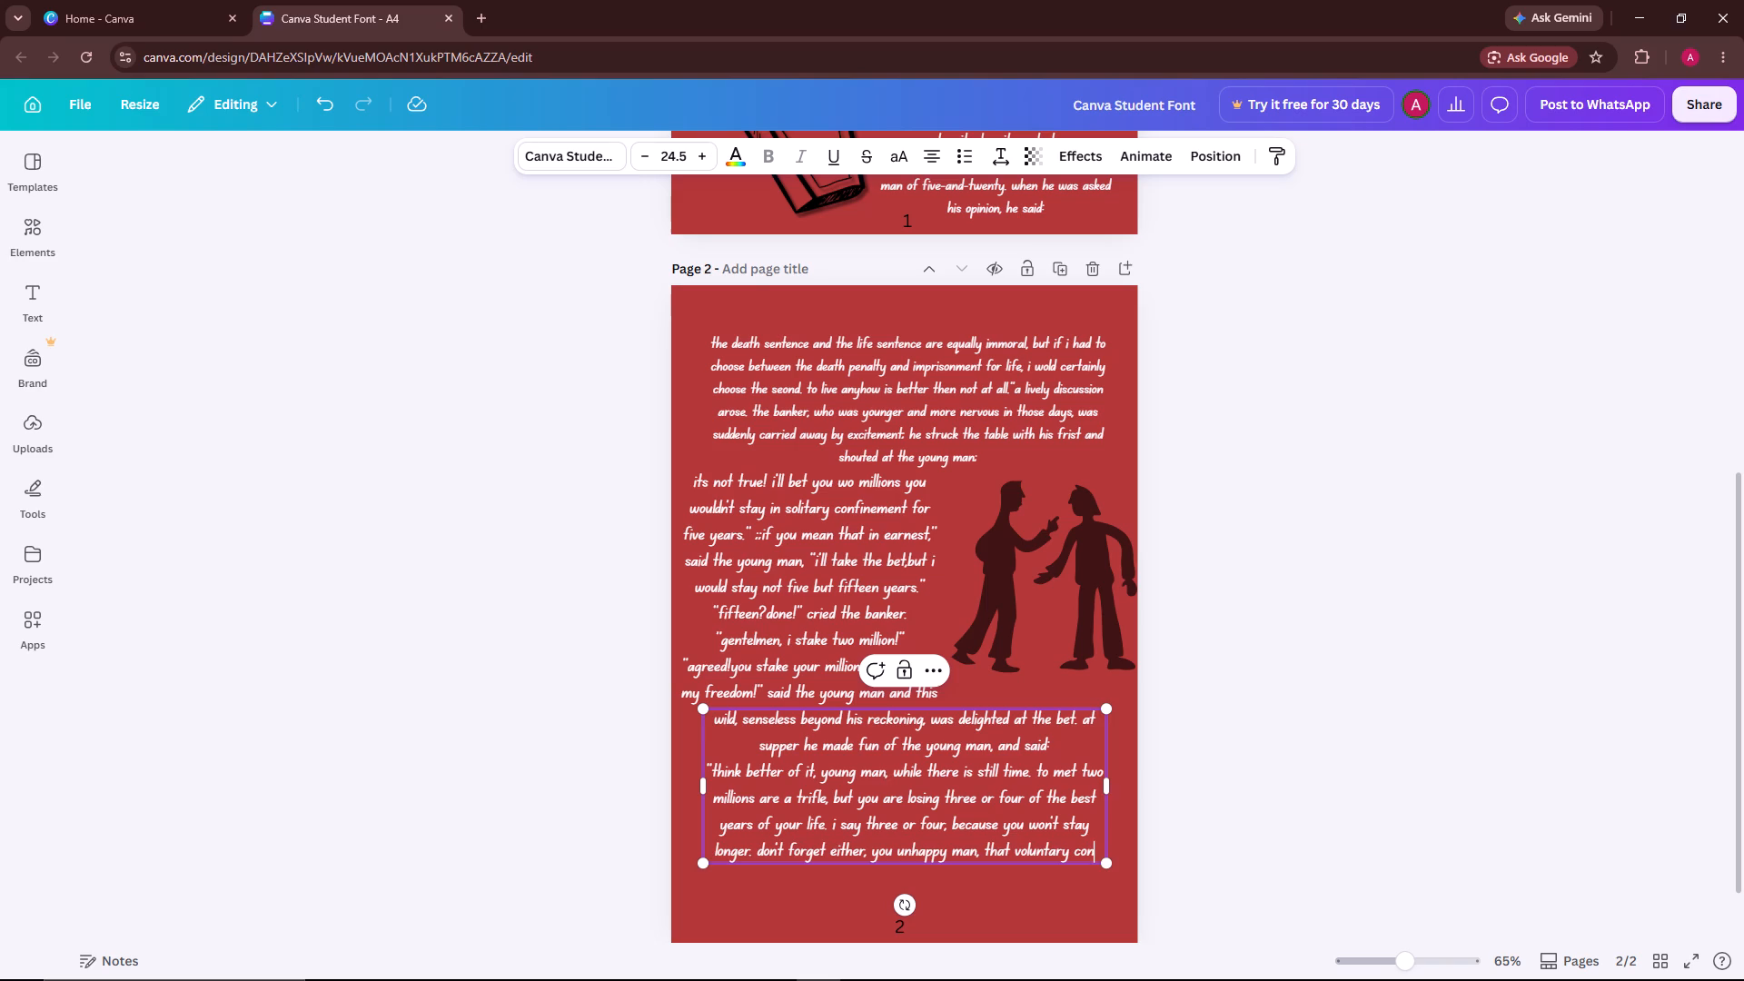
text(fin)
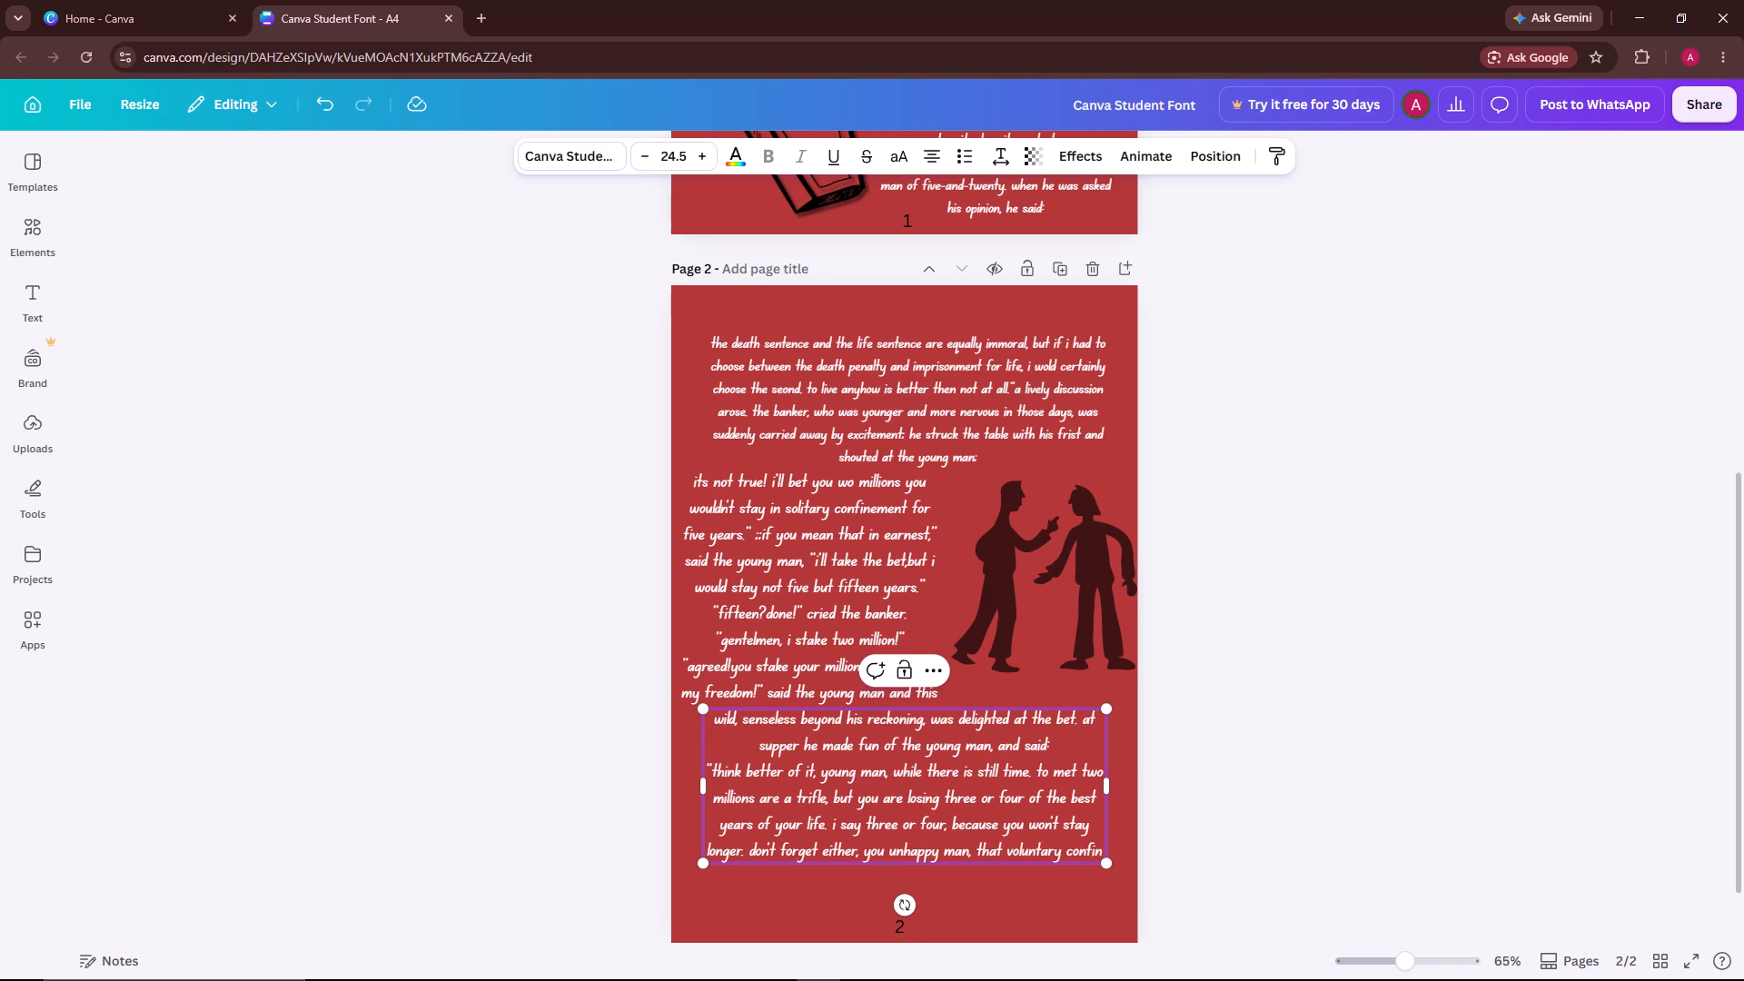
text(ement)
key(space)
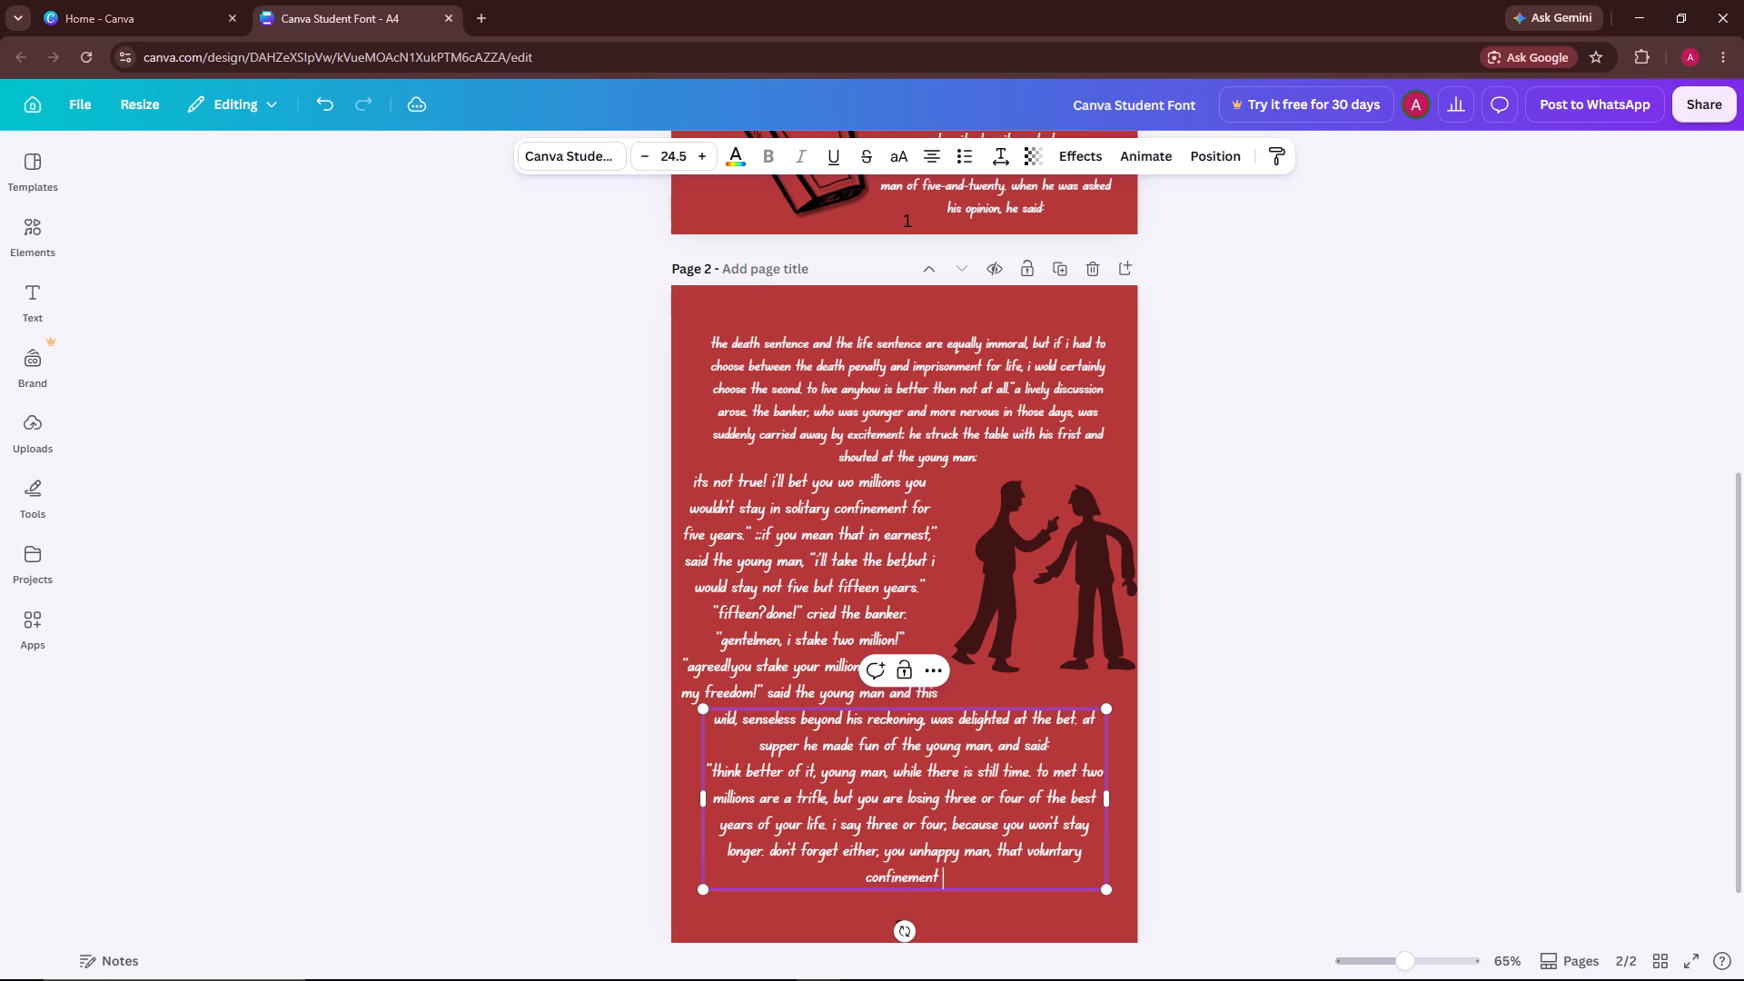
Continue the sentence in the lower text box with "is a great deal harder to bear" plus a trailing space.
text(is a)
key(space)
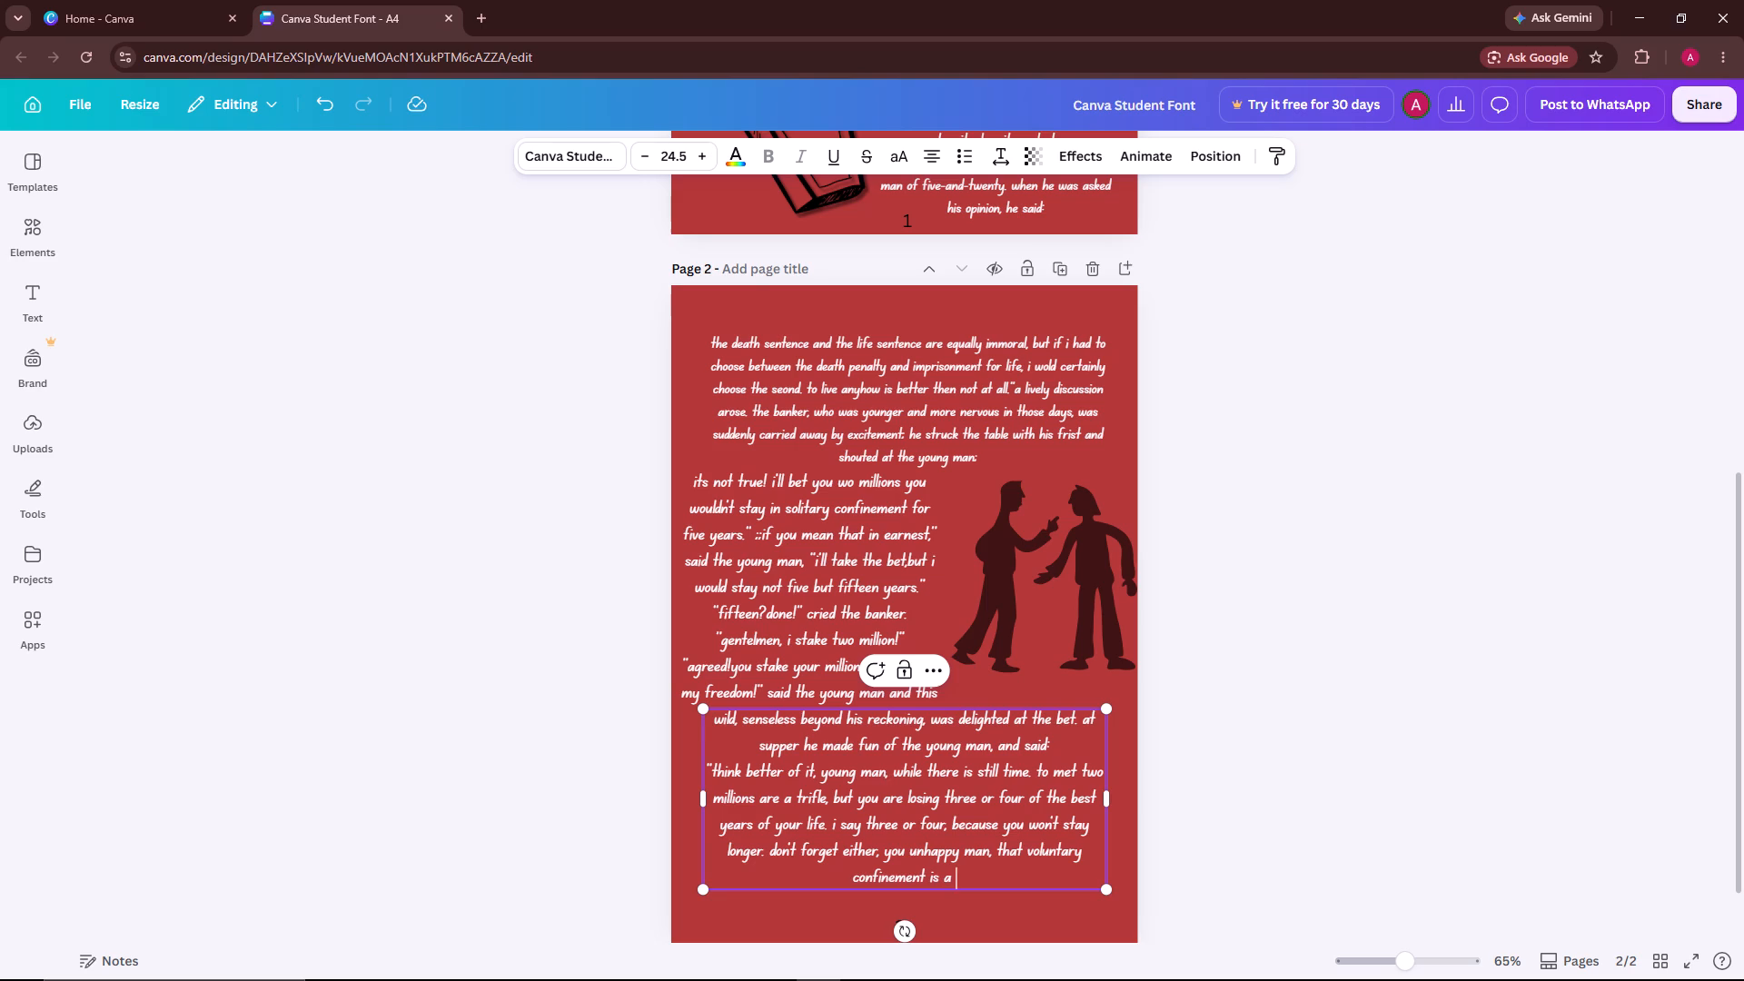
text(great)
key(space)
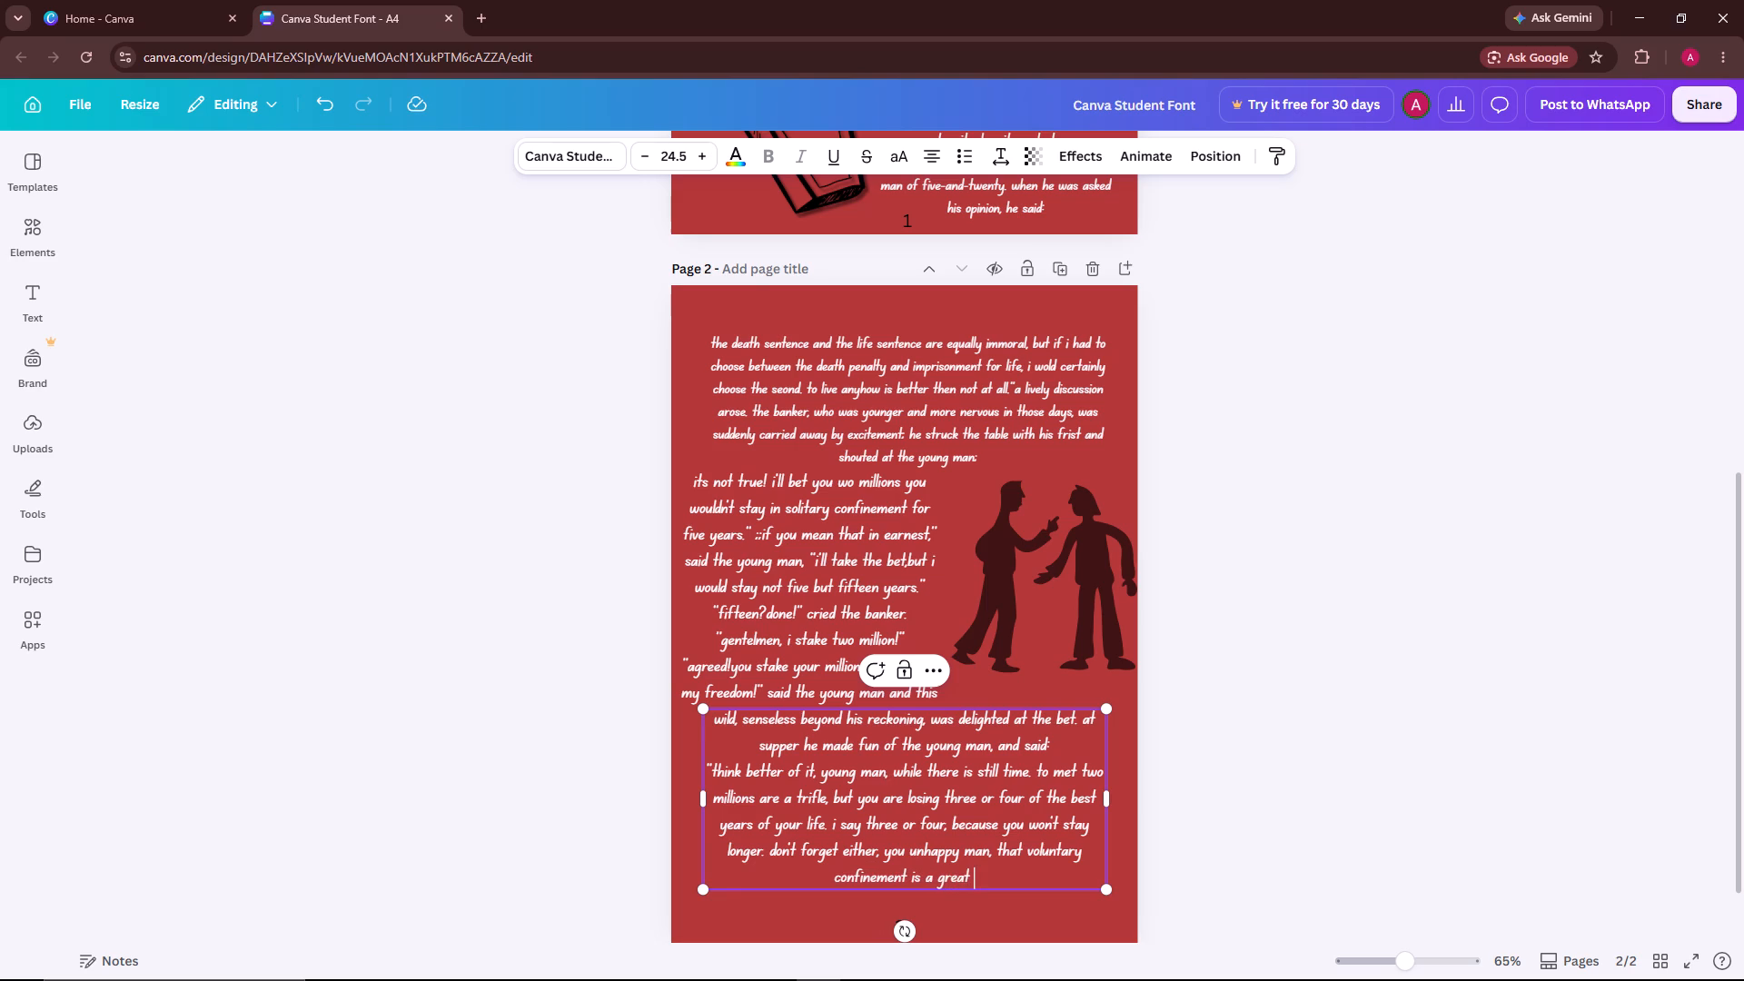
text(deal)
key(space)
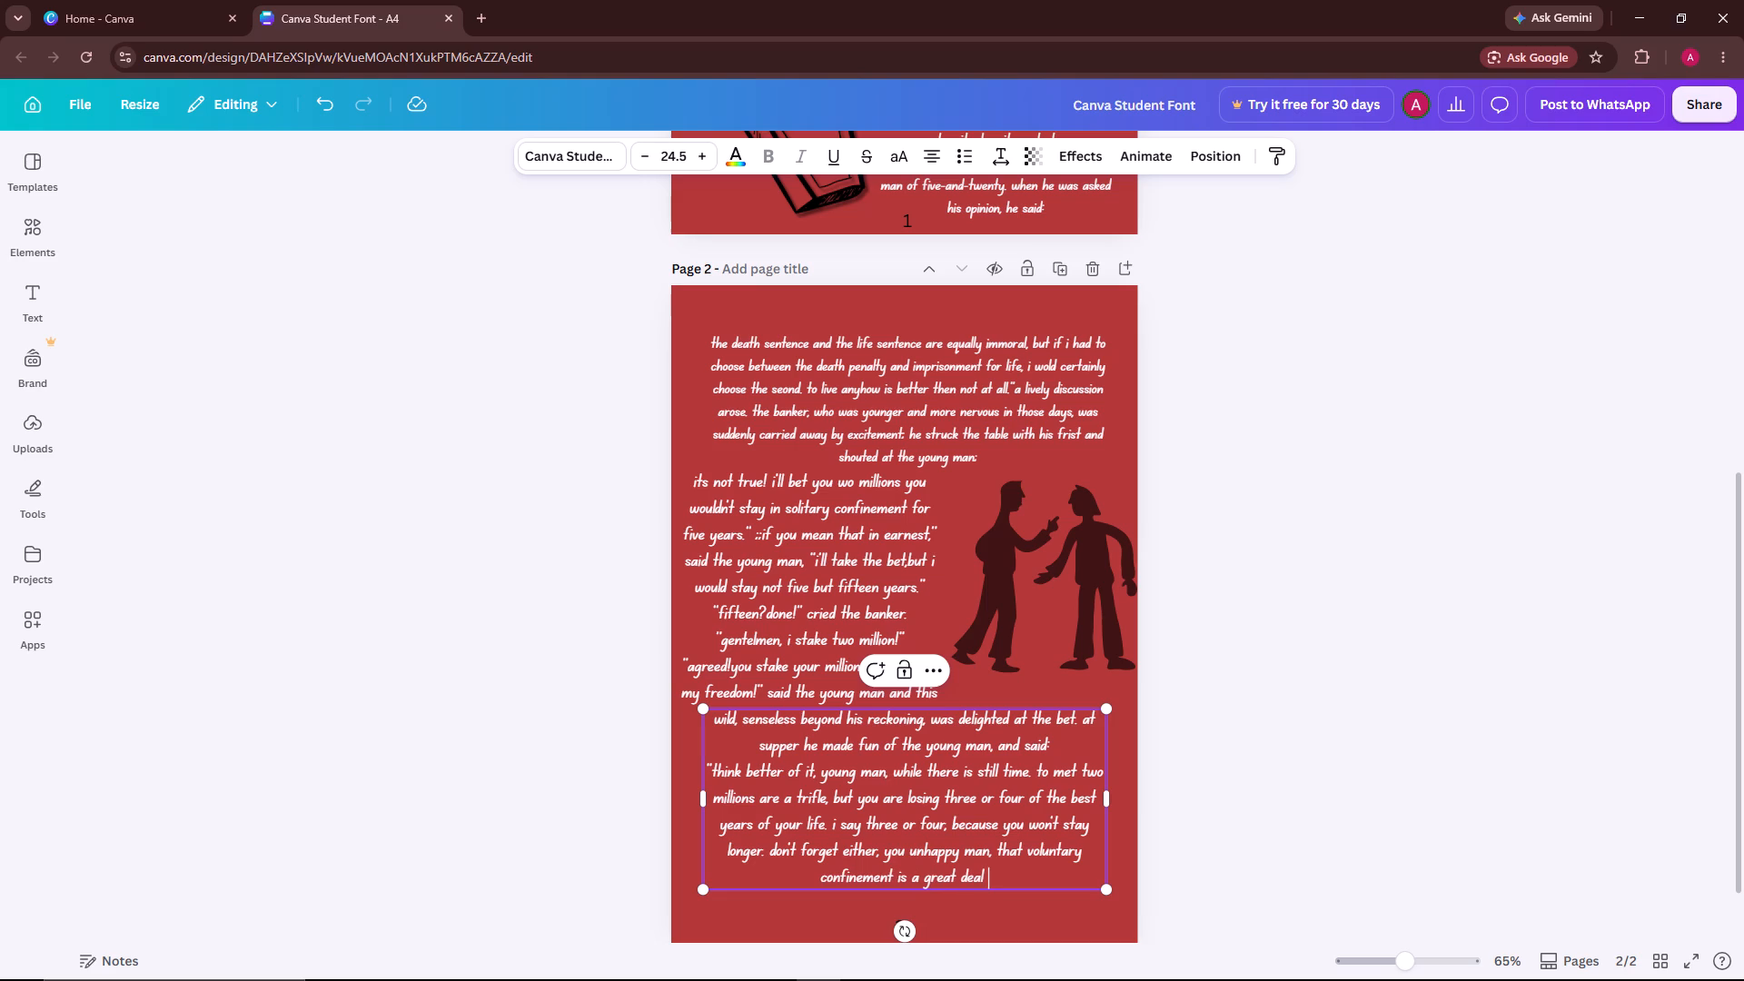
text(harder)
key(space)
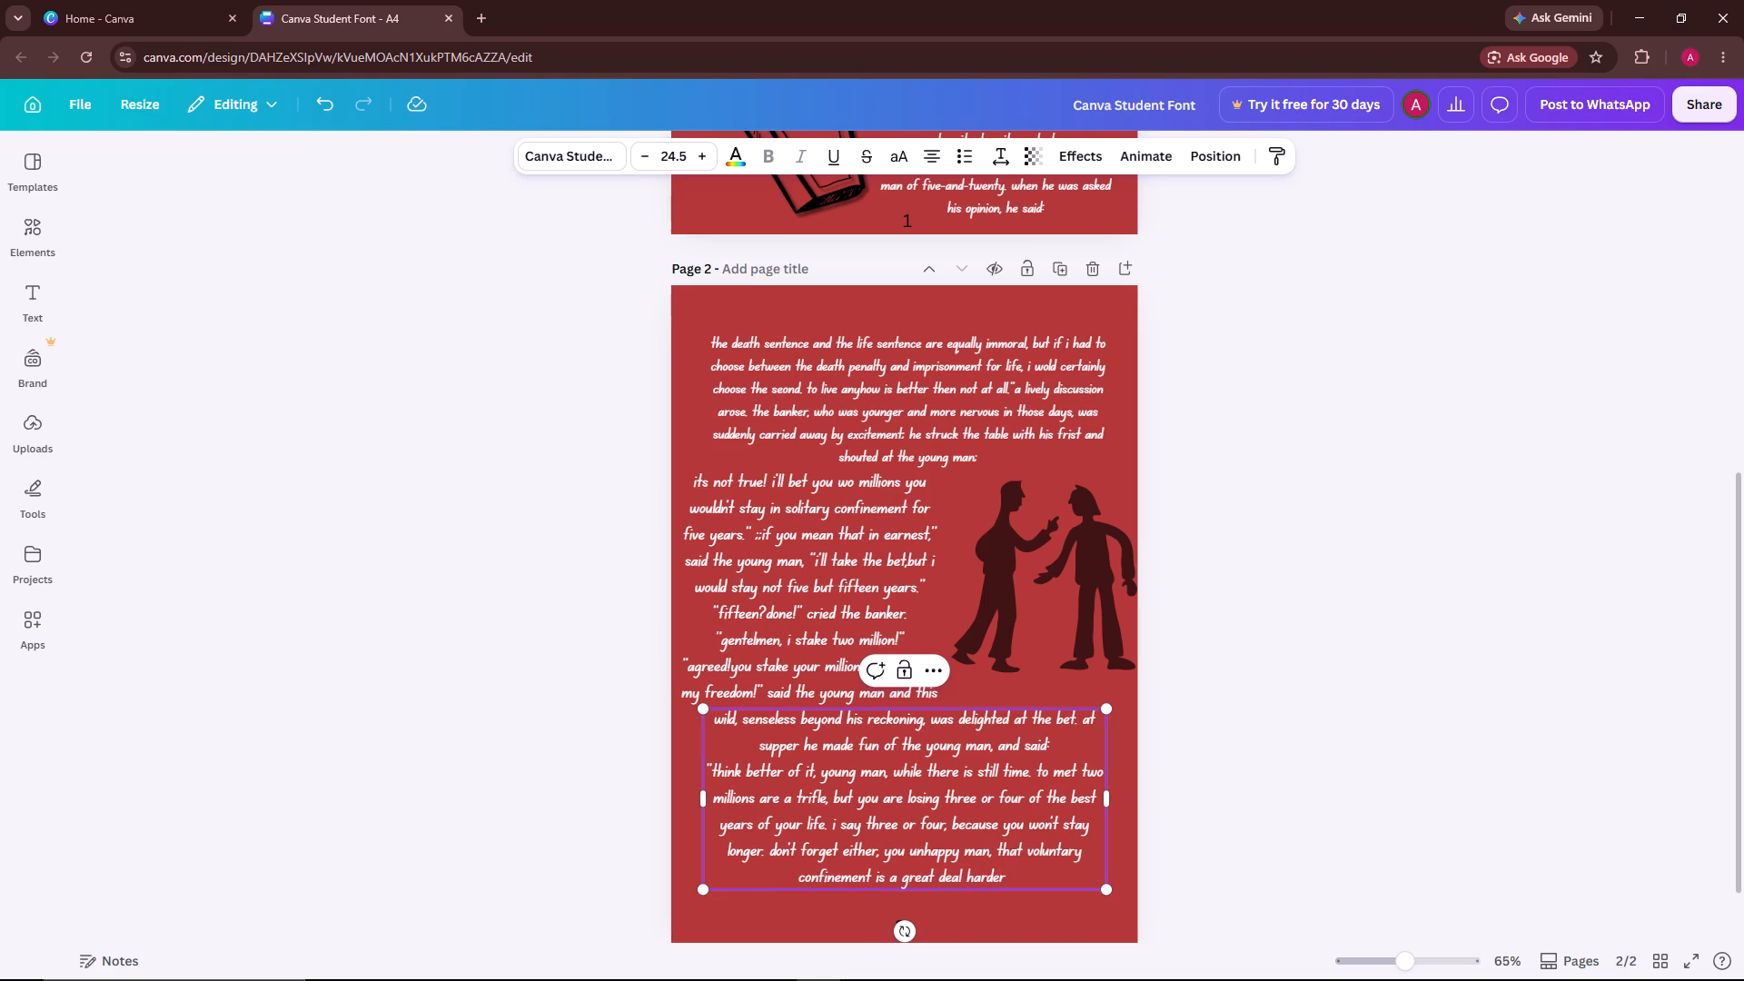
text(to)
key(space)
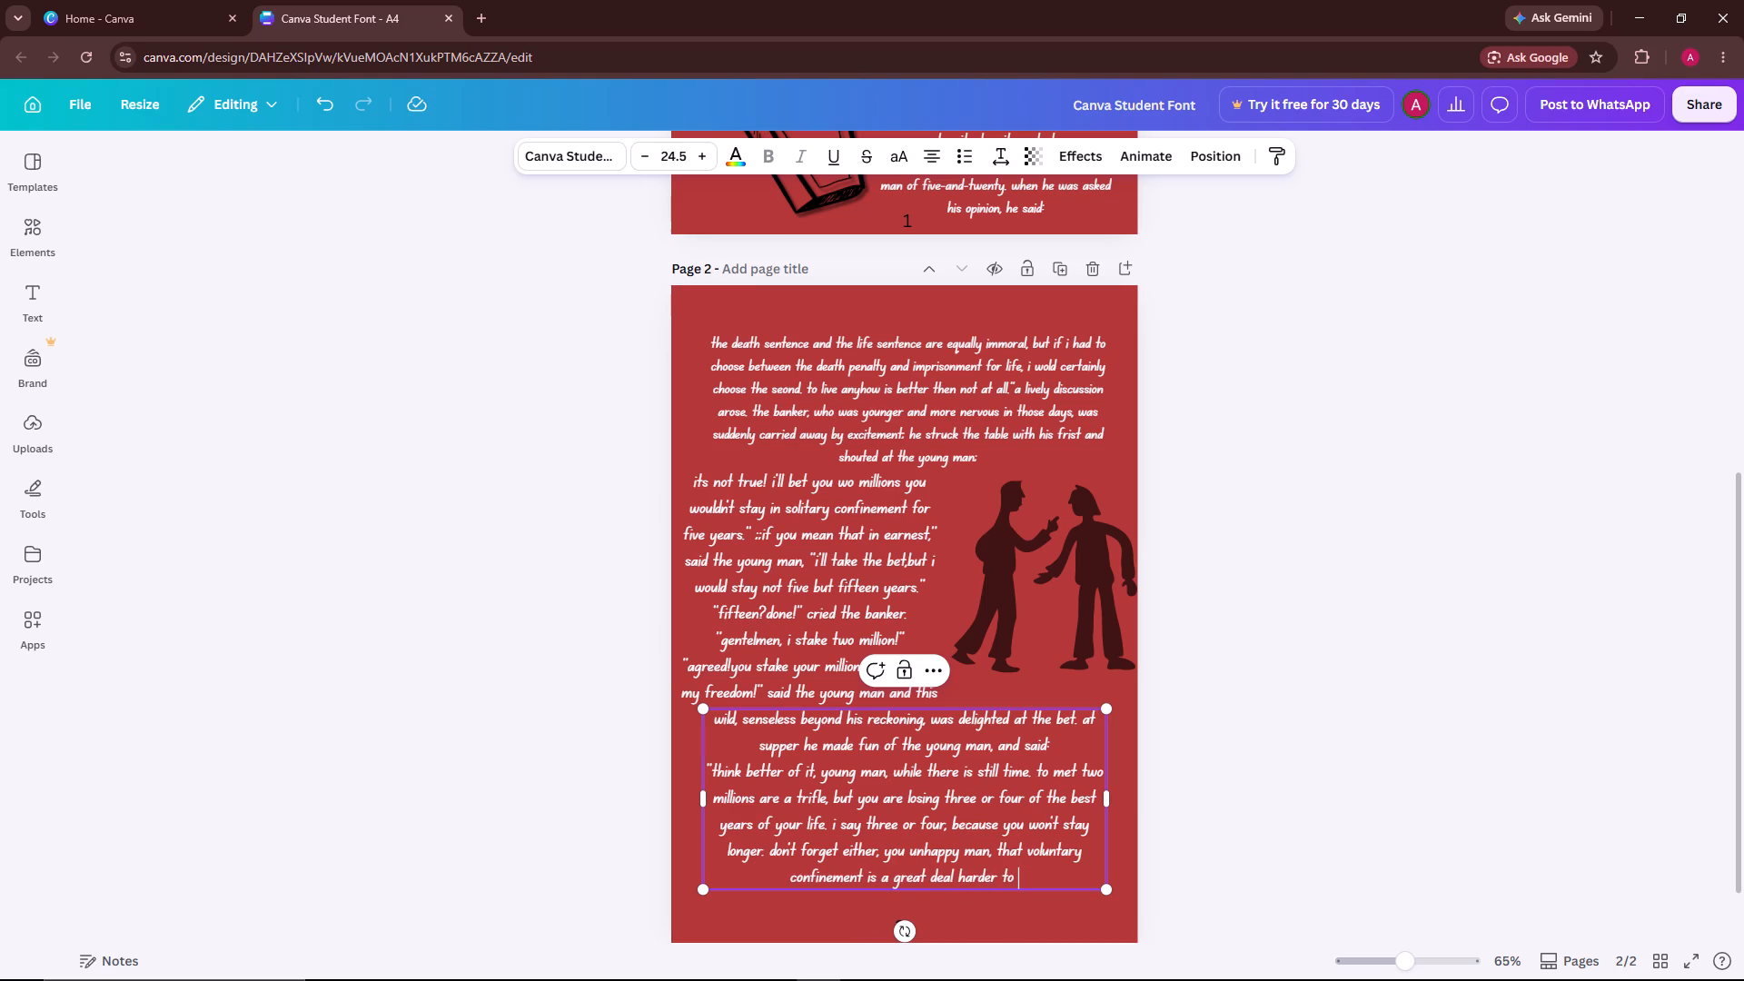
text(bear)
key(space)
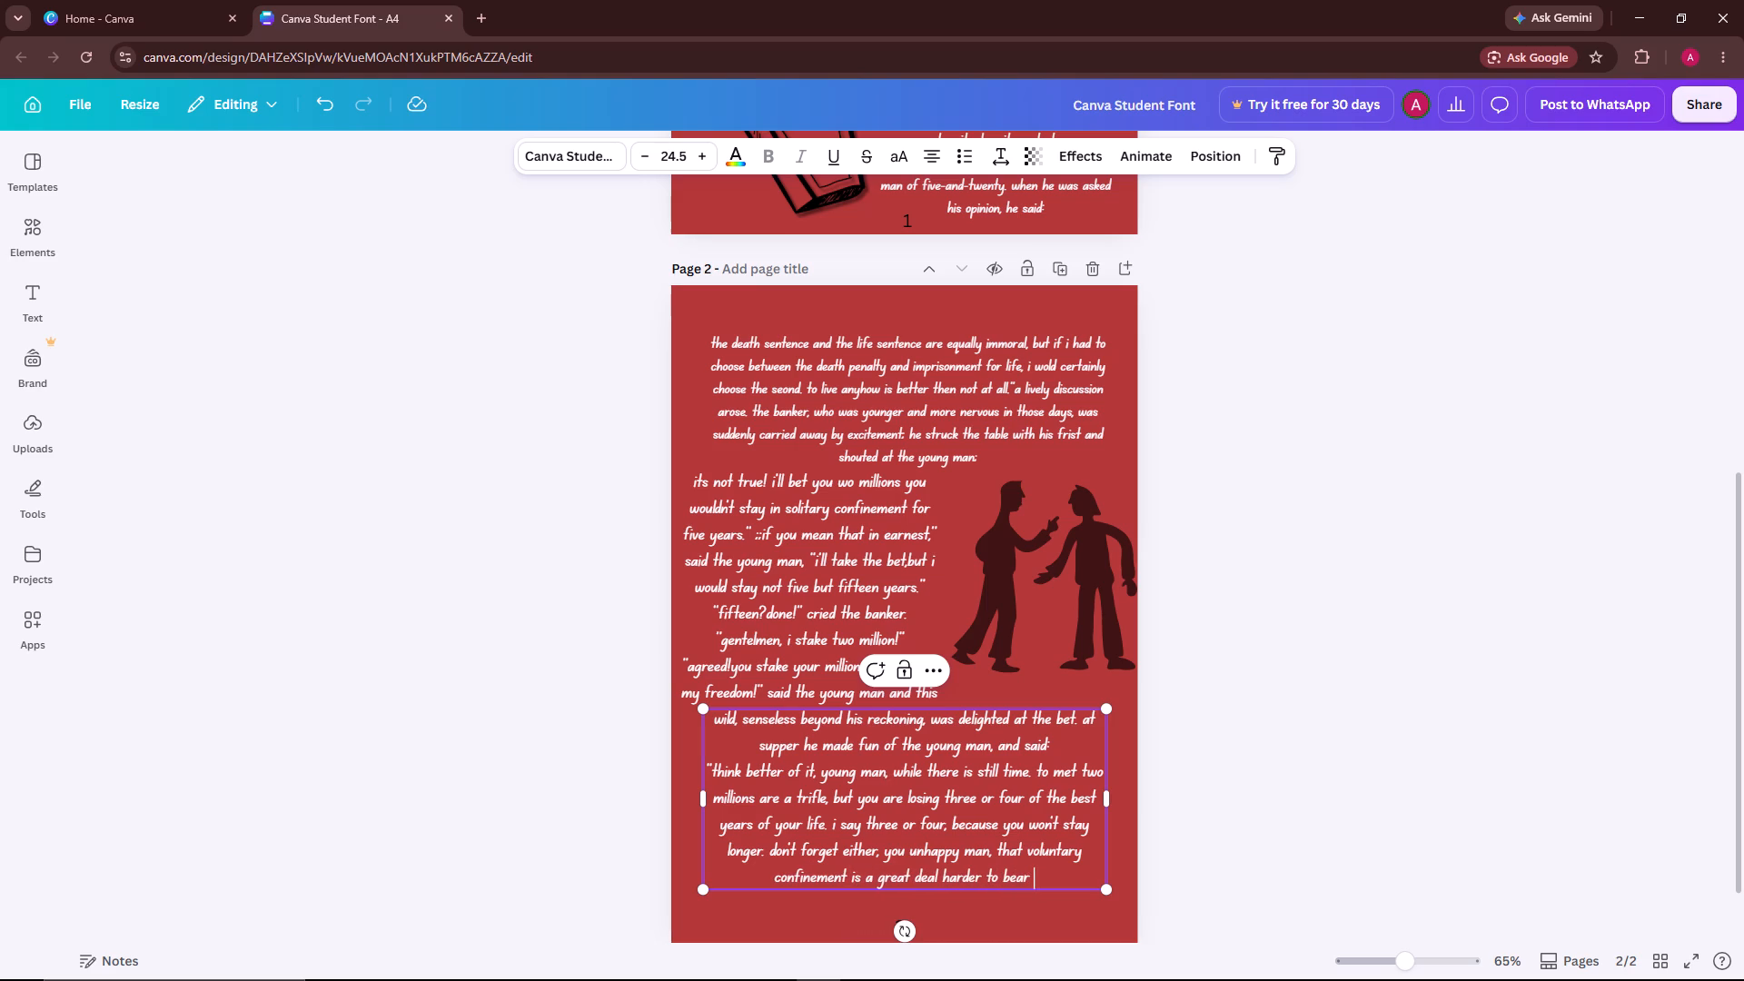
Finish the sentence in the lower text box with "than compulsary." plus a trailing space.
text(than)
key(space)
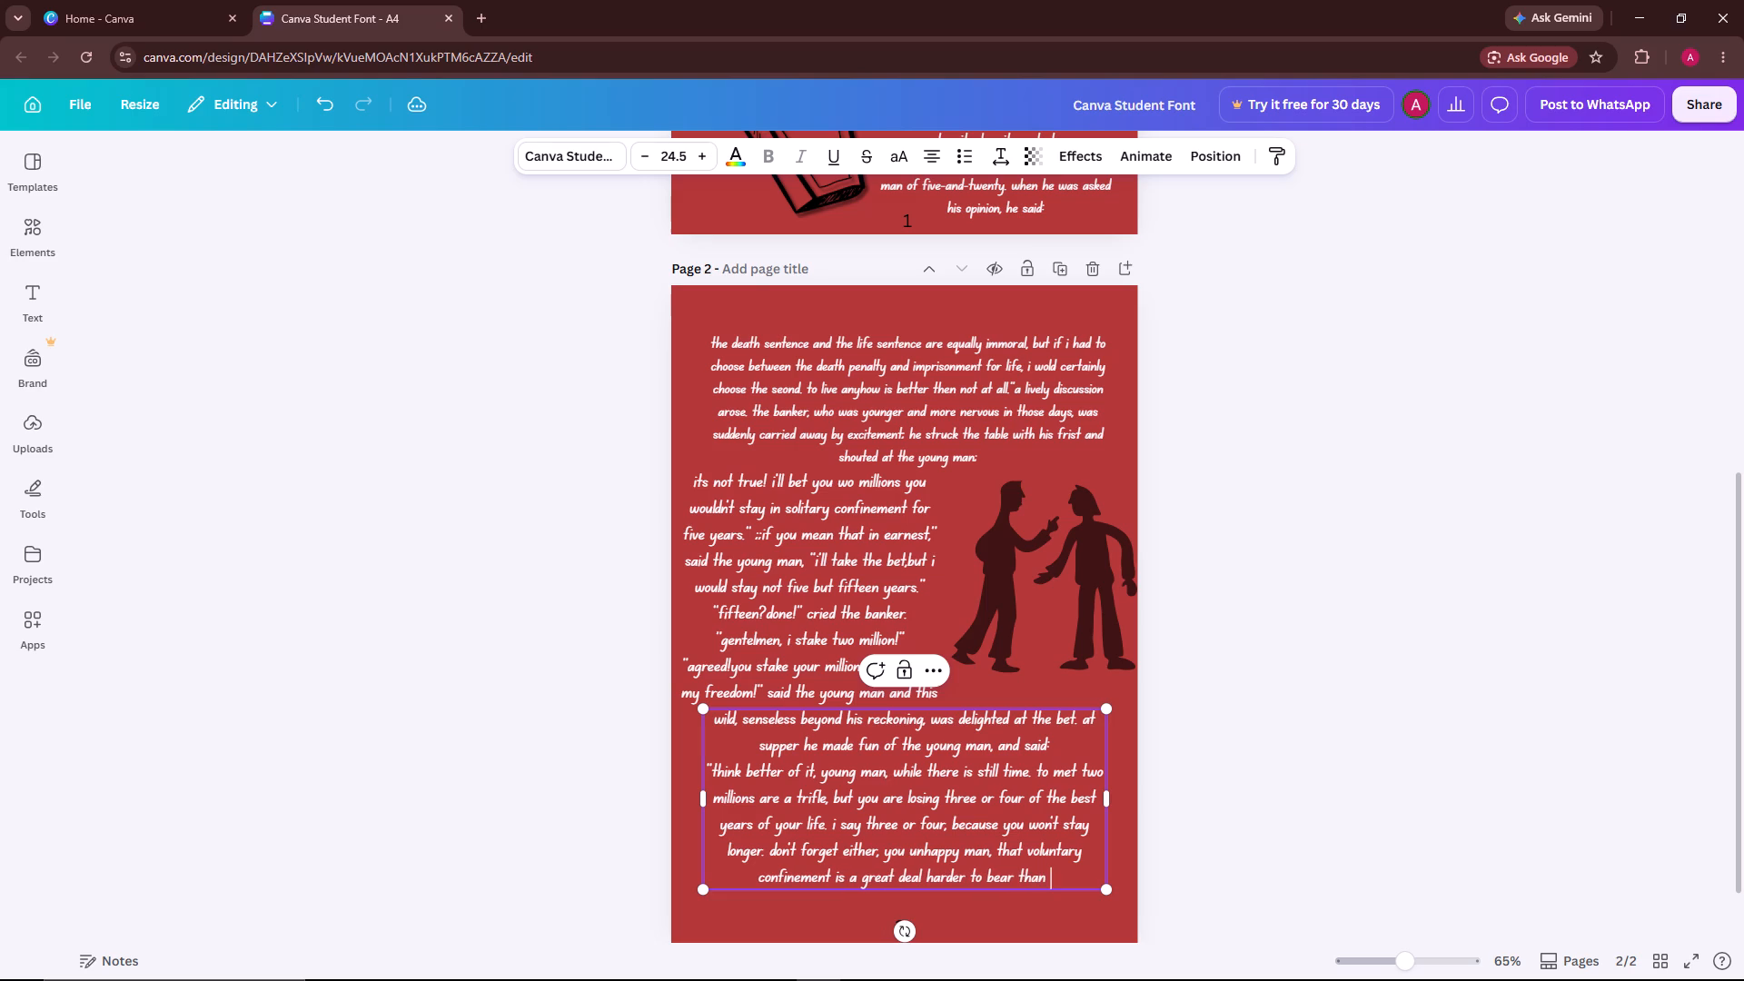
text(com)
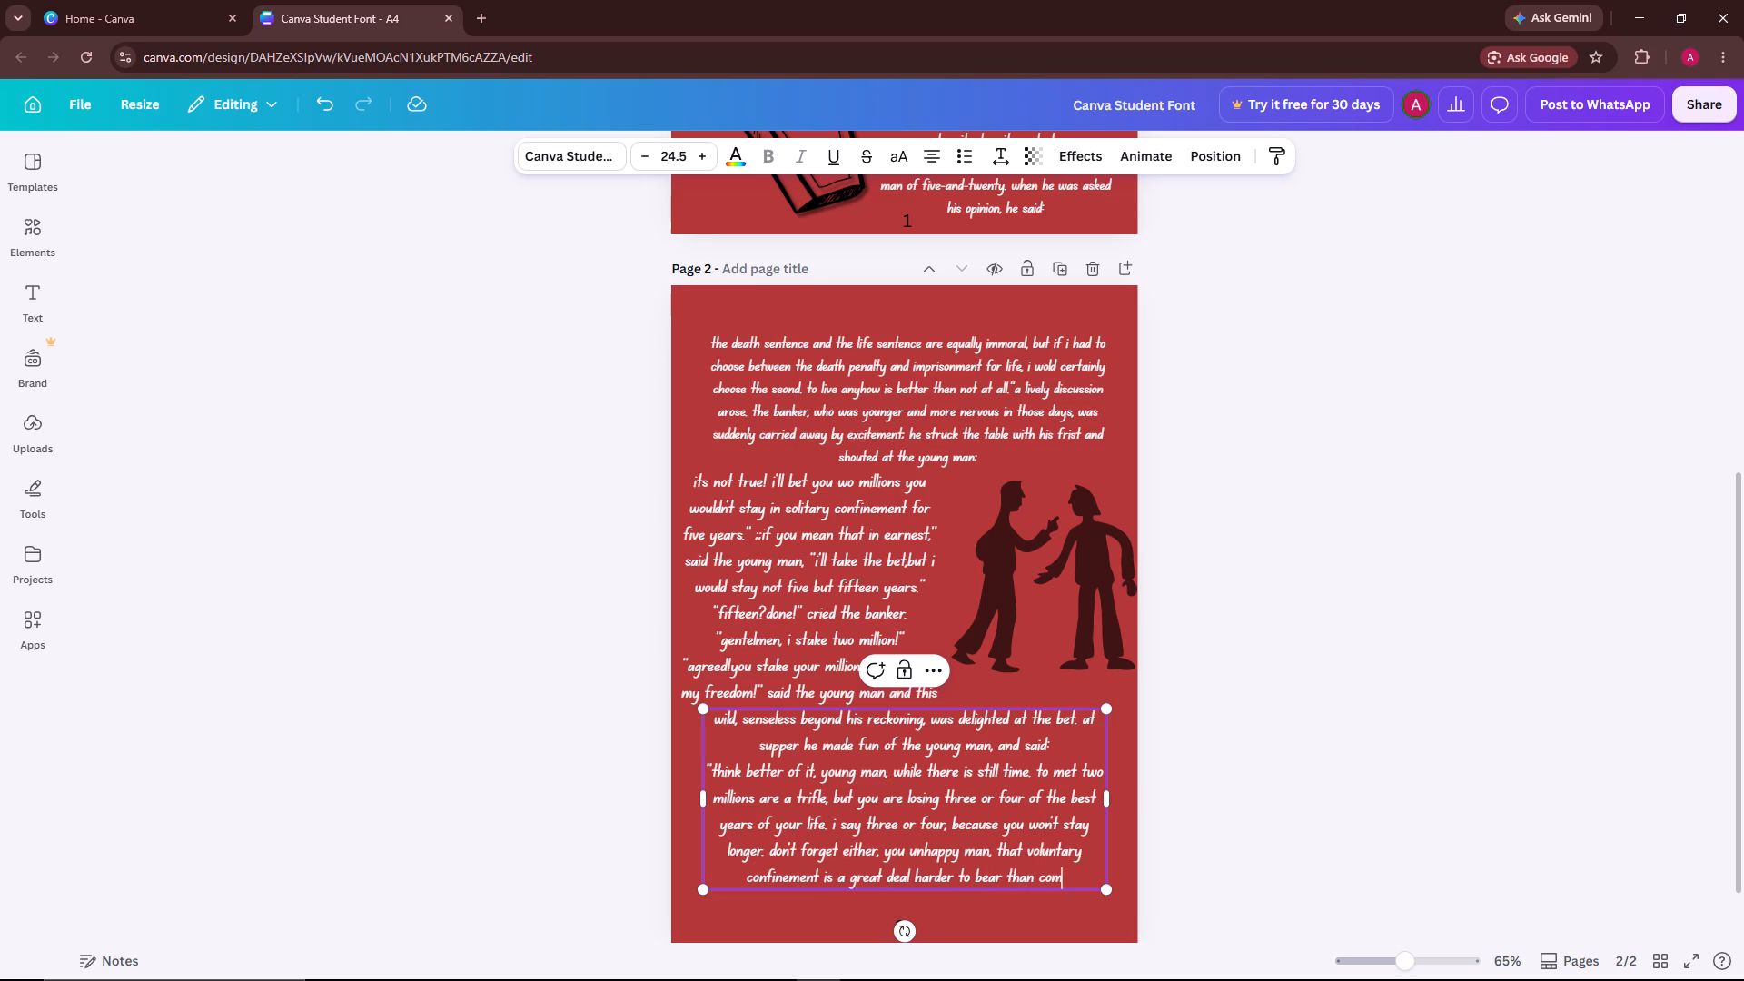
text(pulsary)
key(space)
key(BackSpace)
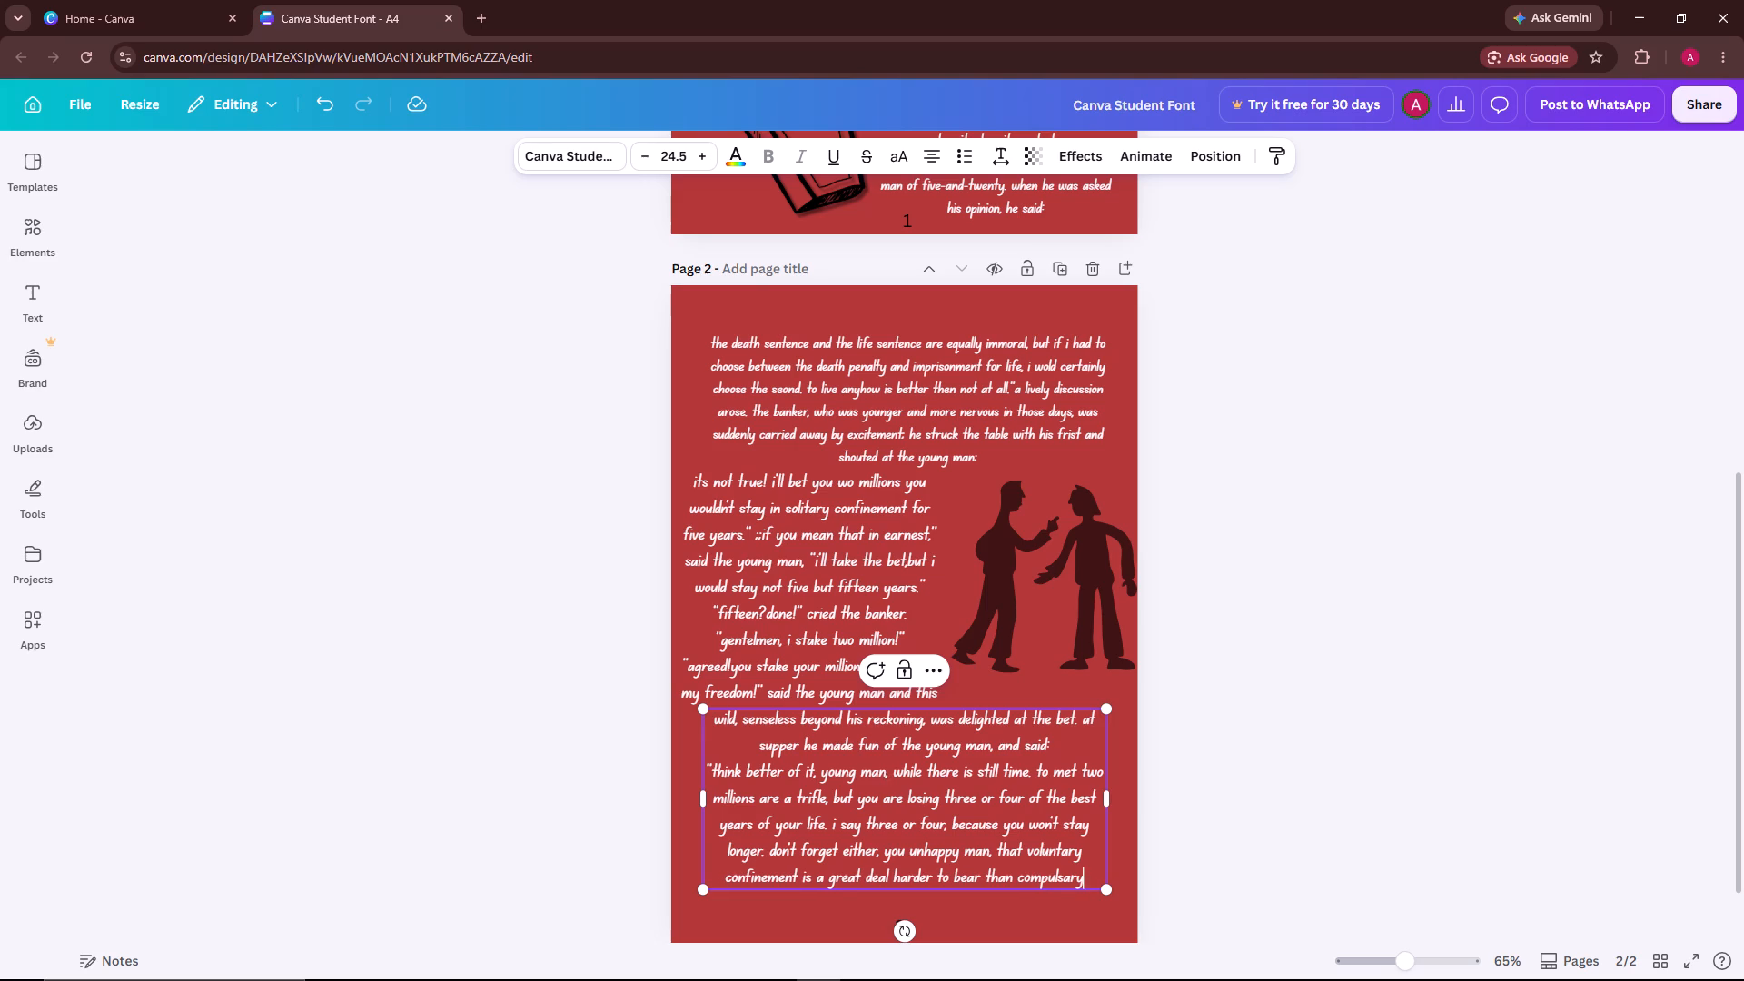
text(.)
key(space)
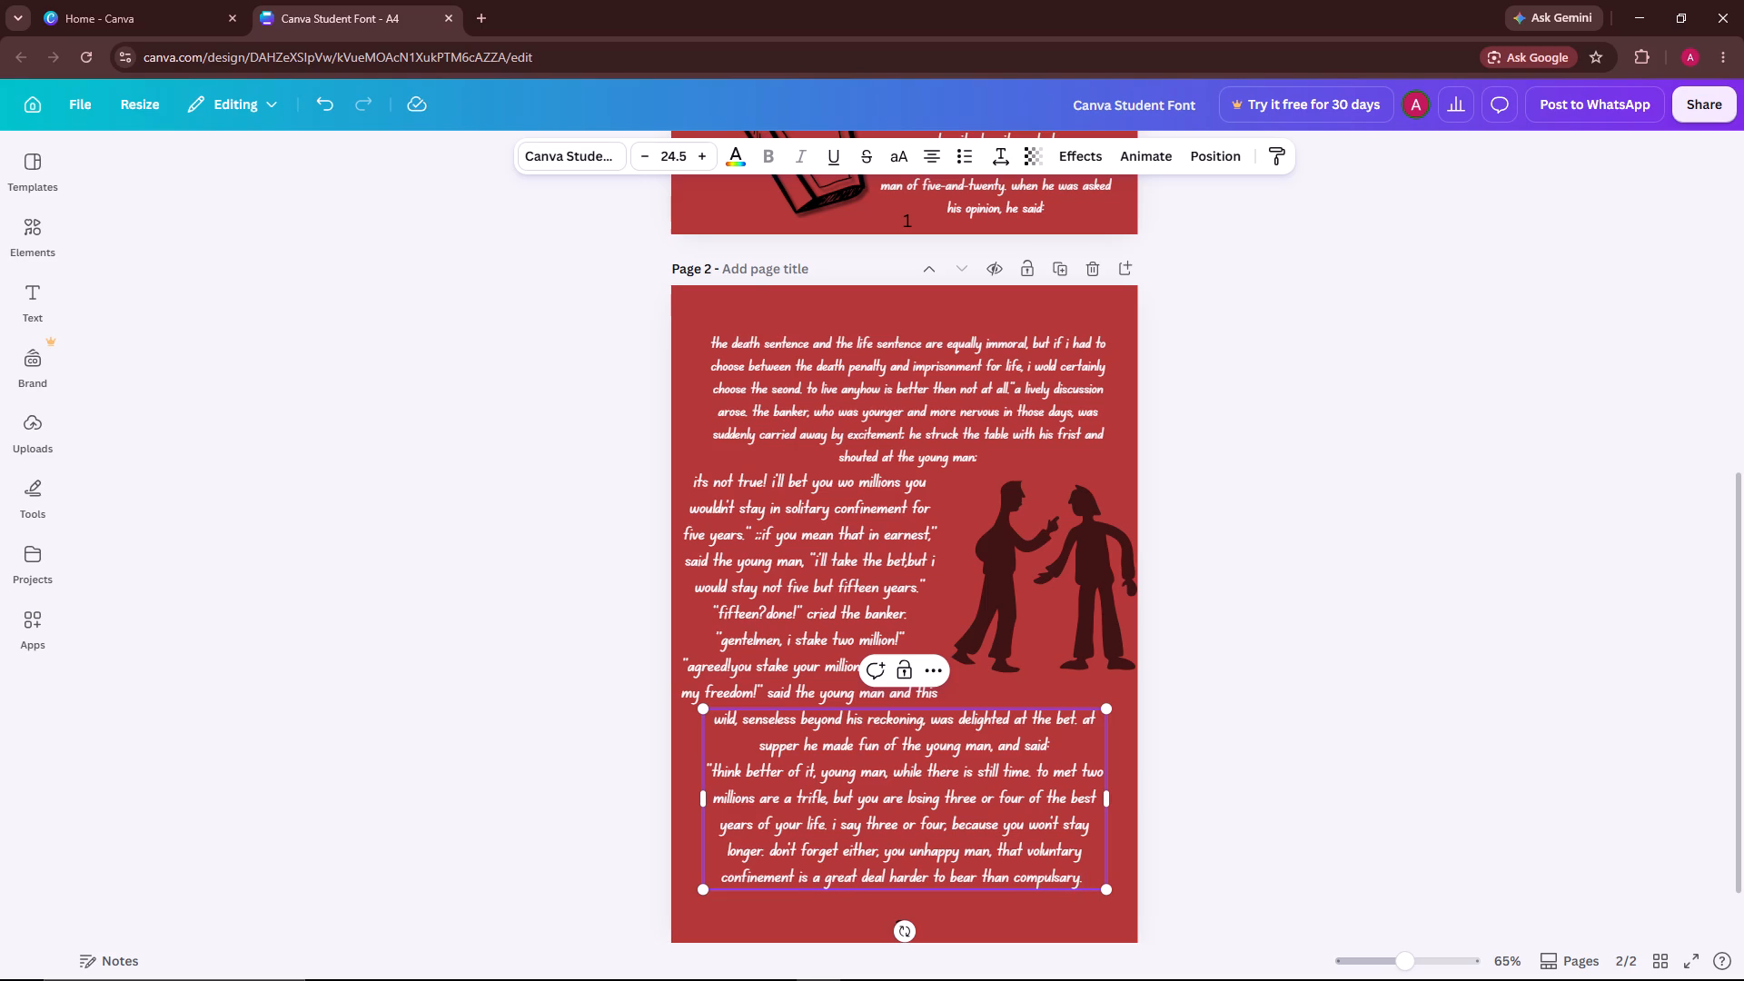
Start a new sentence in the lower text box with "the thought that" plus a trailing space.
text(the)
key(space)
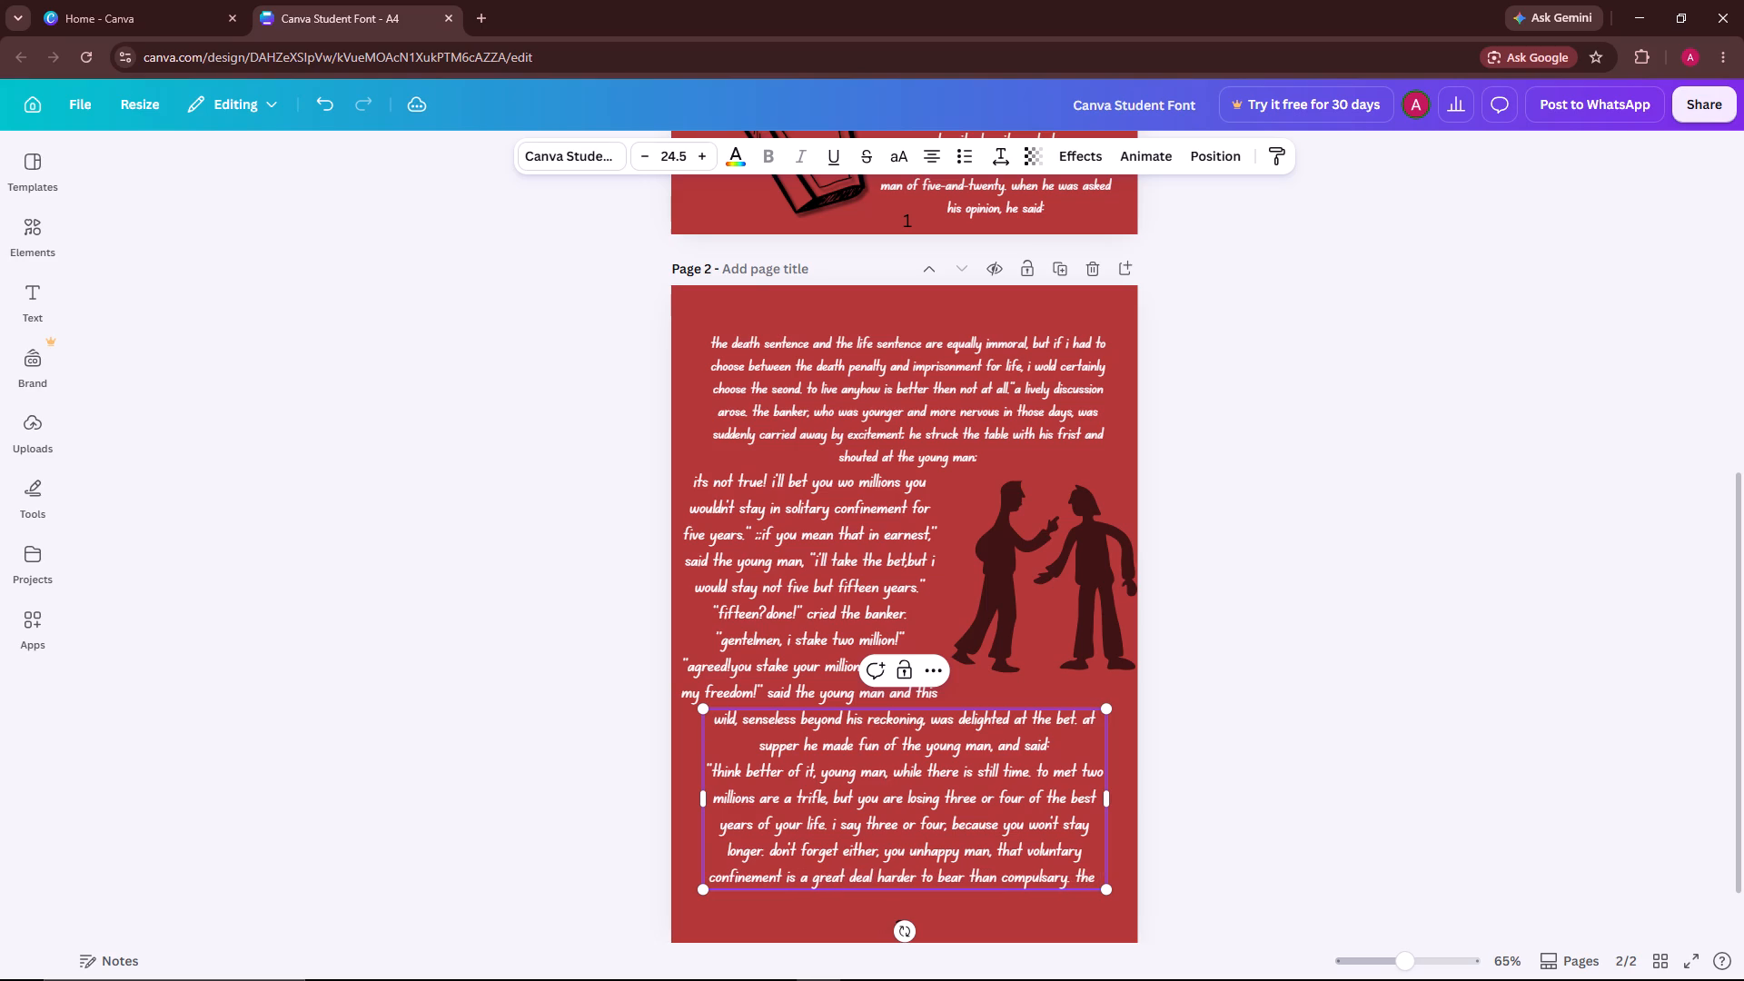
text(th)
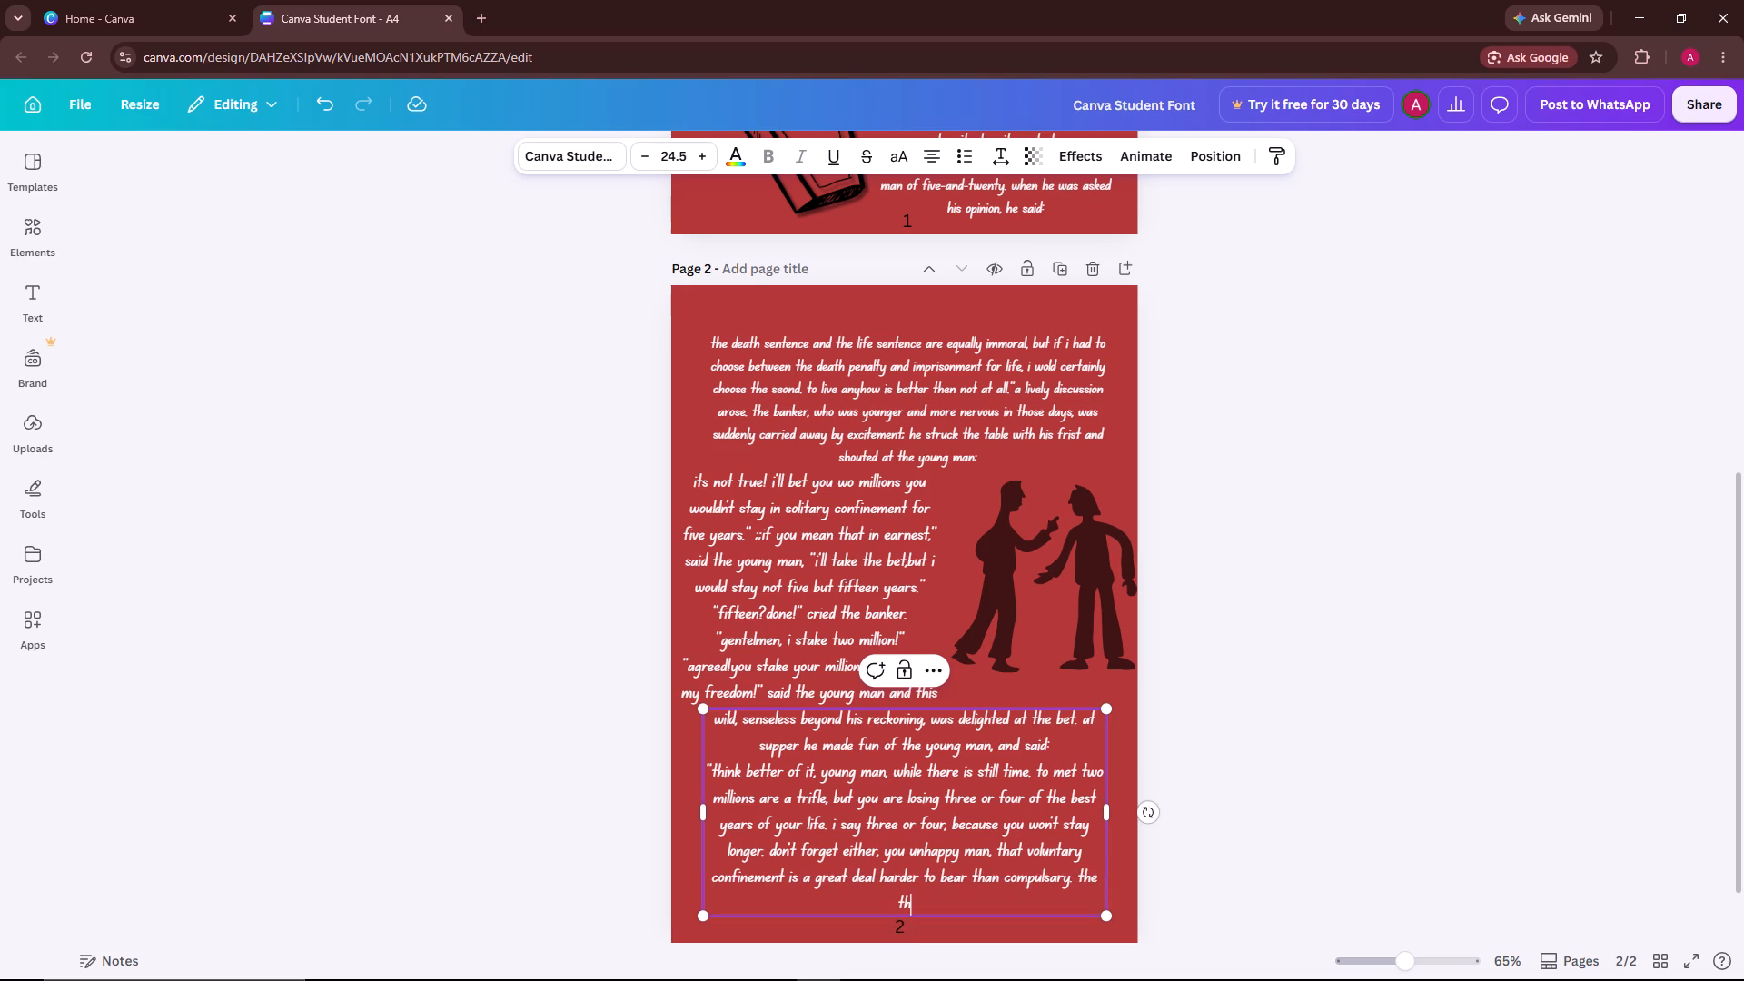
text(oug)
text(ht)
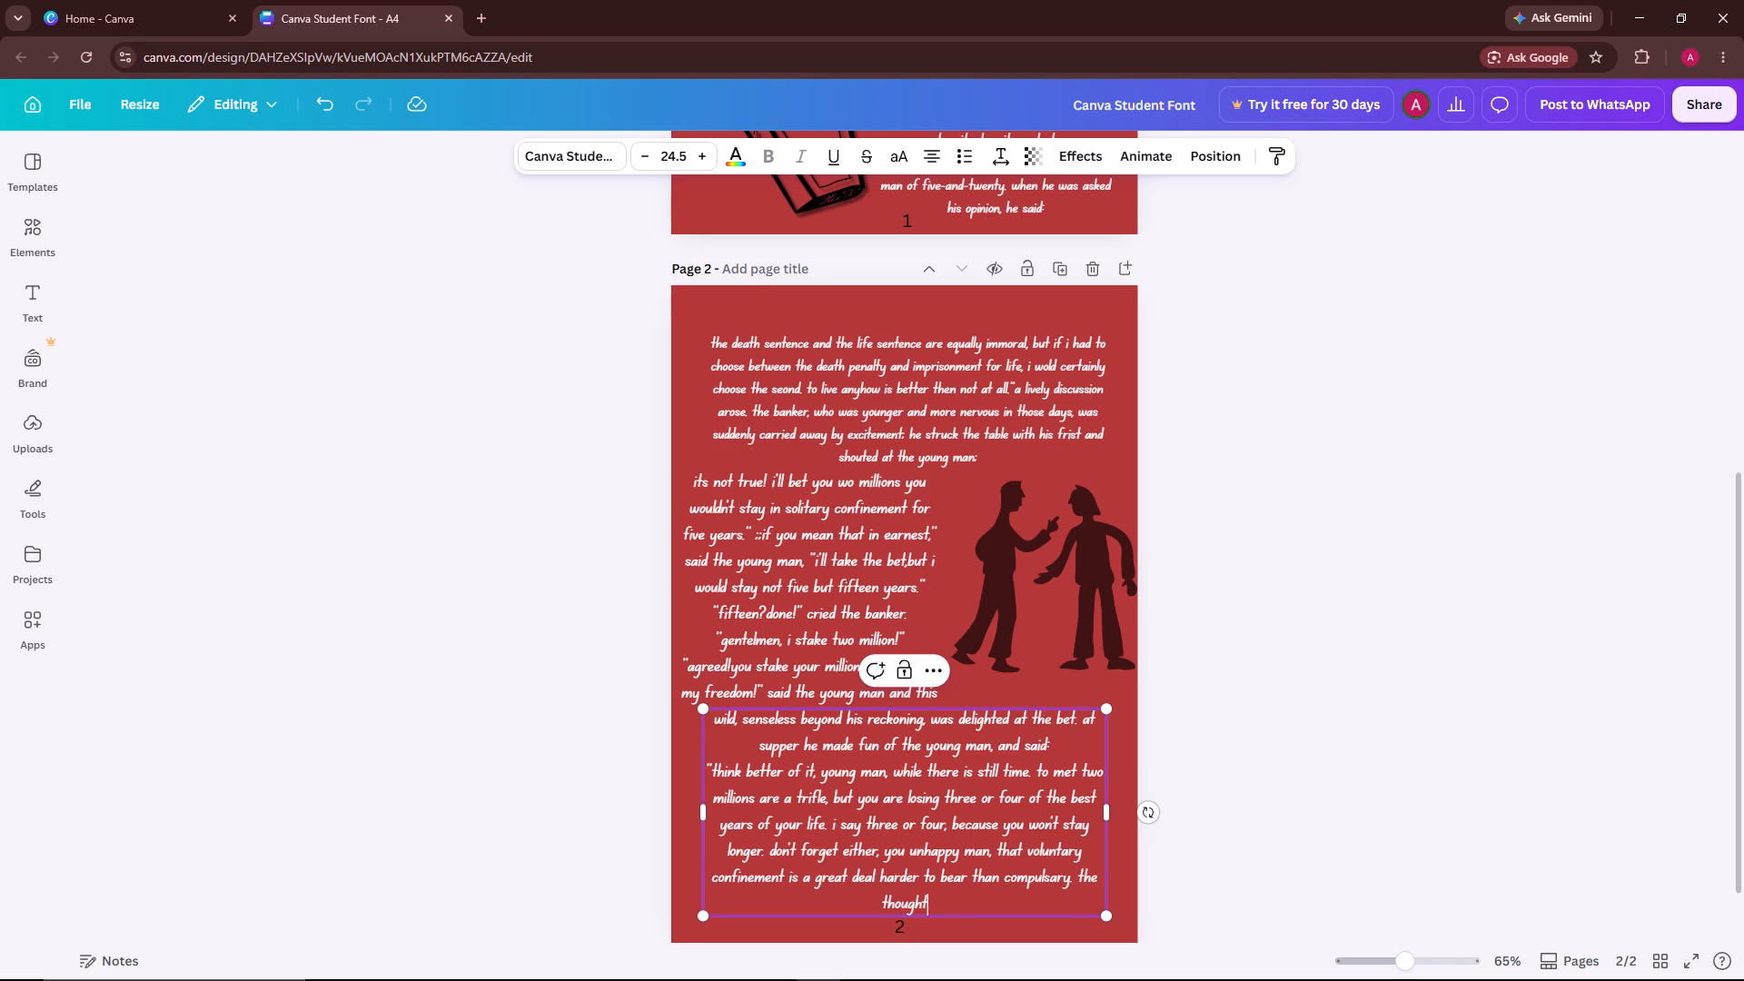
key(space)
text(that)
key(space)
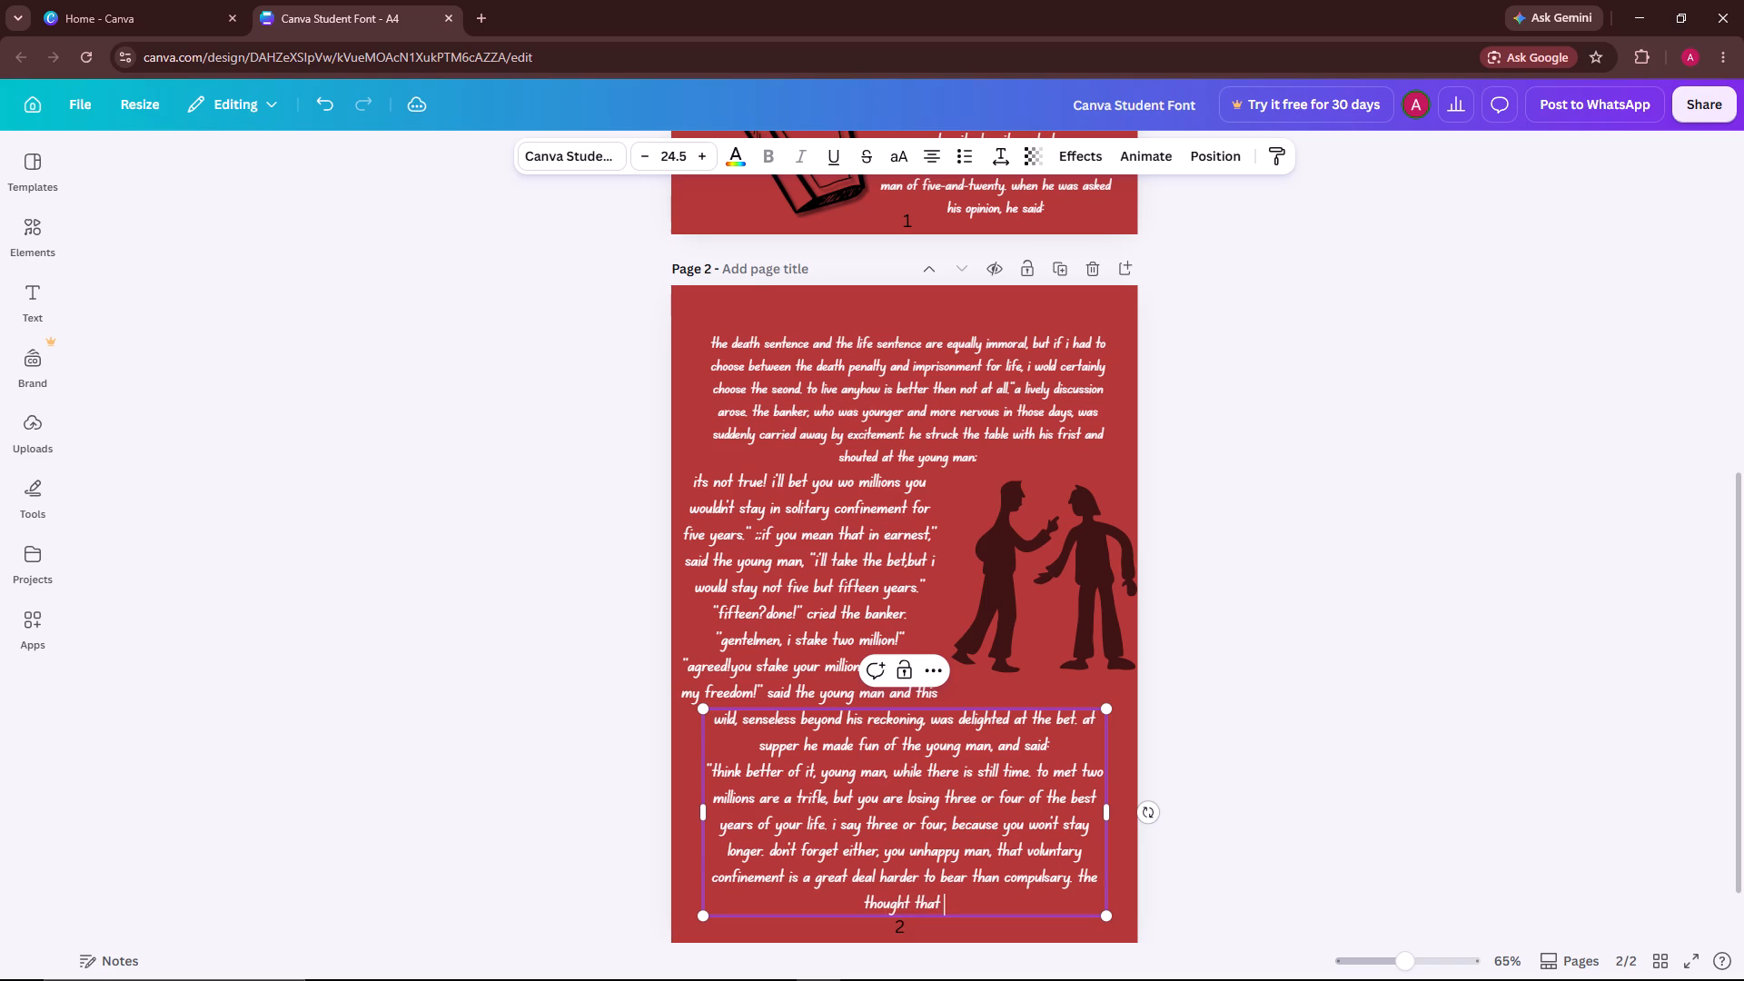
Continue the sentence in the lower text box with "you have the right to" plus a trailing space.
text(you)
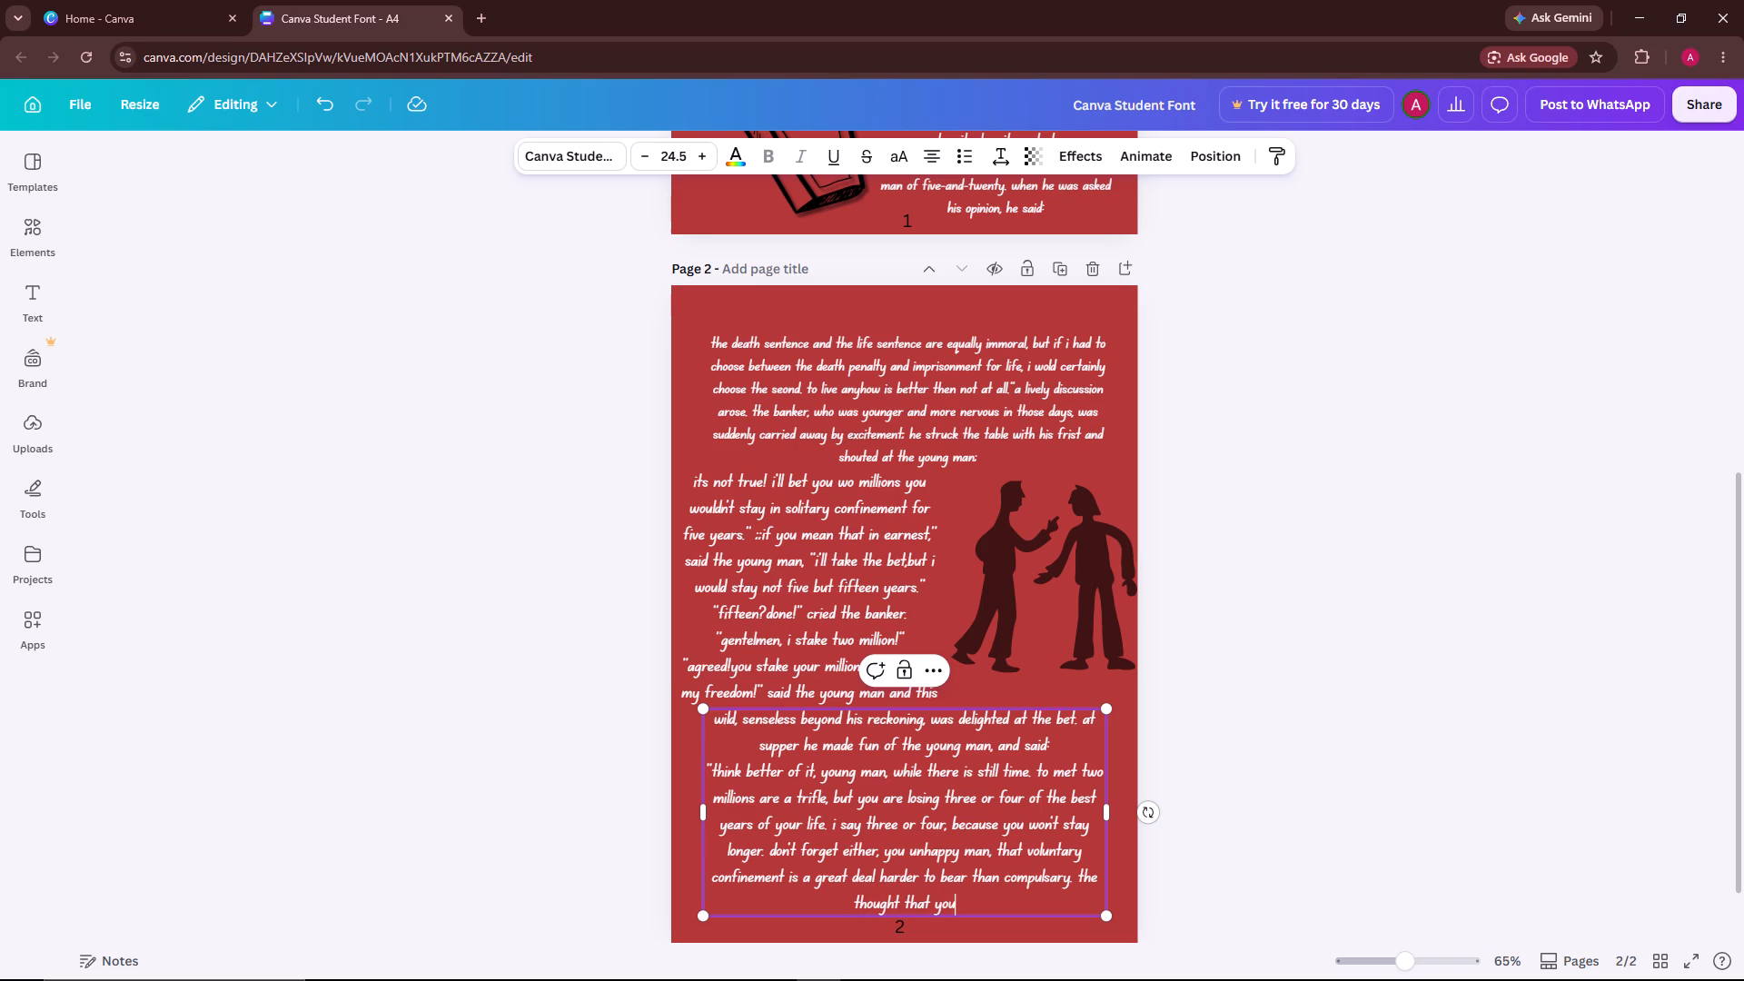
key(space)
text(have)
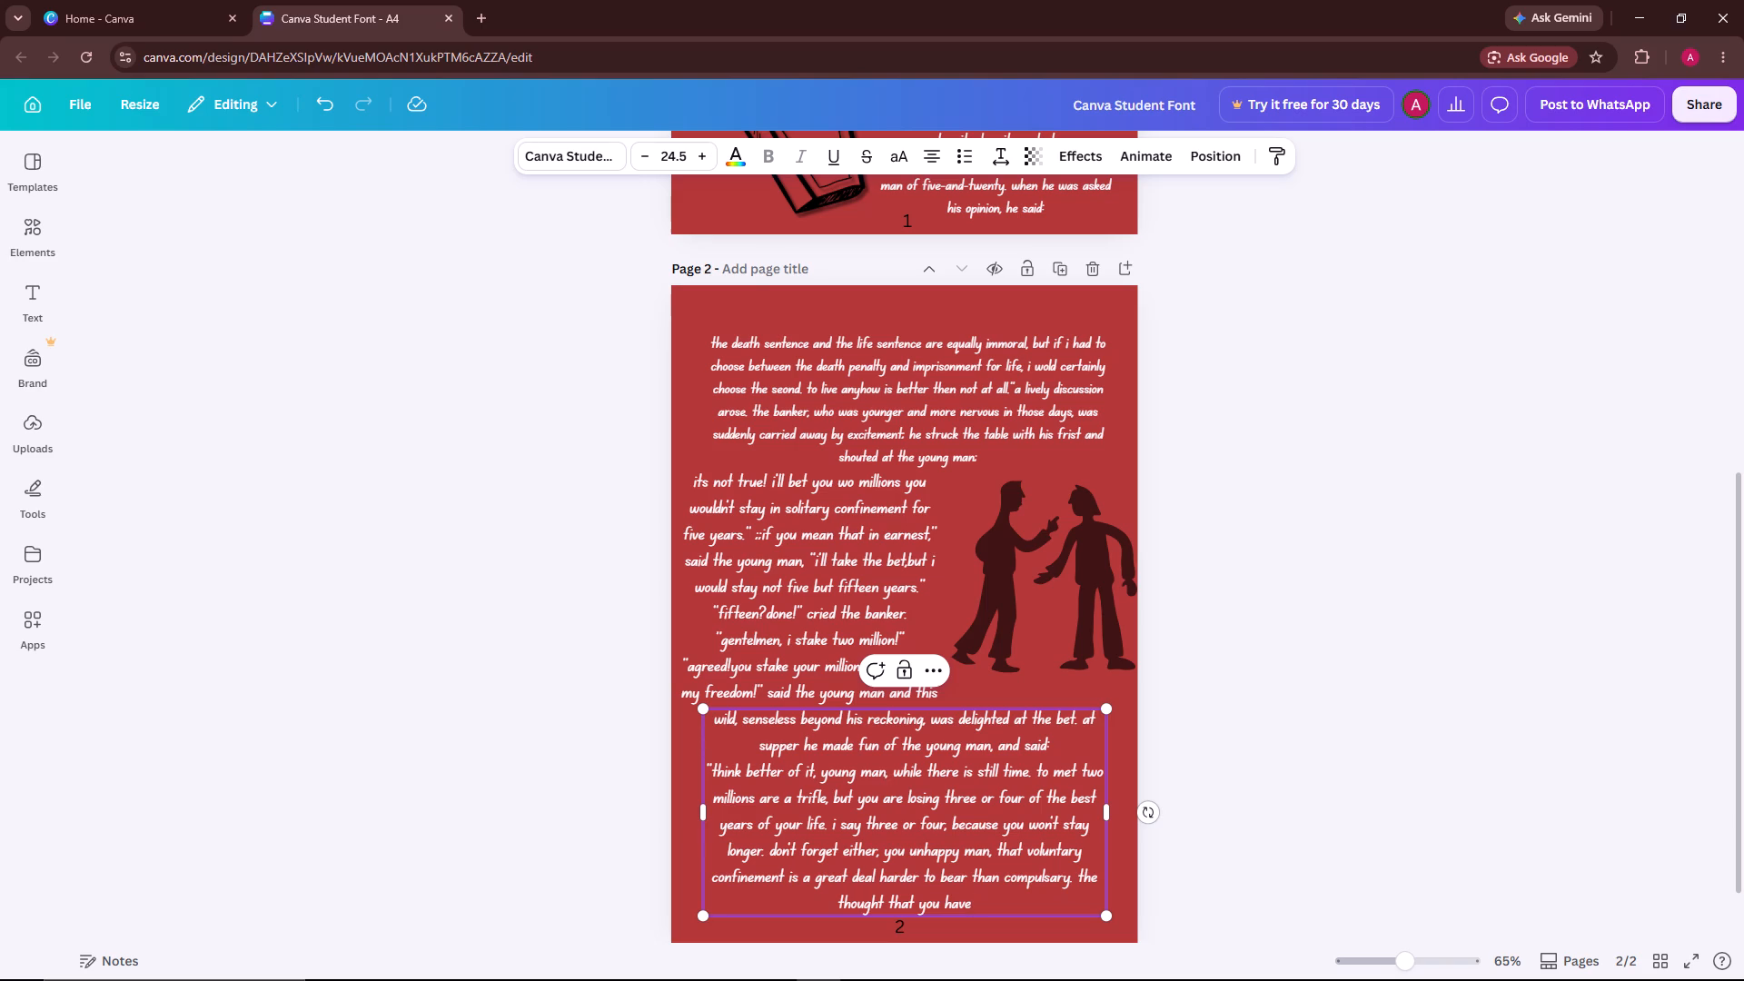
key(space)
text(the)
key(space)
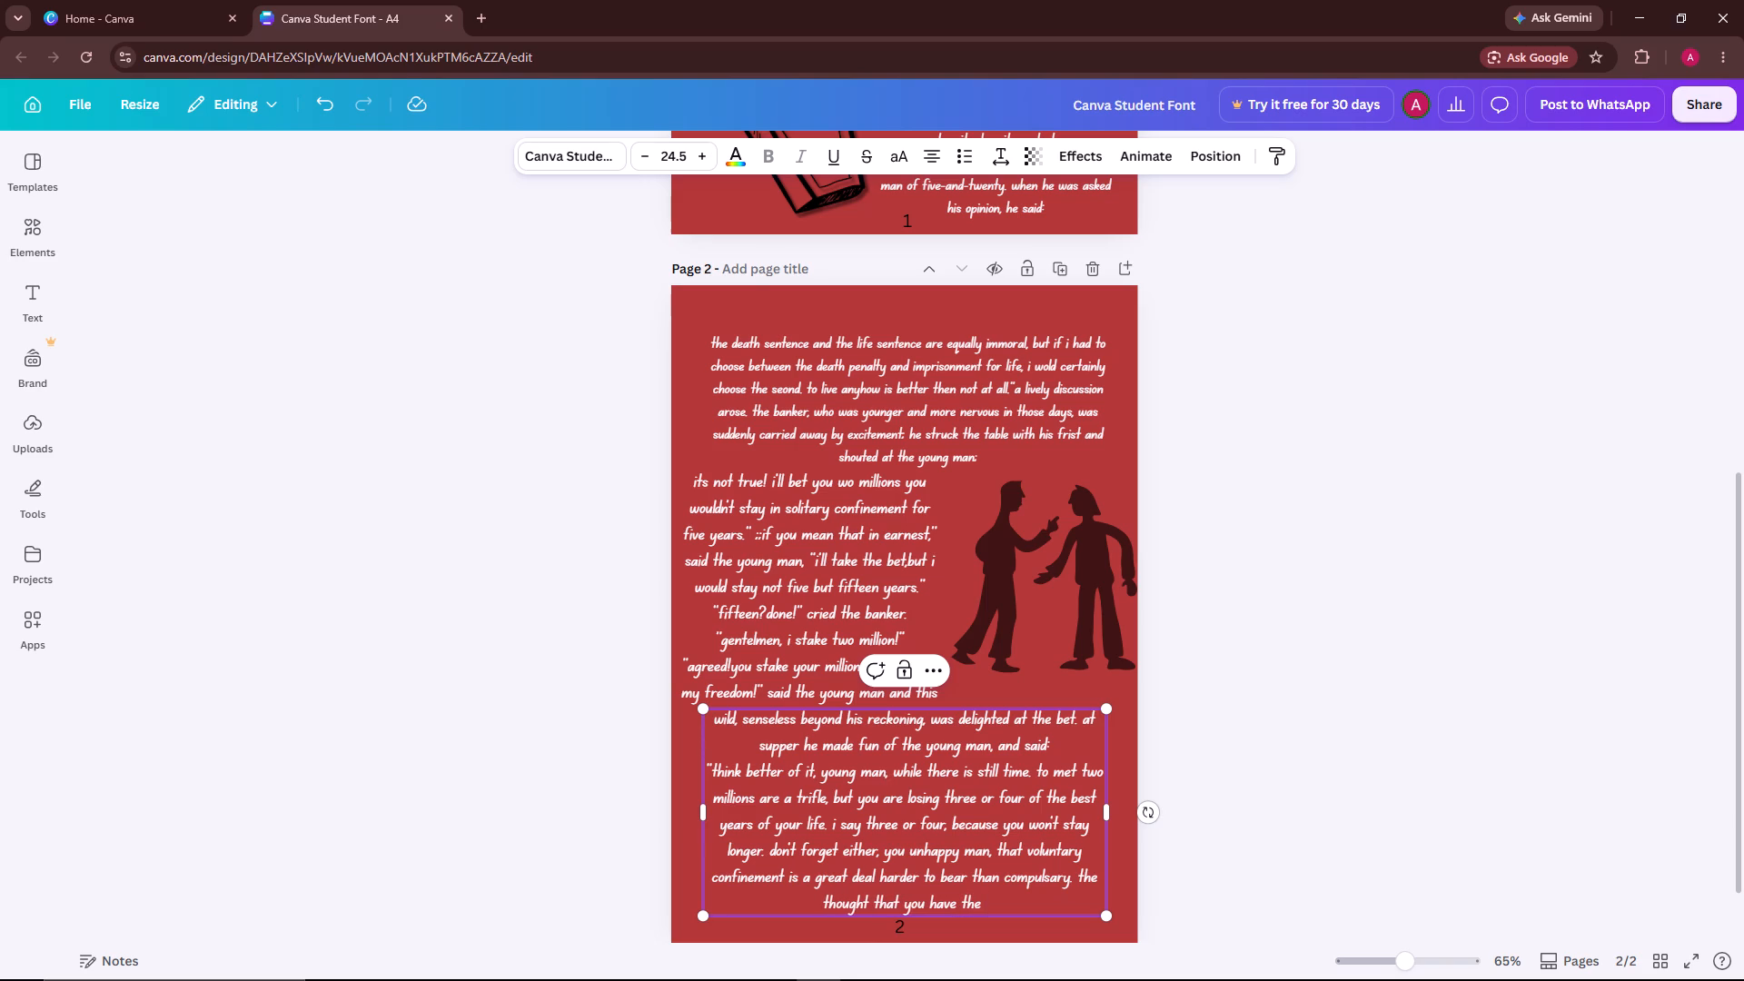
text(right)
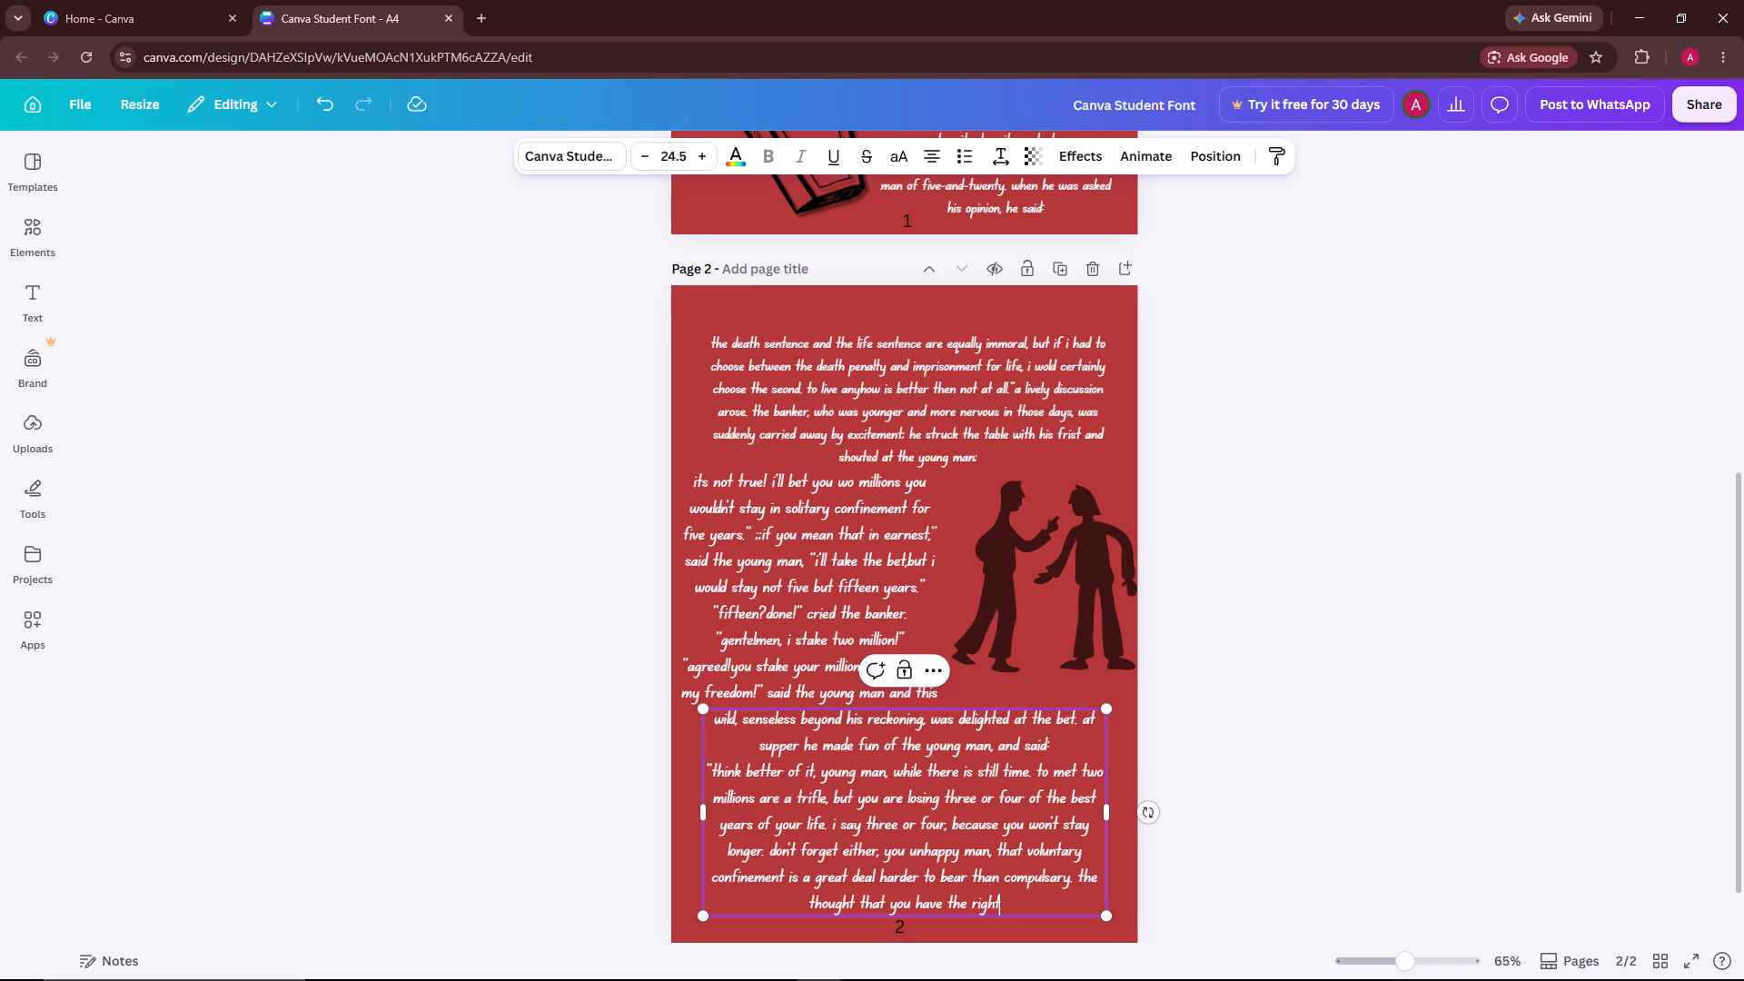
key(space)
text(to)
key(space)
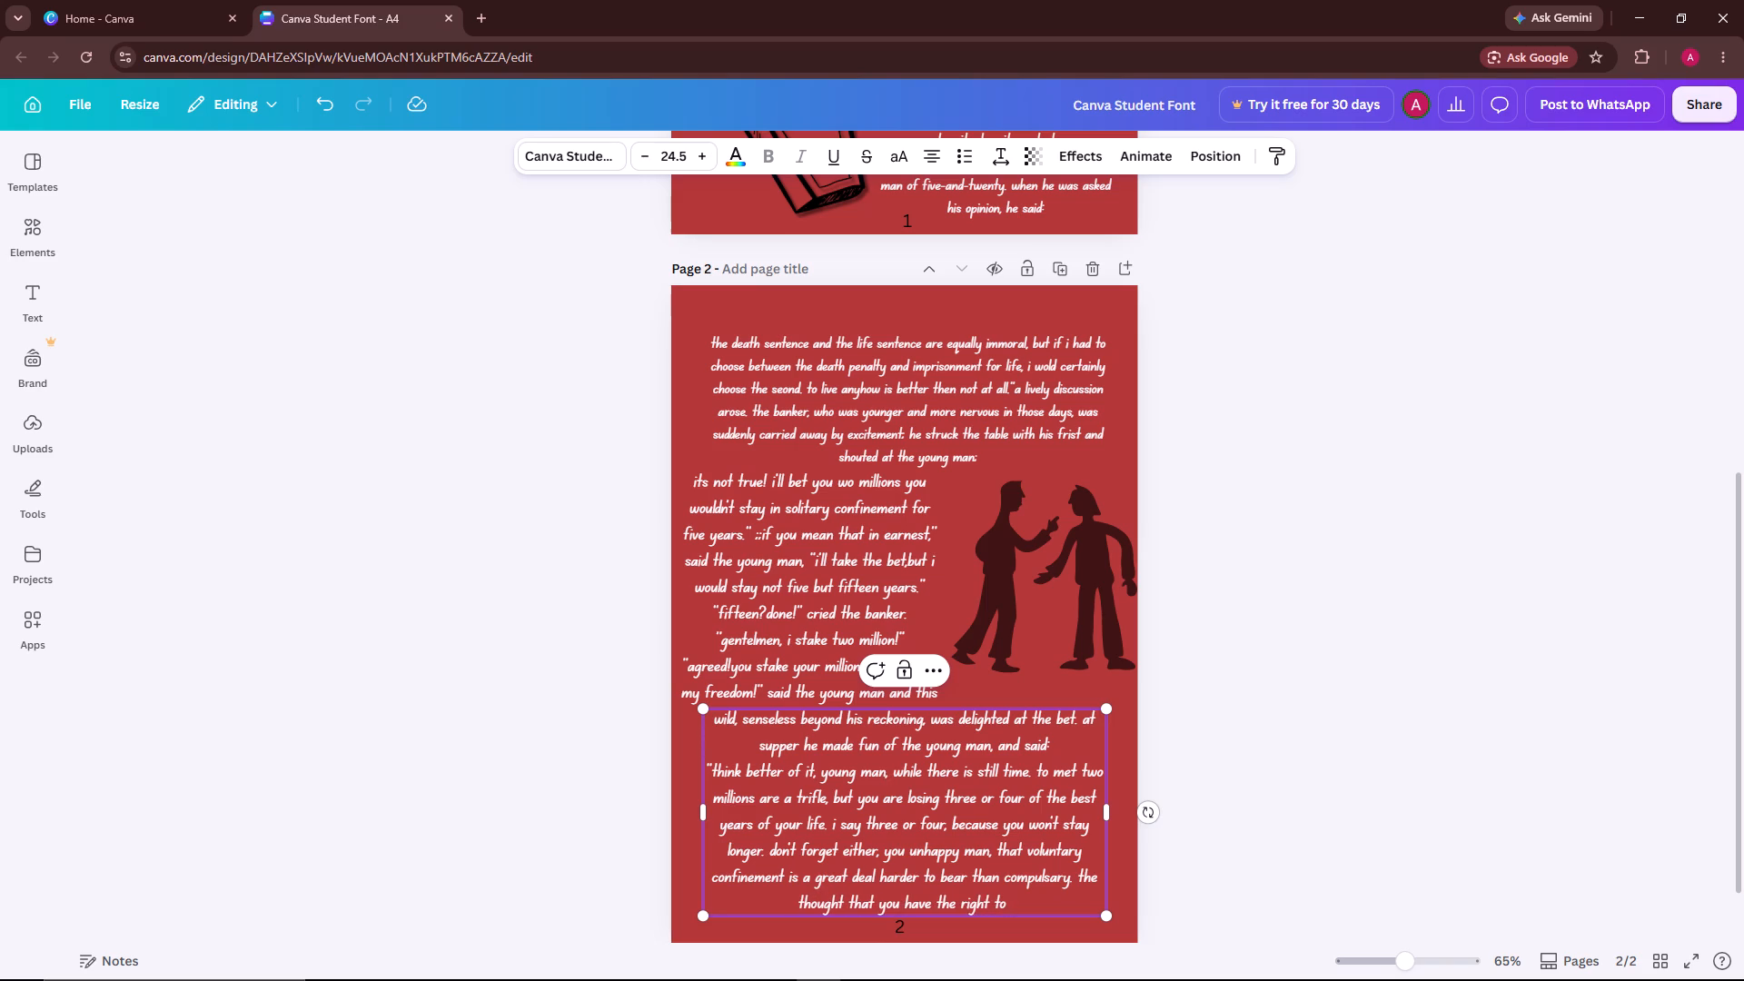
Extend the sentence in the lower text box with "step out in liberty at any" plus a trailing space.
text(step)
key(space)
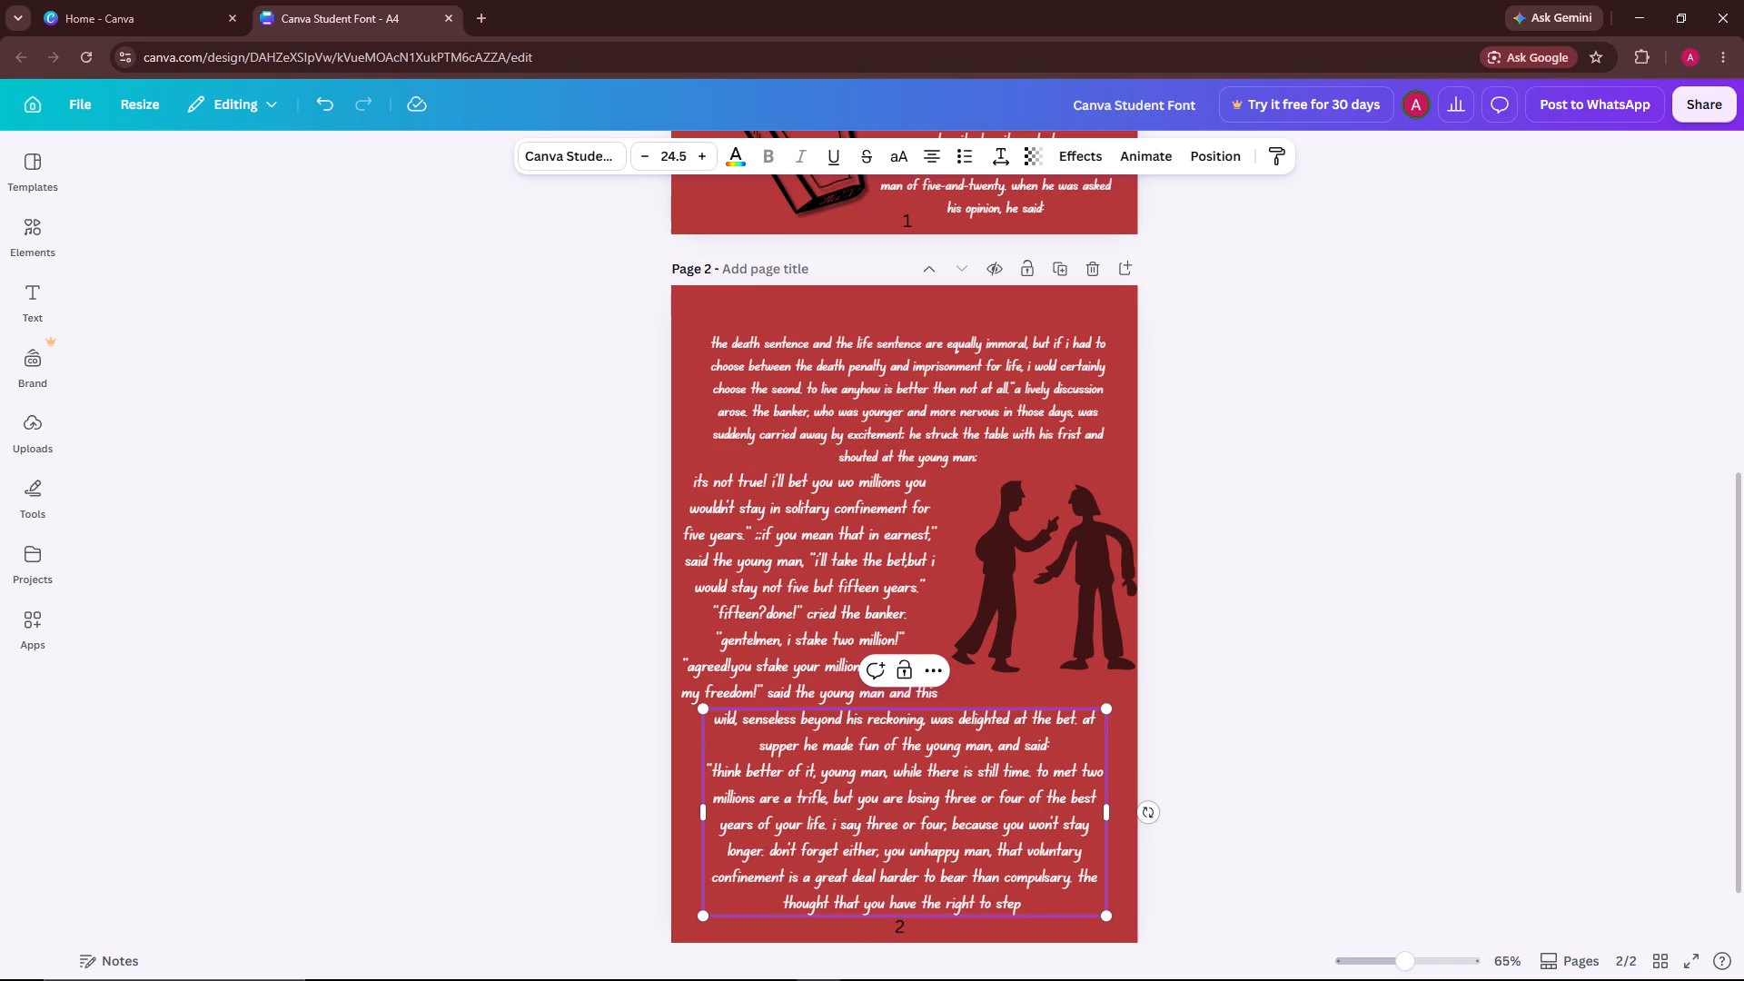
text(out)
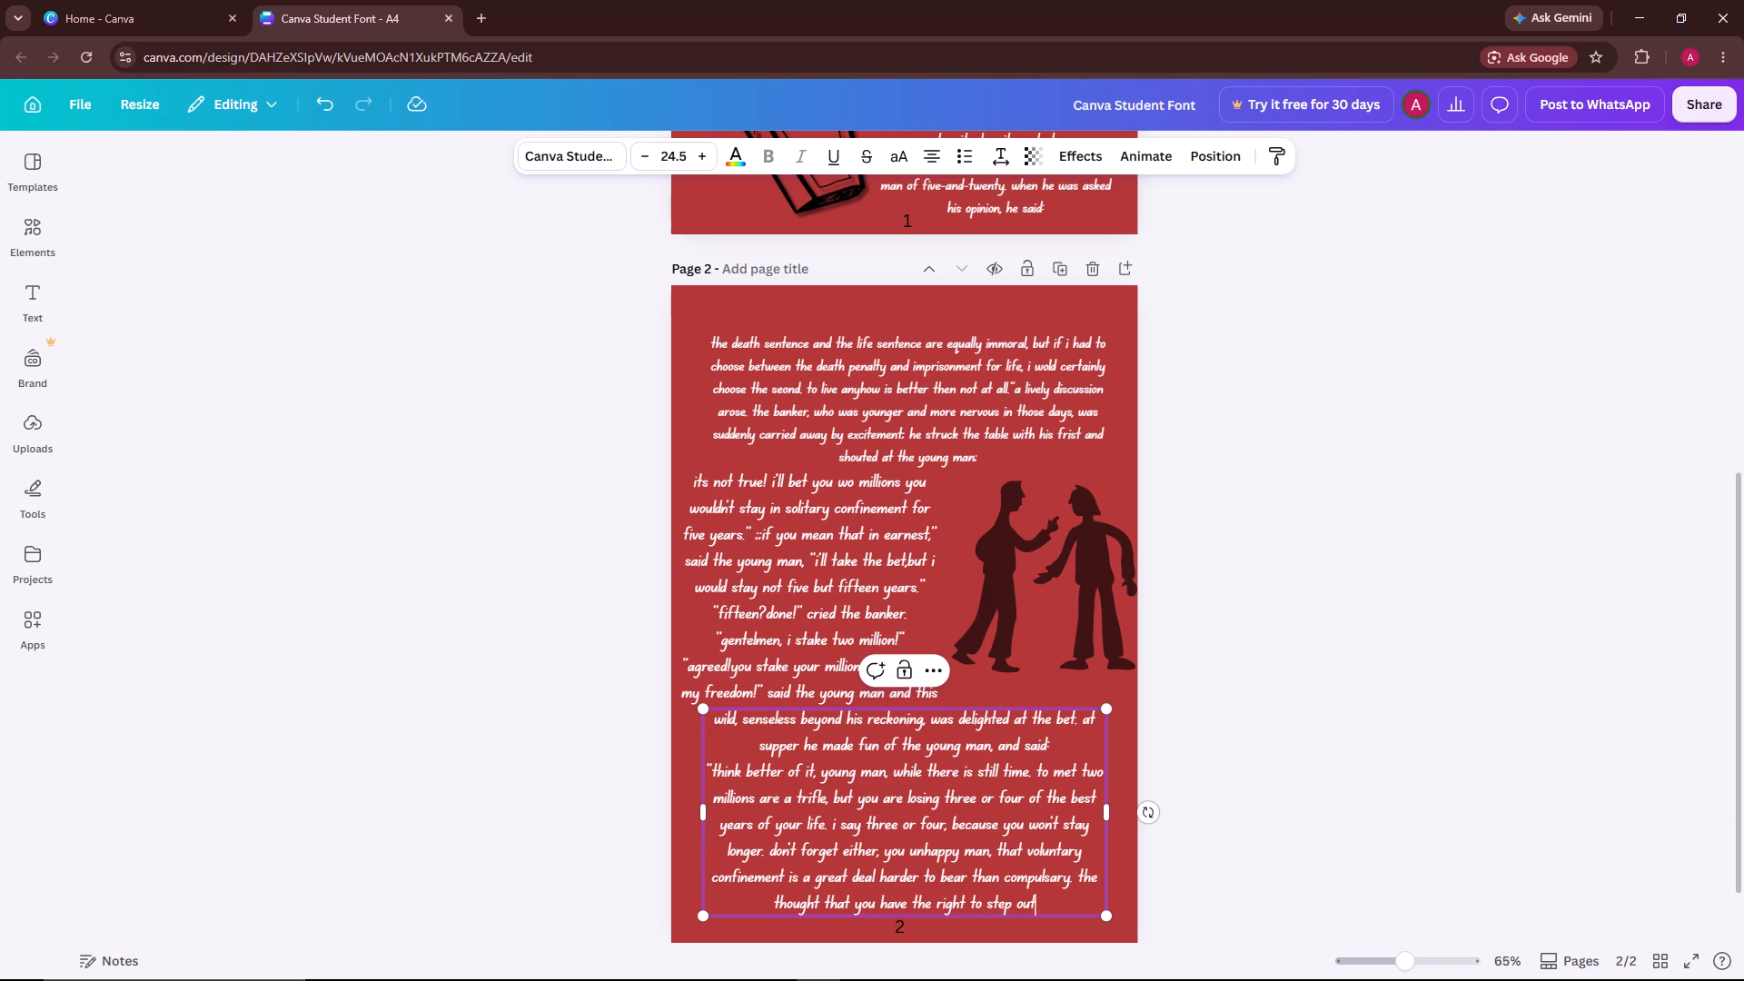
key(space)
text(in)
key(space)
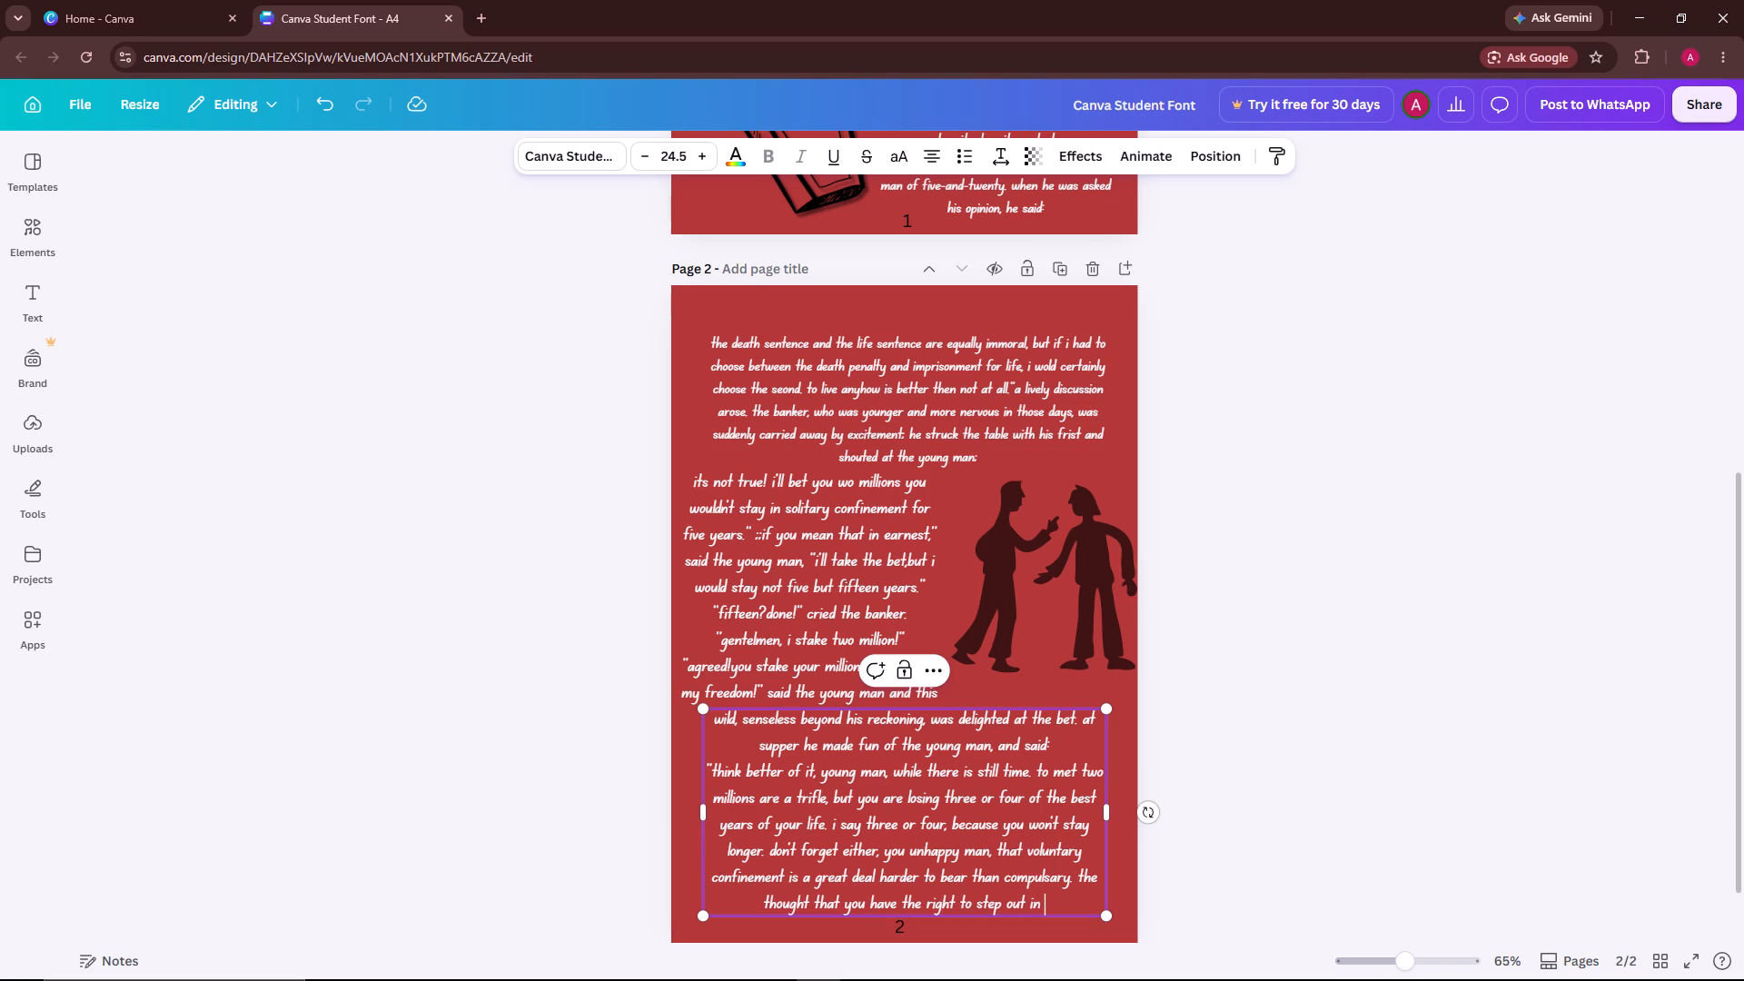
text(li)
text(bery)
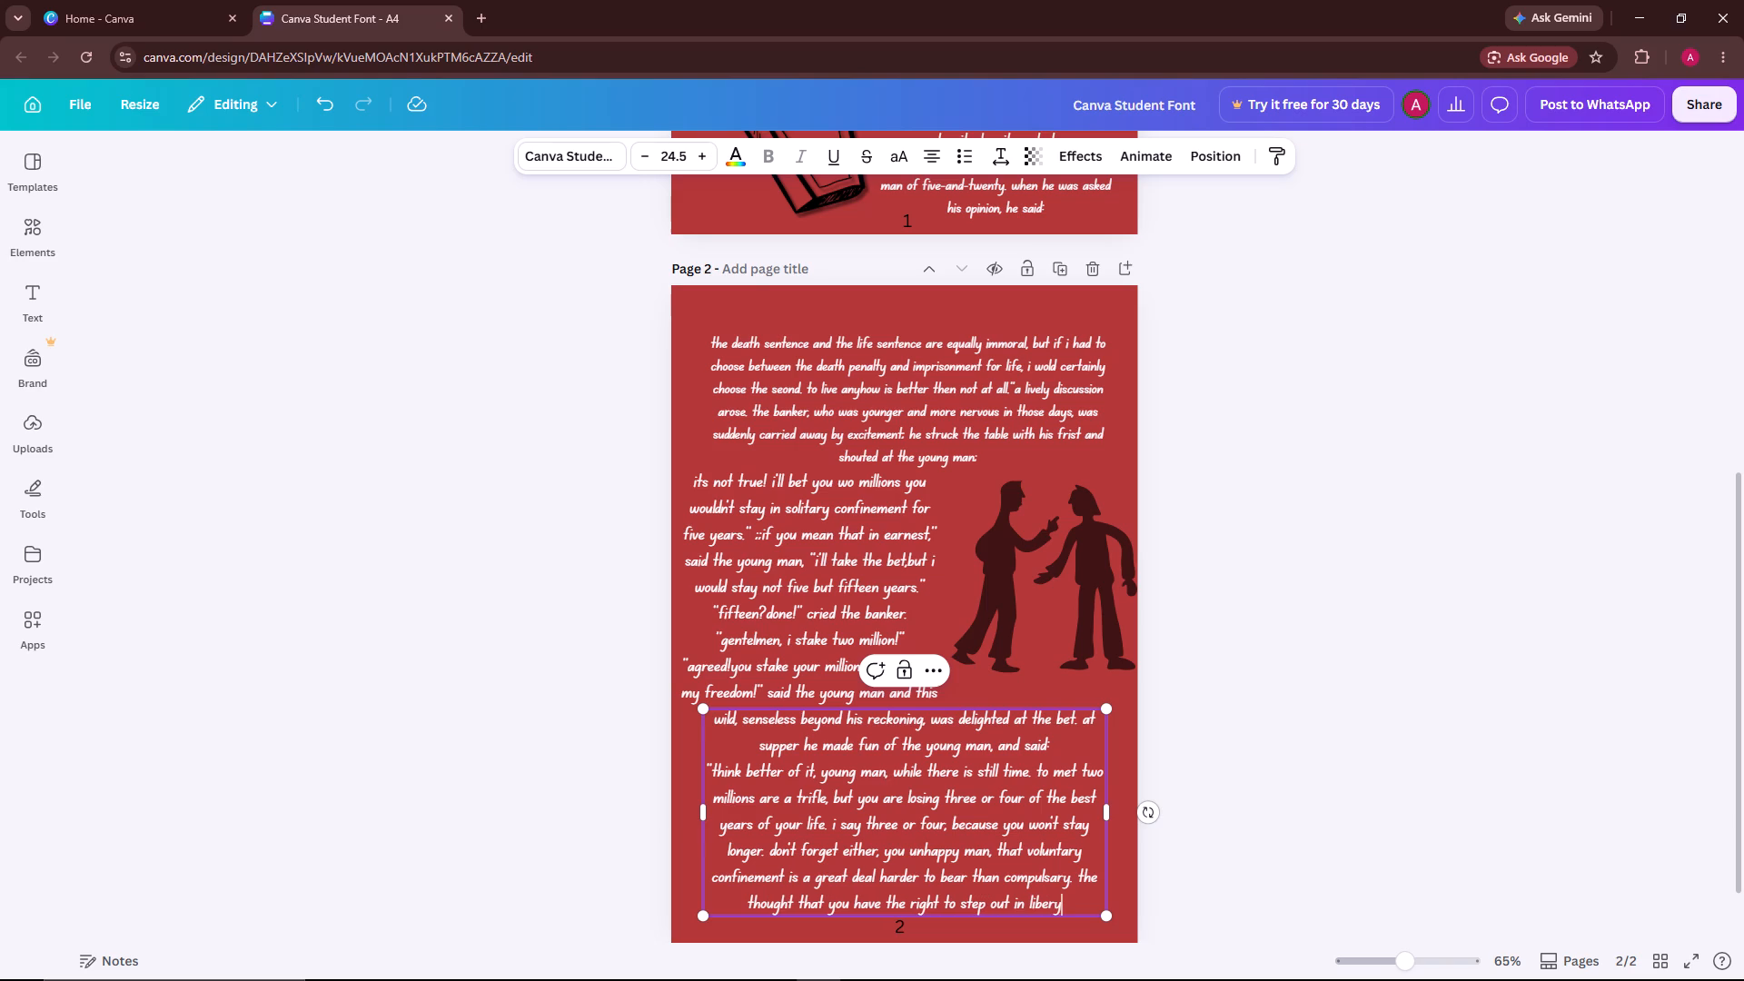
key(BackSpace)
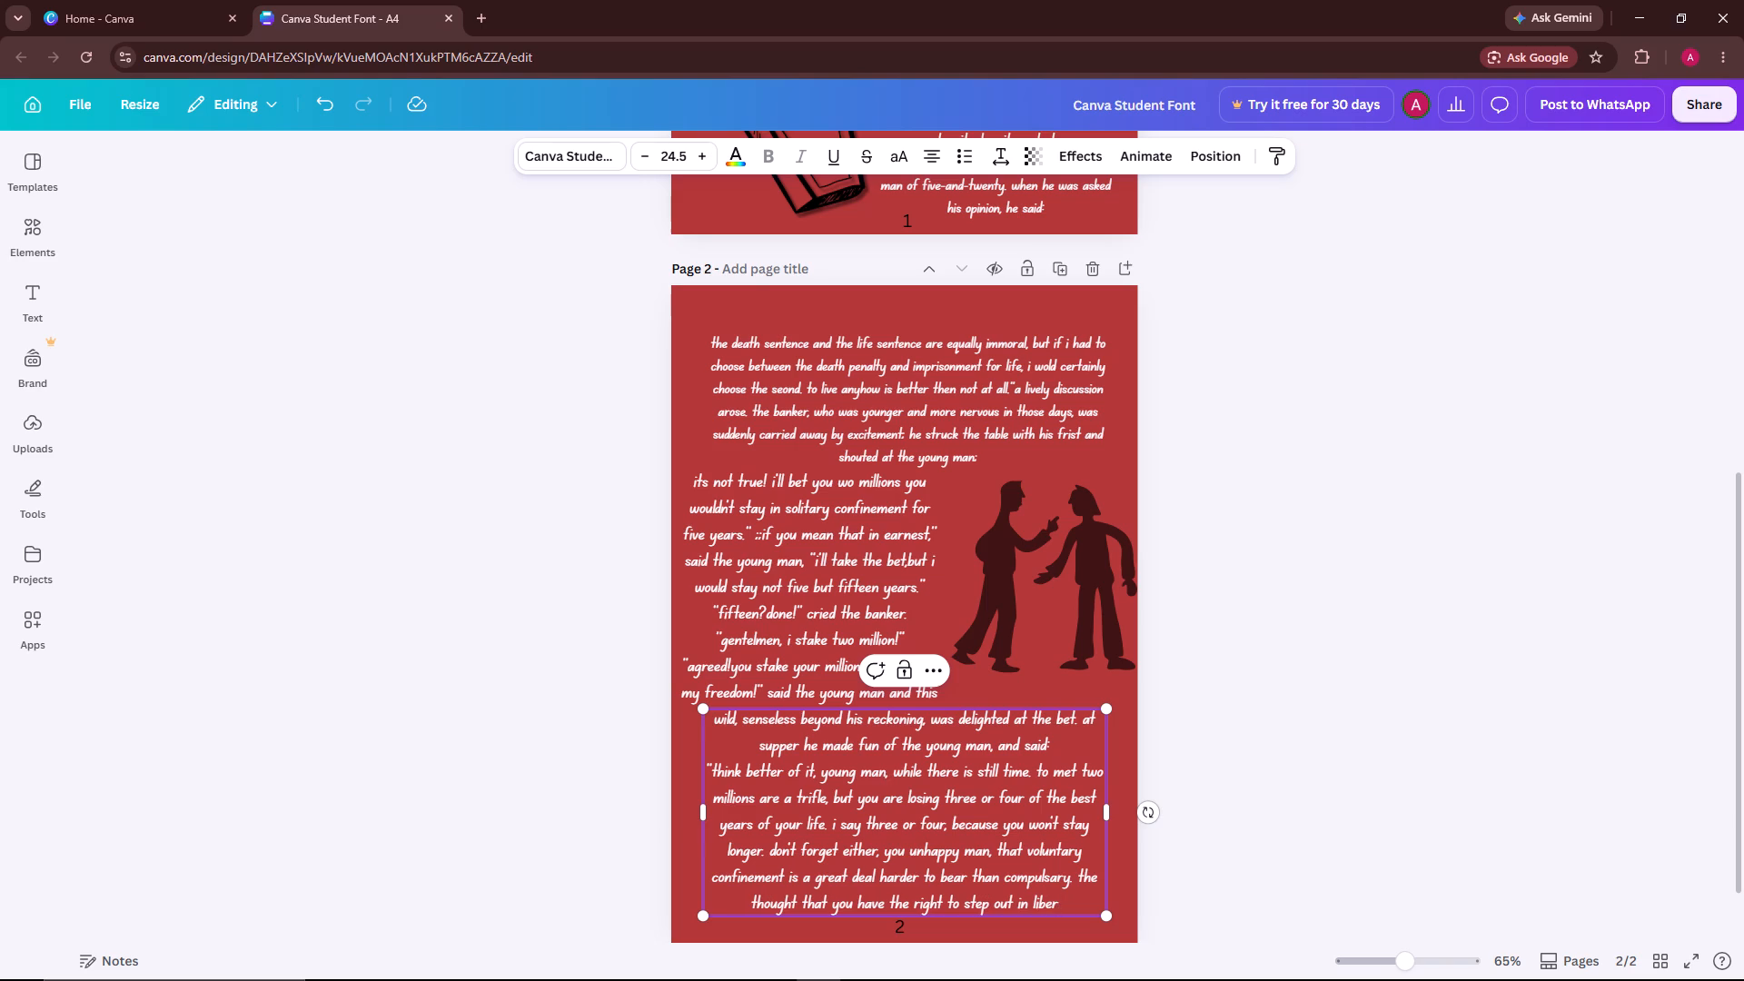
text(ty)
key(space)
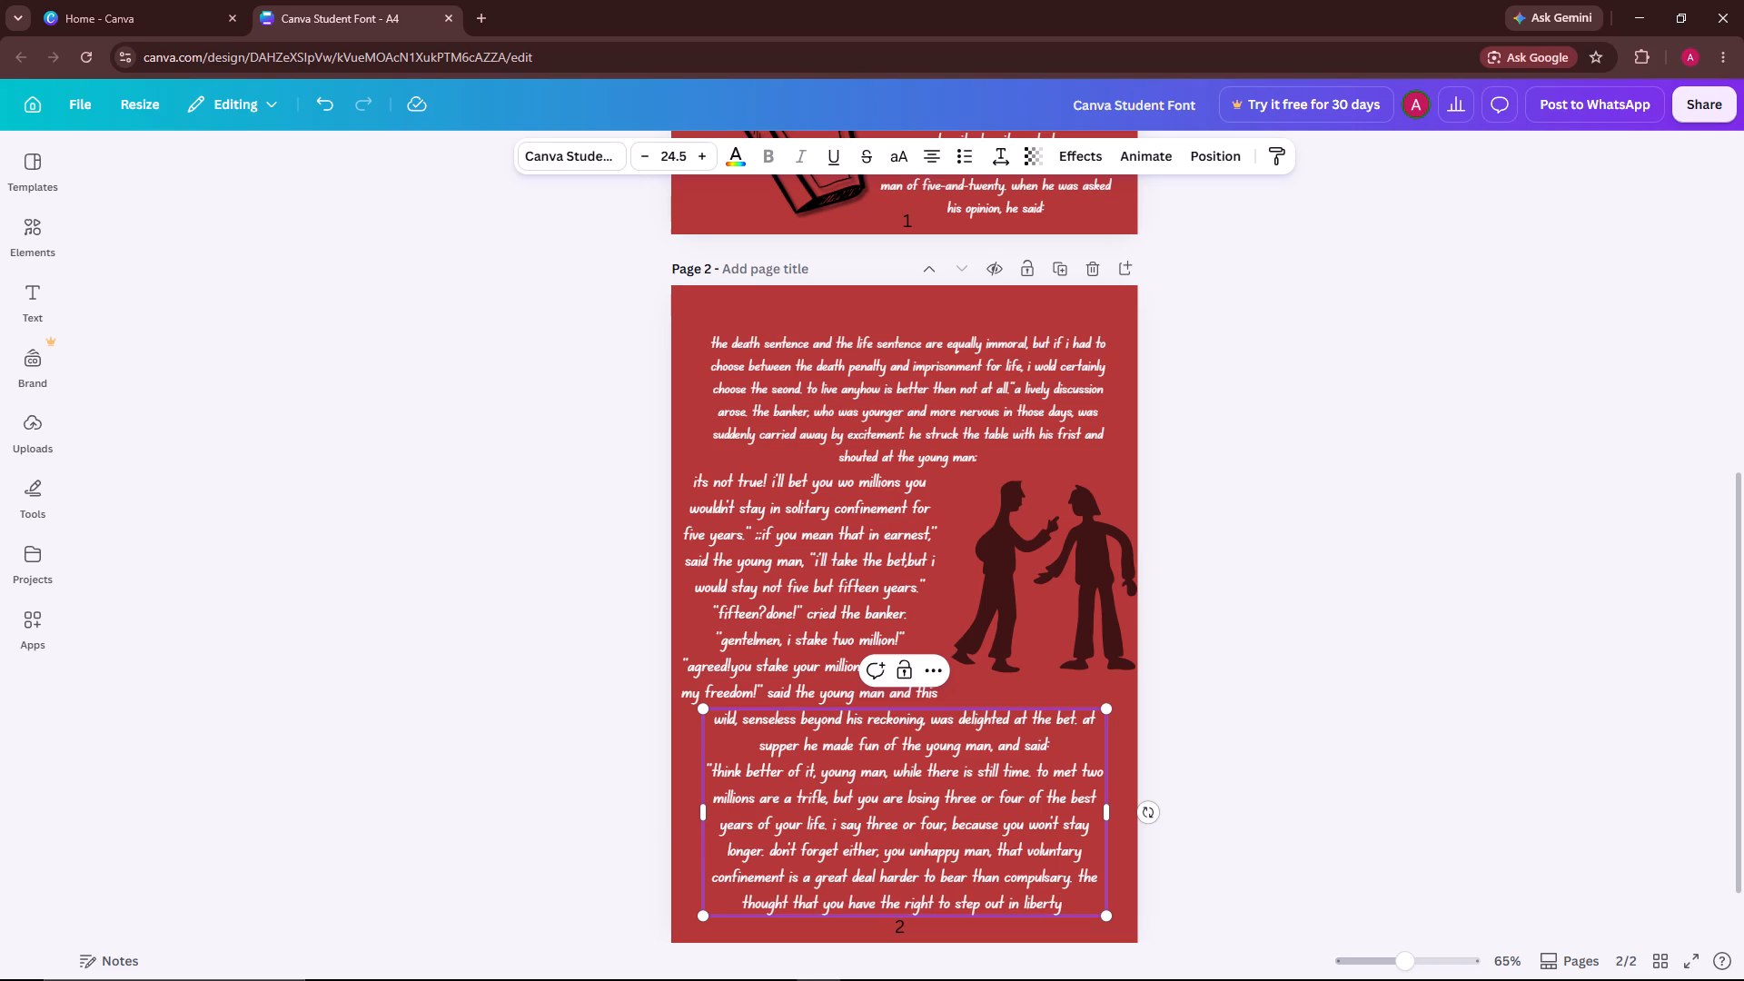
text(at)
key(space)
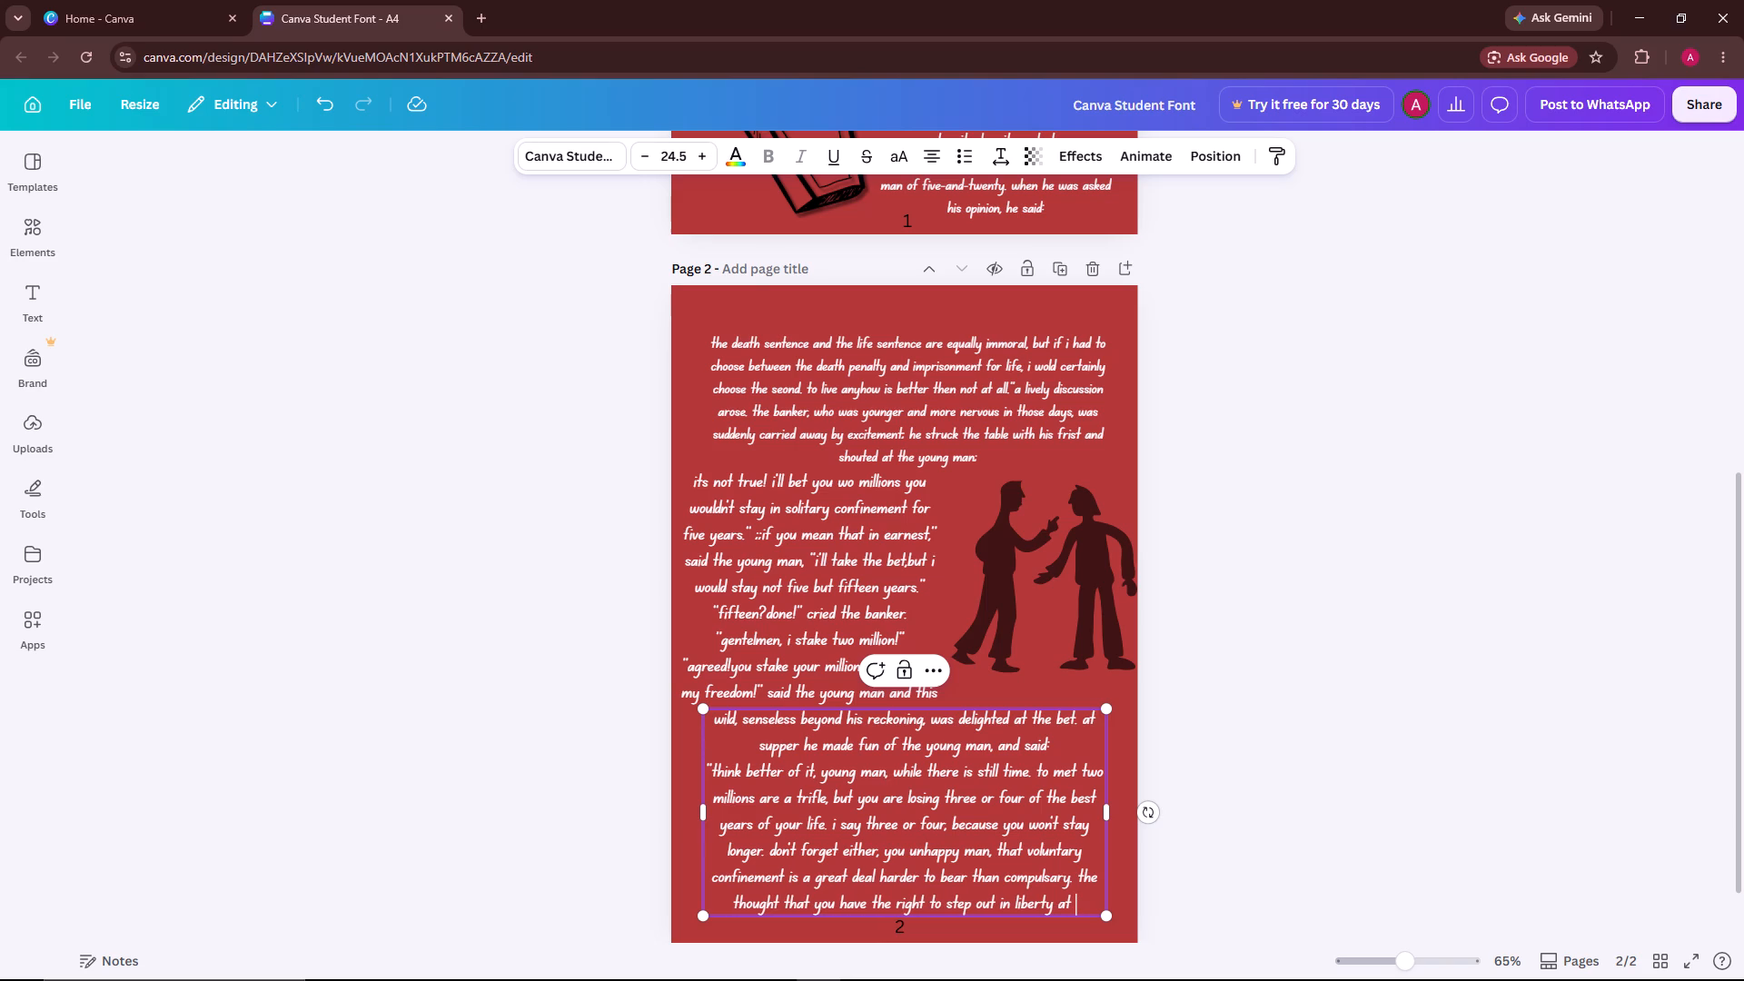
text(any)
key(space)
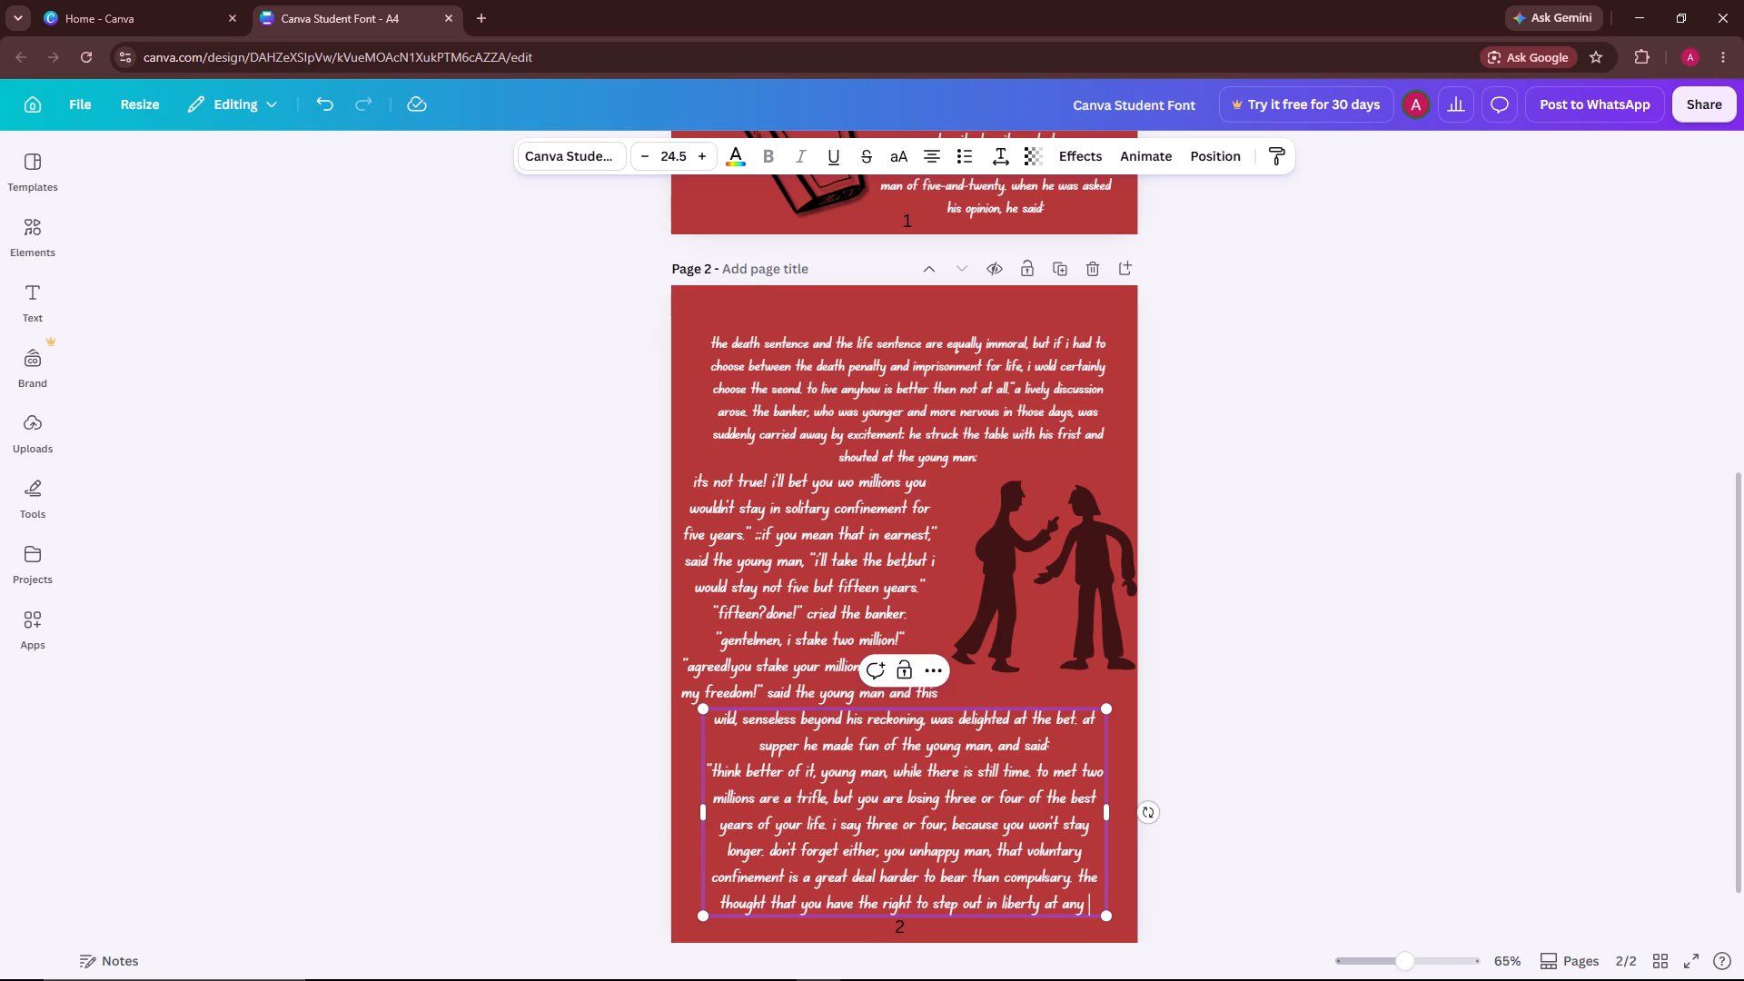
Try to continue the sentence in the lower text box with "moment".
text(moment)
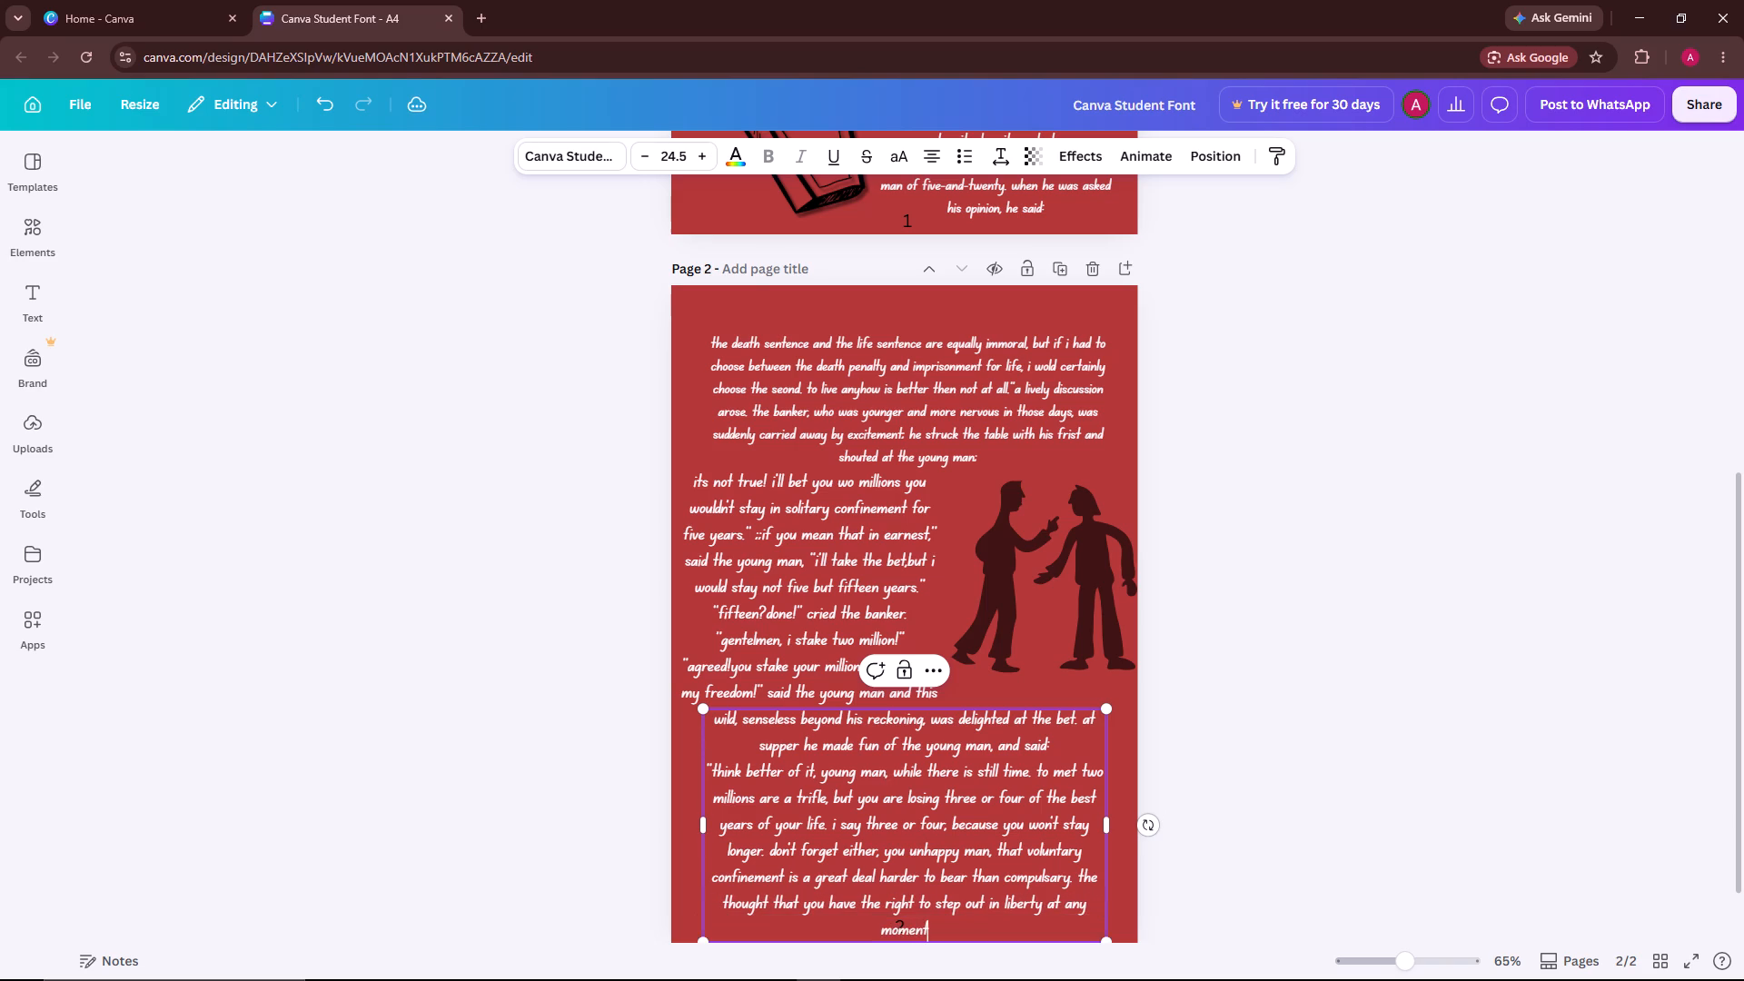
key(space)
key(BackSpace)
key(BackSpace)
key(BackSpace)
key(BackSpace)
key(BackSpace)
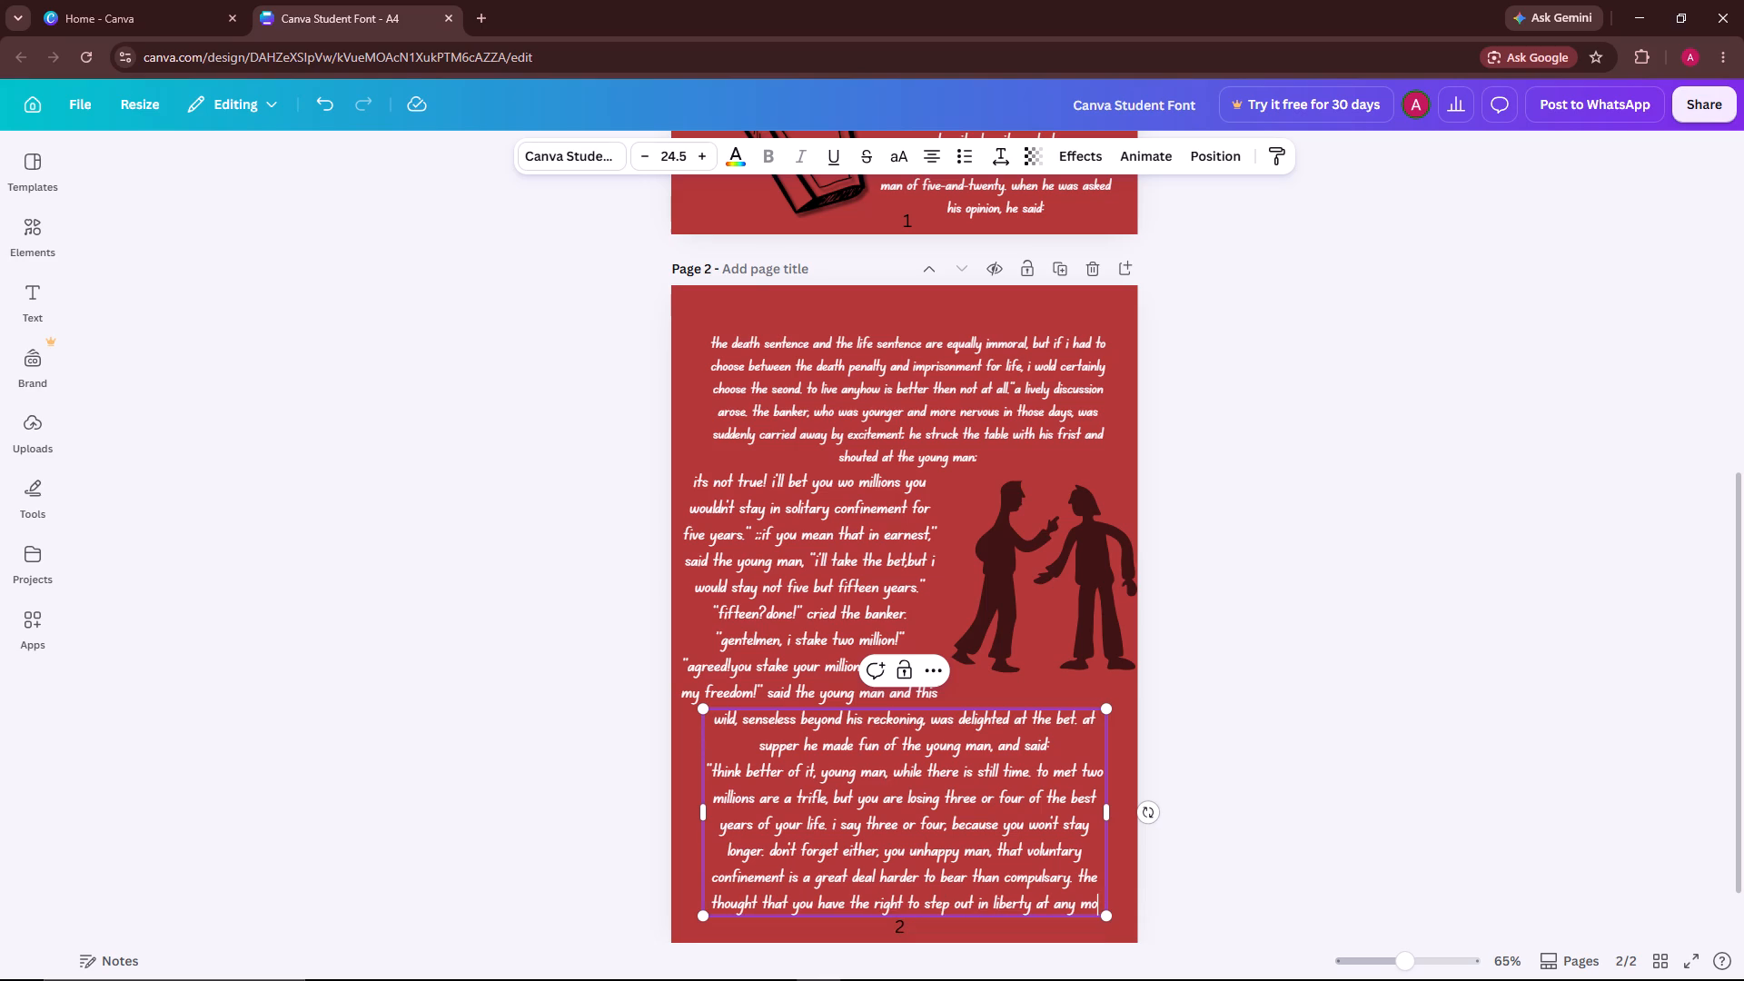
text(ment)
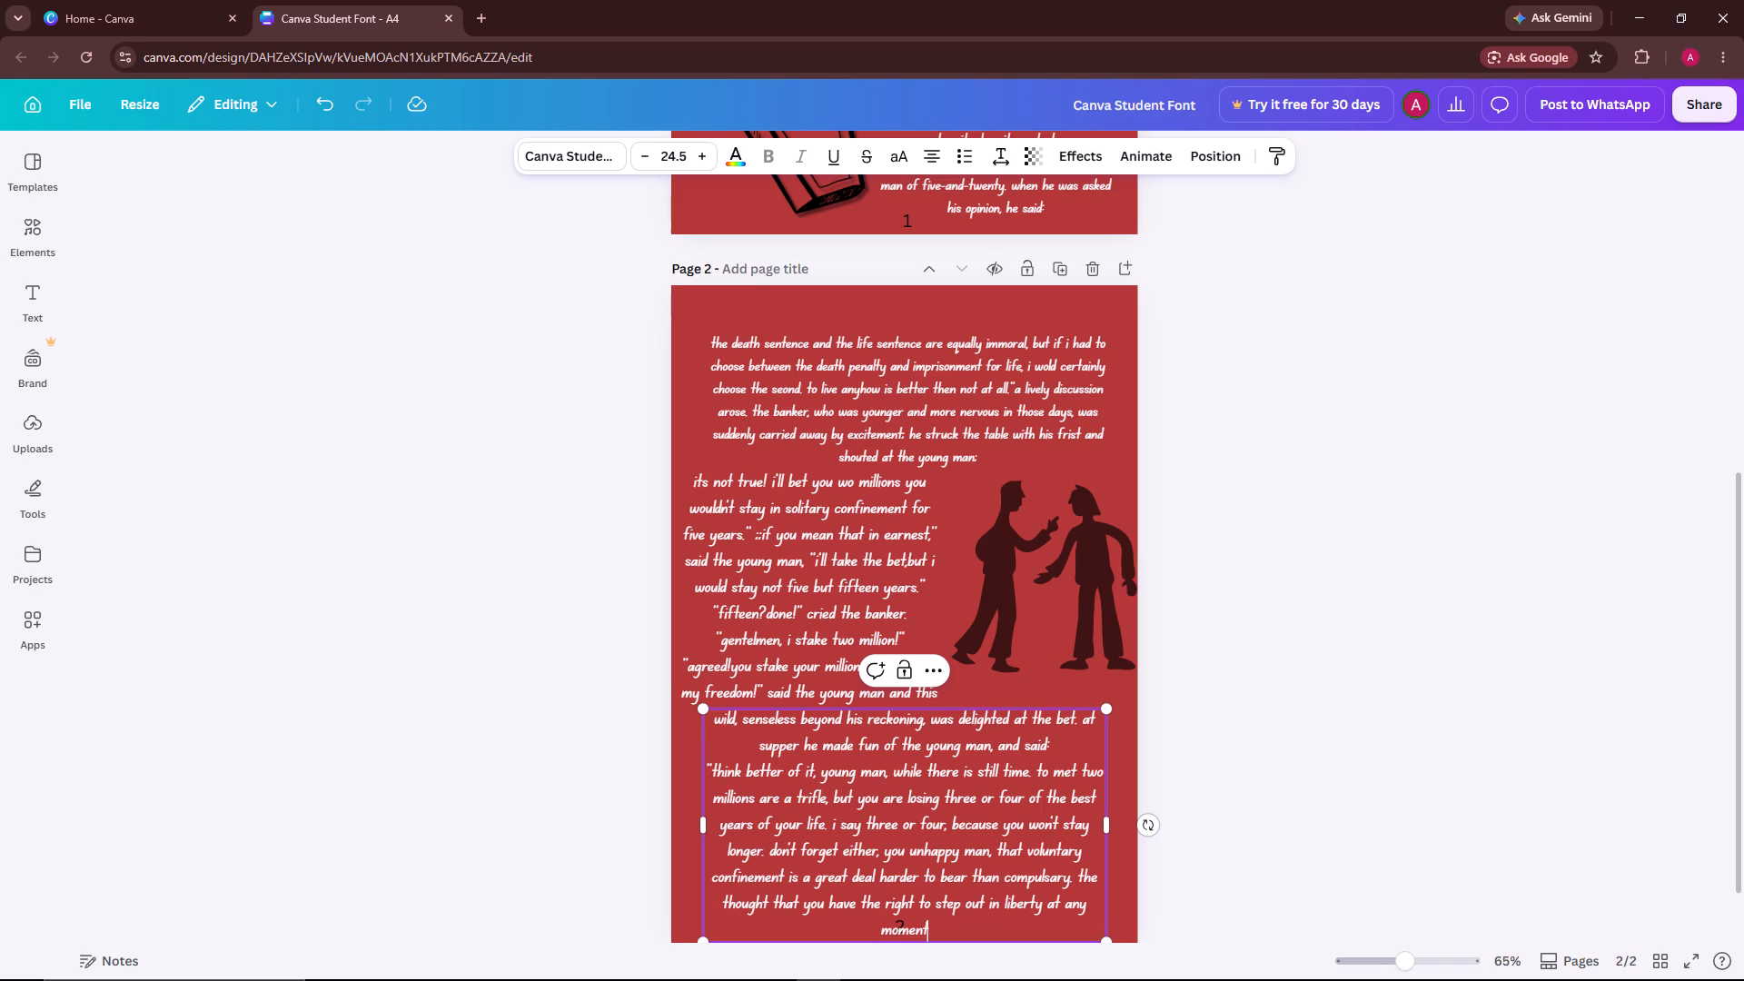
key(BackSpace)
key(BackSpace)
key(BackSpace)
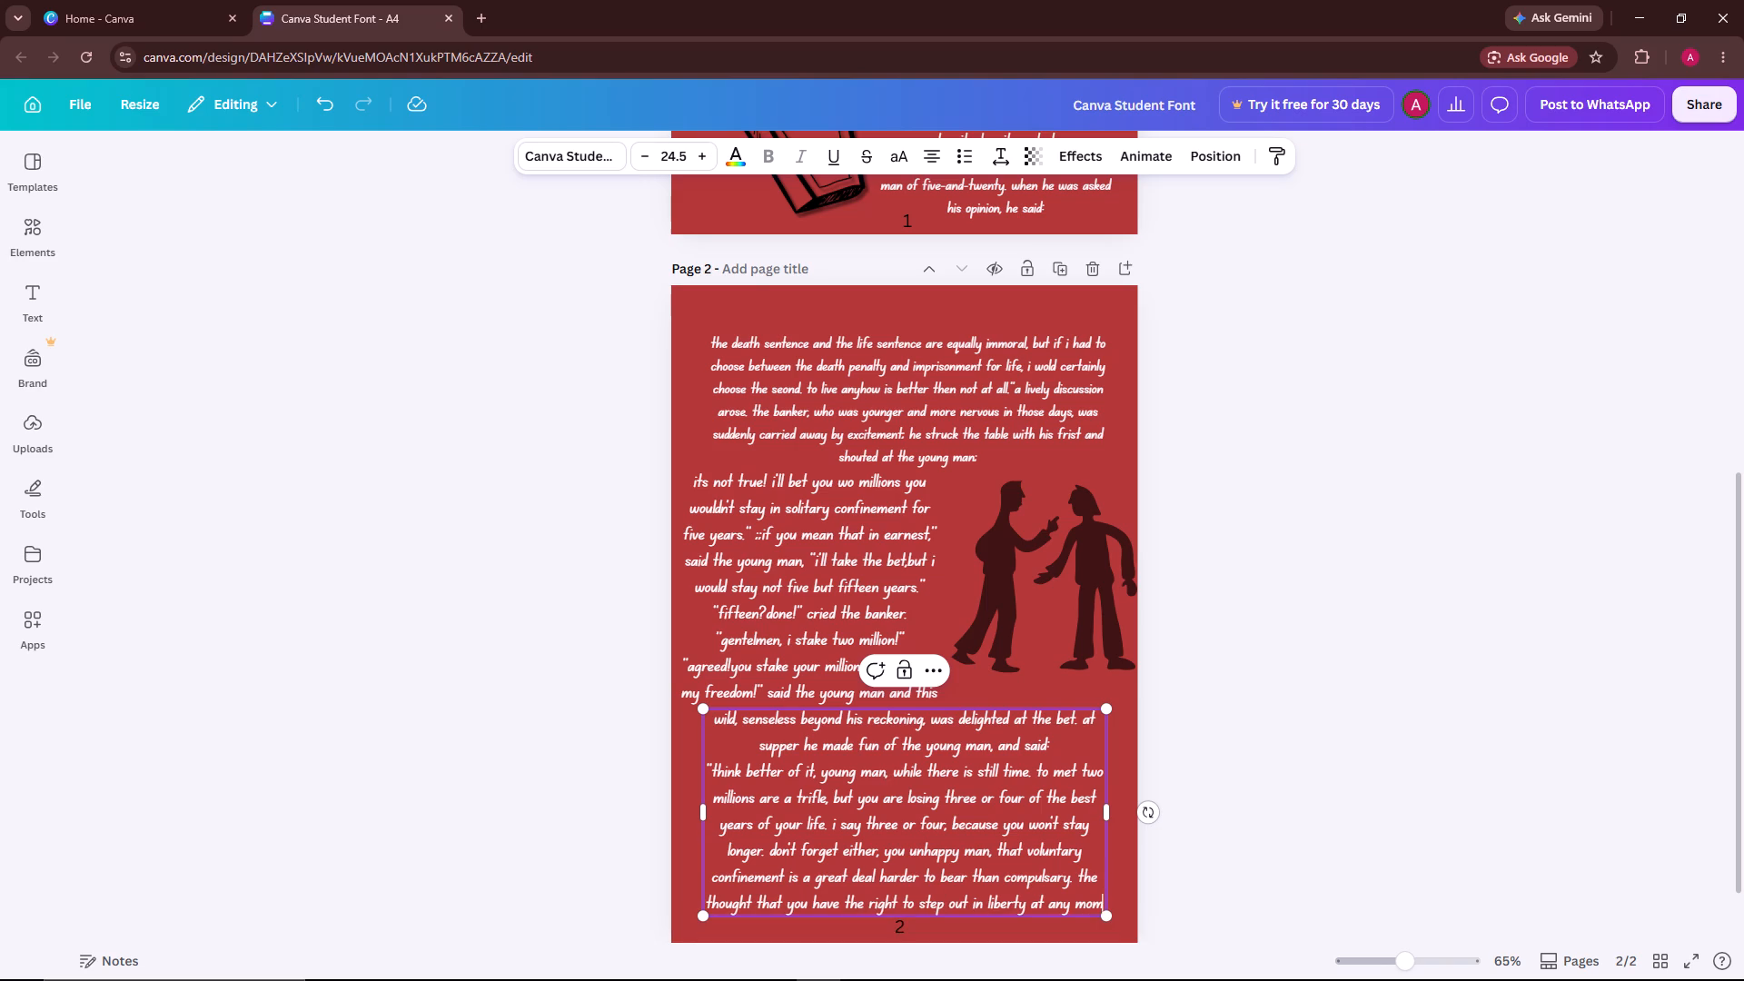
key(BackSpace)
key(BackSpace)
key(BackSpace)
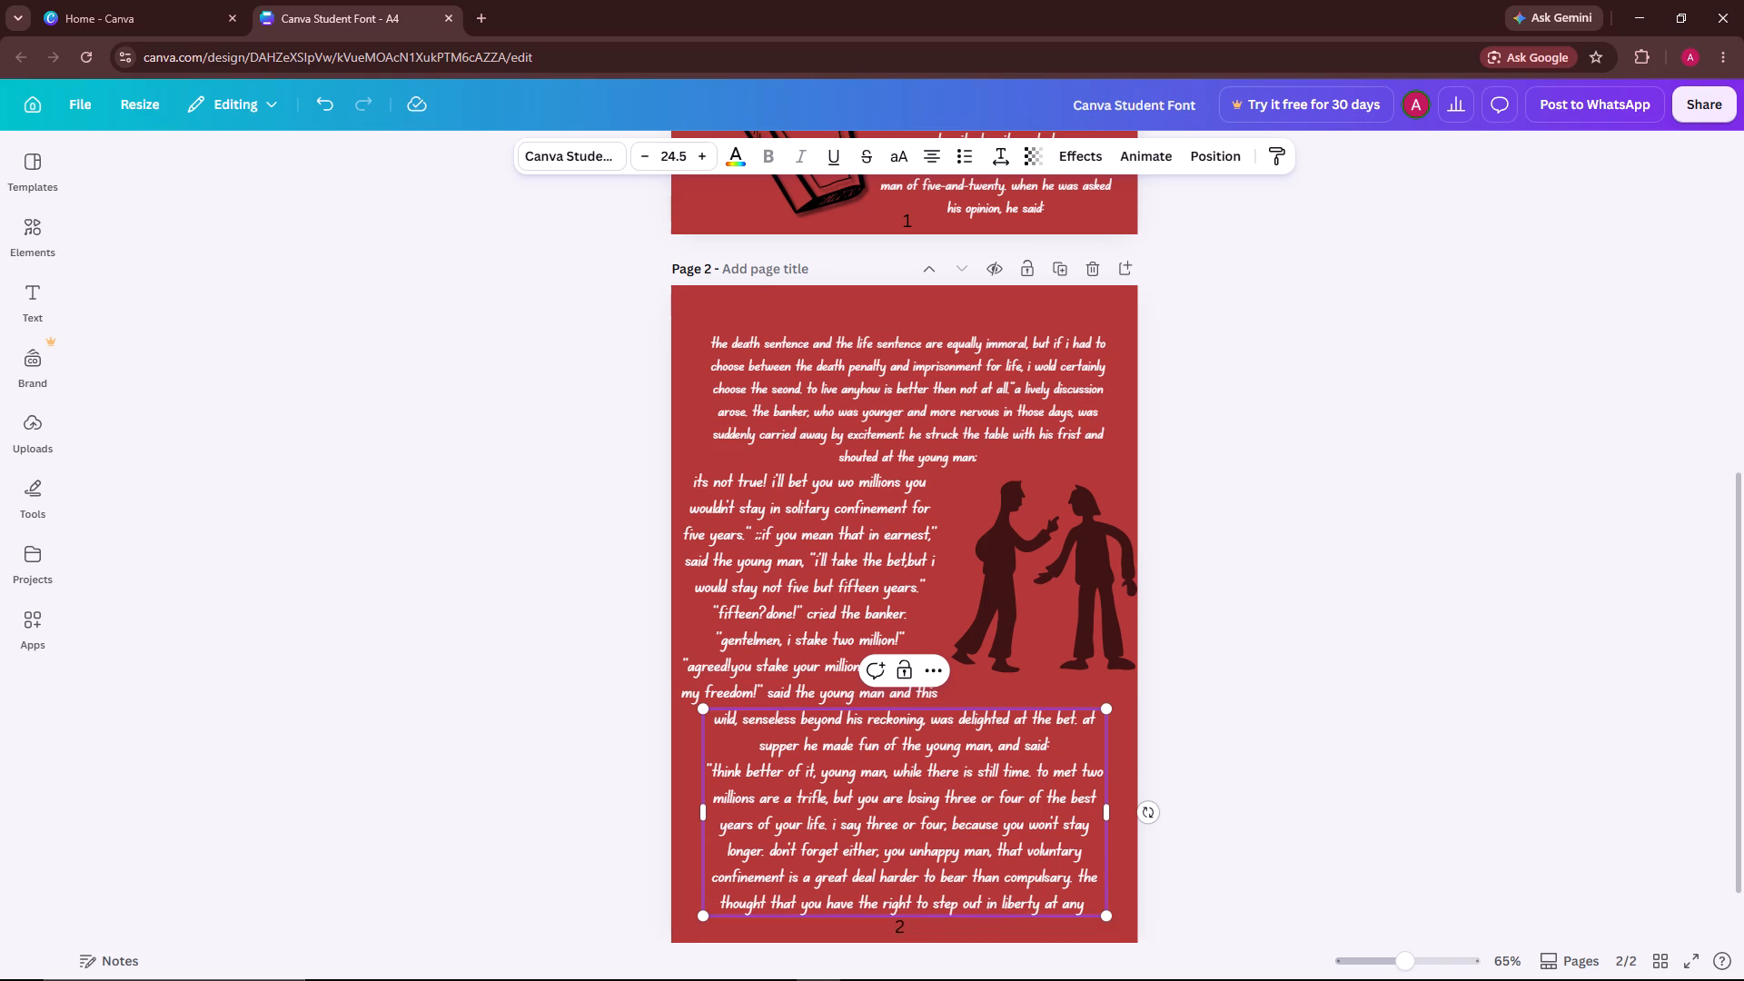
Replace the trailing space after "any" in the lower text box with a hyphen.
key(BackSpace)
key(minus)
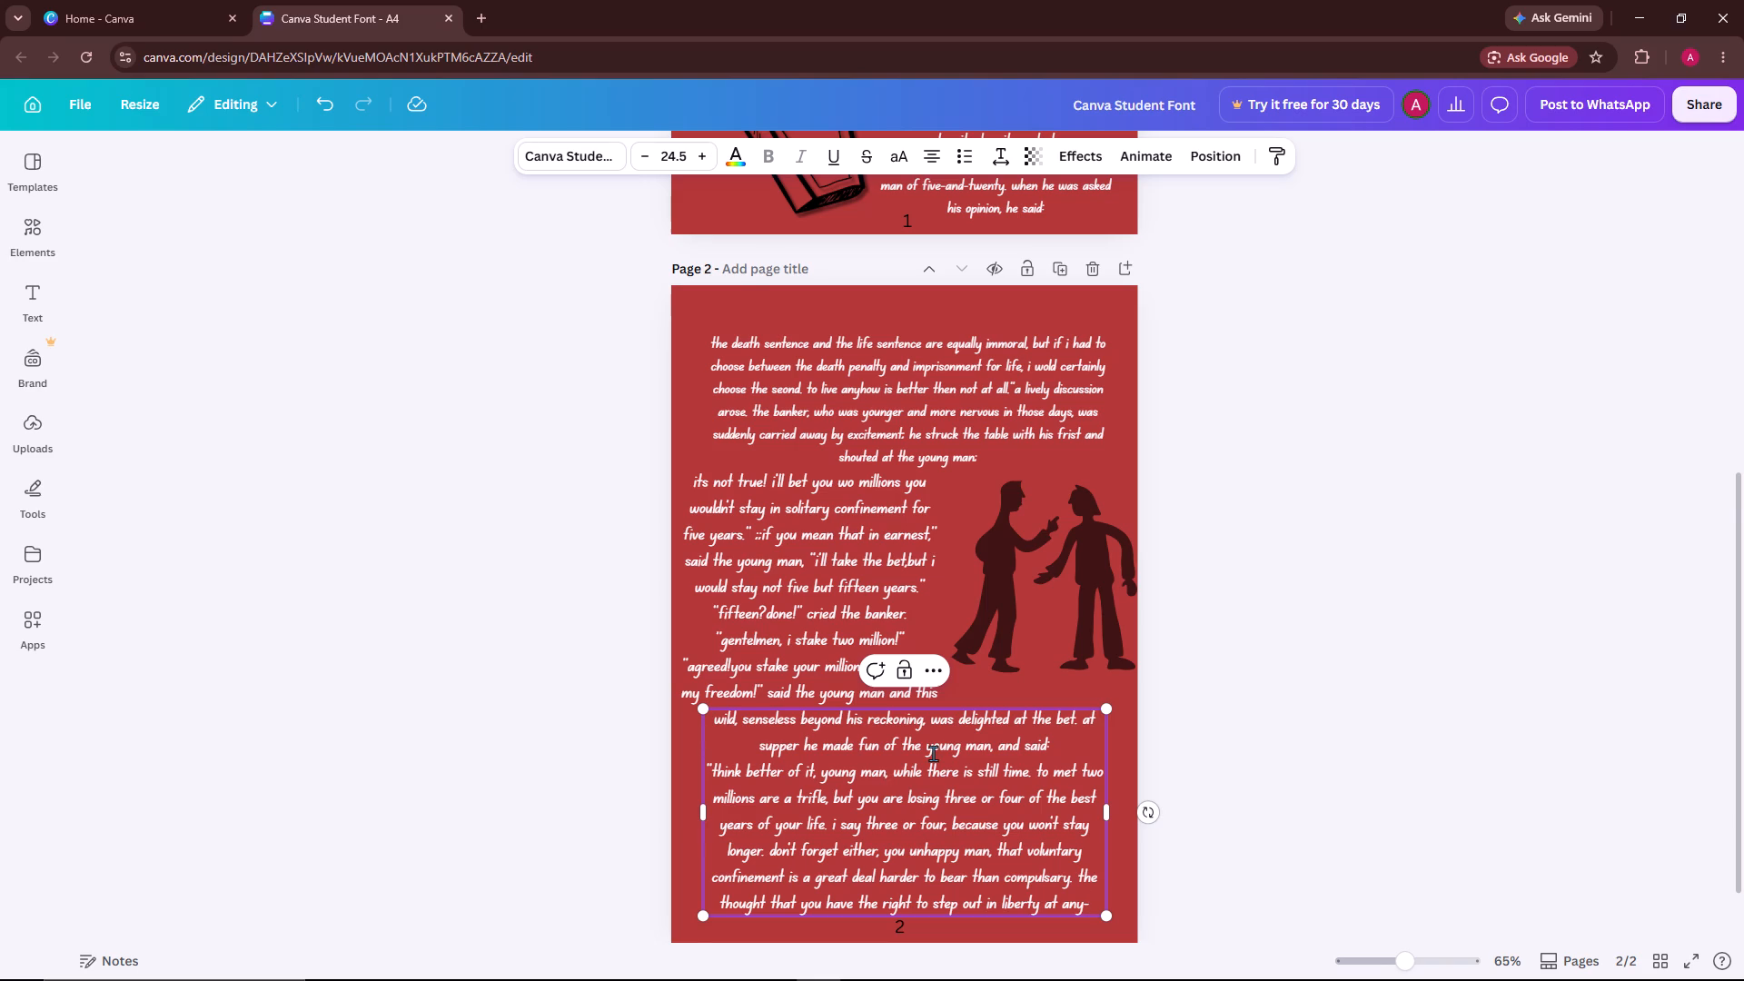
Duplicate page 2 to create page 3 of the document.
scroll(926, 791, down, 2)
scroll(1117, 588, down, 2)
scroll(1319, 570, up, 1)
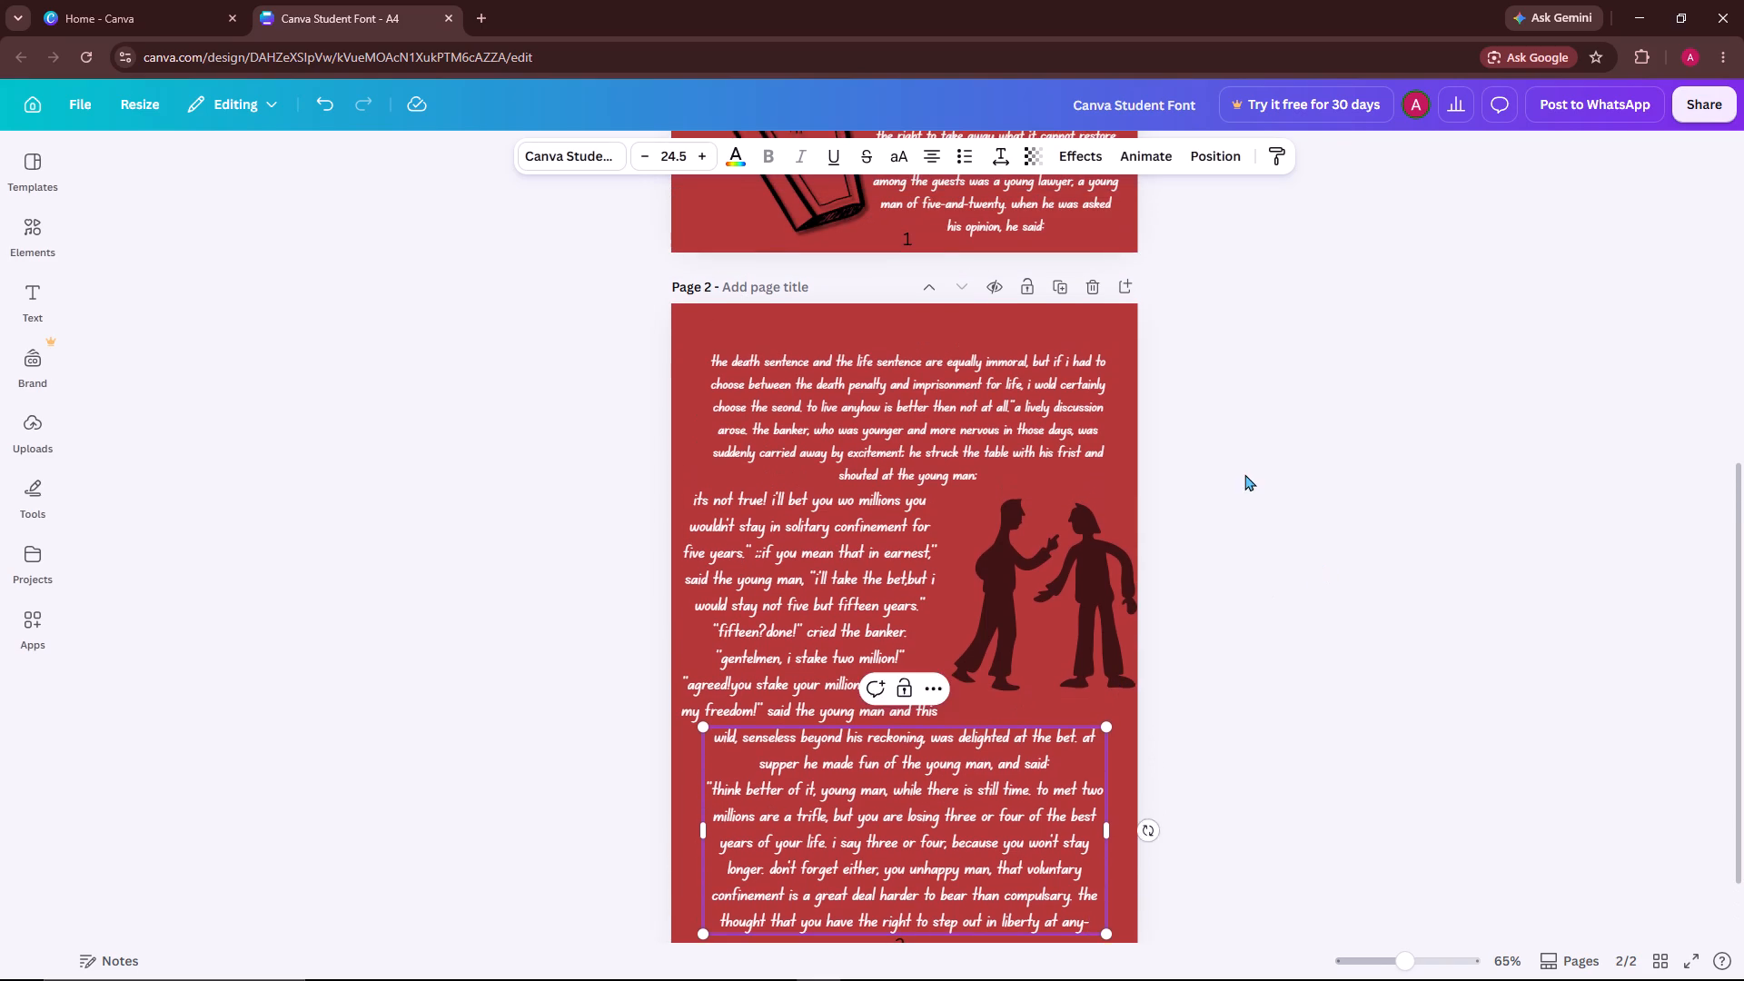
click(1244, 474)
click(1051, 282)
scroll(1309, 462, down, 2)
scroll(1309, 462, up, 1)
scroll(1309, 462, down, 1)
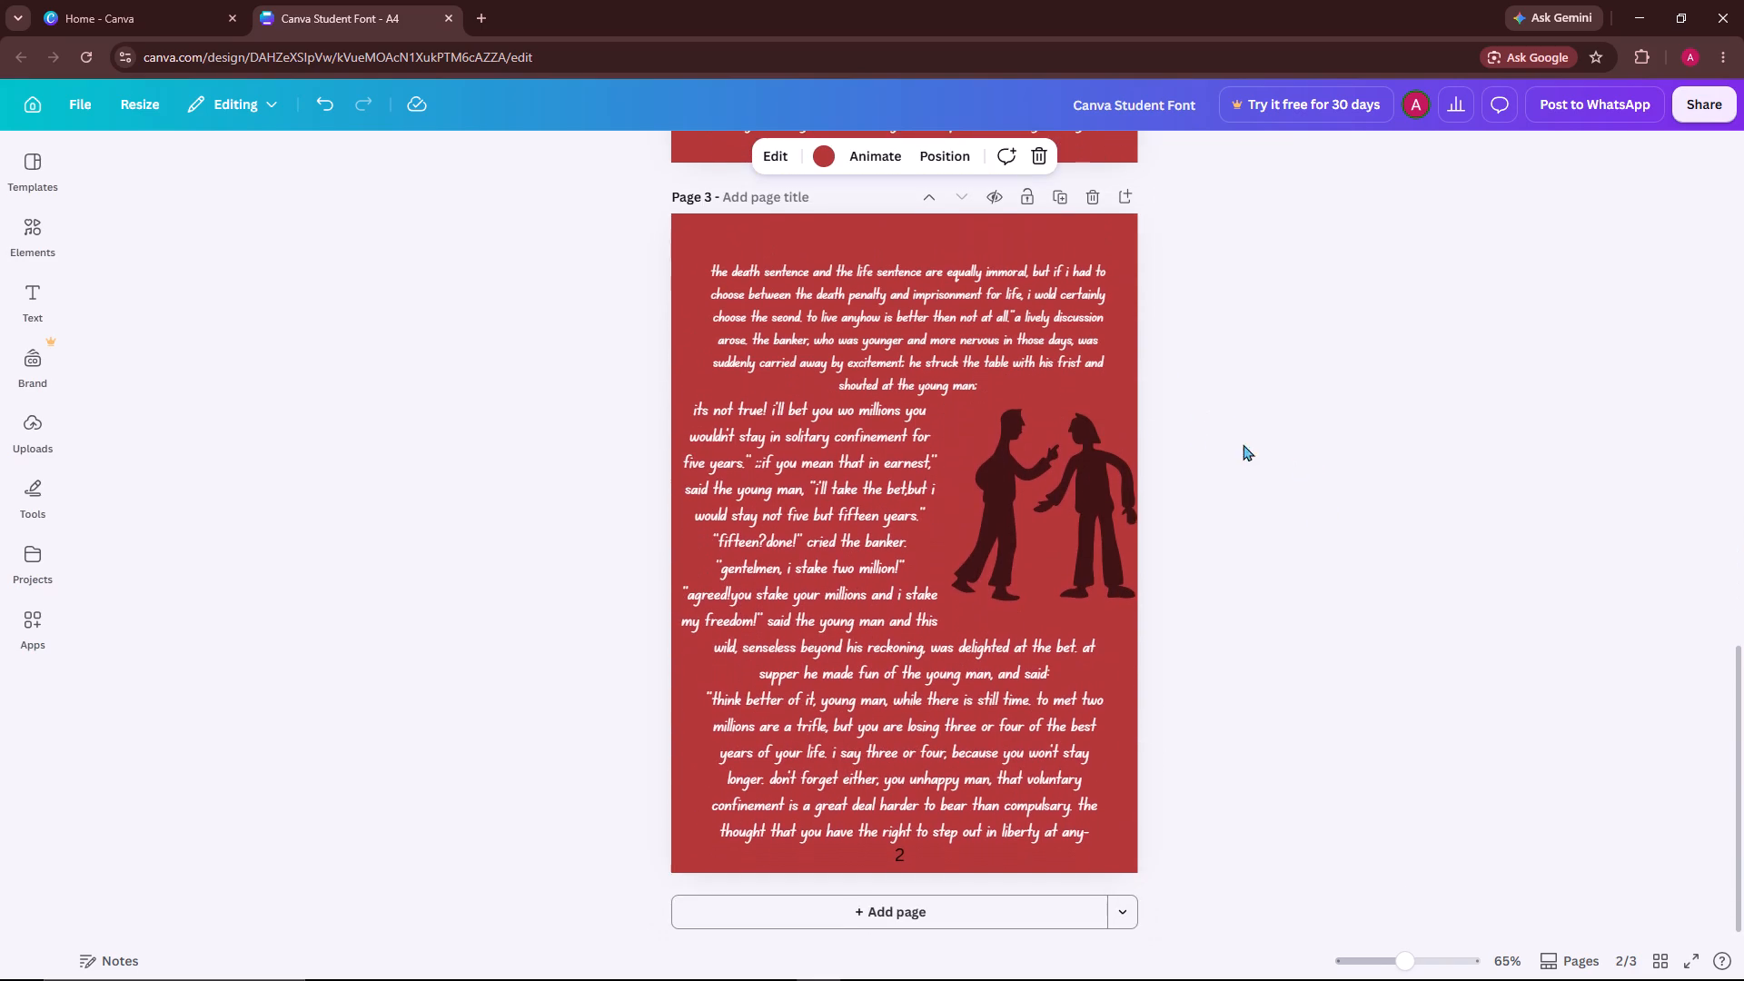
Clear the upper paragraph, the narrow dialogue text box and the two-figure silhouette illustration from page 3.
click(968, 355)
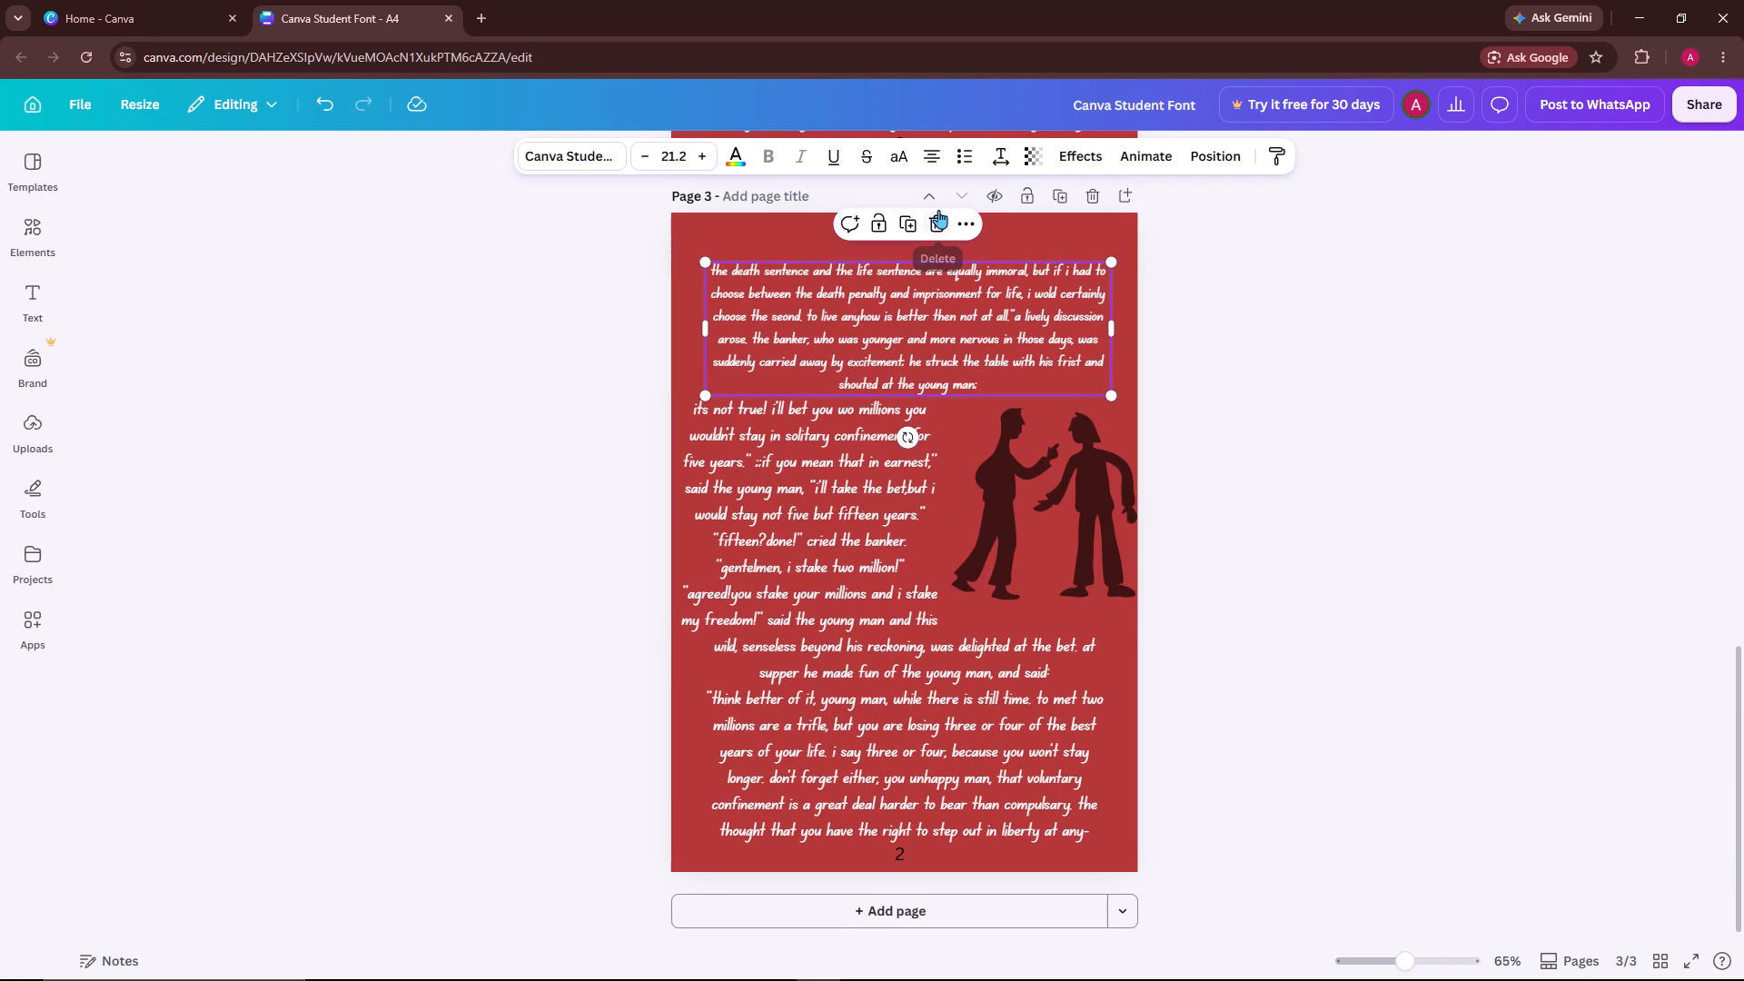
click(938, 210)
click(826, 478)
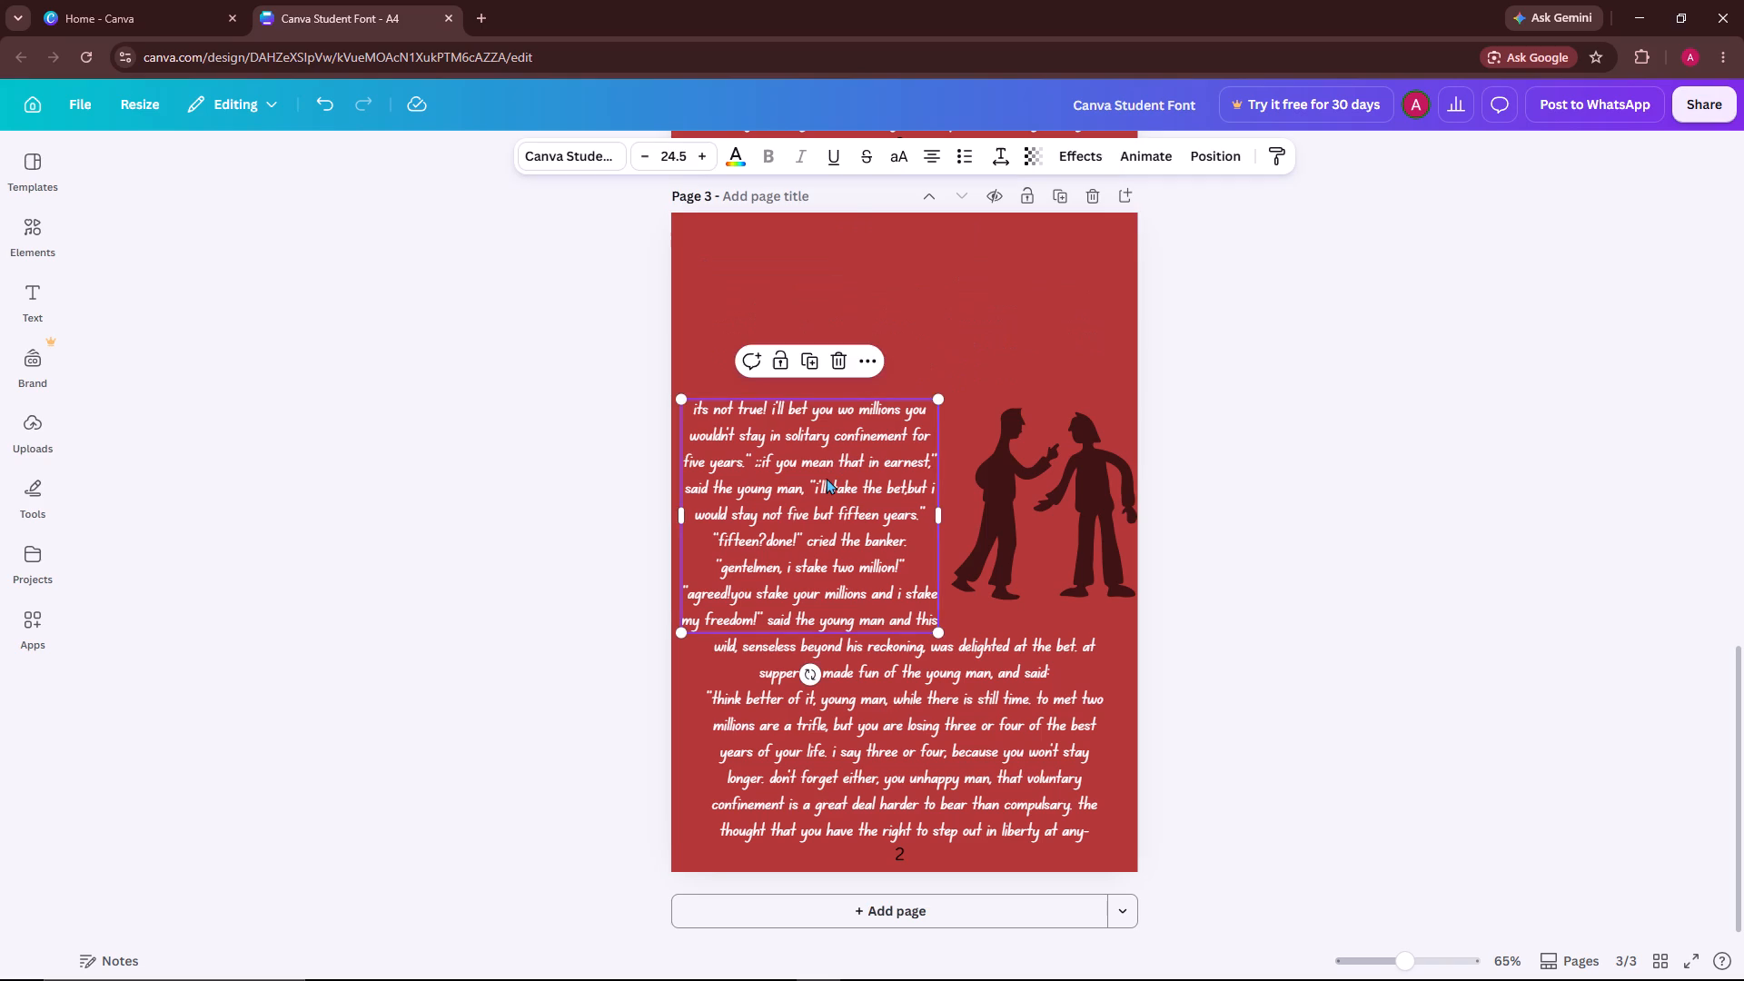
drag(826, 478, 836, 368)
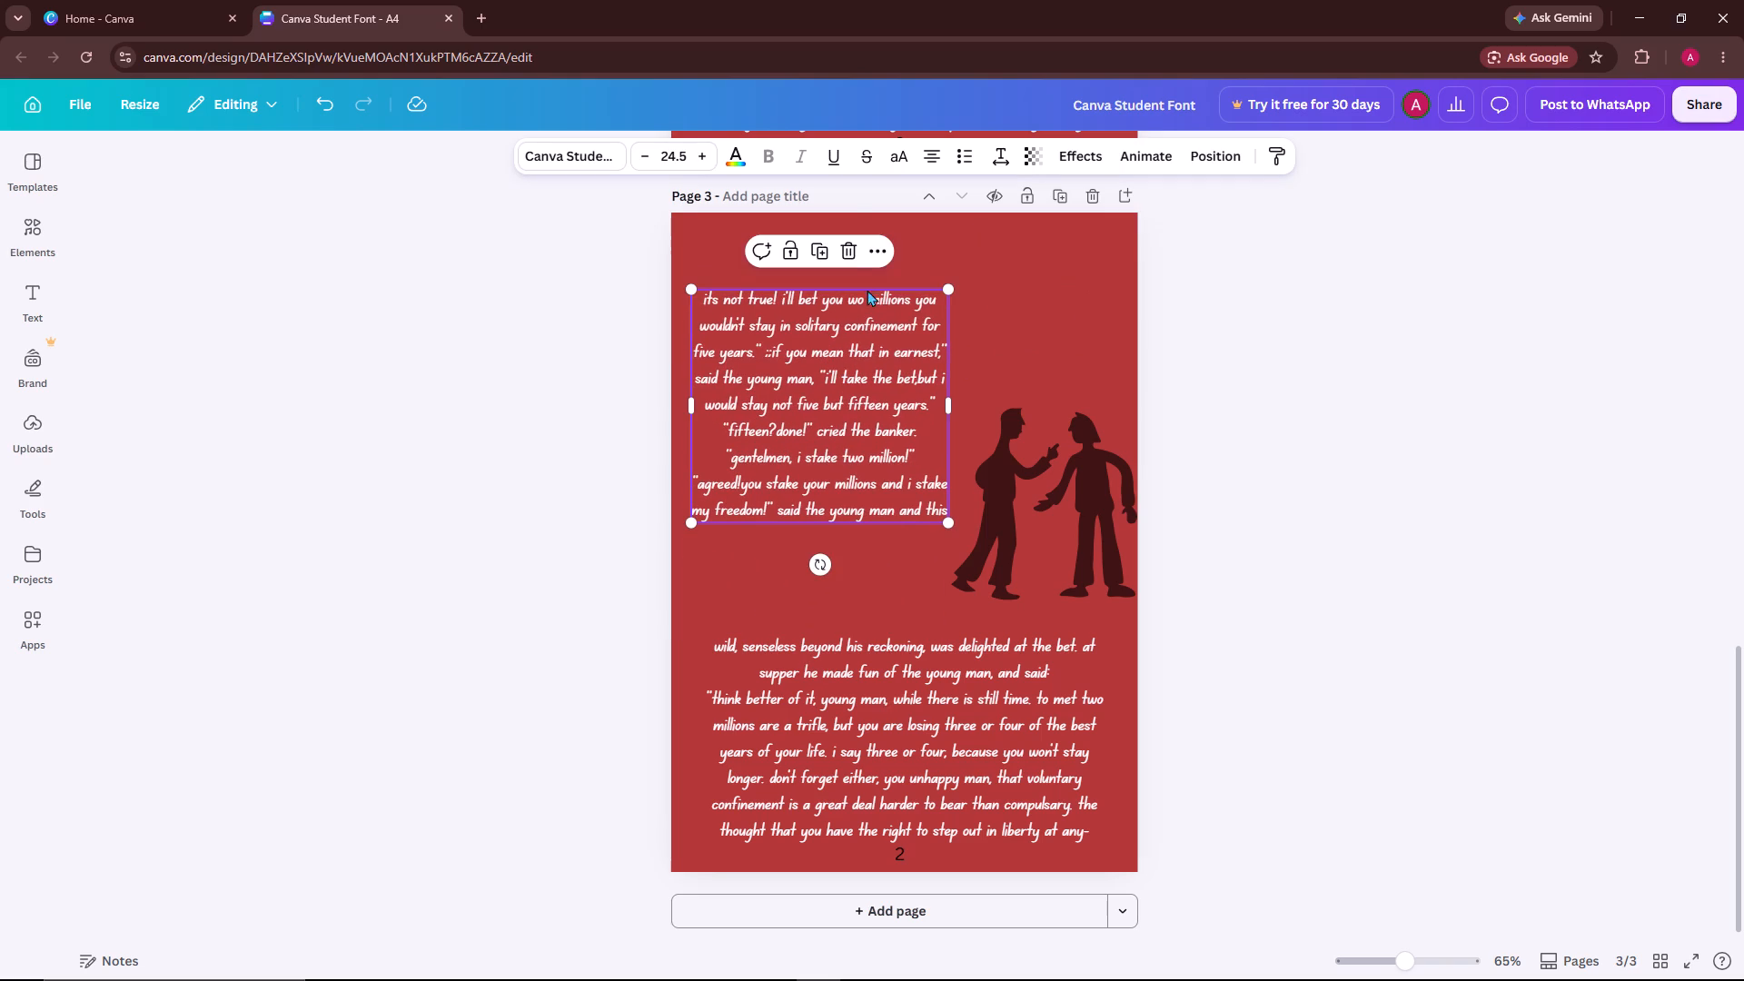
click(850, 262)
click(1014, 507)
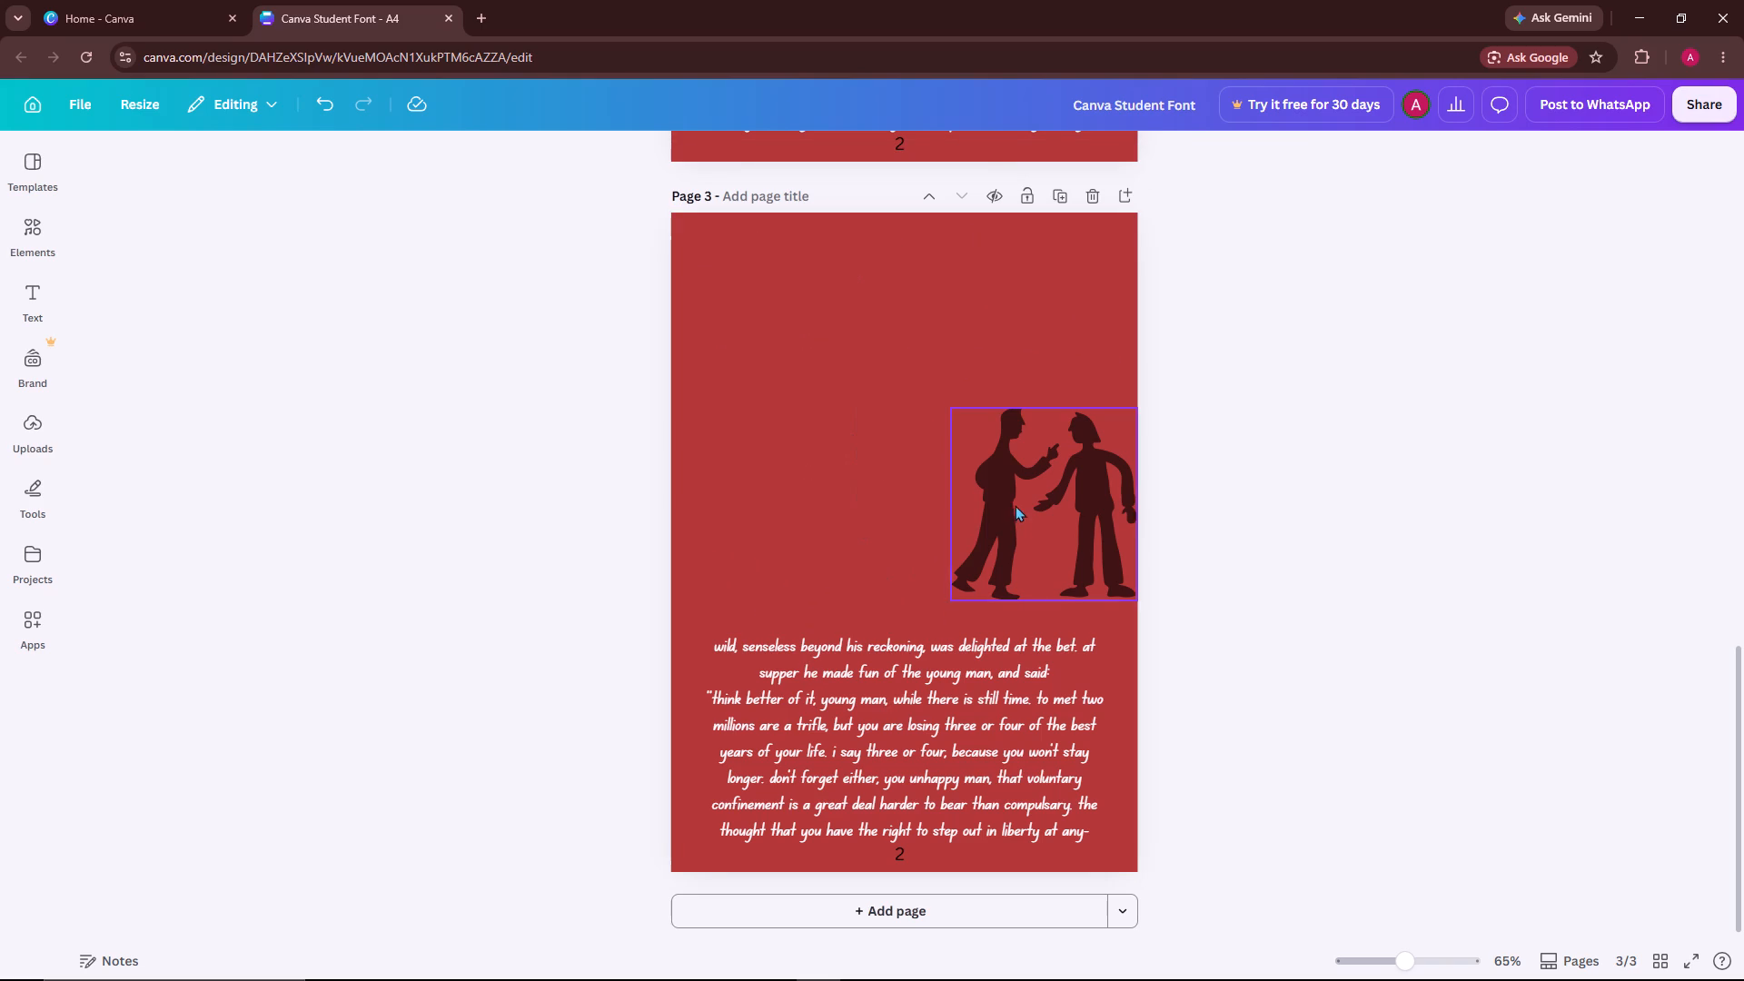
click(1061, 375)
Move the remaining wide text box on page 3 up near the page's top edge.
drag(945, 679, 939, 401)
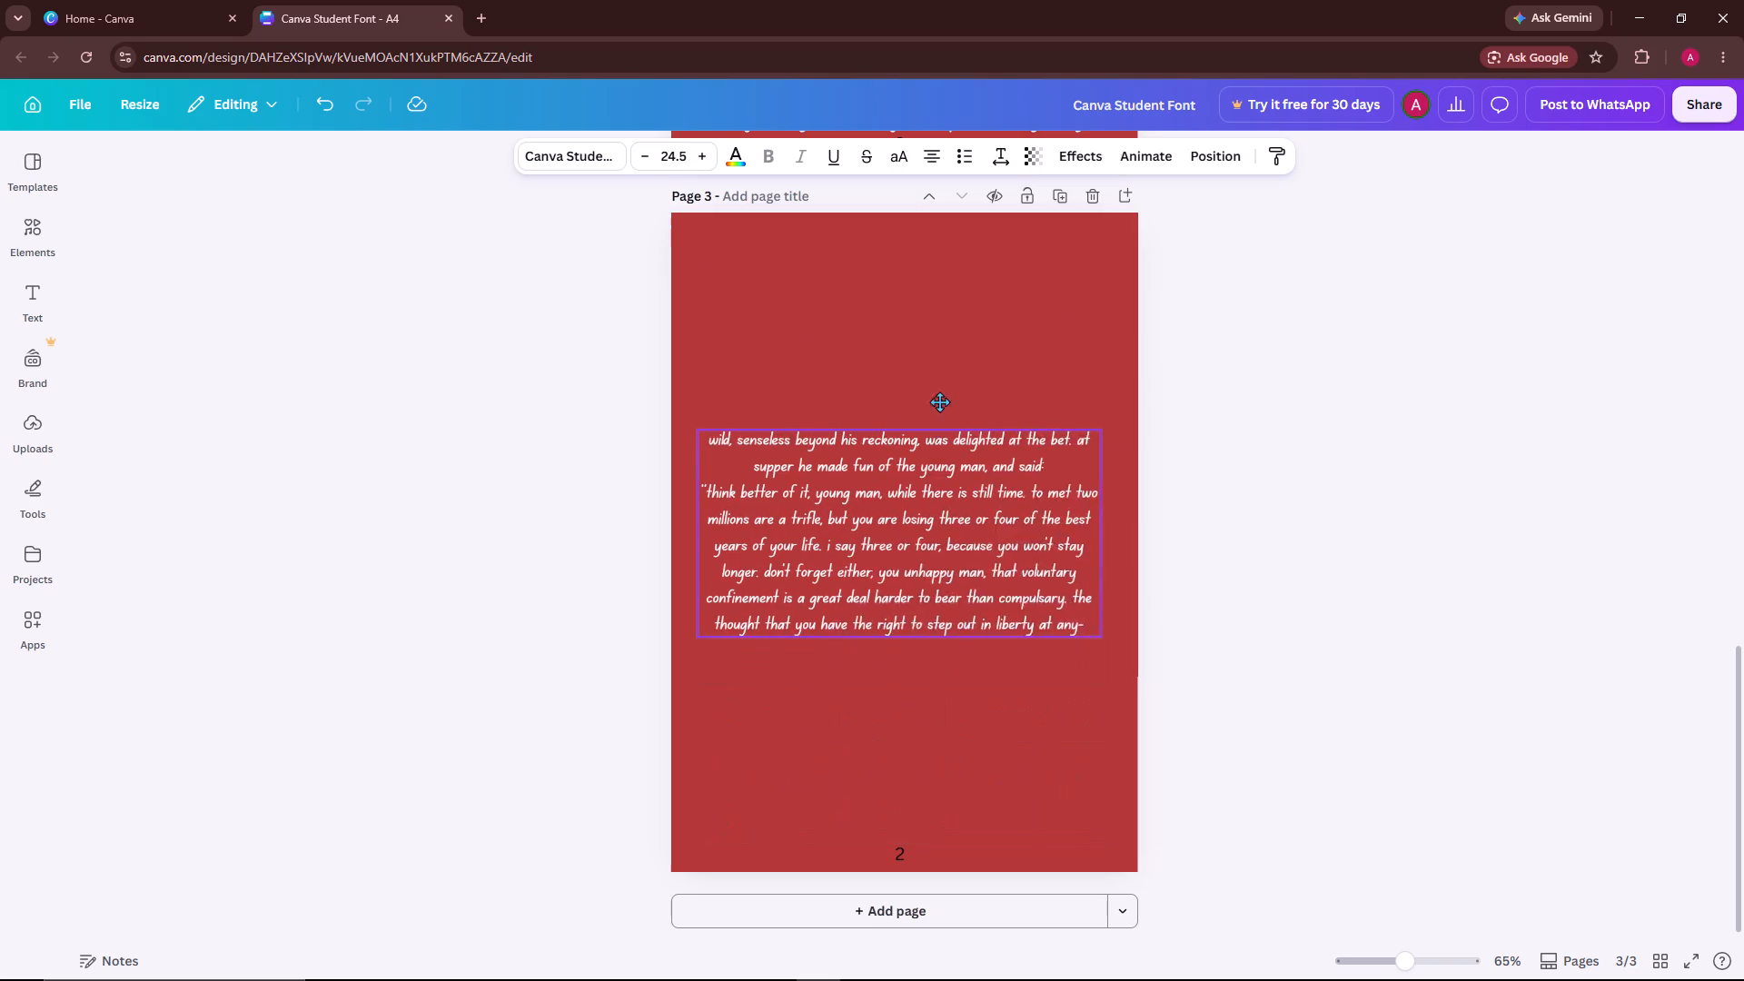
drag(939, 401, 941, 292)
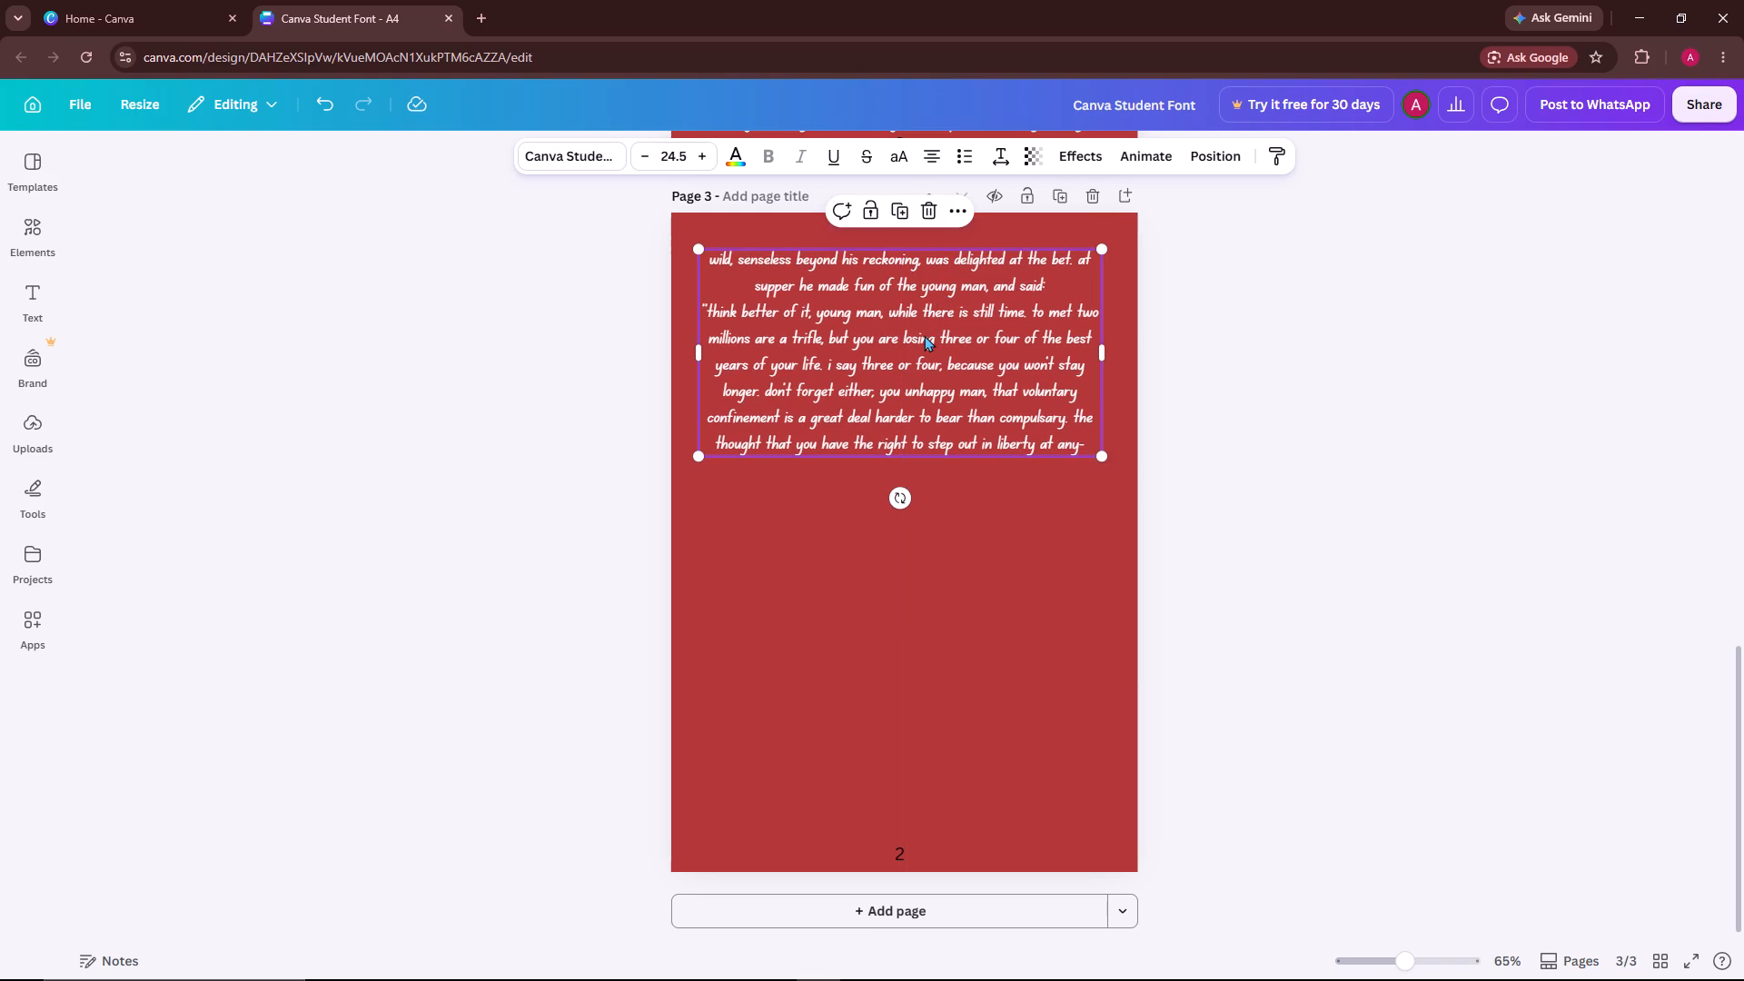
Clear the whole existing passage from the wide text box on page 3, keeping the empty box.
double_click(924, 335)
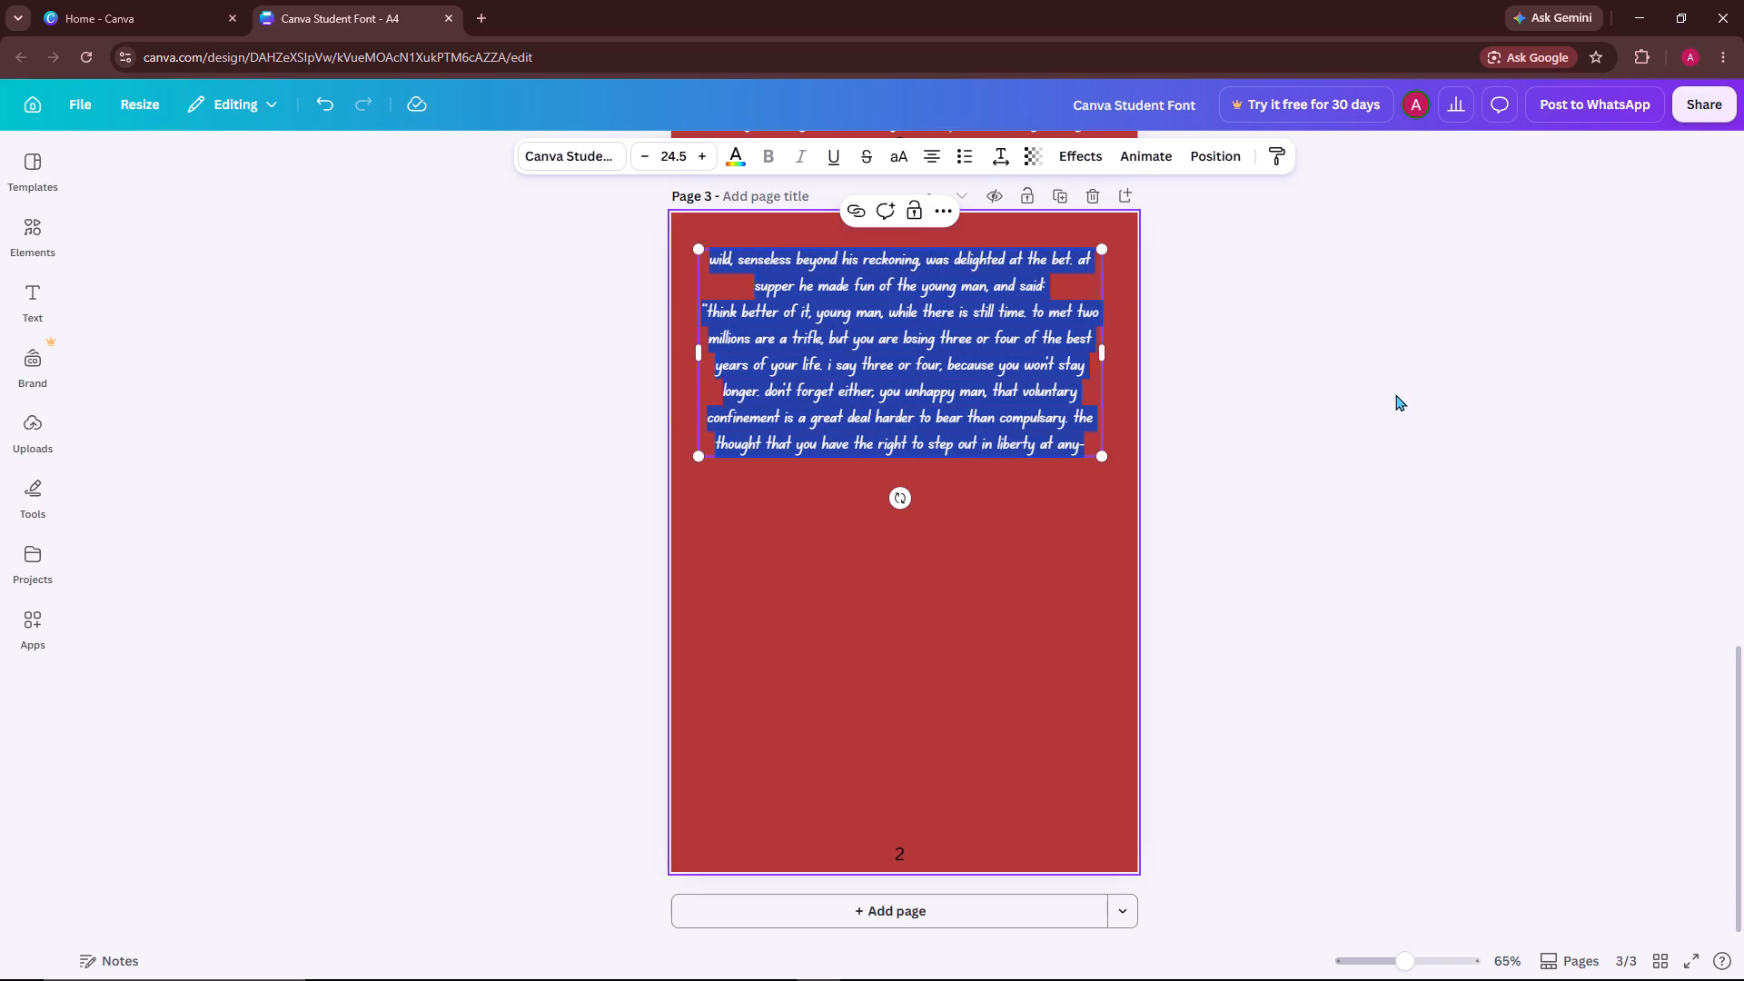
click(1395, 394)
click(954, 364)
click(954, 337)
key(BackSpace)
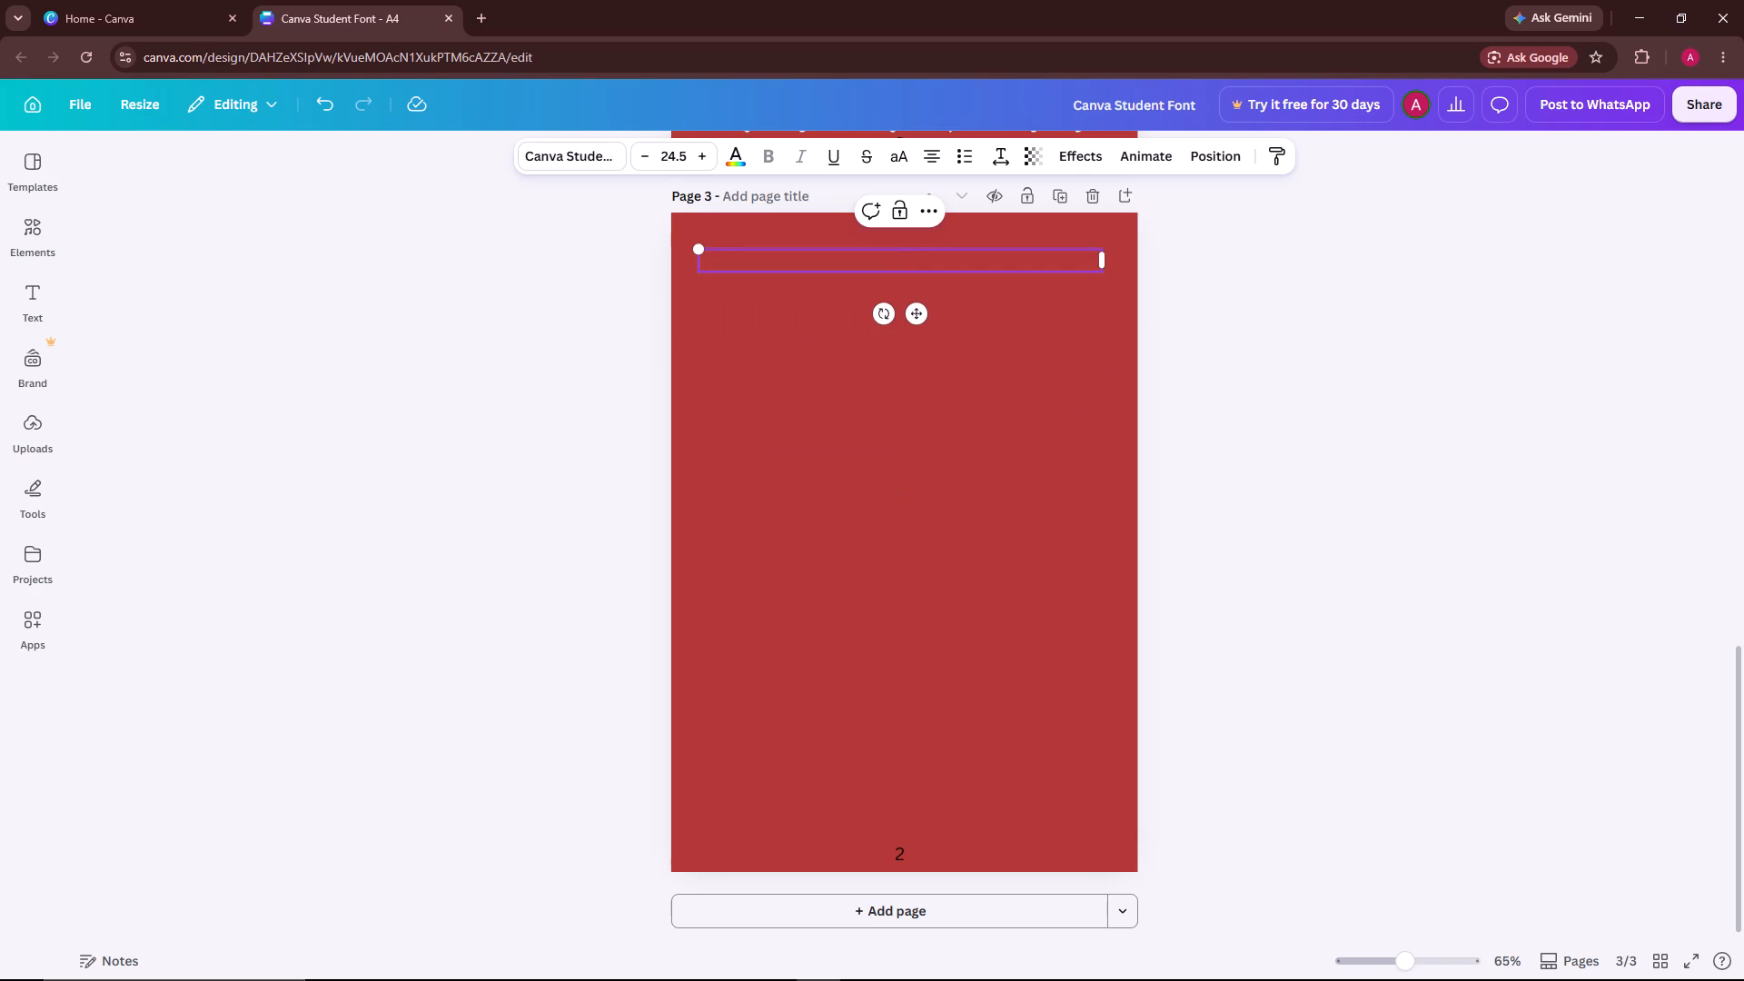
Start the passage in the emptied page 3 text box with "moment will poison your whole".
text(monet)
key(n)
key(BackSpace)
key(BackSpace)
key(BackSpace)
key(BackSpace)
text(ment)
key(space)
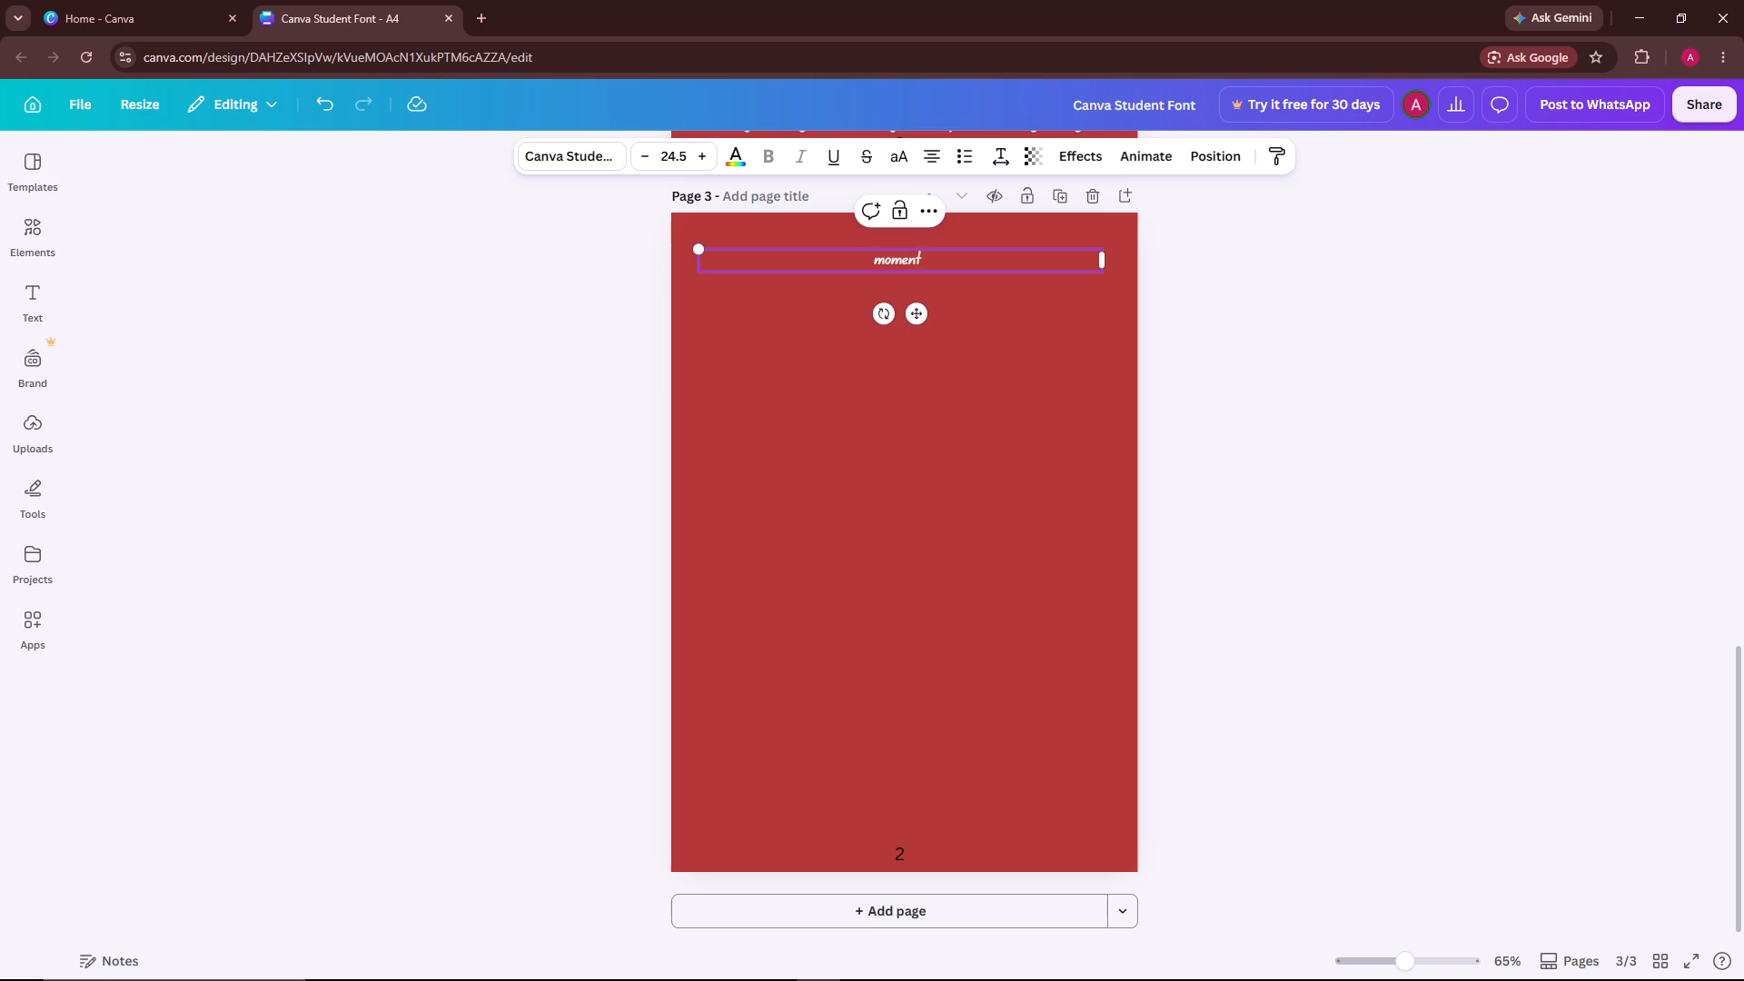
text(will)
key(space)
text(poi)
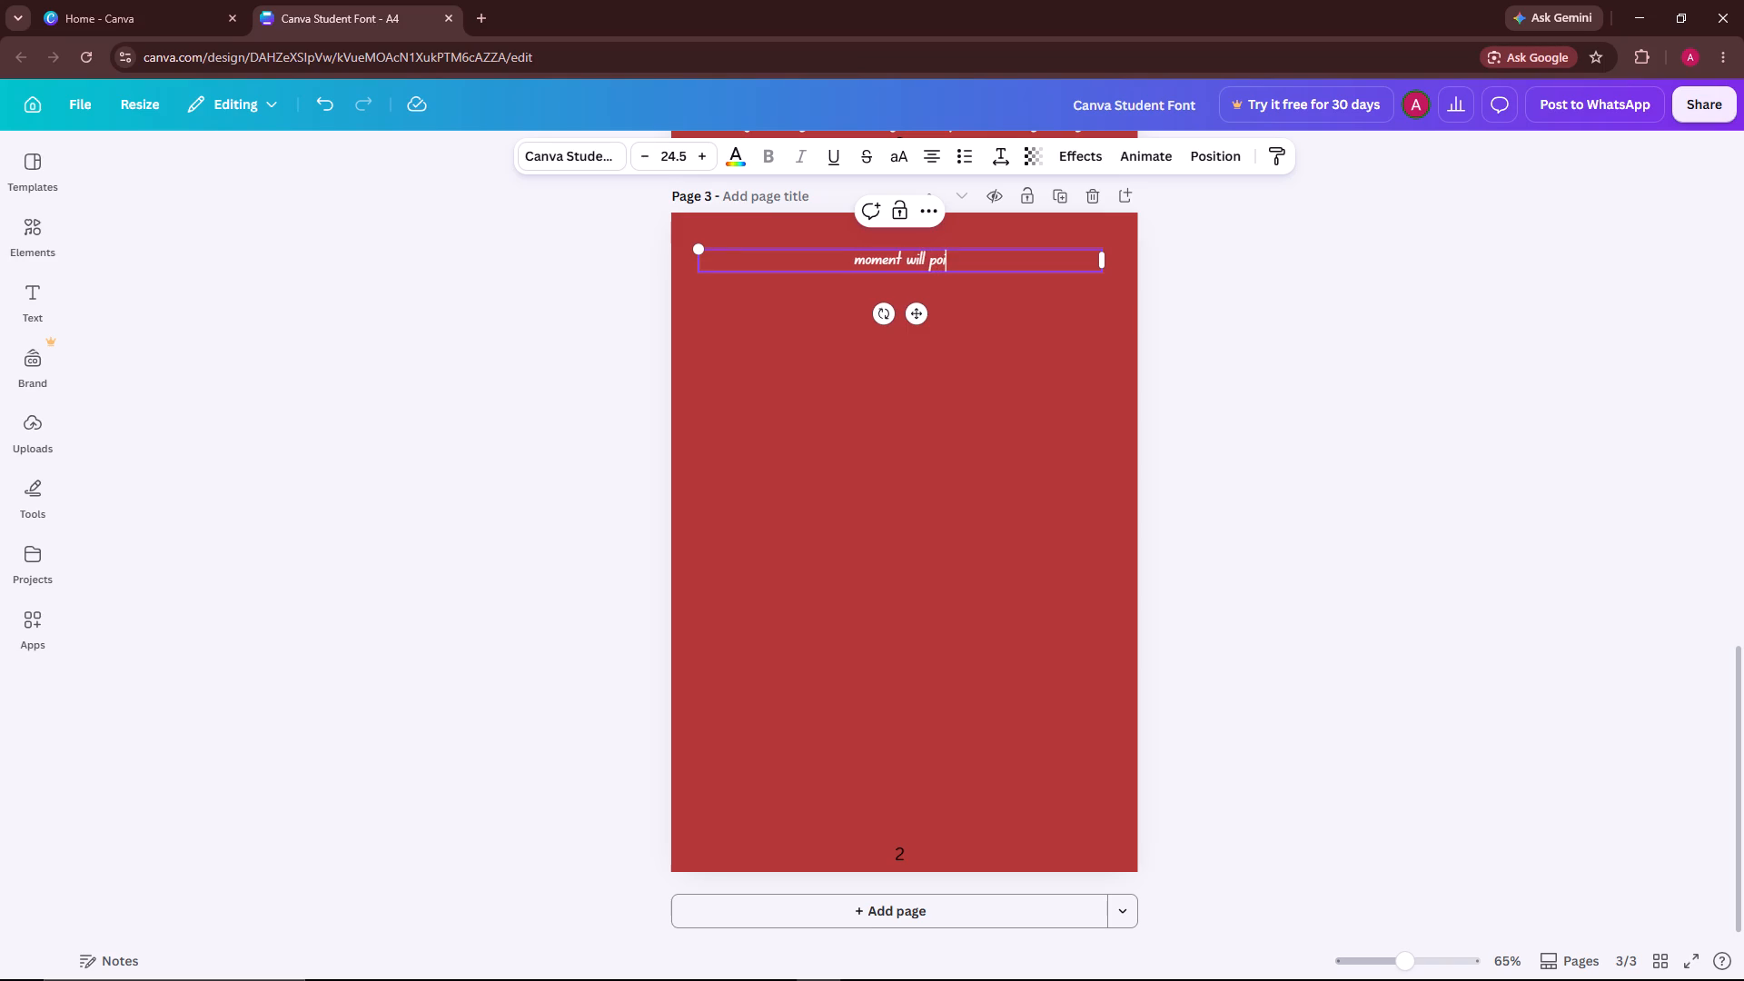
text(son)
key(space)
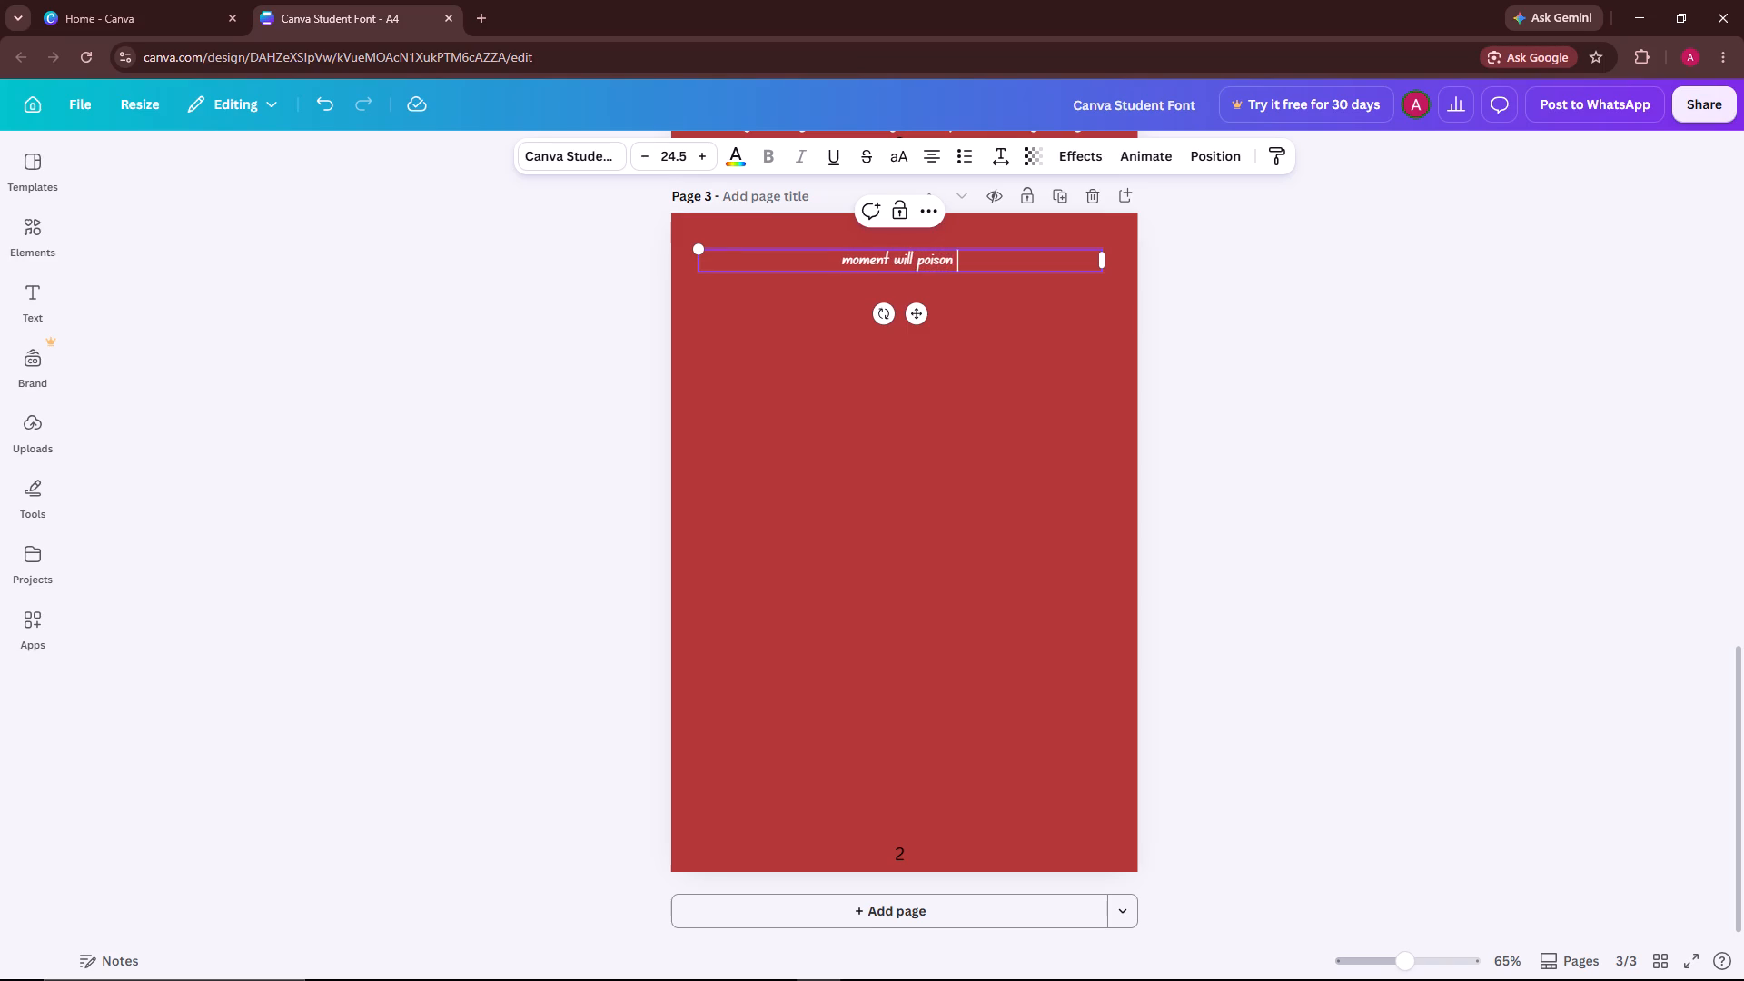
text(your)
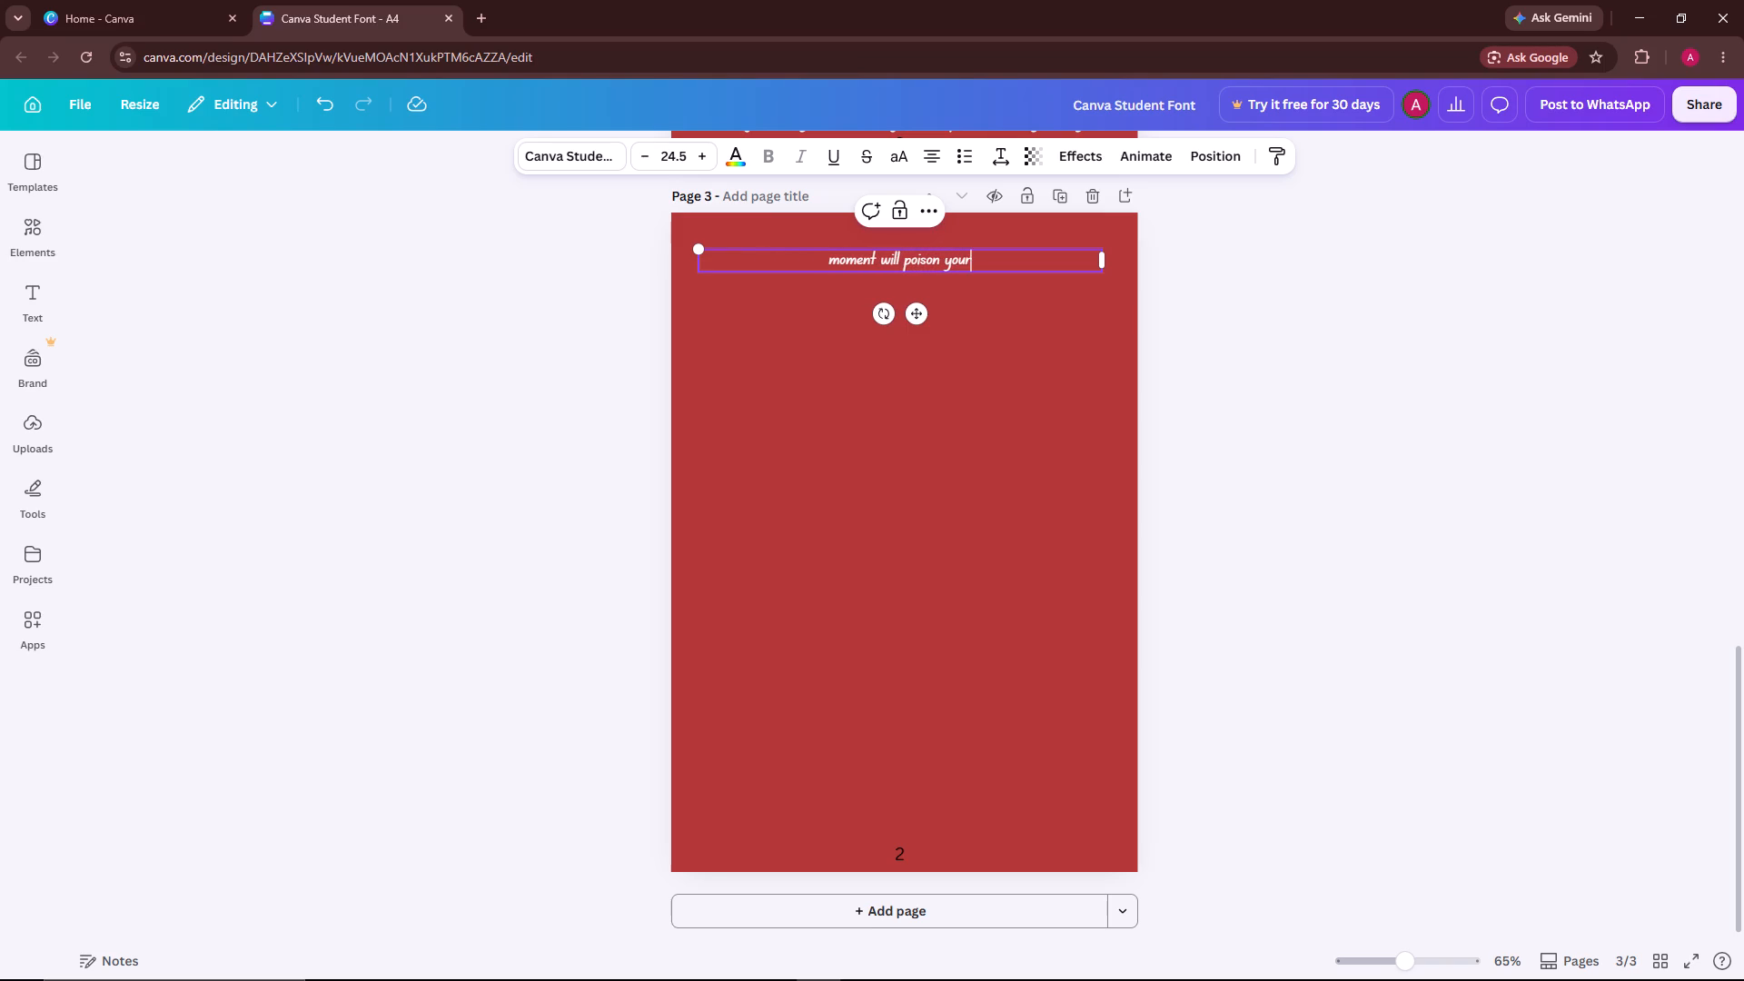
key(space)
text(whole)
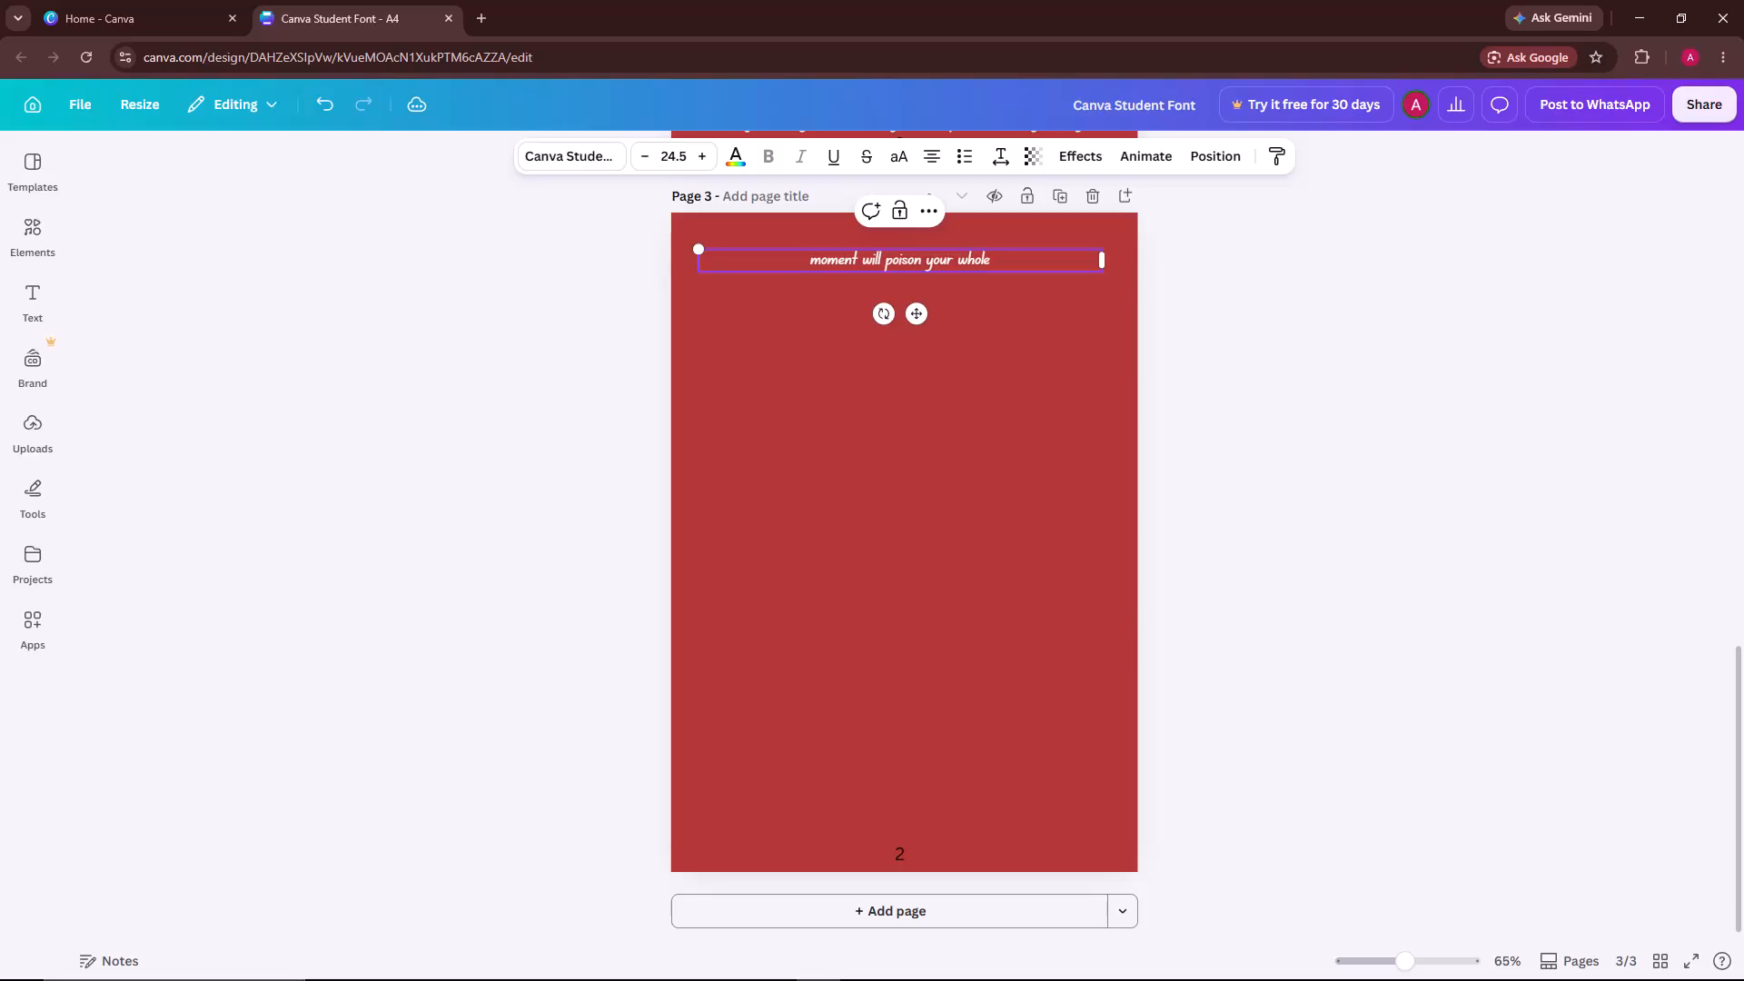
key(space)
Complete the first sentence of the page 3 text box with "existance in prison.".
text(e)
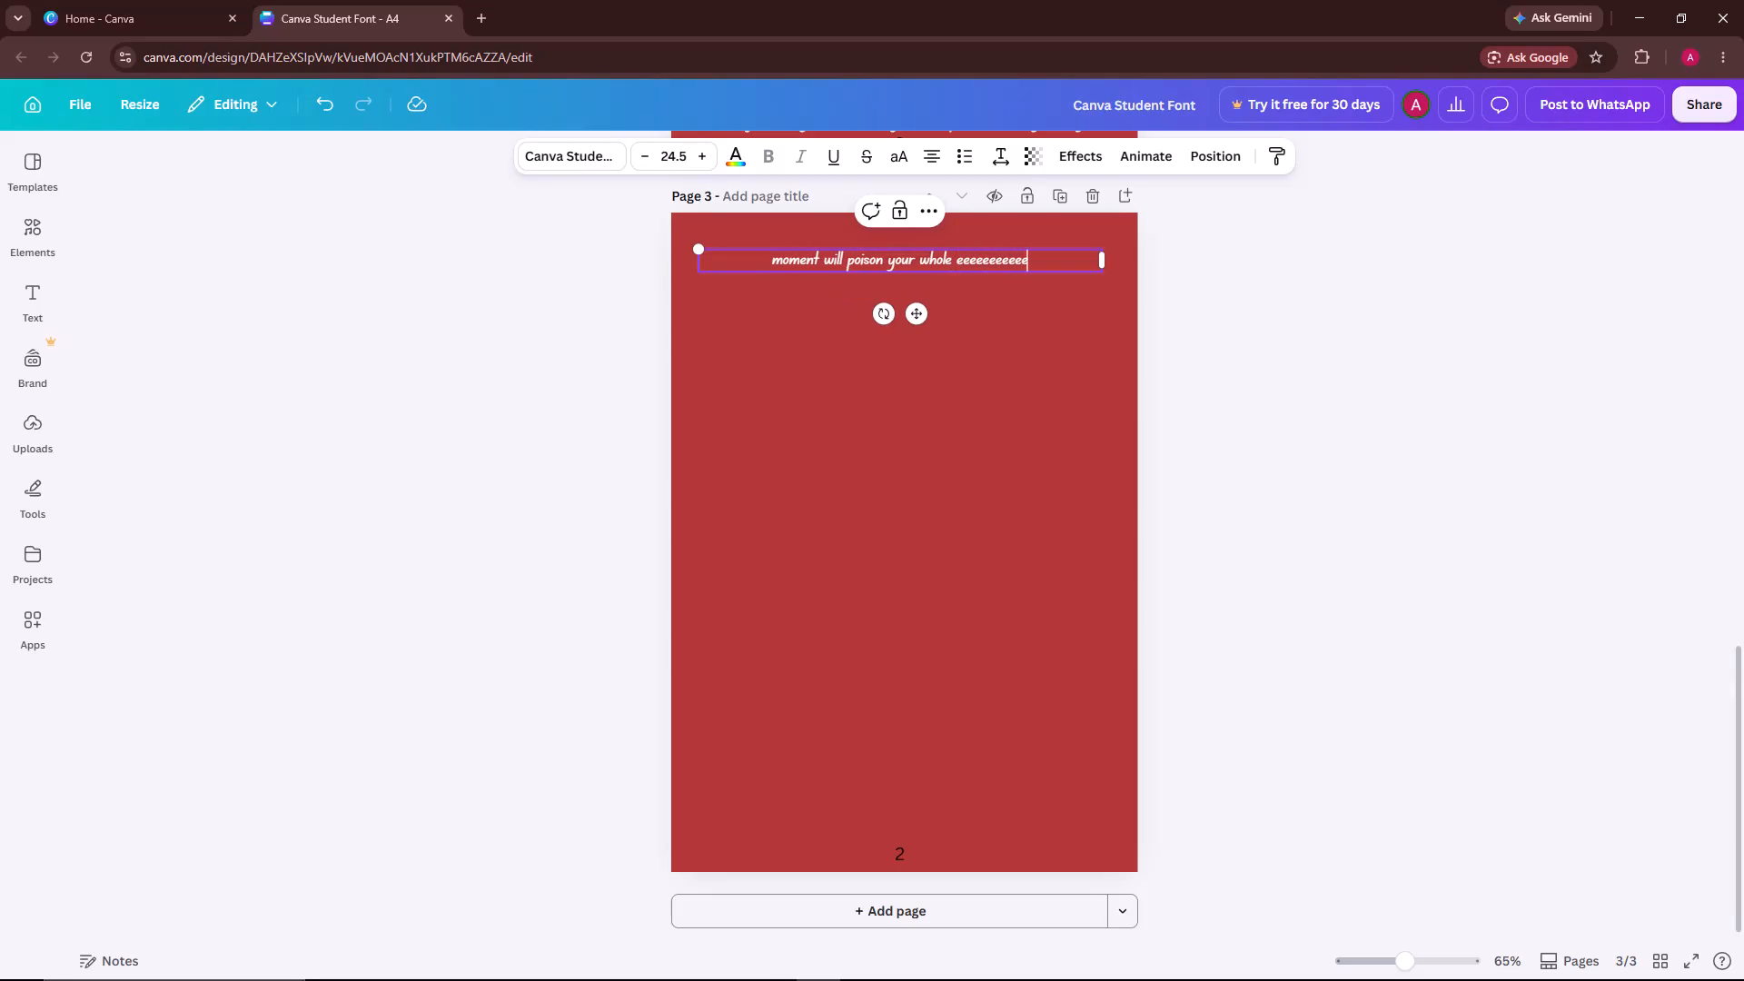
text(tn)
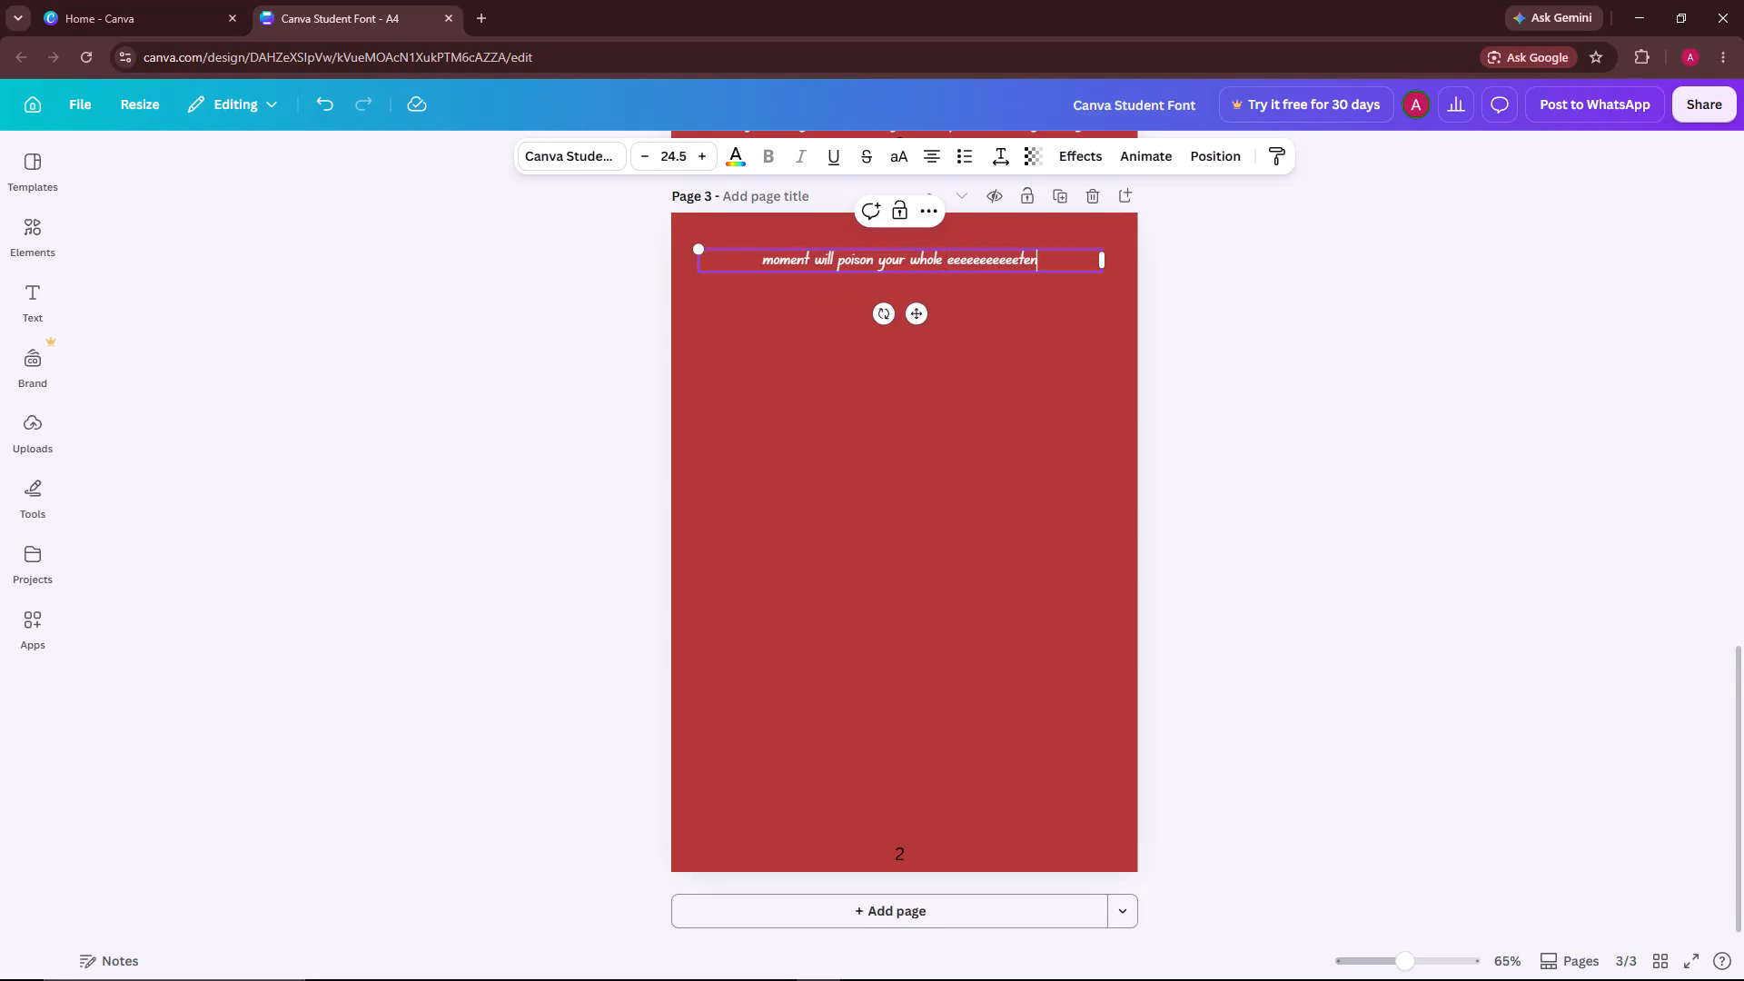
text(ce)
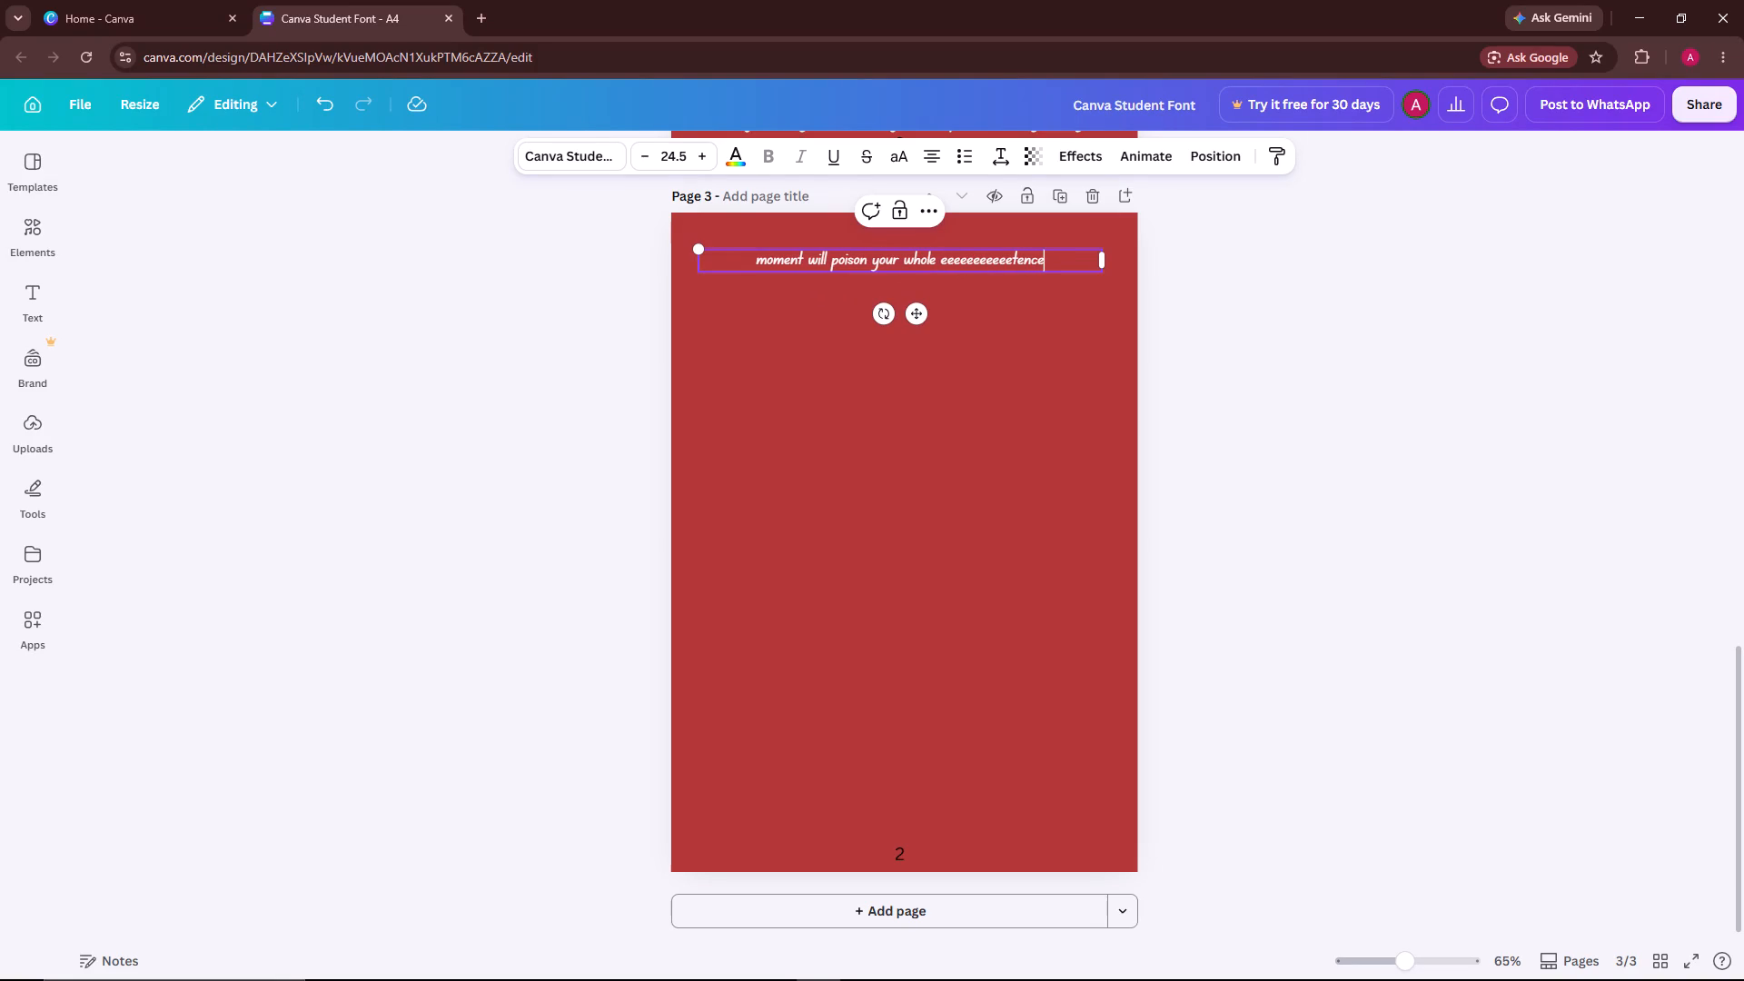
key(BackSpace)
key(BackSpace)
key(BackSpace)
key(BackSpace)
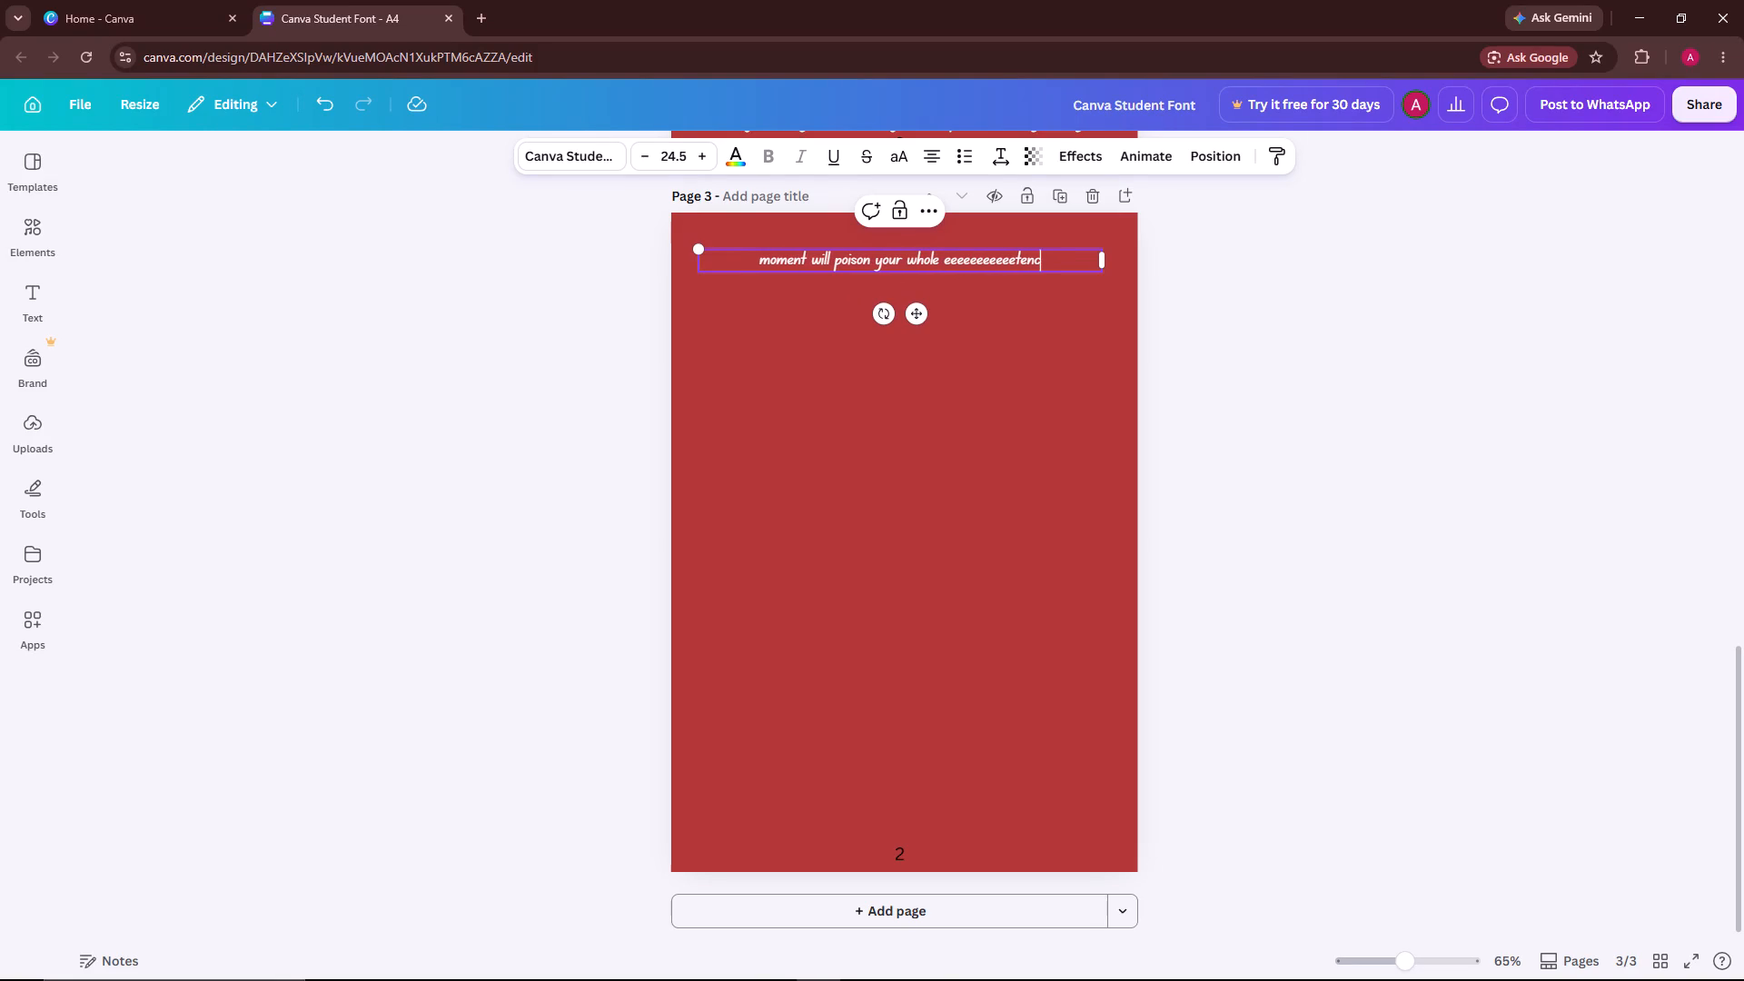
key(BackSpace)
key(BackSpace)
key(BackSpace)
key(BackSpace)
key(BackSpace)
key(BackSpace)
key(BackSpace)
key(BackSpace)
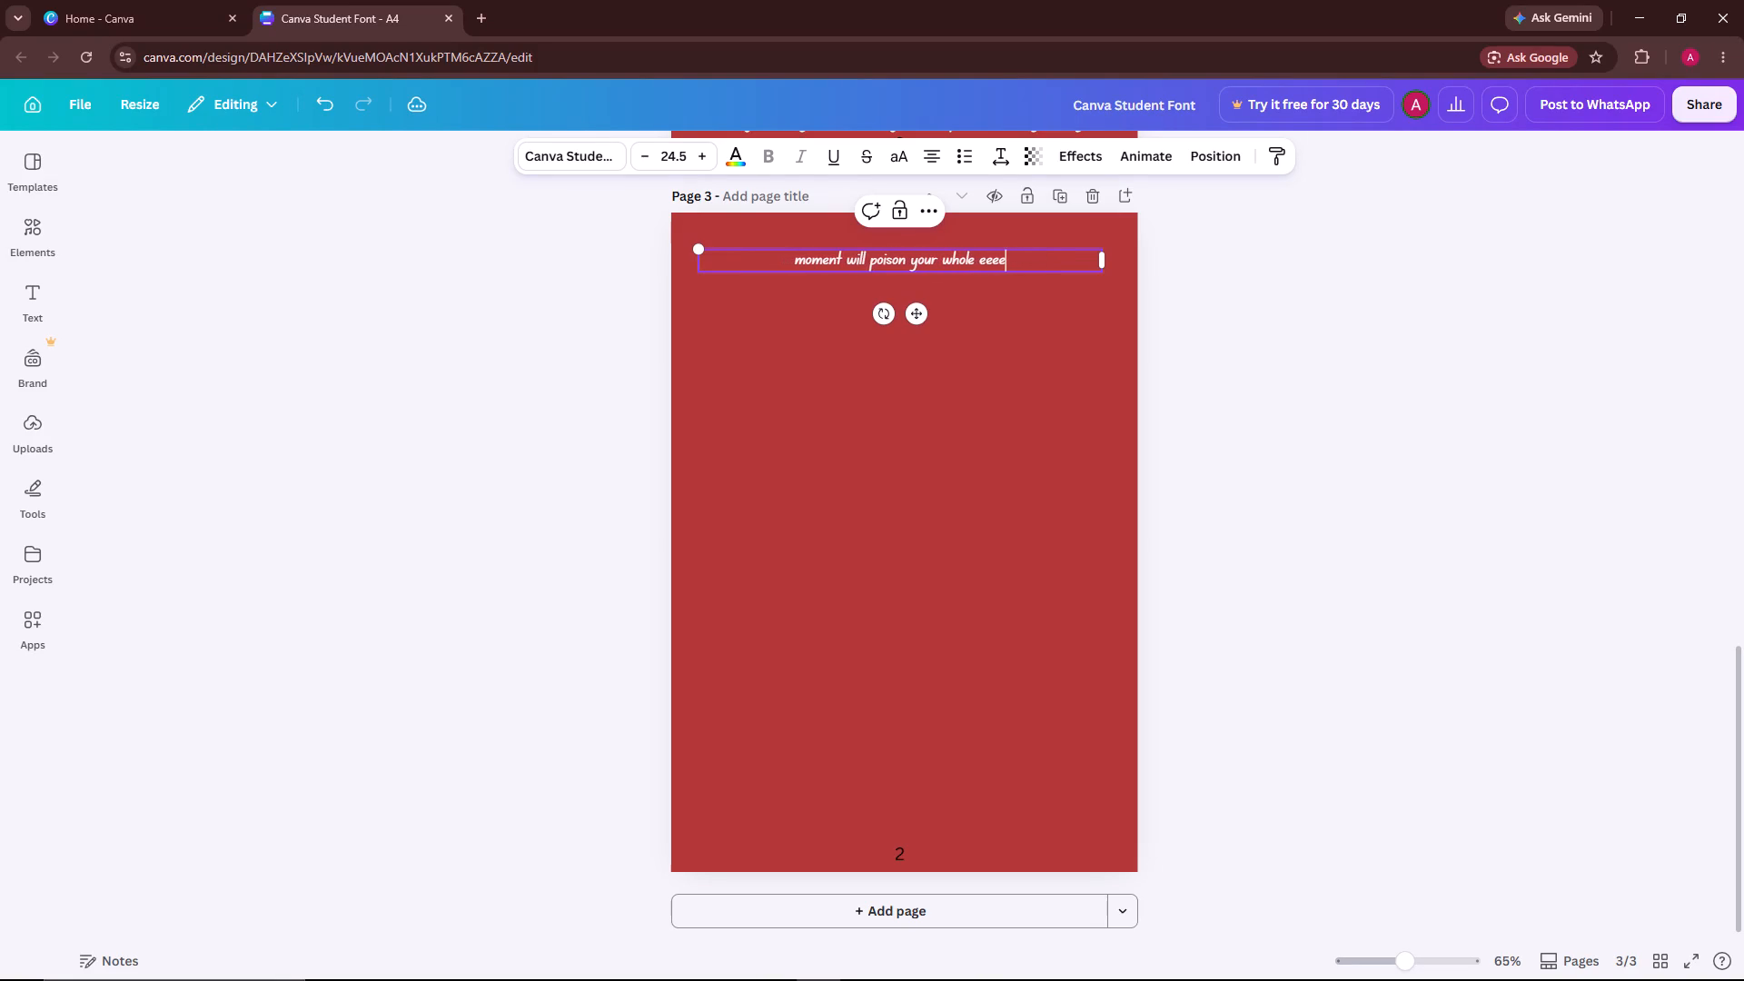
key(BackSpace)
key(BackSpace)
key(BackSpace)
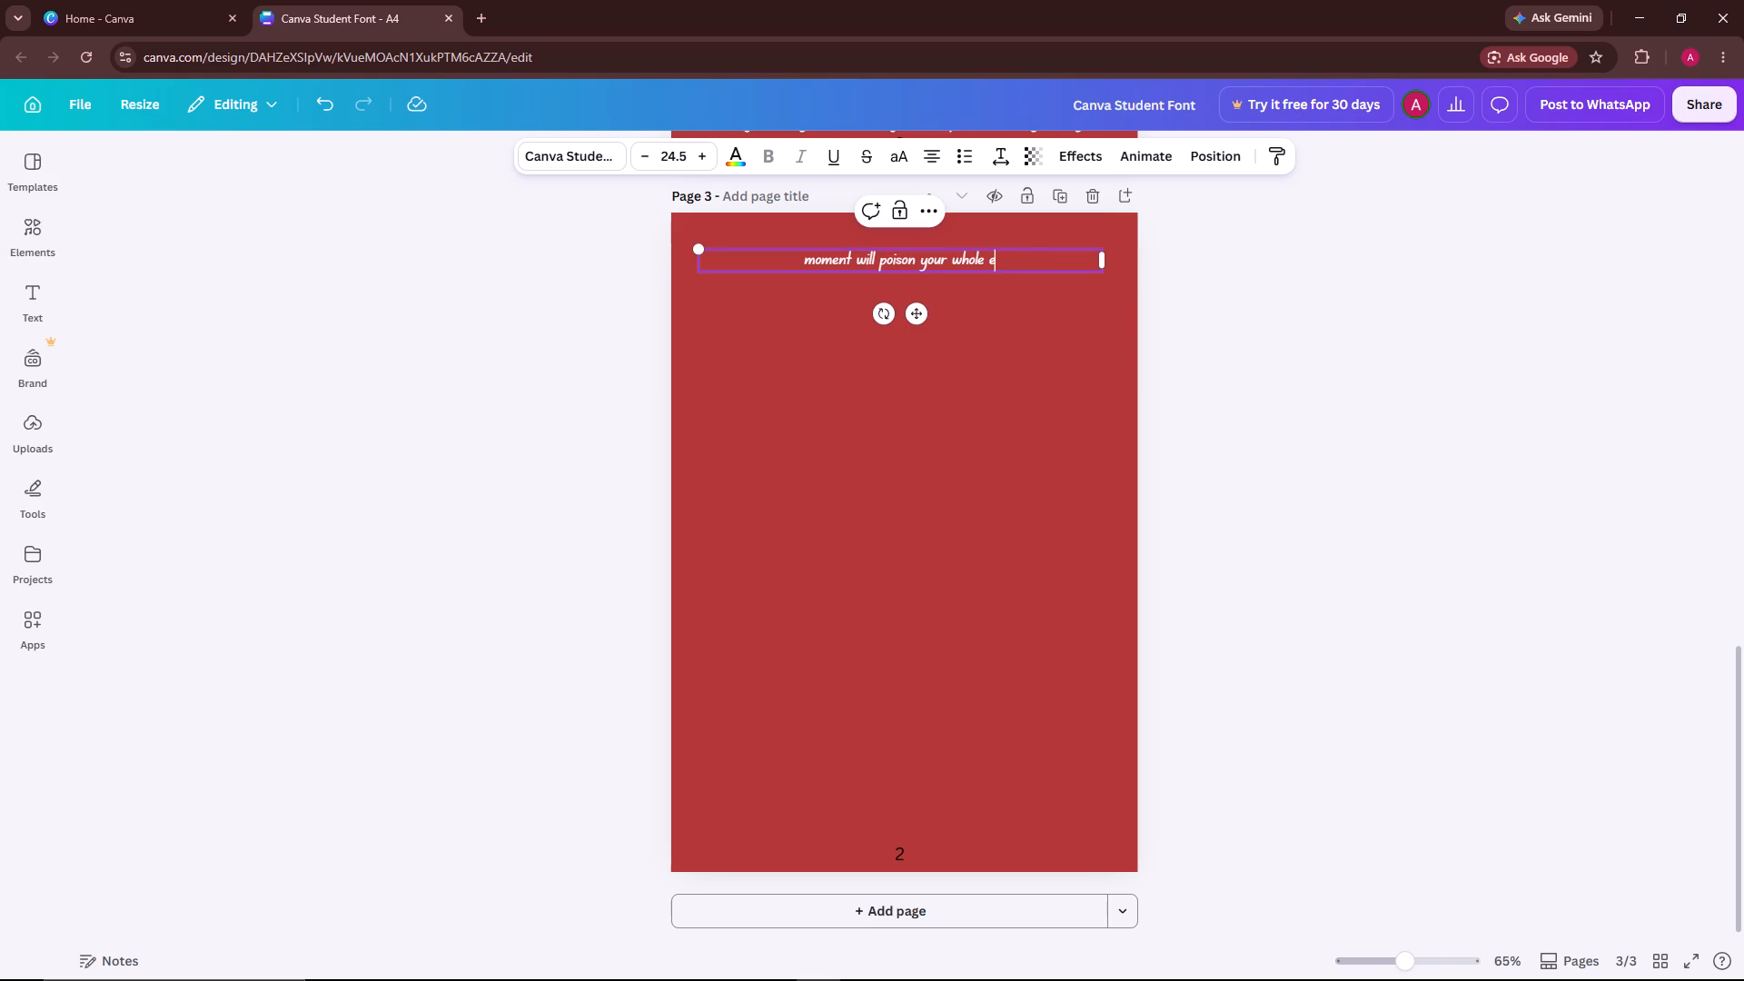
text(xo)
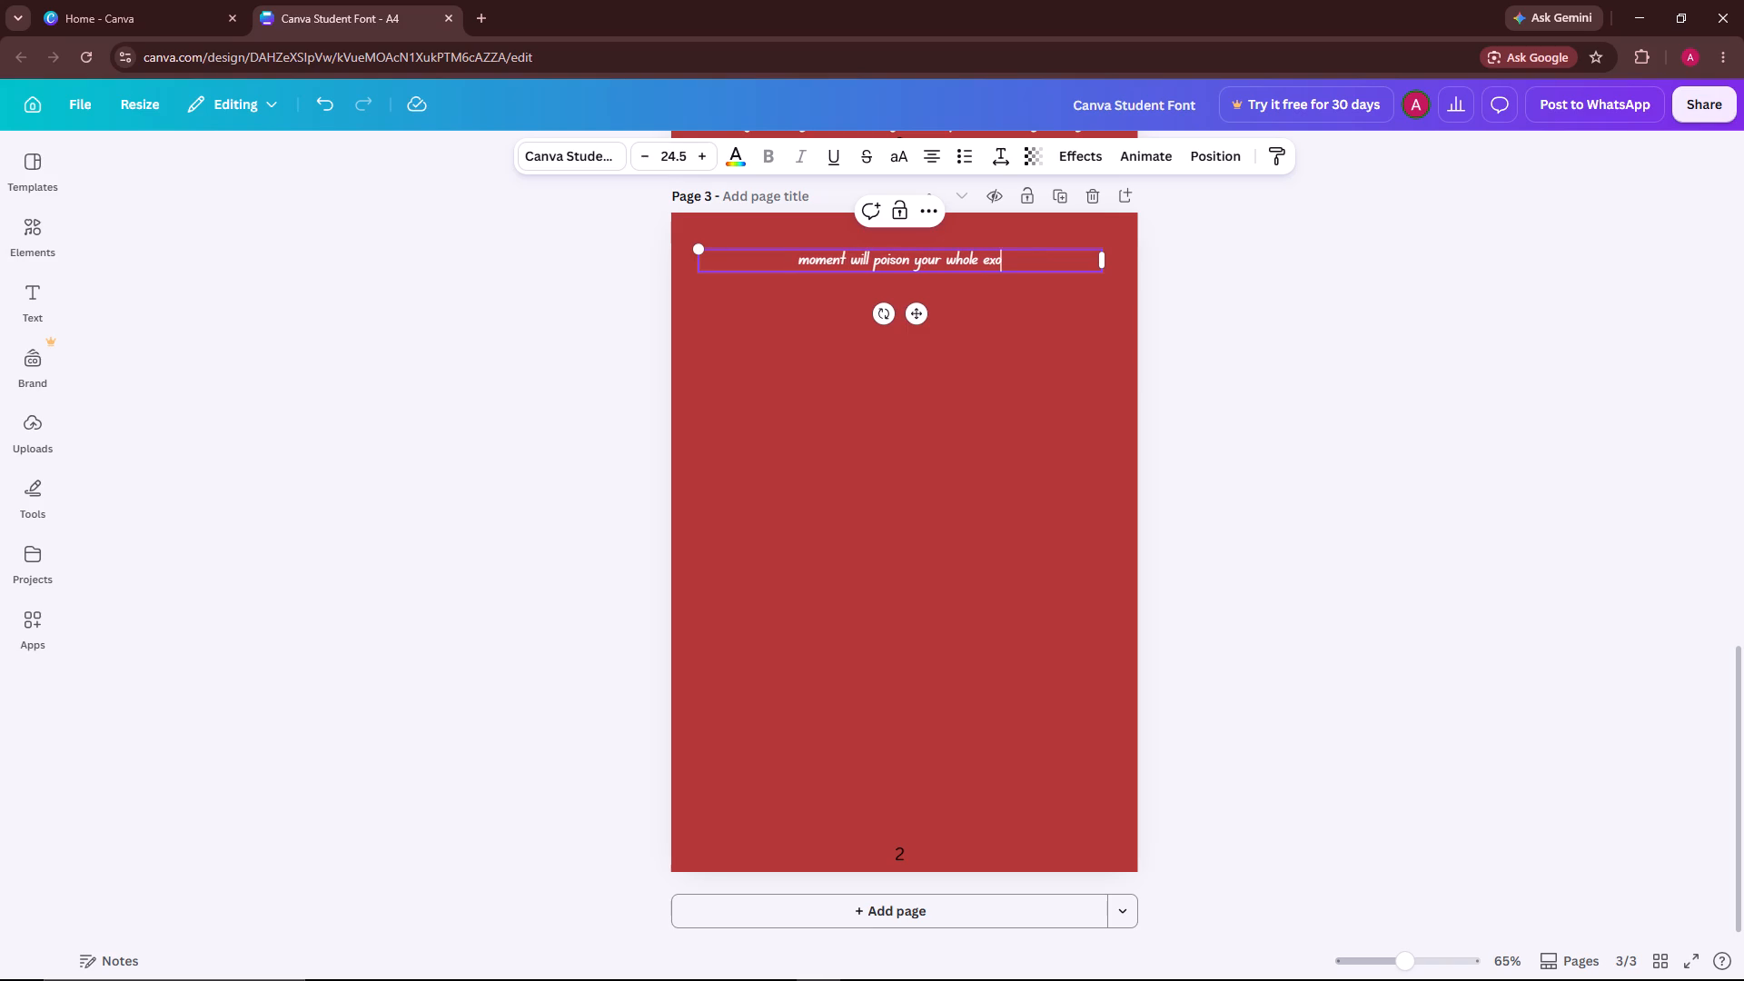
key(BackSpace)
key(i)
key(s)
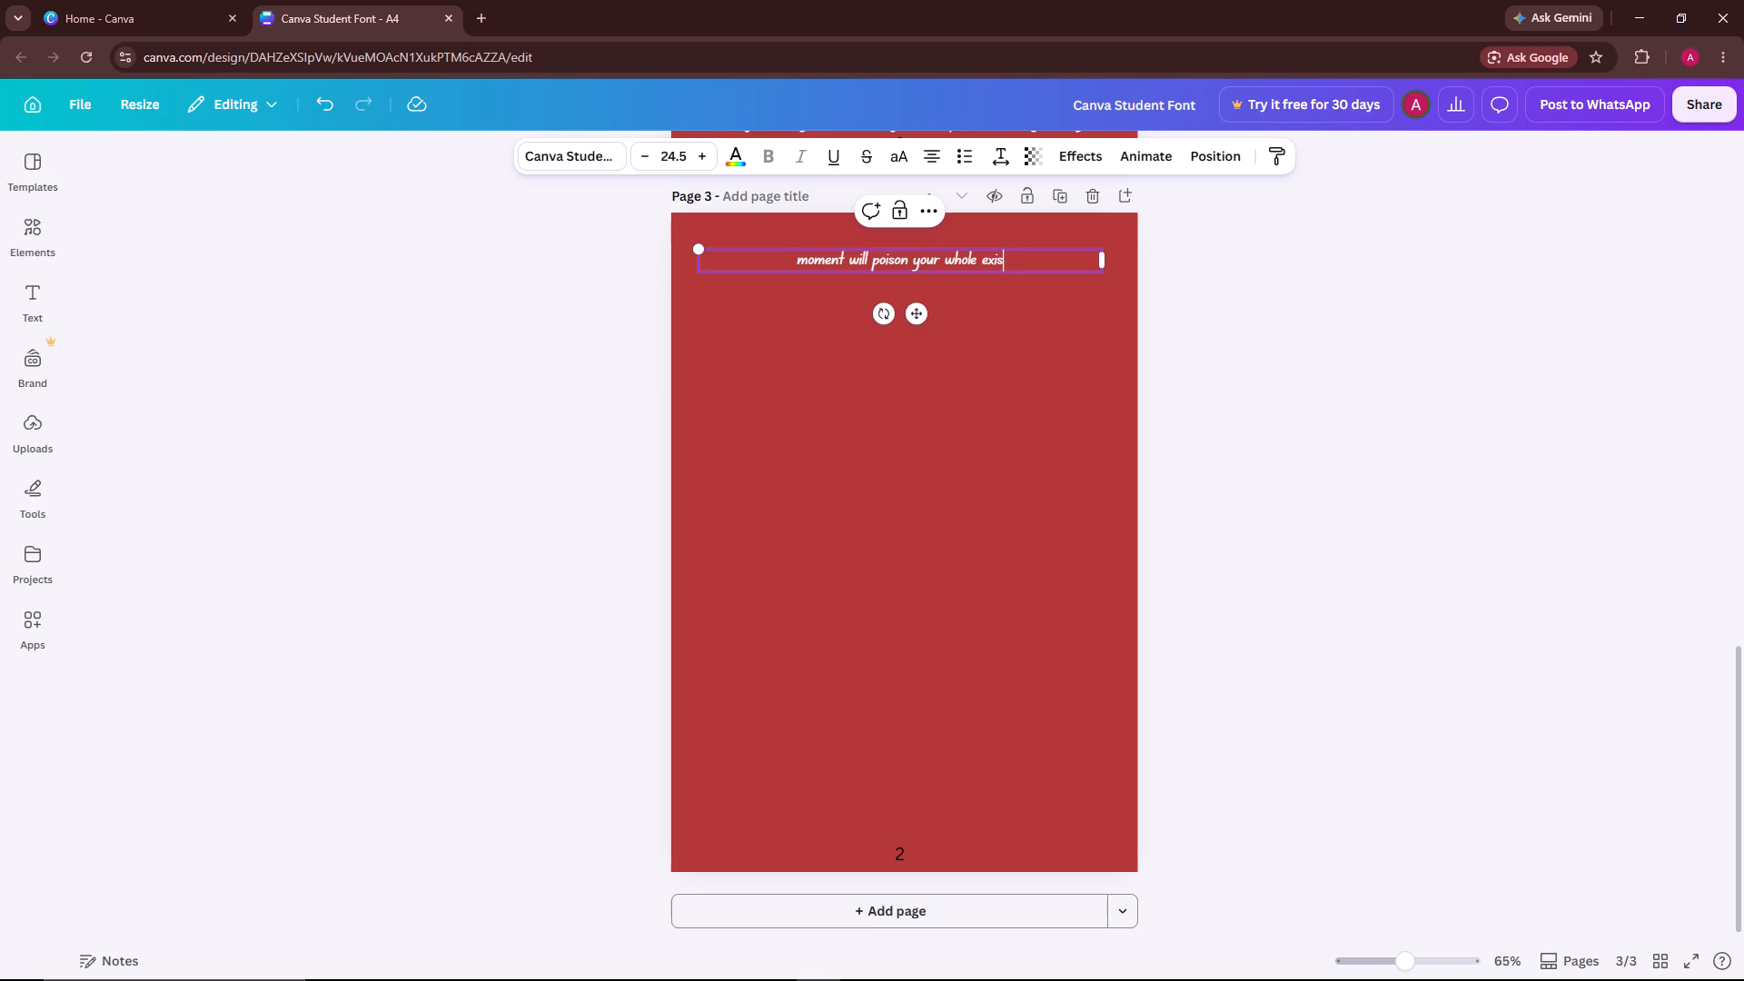
text(tance)
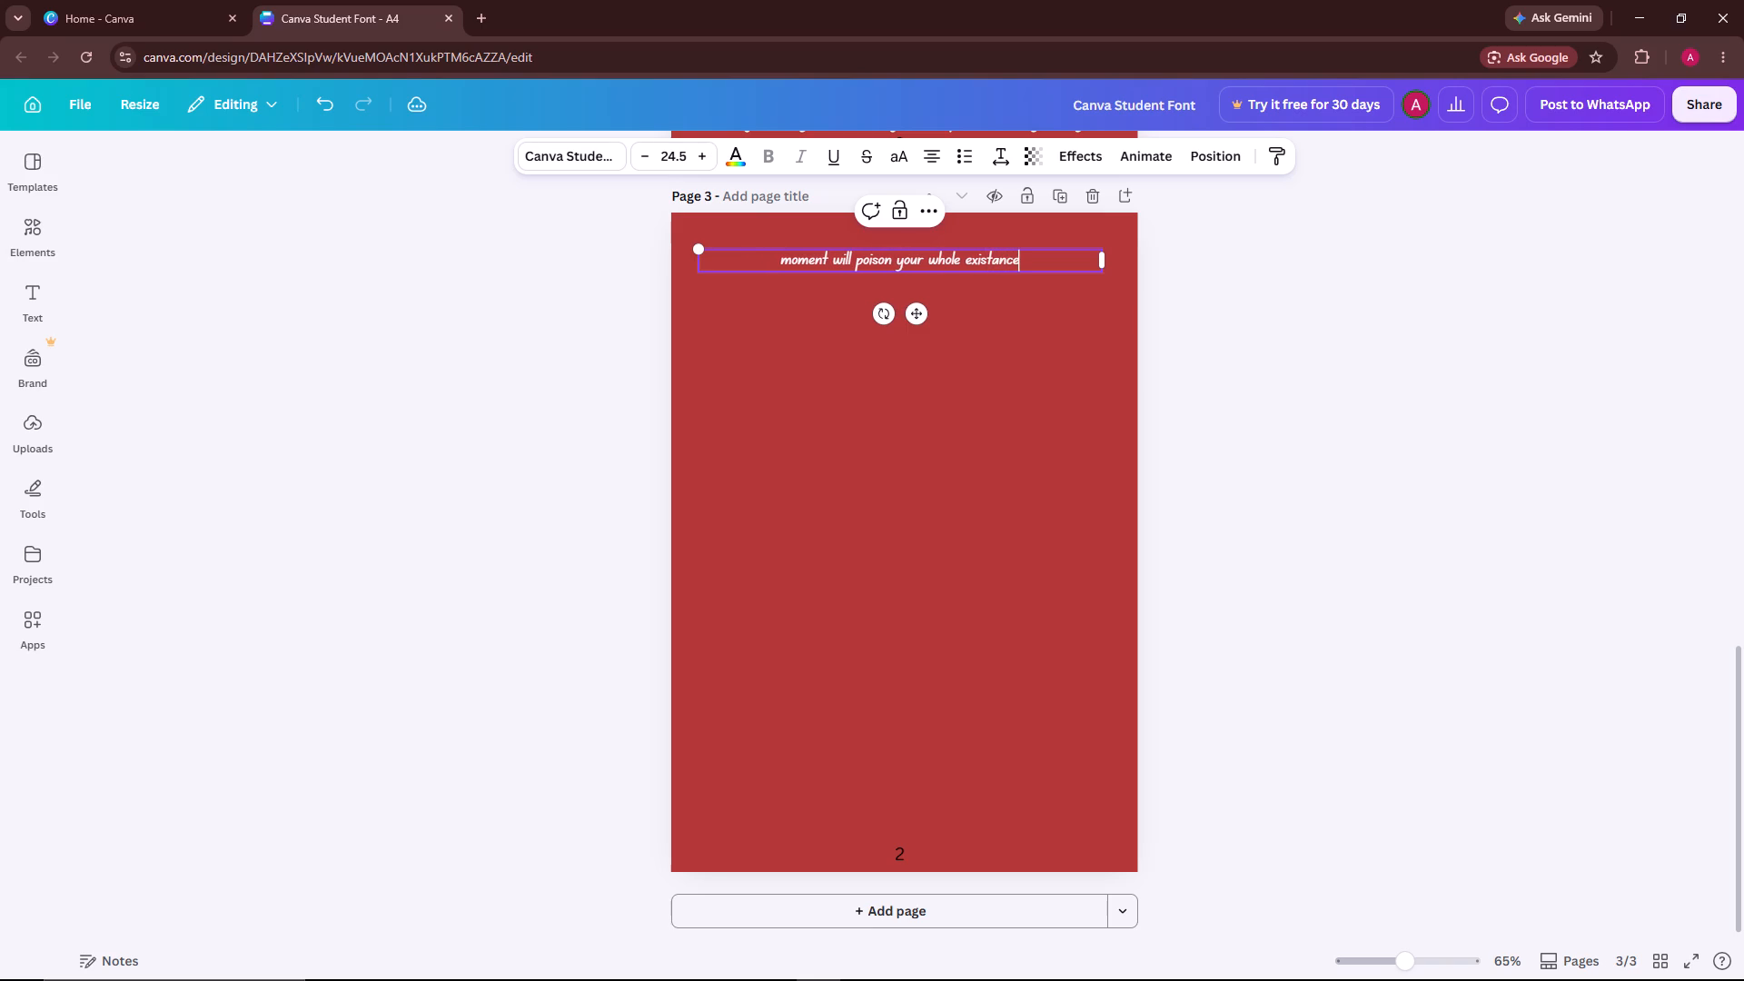
key(space)
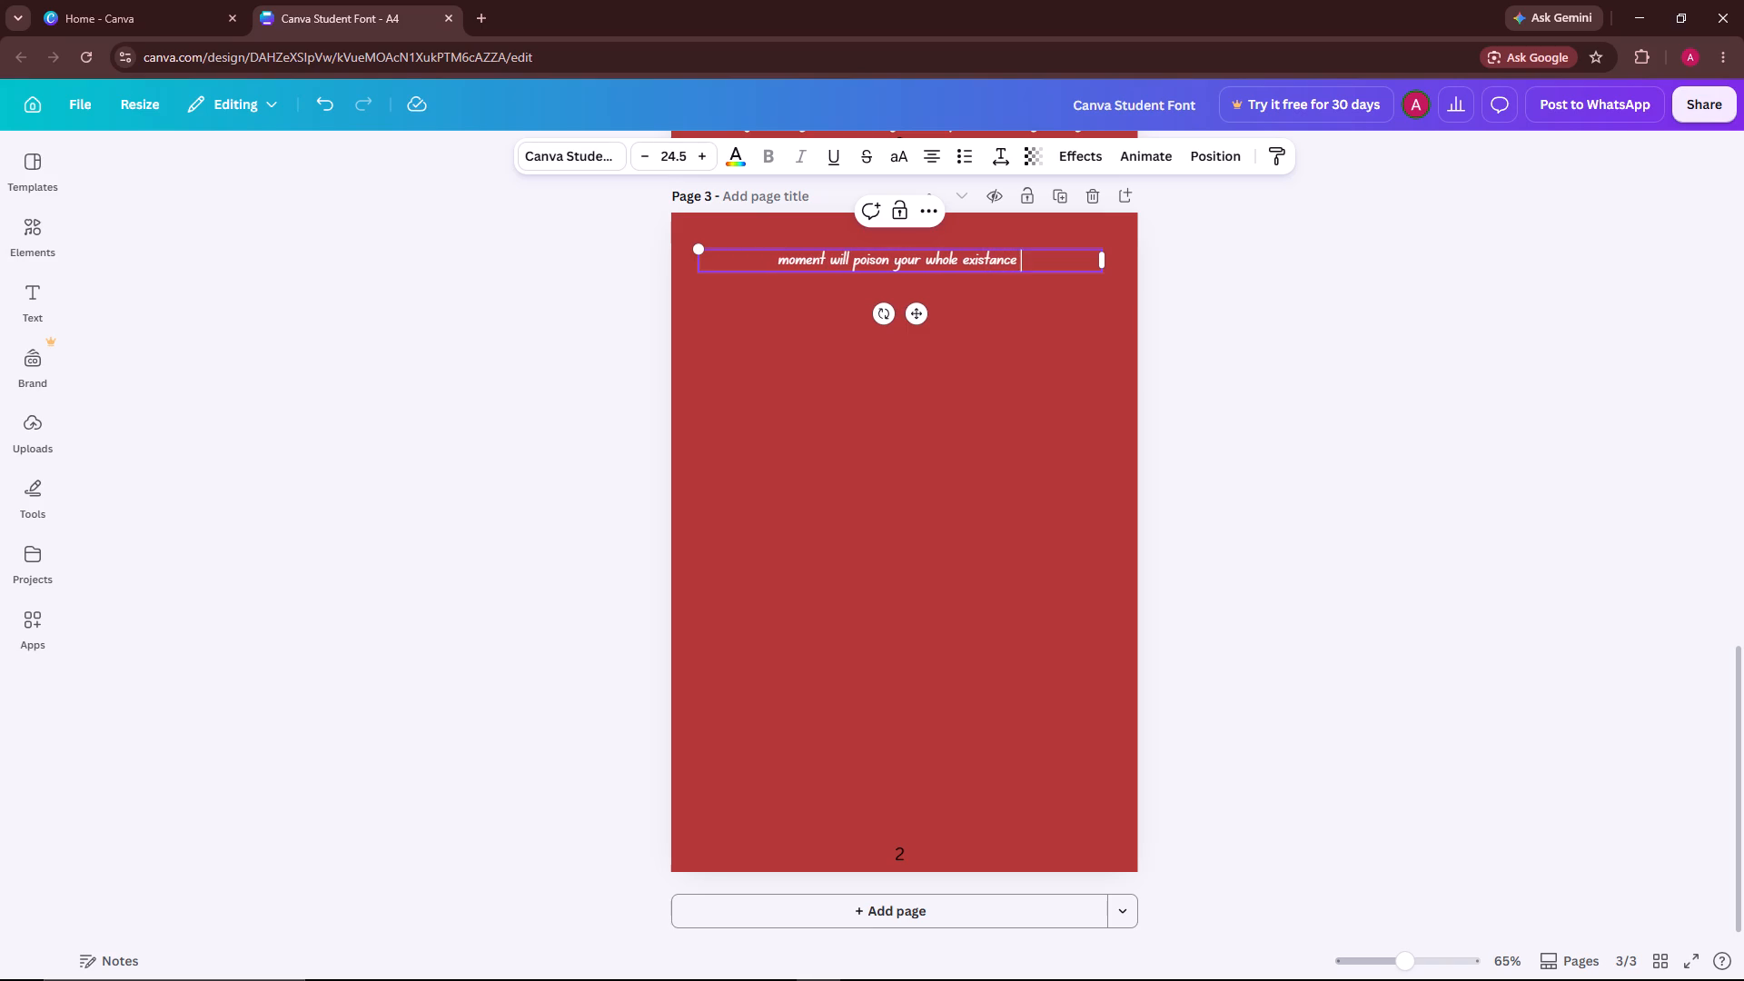
text(in)
key(space)
text(pri)
text(son)
text(.)
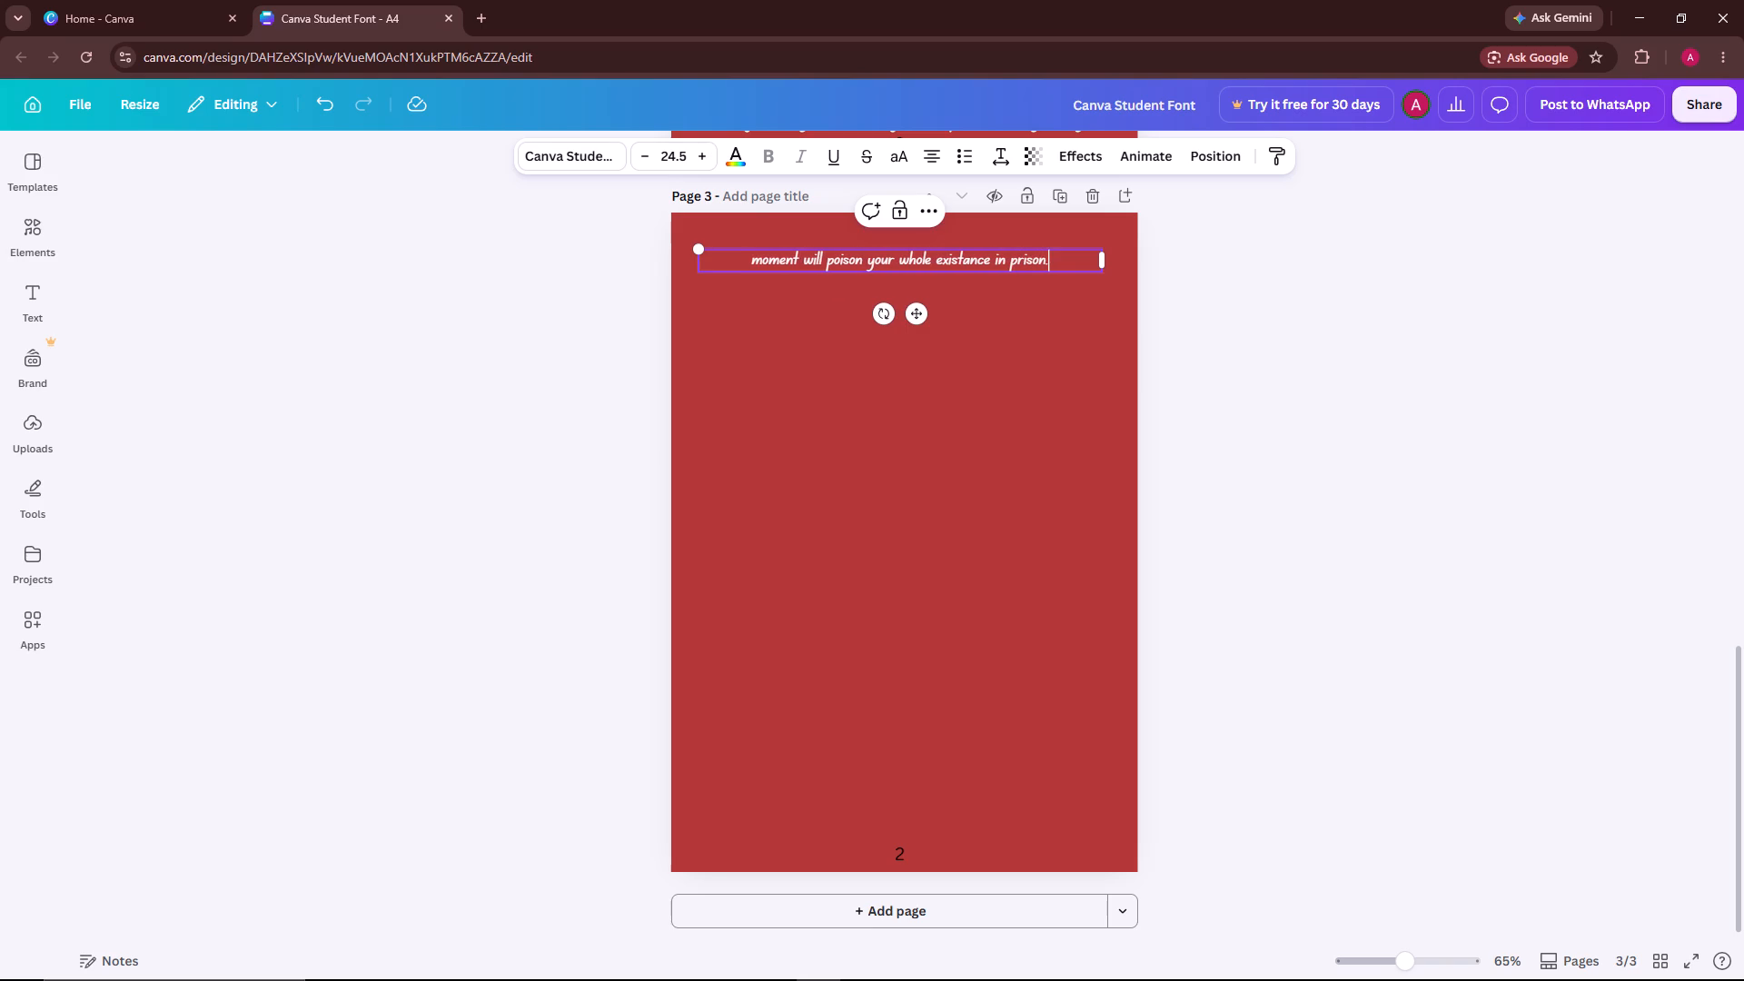
key(space)
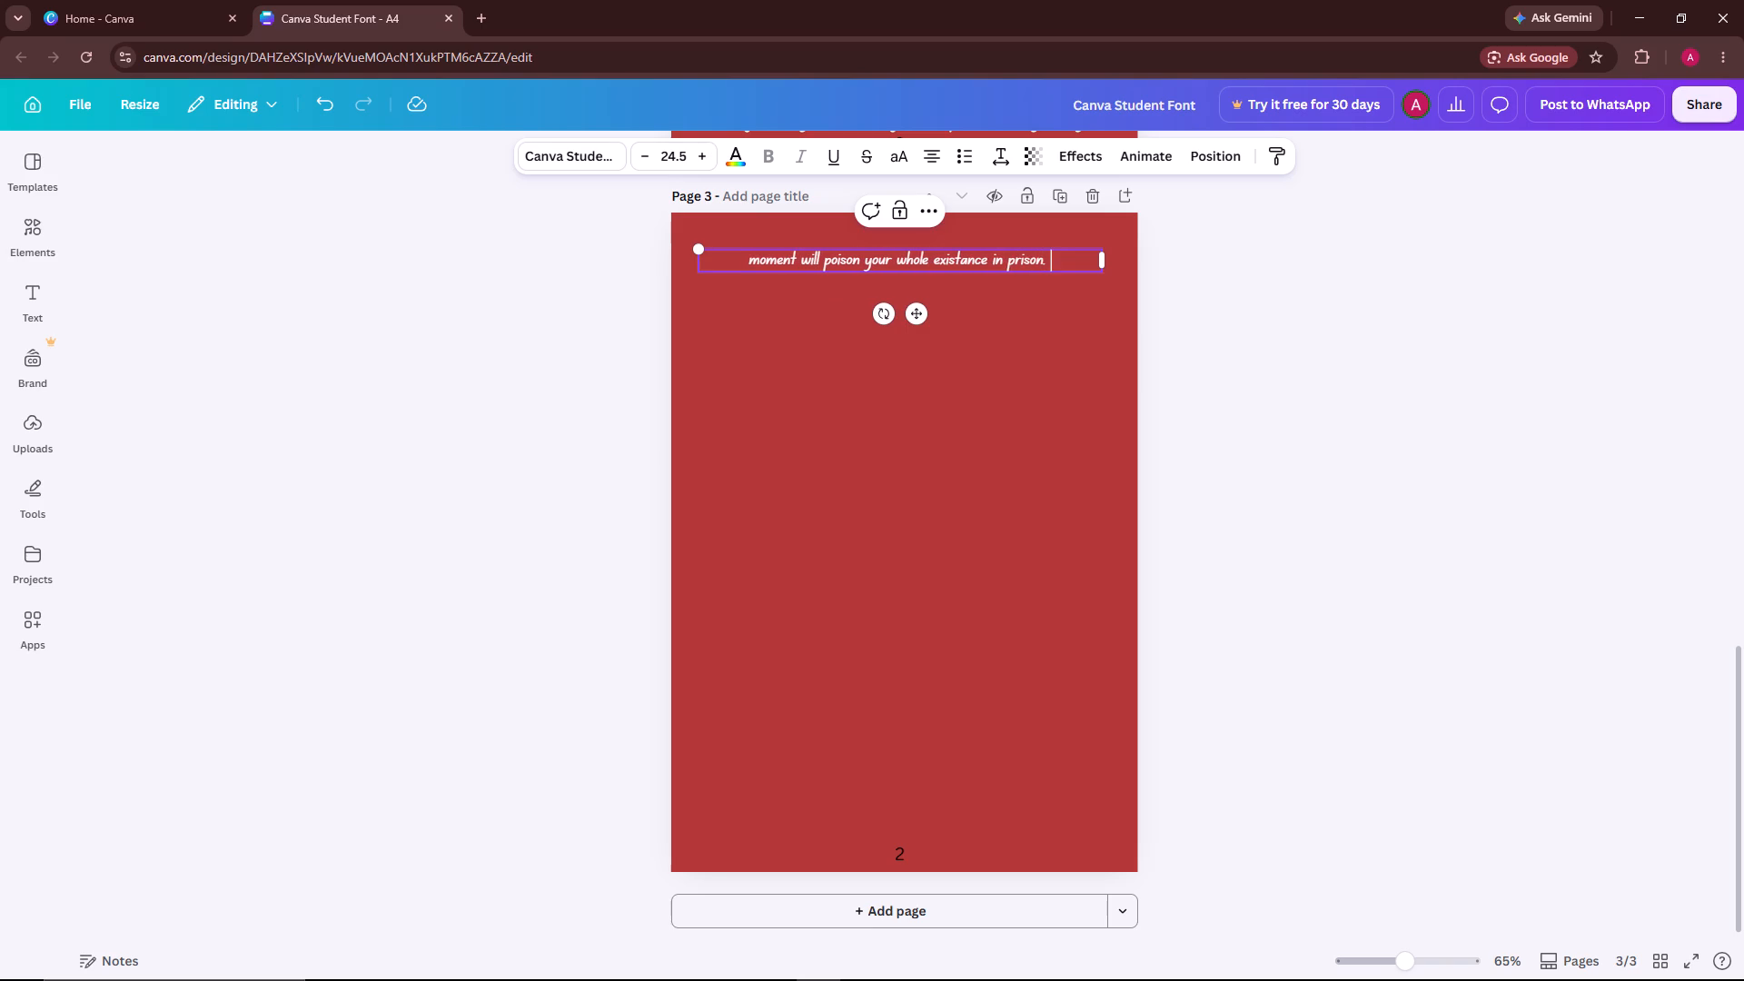
Add the closing sentence of the speech, "i am sorry for you.''", including the closing quotation mark.
text(i am)
key(space)
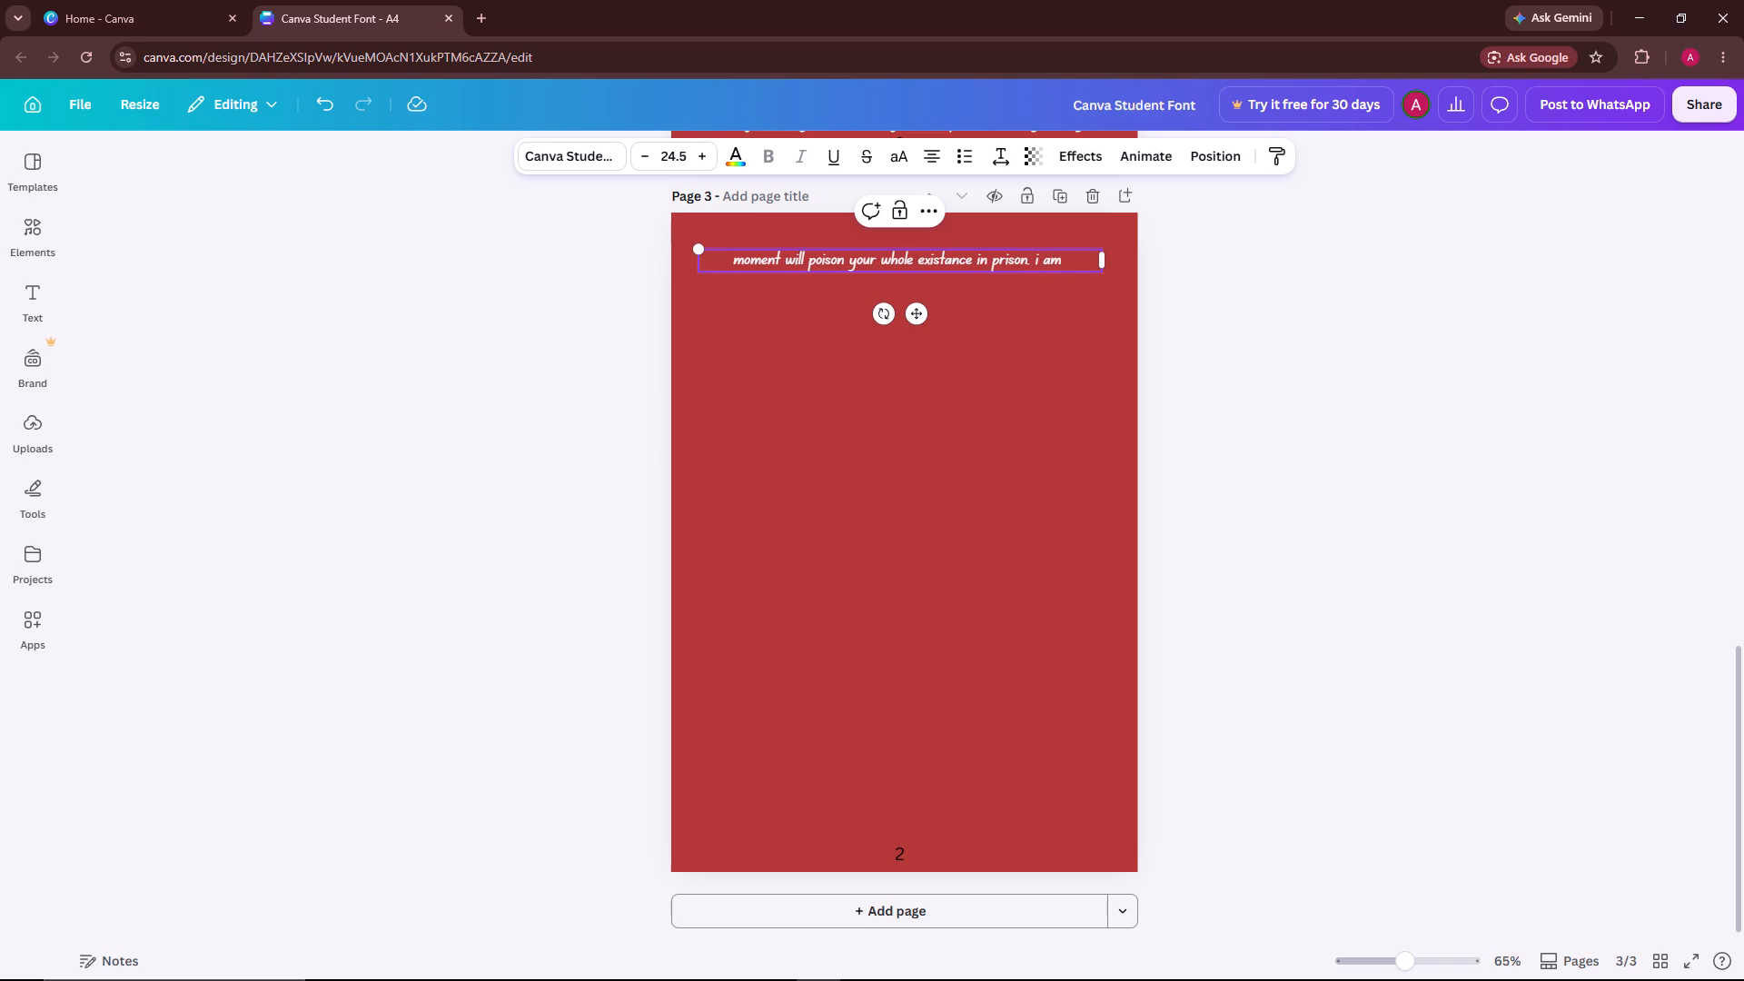
text(sorry)
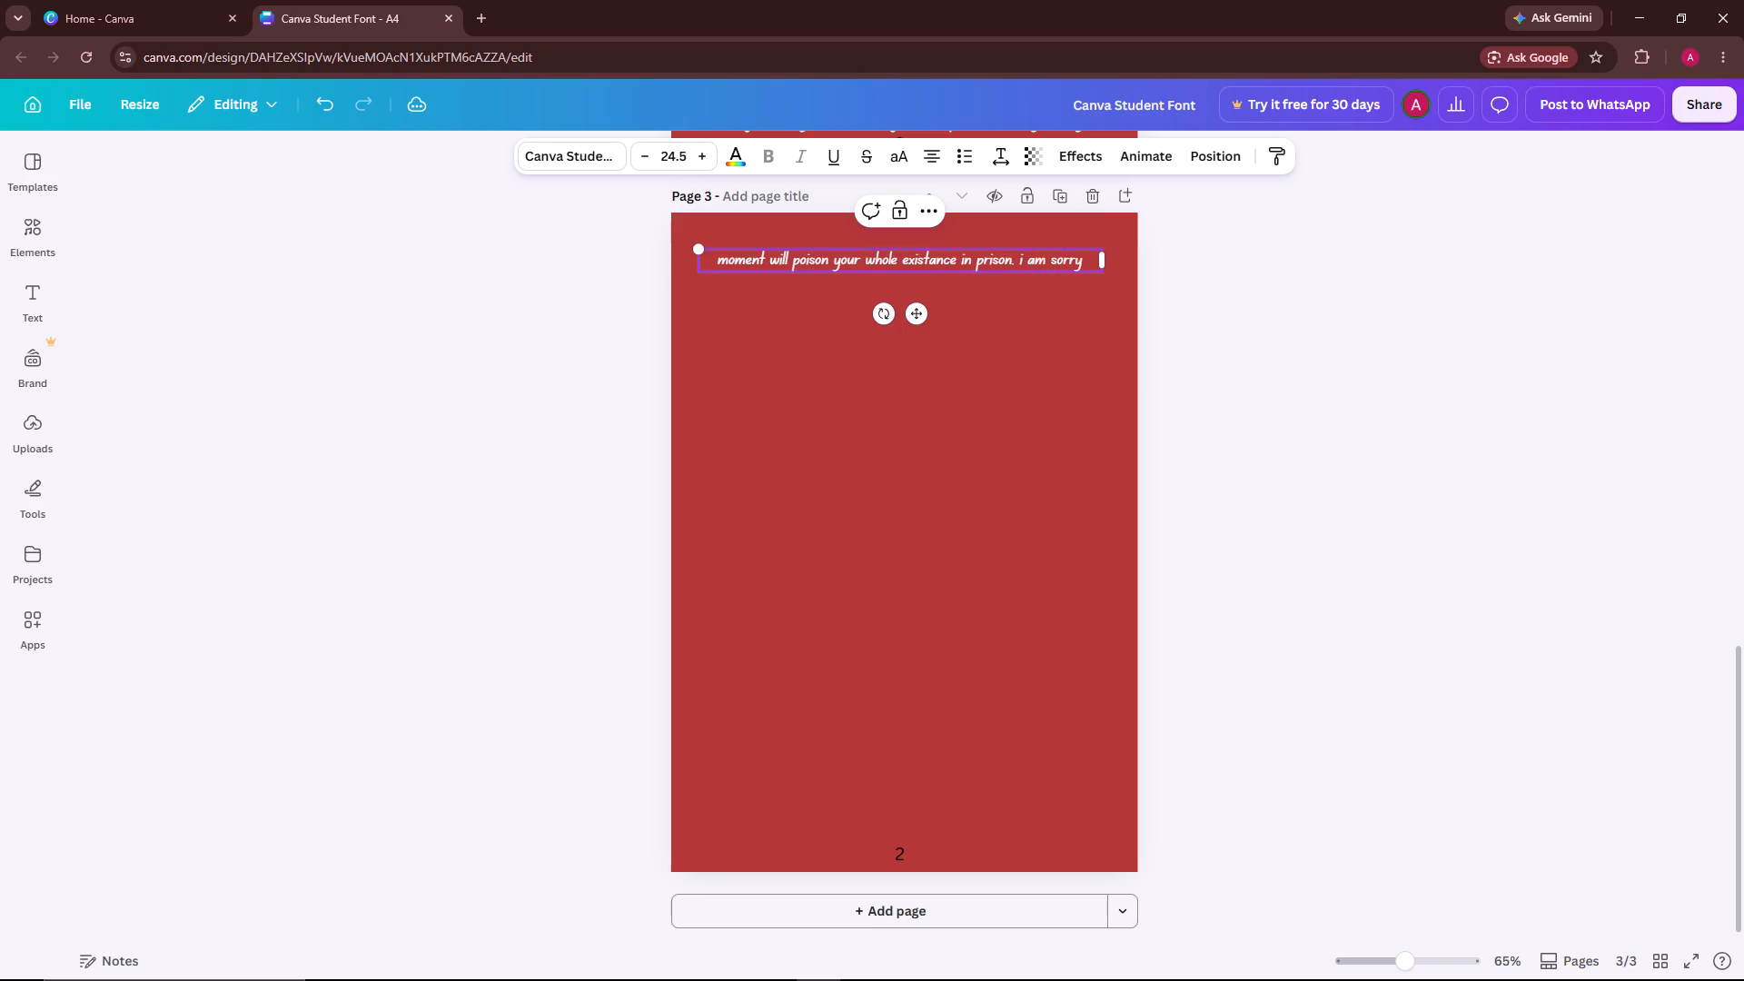
key(space)
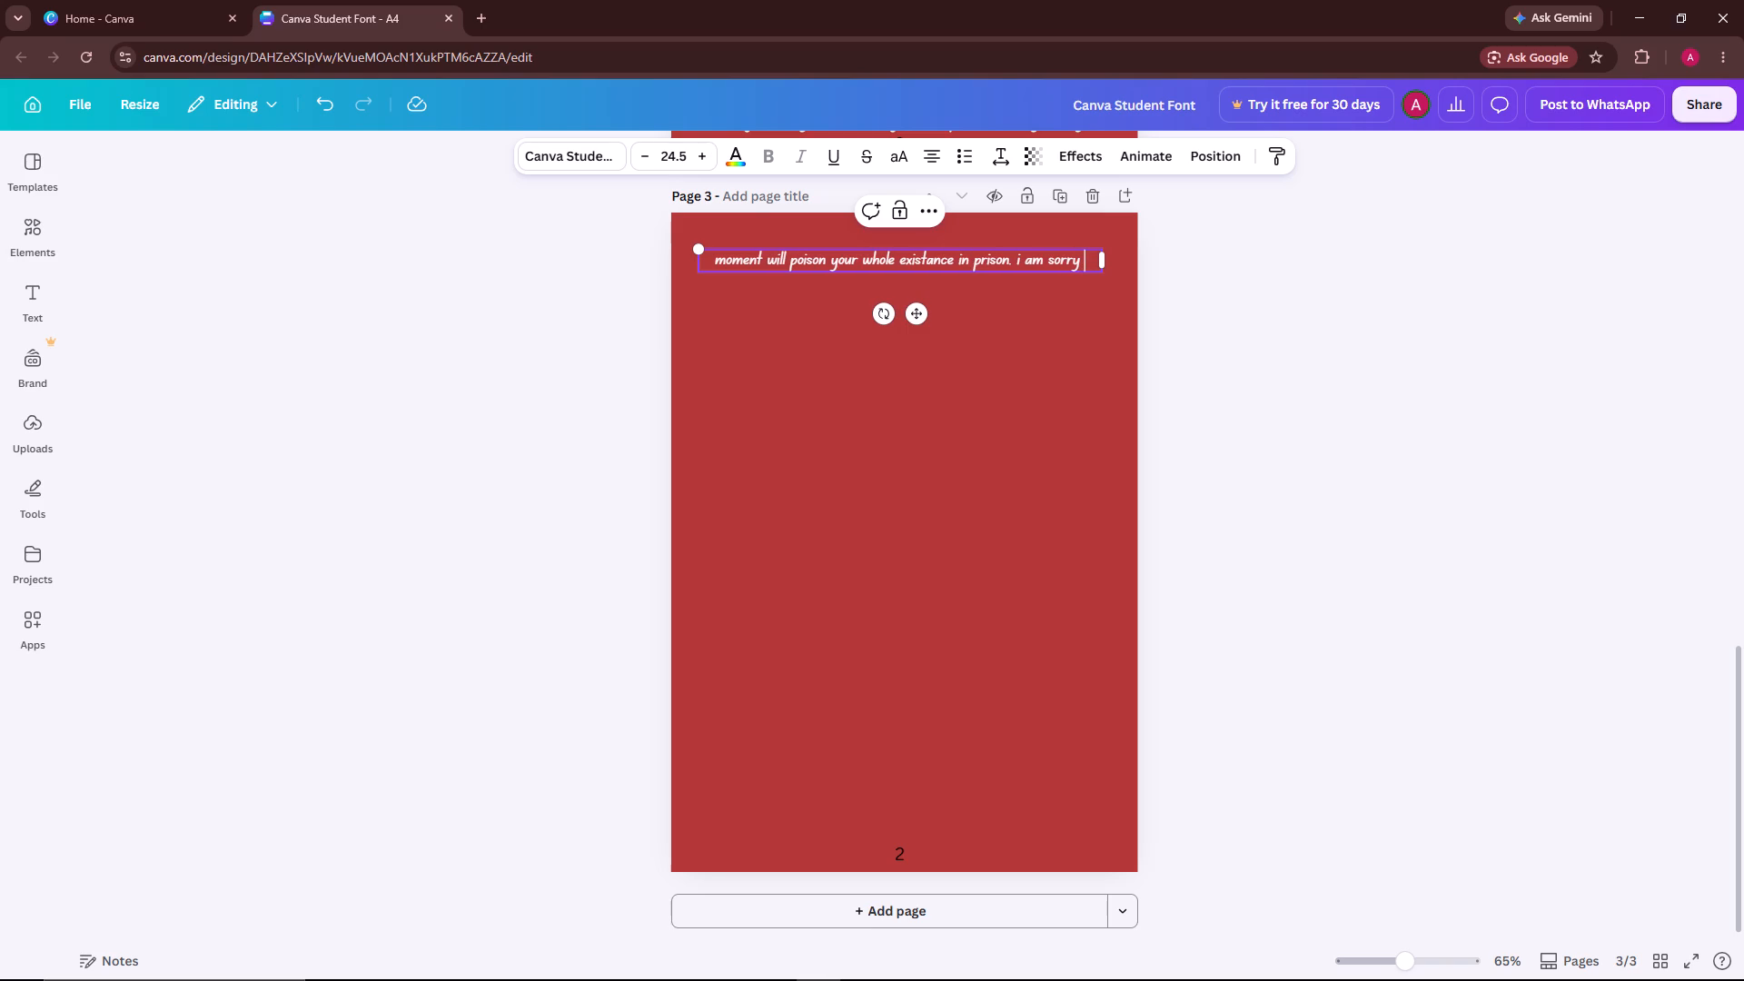
text(for)
key(space)
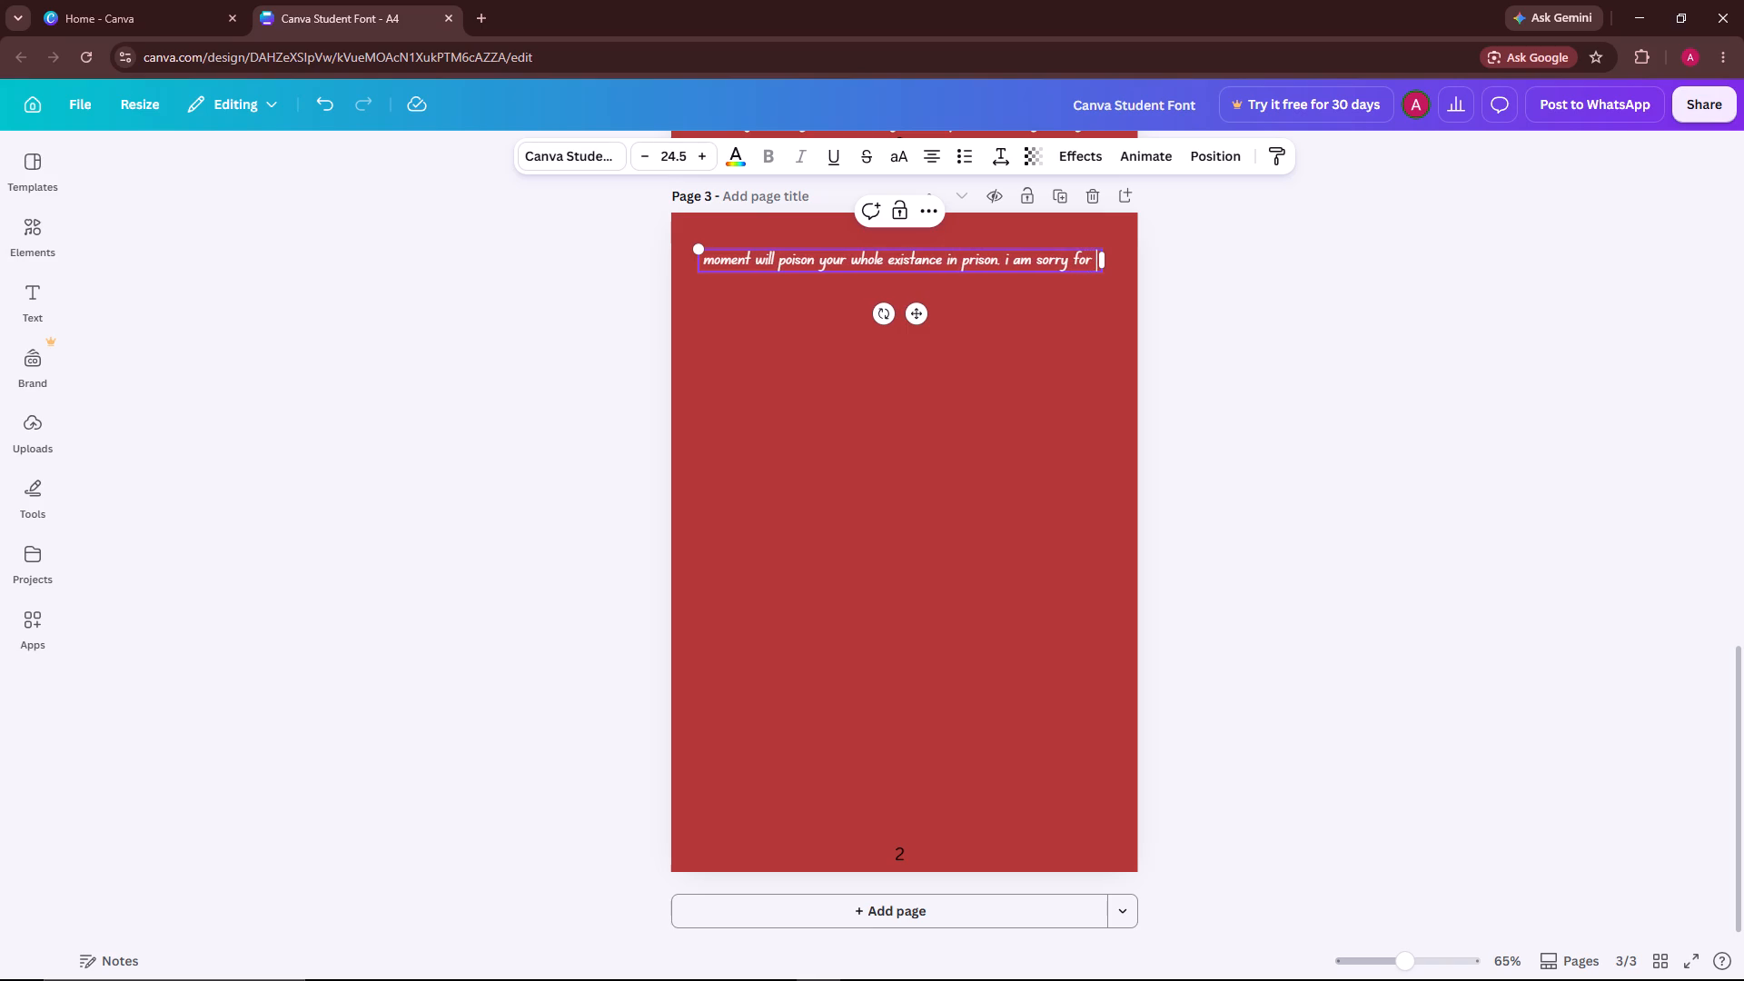
text(you)
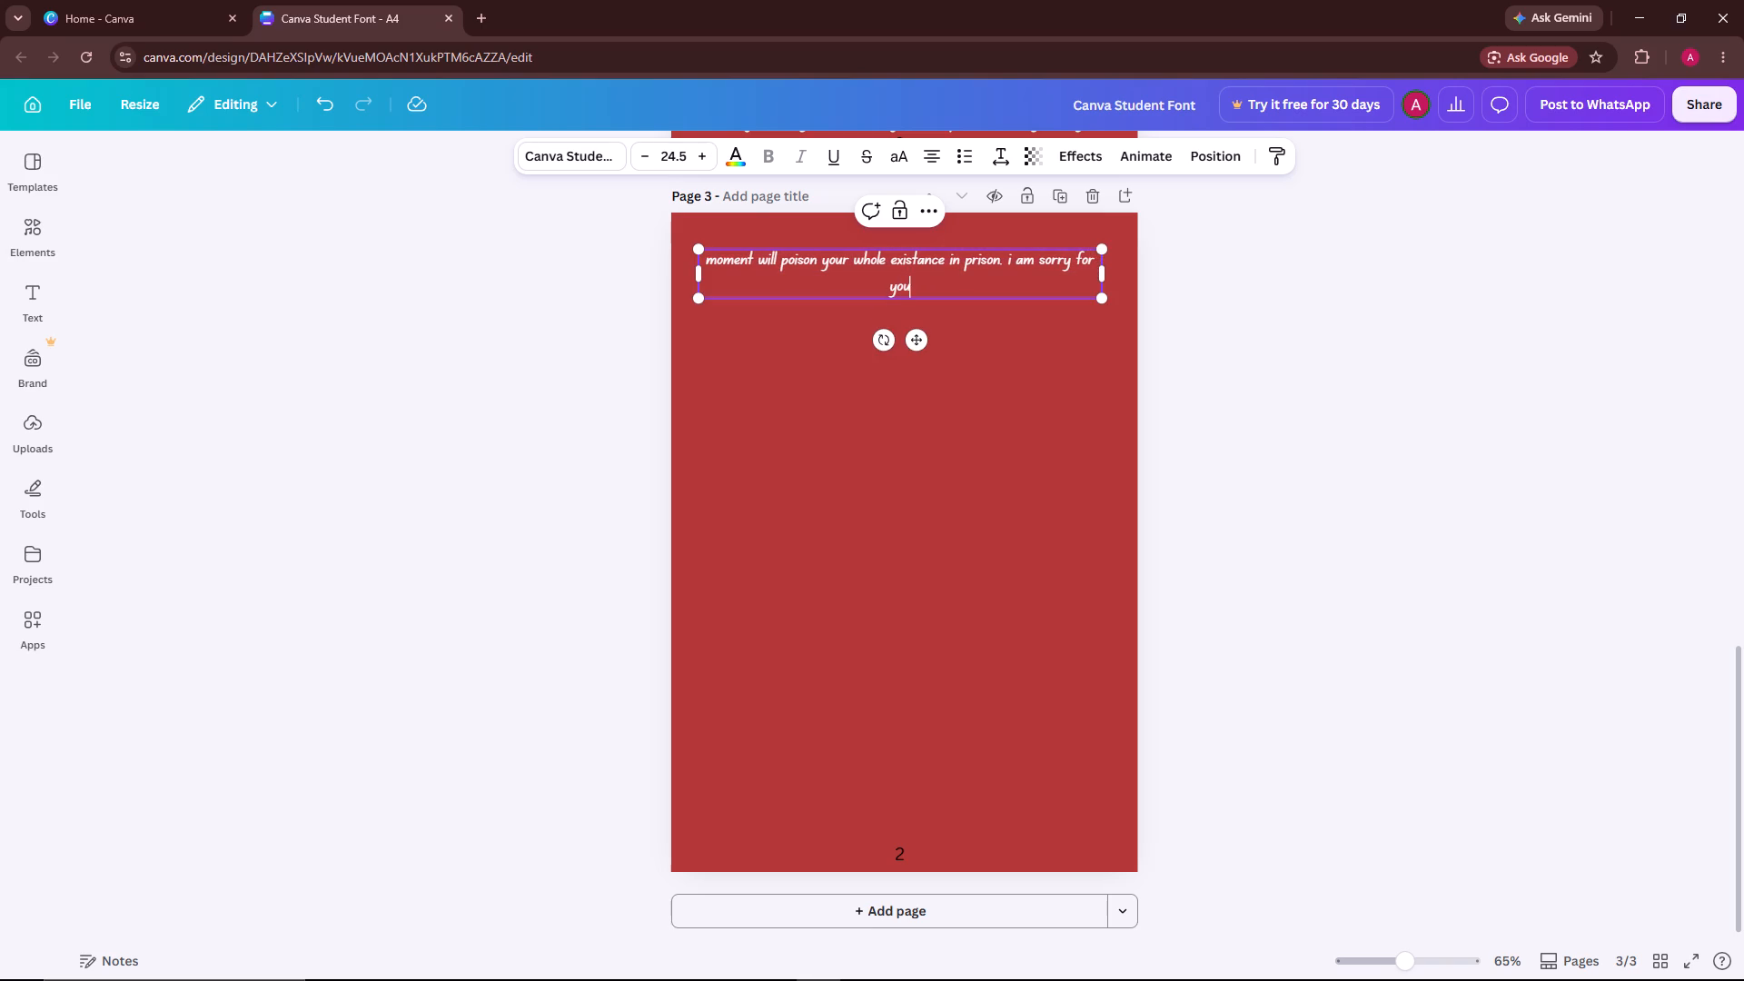
key(period)
text('')
key(space)
Continue the page 3 passage after the closing quotation mark with "and naw the banker,".
text(and na)
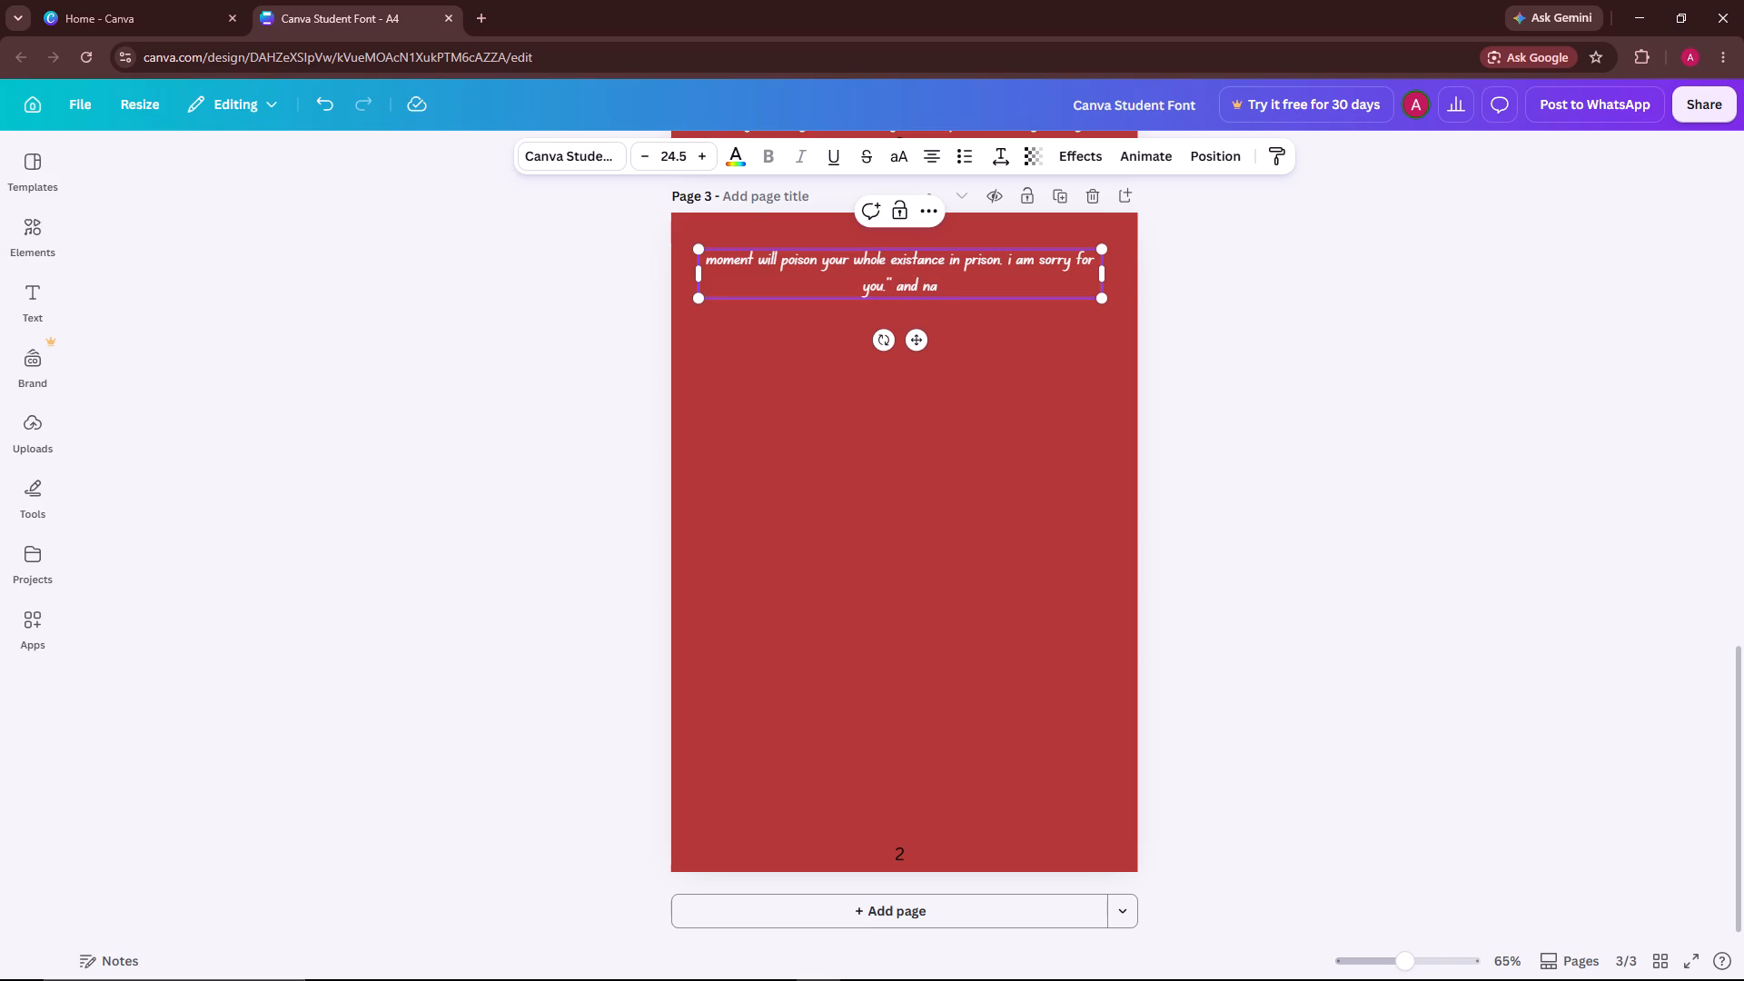
text(w)
key(space)
text(the n)
key(BackSpace)
text(banker)
key(space)
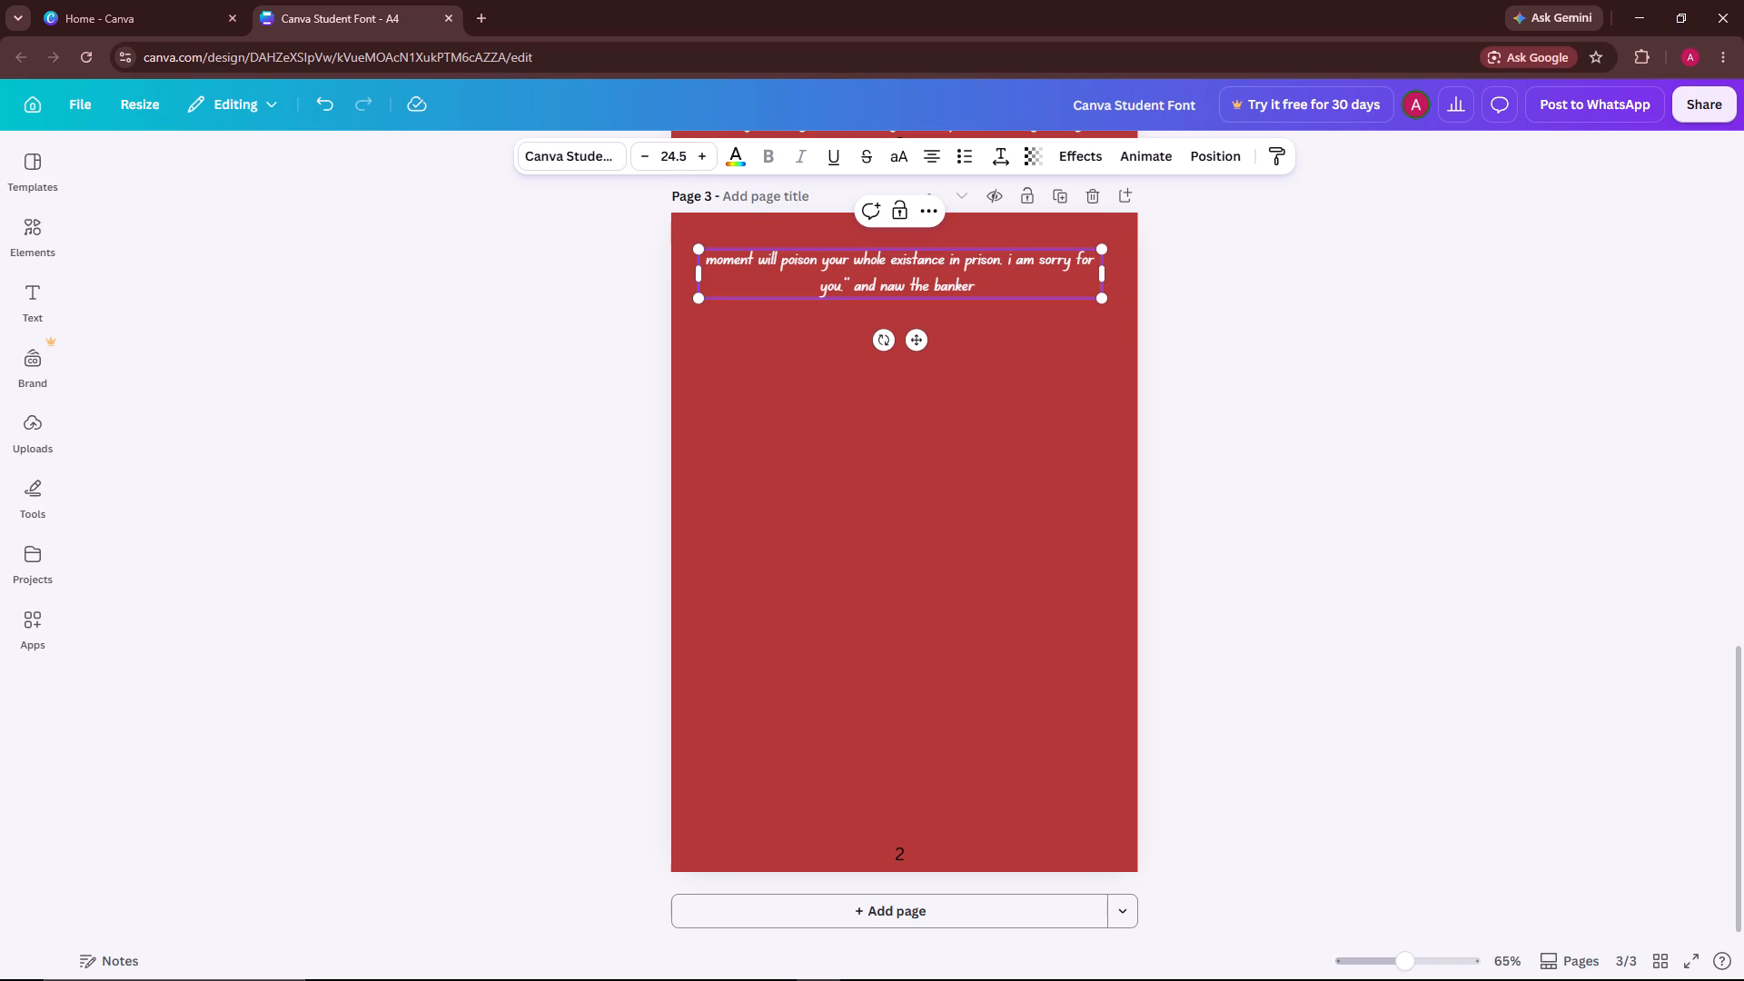
key(comma)
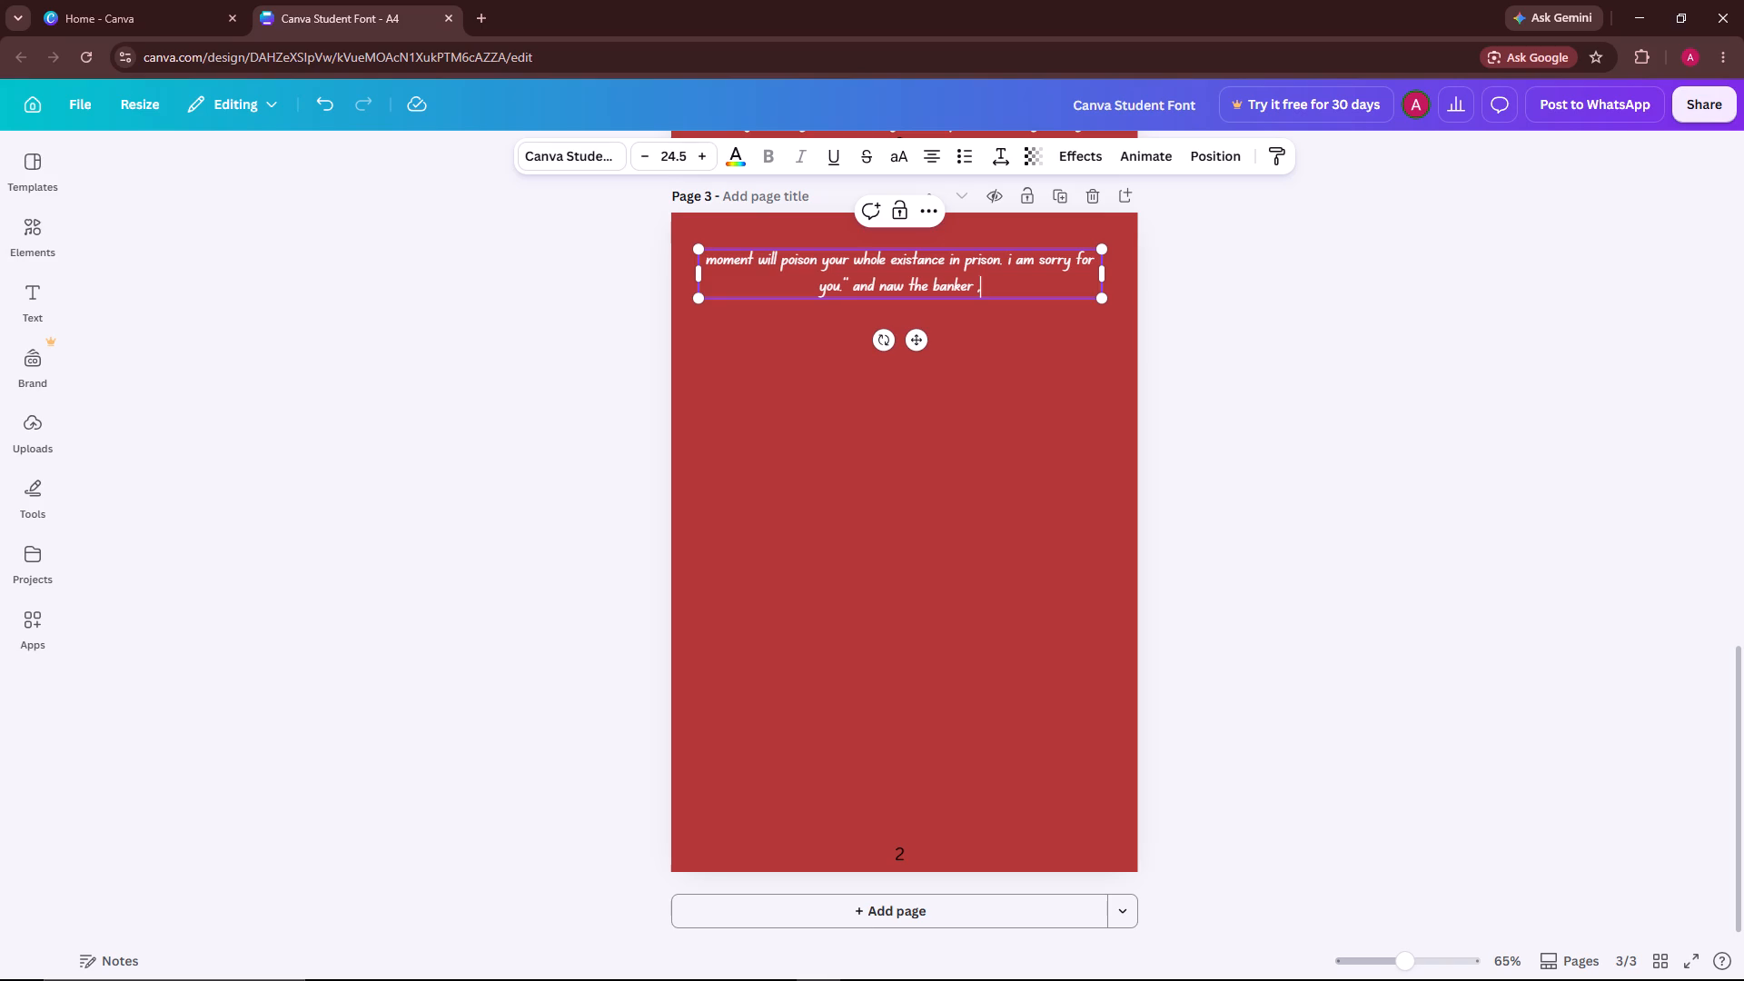
key(BackSpace)
key(BackSpace)
text(,)
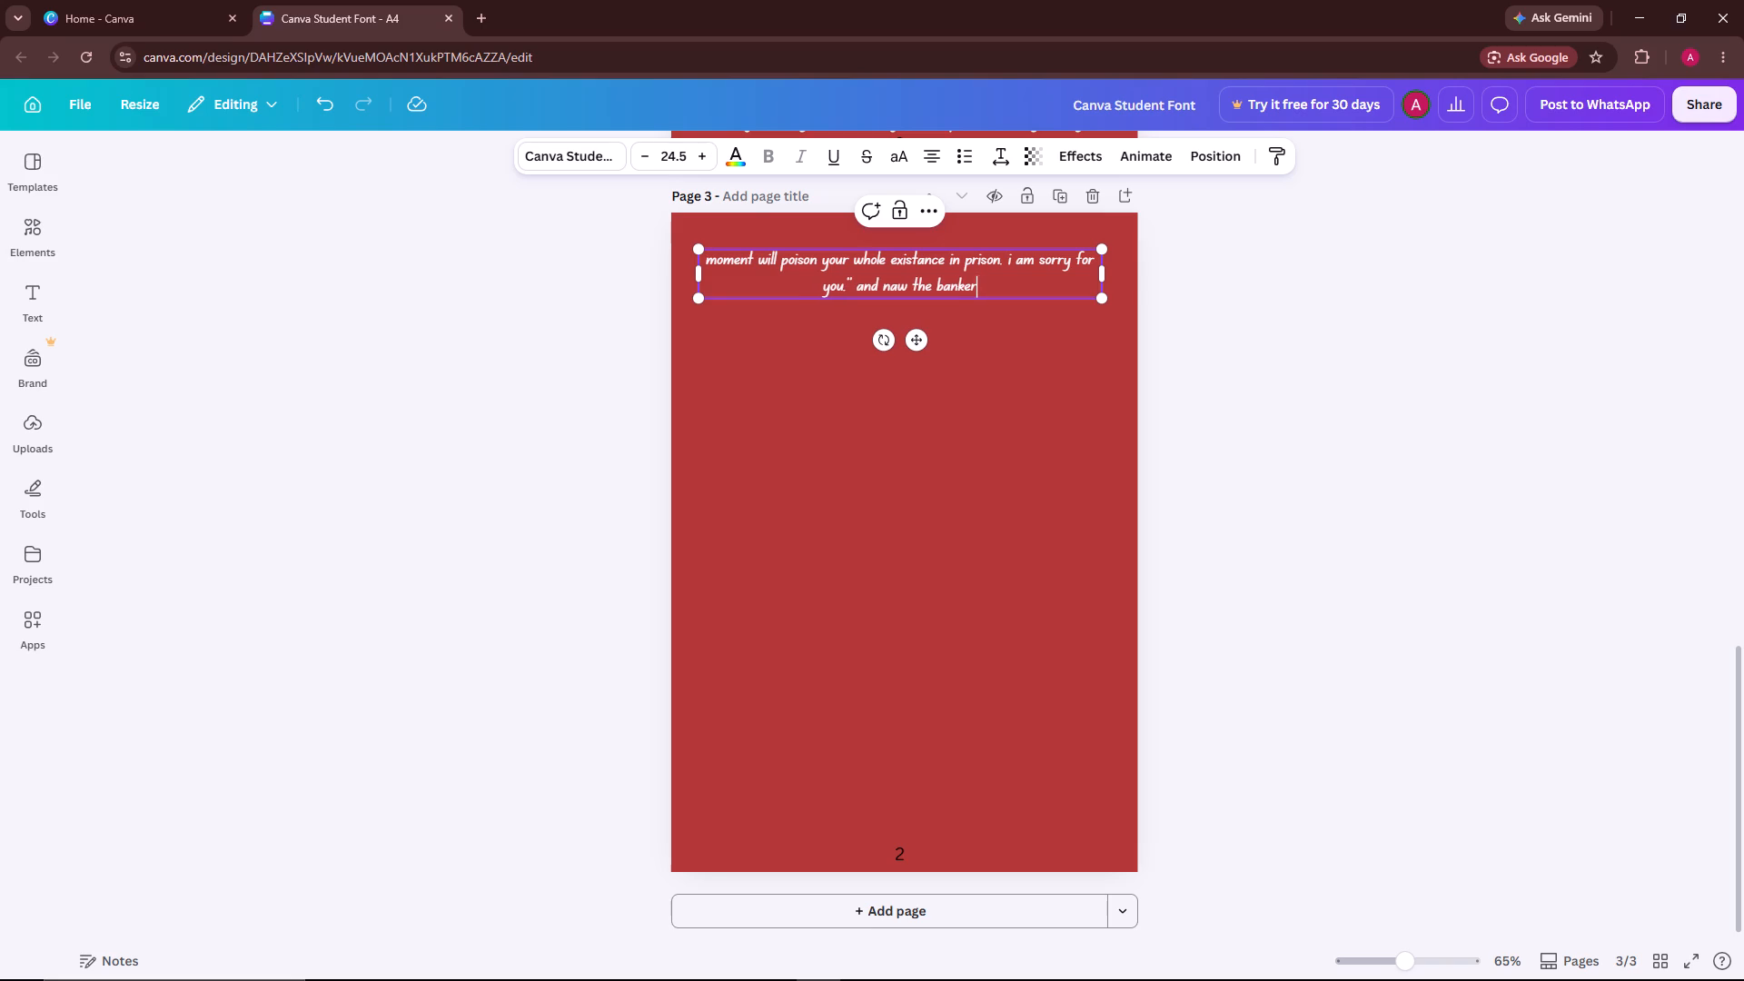
key(space)
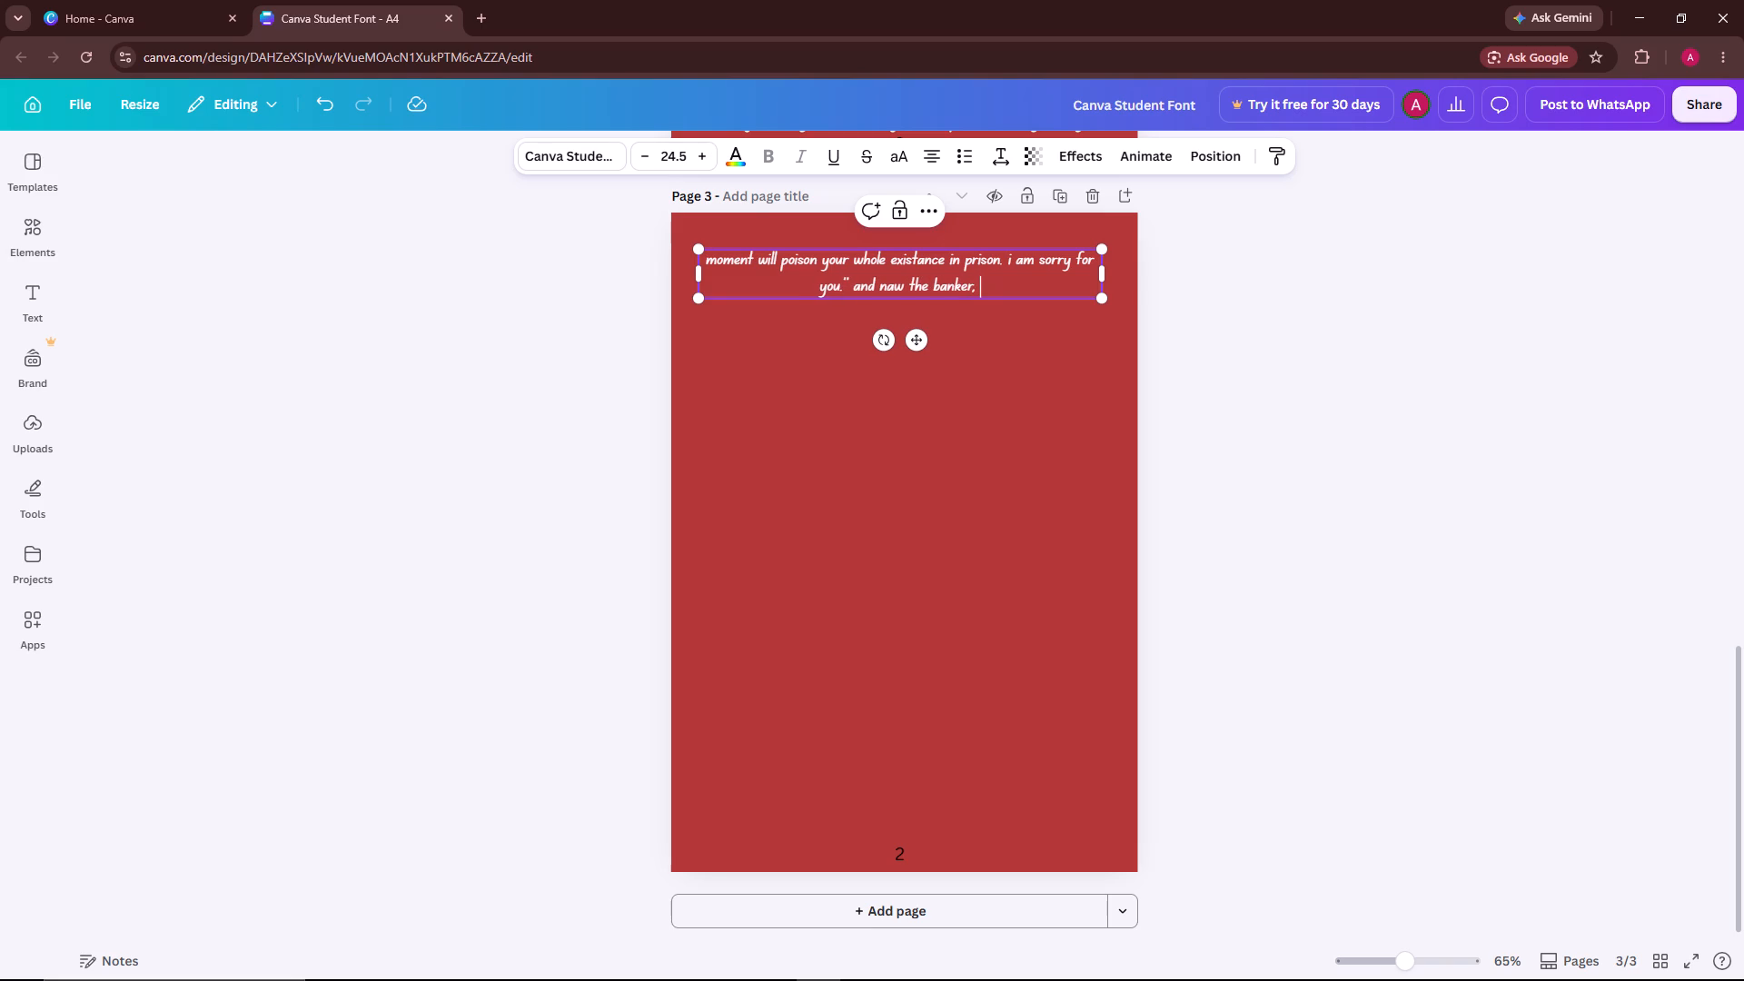
Extend the sentence about the banker with "walking to and fro,".
text(walking)
key(space)
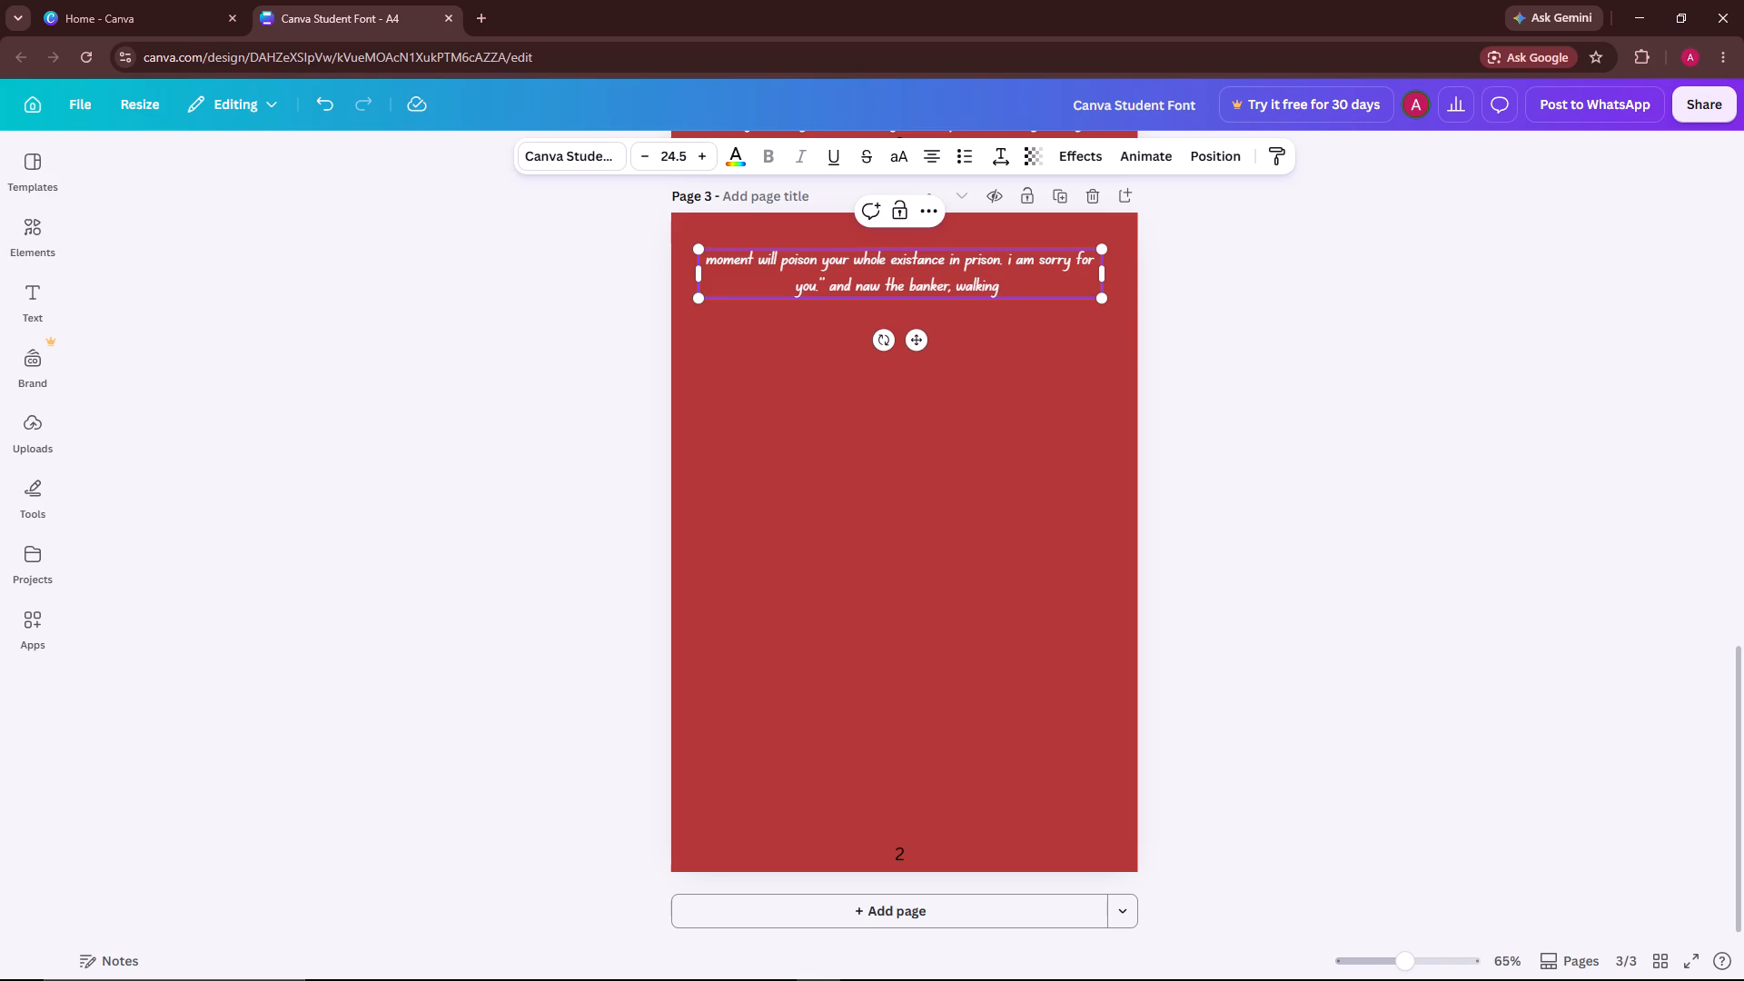
key(space)
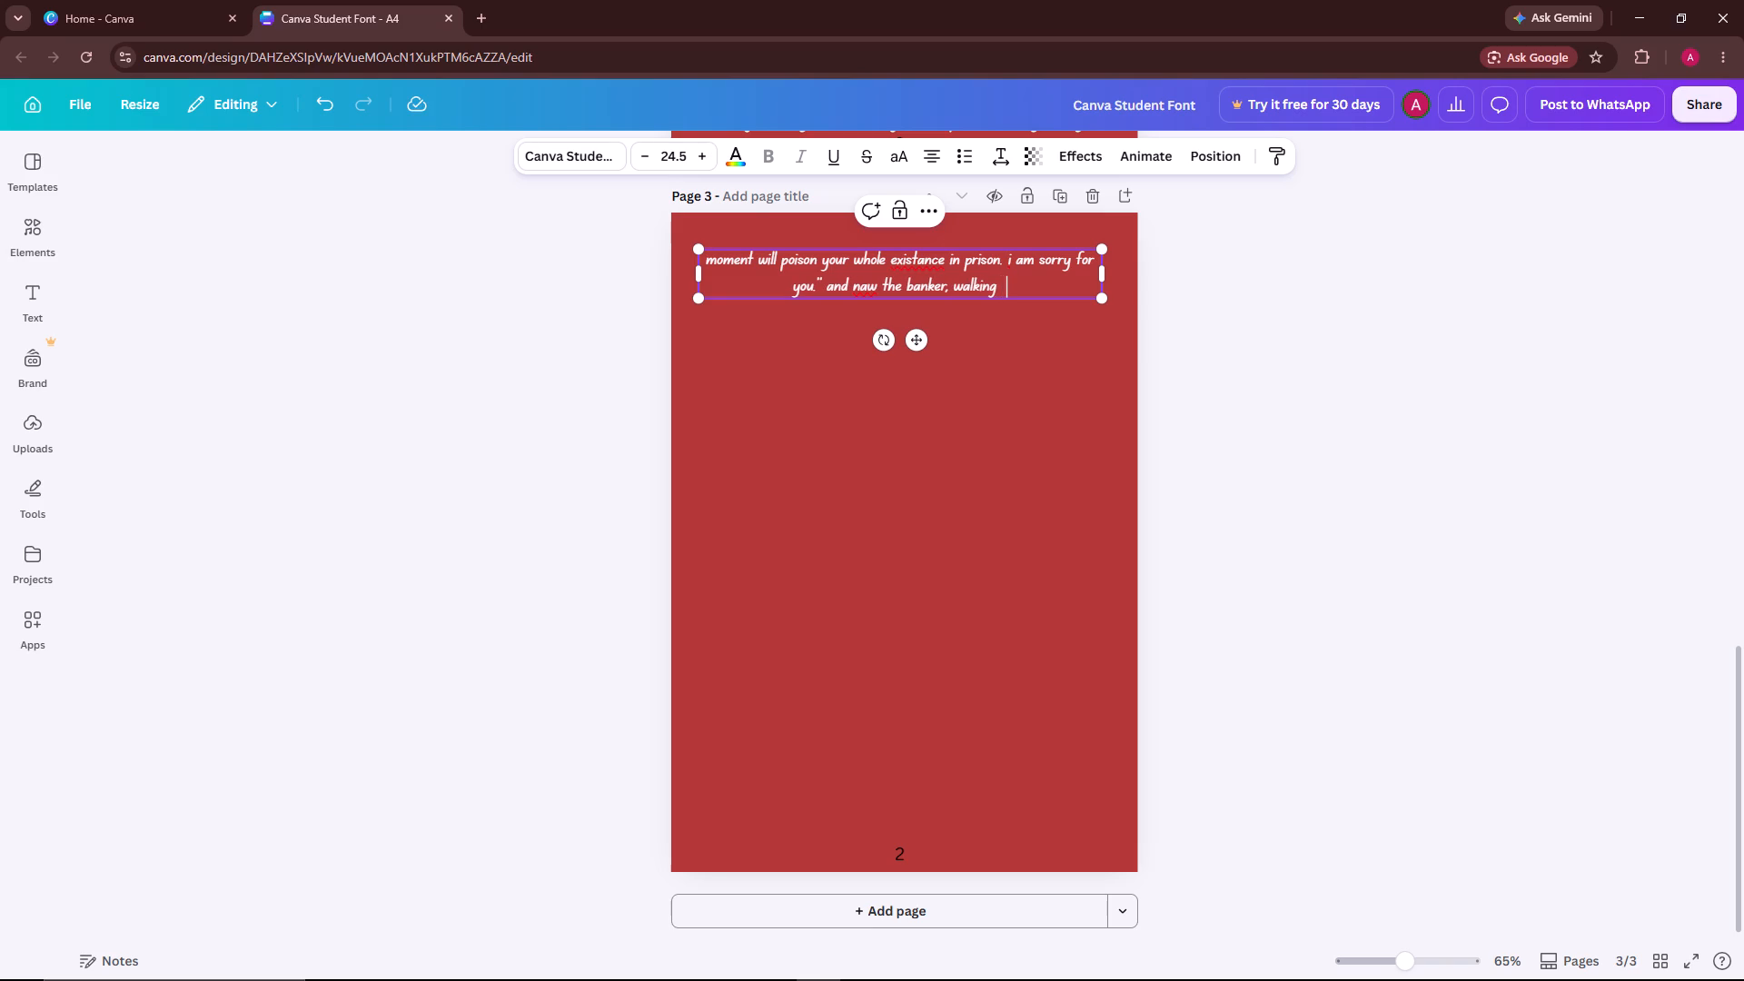
text(to n)
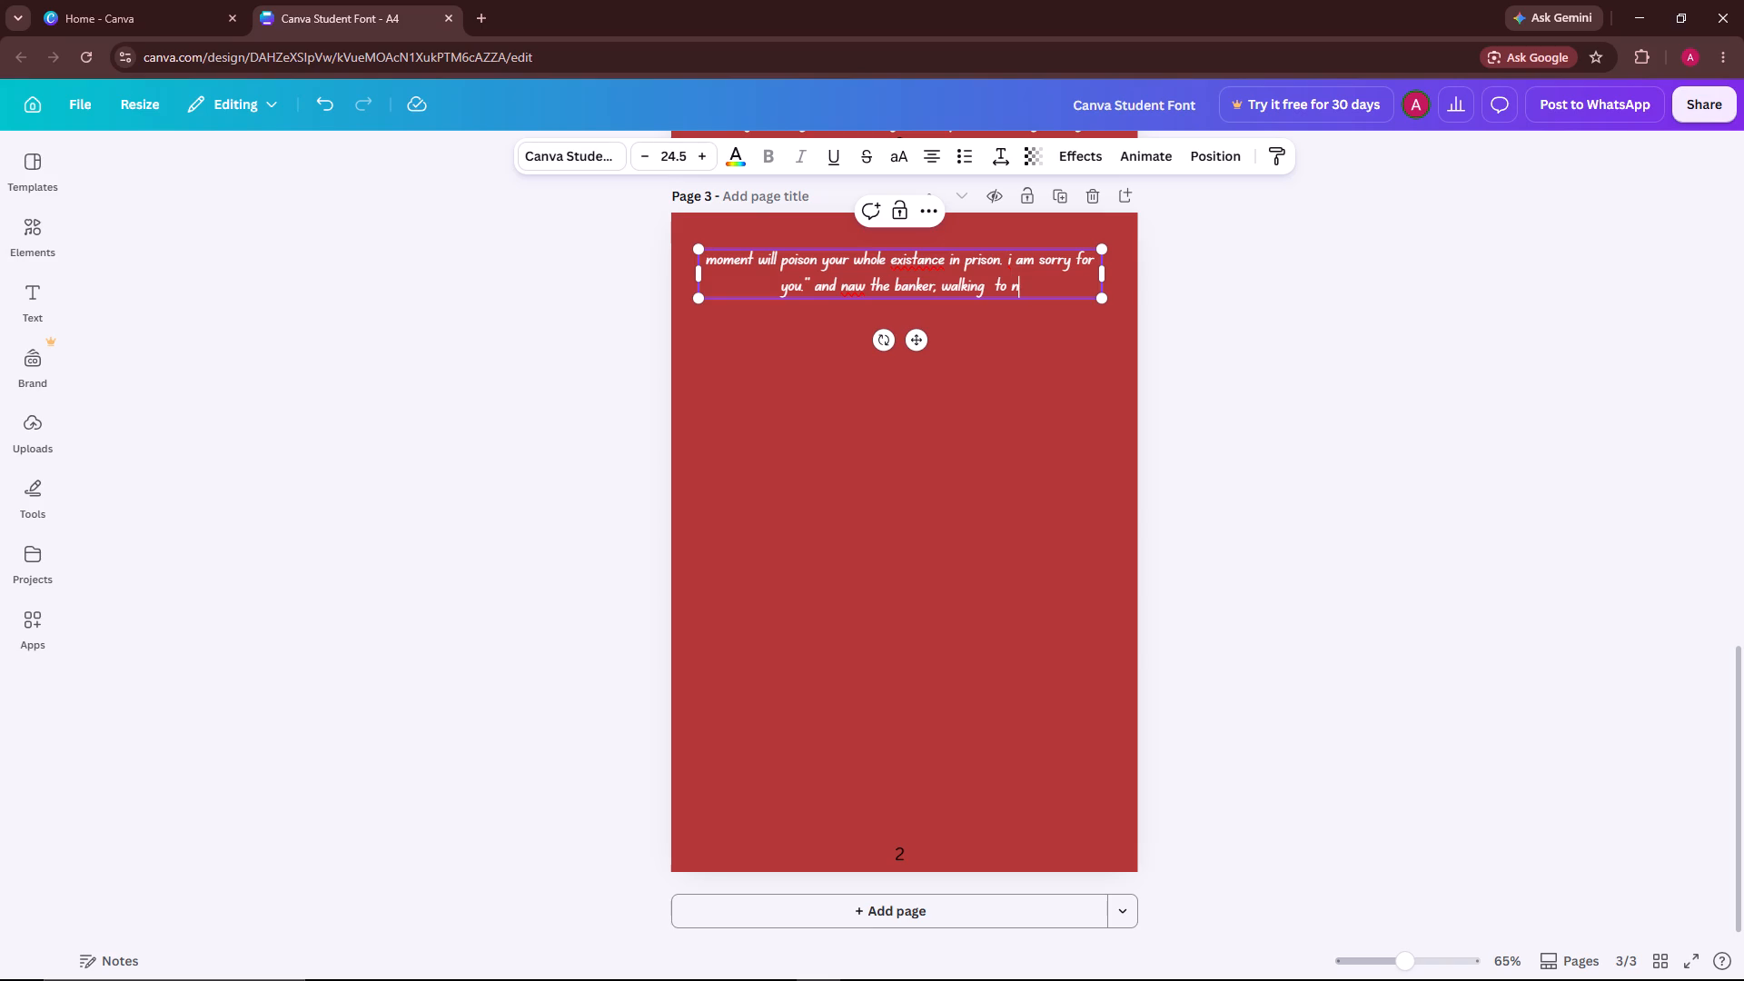
key(BackSpace)
key(BackSpace)
key(BackSpace)
key(BackSpace)
key(BackSpace)
key(BackSpace)
key(space)
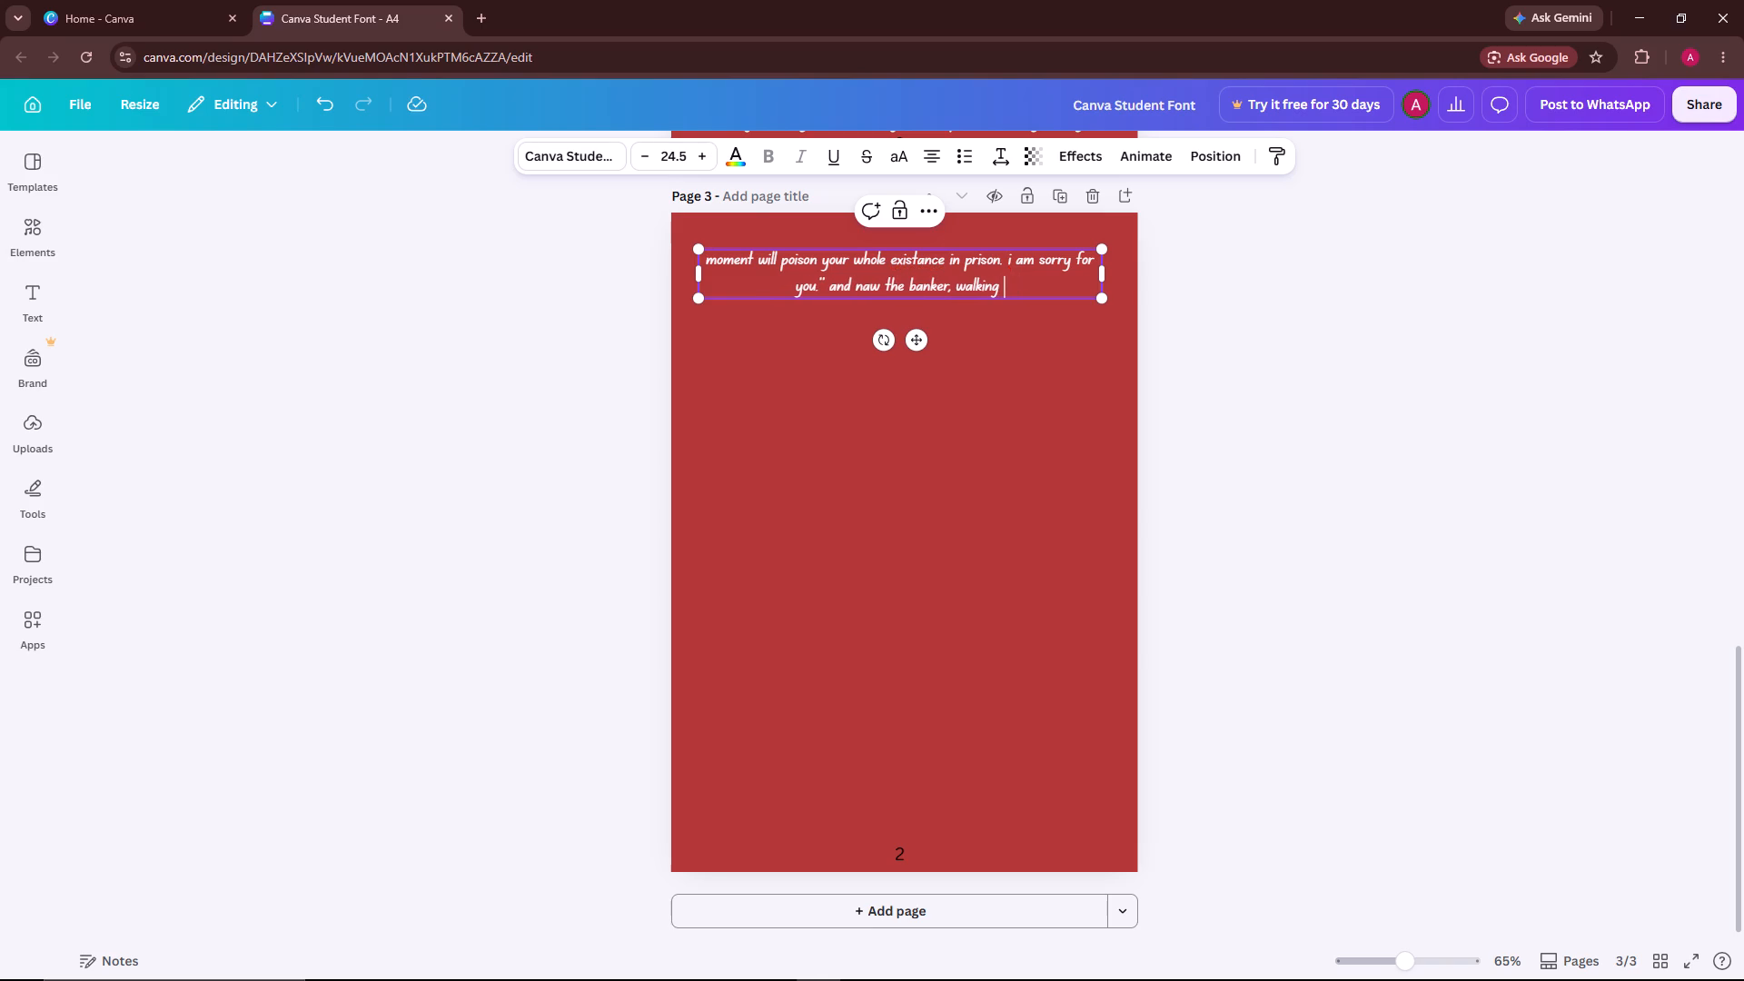
text(to)
key(space)
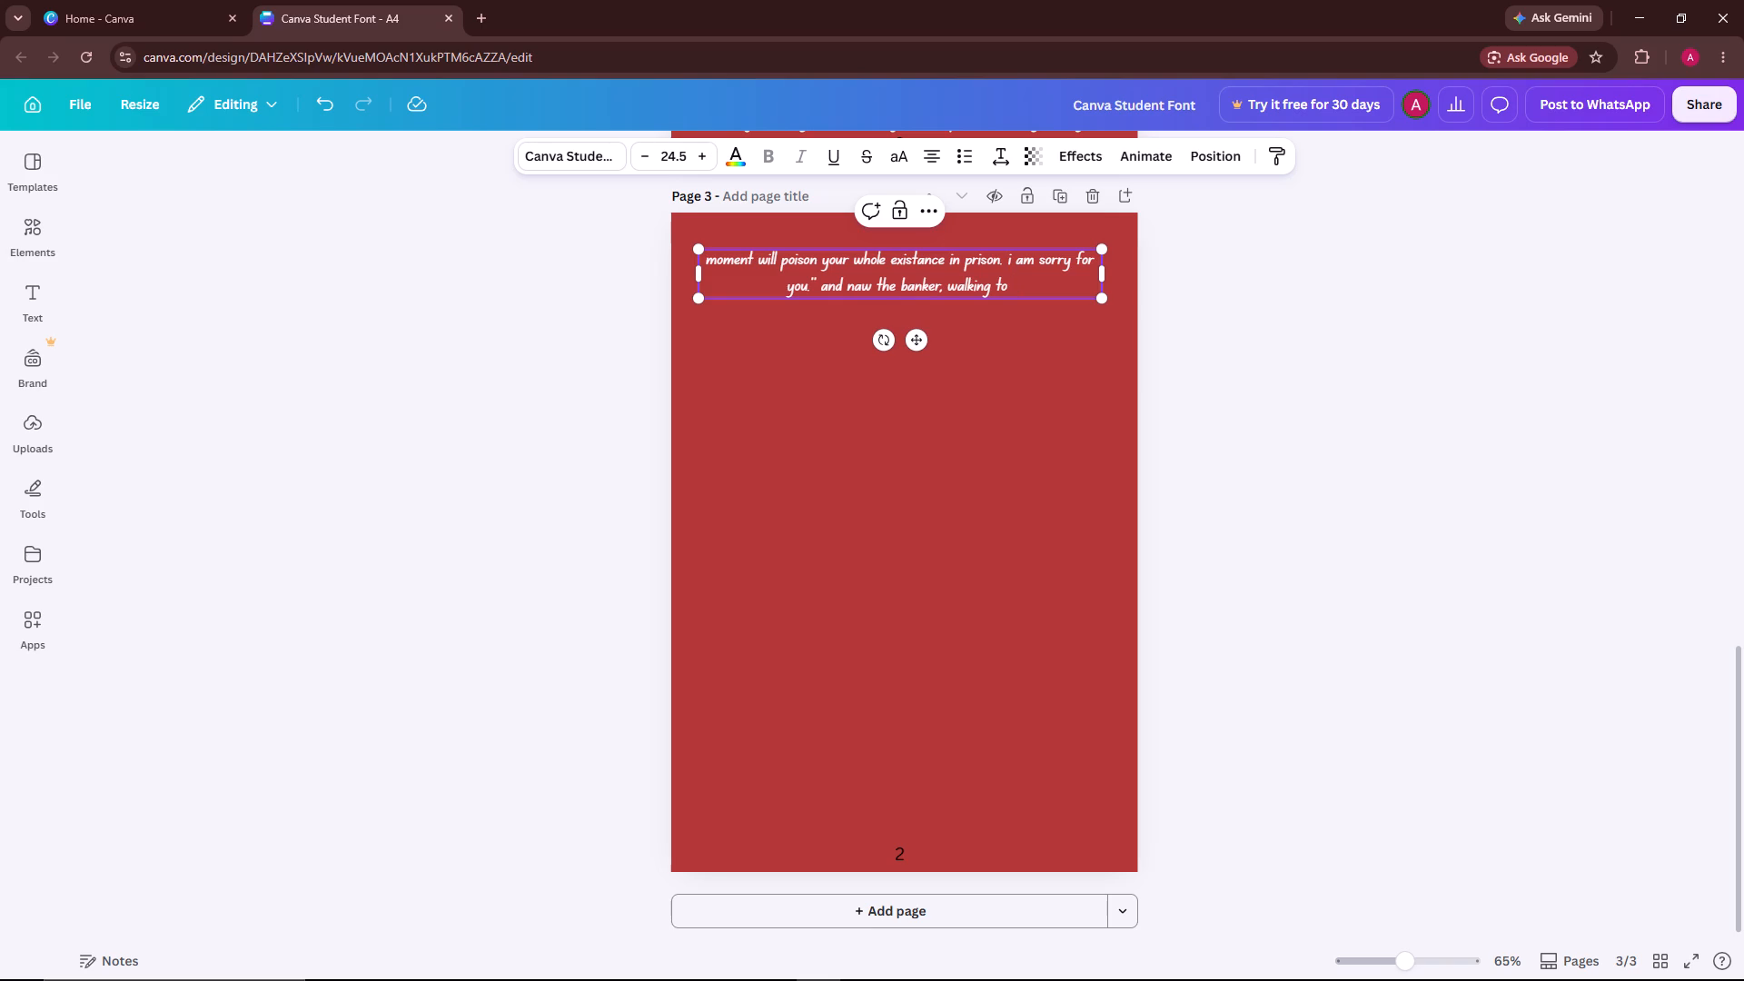
key(t)
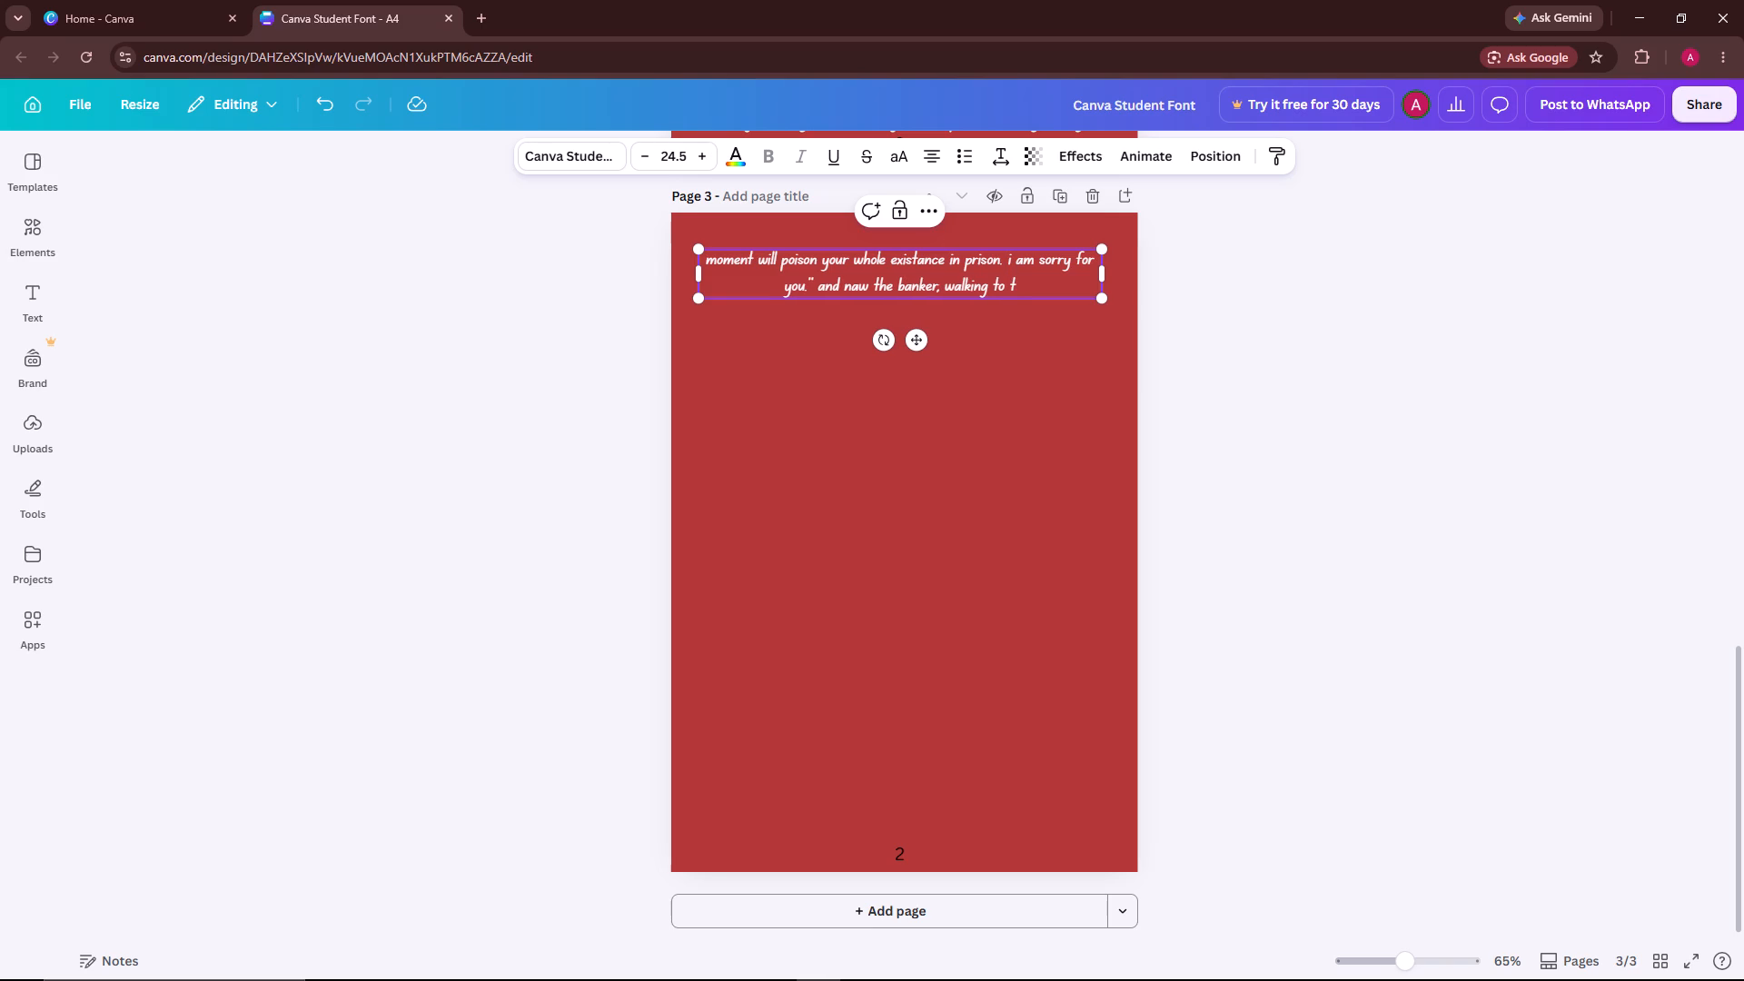
key(BackSpace)
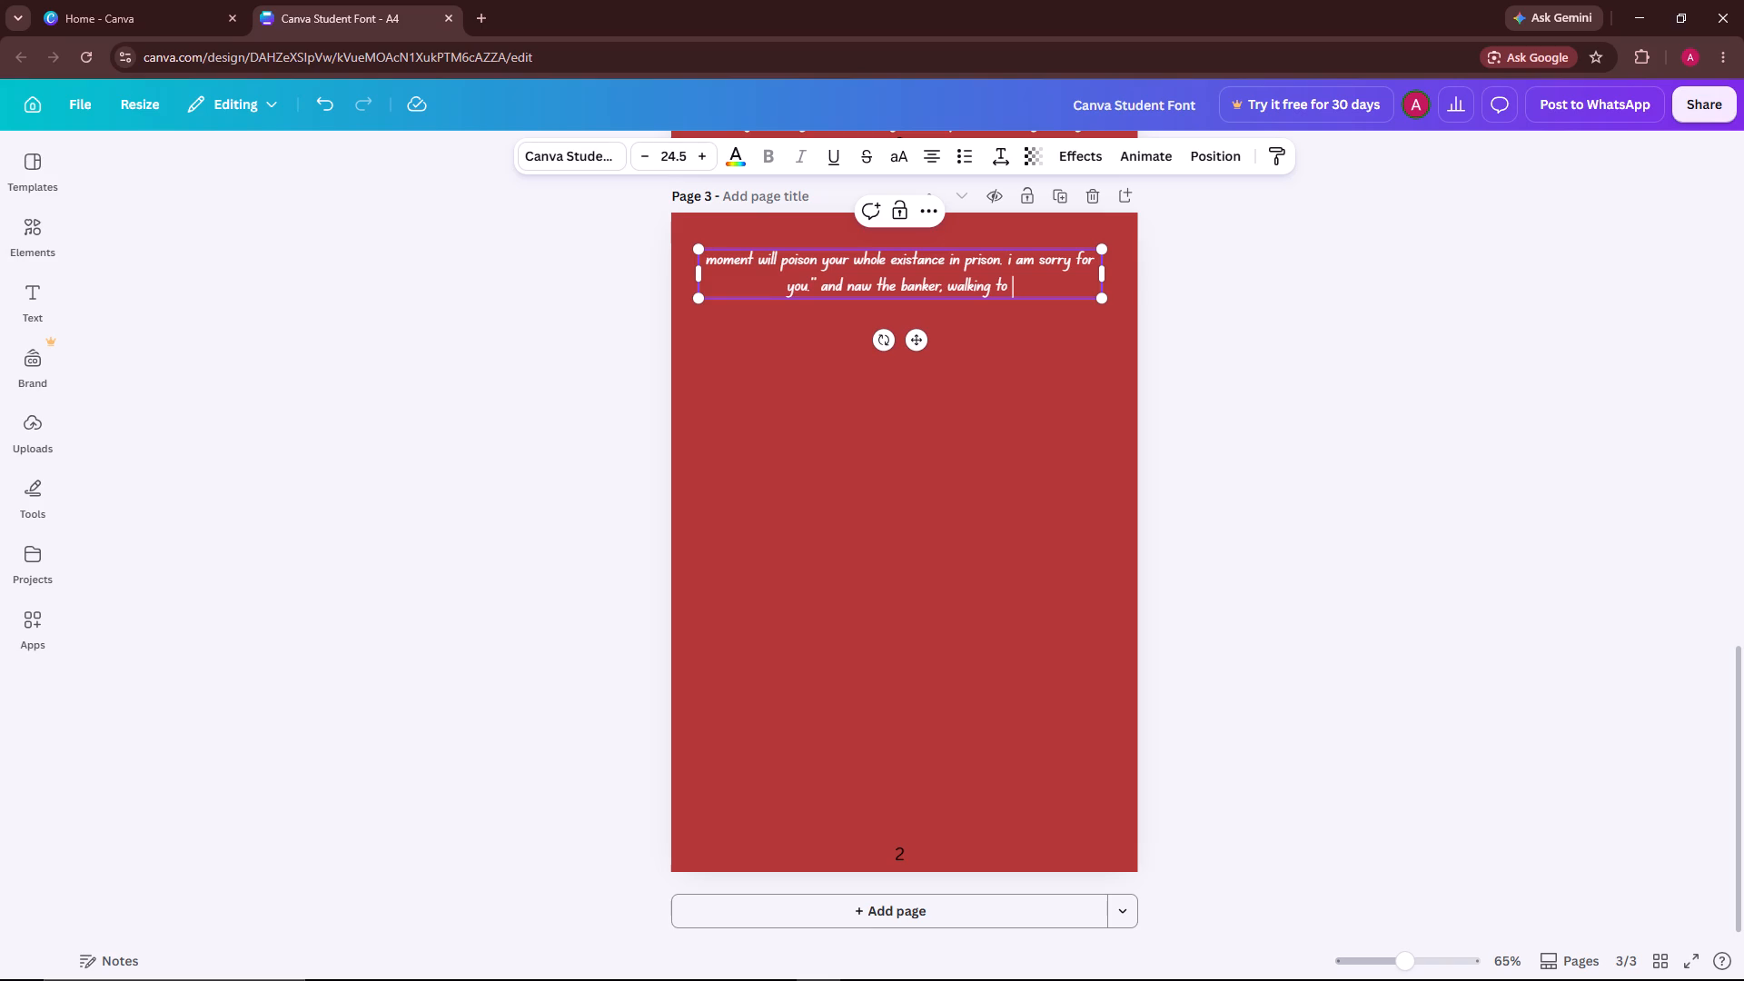
text(and fro)
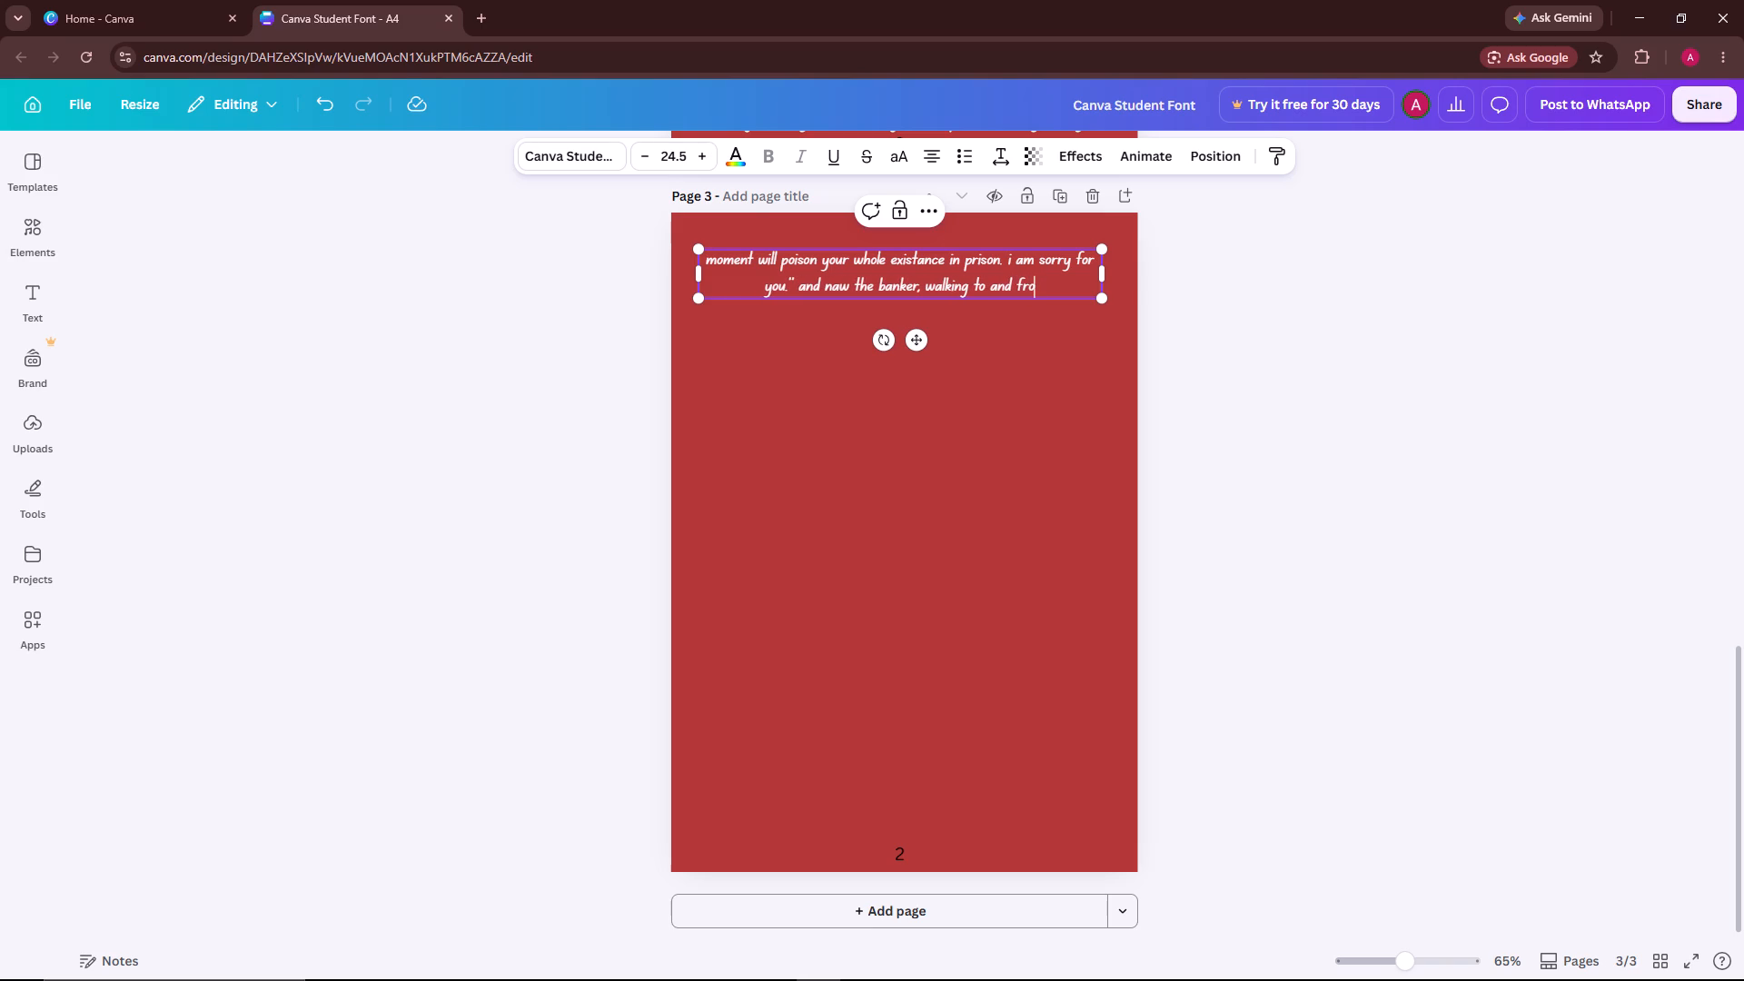
key(space)
key(BackSpace)
text(,)
key(space)
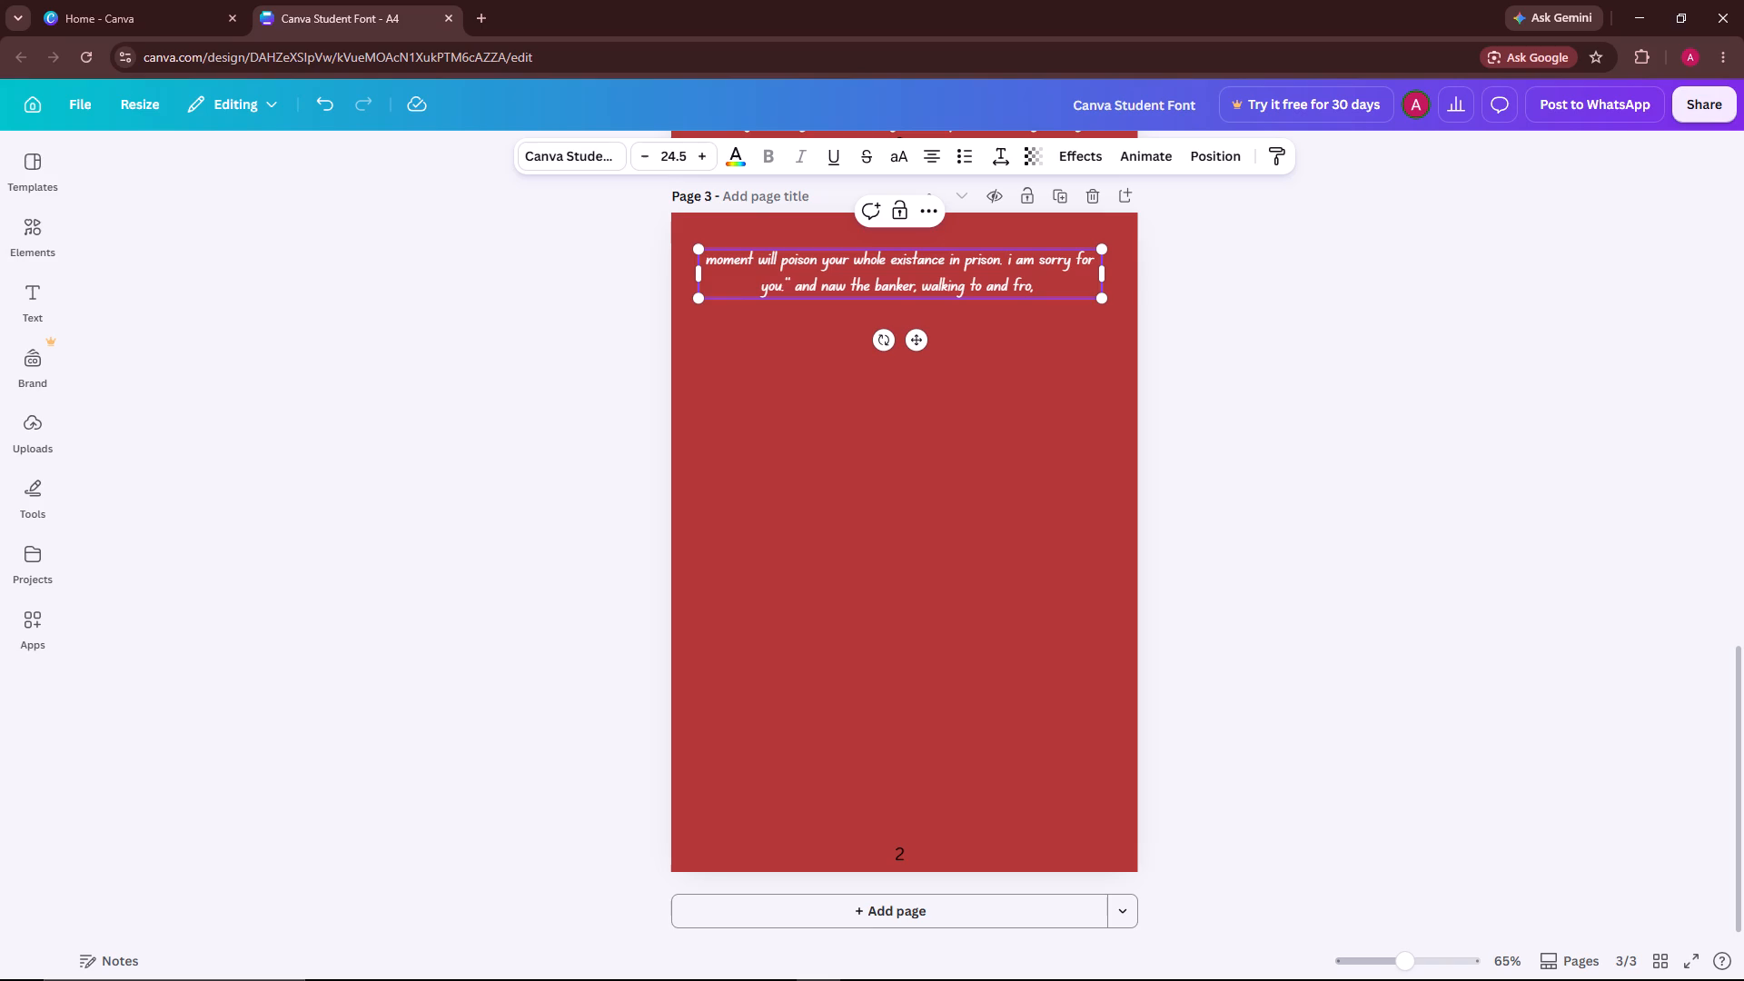
Add "rememberd all this," to the banker's sentence in the page 3 text box.
text(re)
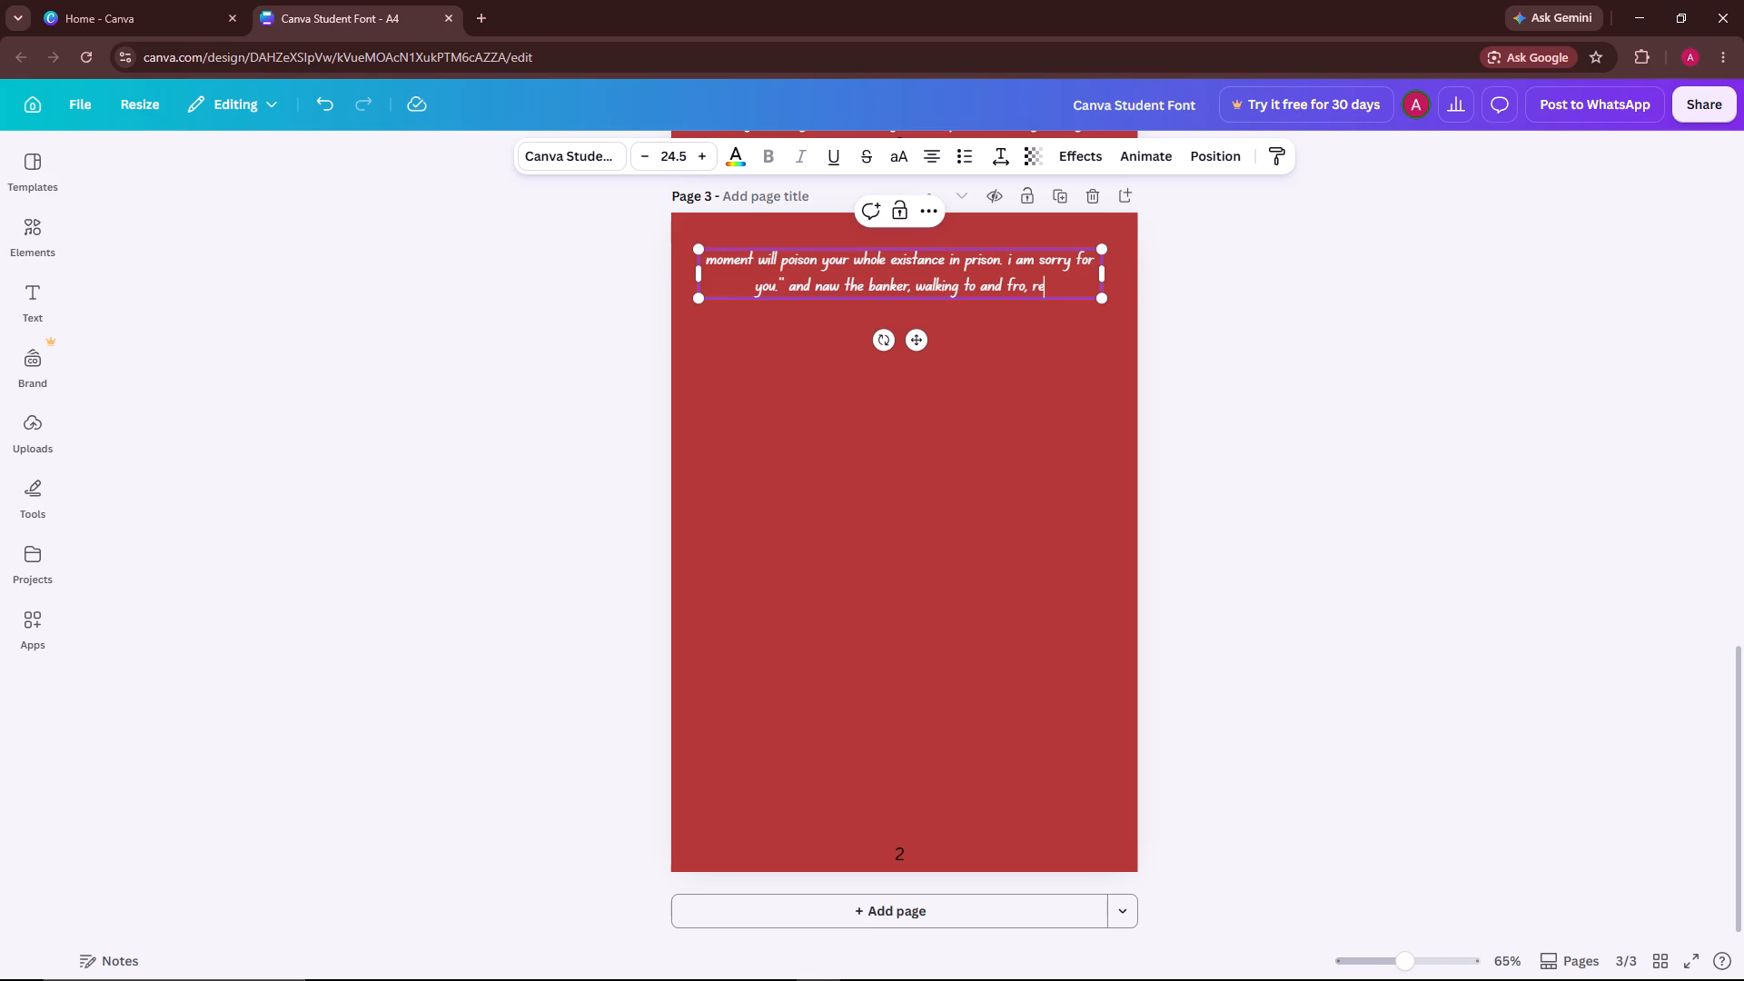
text(memberd)
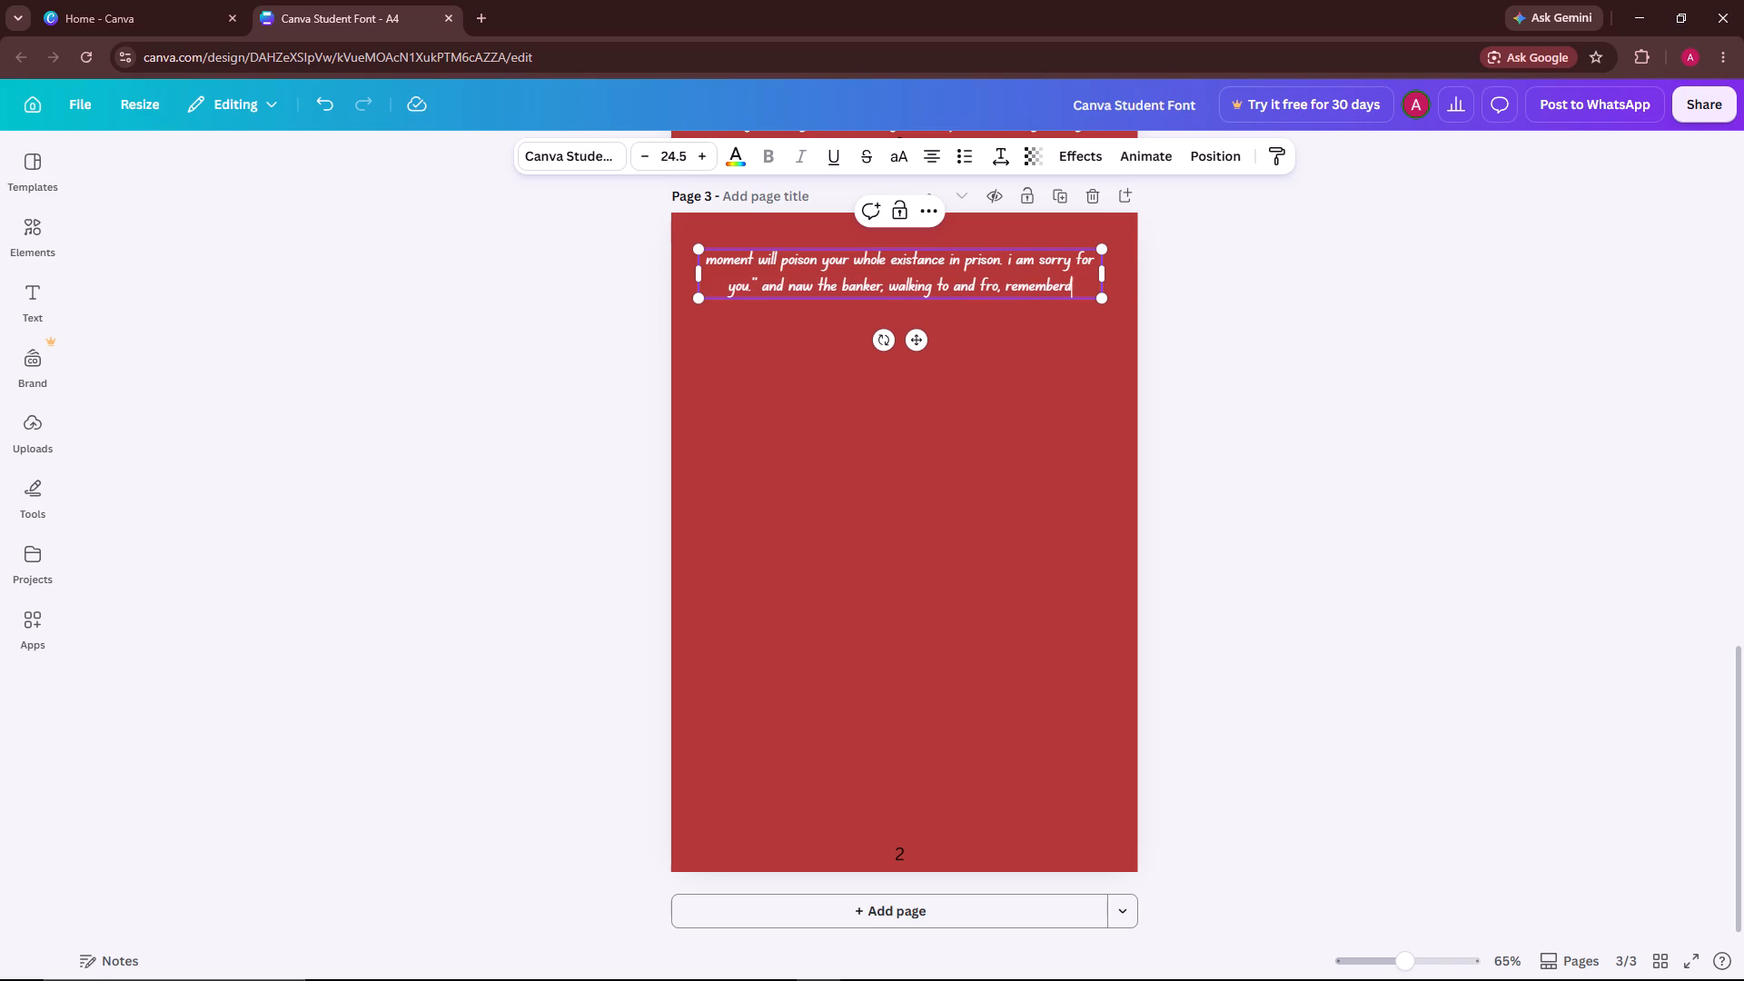
key(space)
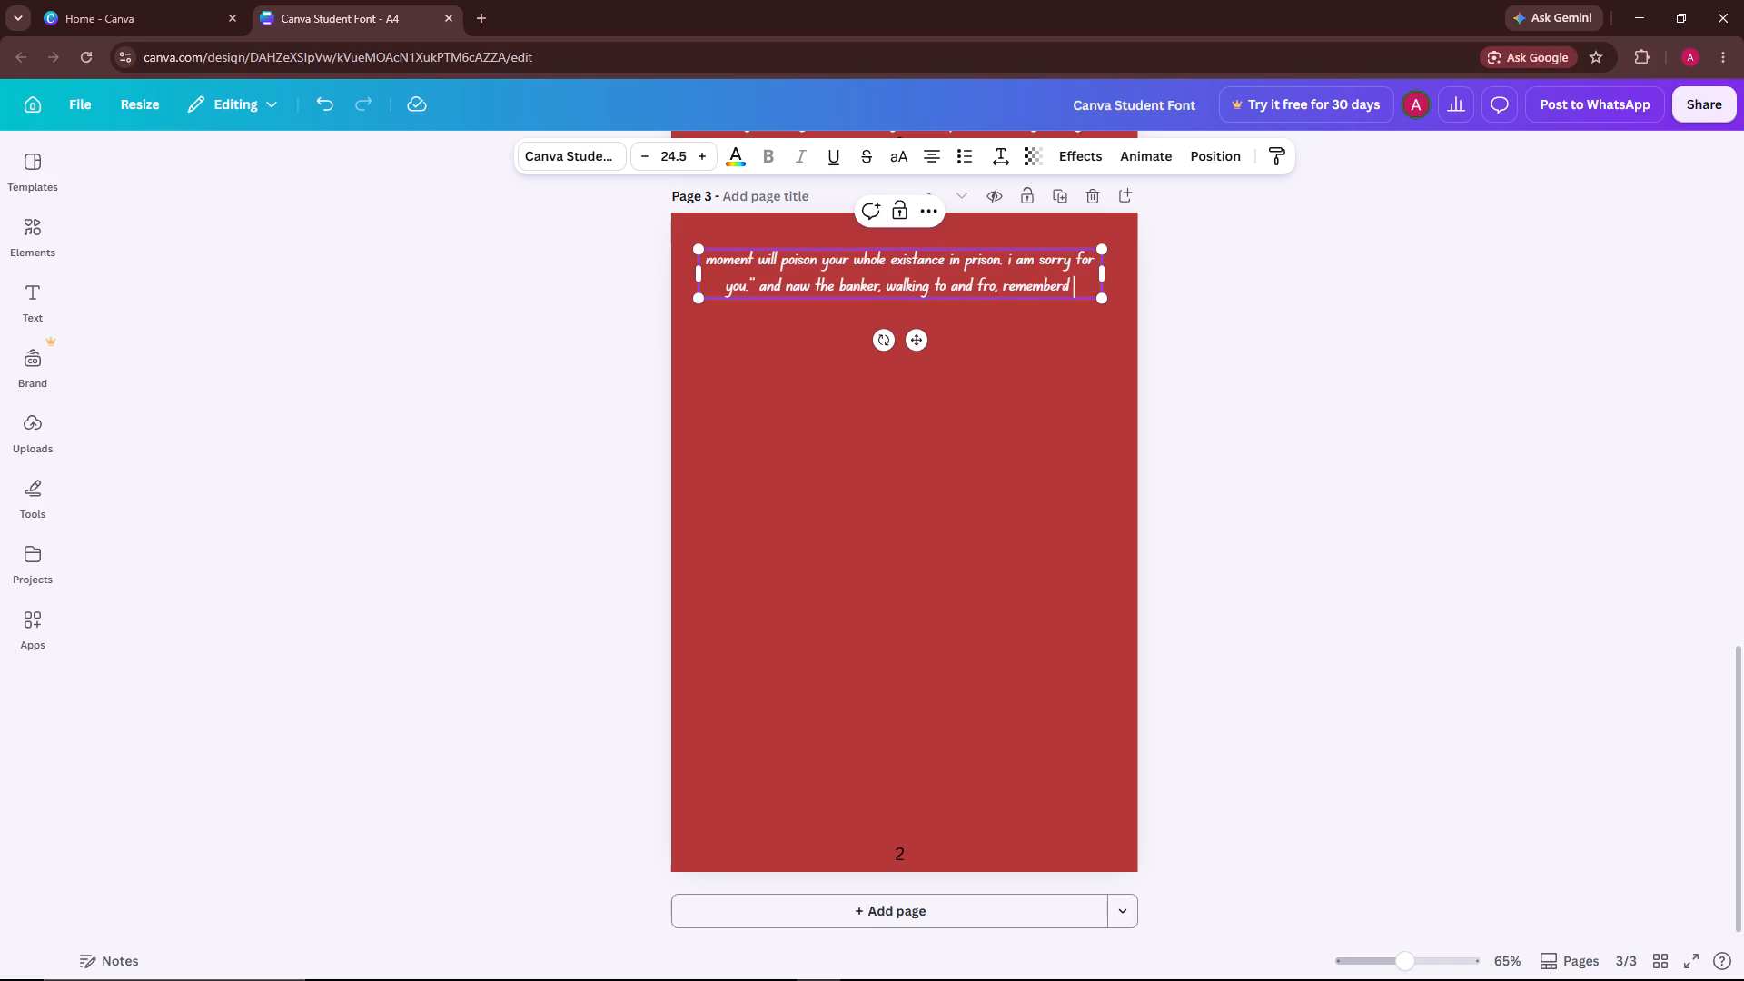
key(a)
text(ll)
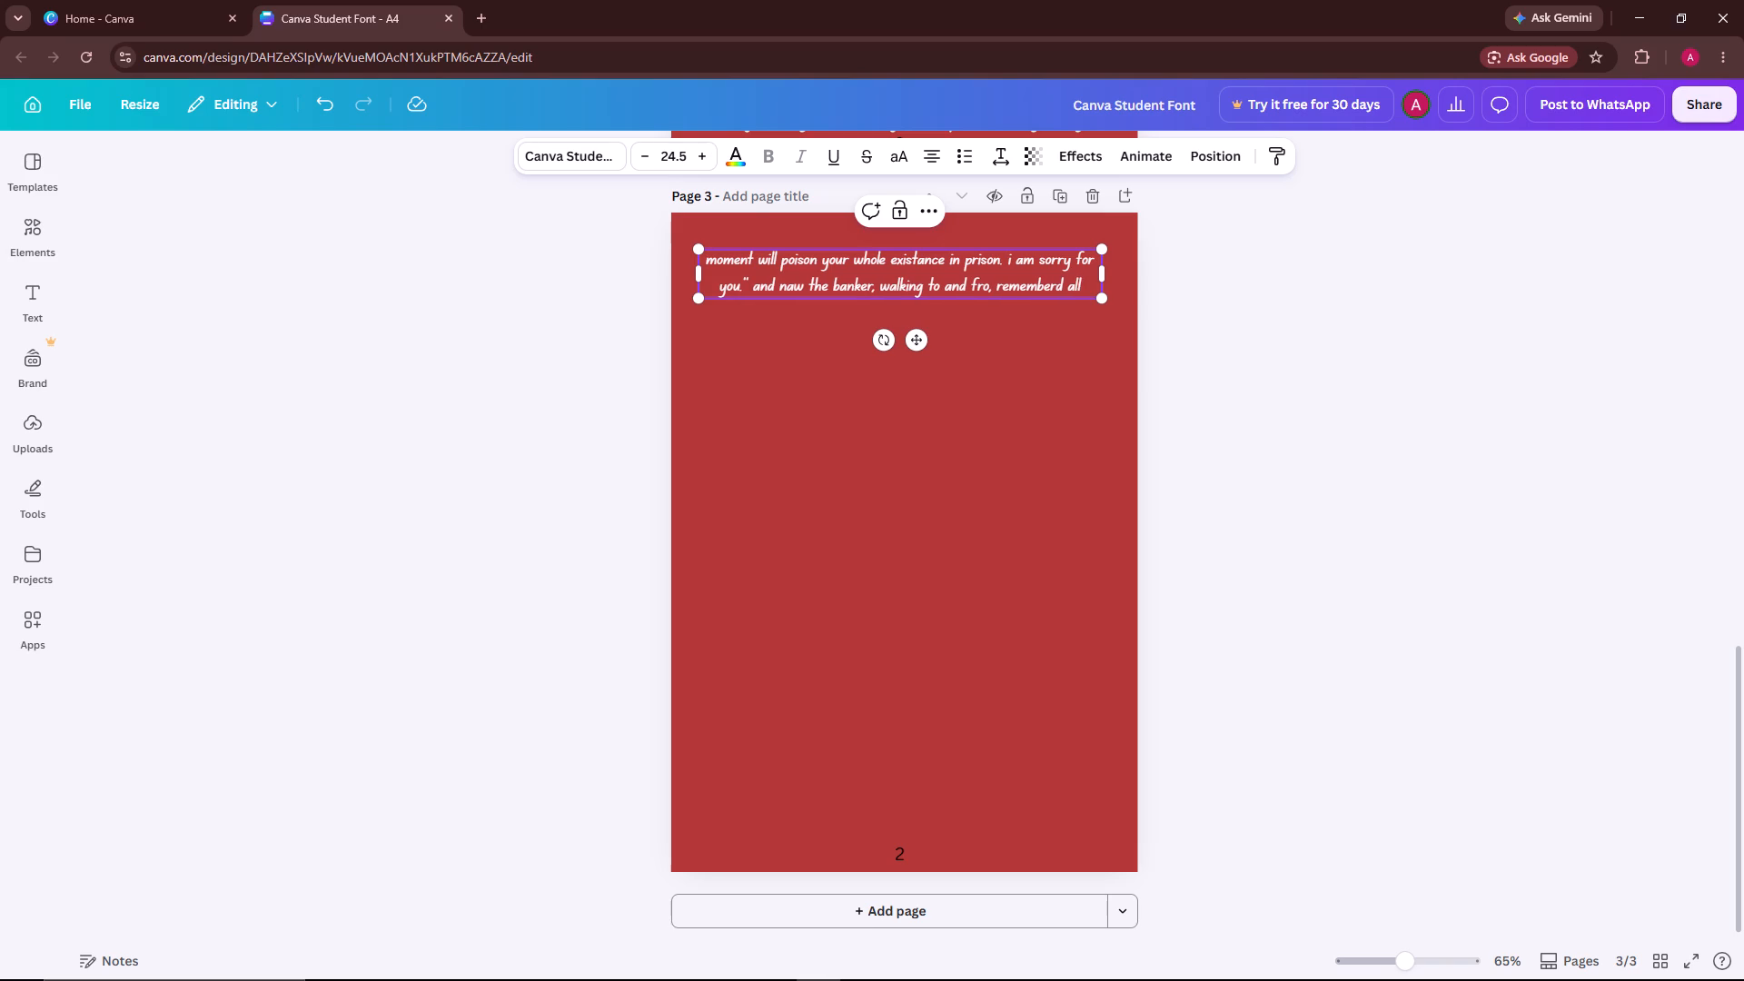
key(space)
text(this)
key(space)
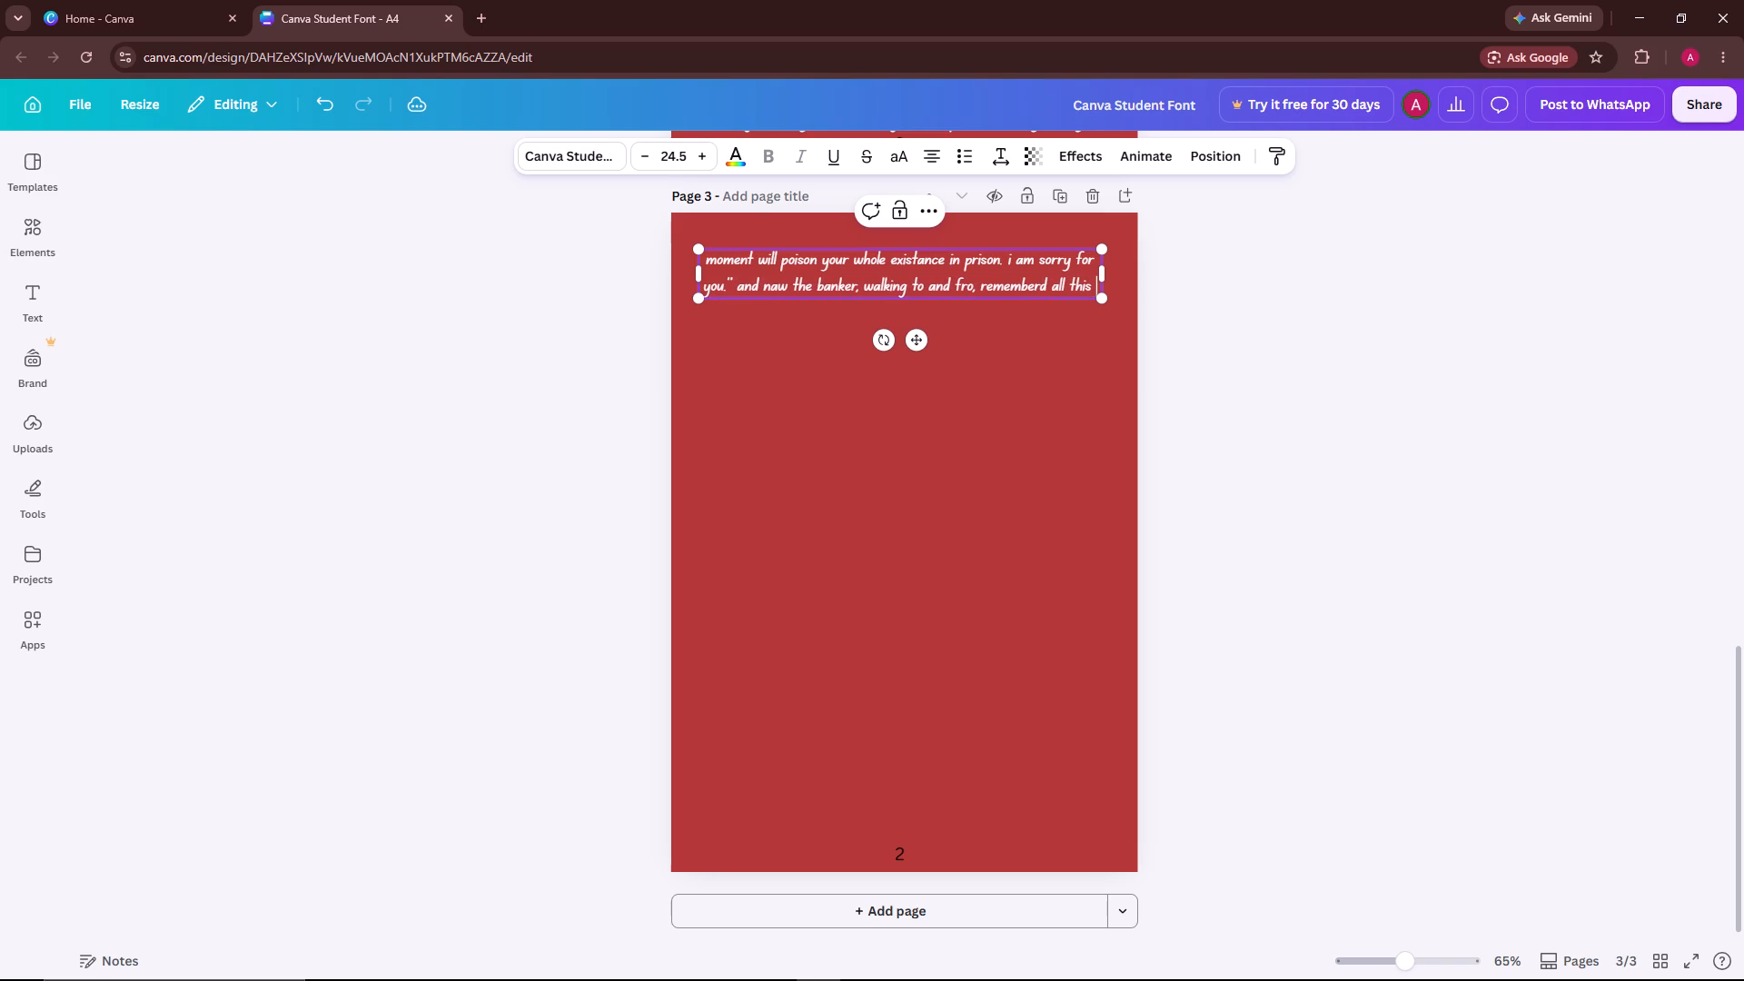
key(BackSpace)
key(comma)
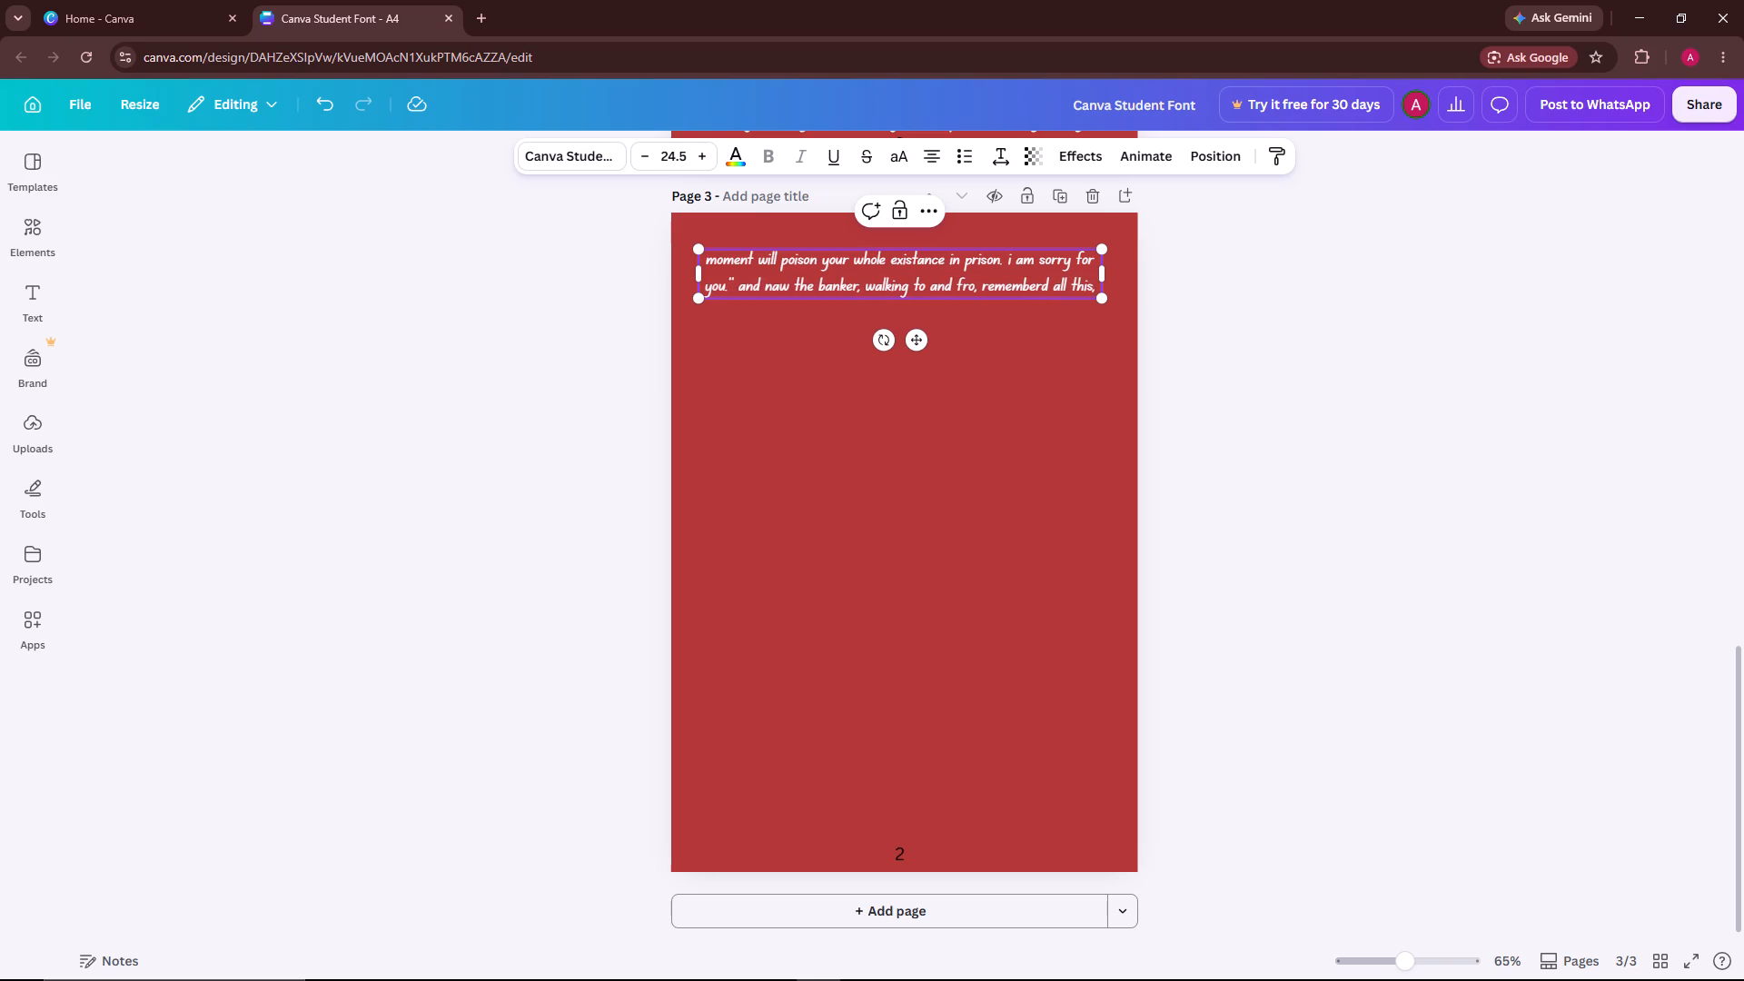
key(space)
Add "and asked himself:" to lead into the banker's question.
text(and)
key(space)
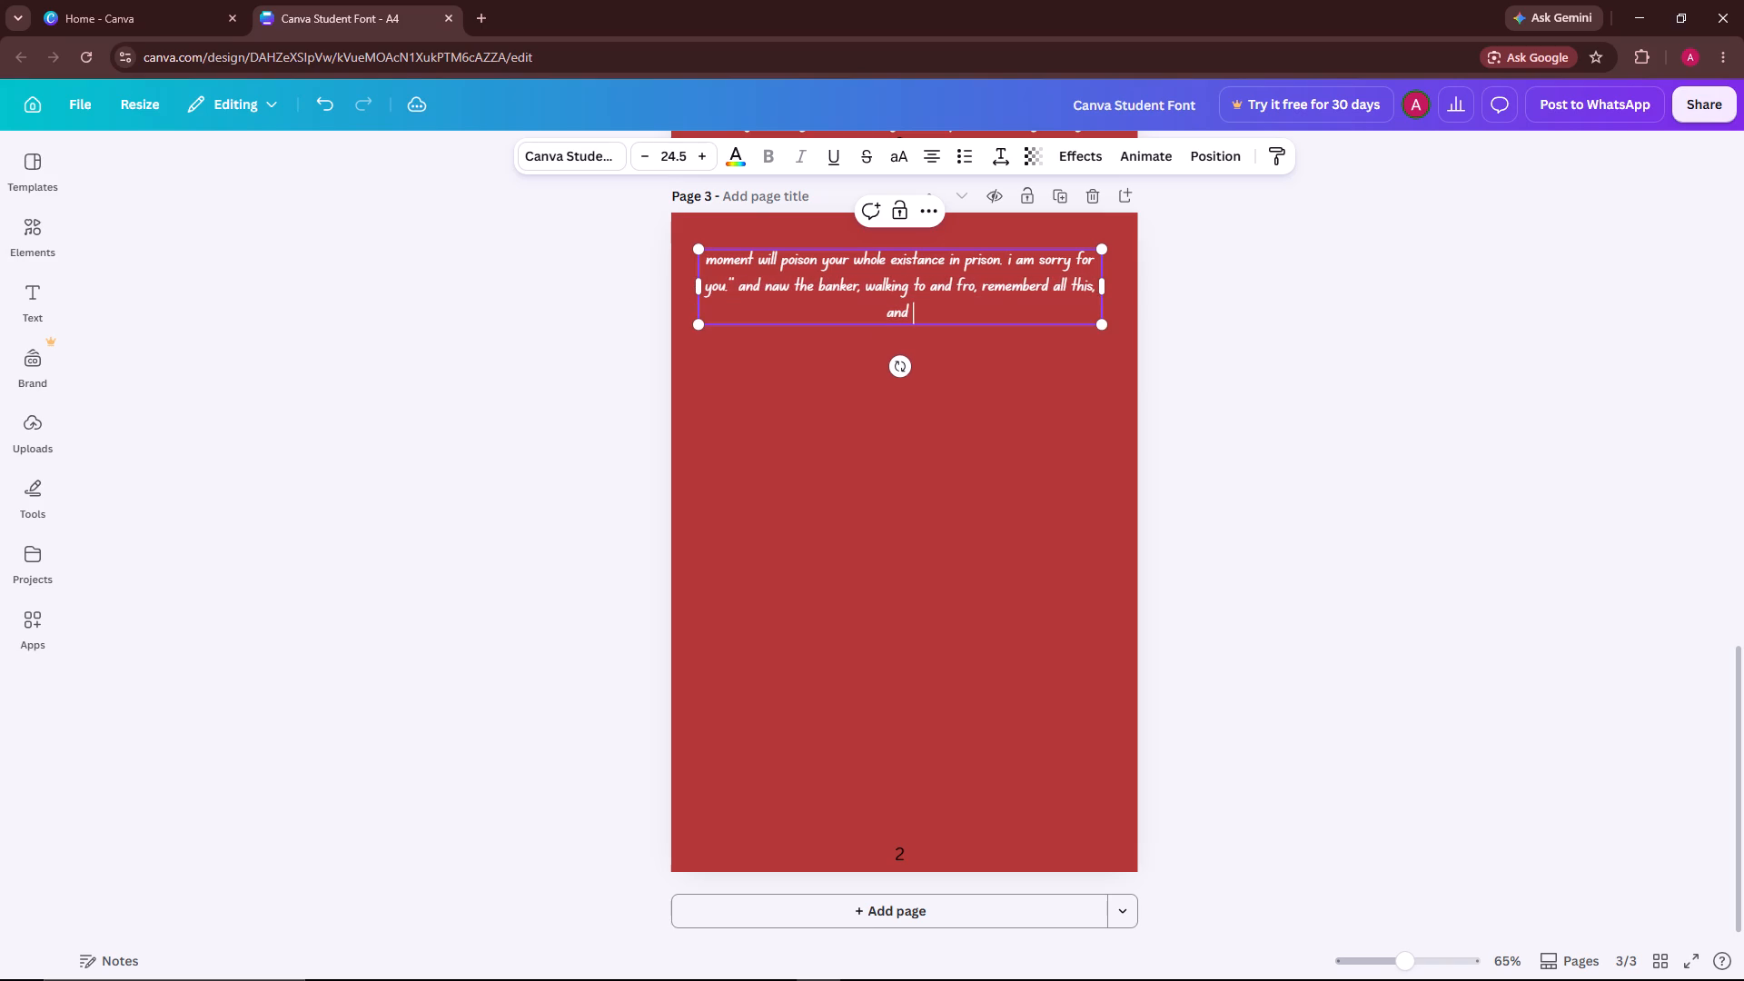
text(asked)
key(space)
text(himself)
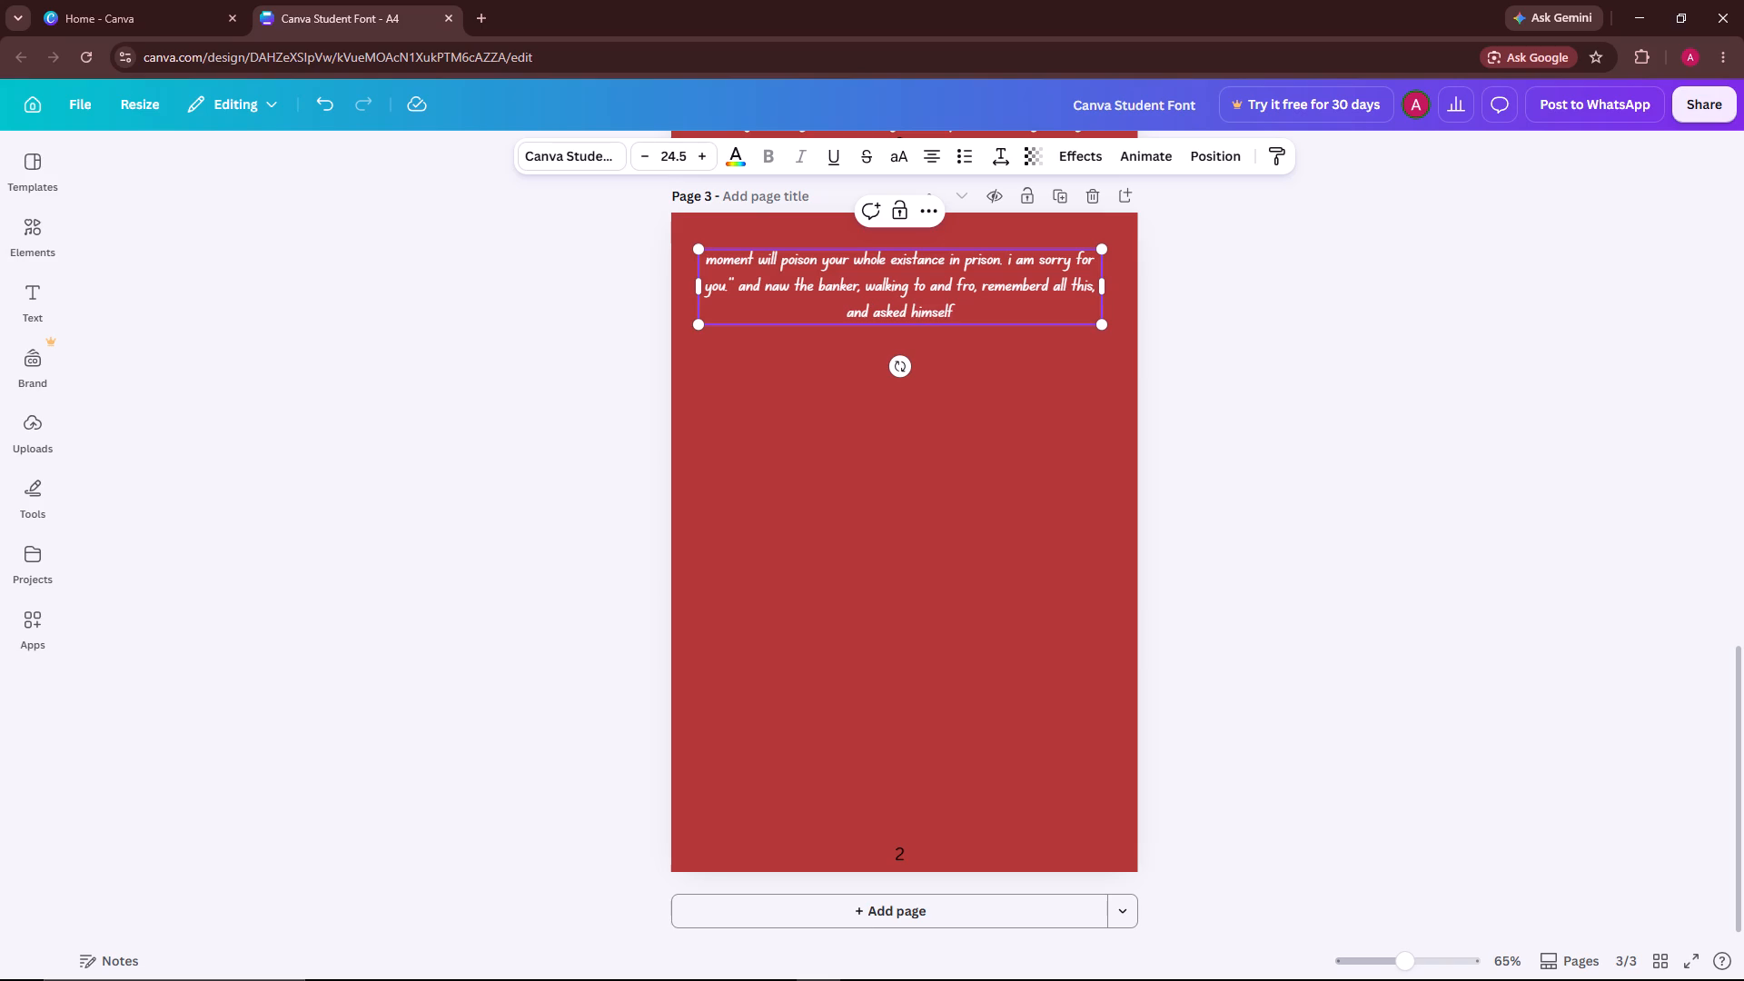
key(shift+colon)
key(space)
Open the banker's quoted question on page 3 with an opening quotation mark and "what was the".
text('')
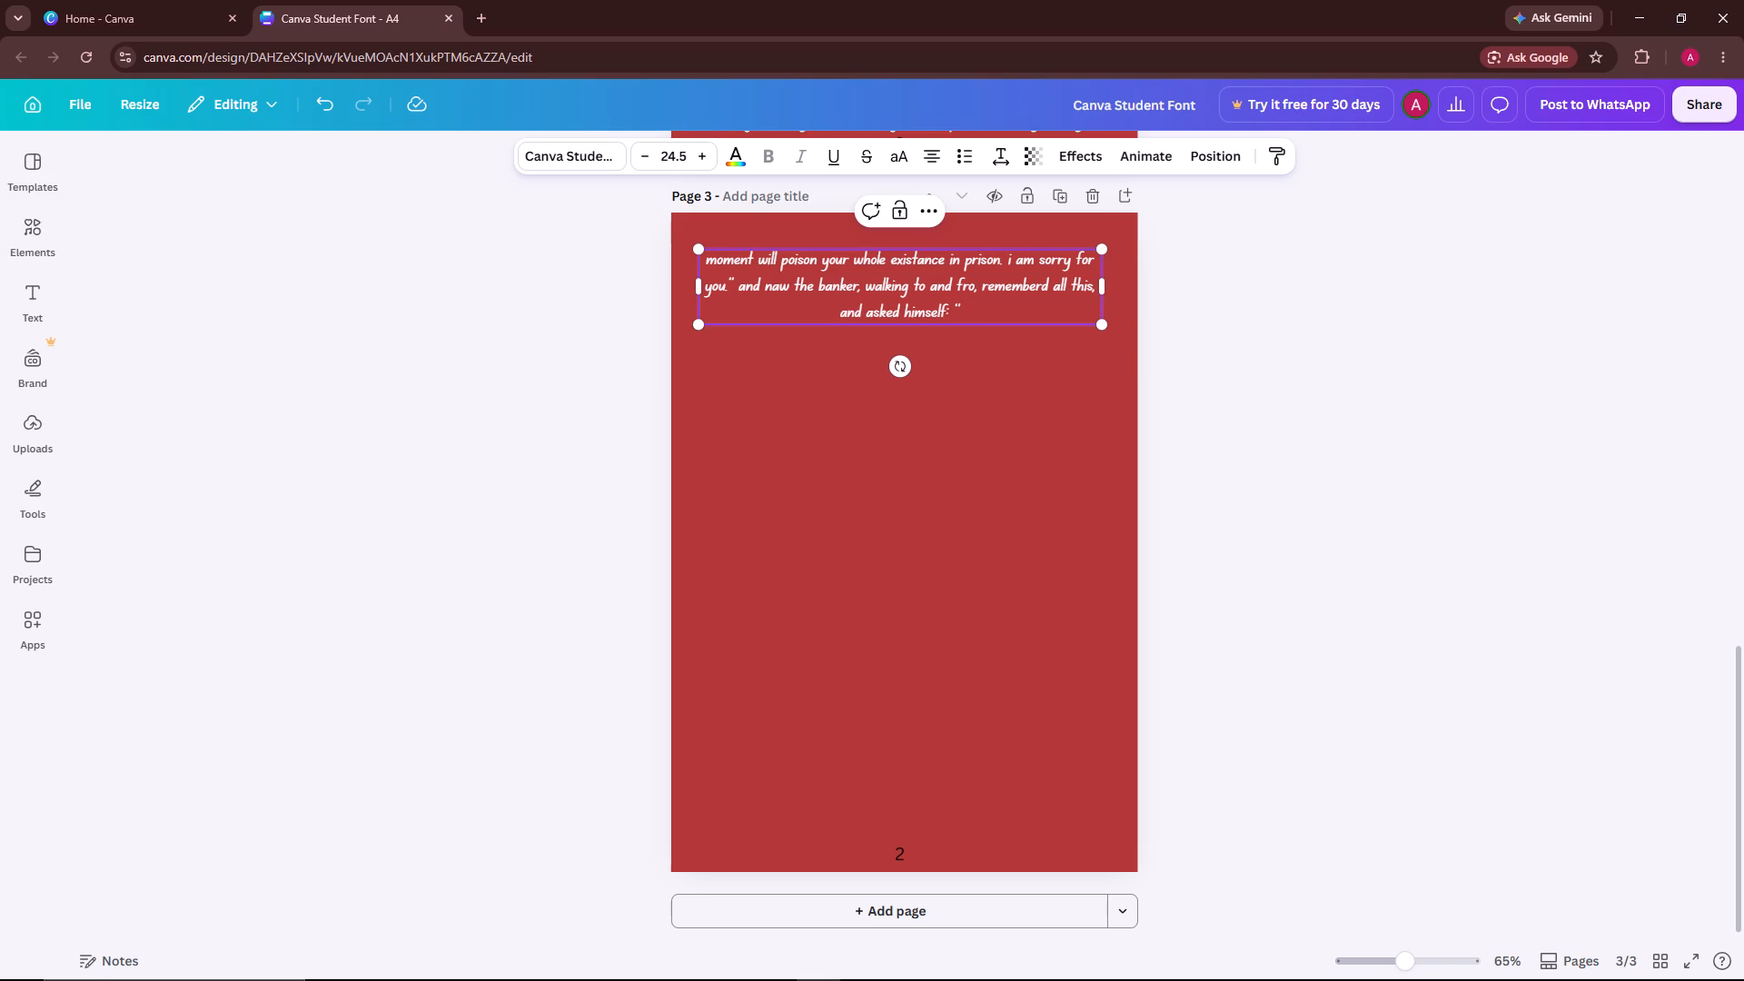
text(what)
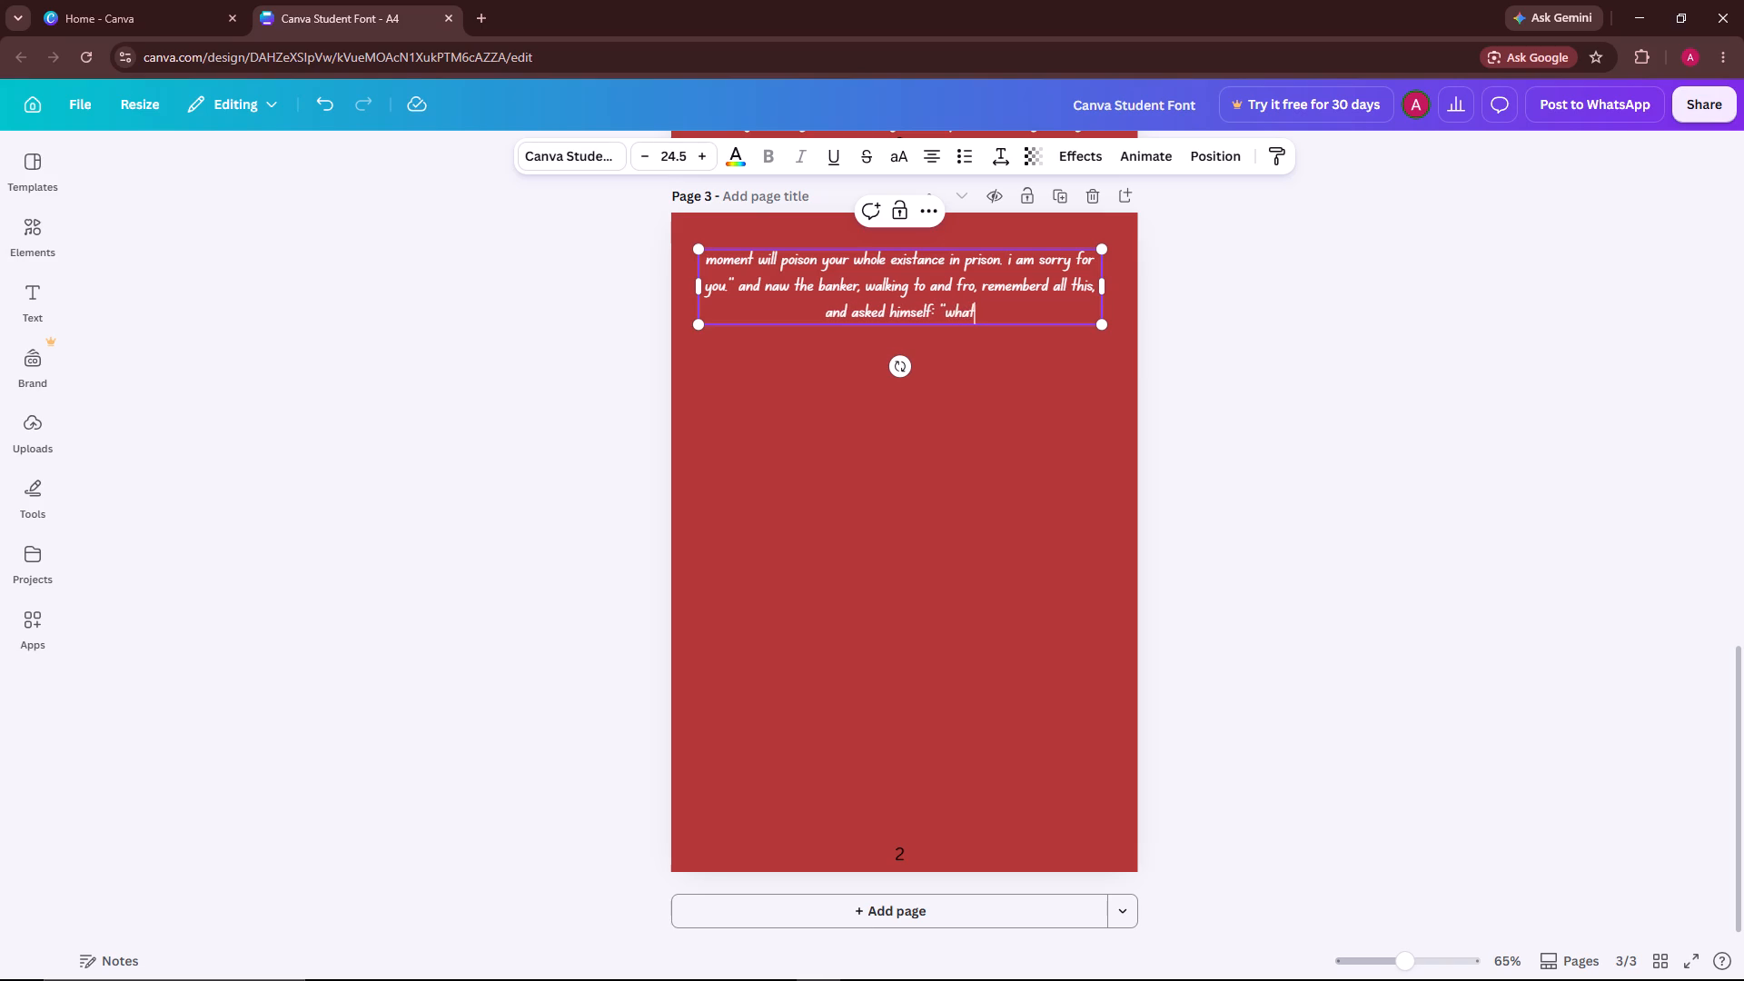
key(space)
text(was)
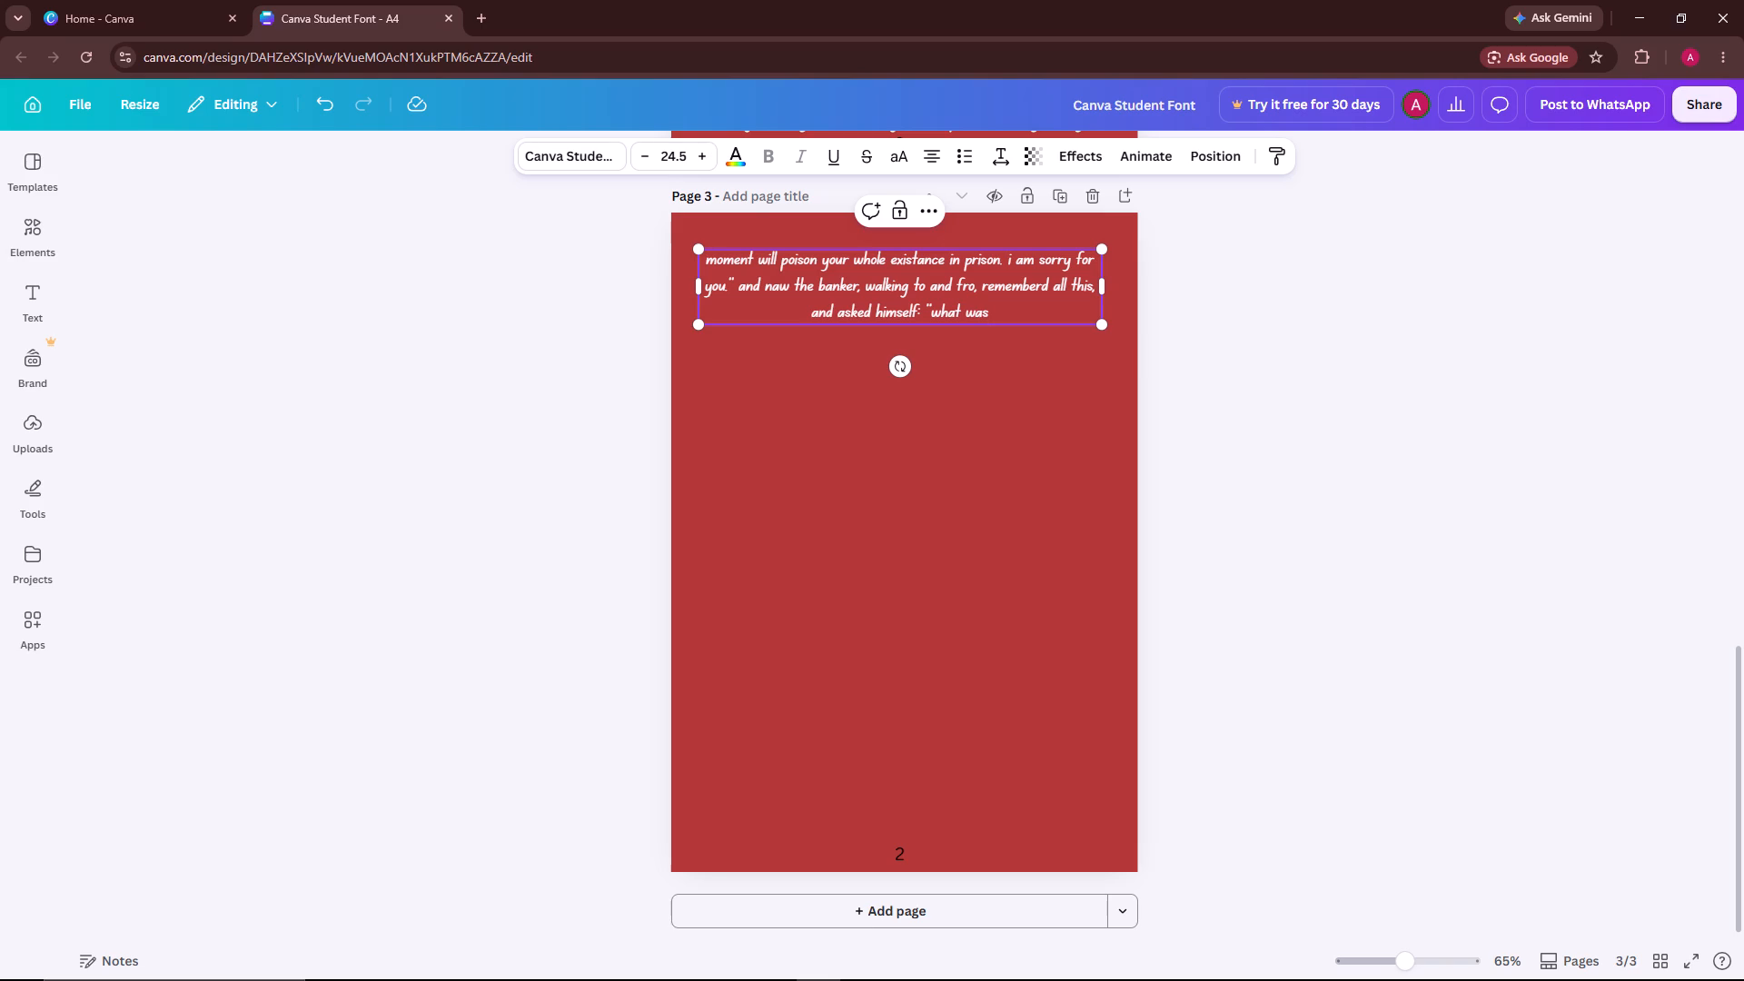
key(space)
text(the)
key(space)
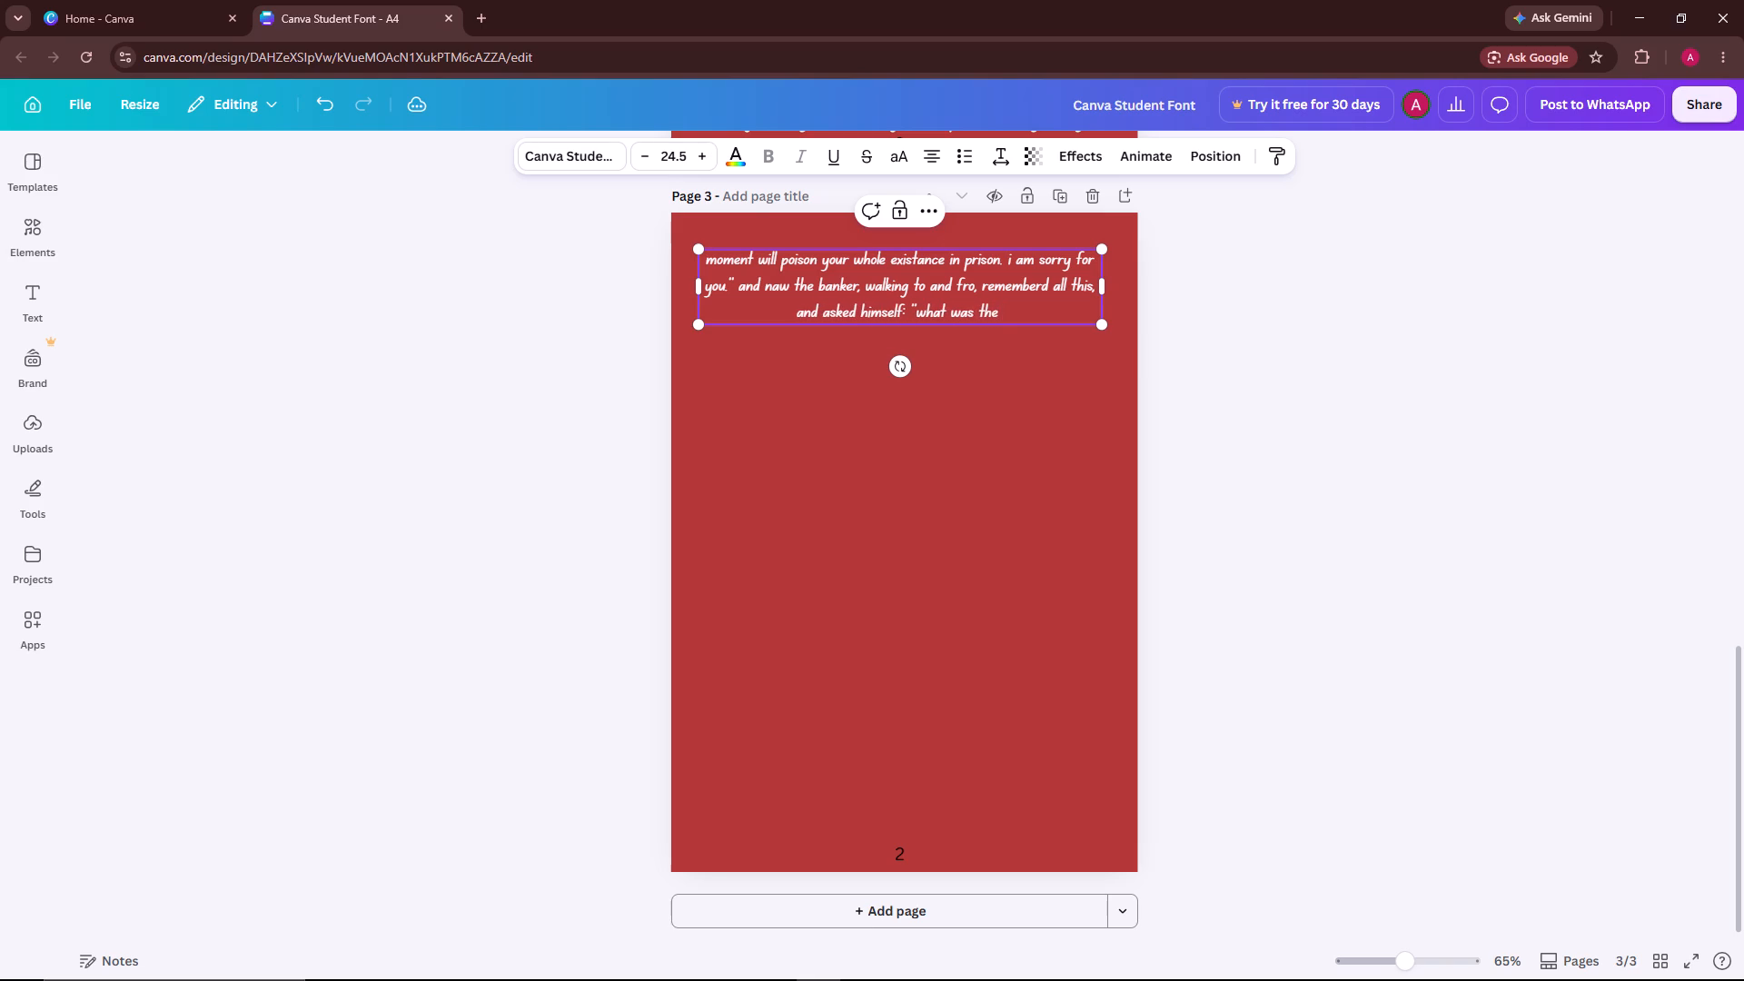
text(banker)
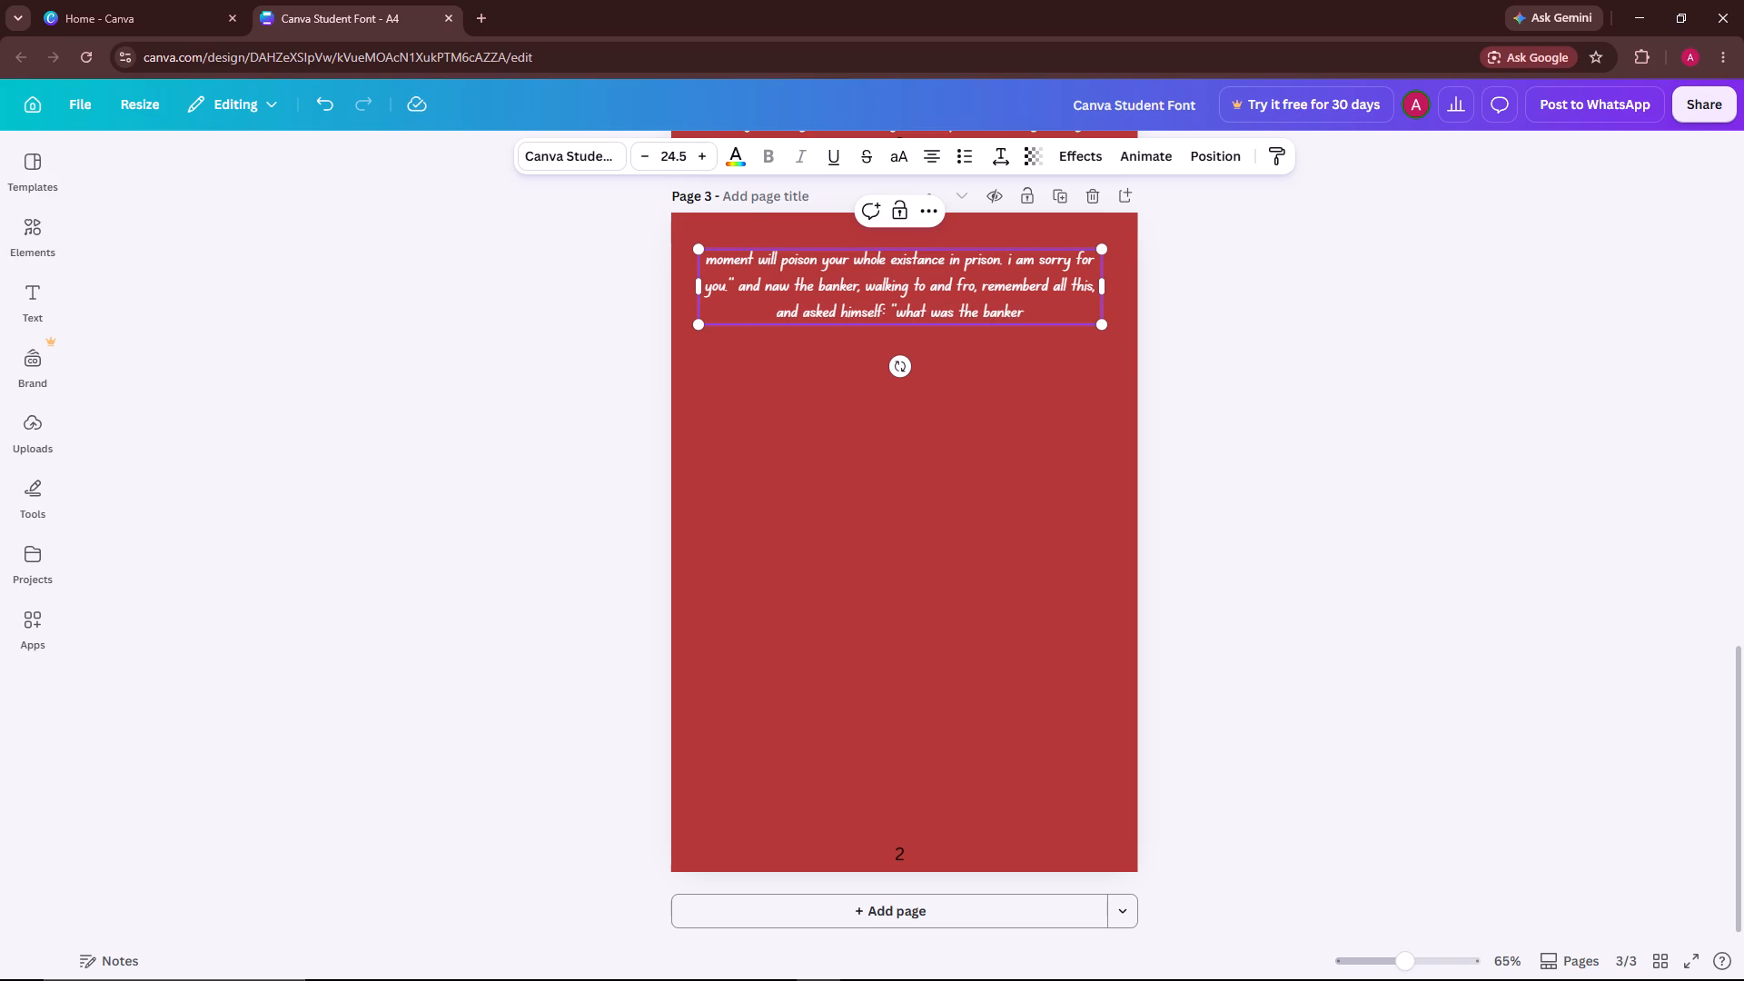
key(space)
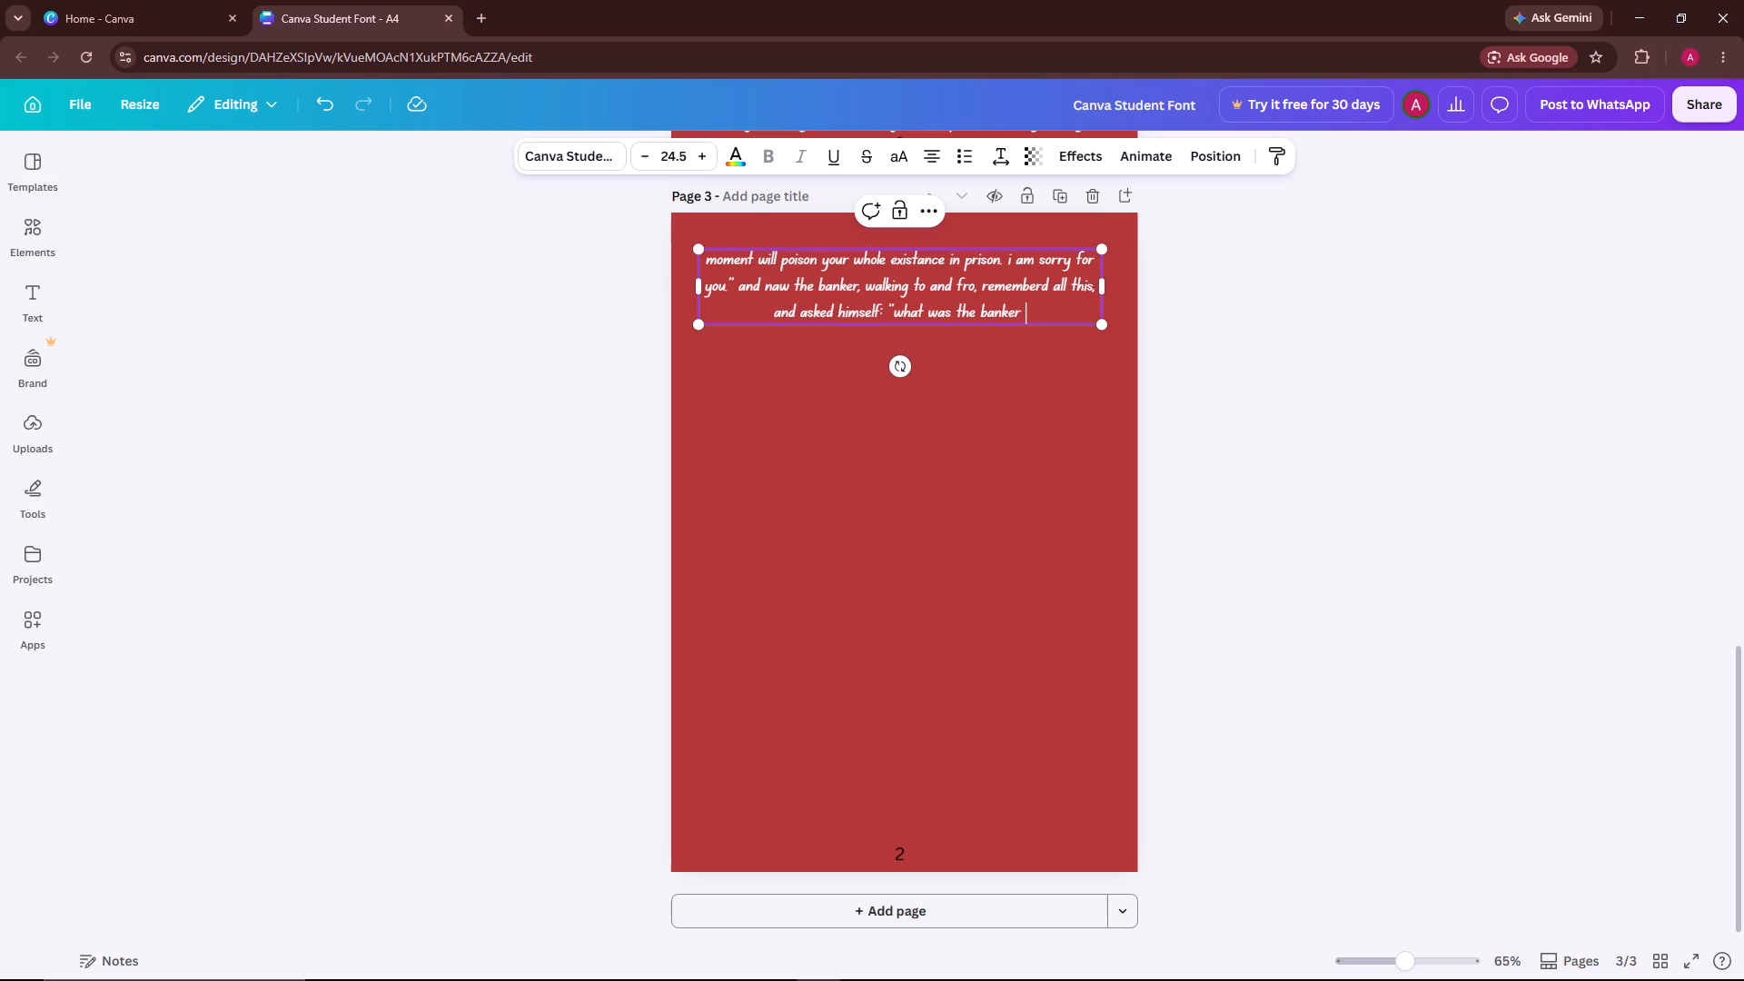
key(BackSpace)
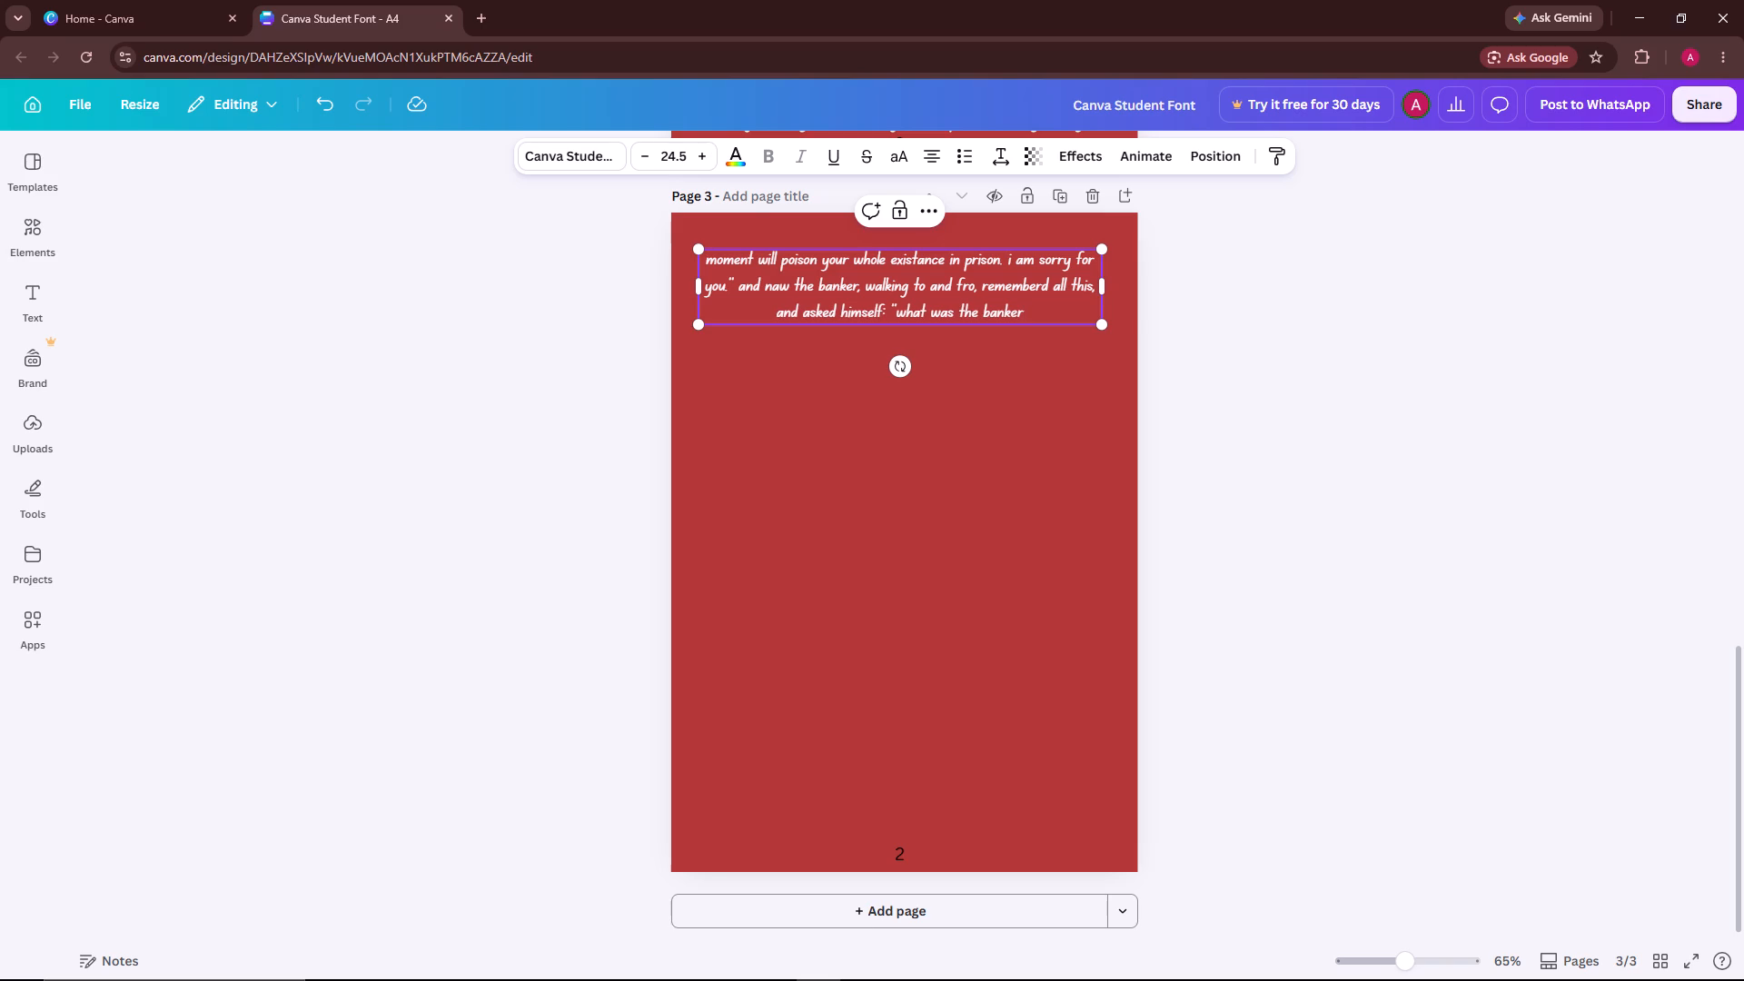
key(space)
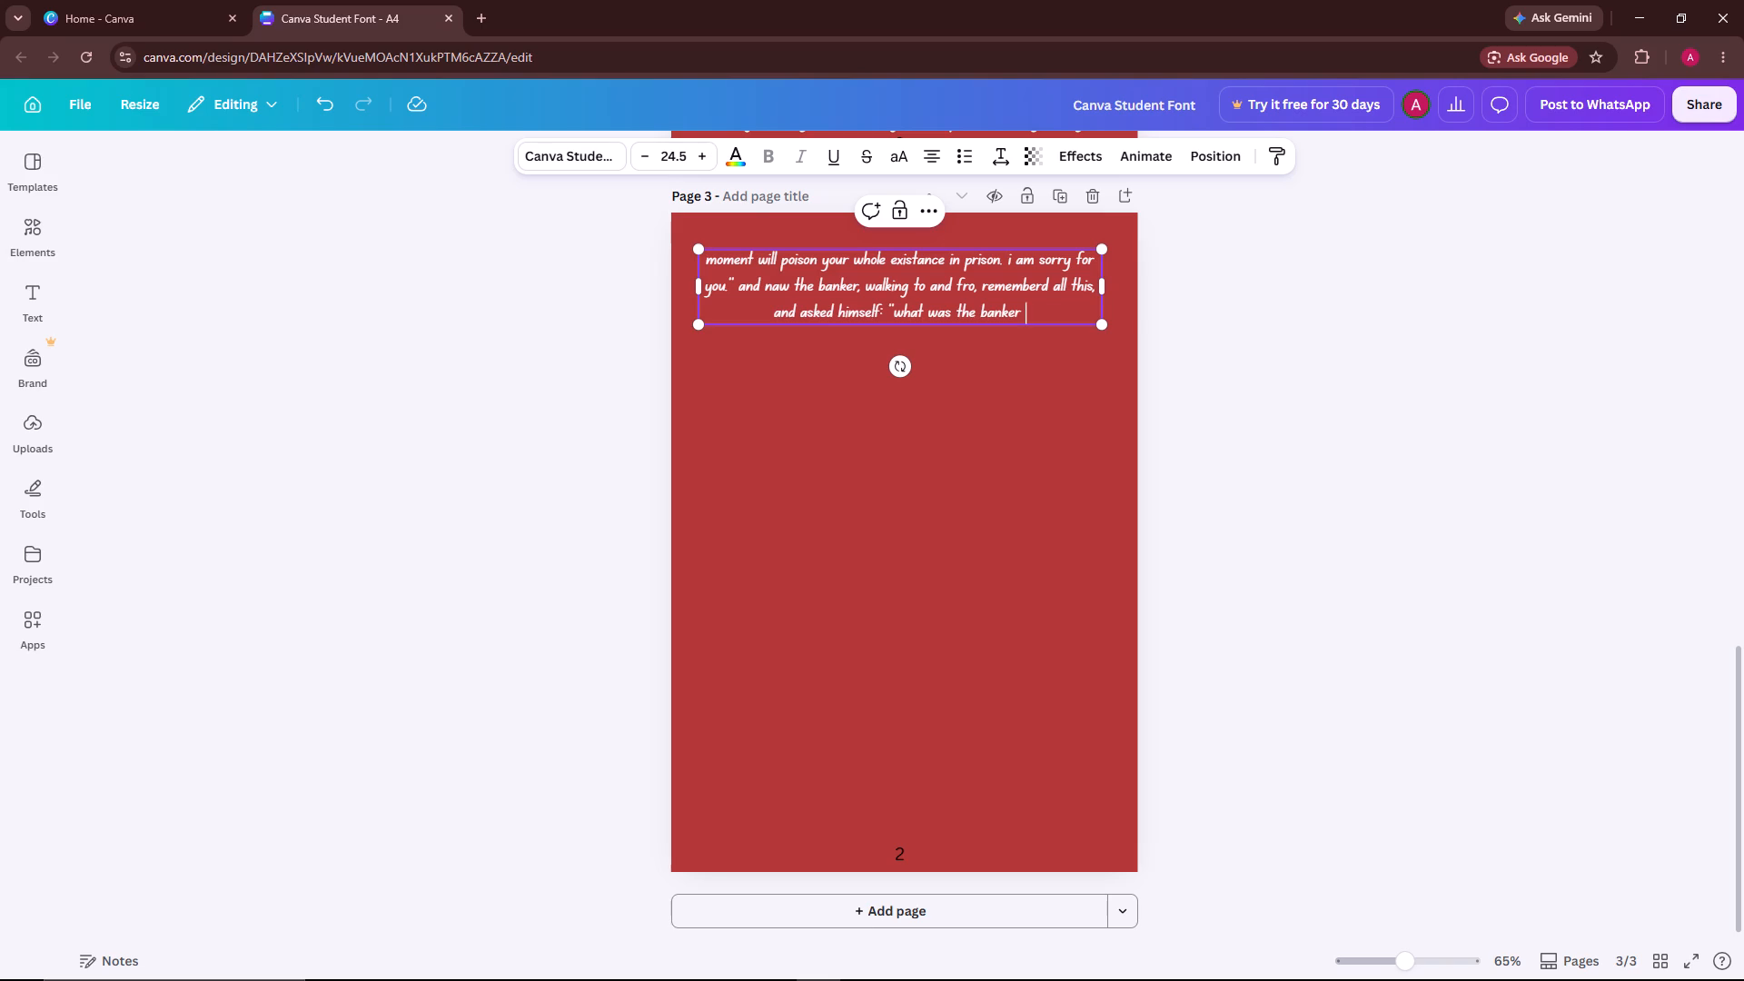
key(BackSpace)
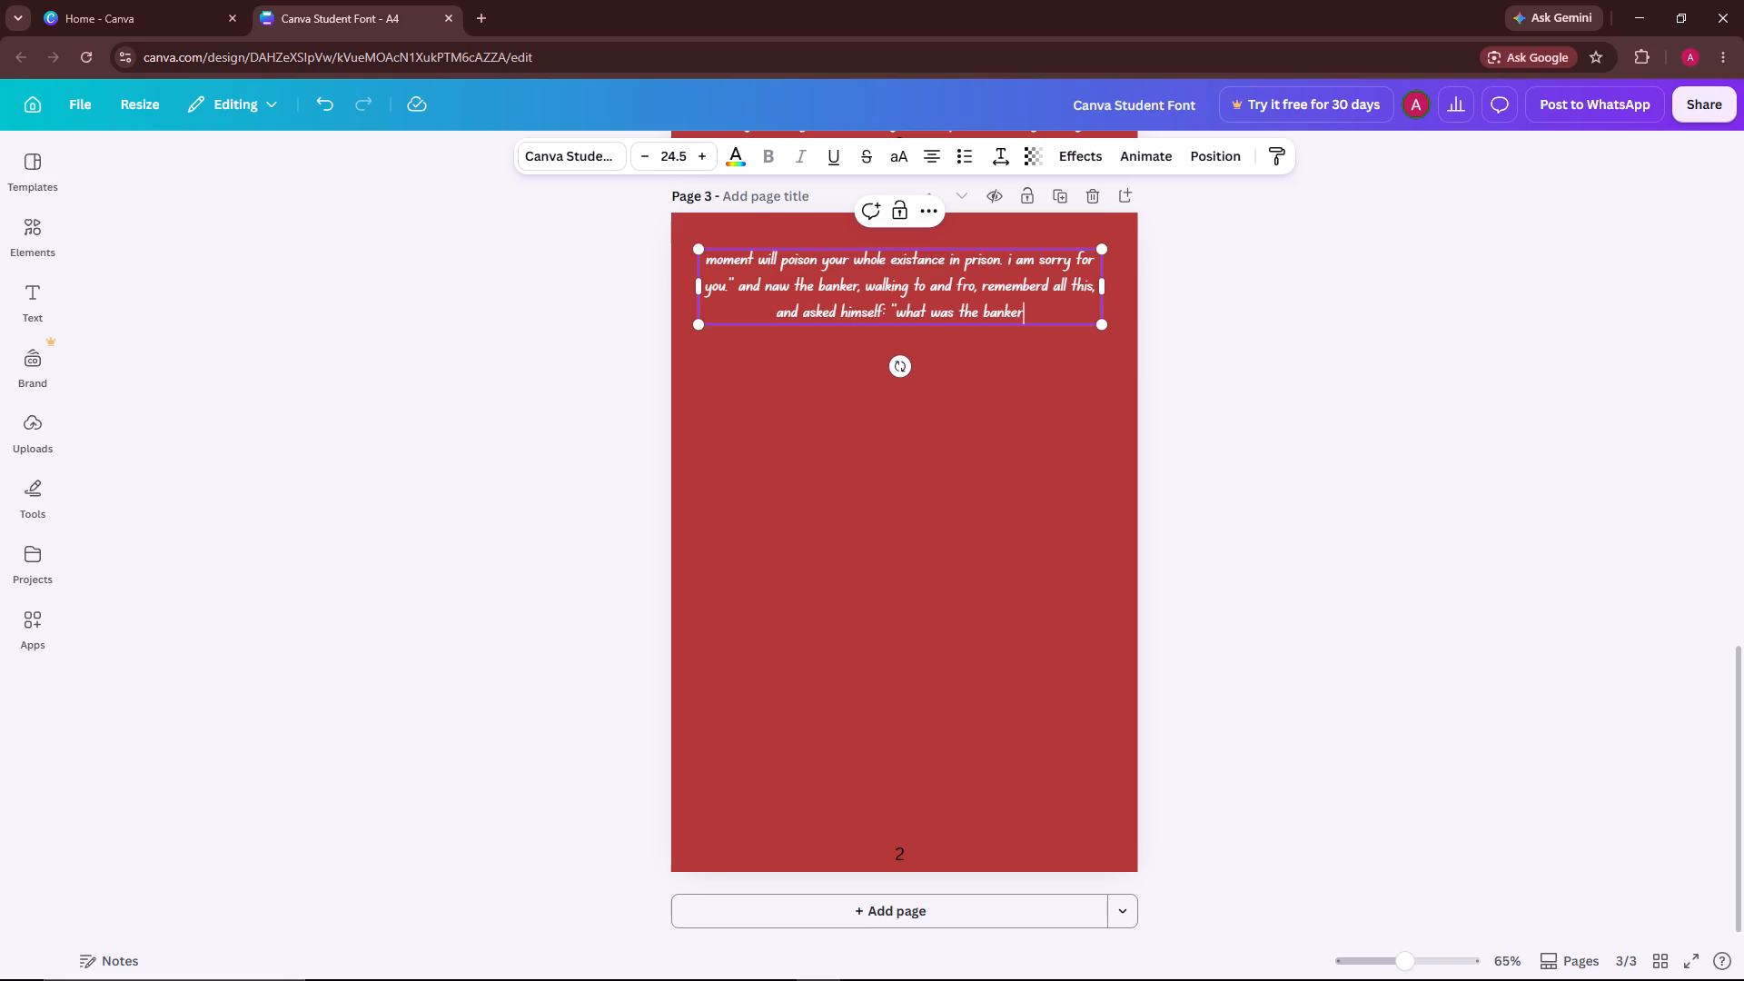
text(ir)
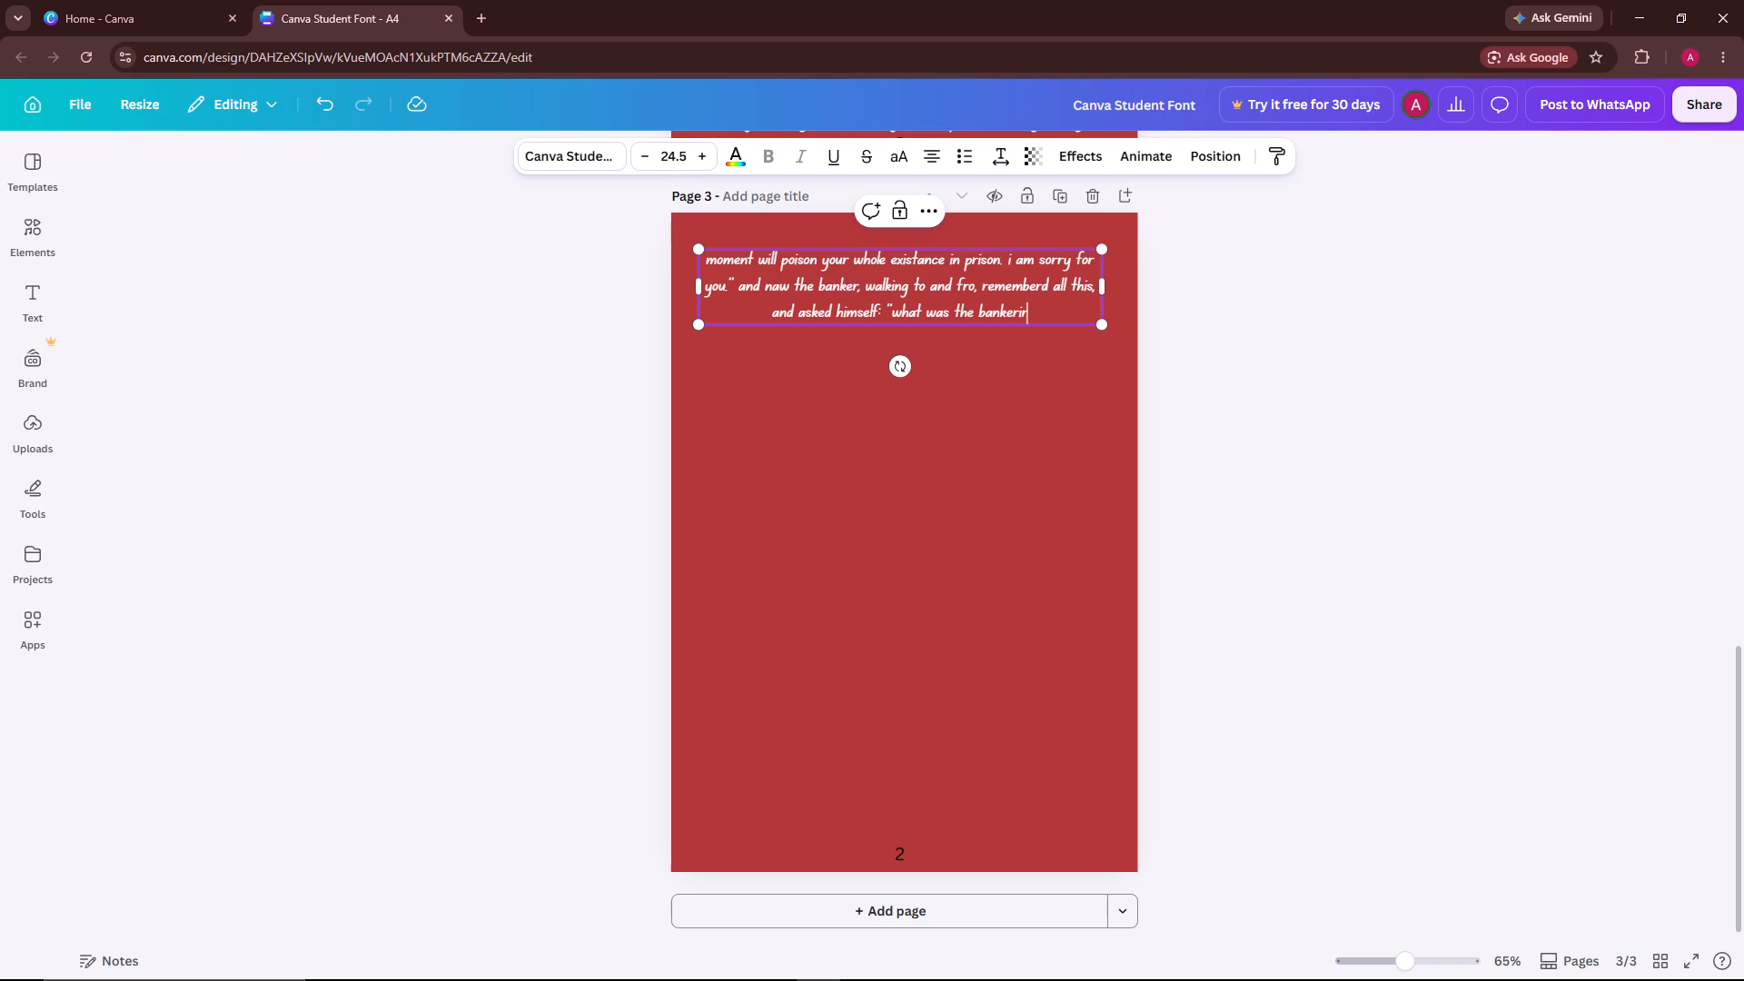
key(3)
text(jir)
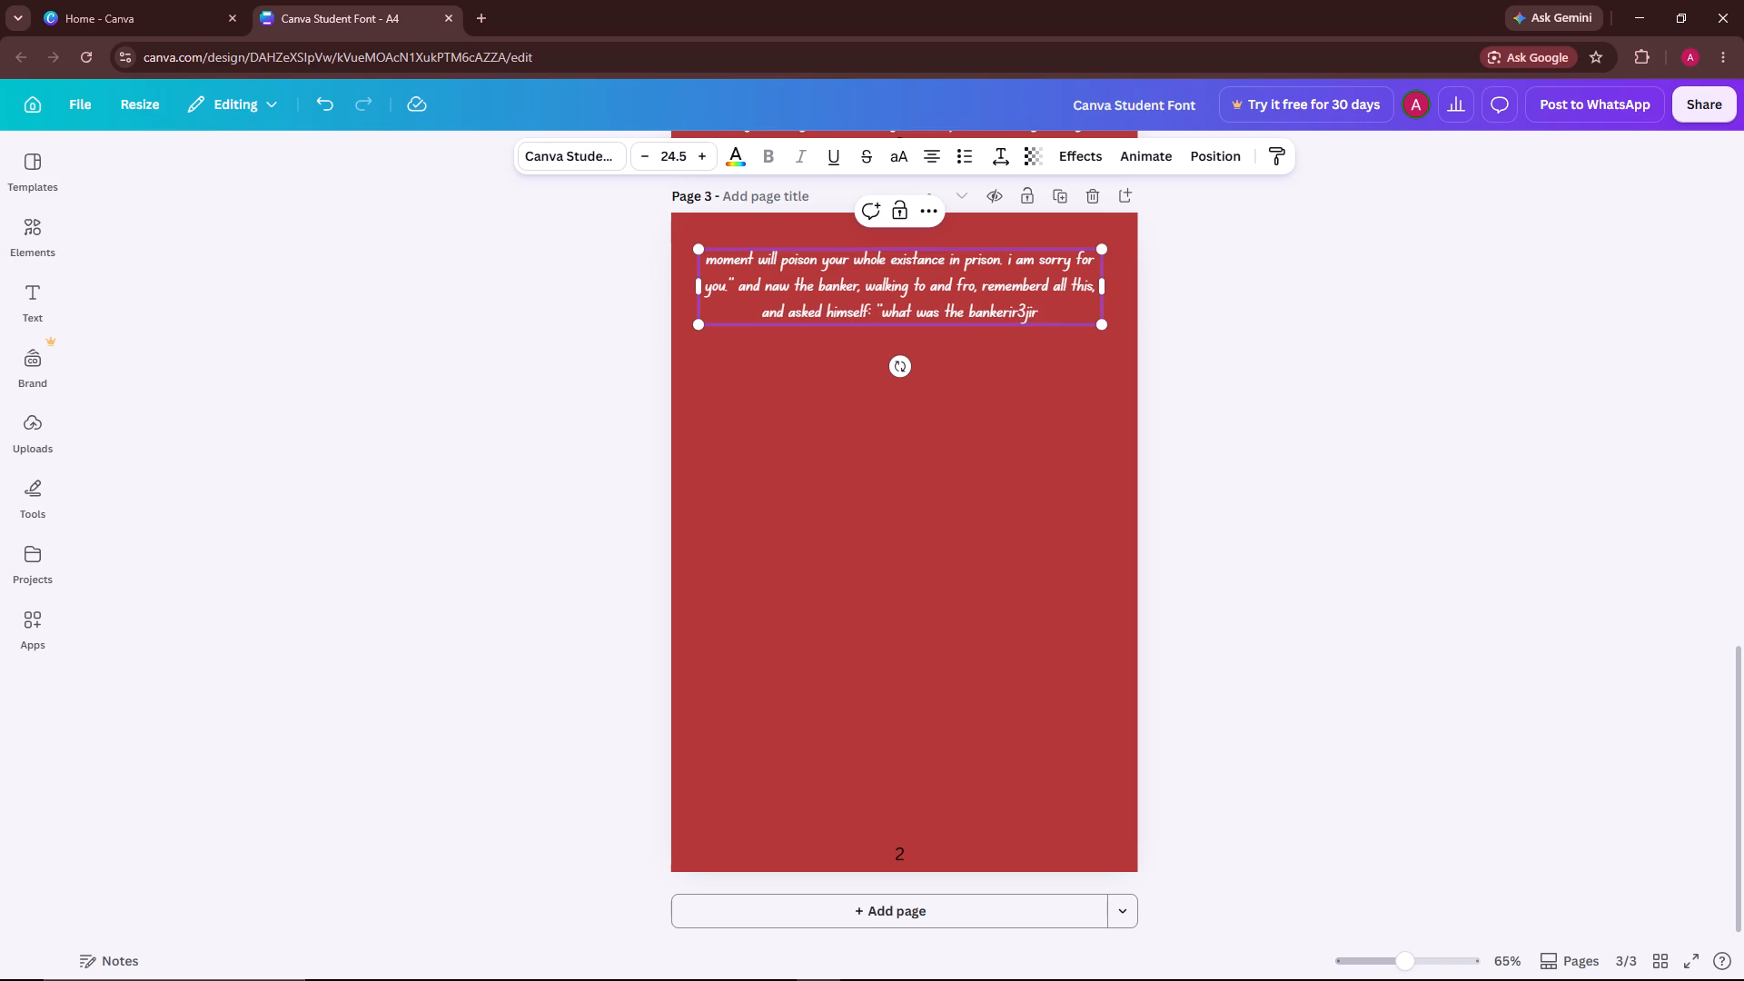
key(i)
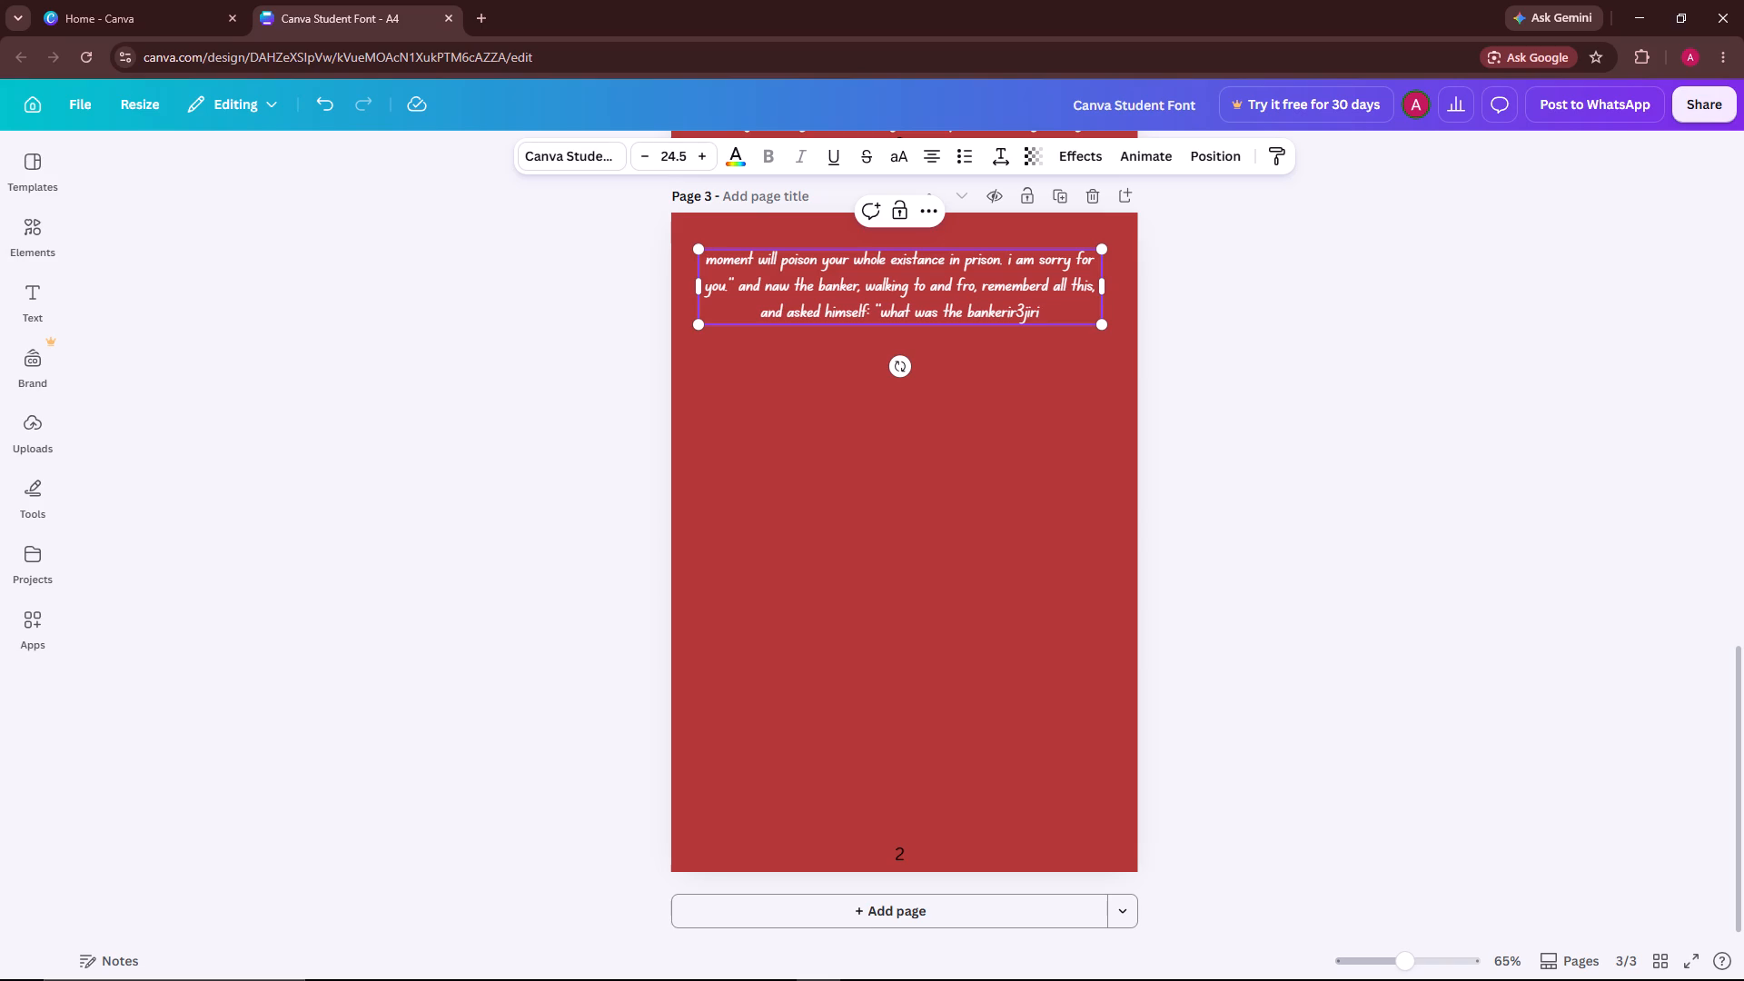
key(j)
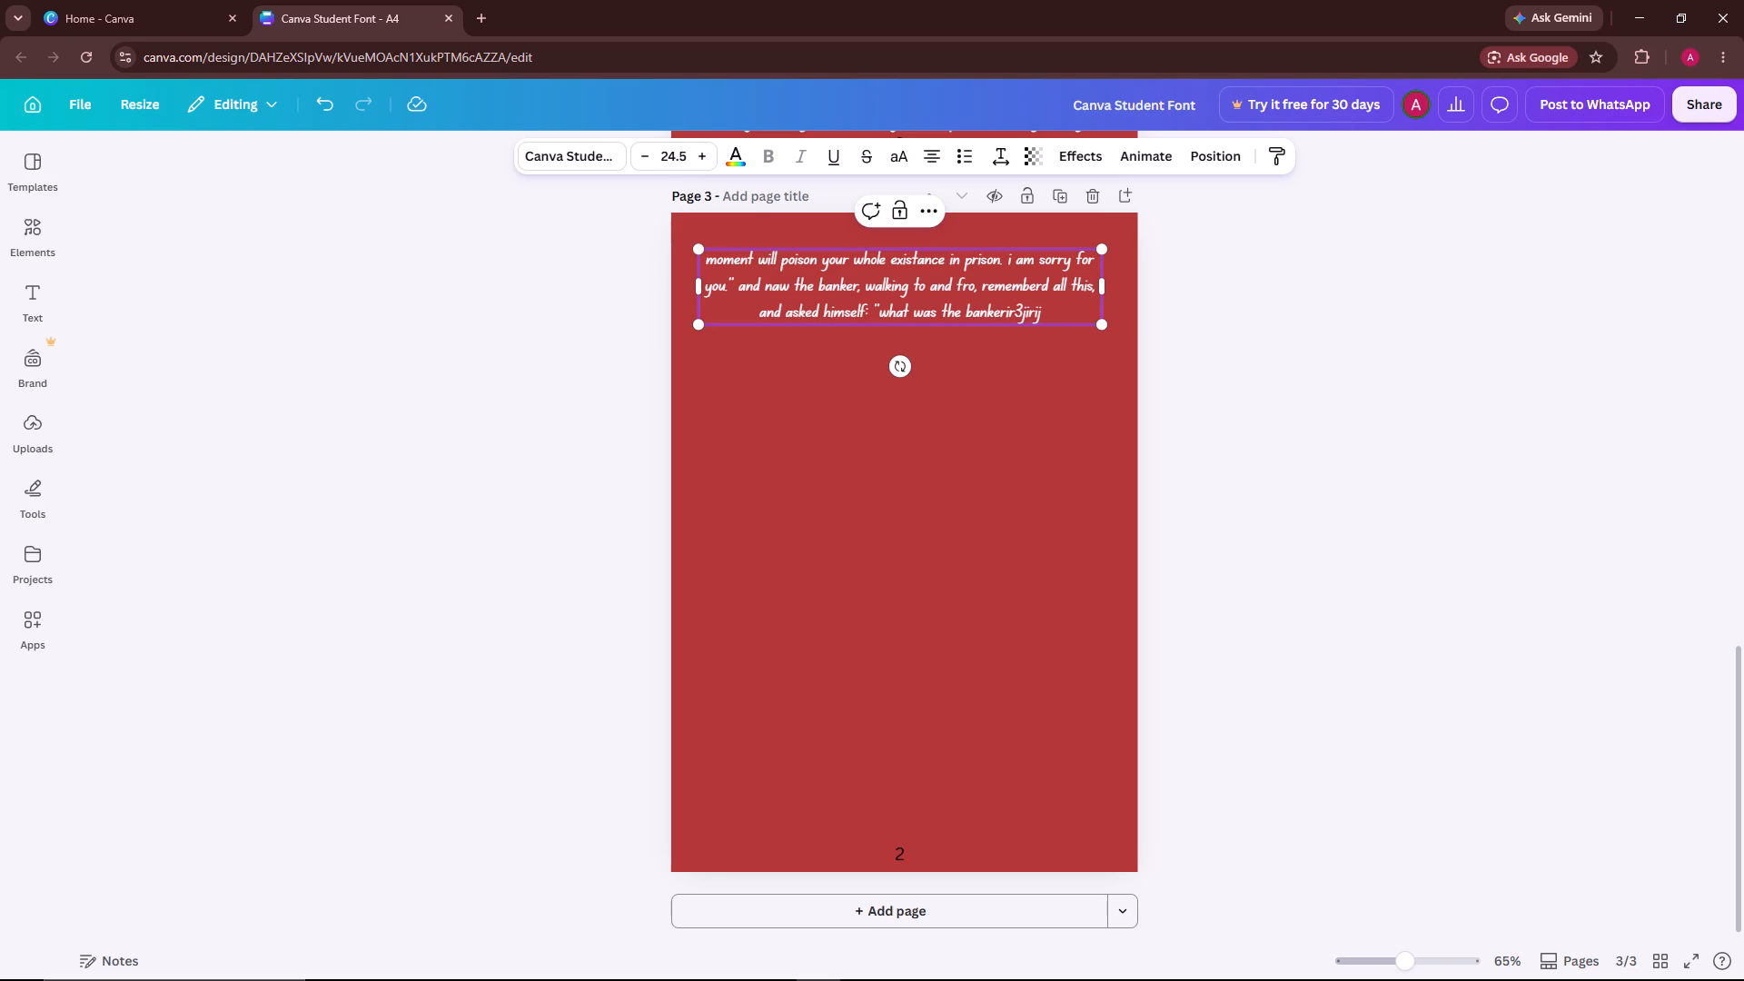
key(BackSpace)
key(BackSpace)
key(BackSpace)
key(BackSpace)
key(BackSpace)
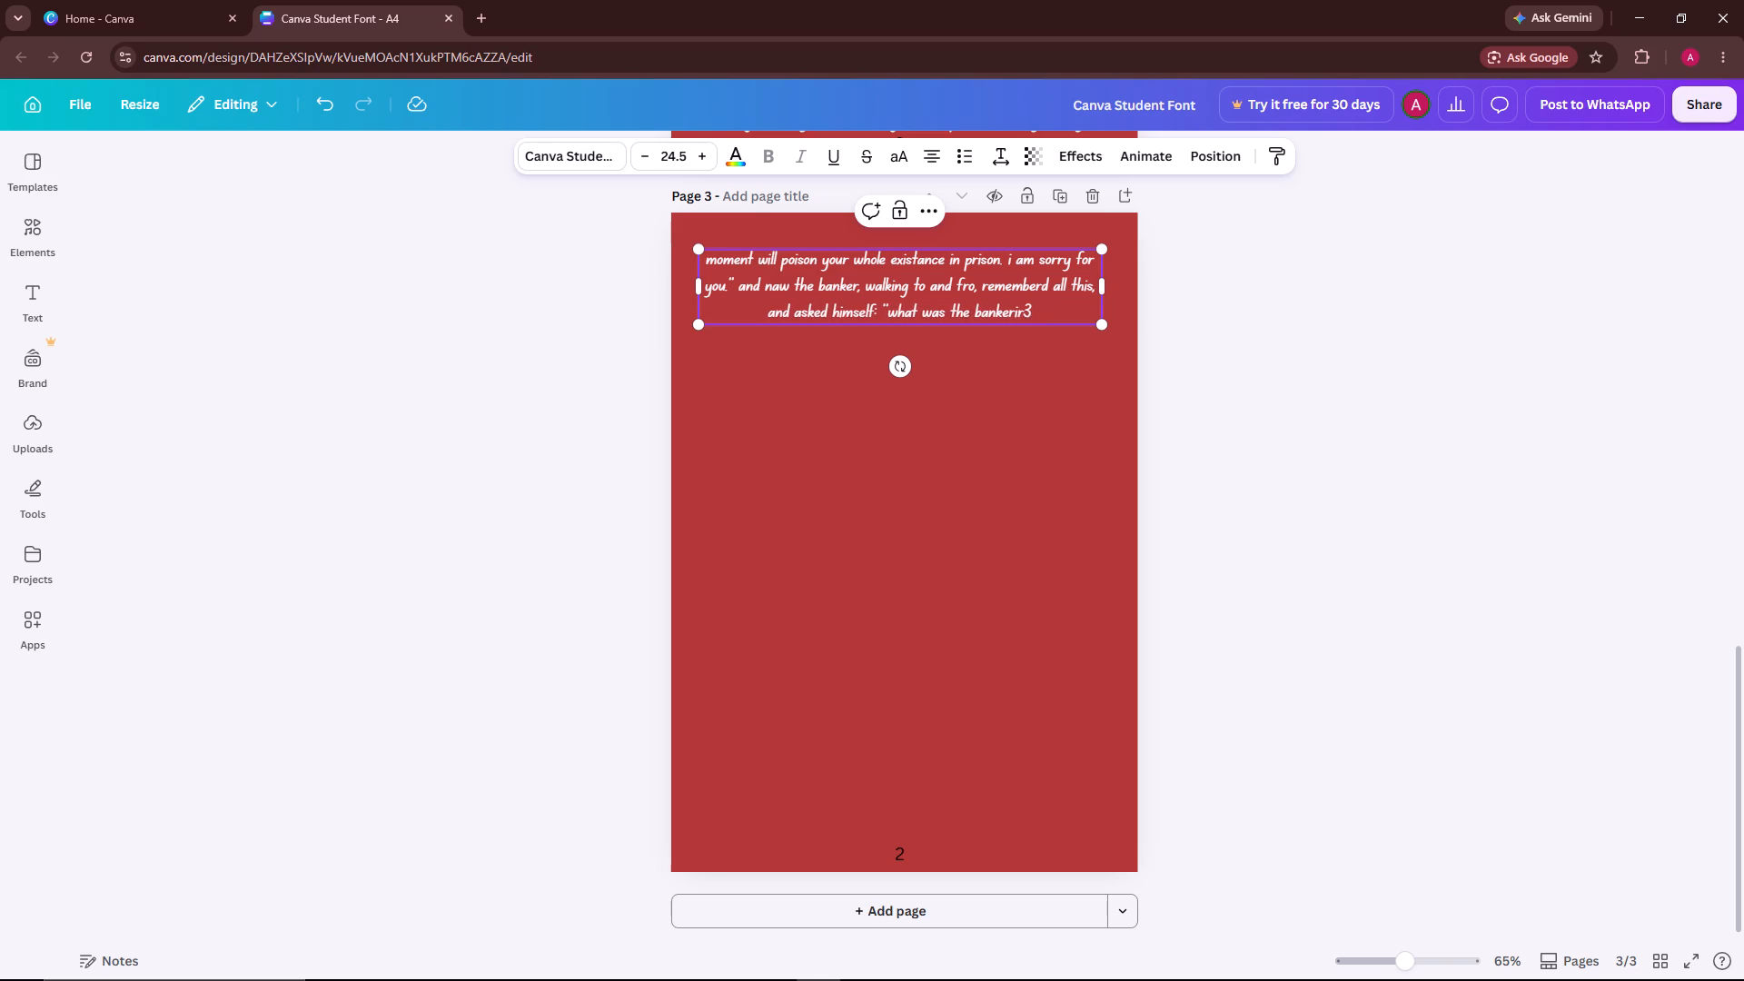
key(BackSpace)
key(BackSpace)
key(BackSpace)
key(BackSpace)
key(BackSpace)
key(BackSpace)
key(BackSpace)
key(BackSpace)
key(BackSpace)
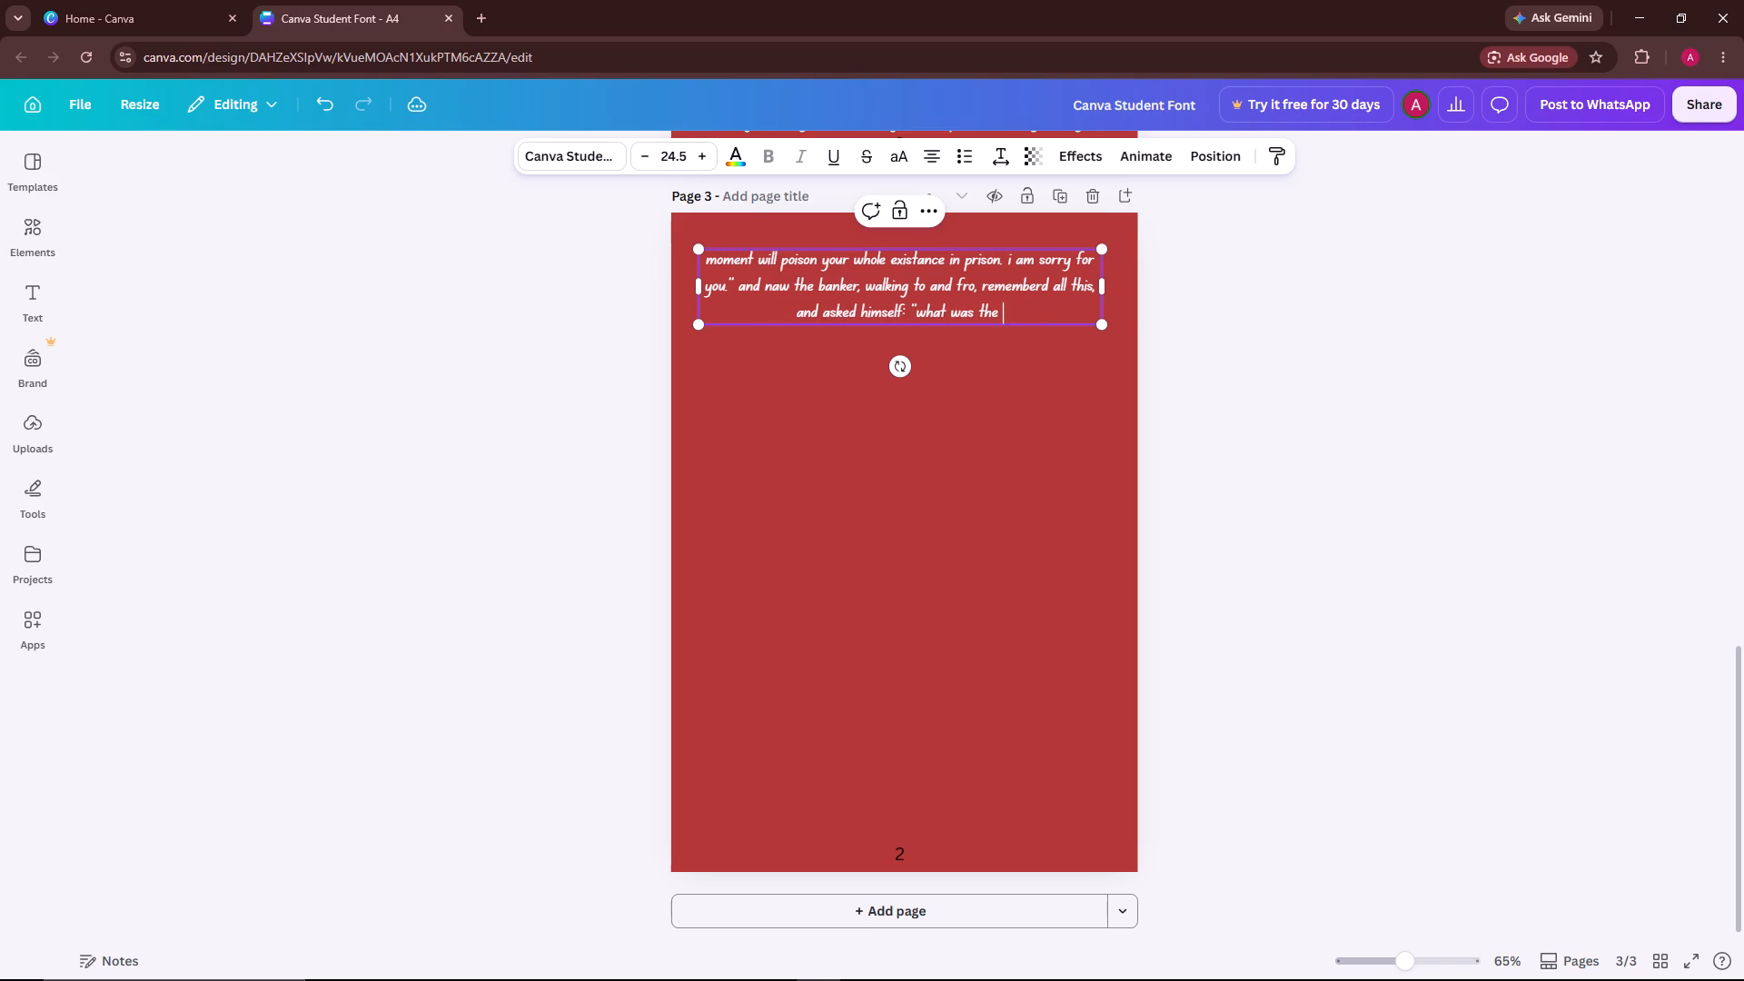
Complete the banker's first question with "object of that bet?".
text(obje)
text(ct)
key(space)
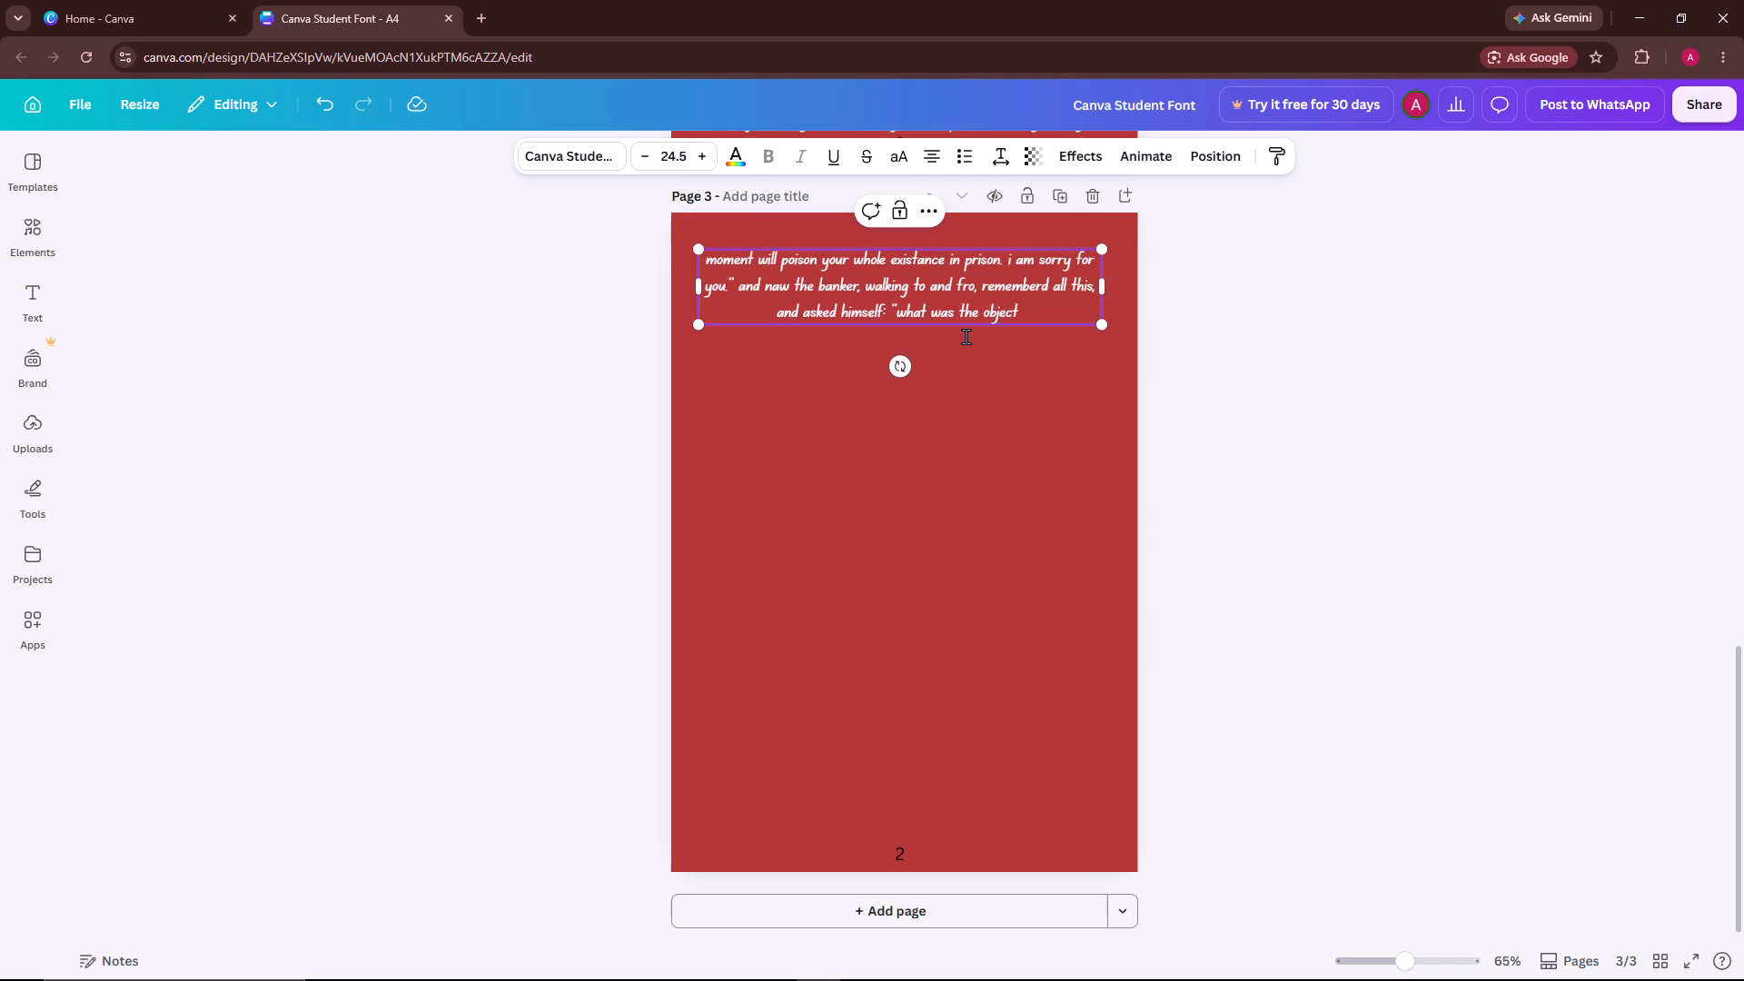
text(of that)
key(space)
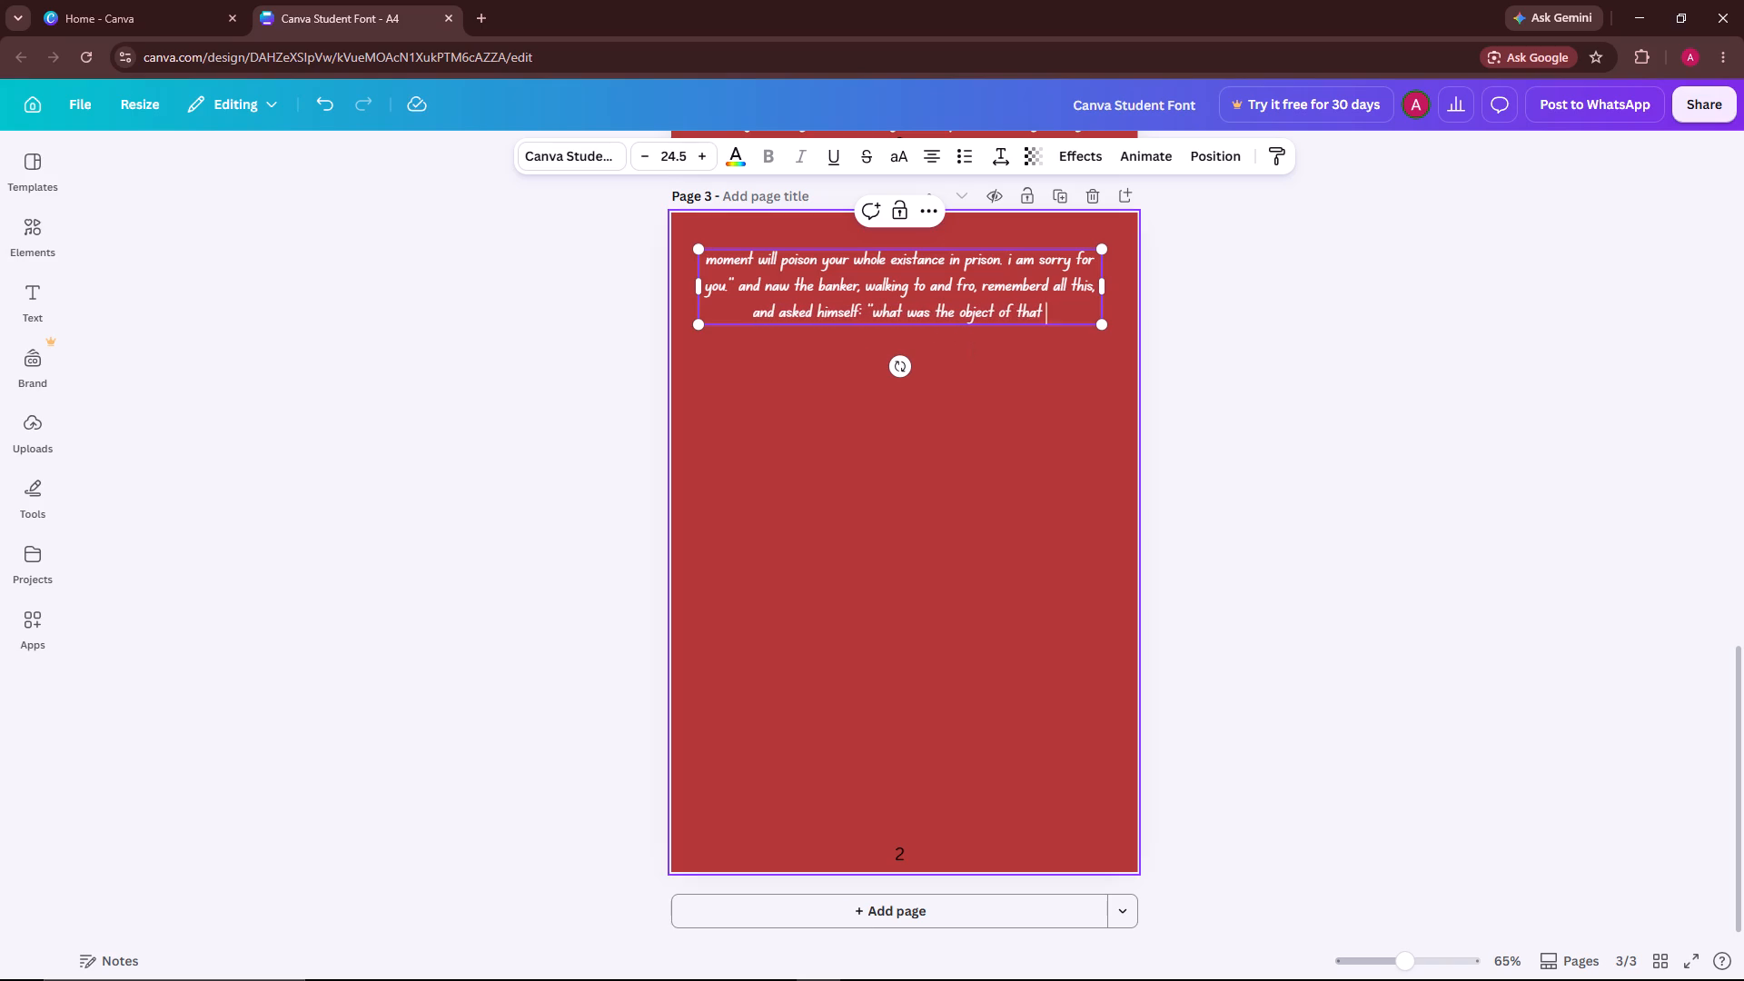
text(bet)
key(shift+question)
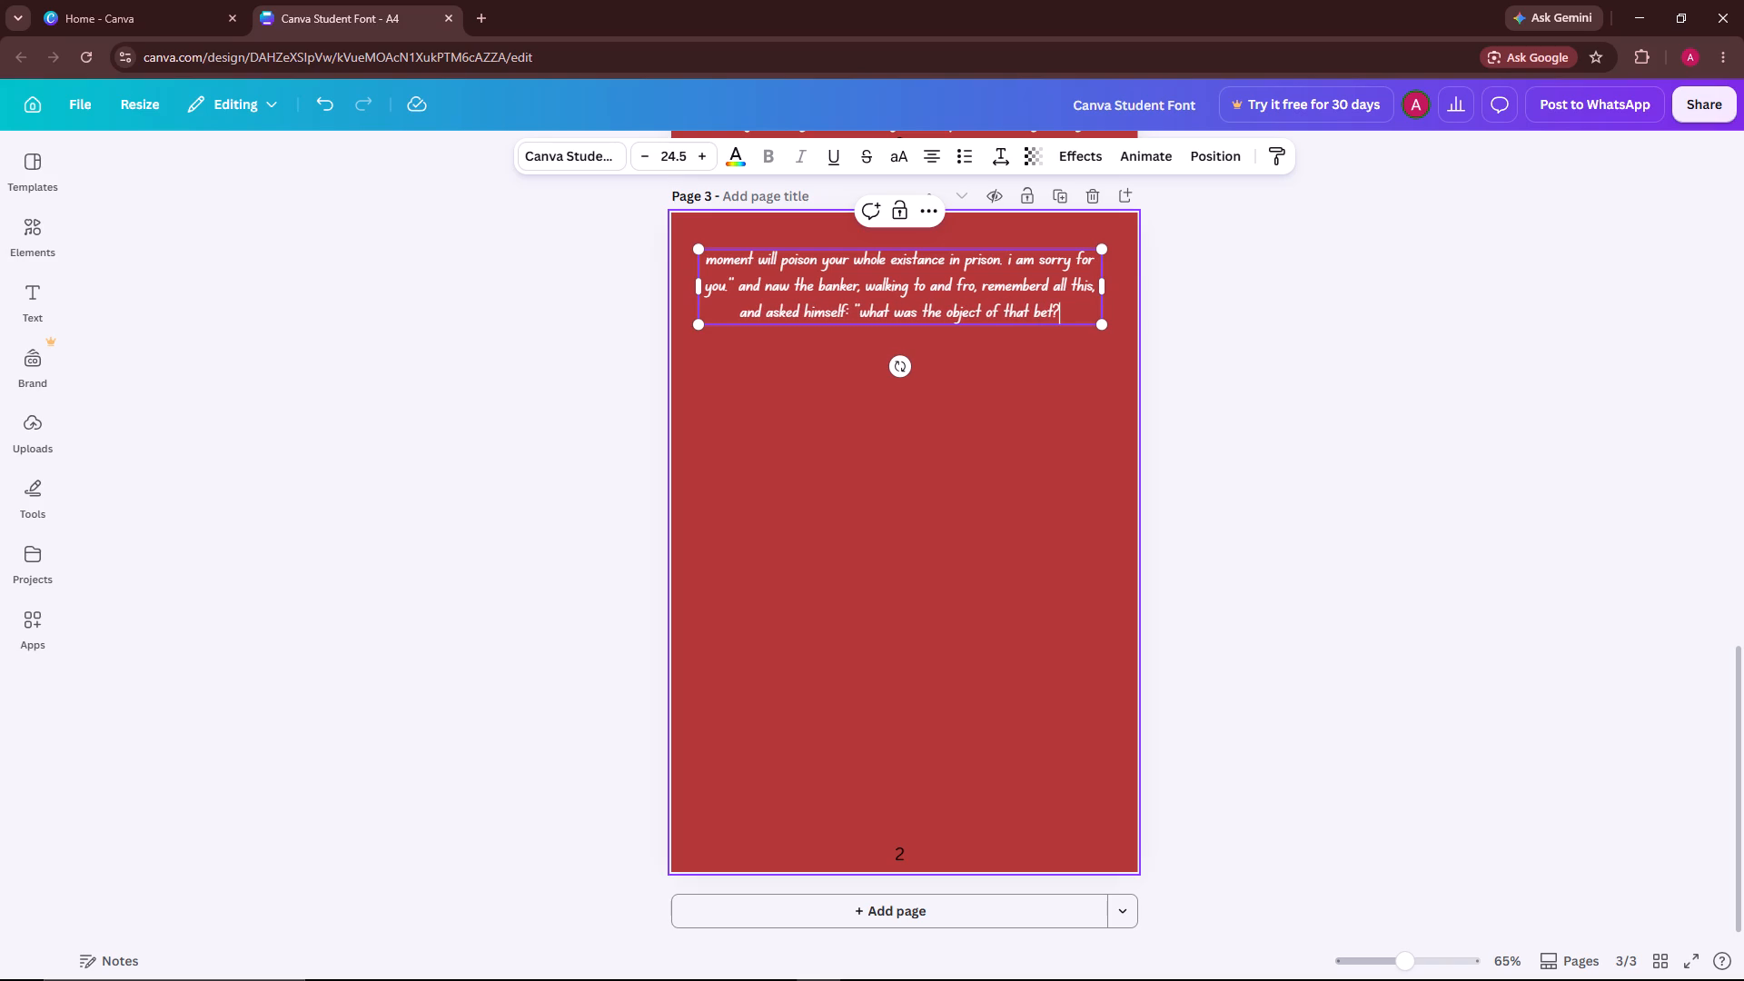
key(space)
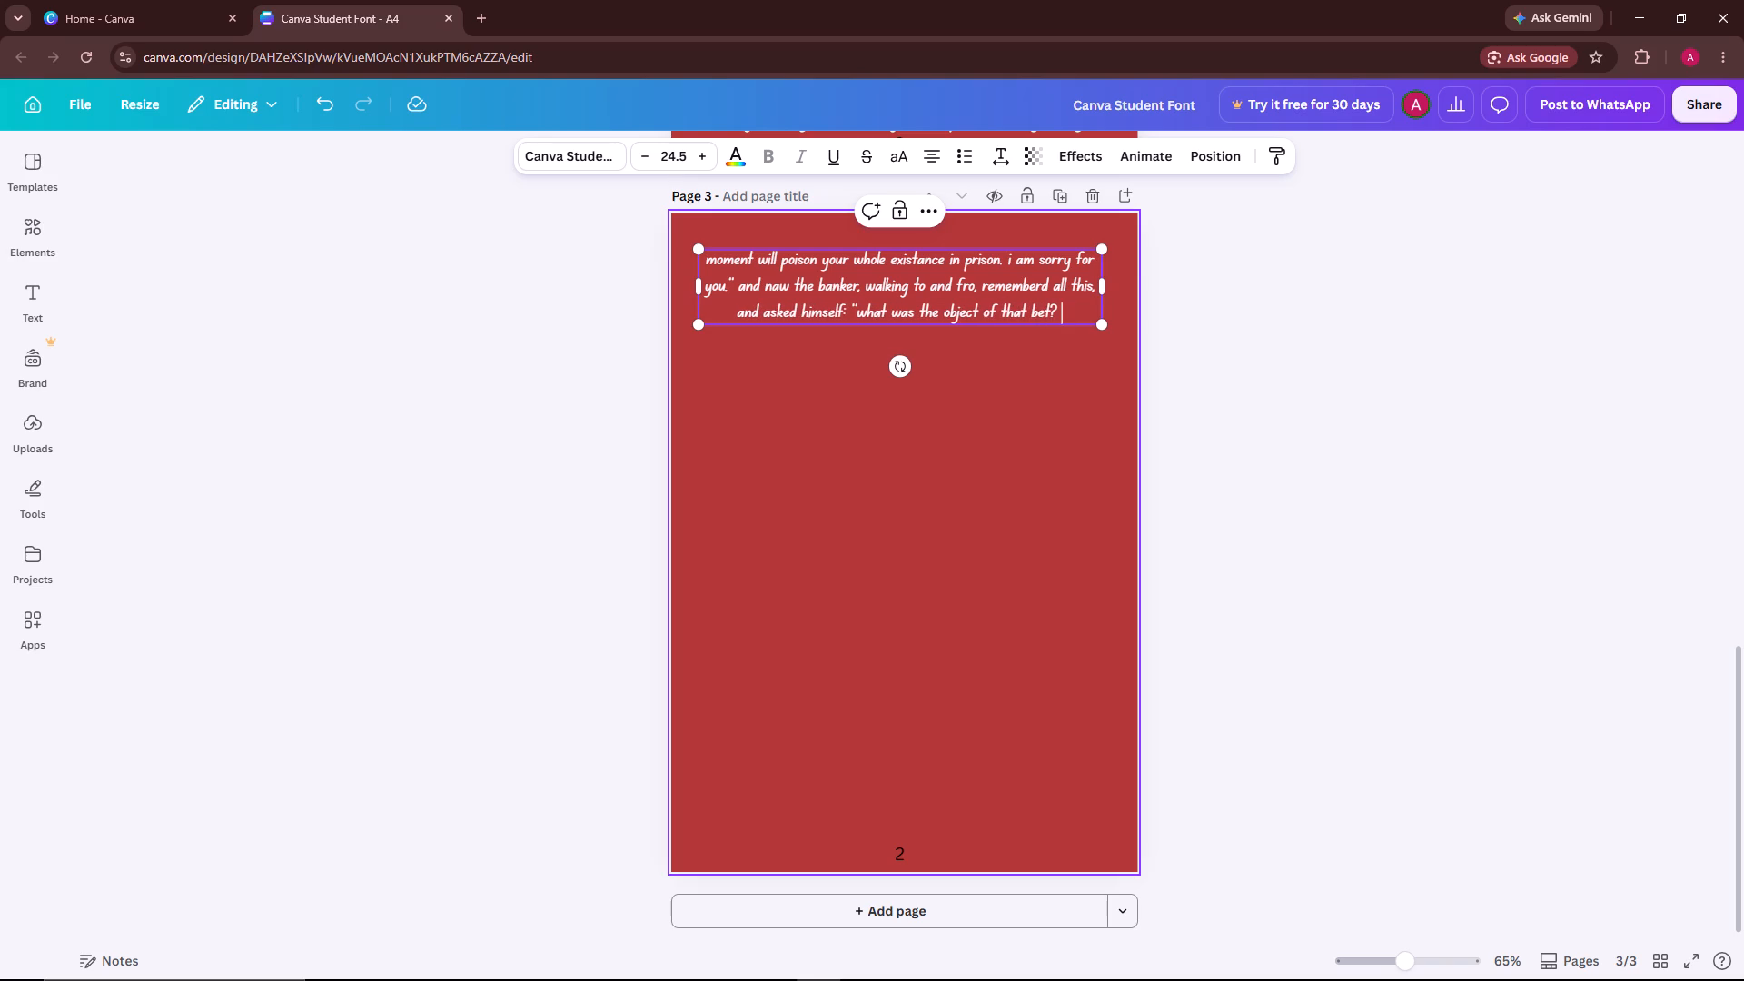
Begin the banker's second question with "what is the good".
text(what)
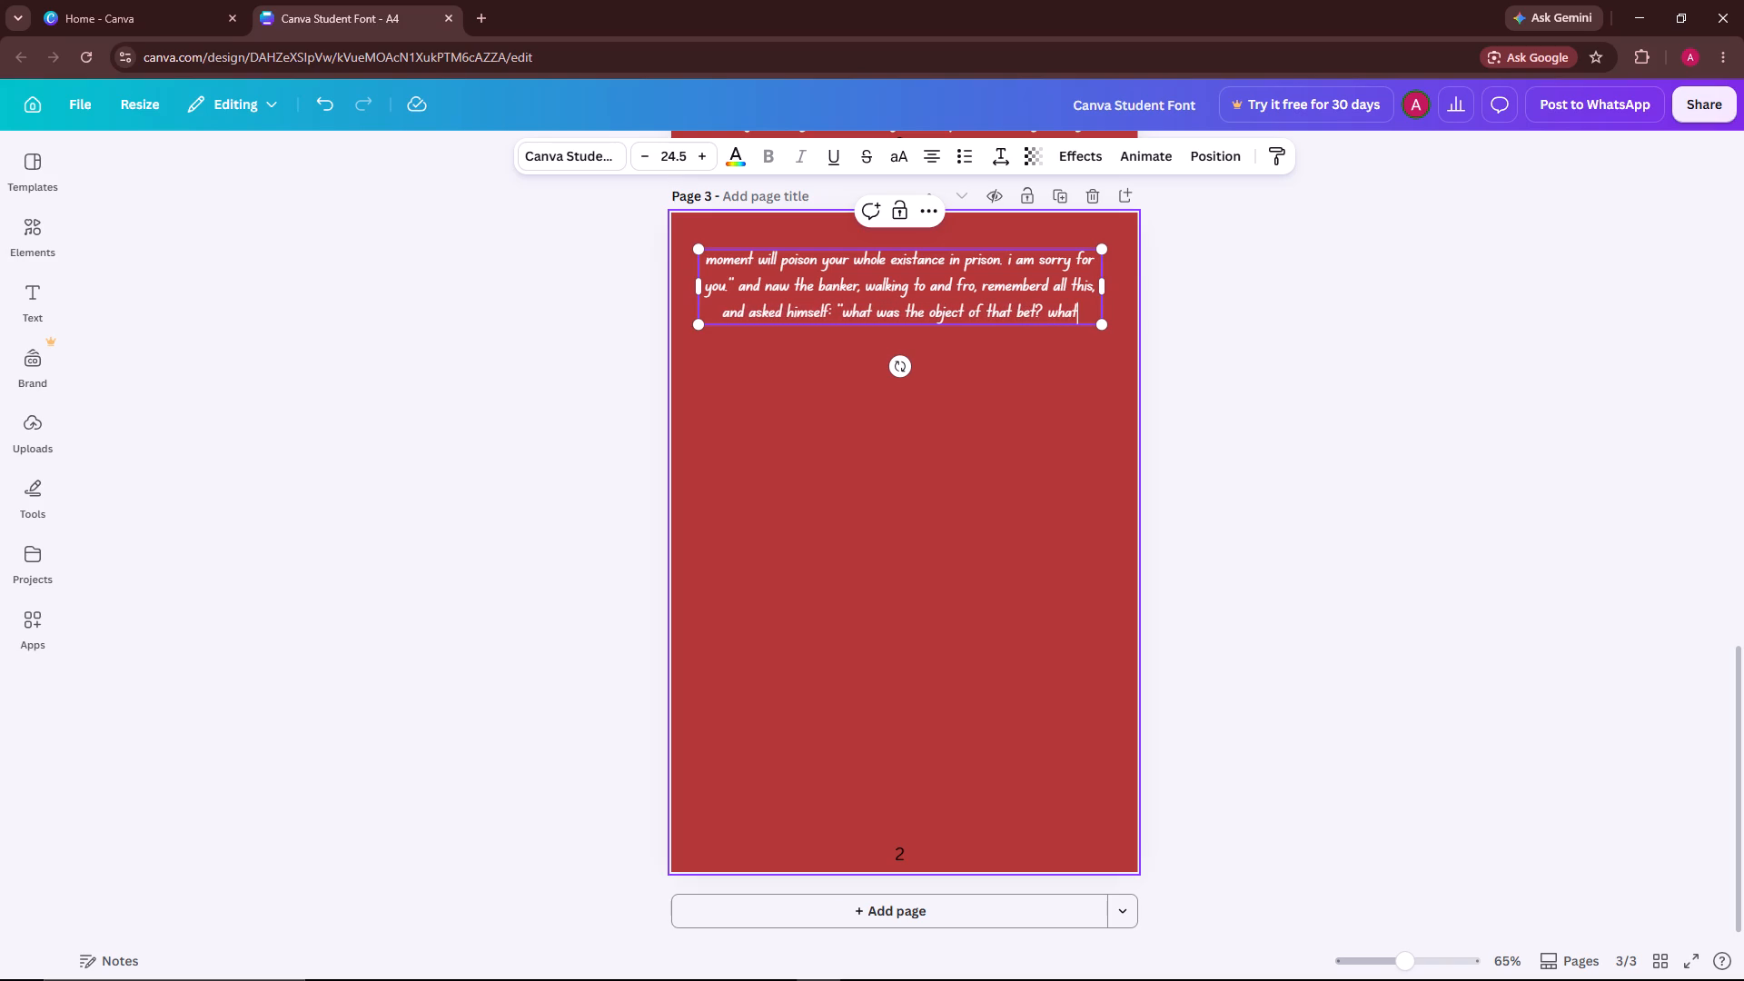
key(space)
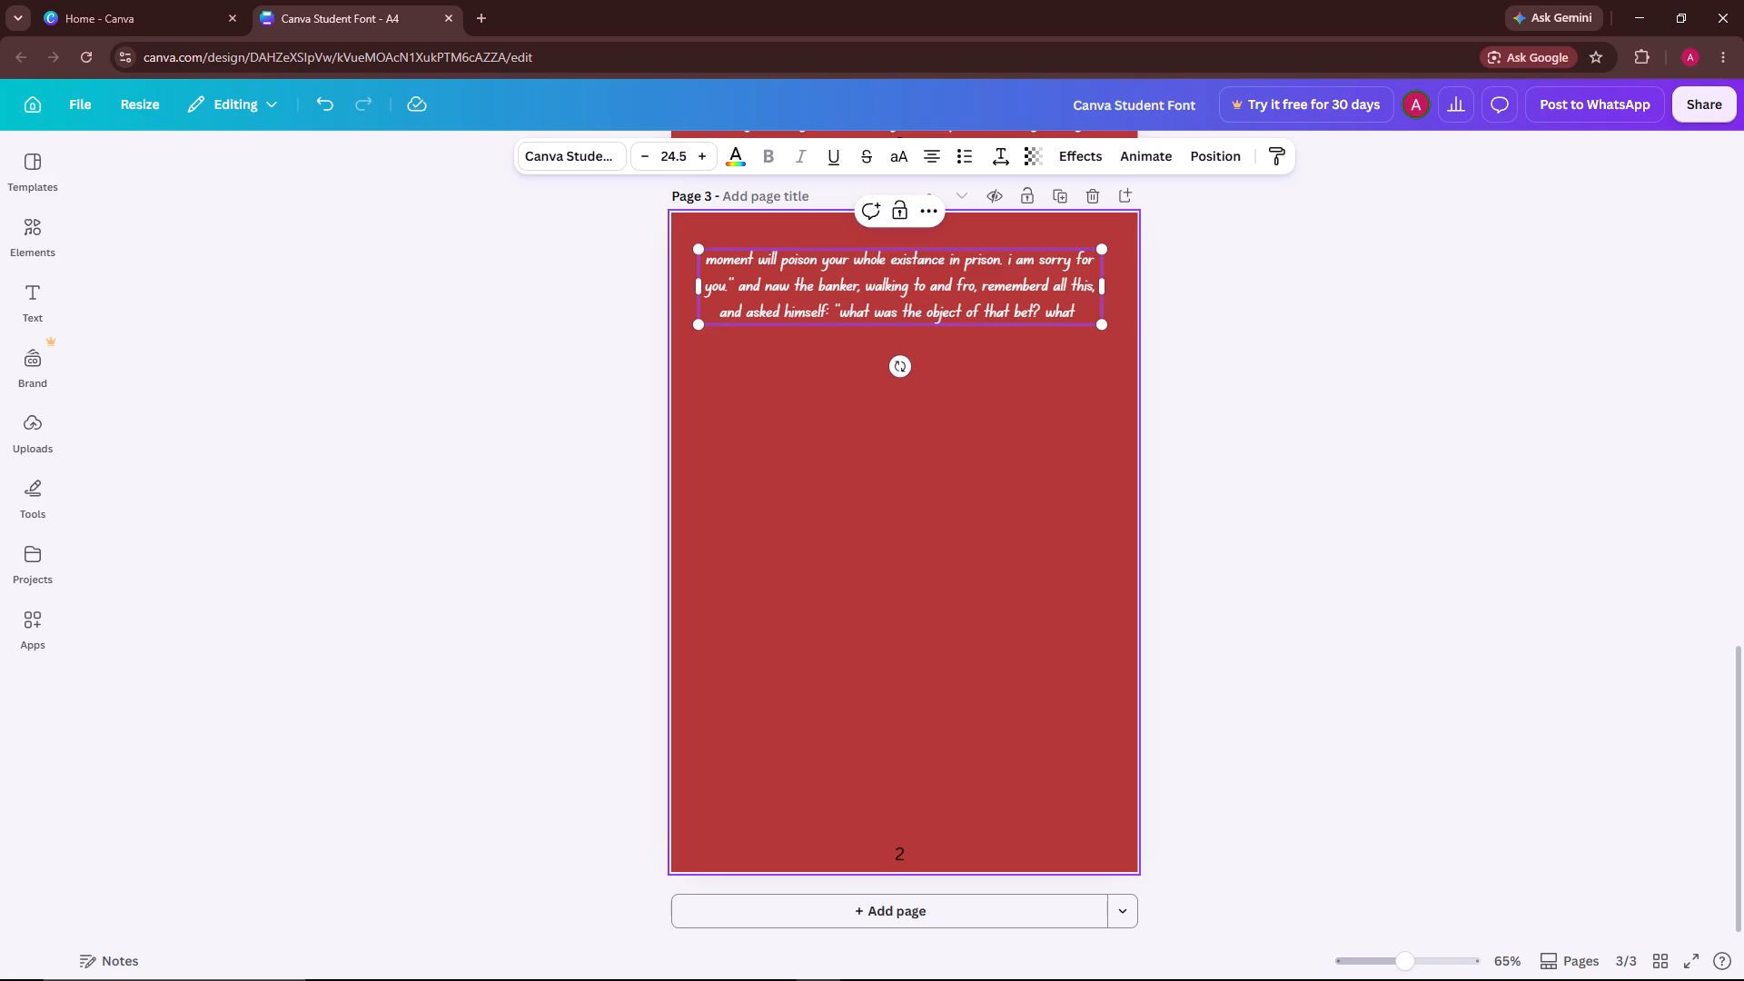
text(is the)
key(space)
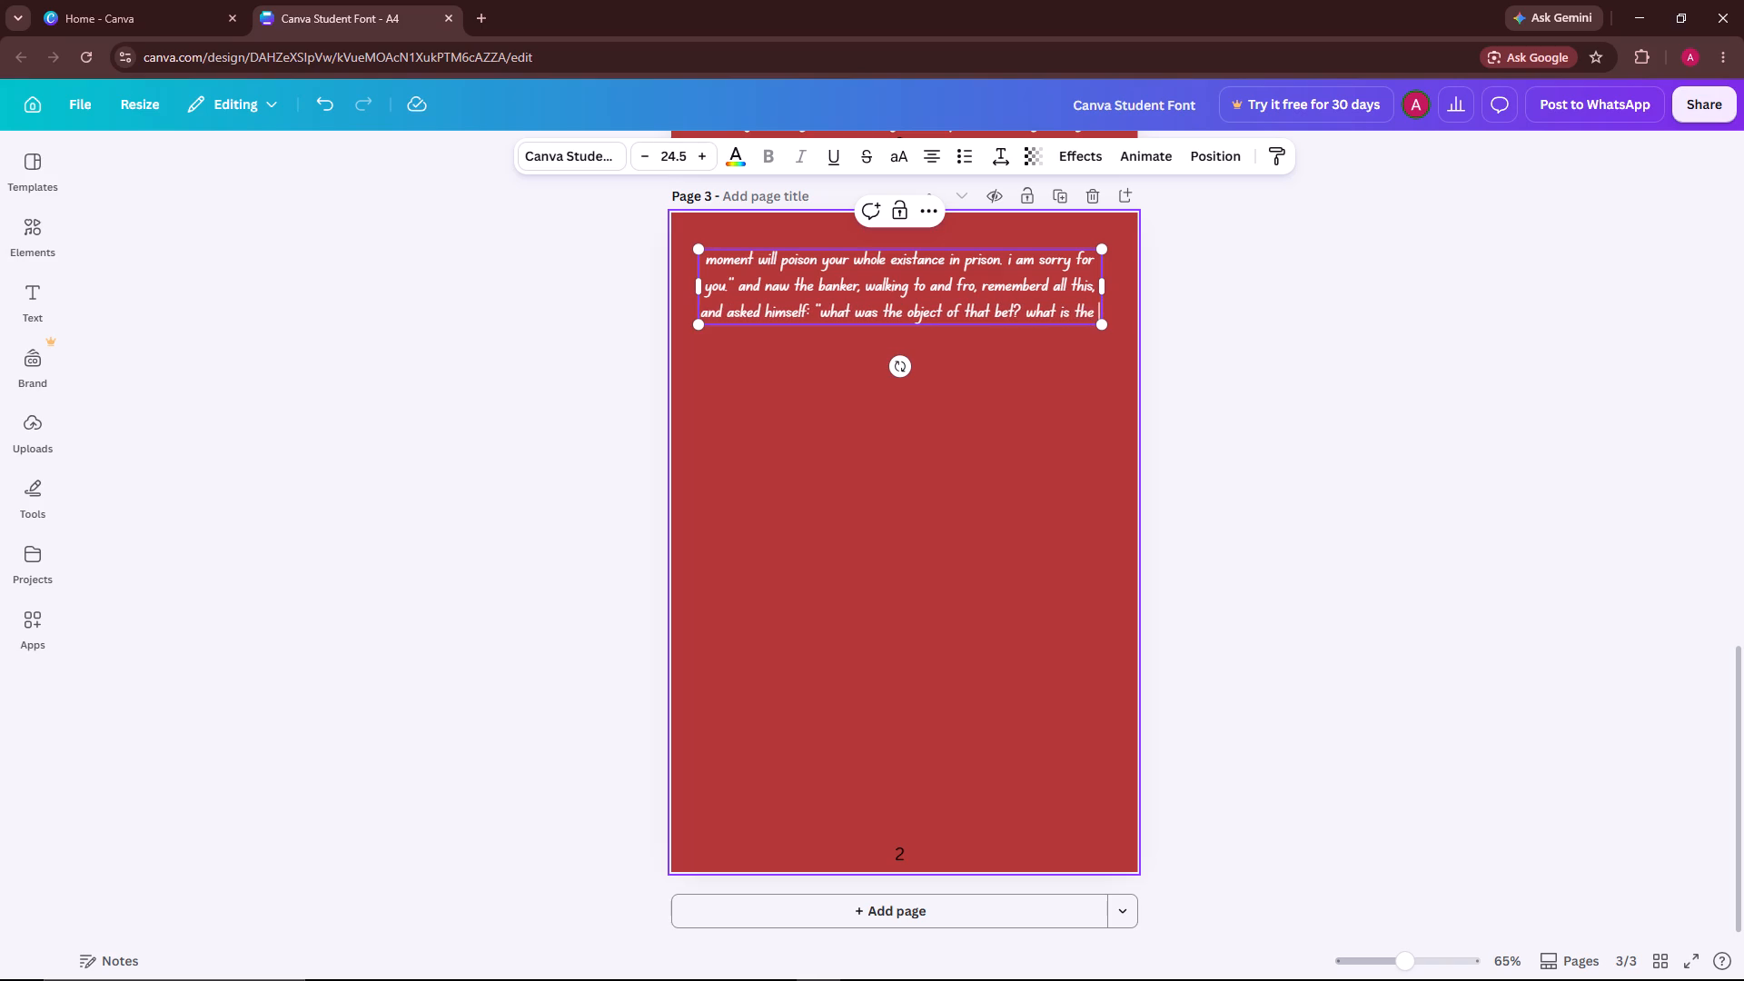
text(go)
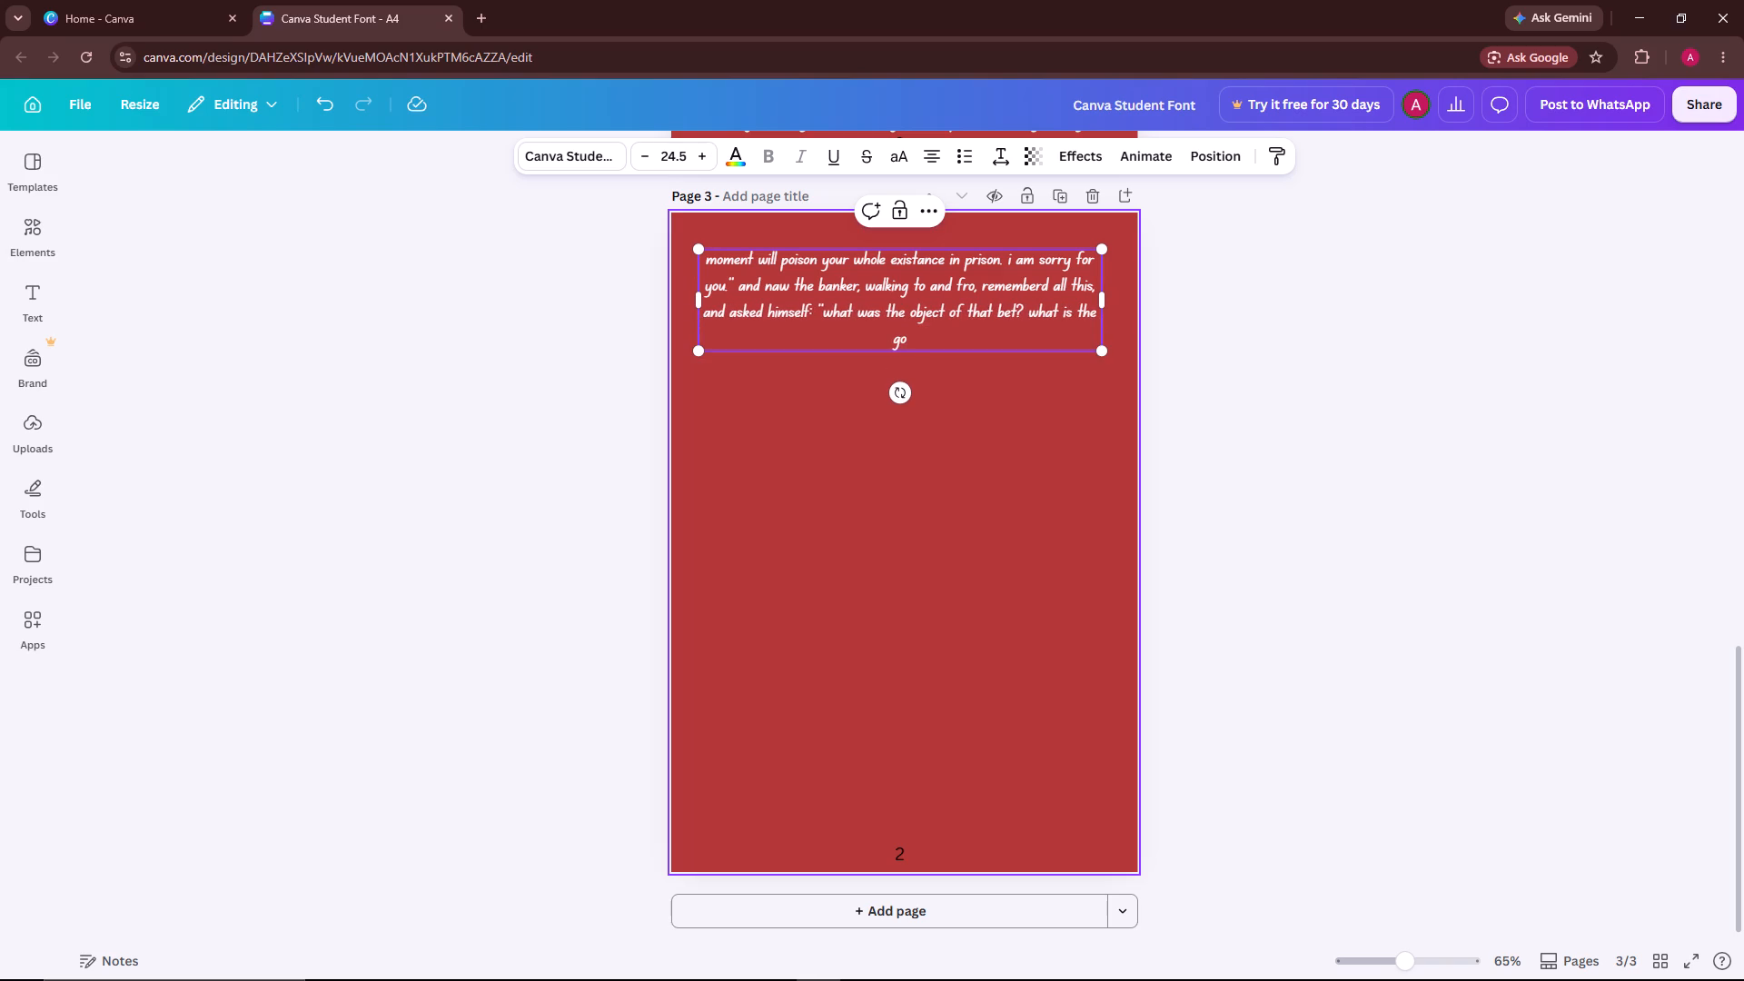
text(od)
key(space)
Extend the second question in the page 3 text box with "of man's losing".
key(o)
text(f man)
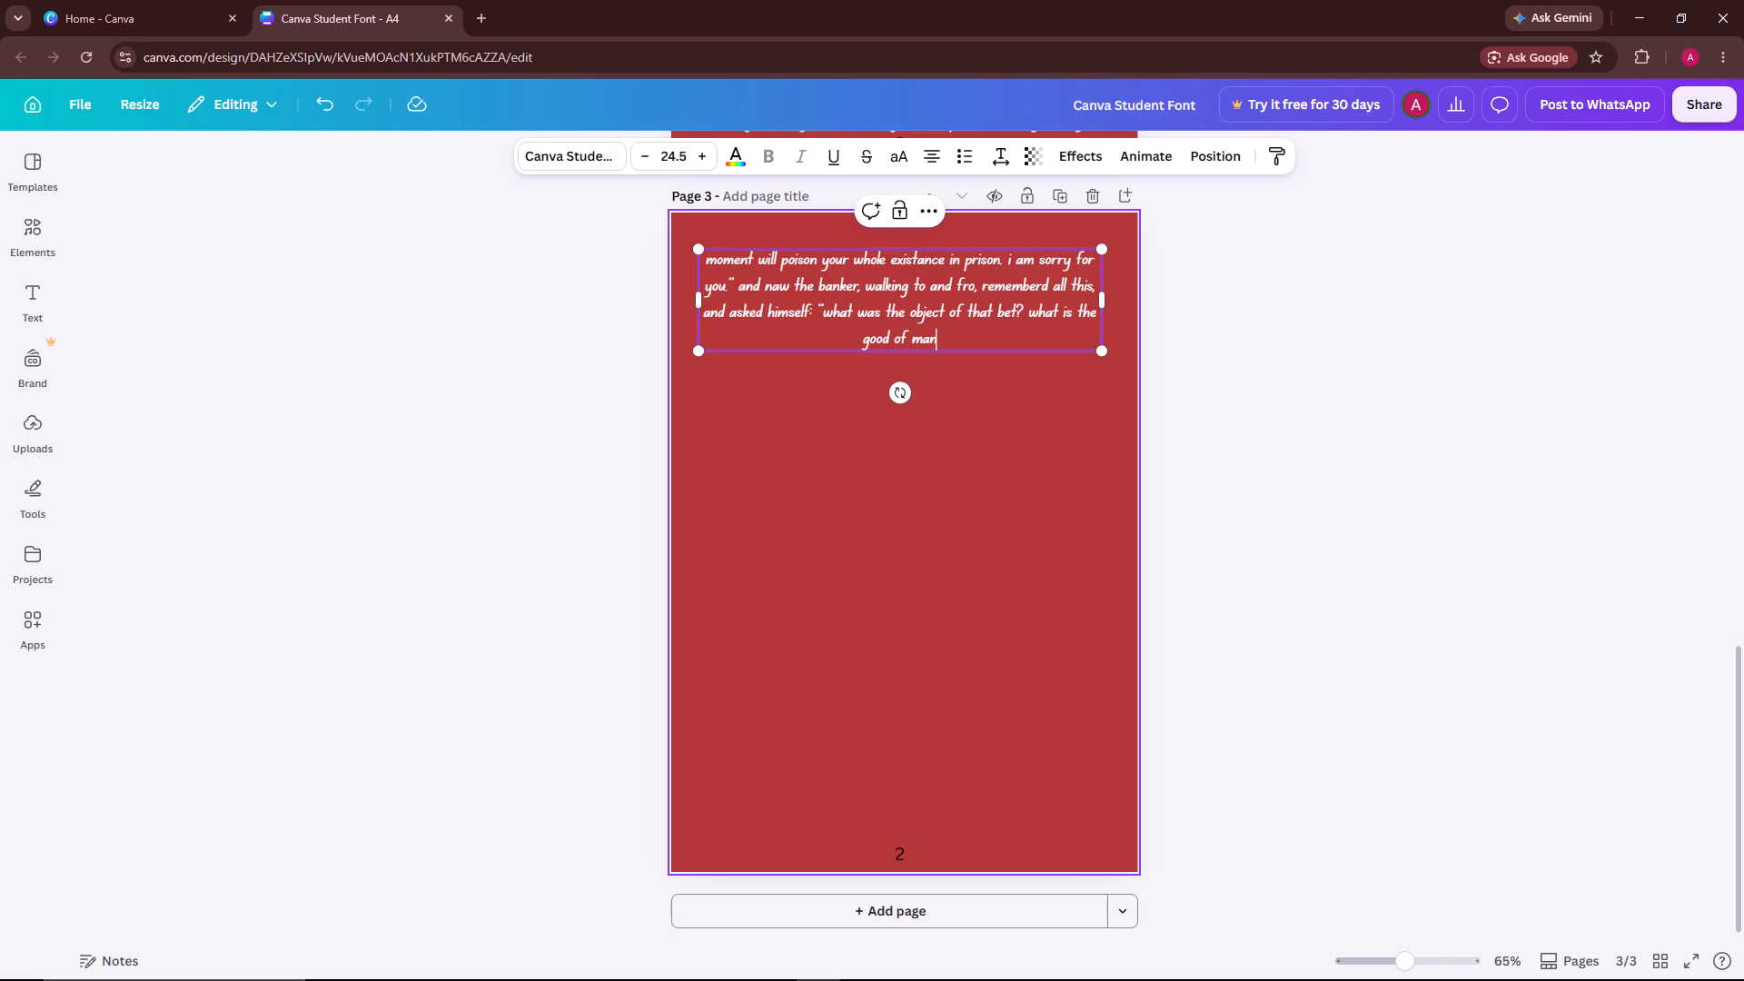
key(semicolon)
key(BackSpace)
key(apostrophe)
key(s)
key(space)
text(lo)
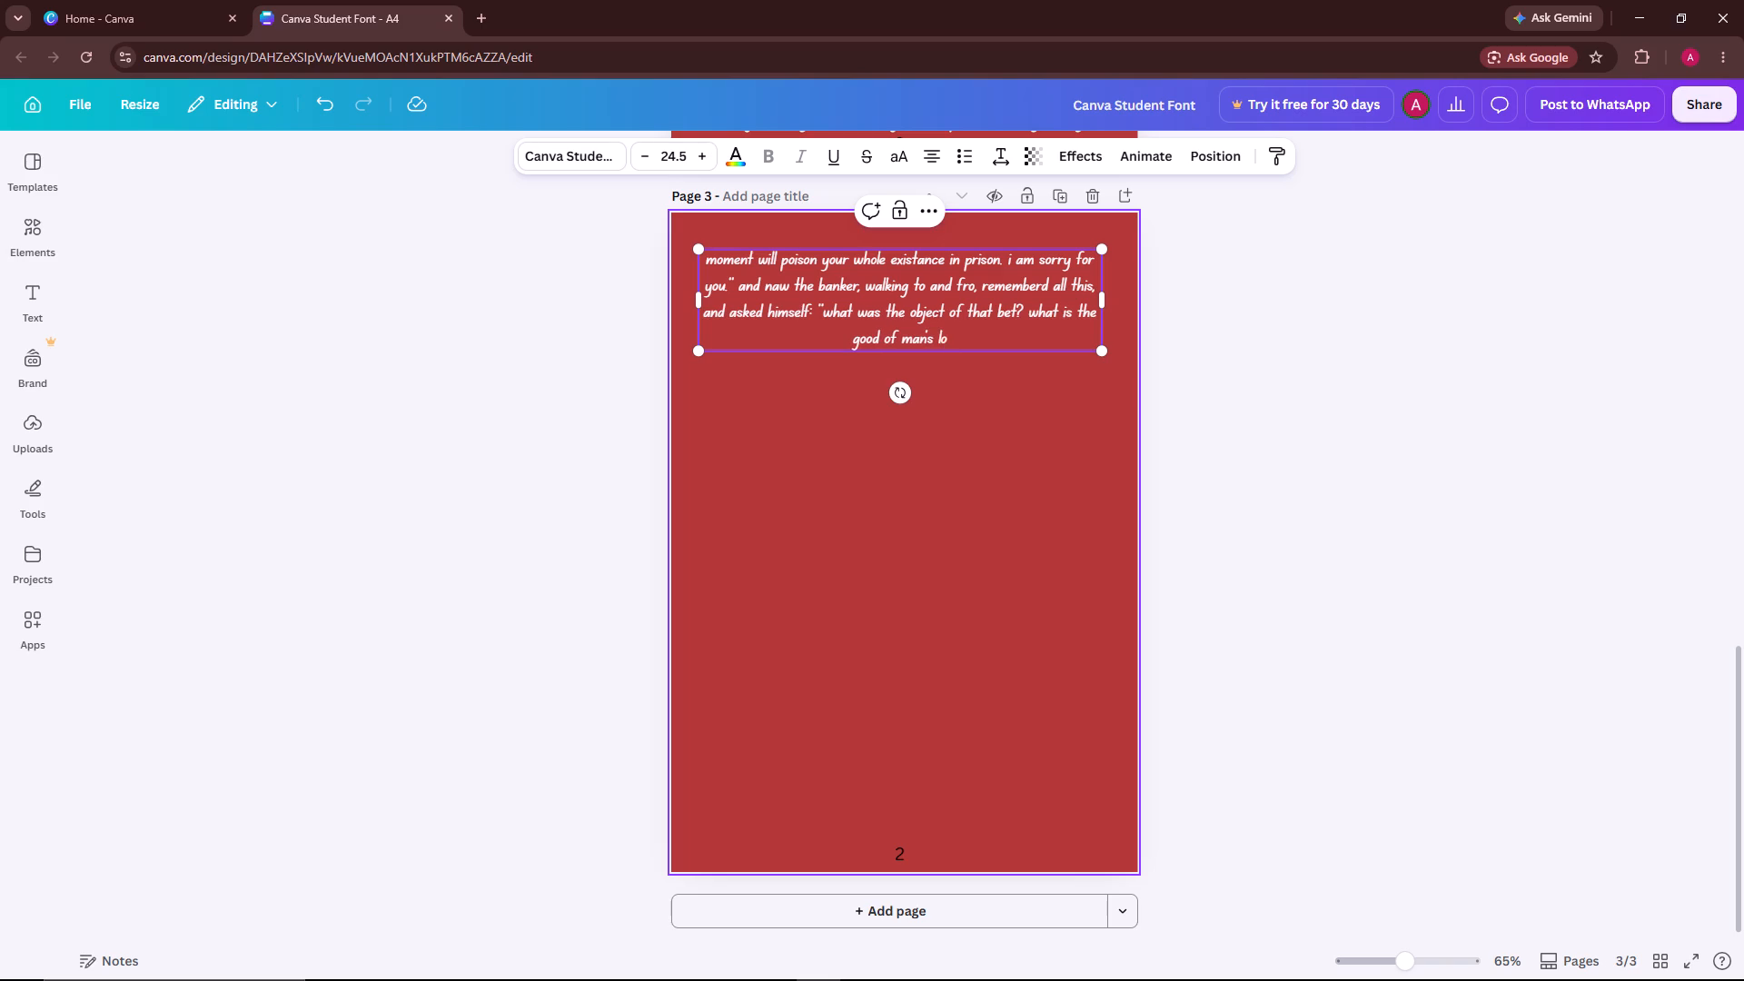
text(sing)
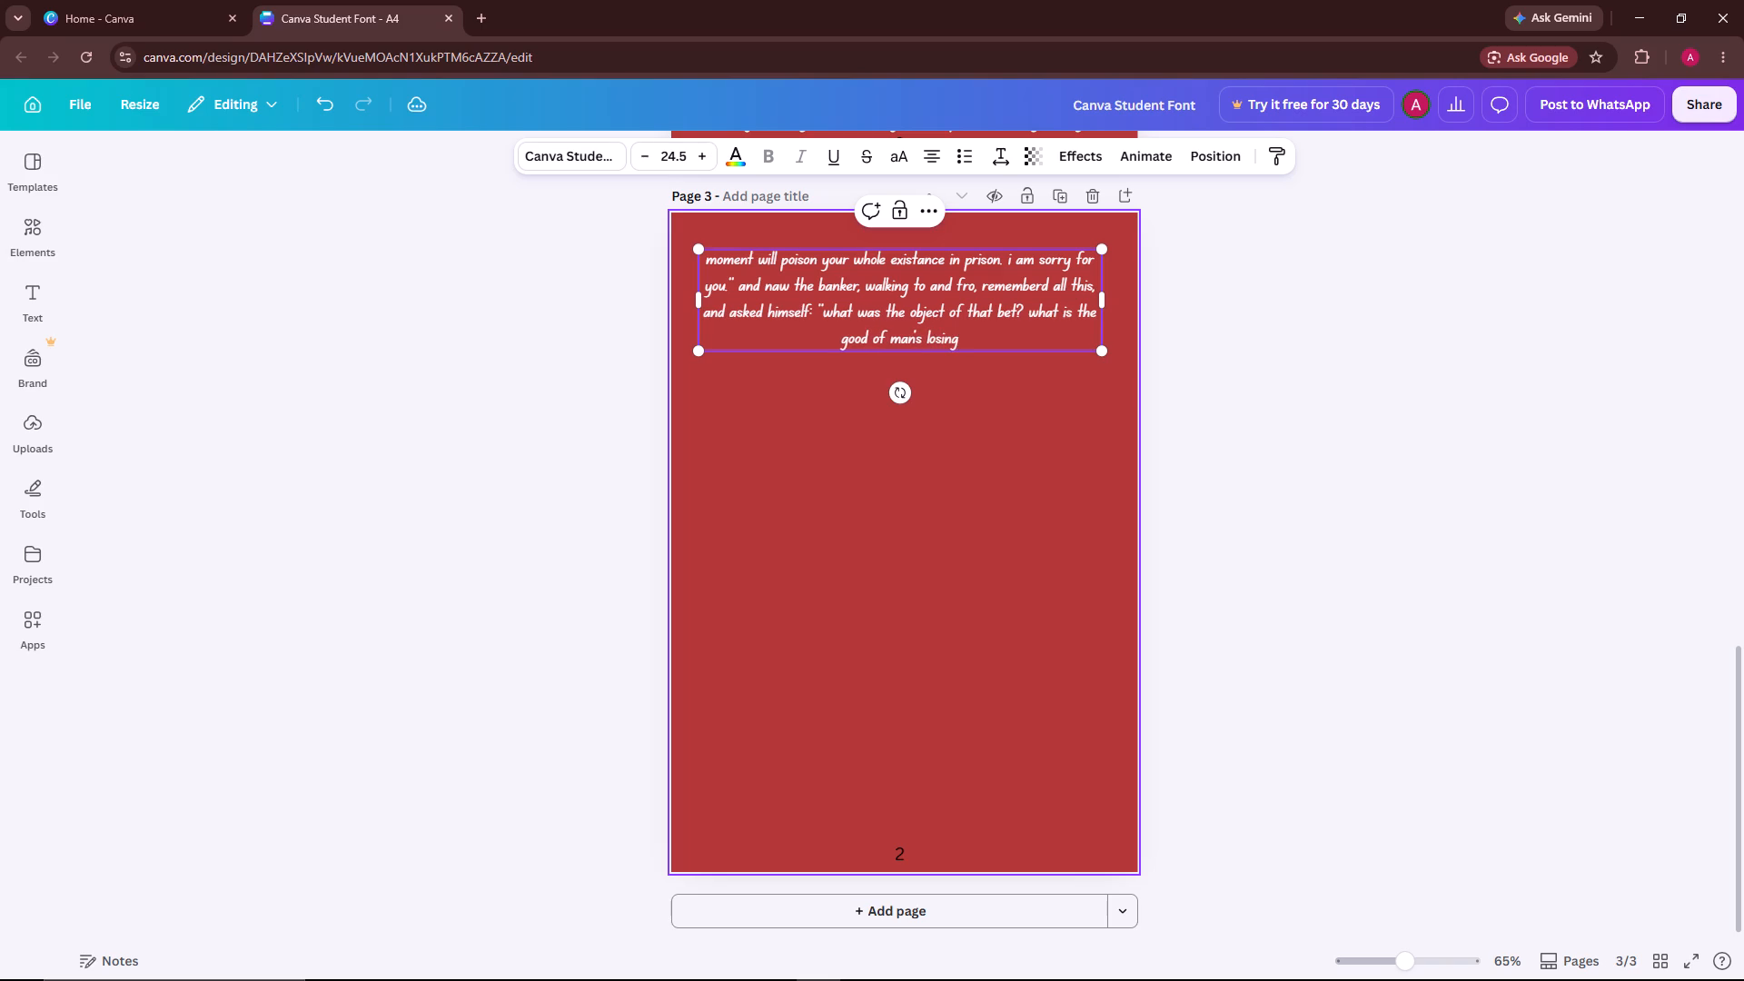
key(space)
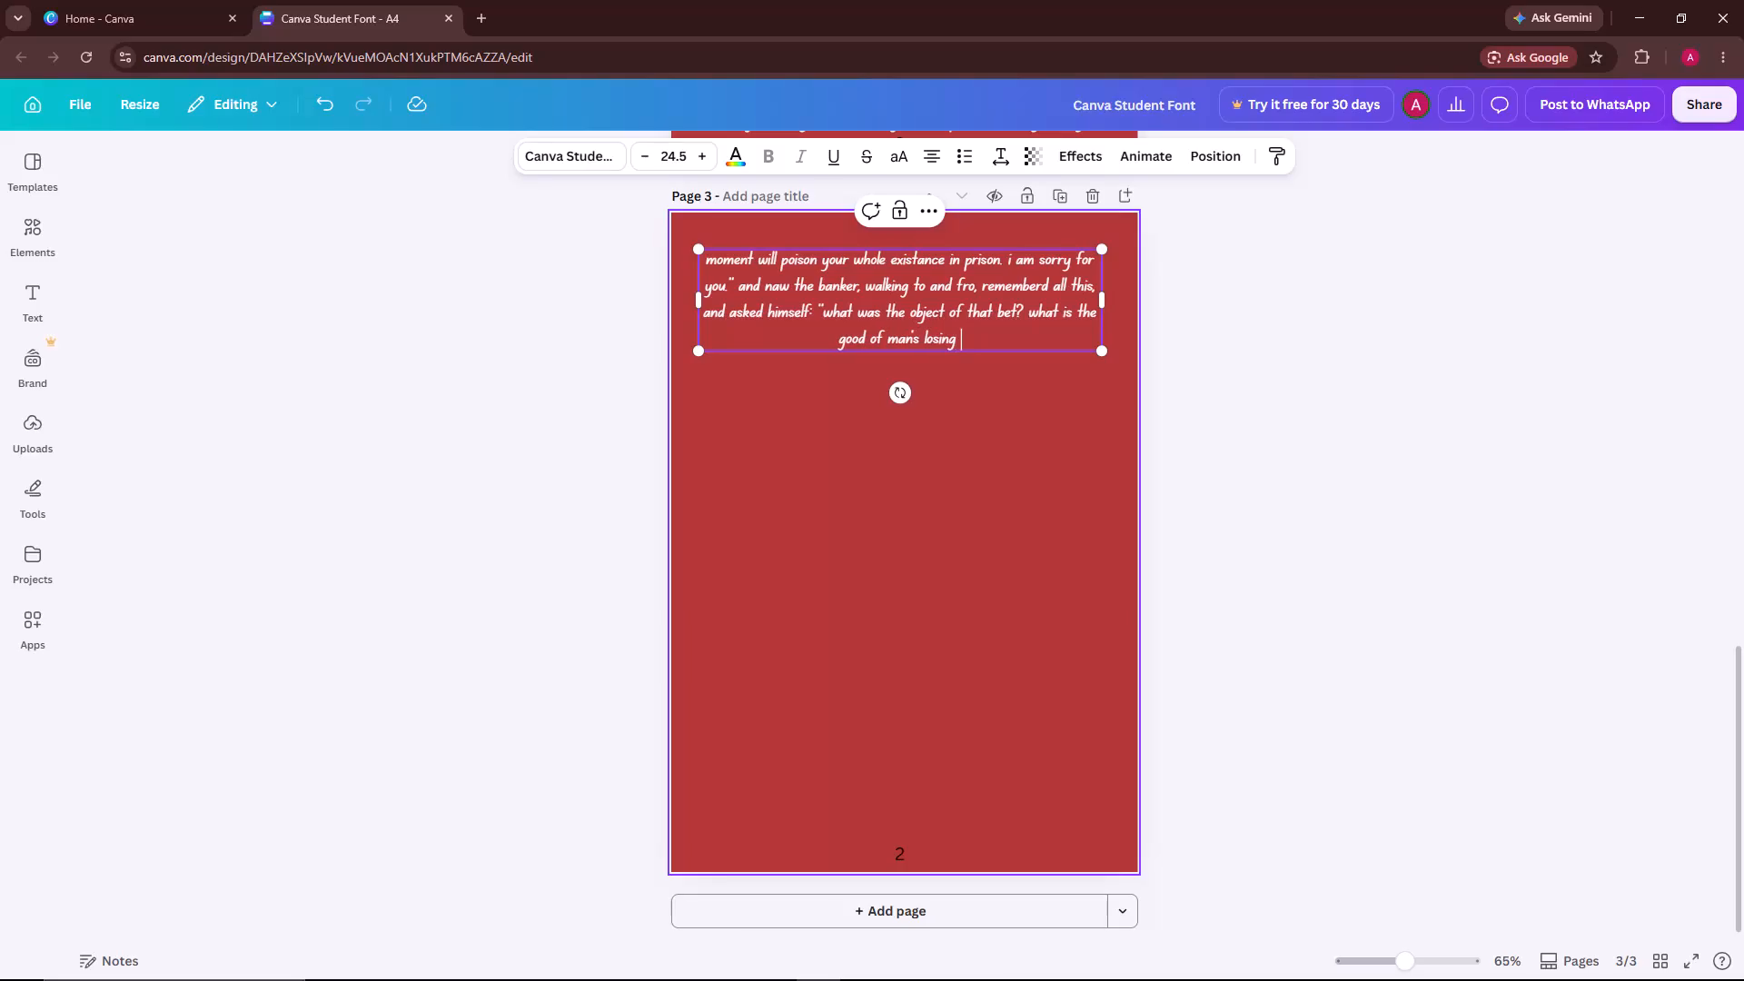
Continue the banker's second question in the page 3 text box with "fifteen years of his life".
text(fifteen)
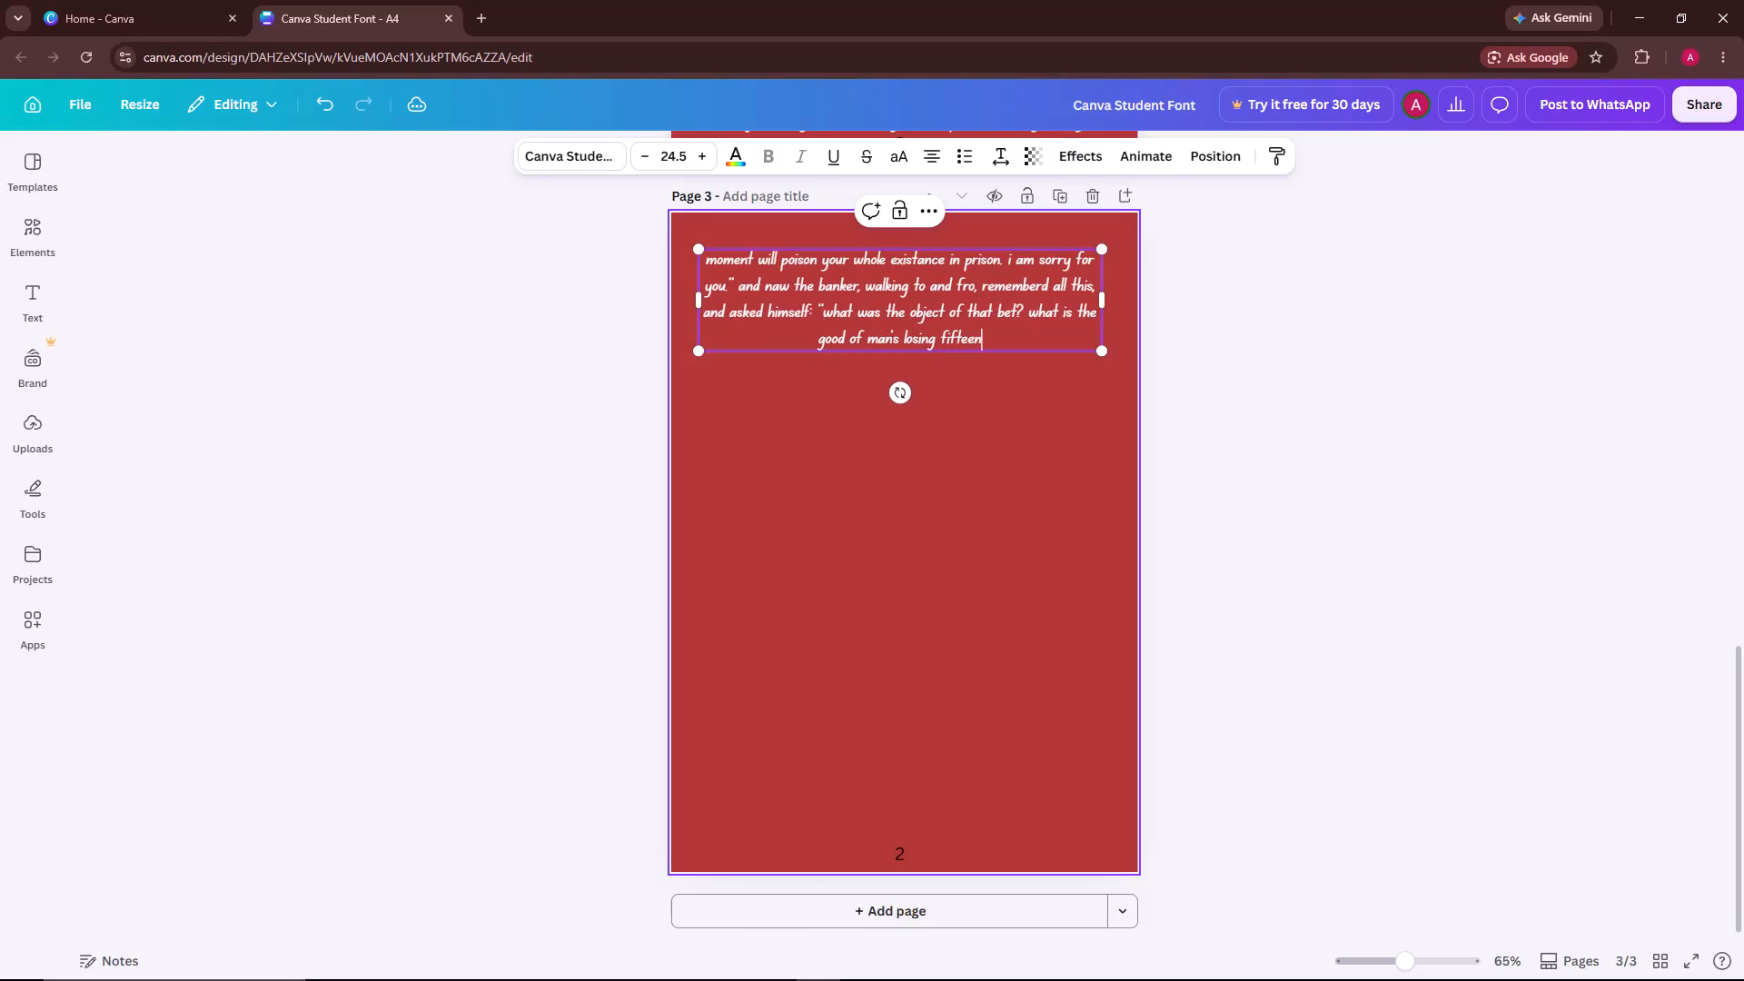
key(space)
text(years)
key(space)
text(of g)
key(BackSpace)
text(his)
key(space)
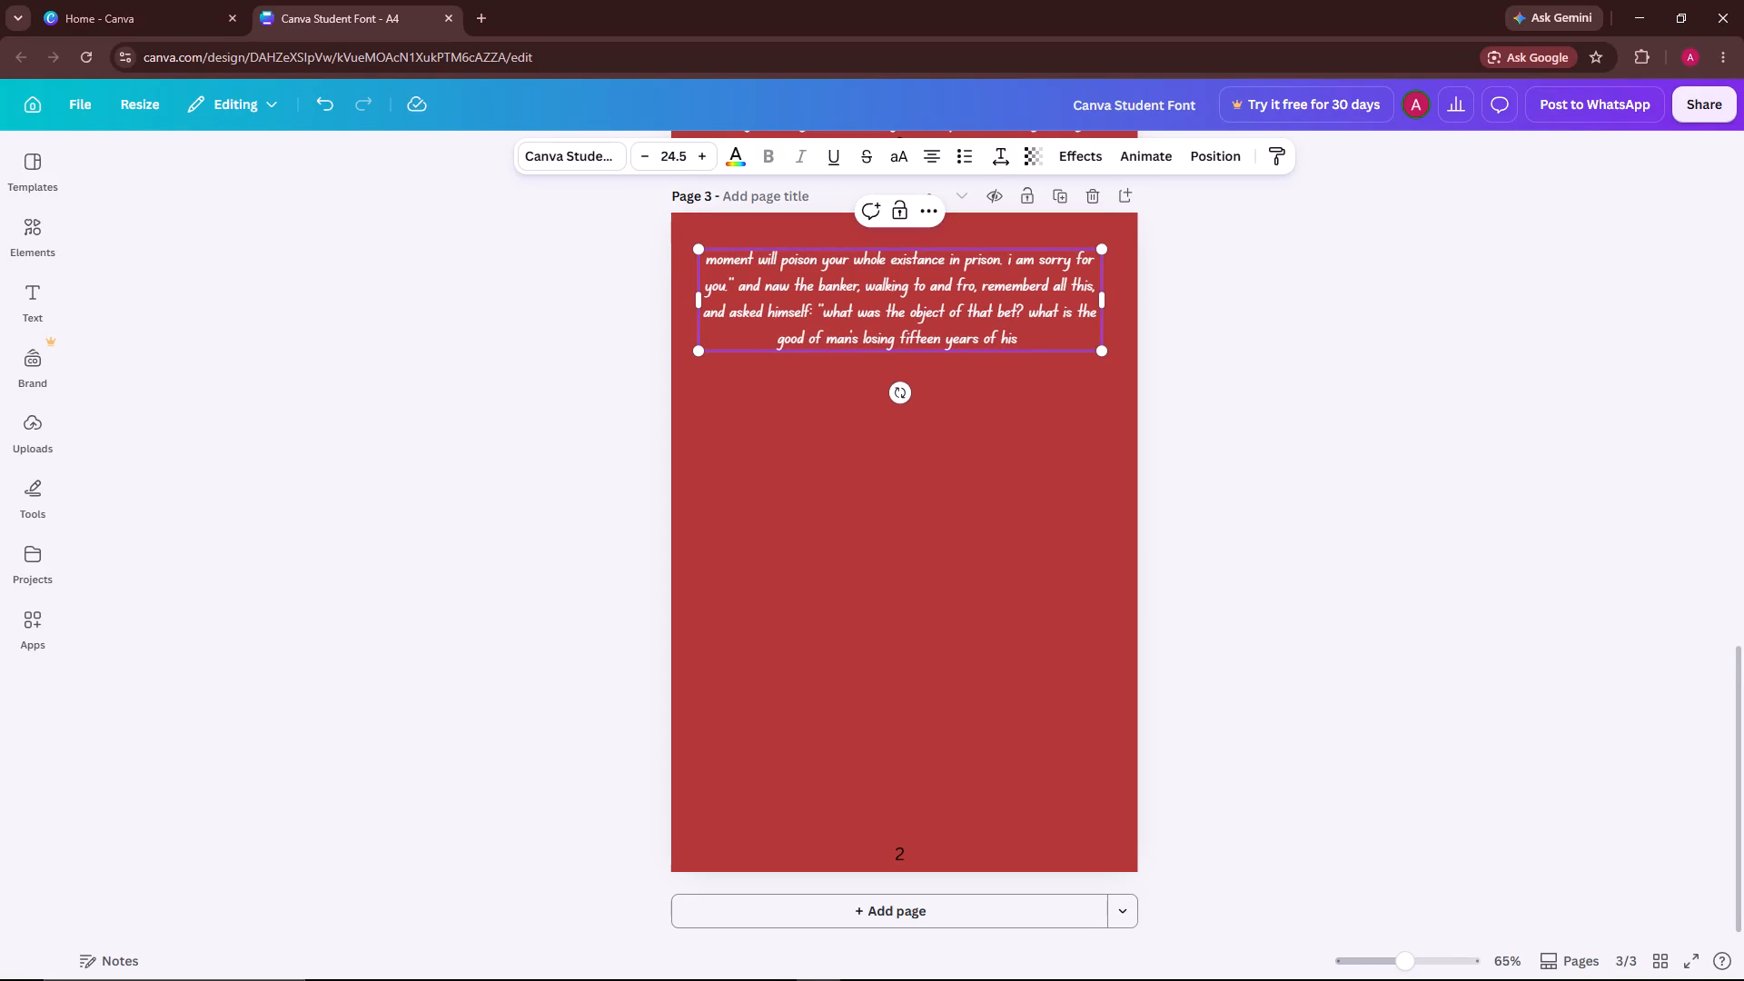
key(k)
key(BackSpace)
key(i)
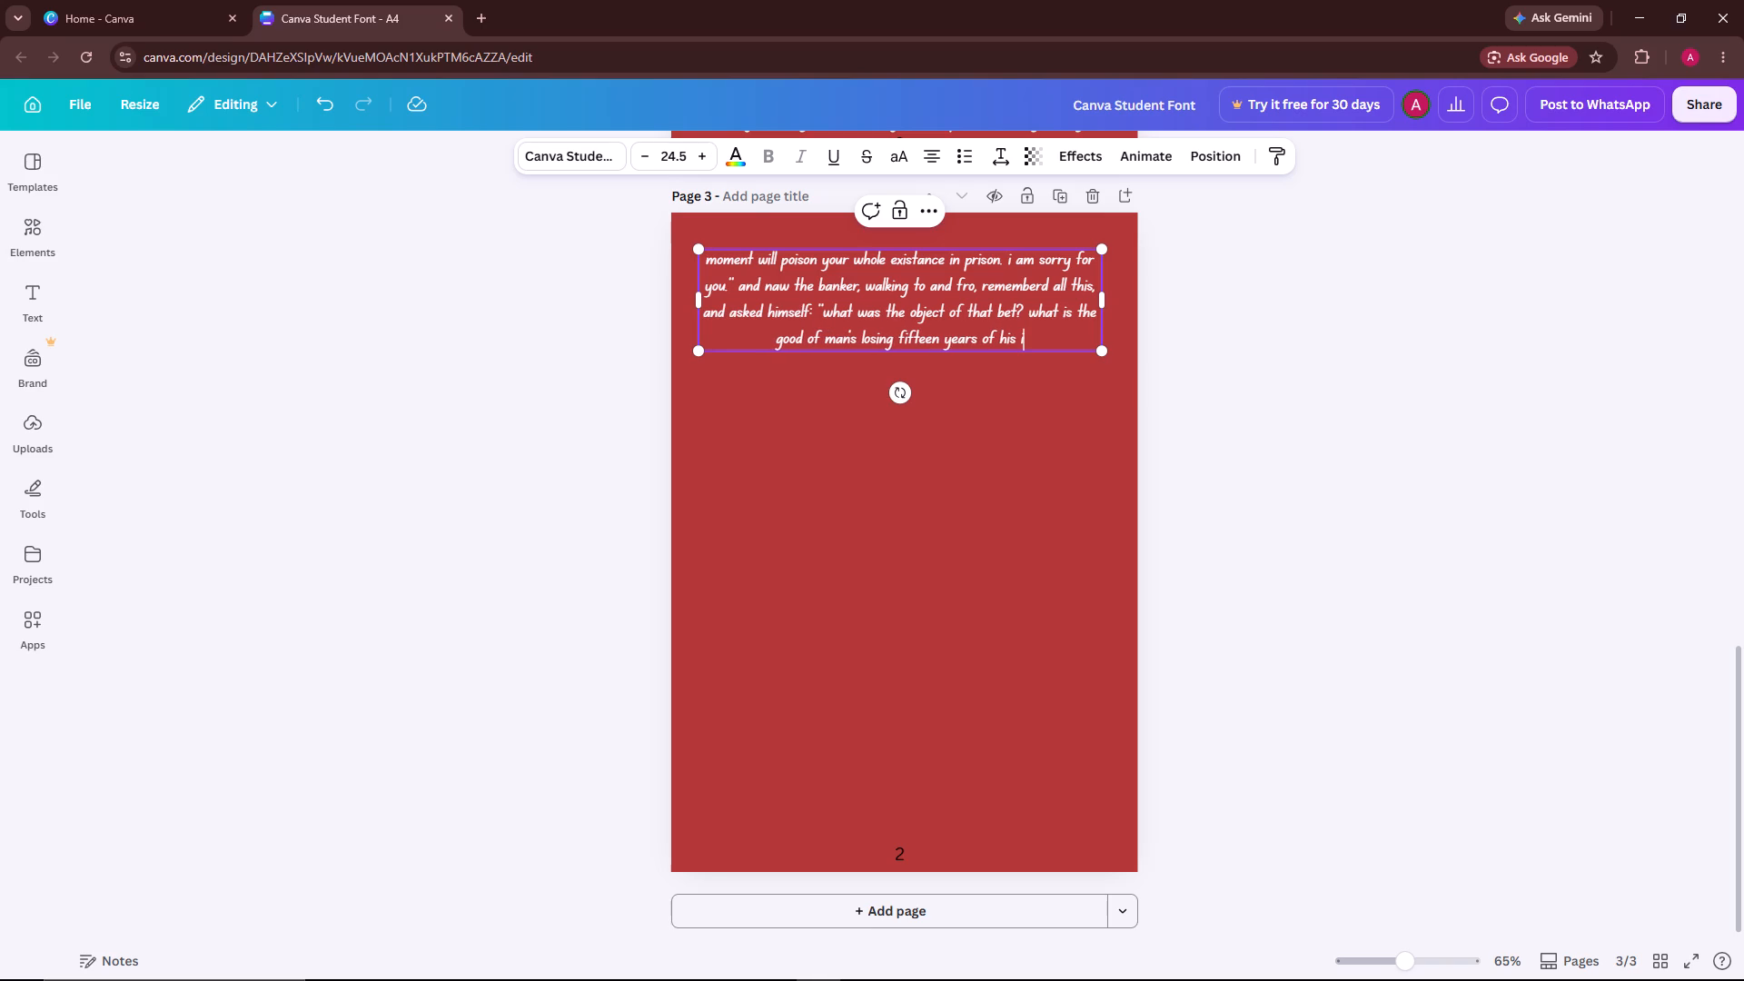
key(BackSpace)
text(life)
key(space)
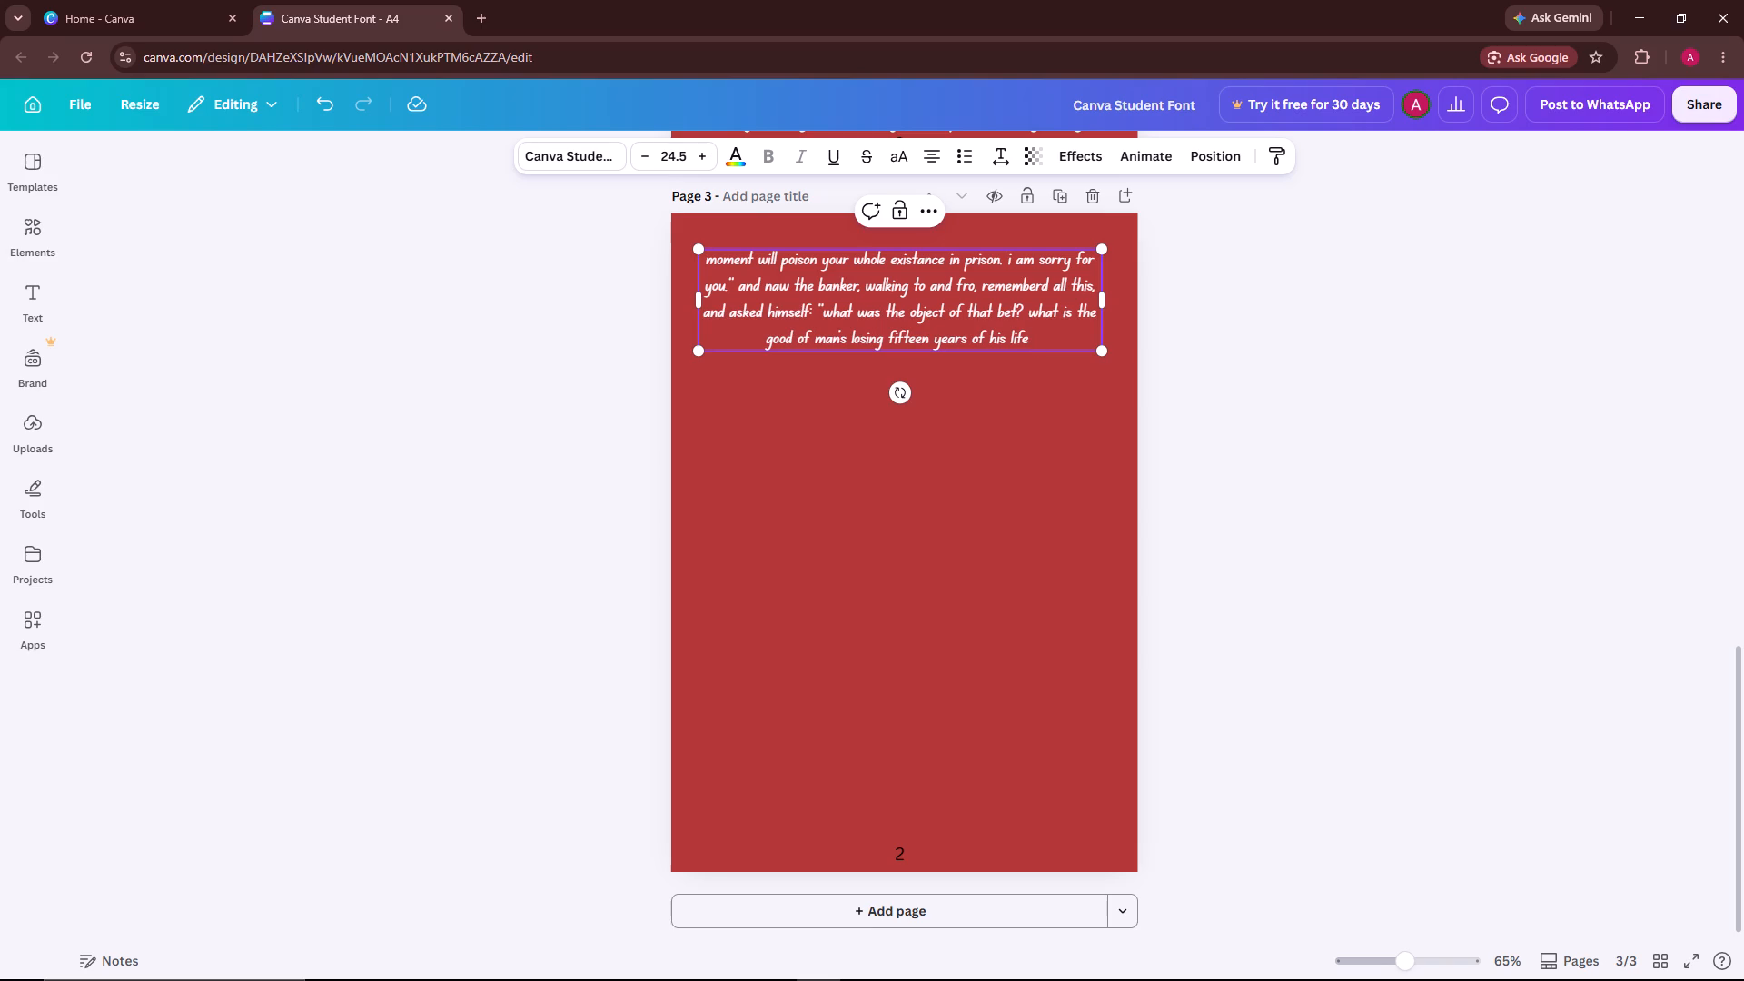
Complete the banker's second question with "and my throwing away two millions?".
text(and my)
key(space)
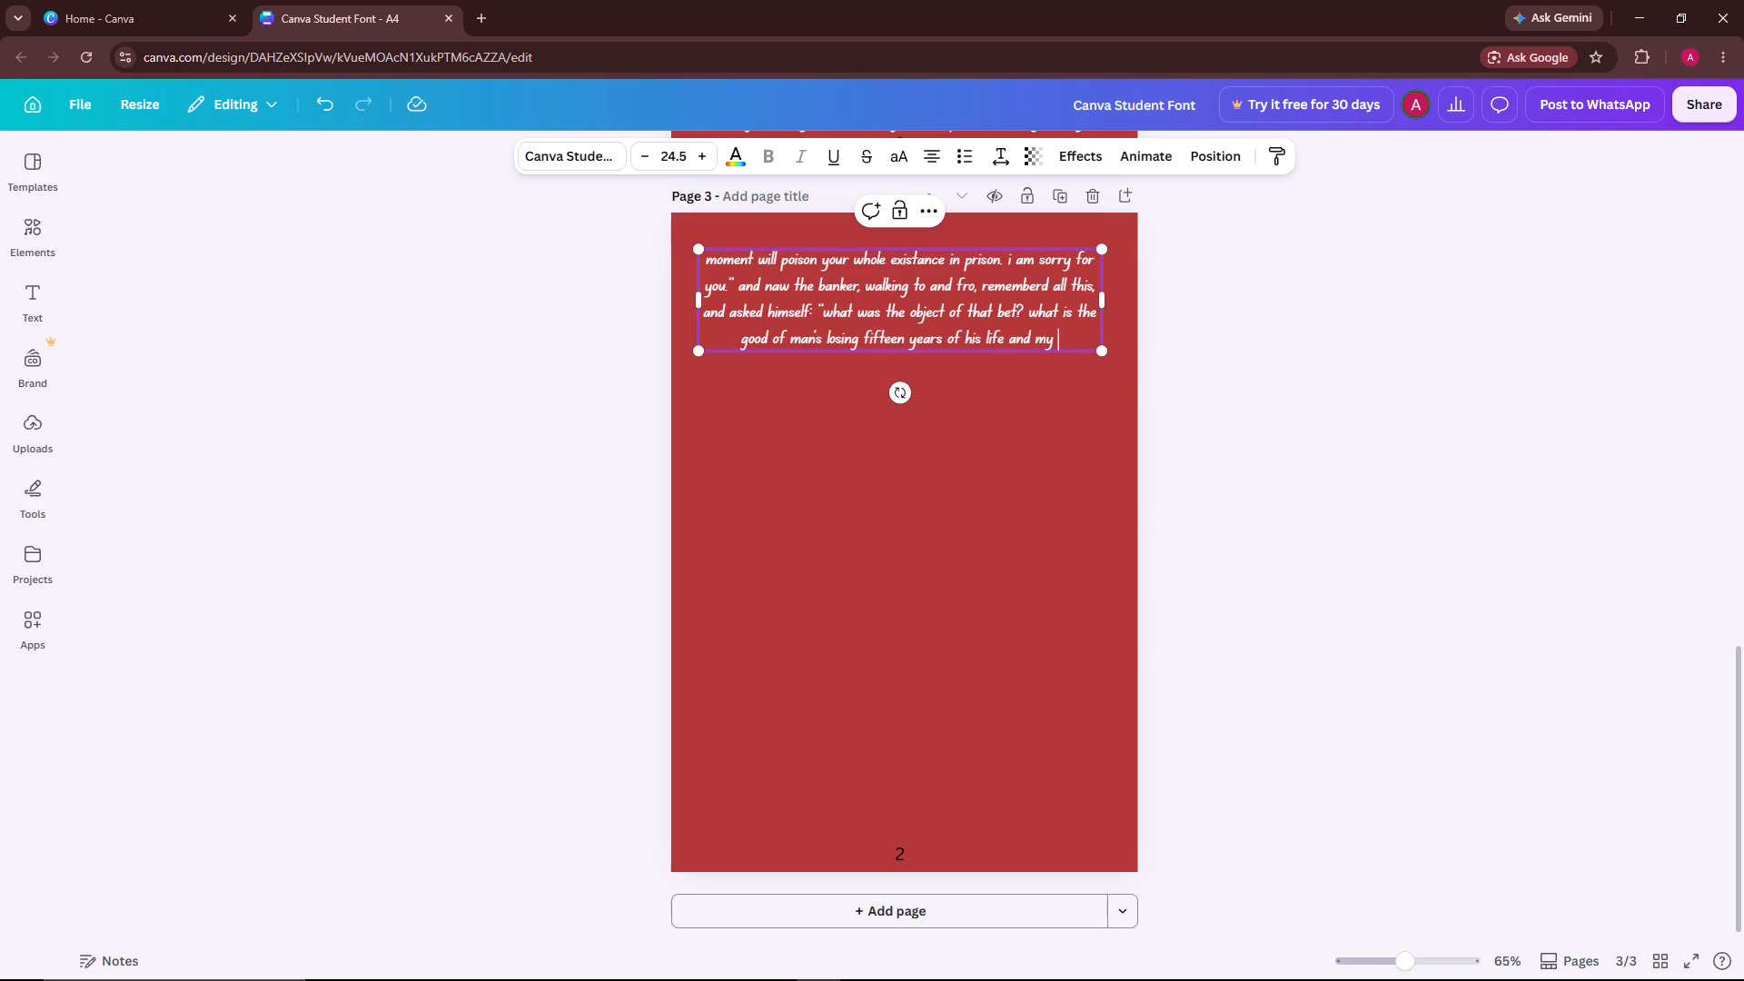
text(th)
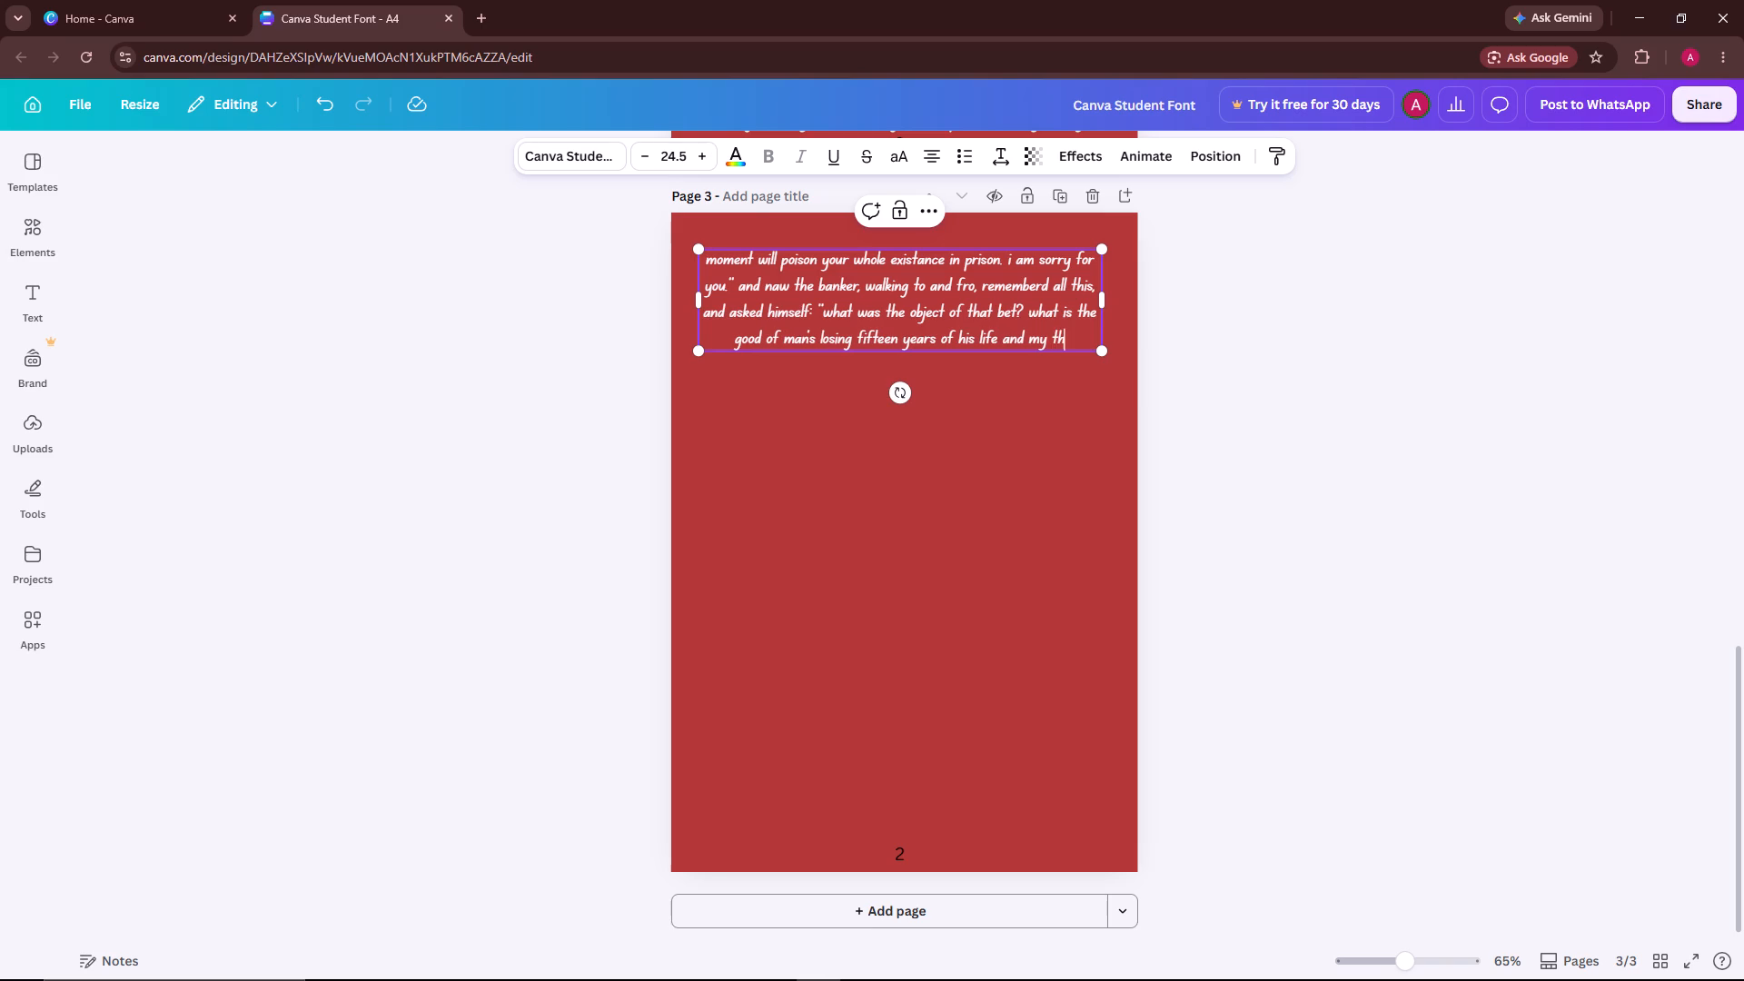
text(ro)
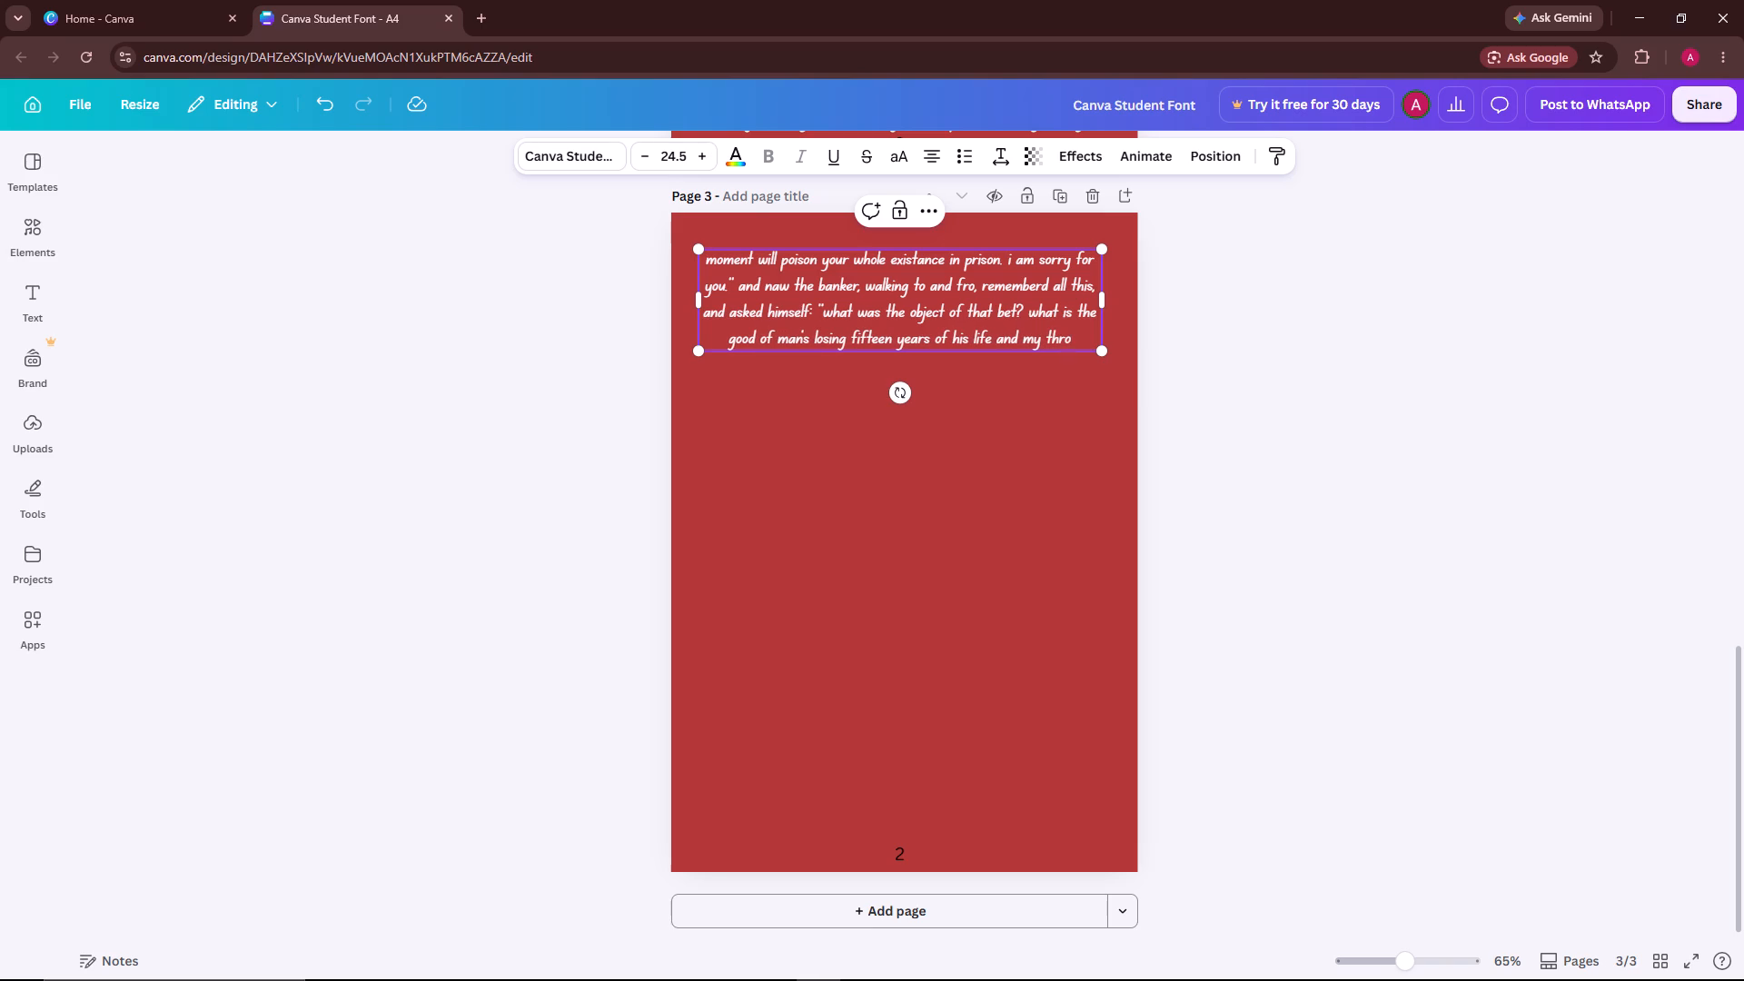
text(wing)
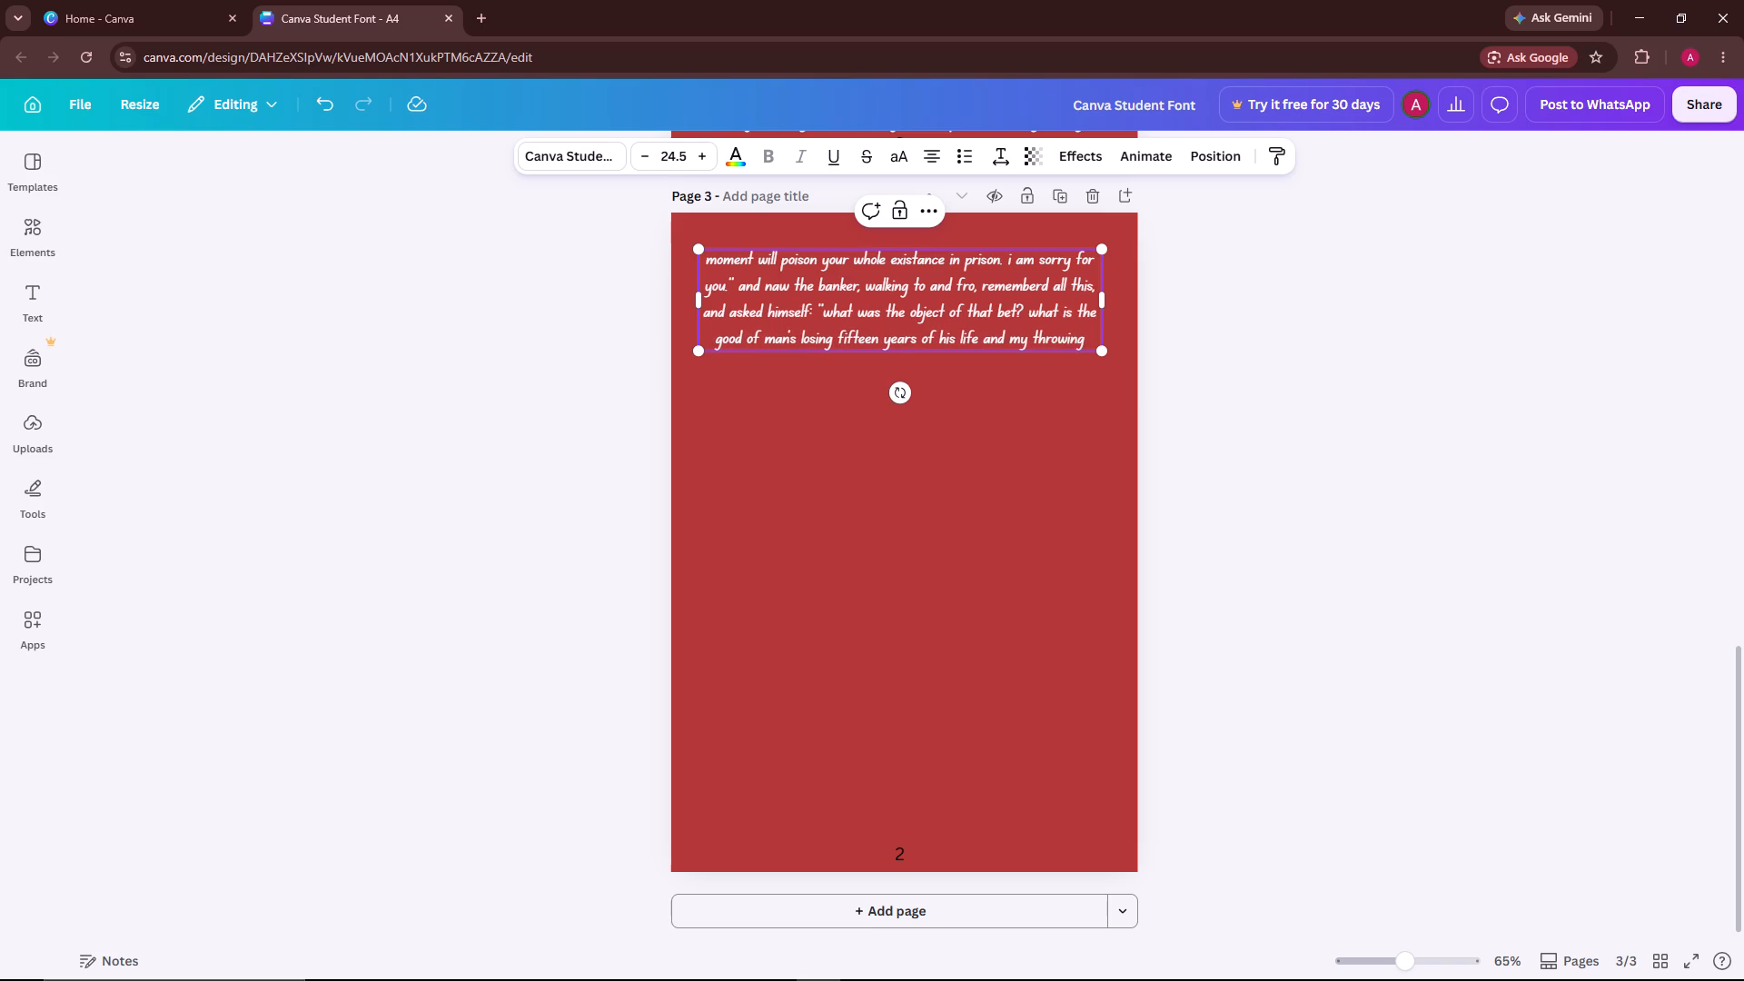
key(space)
text(away)
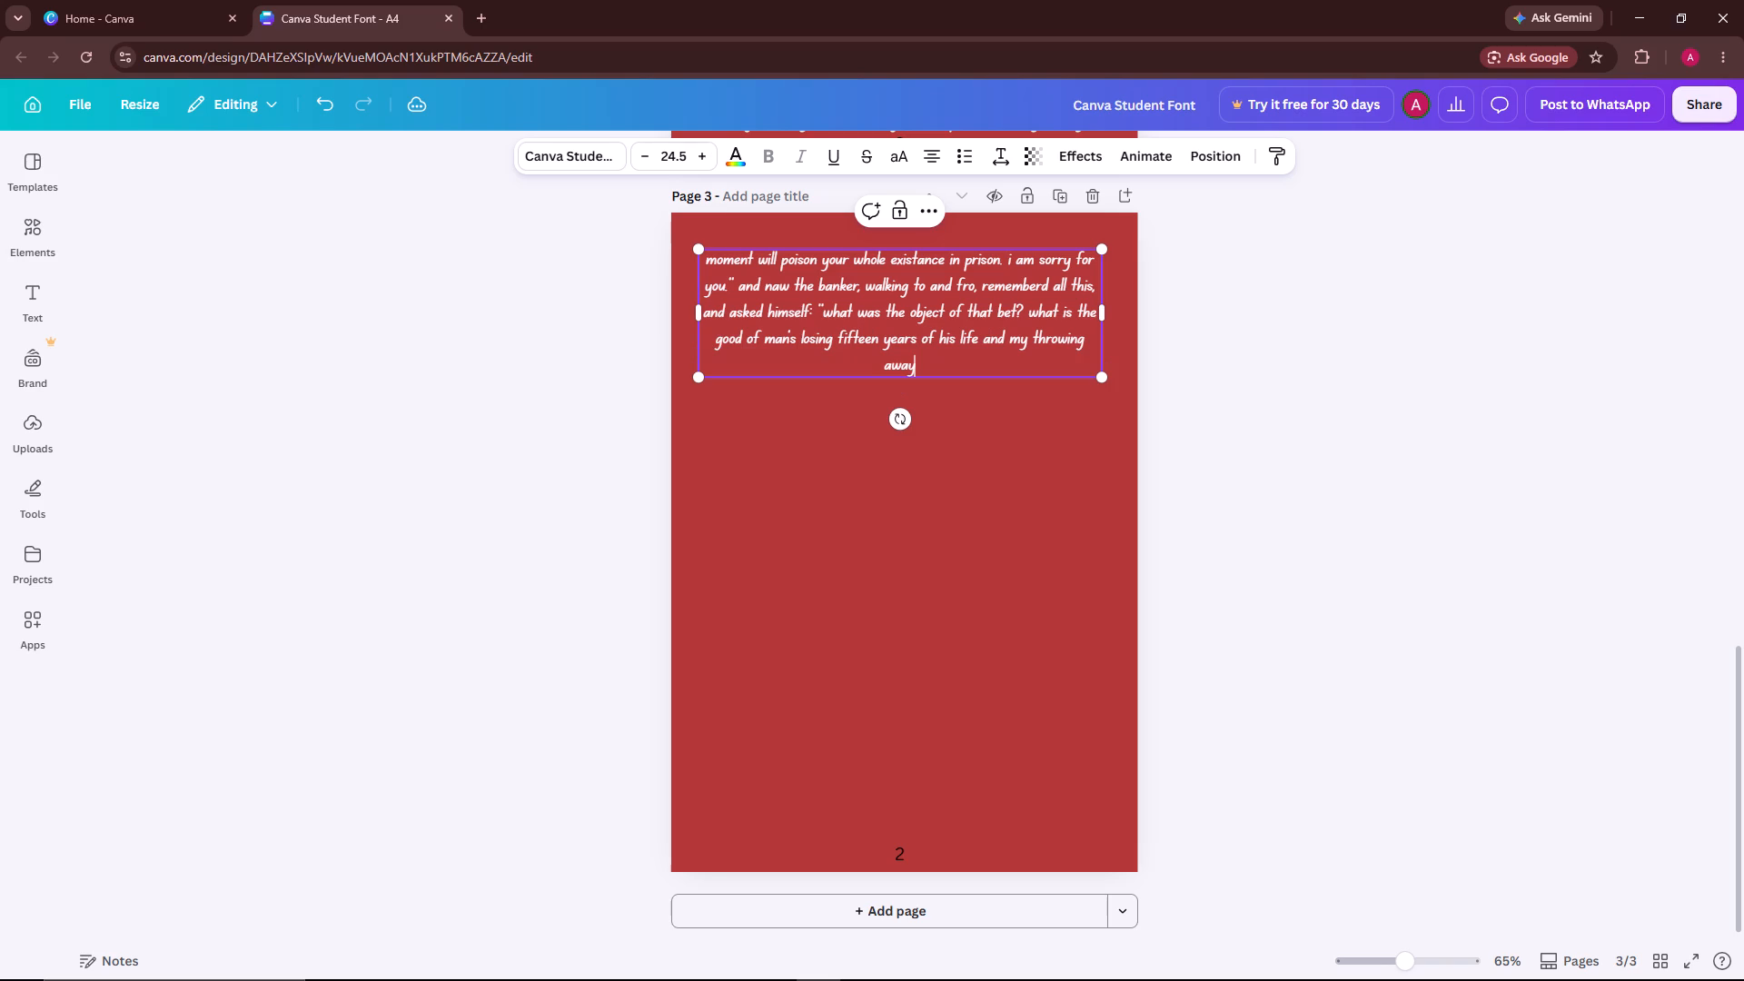
key(space)
text(two)
key(space)
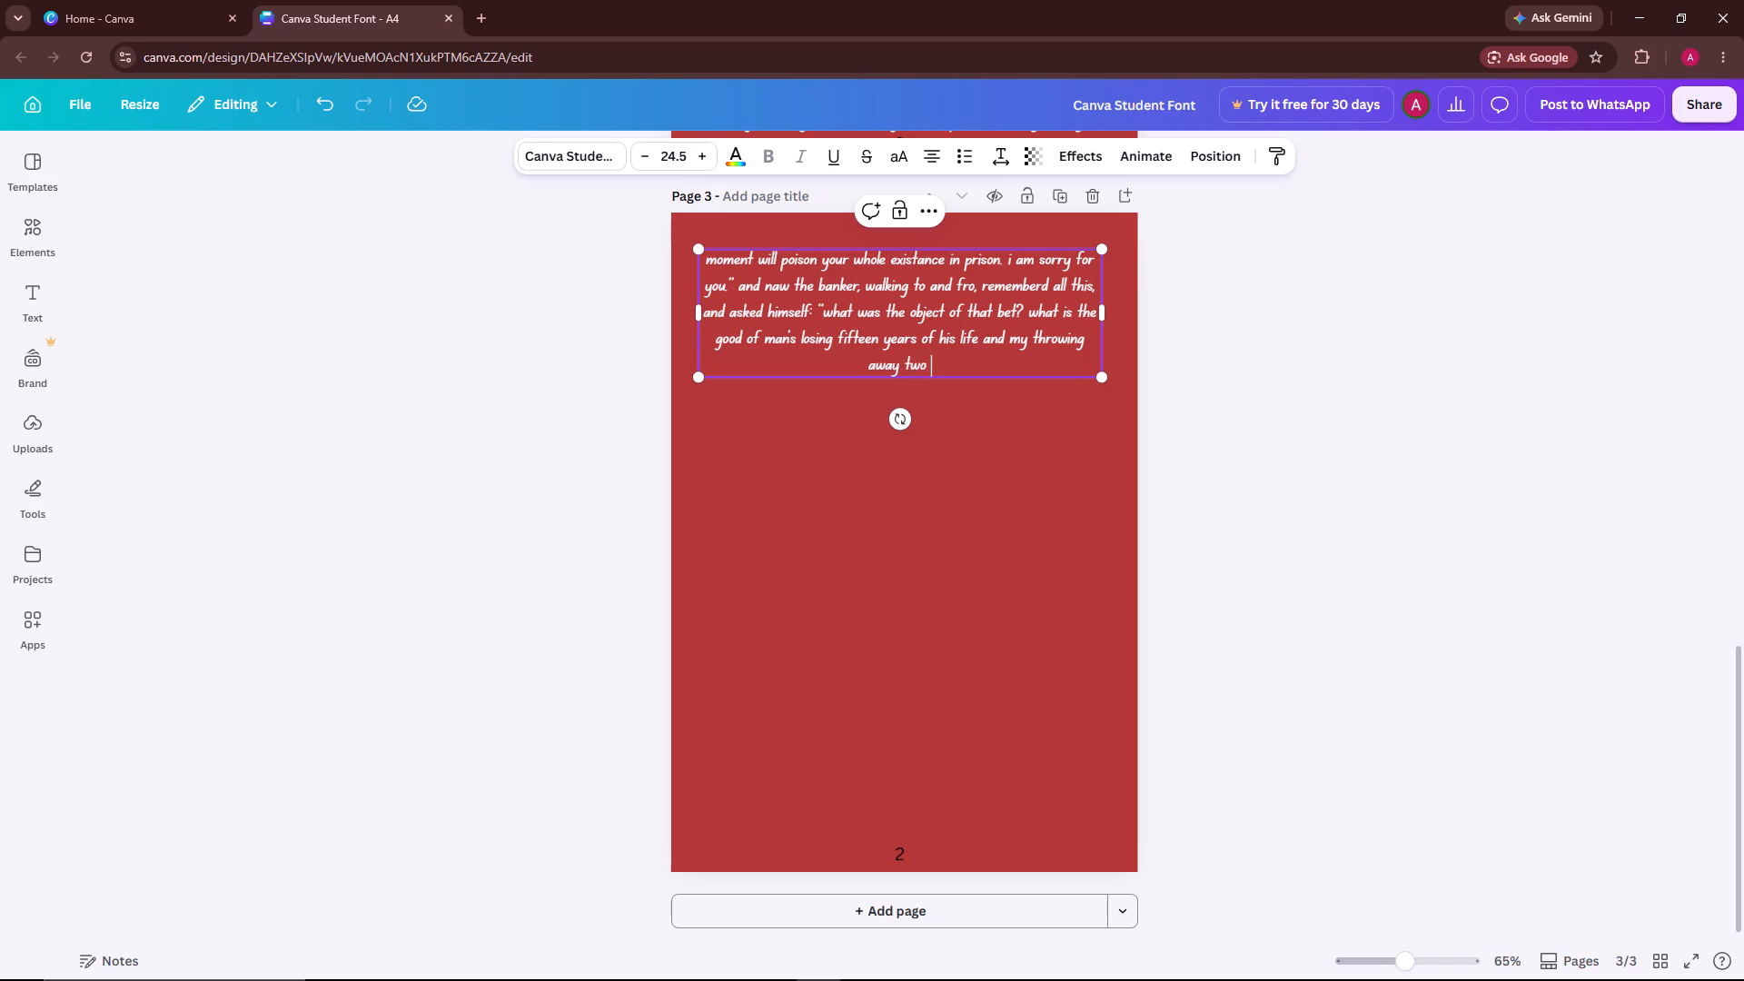
text(millio)
text(ns)
key(shift+question)
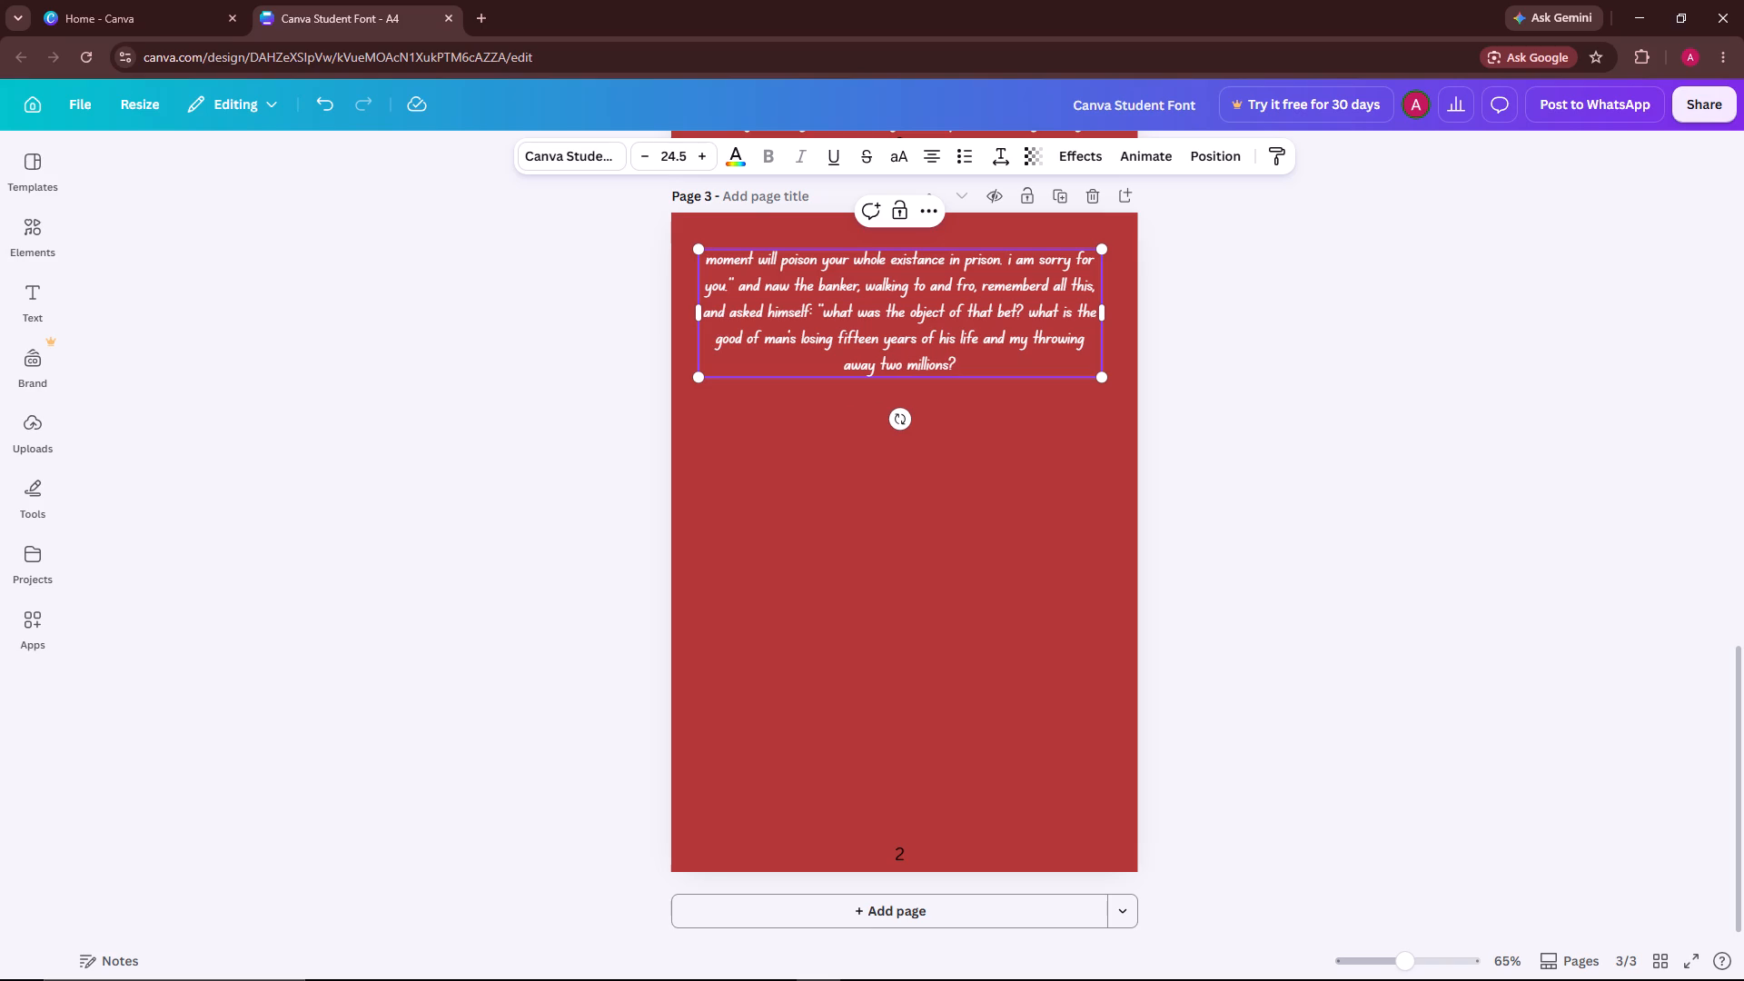
key(space)
text(can)
key(space)
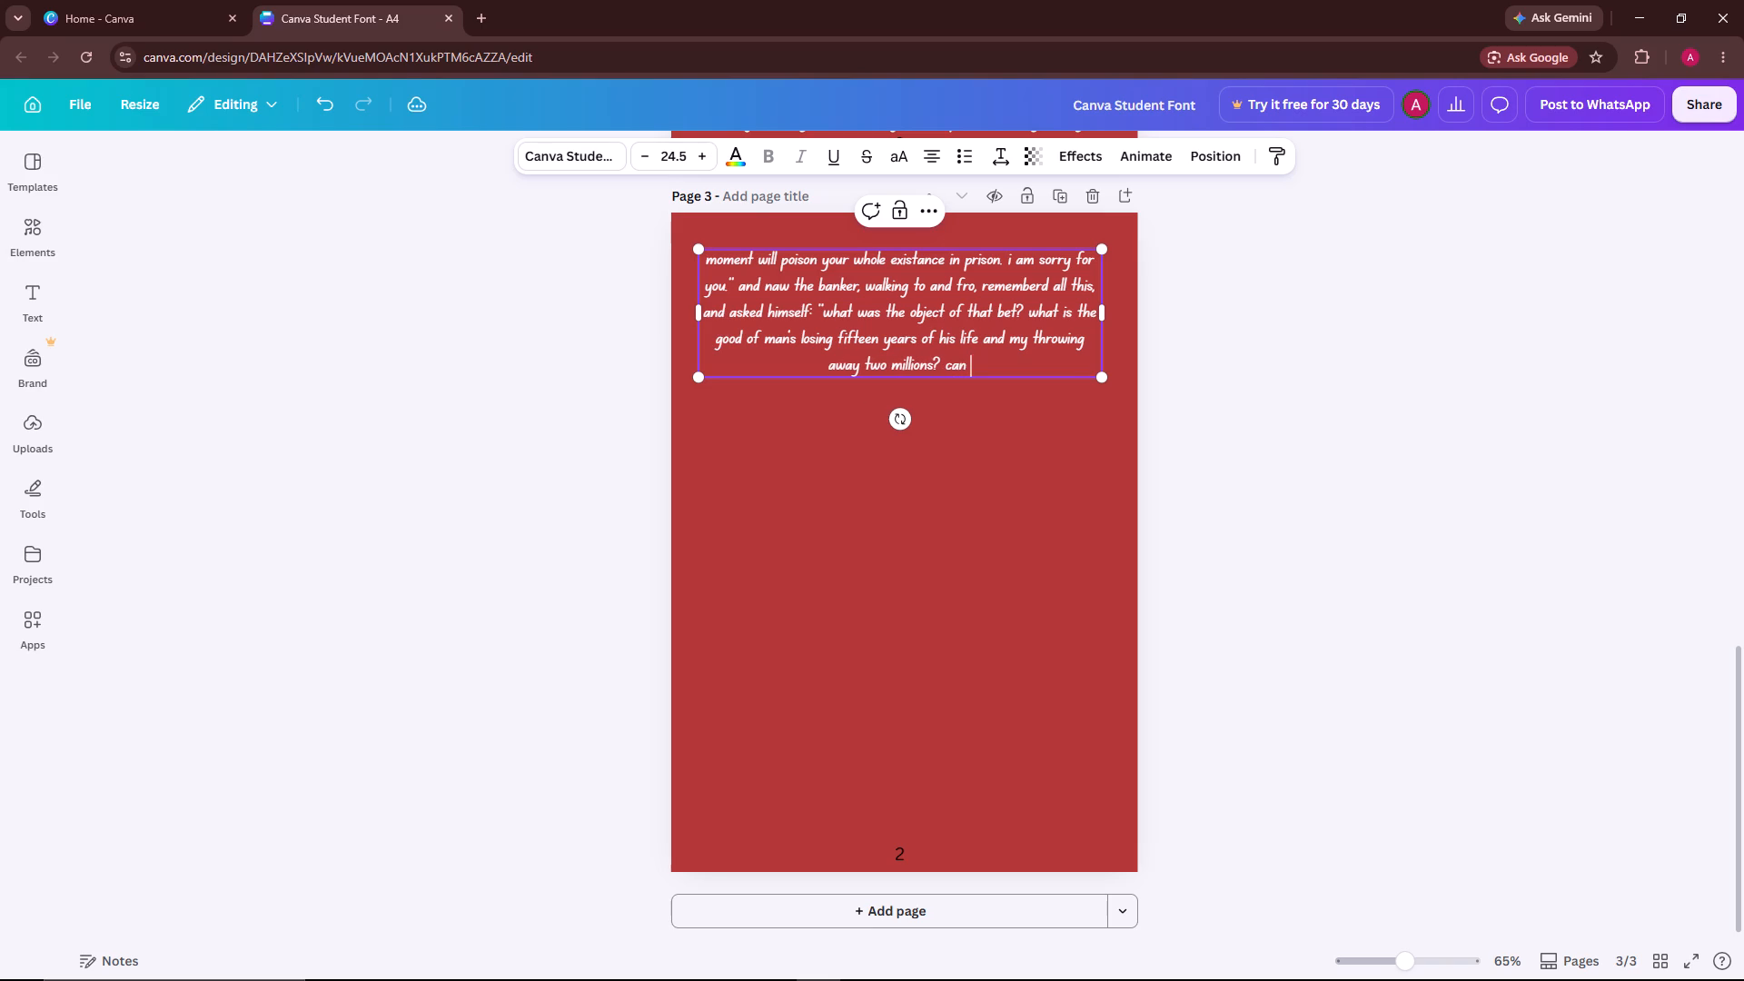
text(it)
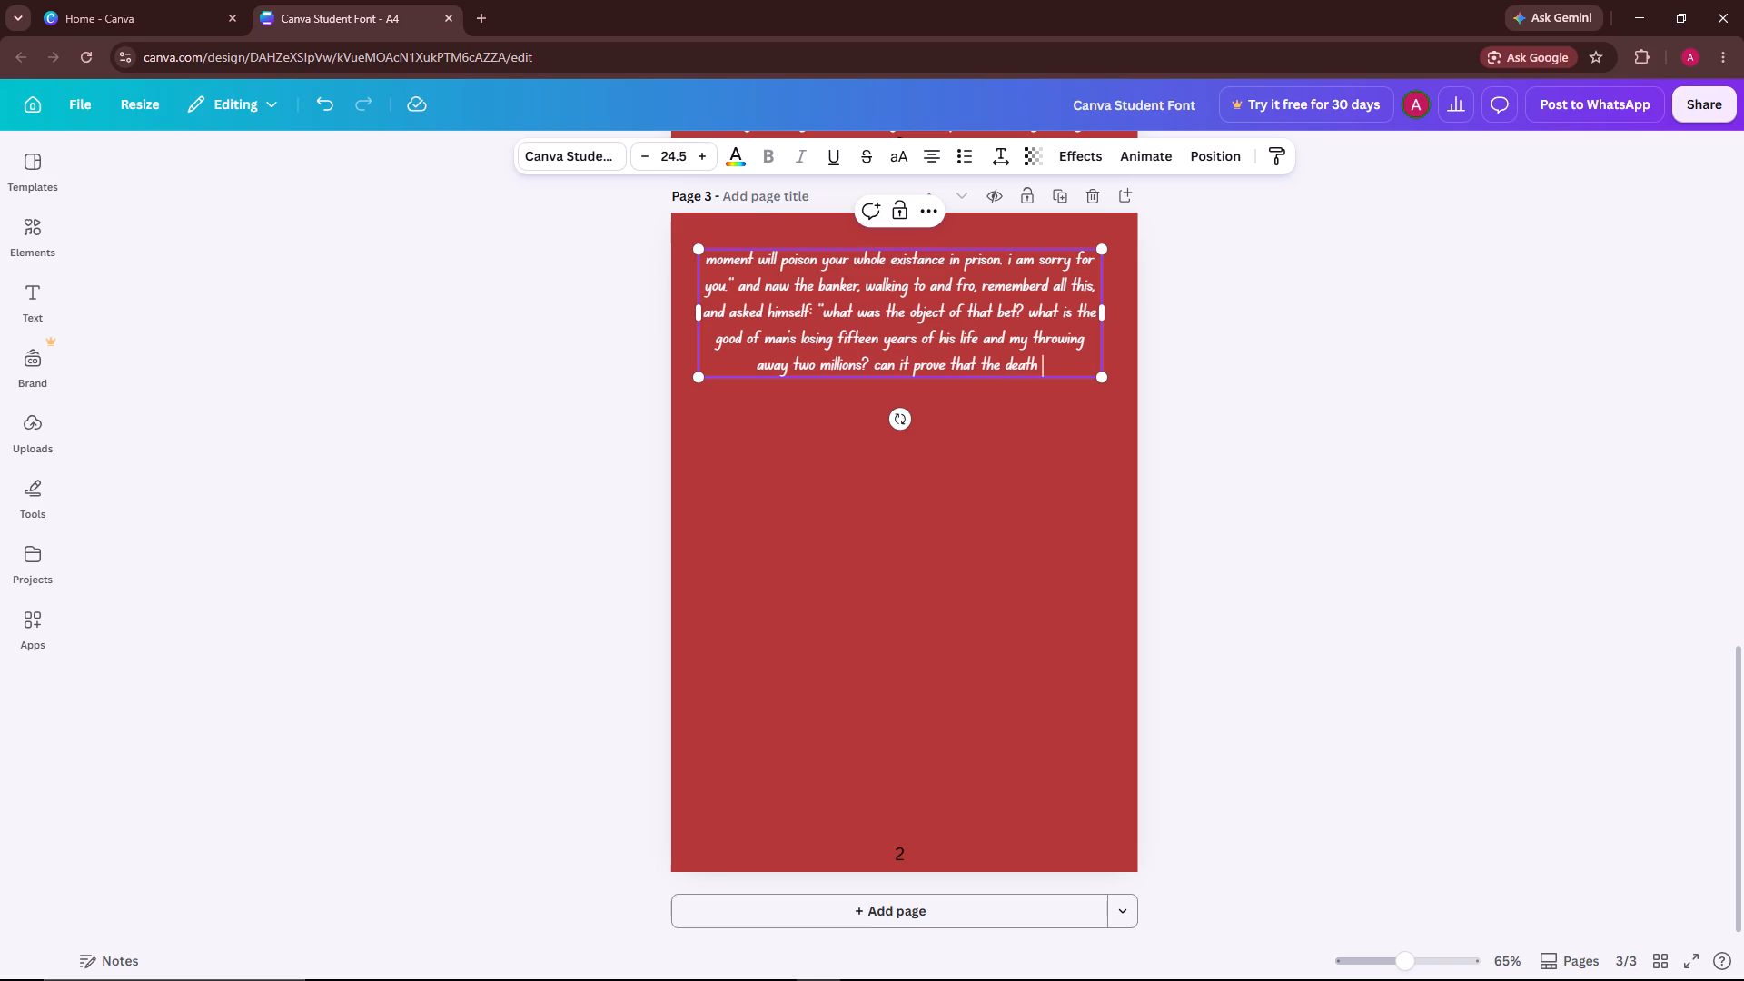
text([enalty)
key(space)
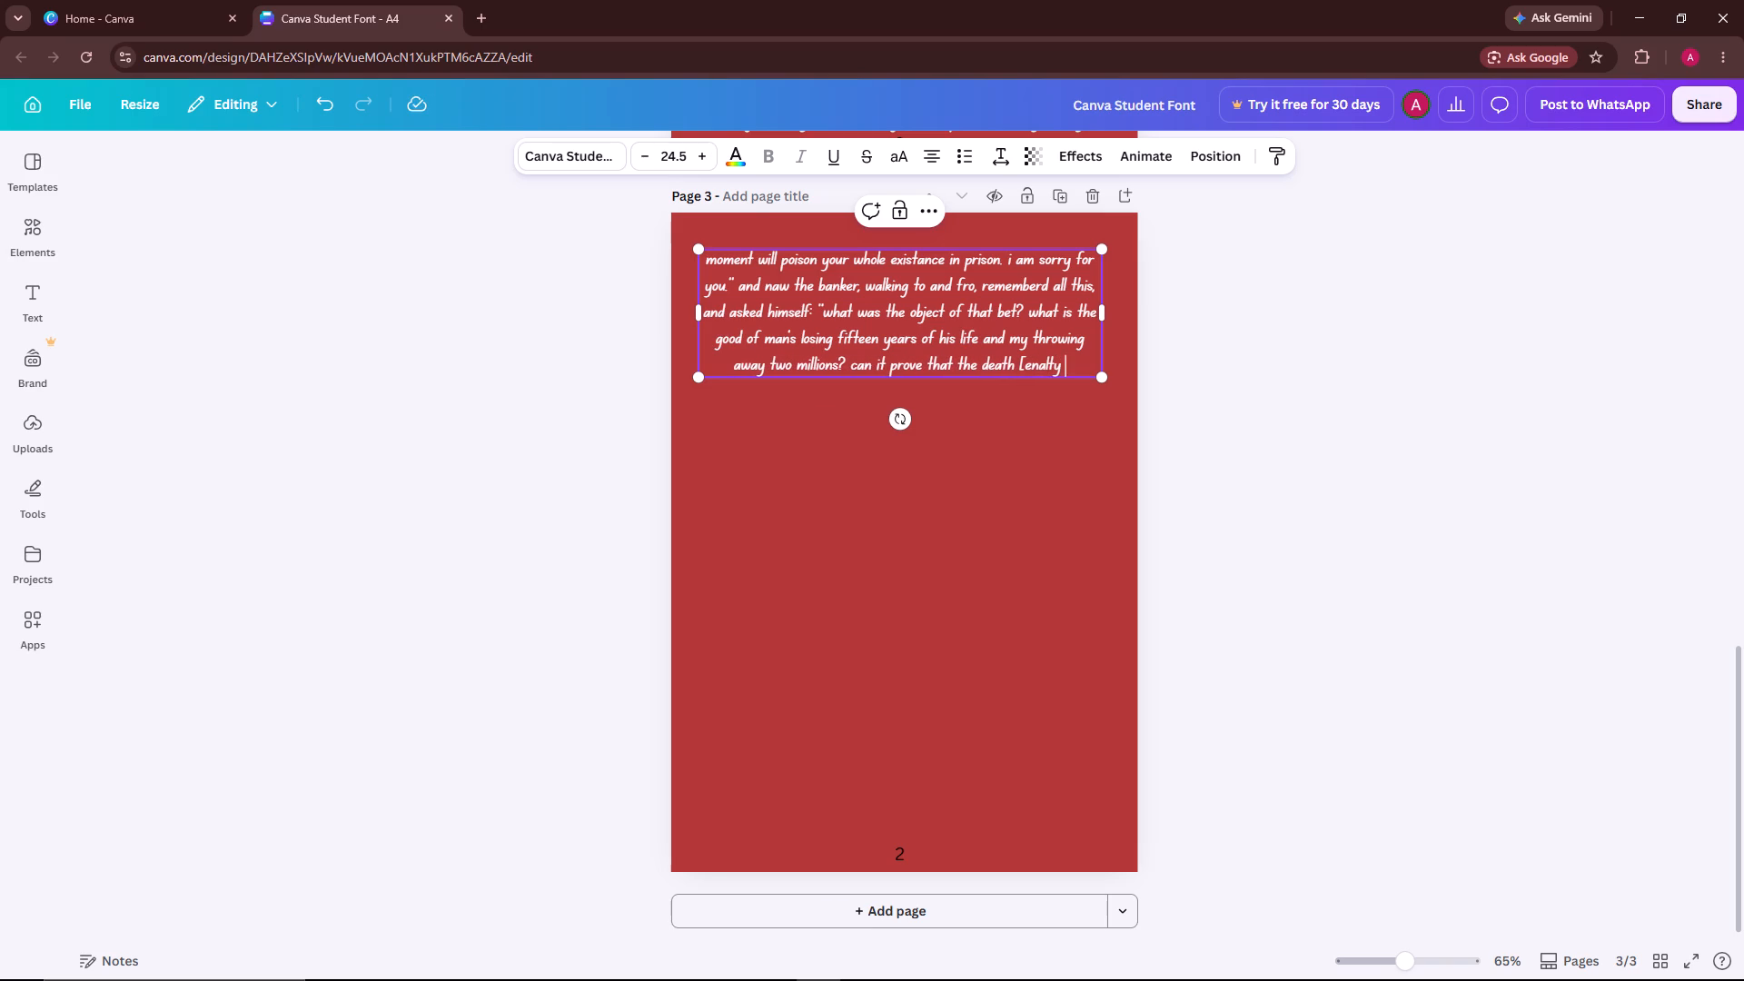
text(is ber)
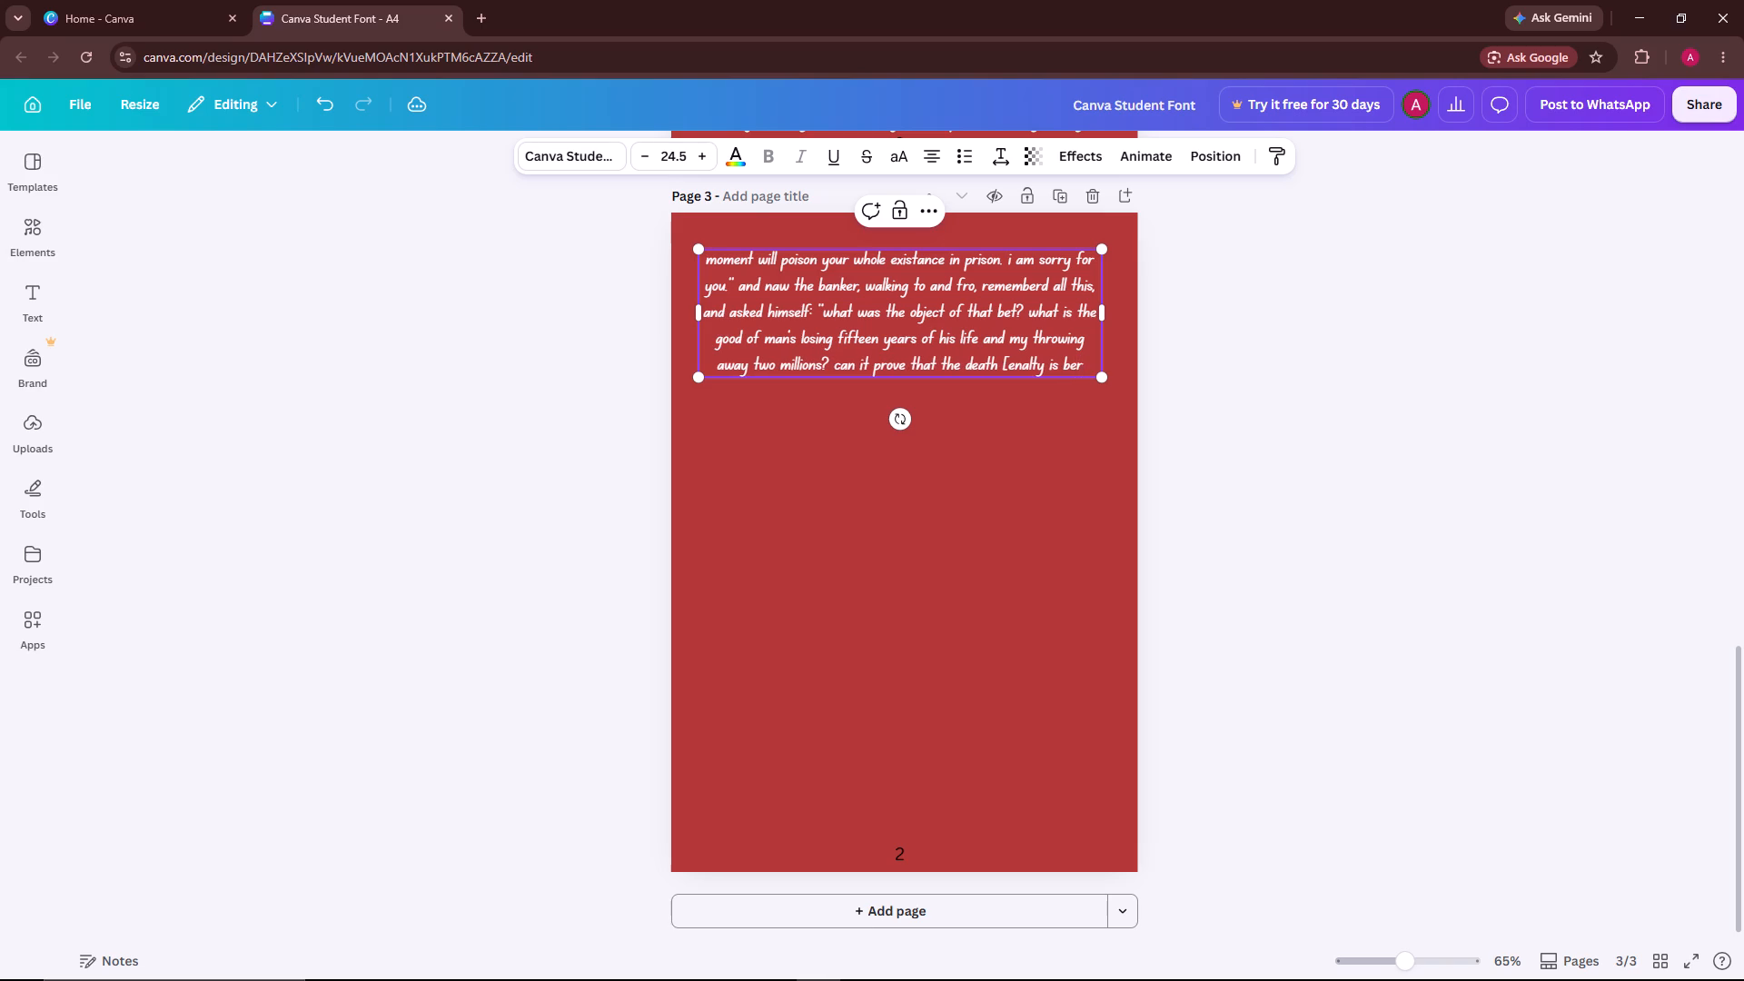
key(BackSpace)
text(tter)
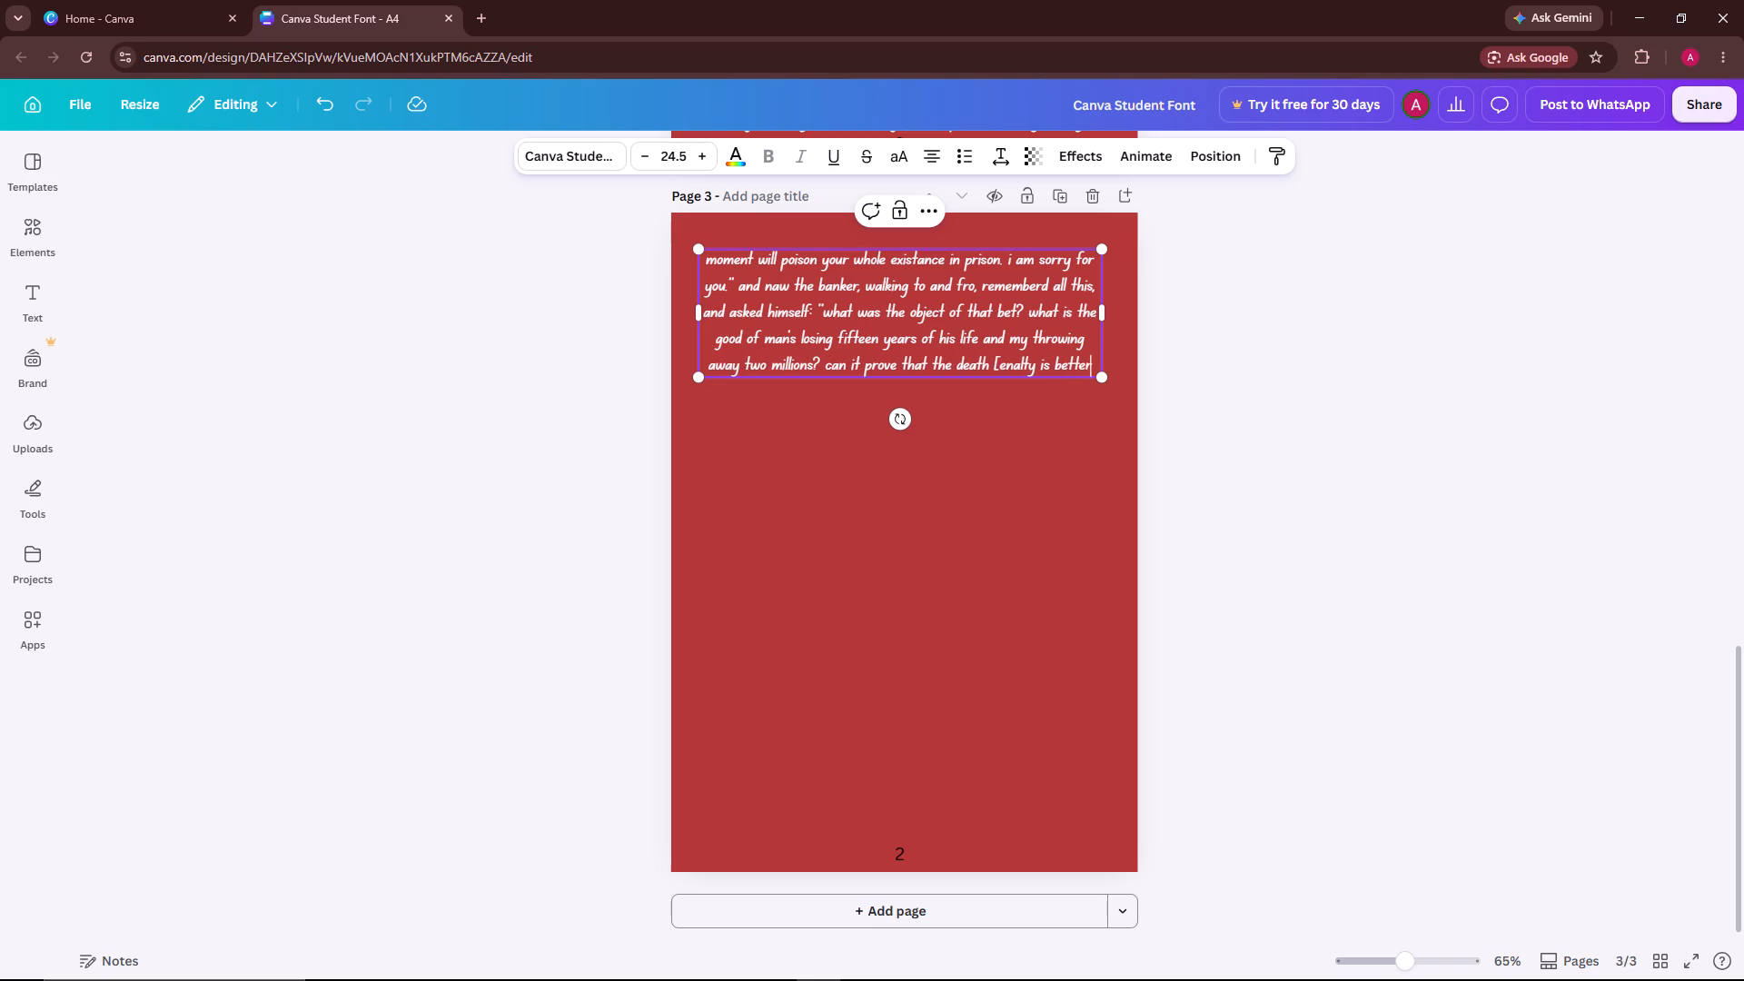
Complete the banker's third question with "or wors than imprisonment for life?".
key(space)
text(or wors)
key(space)
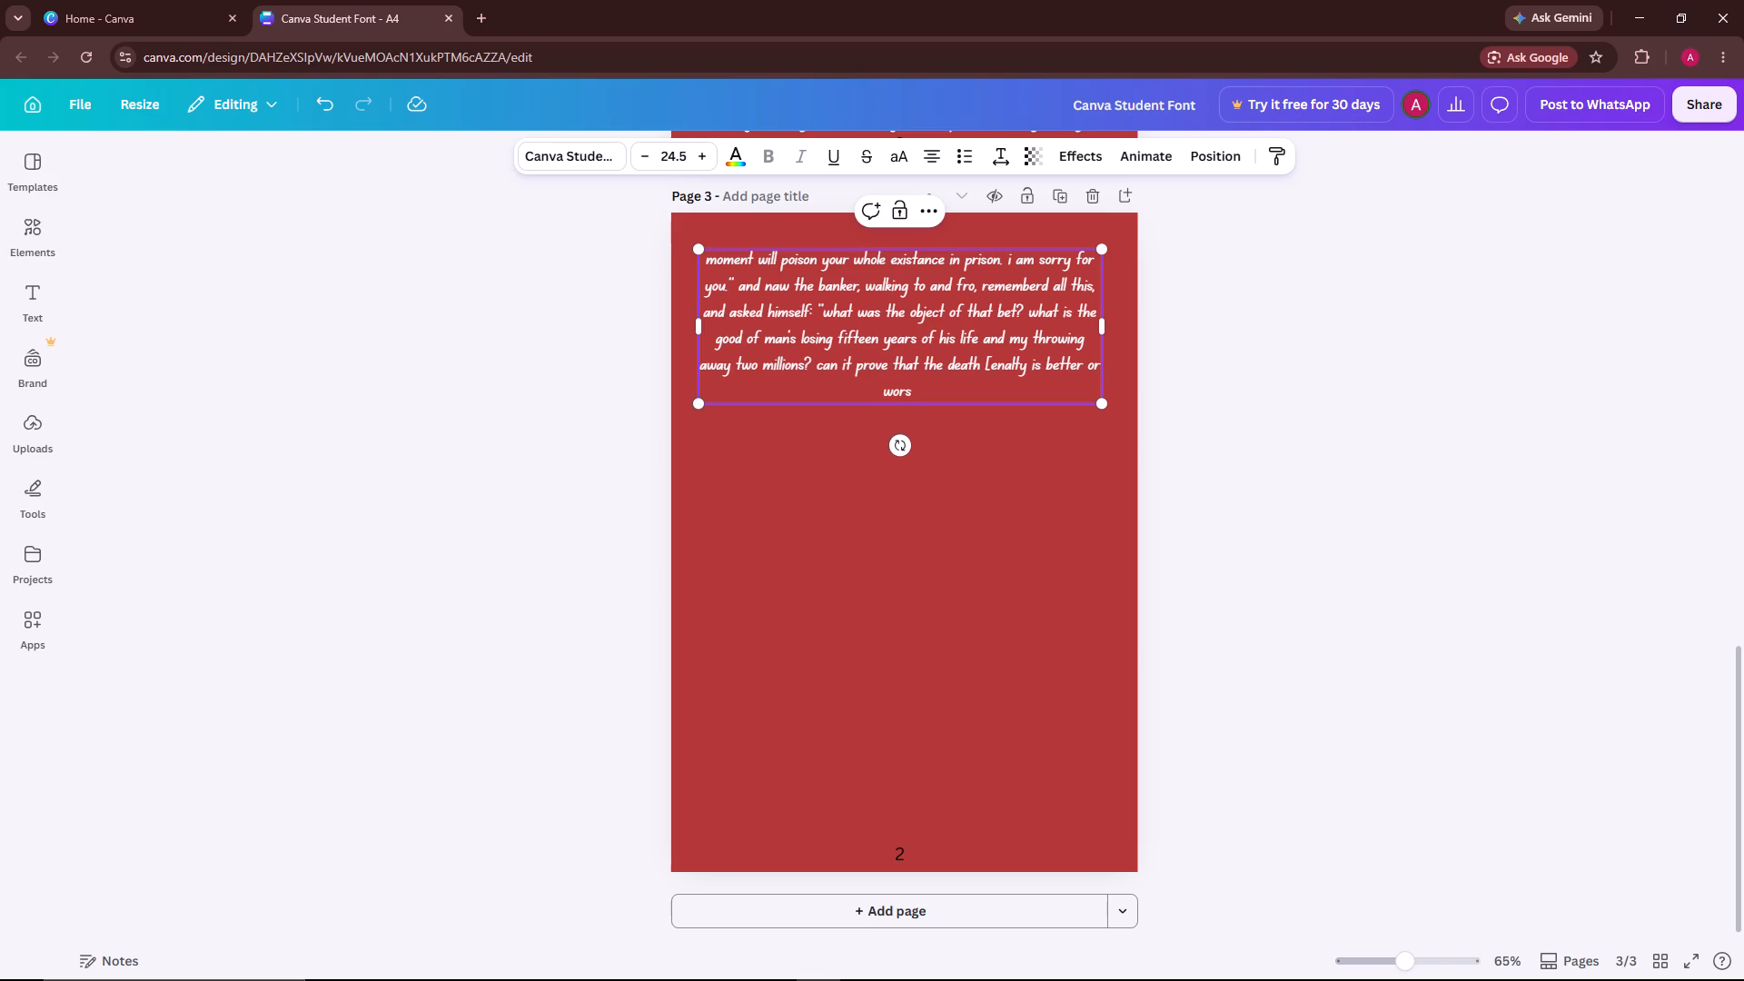
text(than)
key(space)
text(impri)
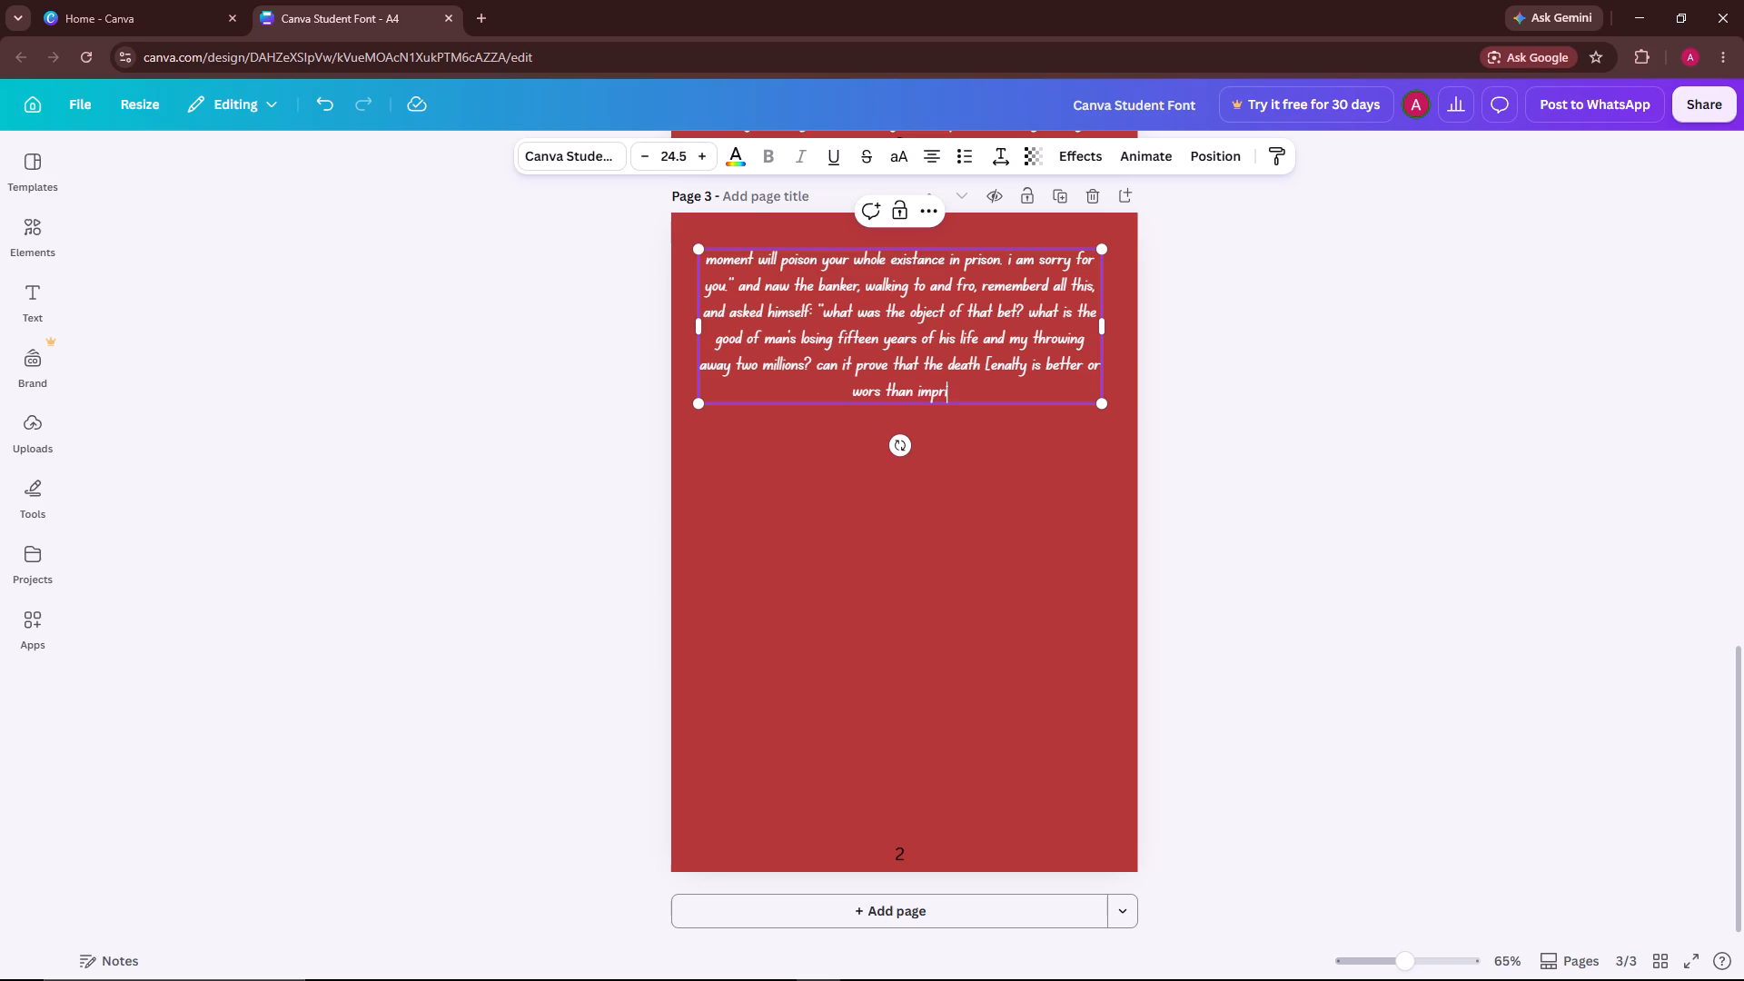
text(sonment)
key(space)
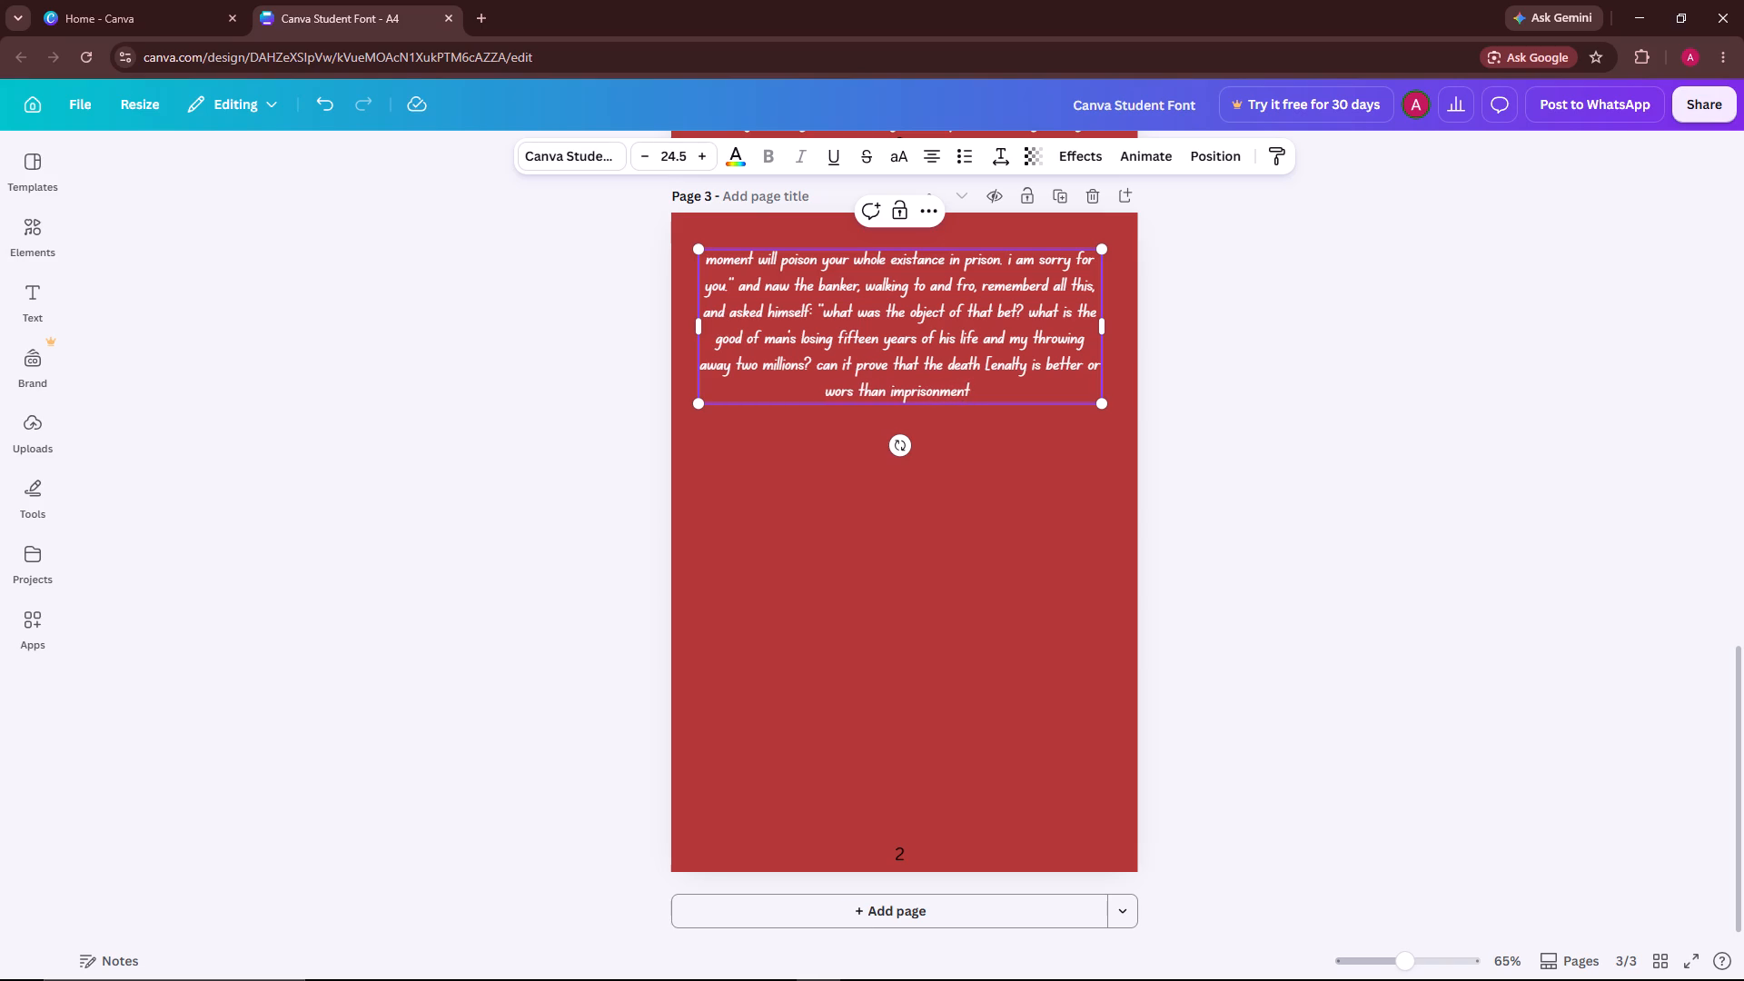
key(f)
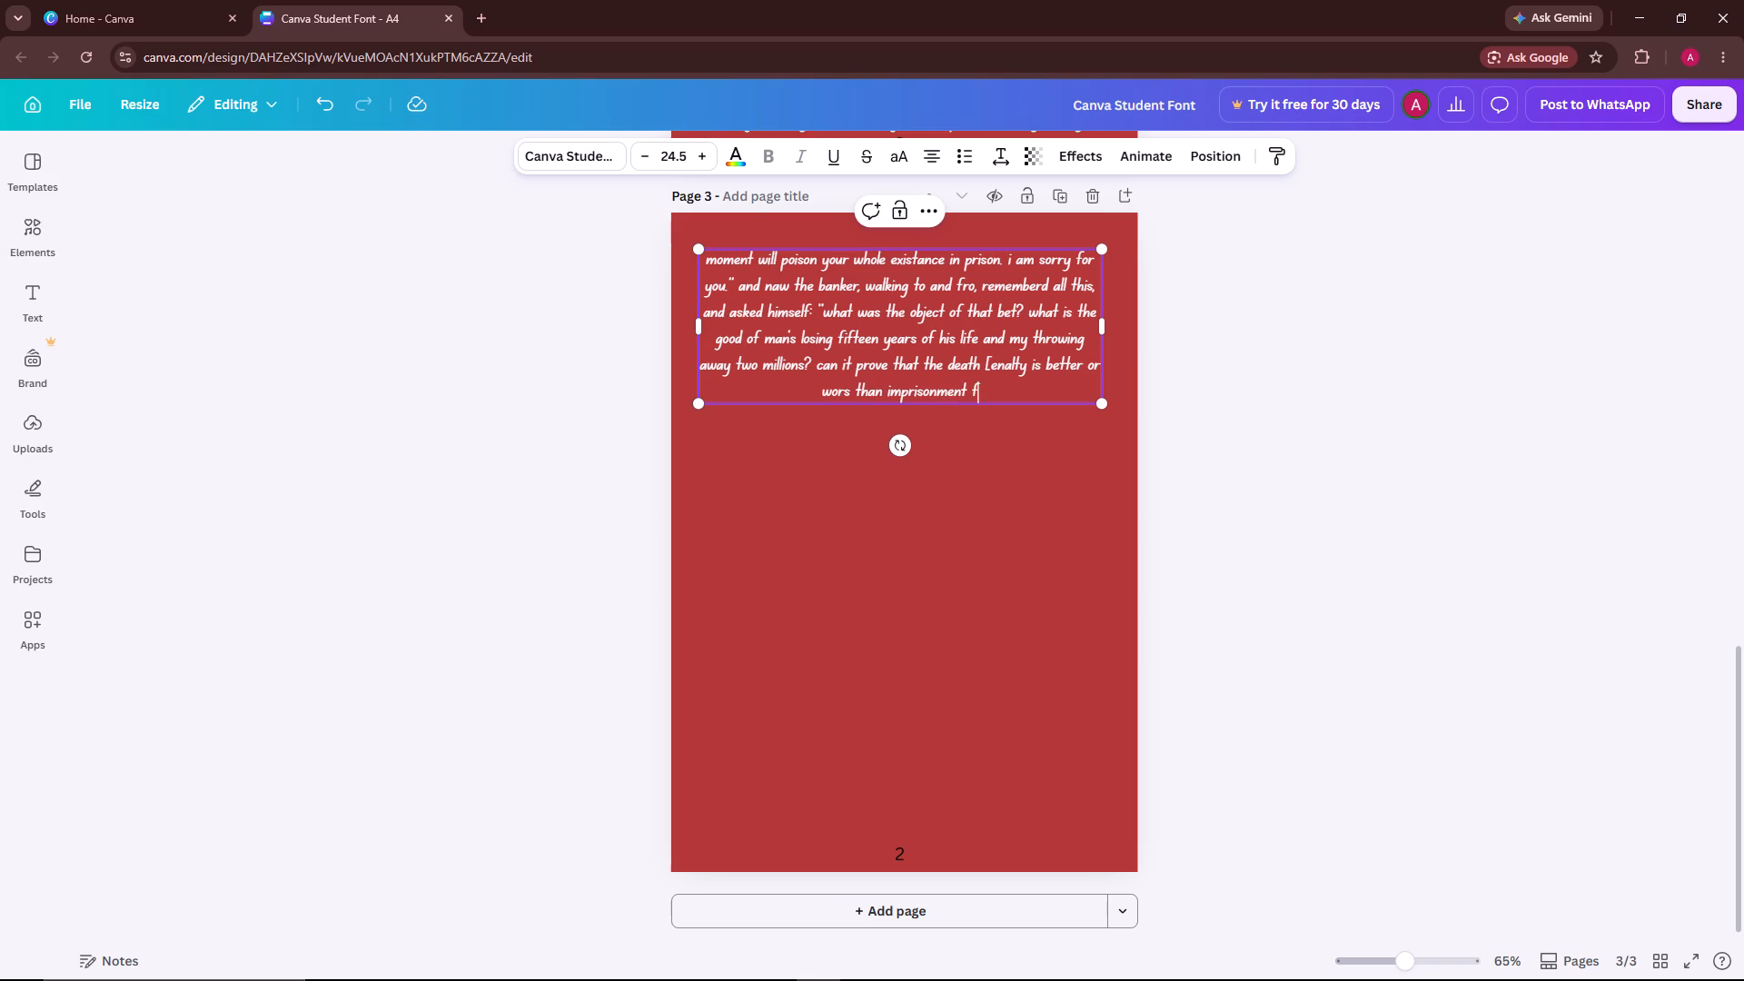
text(or)
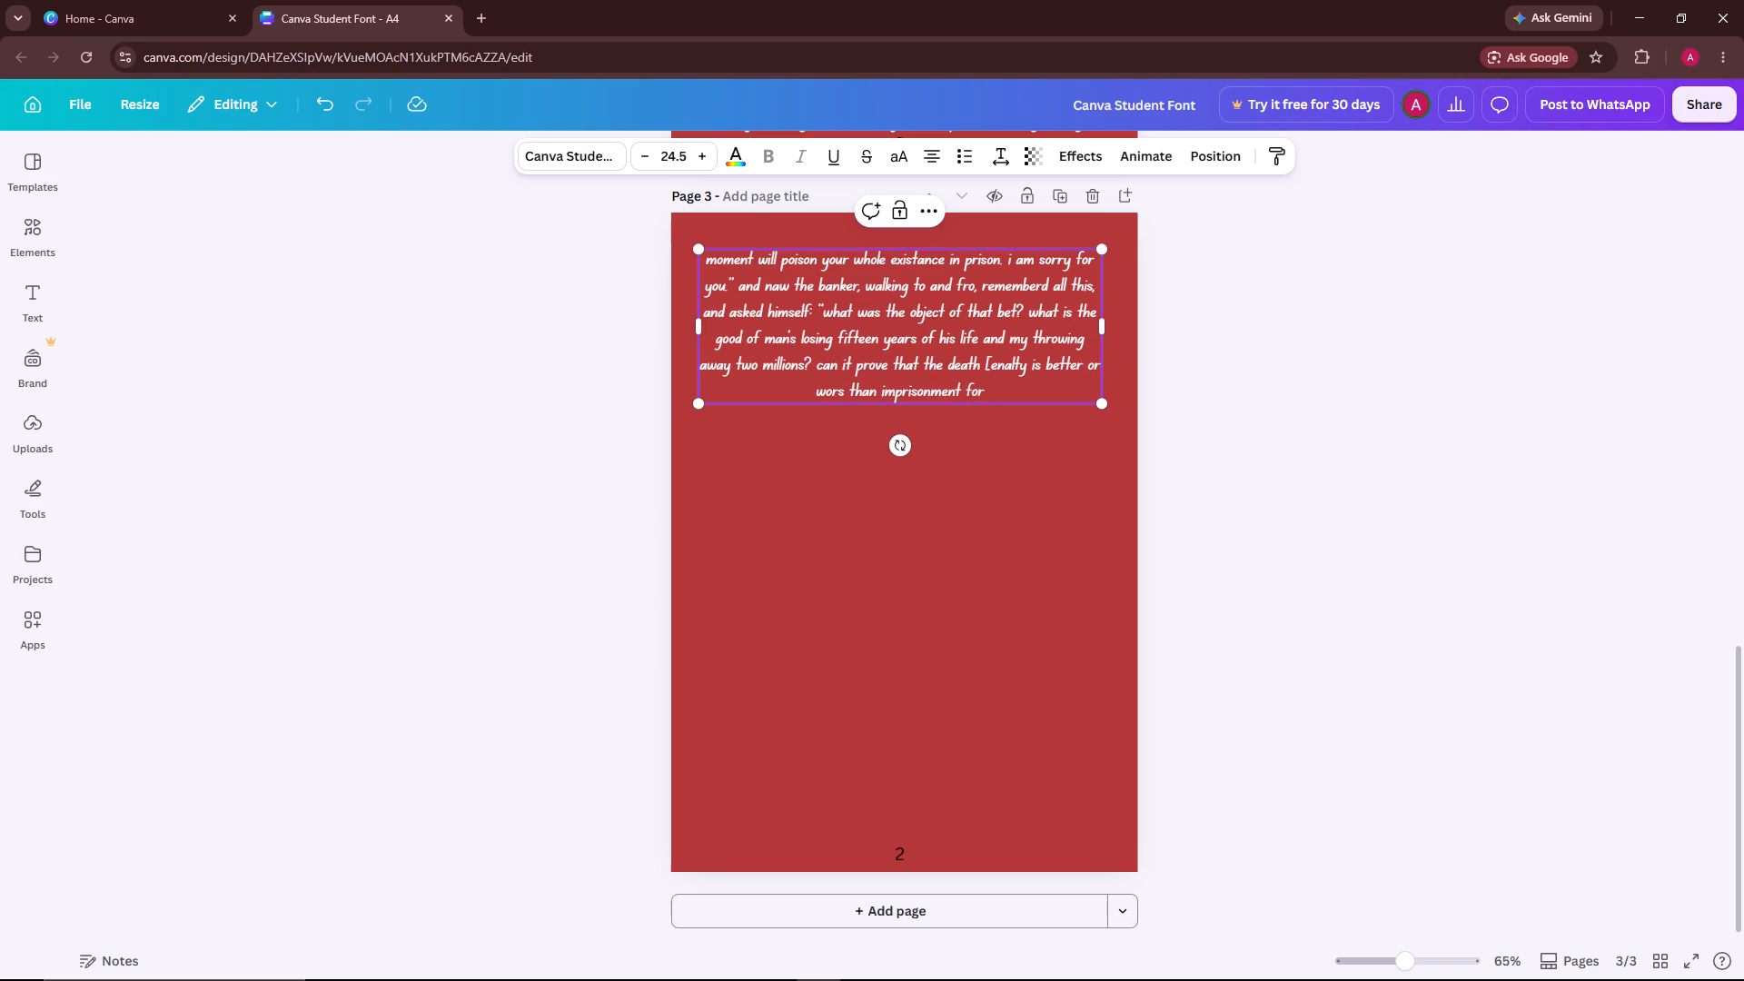
key(space)
text(life)
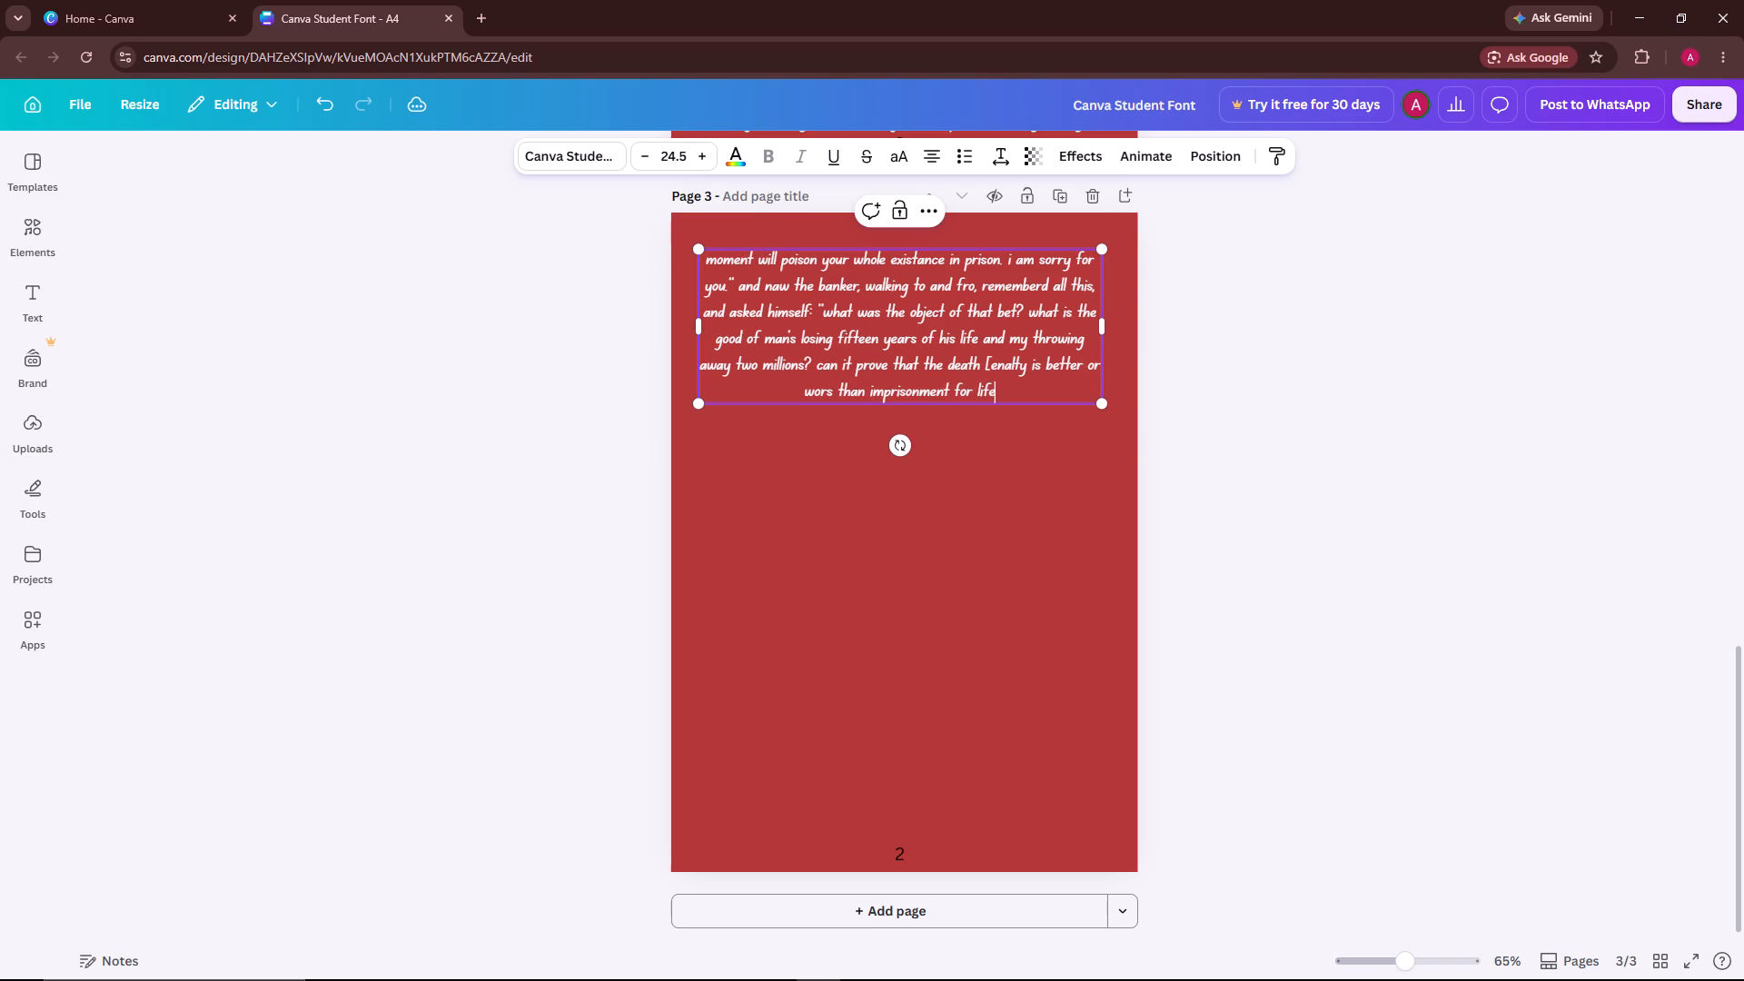
key(shift+question)
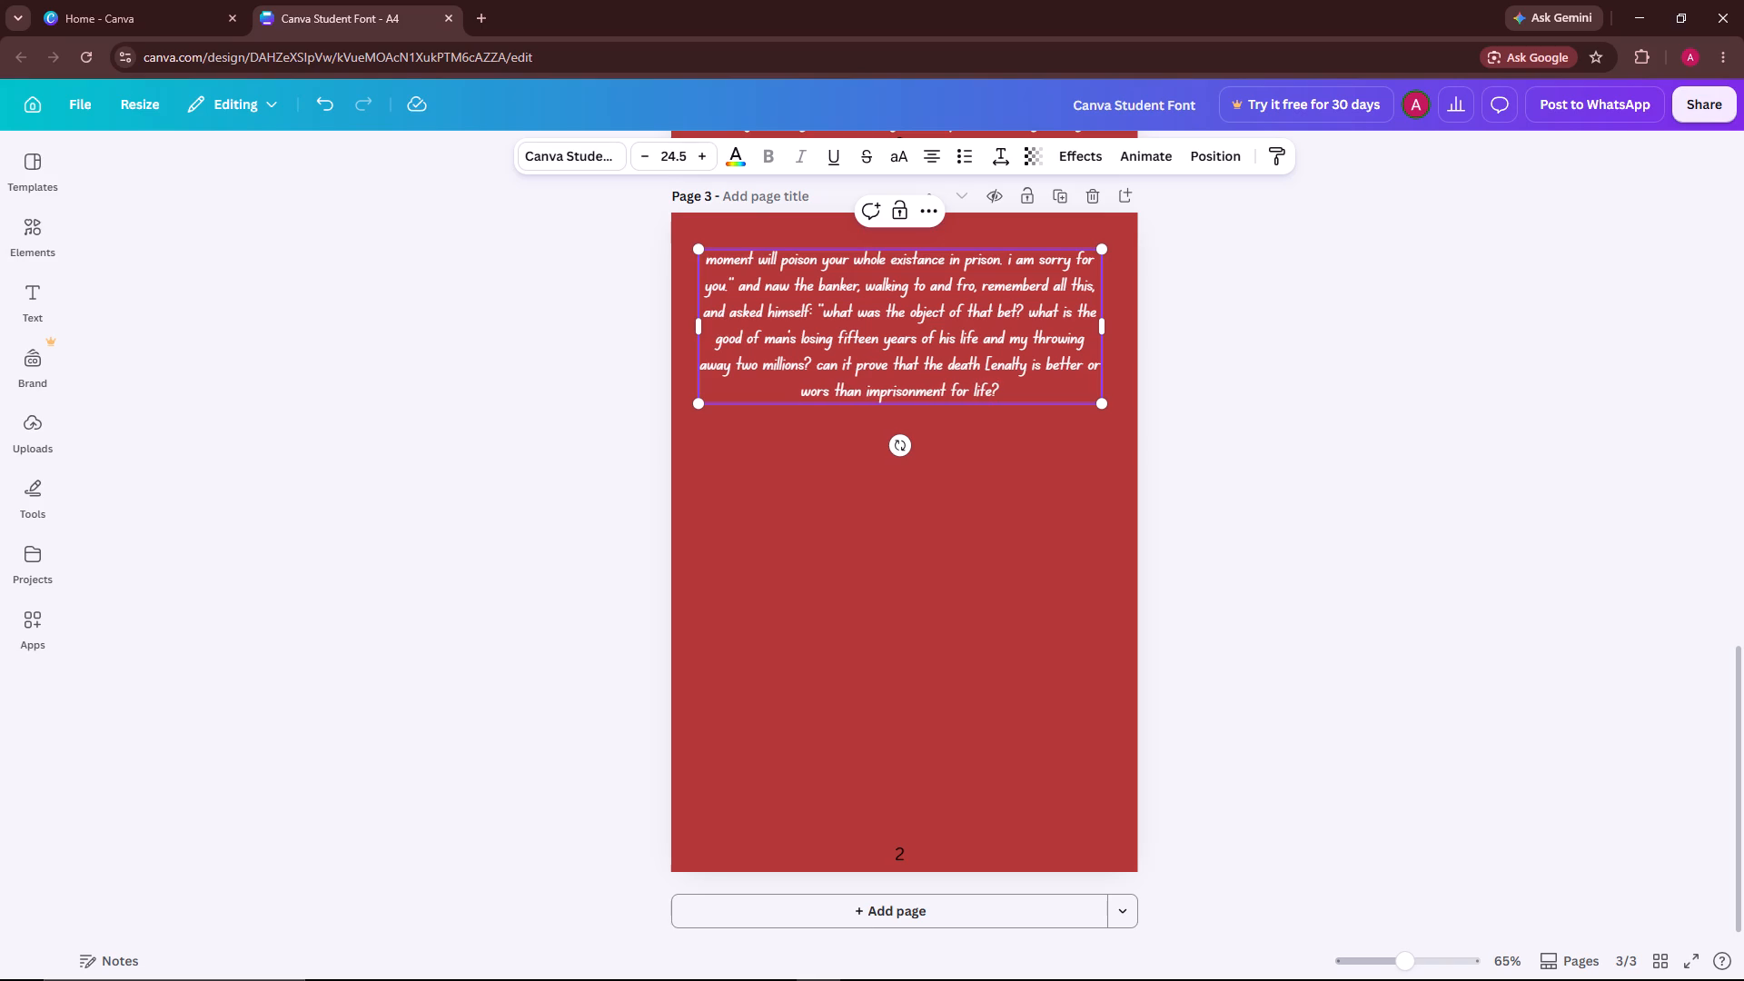
Begin the banker's answer after the third question in the page 3 text box with "no, no".
key(space)
text(no)
key(space)
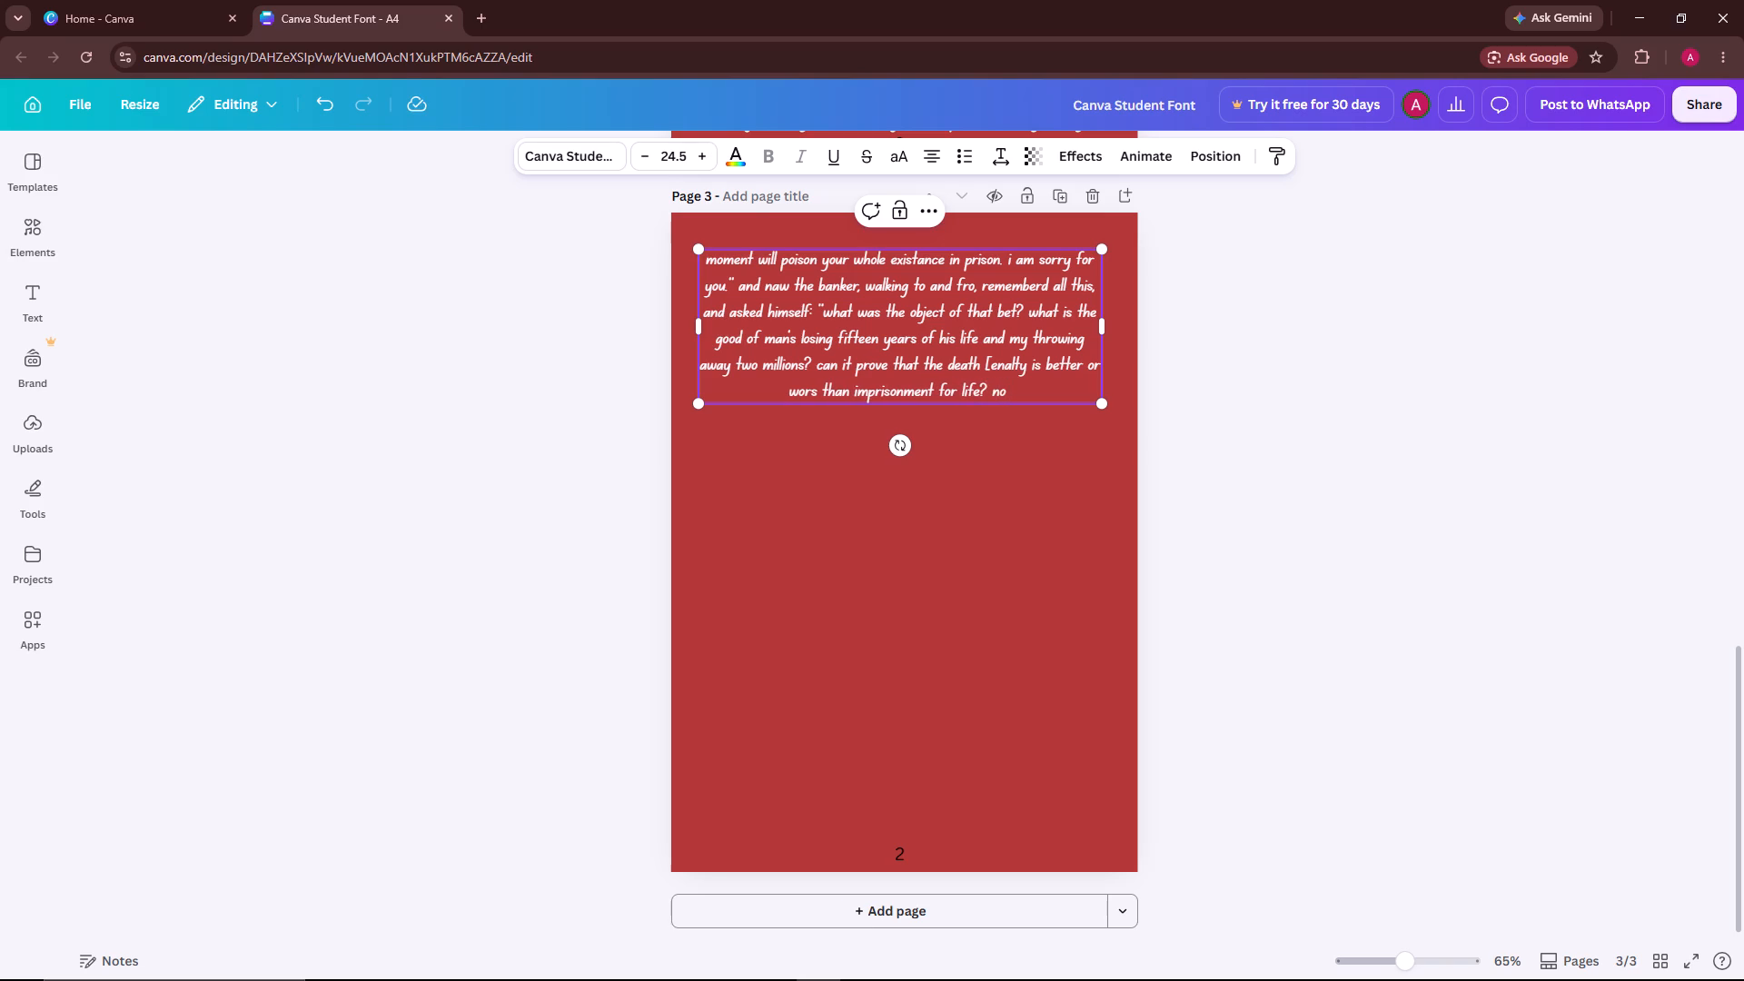
key(Return)
key(BackSpace)
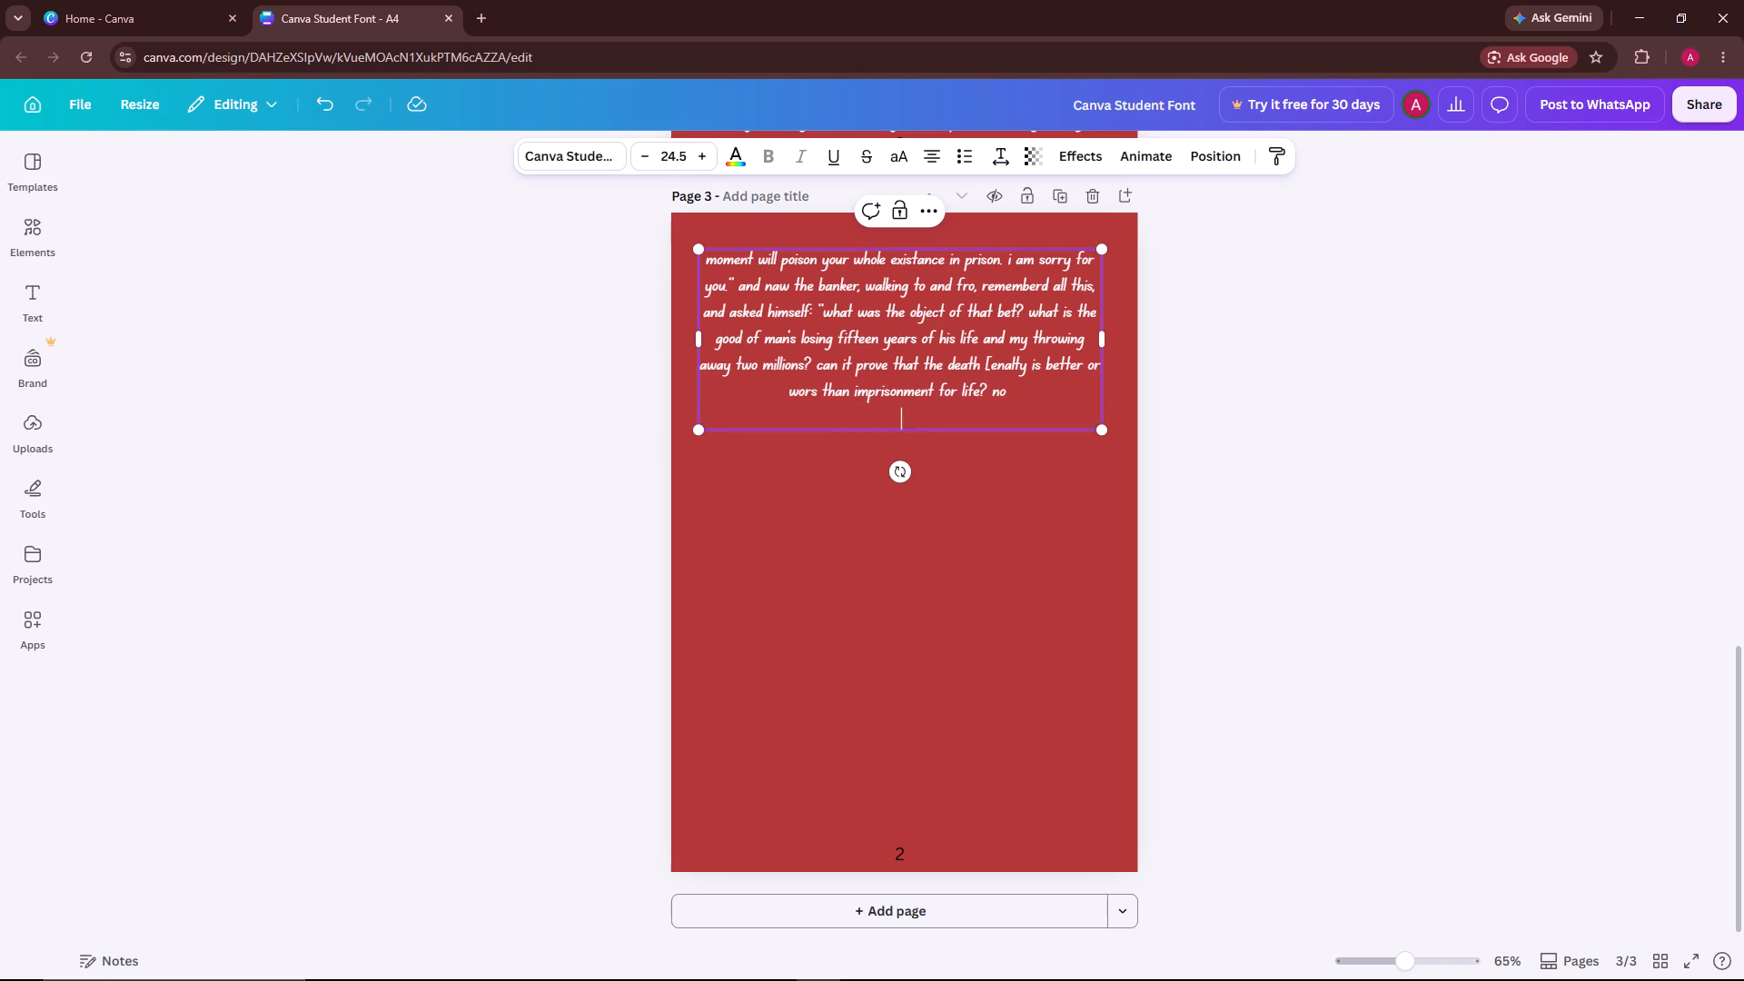
key(BackSpace)
key(comma)
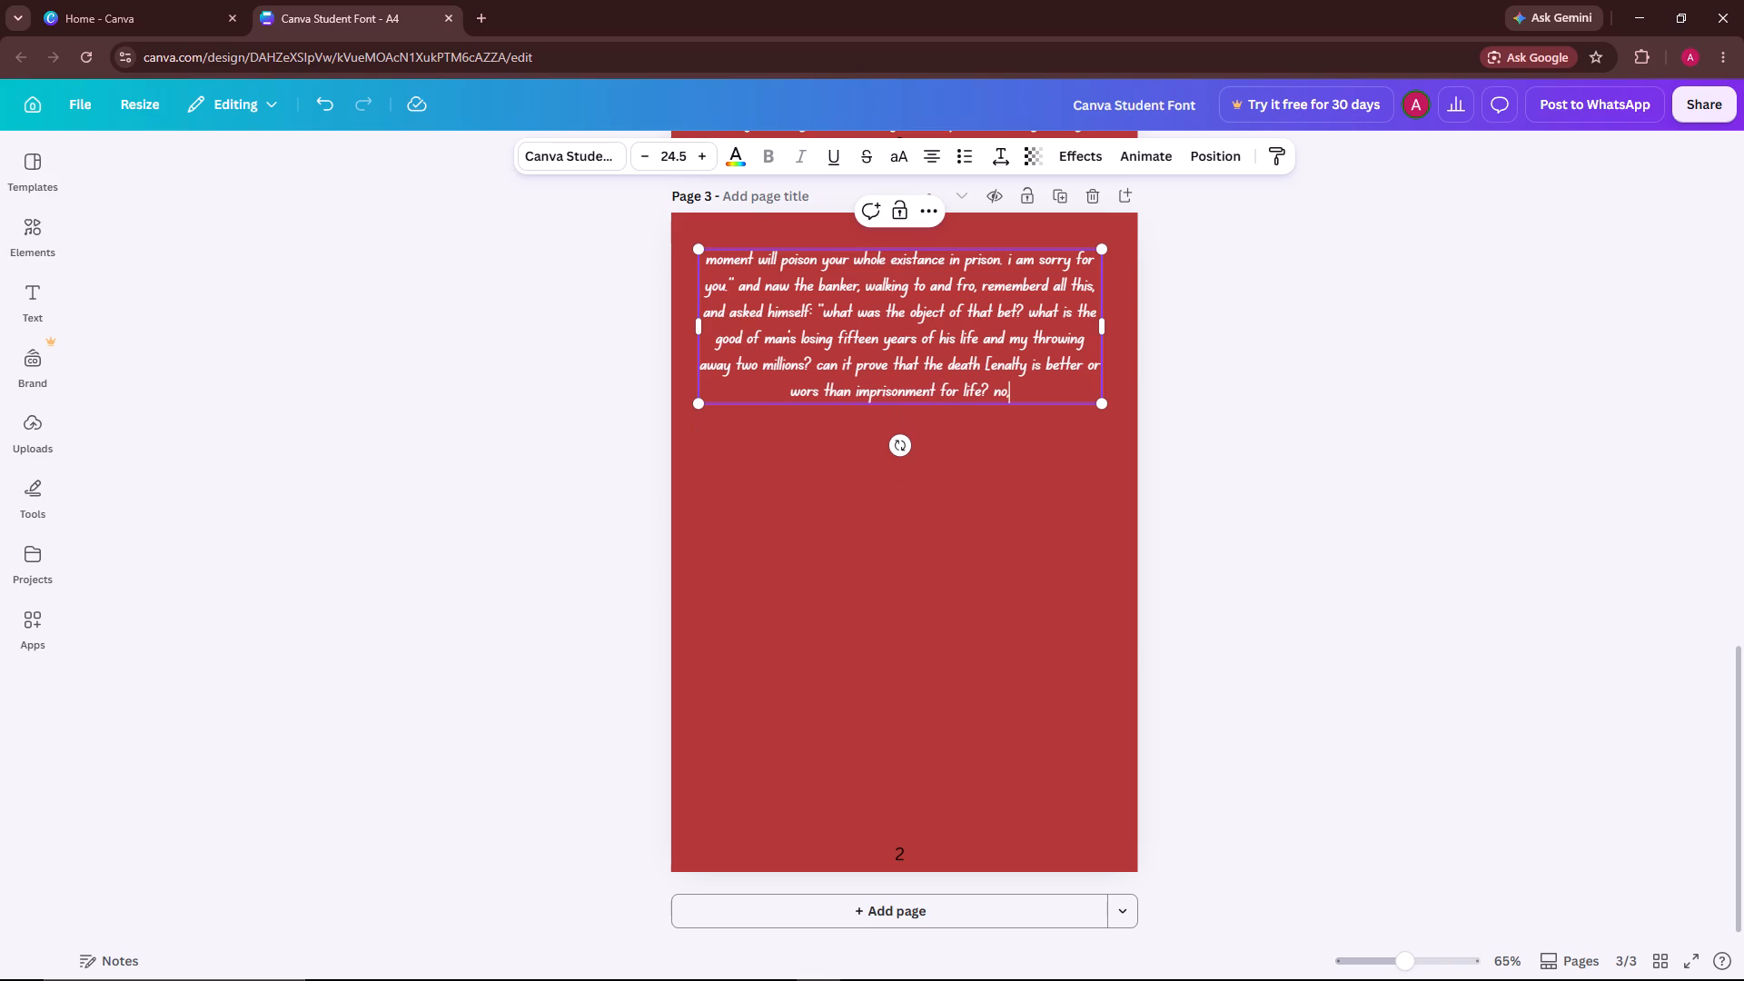
key(space)
text(no)
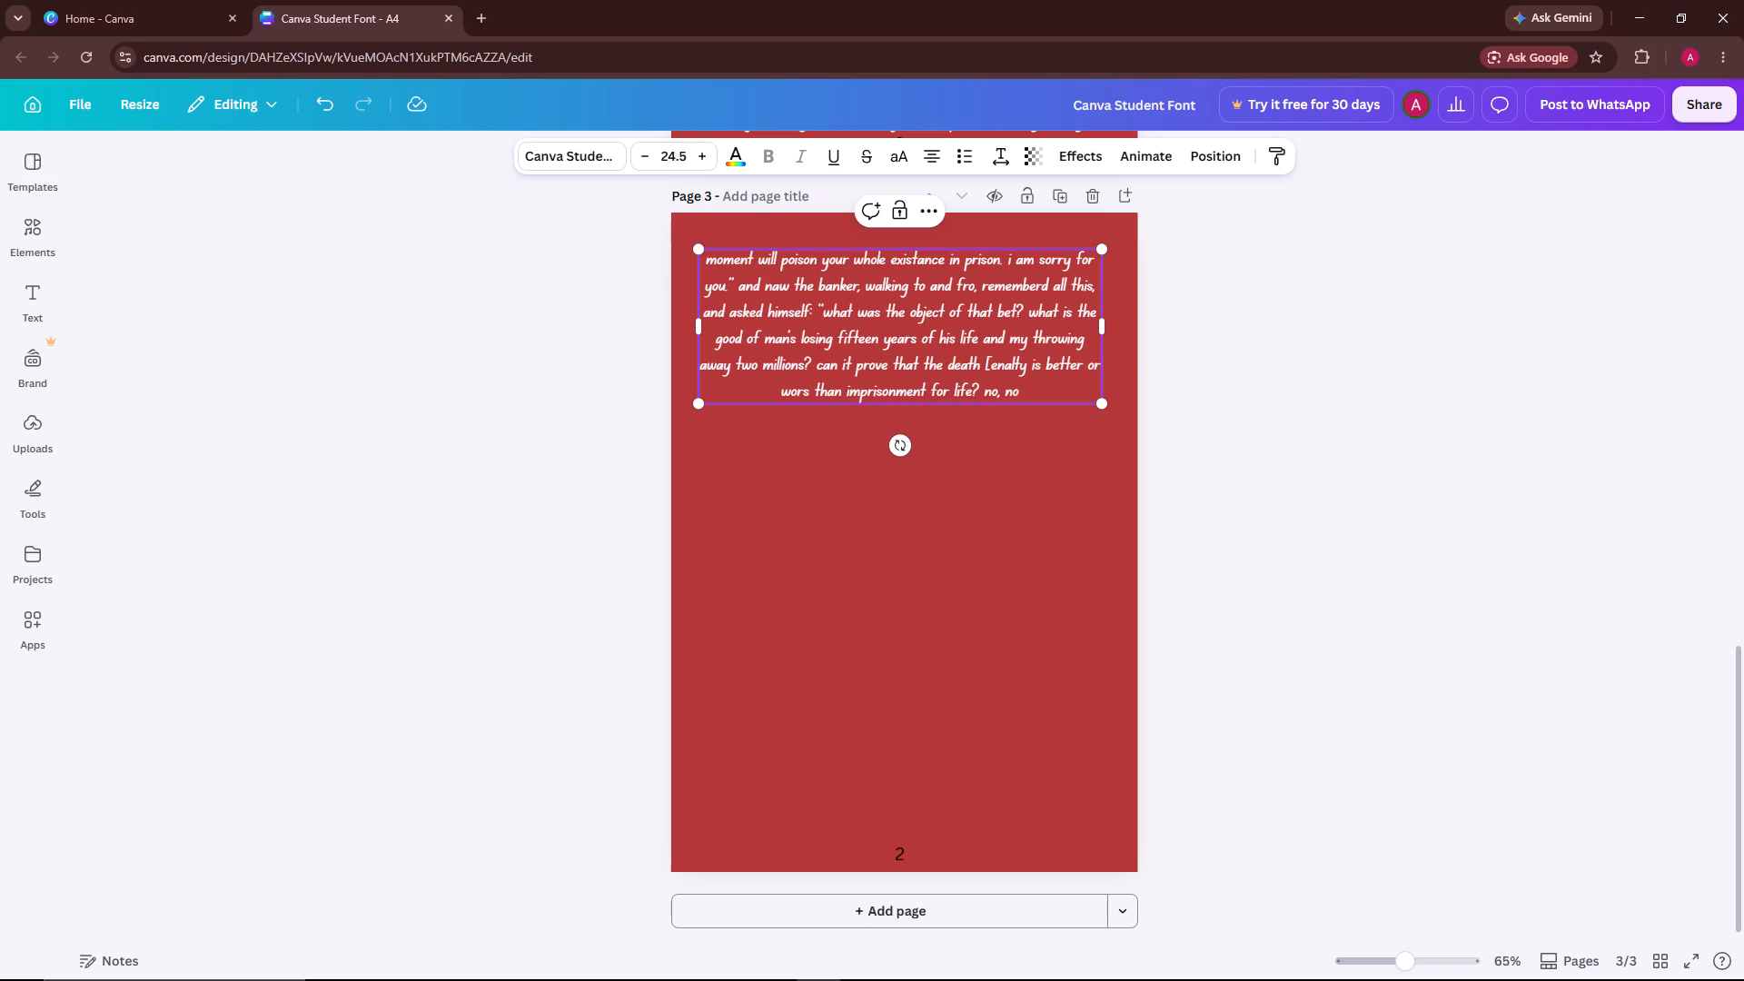
key(space)
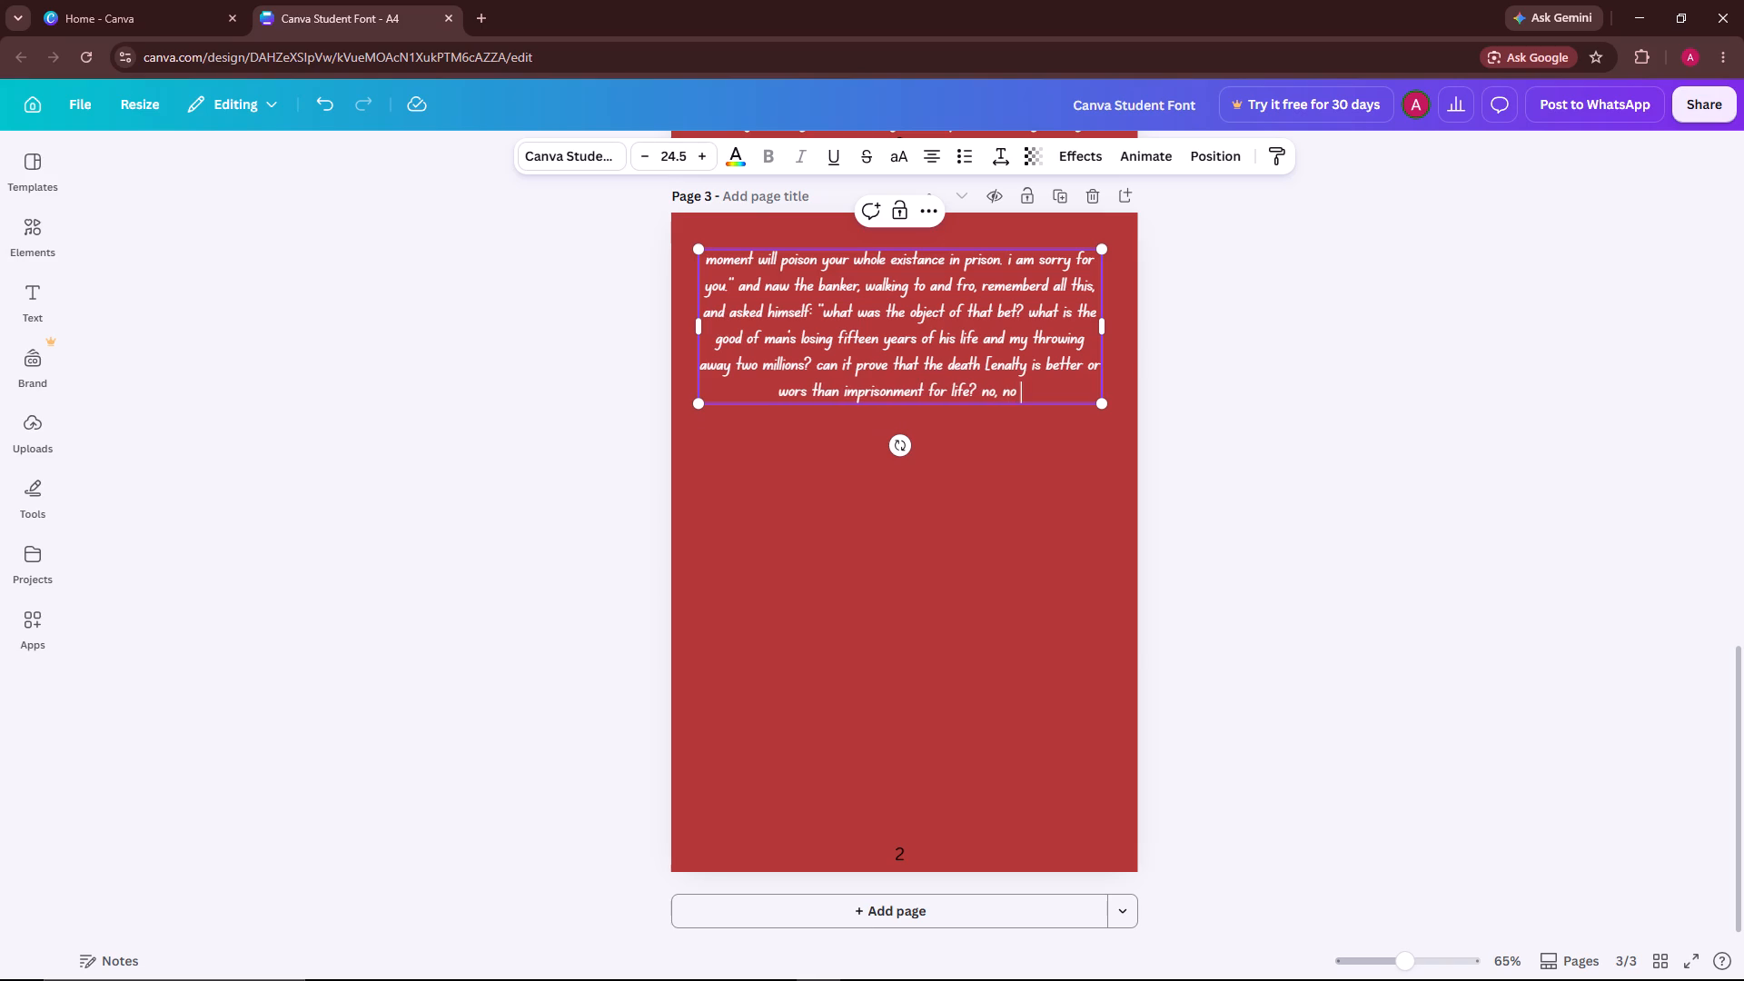
Continue the banker's answer on page 3 with "it was all nonsensical".
text(it)
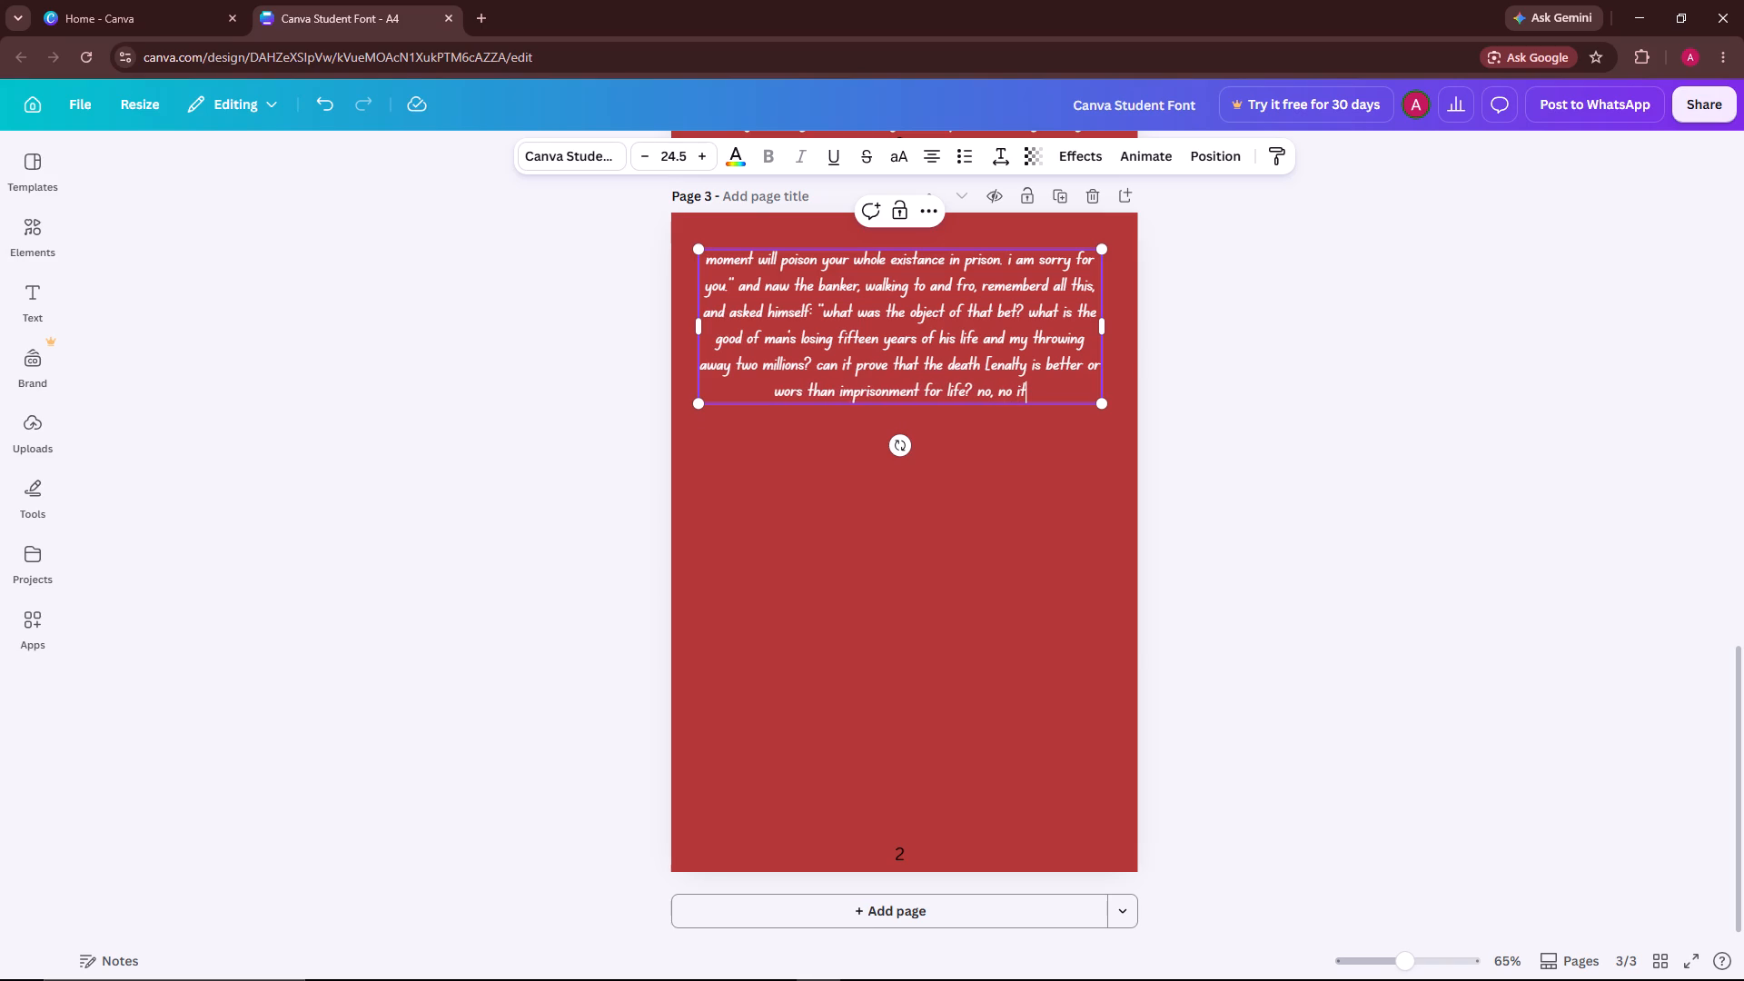
key(space)
text(was)
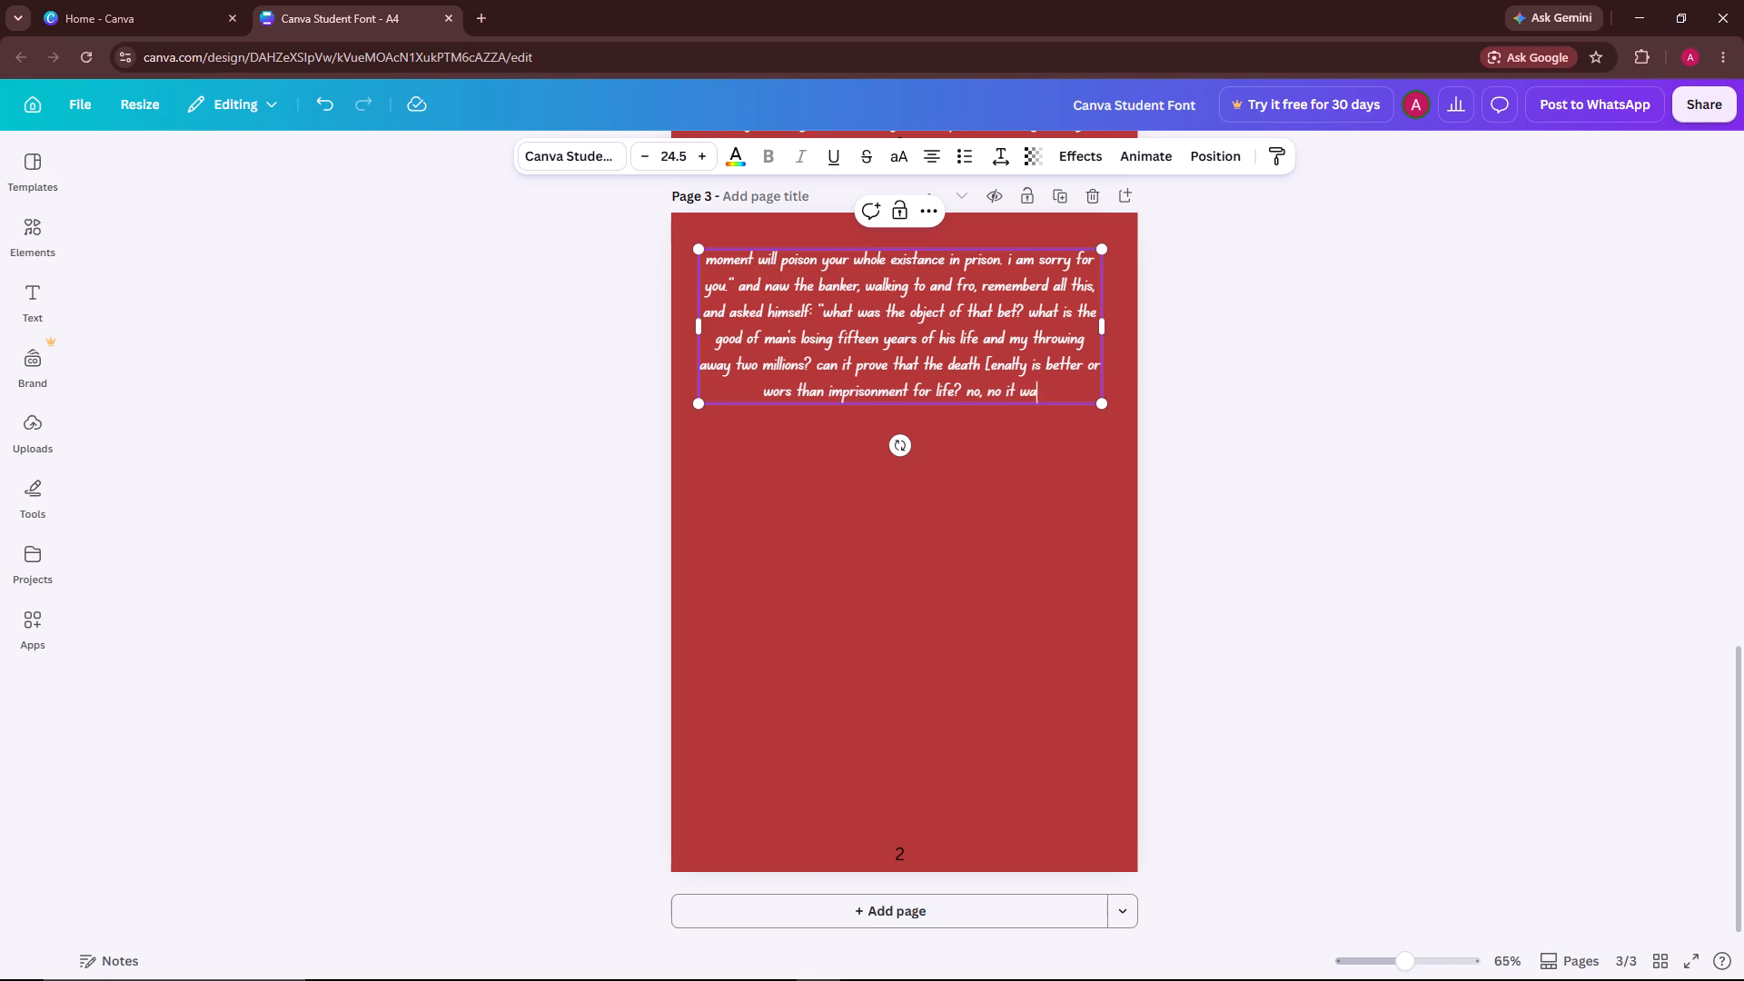
key(space)
text(all)
key(space)
text(no)
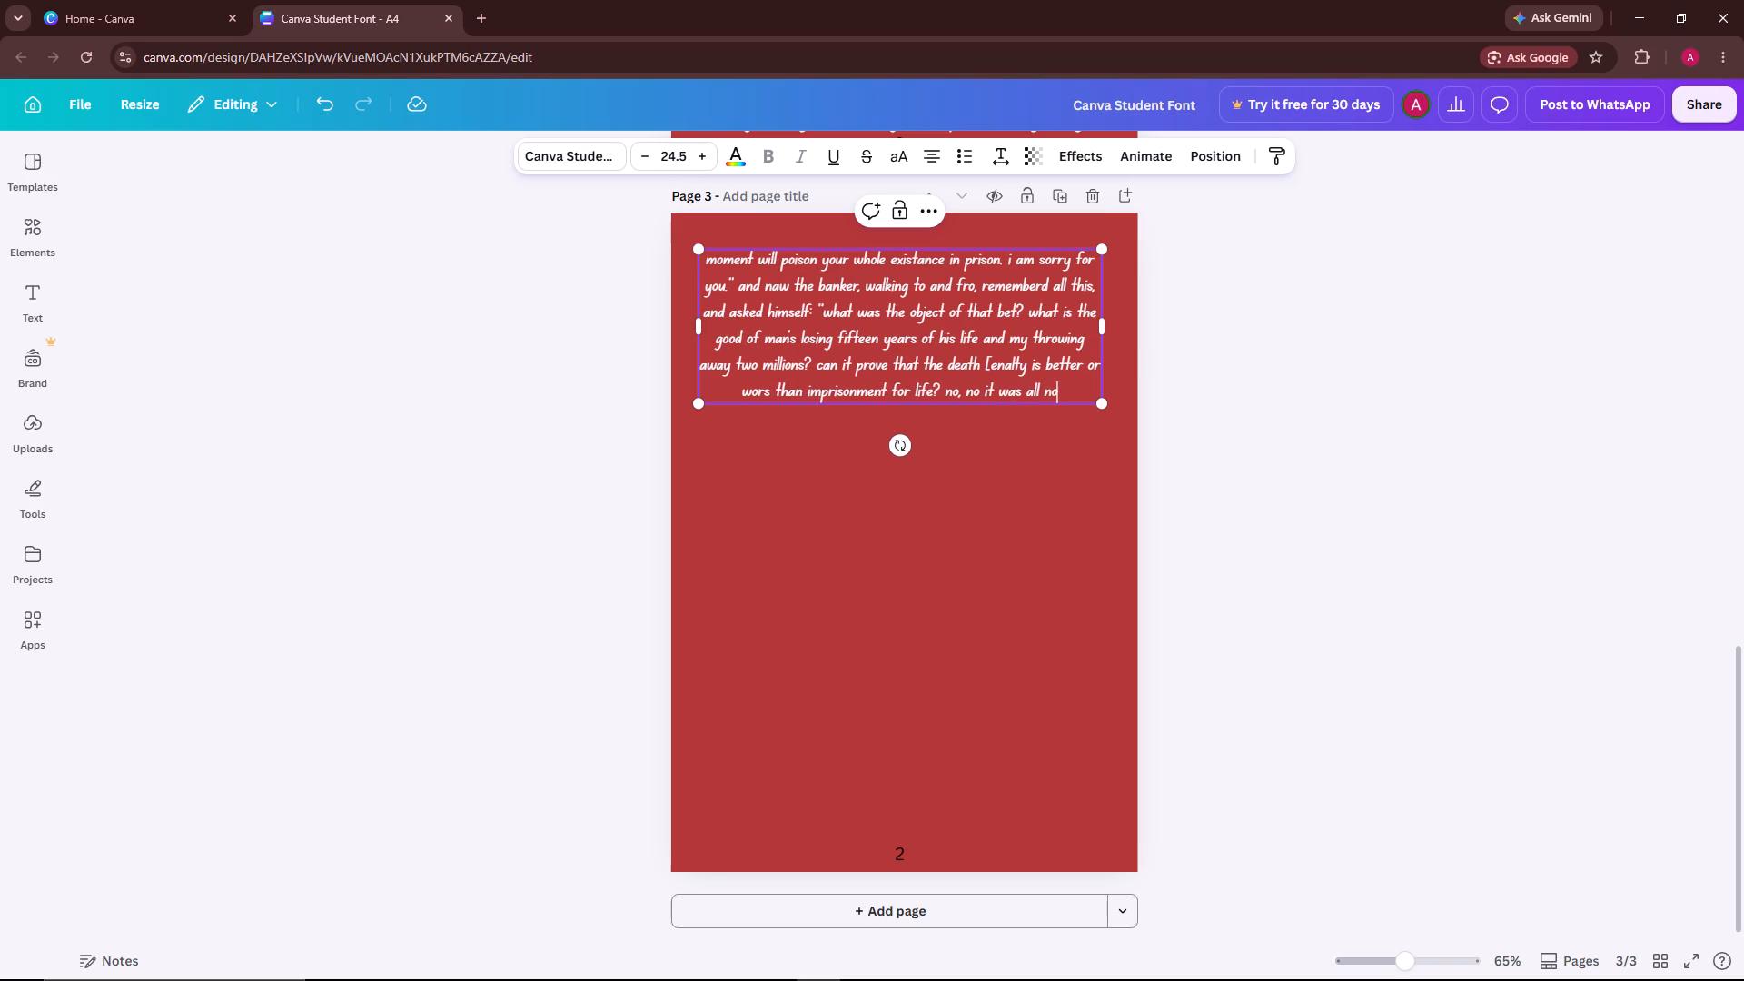
text(nsen)
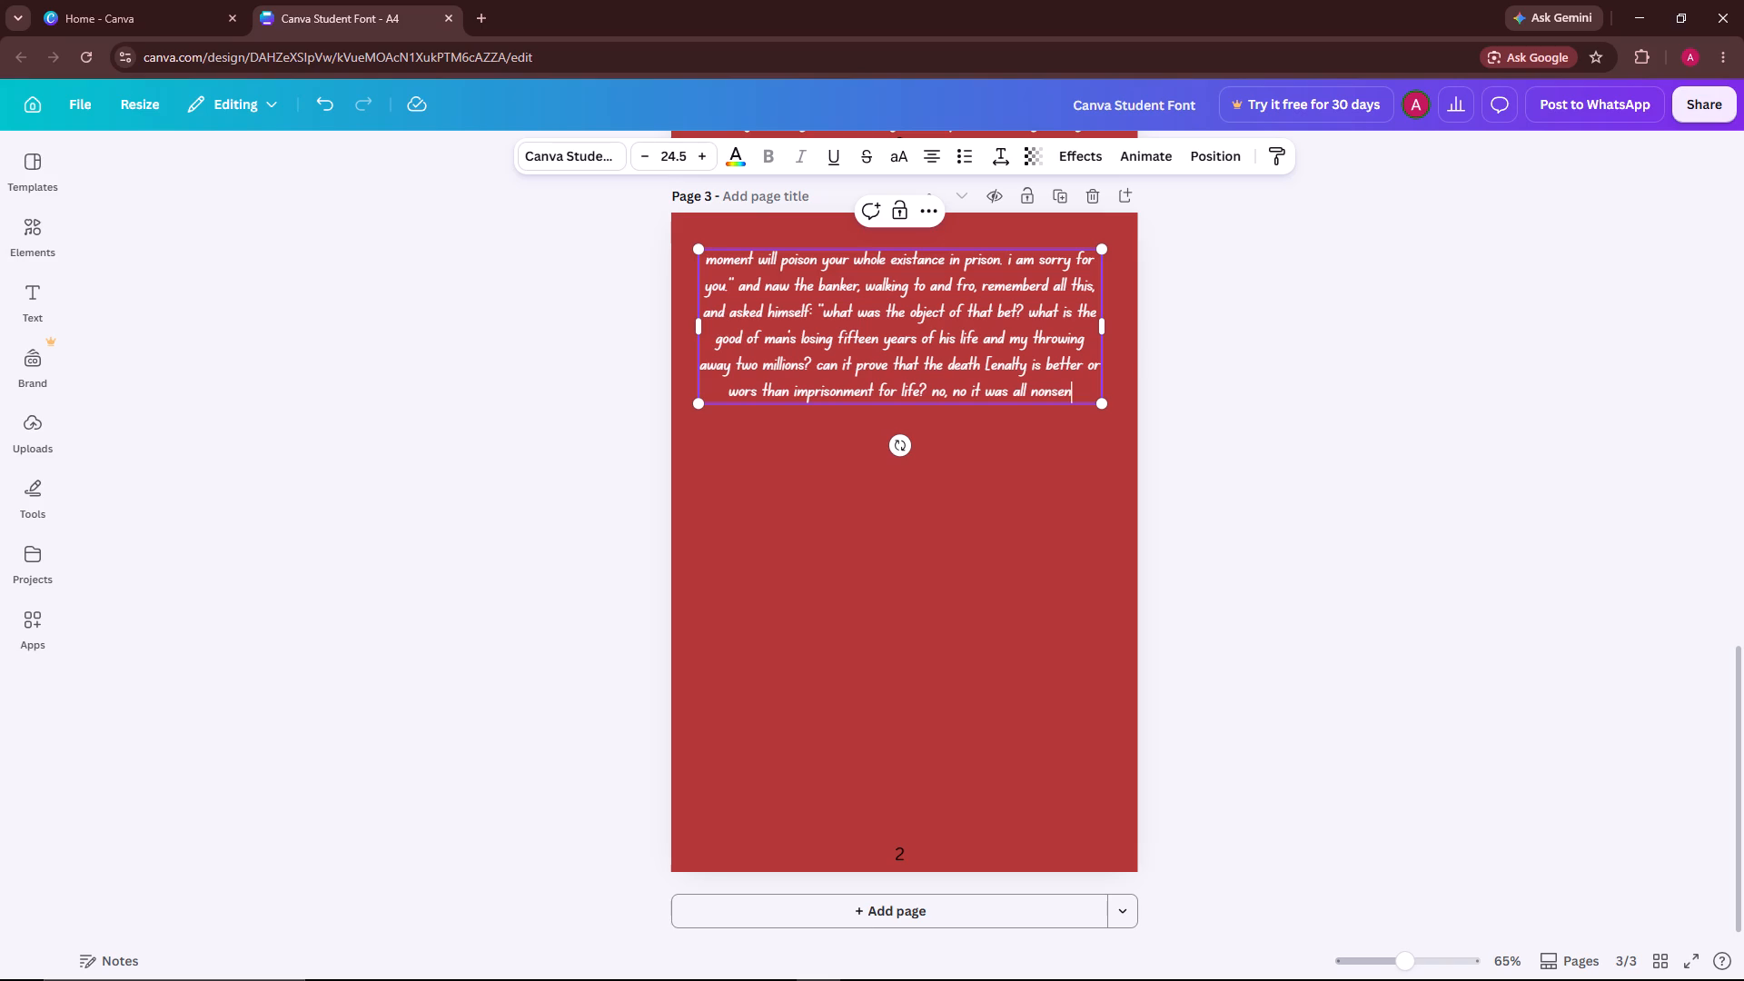
text(si)
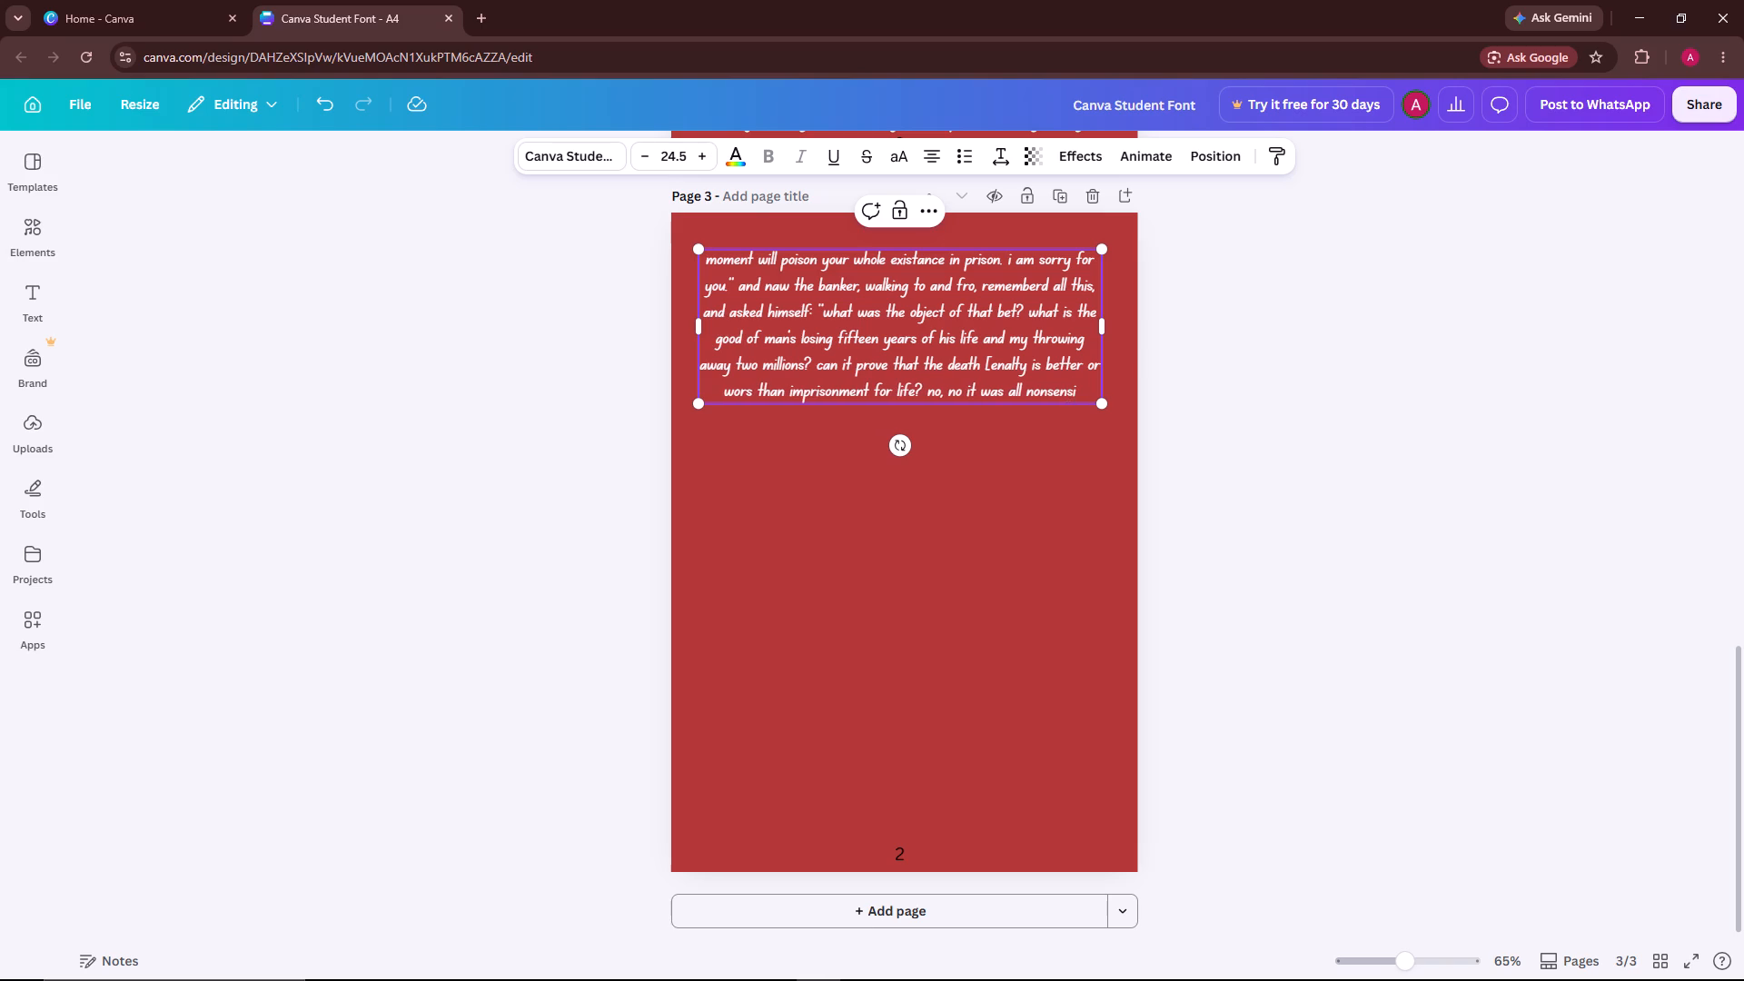
key(x)
key(BackSpace)
text(cal)
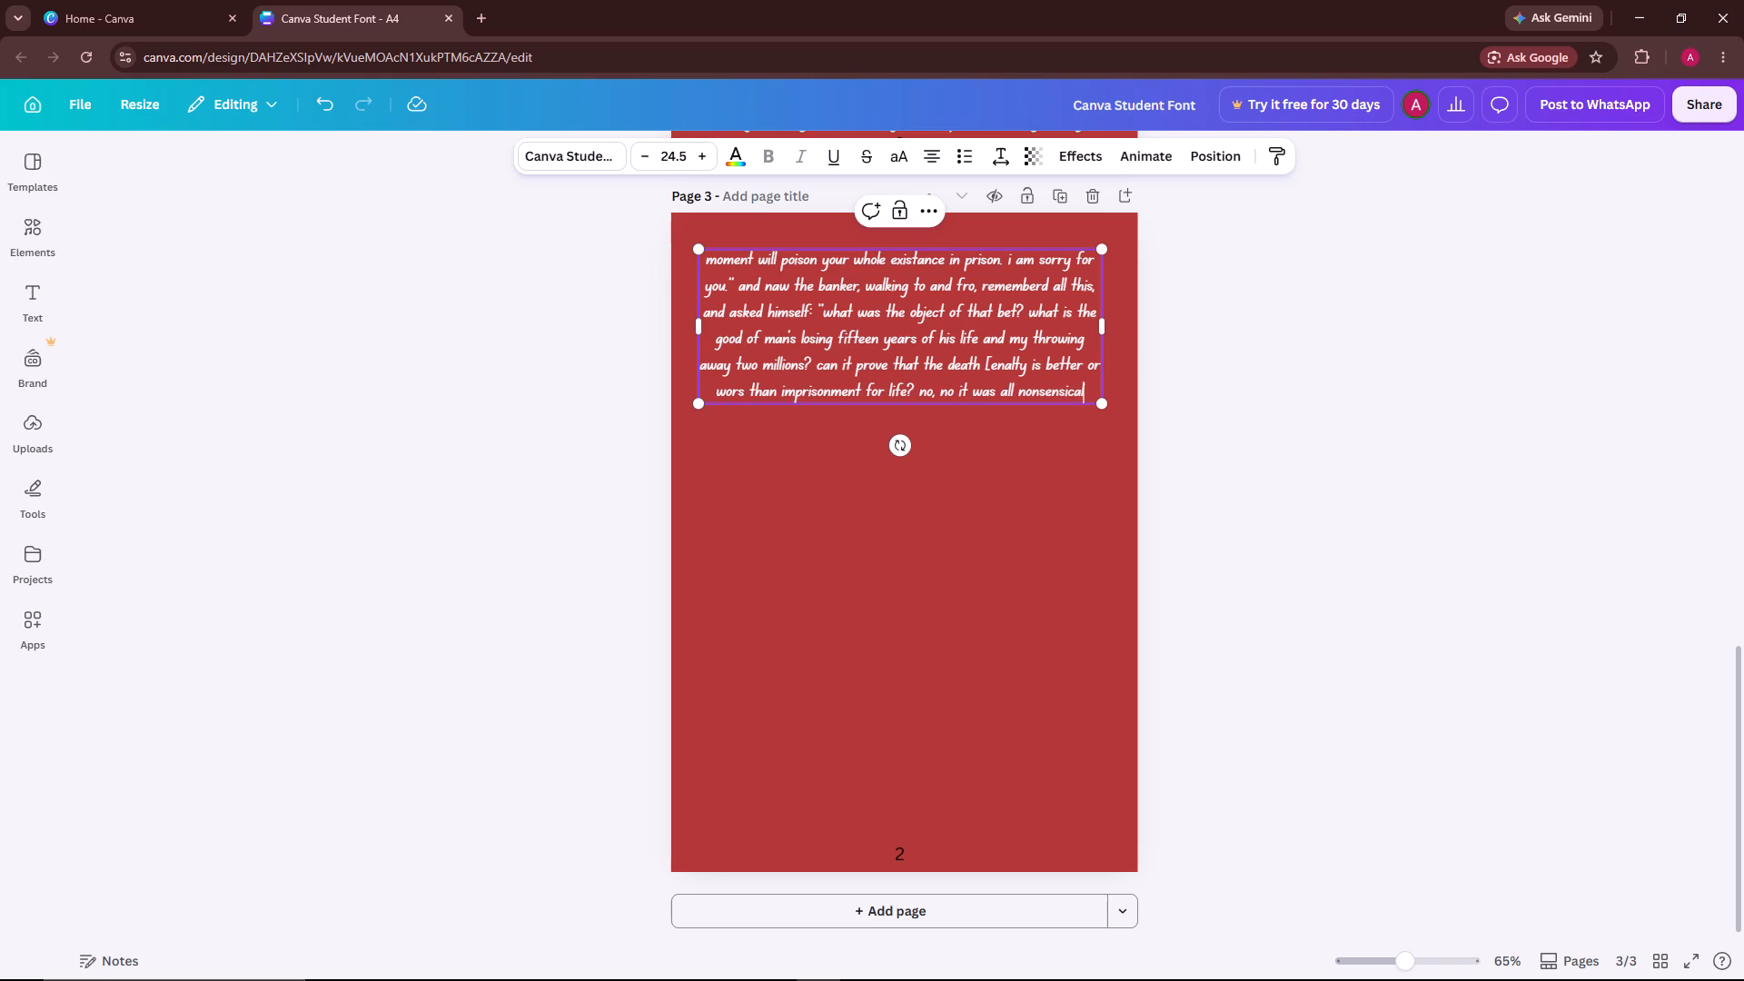
Finish the banker's answer sentence with "and meaningless.".
key(space)
text(and)
key(space)
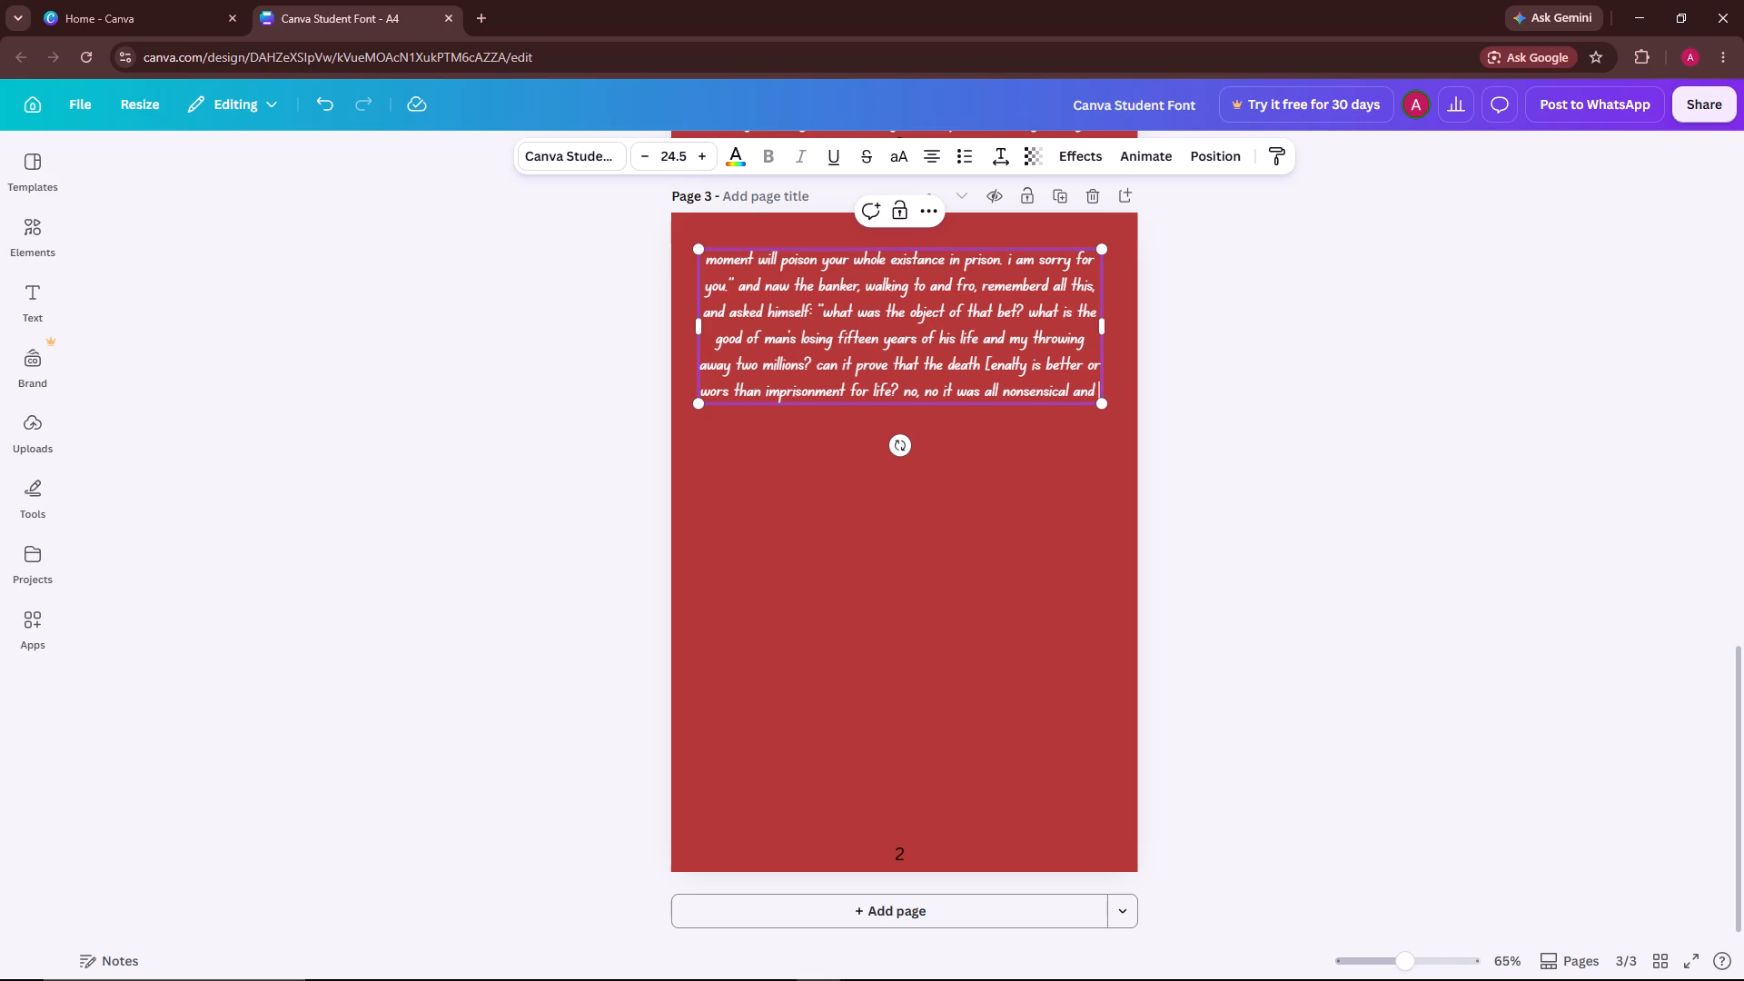
text(meaninhg)
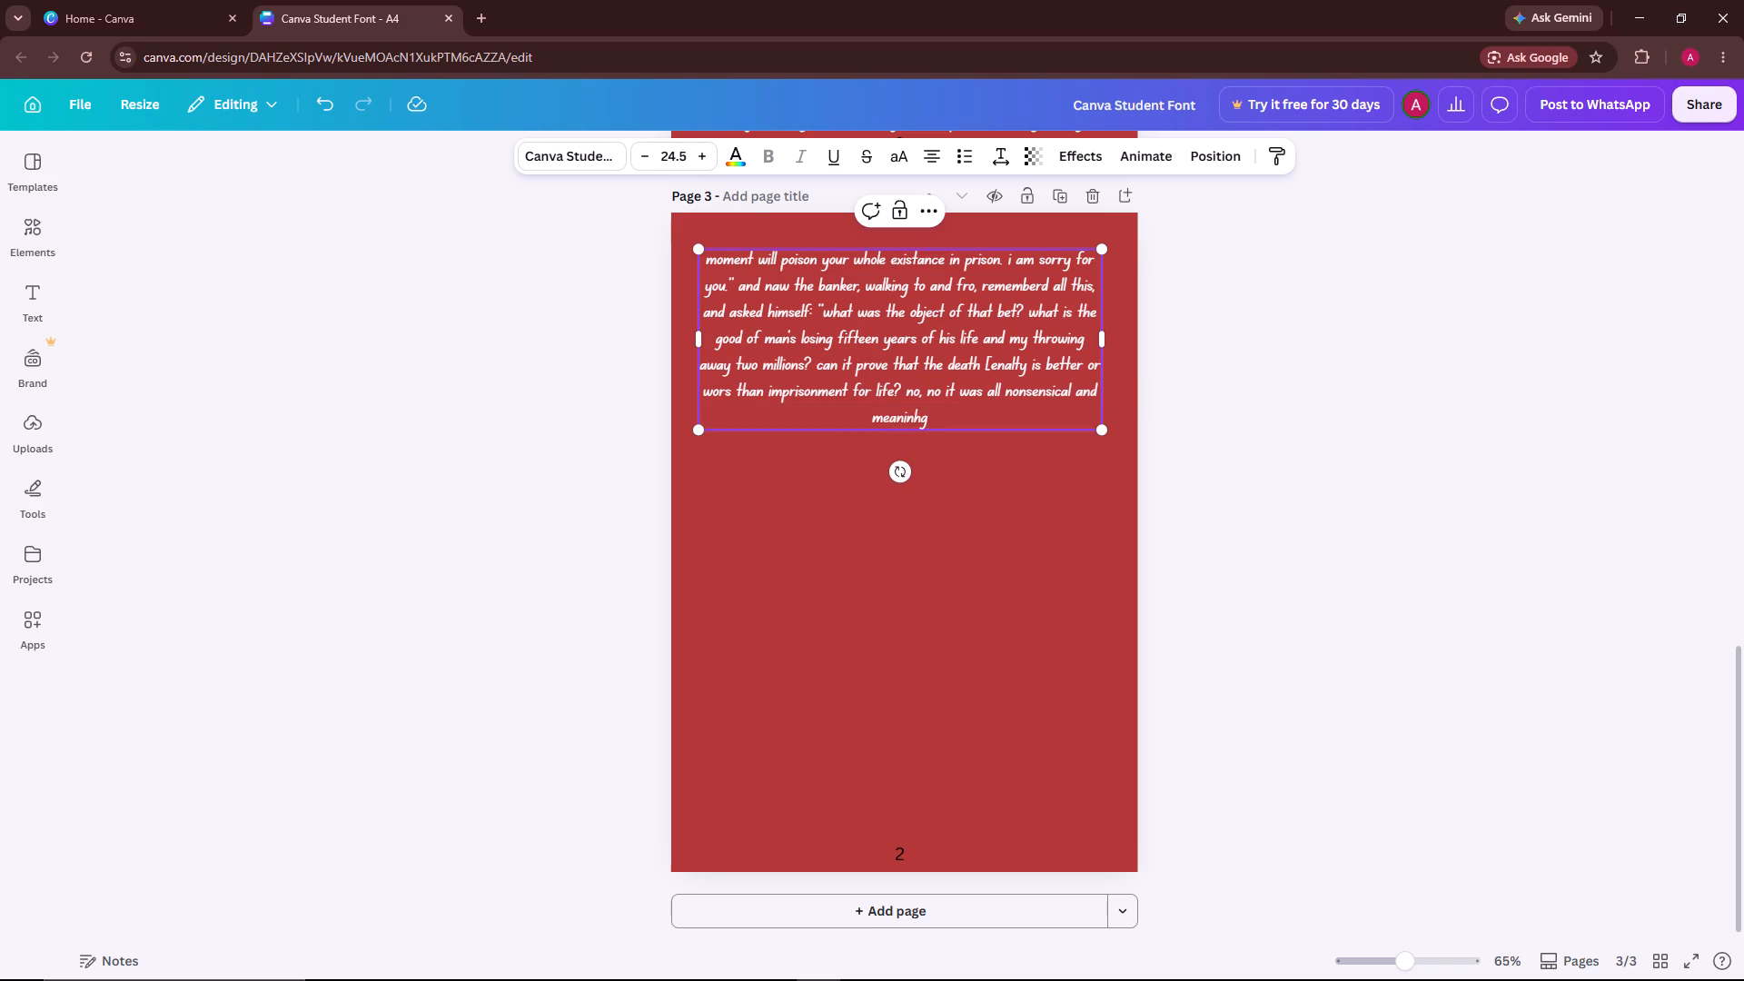
key(BackSpace)
key(BackSpace)
text(ing)
key(BackSpace)
key(BackSpace)
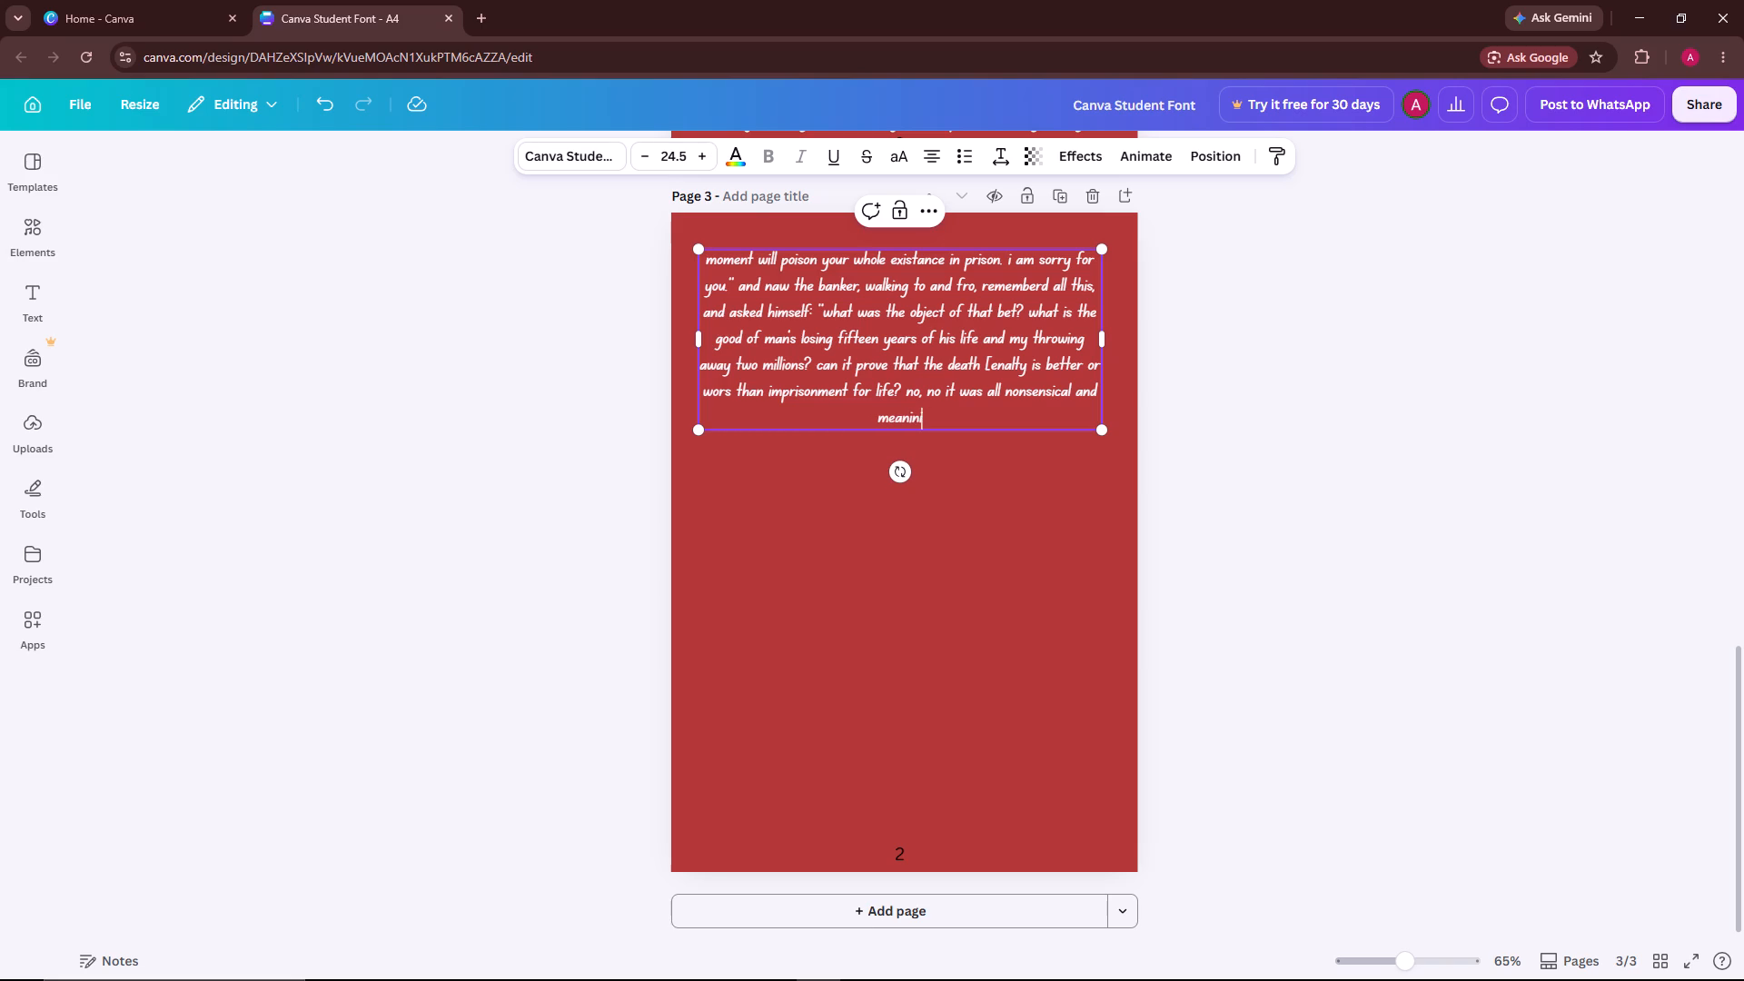
key(BackSpace)
key(h)
key(BackSpace)
key(g)
key(BackSpace)
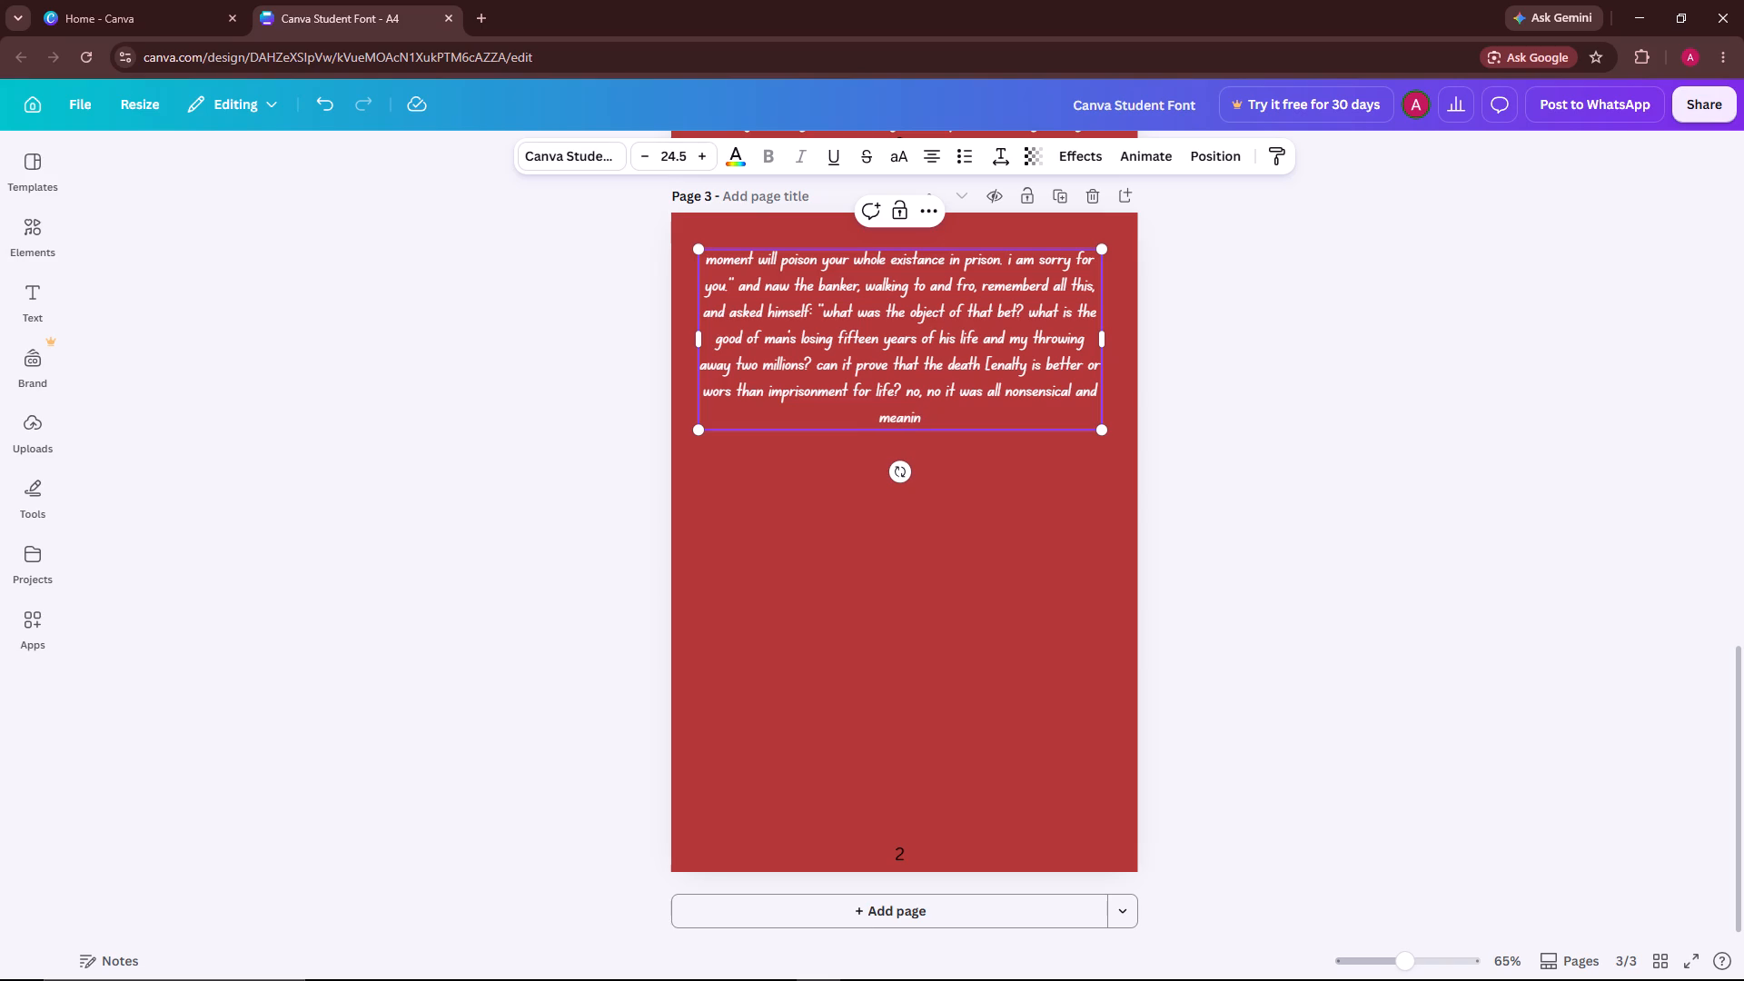
text(gless)
text(.)
Start the following sentence in the page 3 text box with "on my part it was the".
key(space)
text(on)
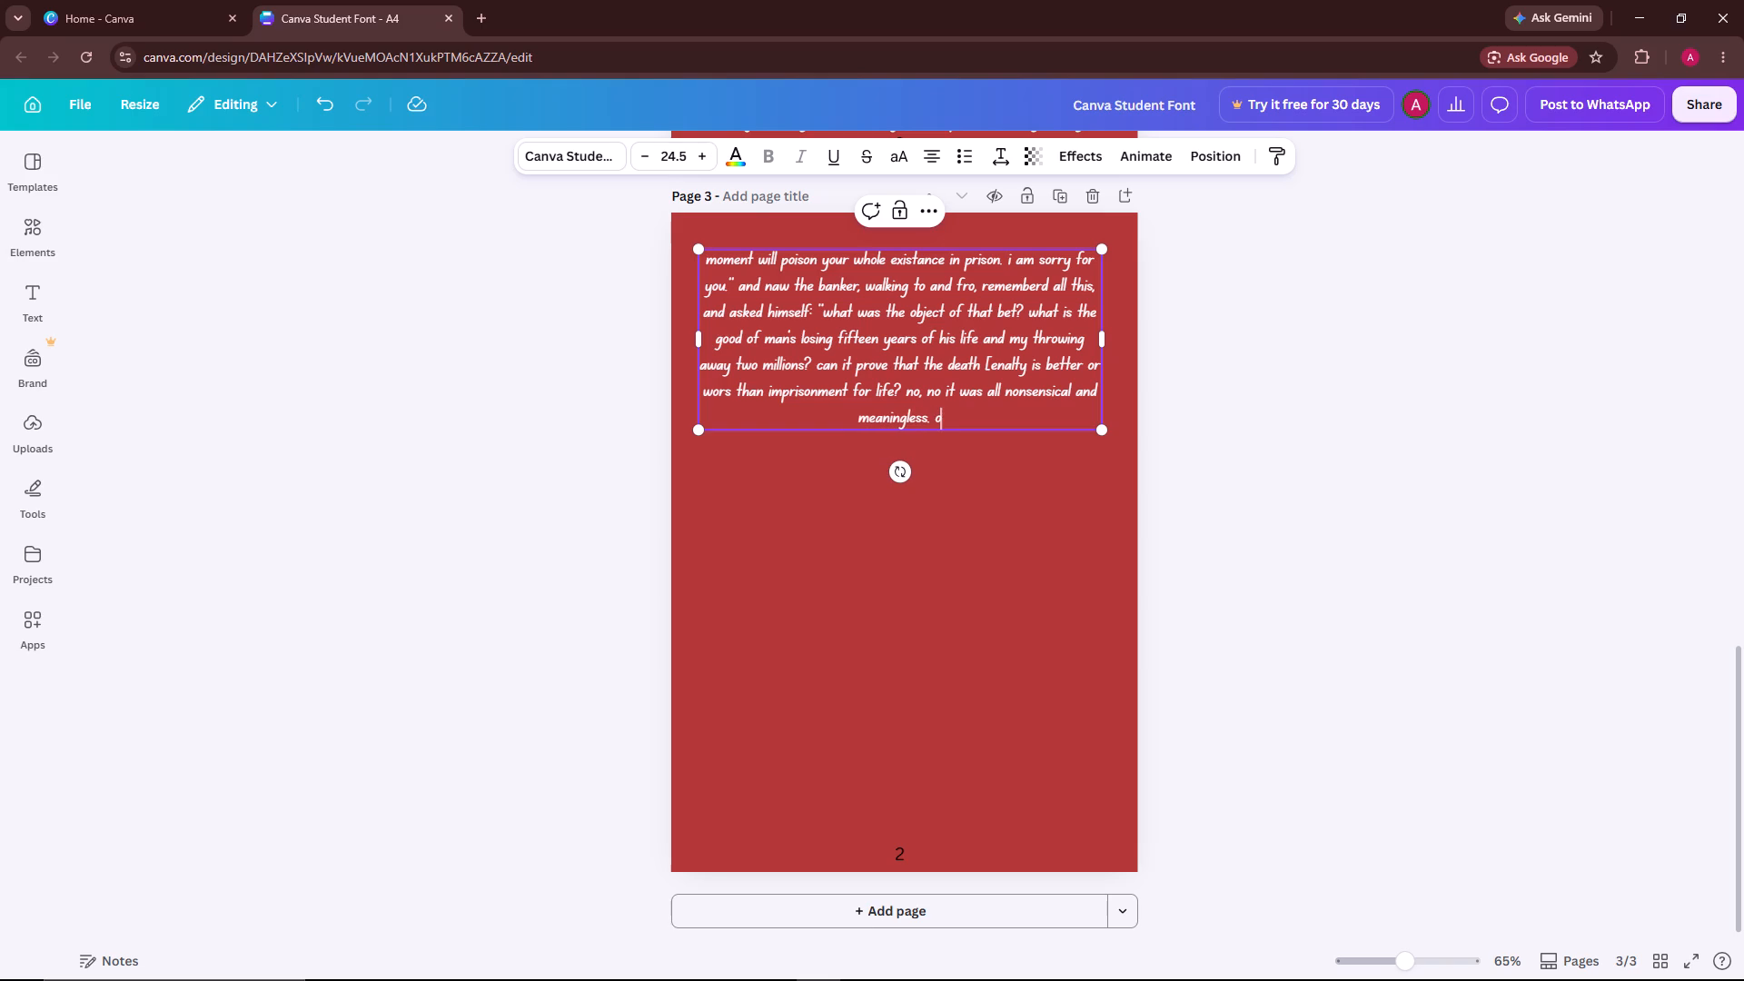
key(space)
text(my)
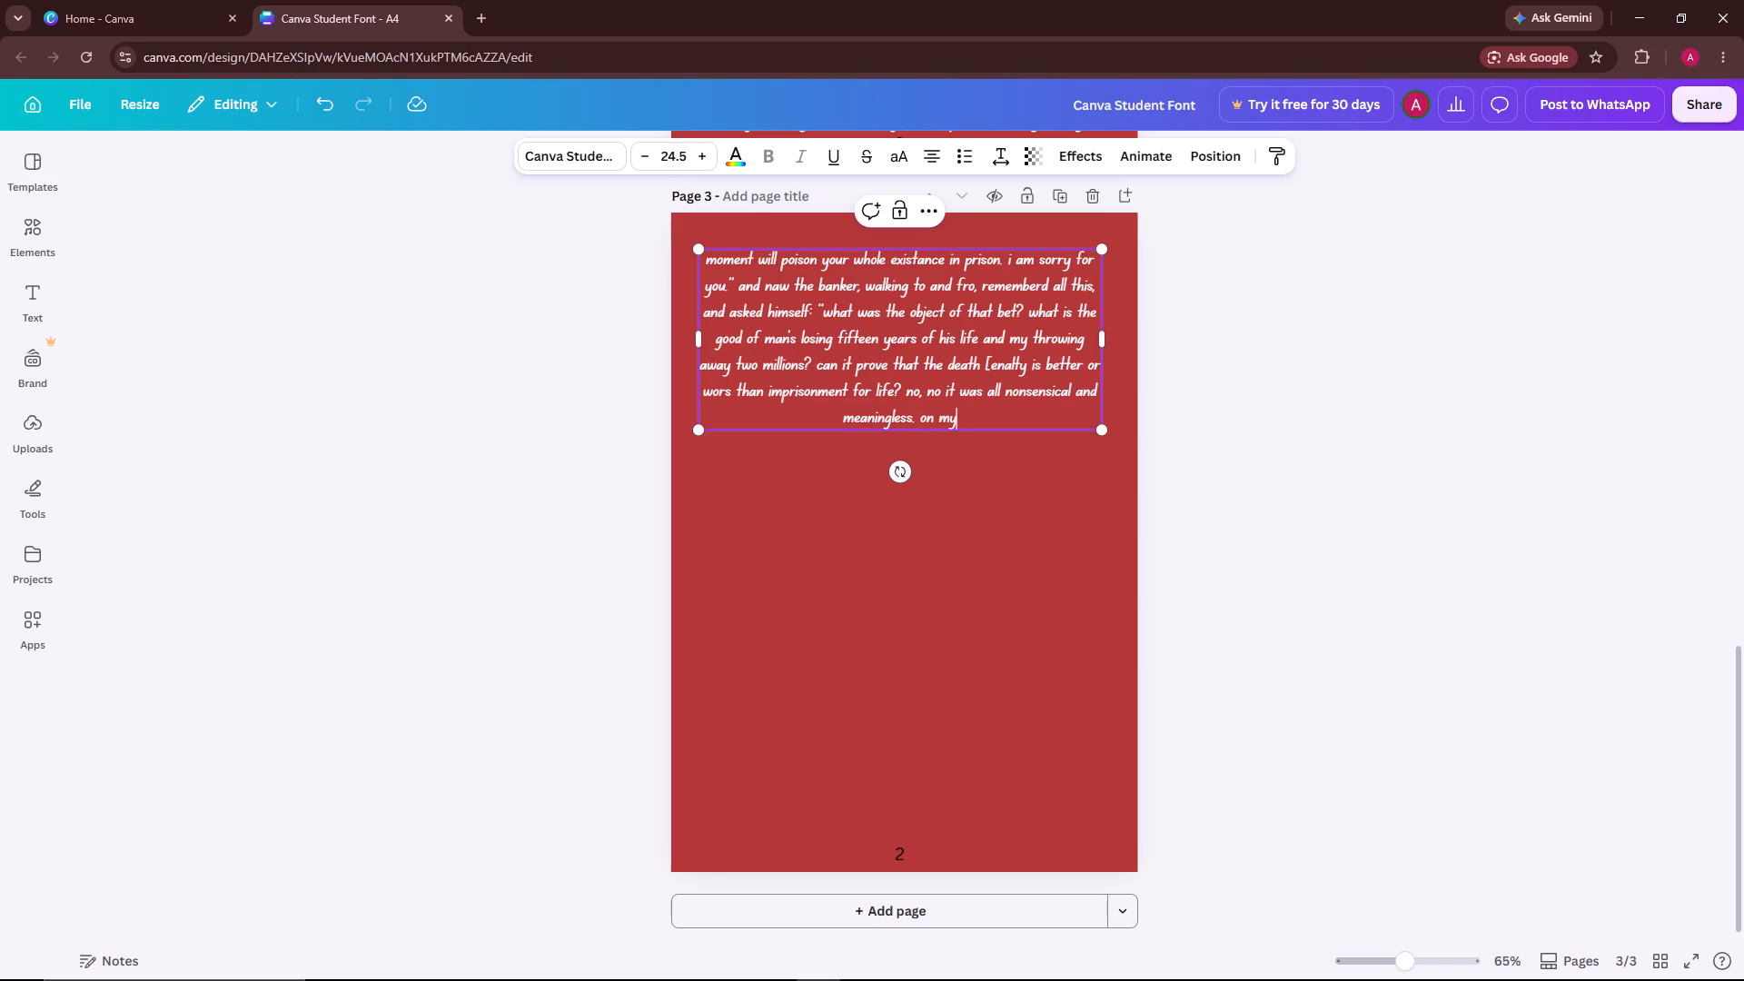
key(space)
text(part)
key(space)
text(it)
key(space)
text(was)
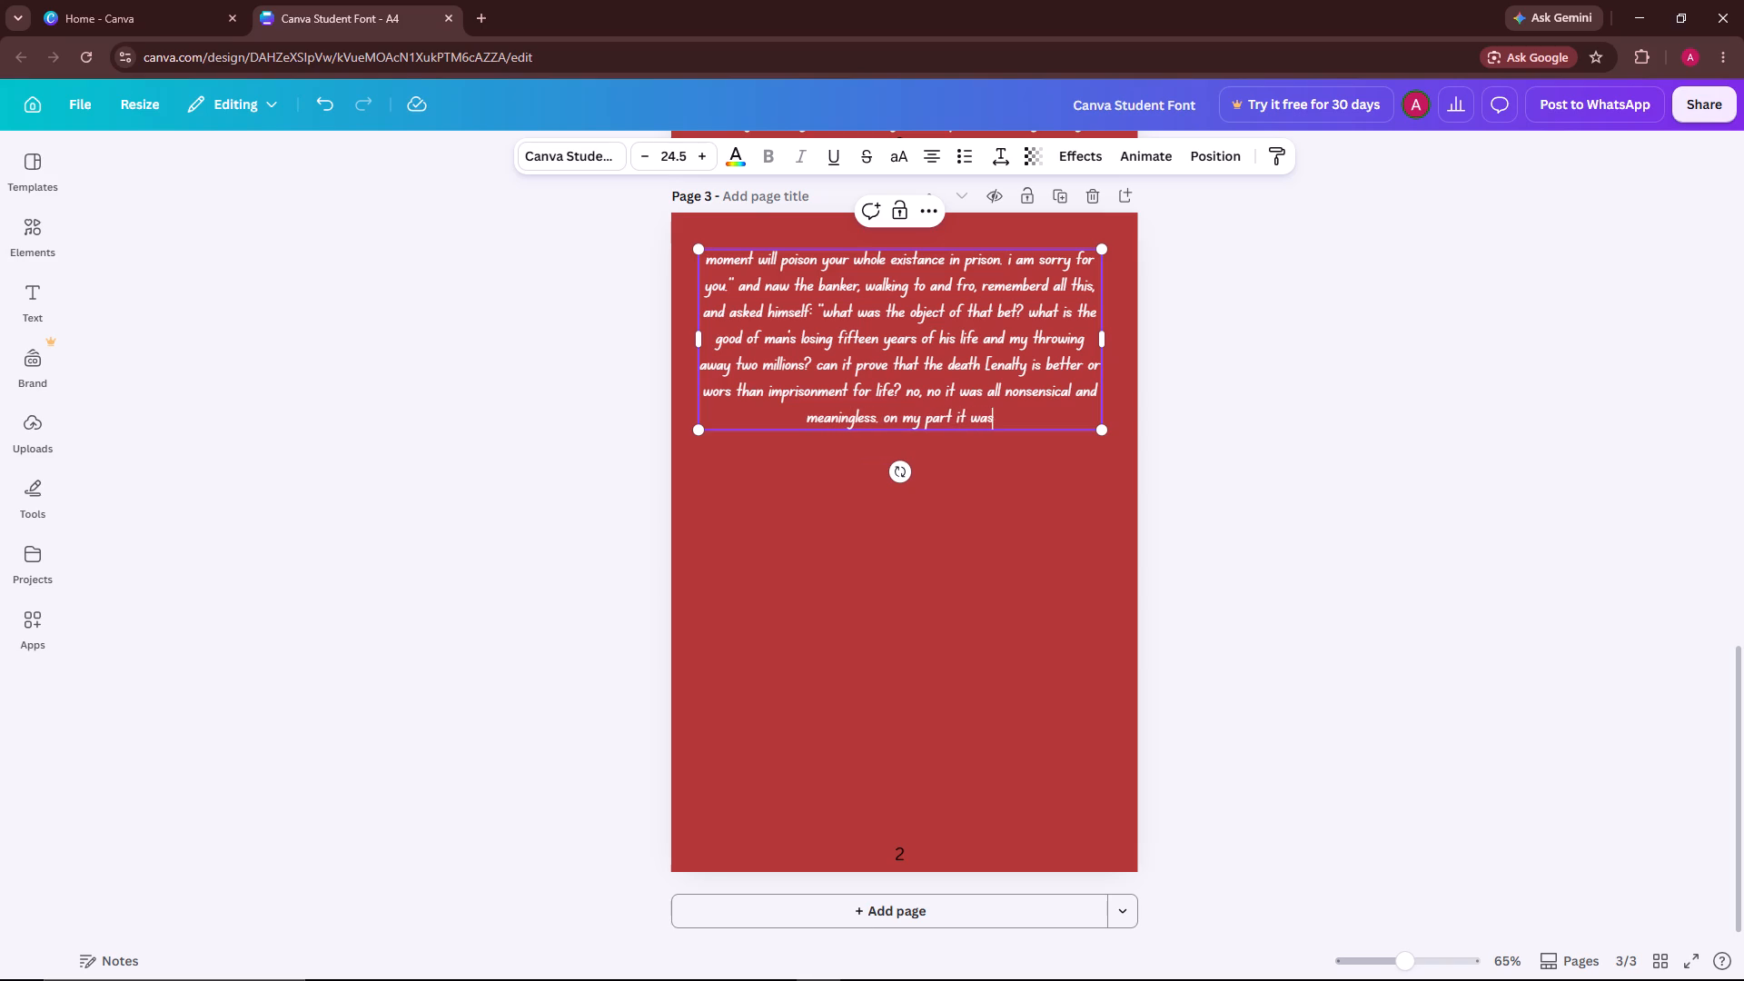
key(space)
text(the)
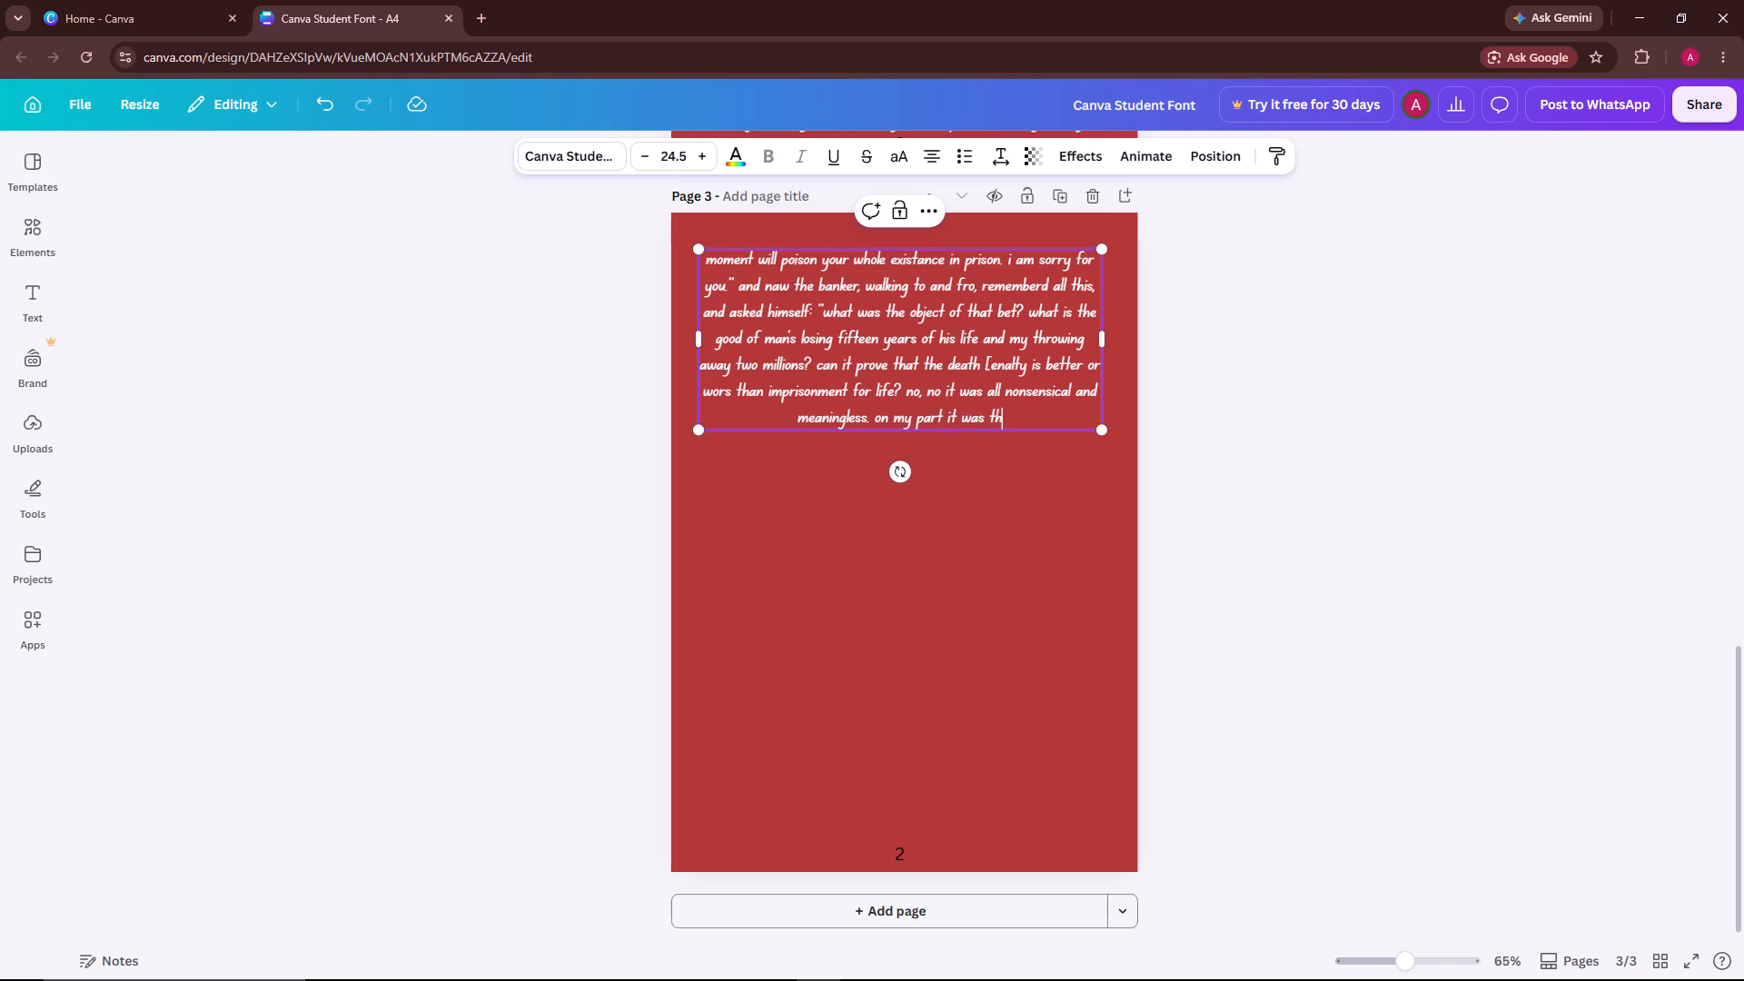
key(space)
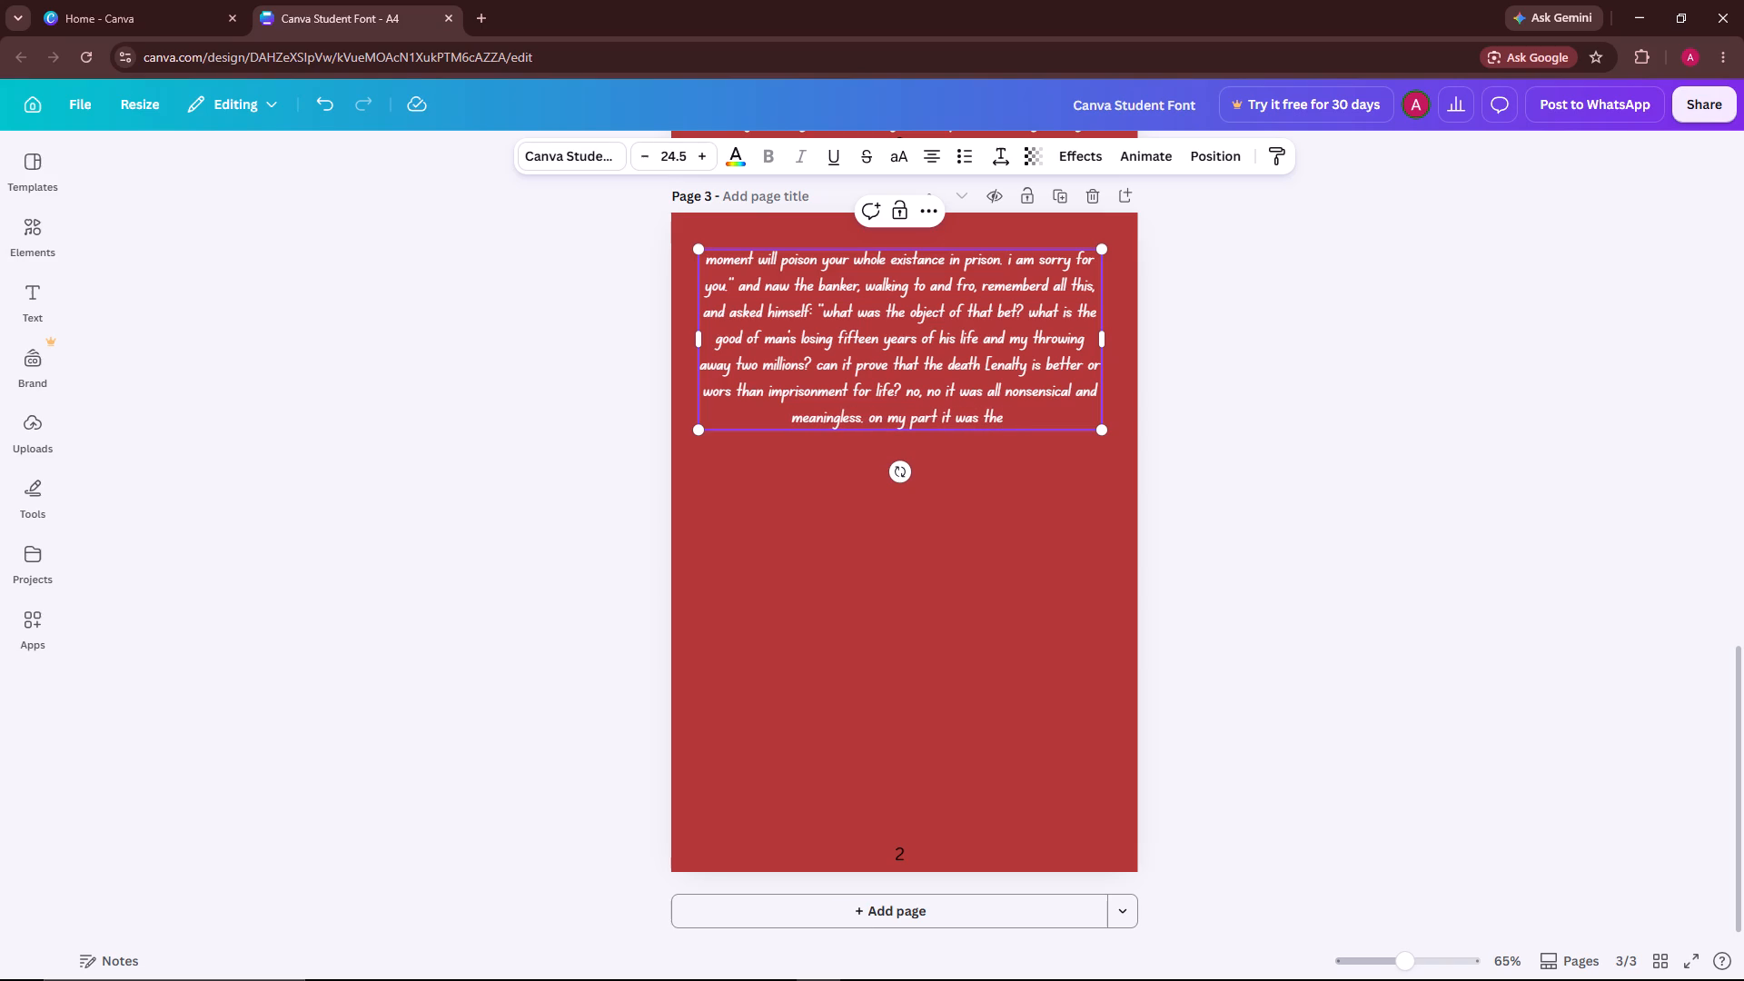
Extend the sentence about the banker's part with "caprice of a pampered man,".
text(cao)
key(BackSpace)
key(p)
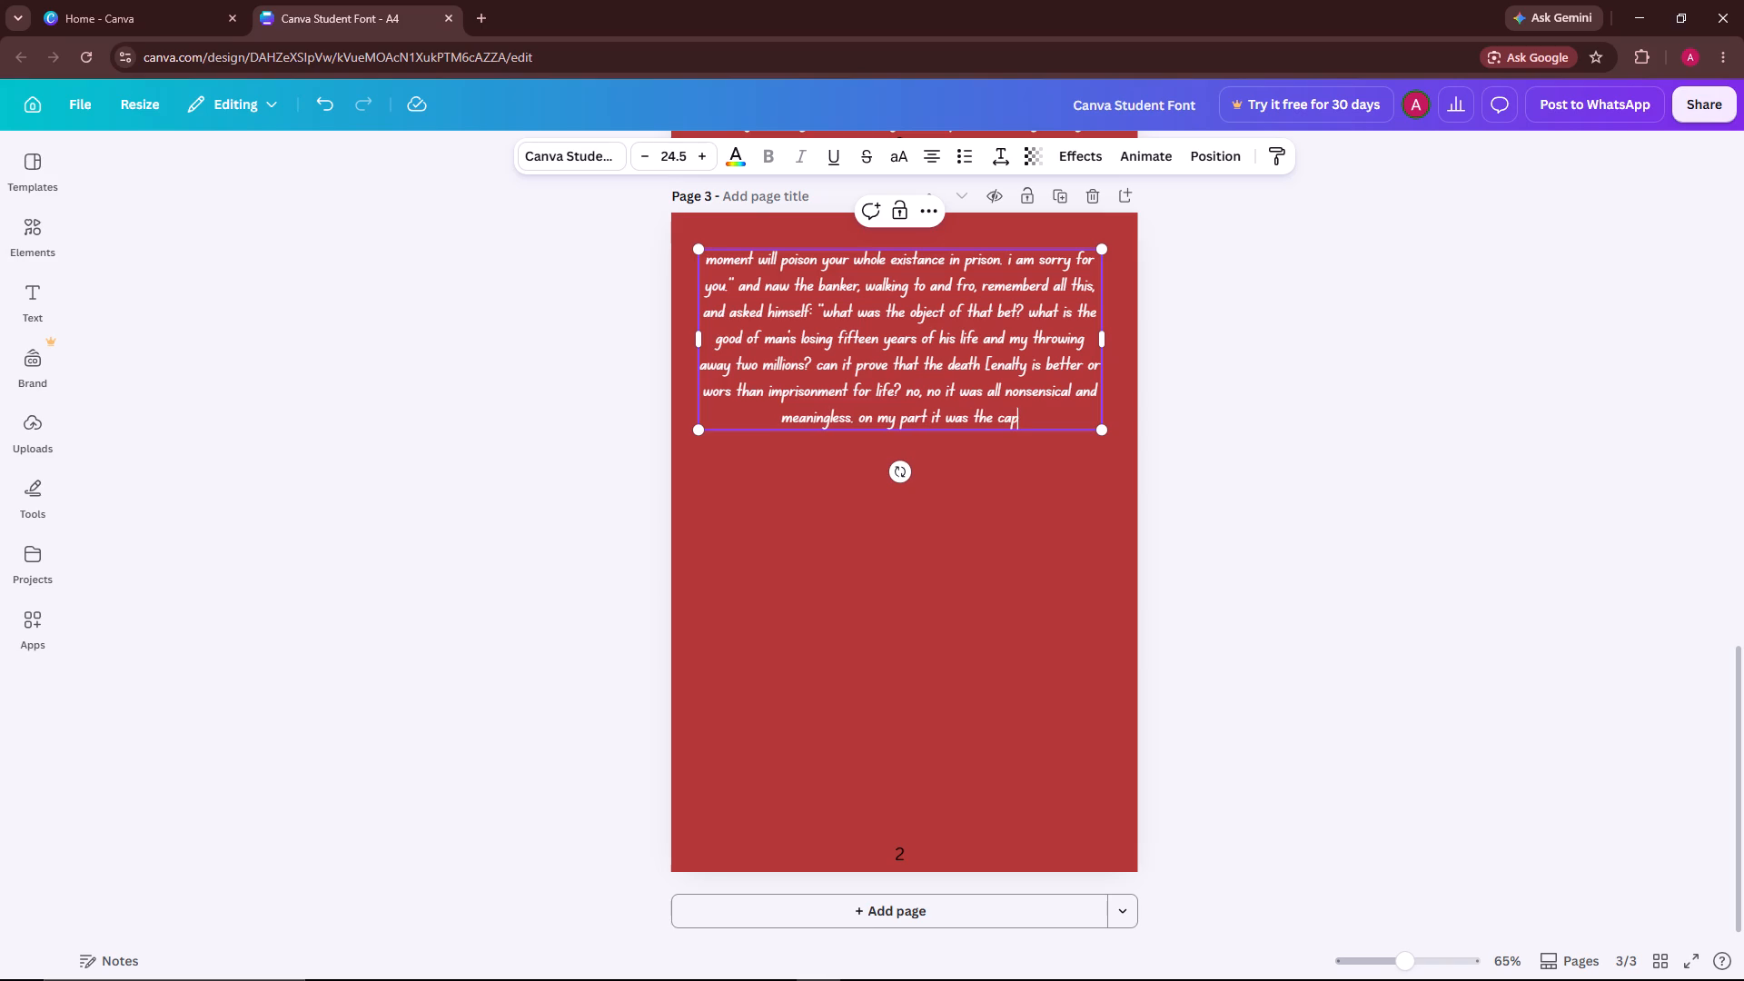
text(ri)
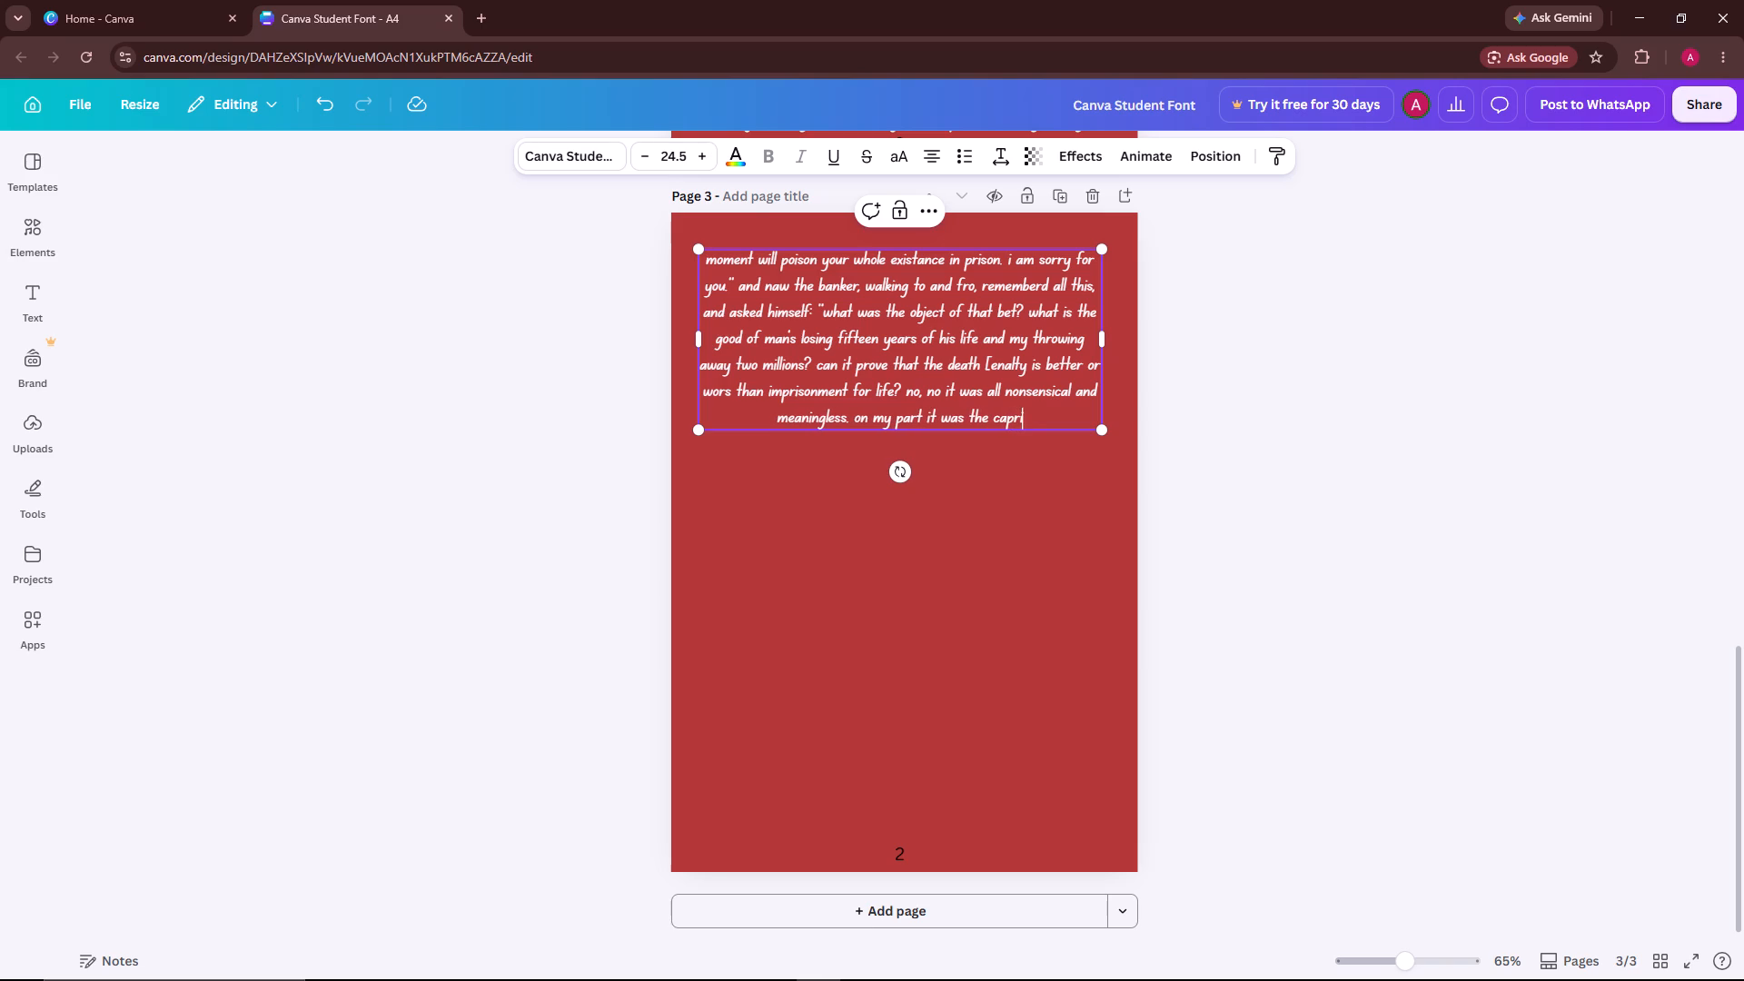
text(ce)
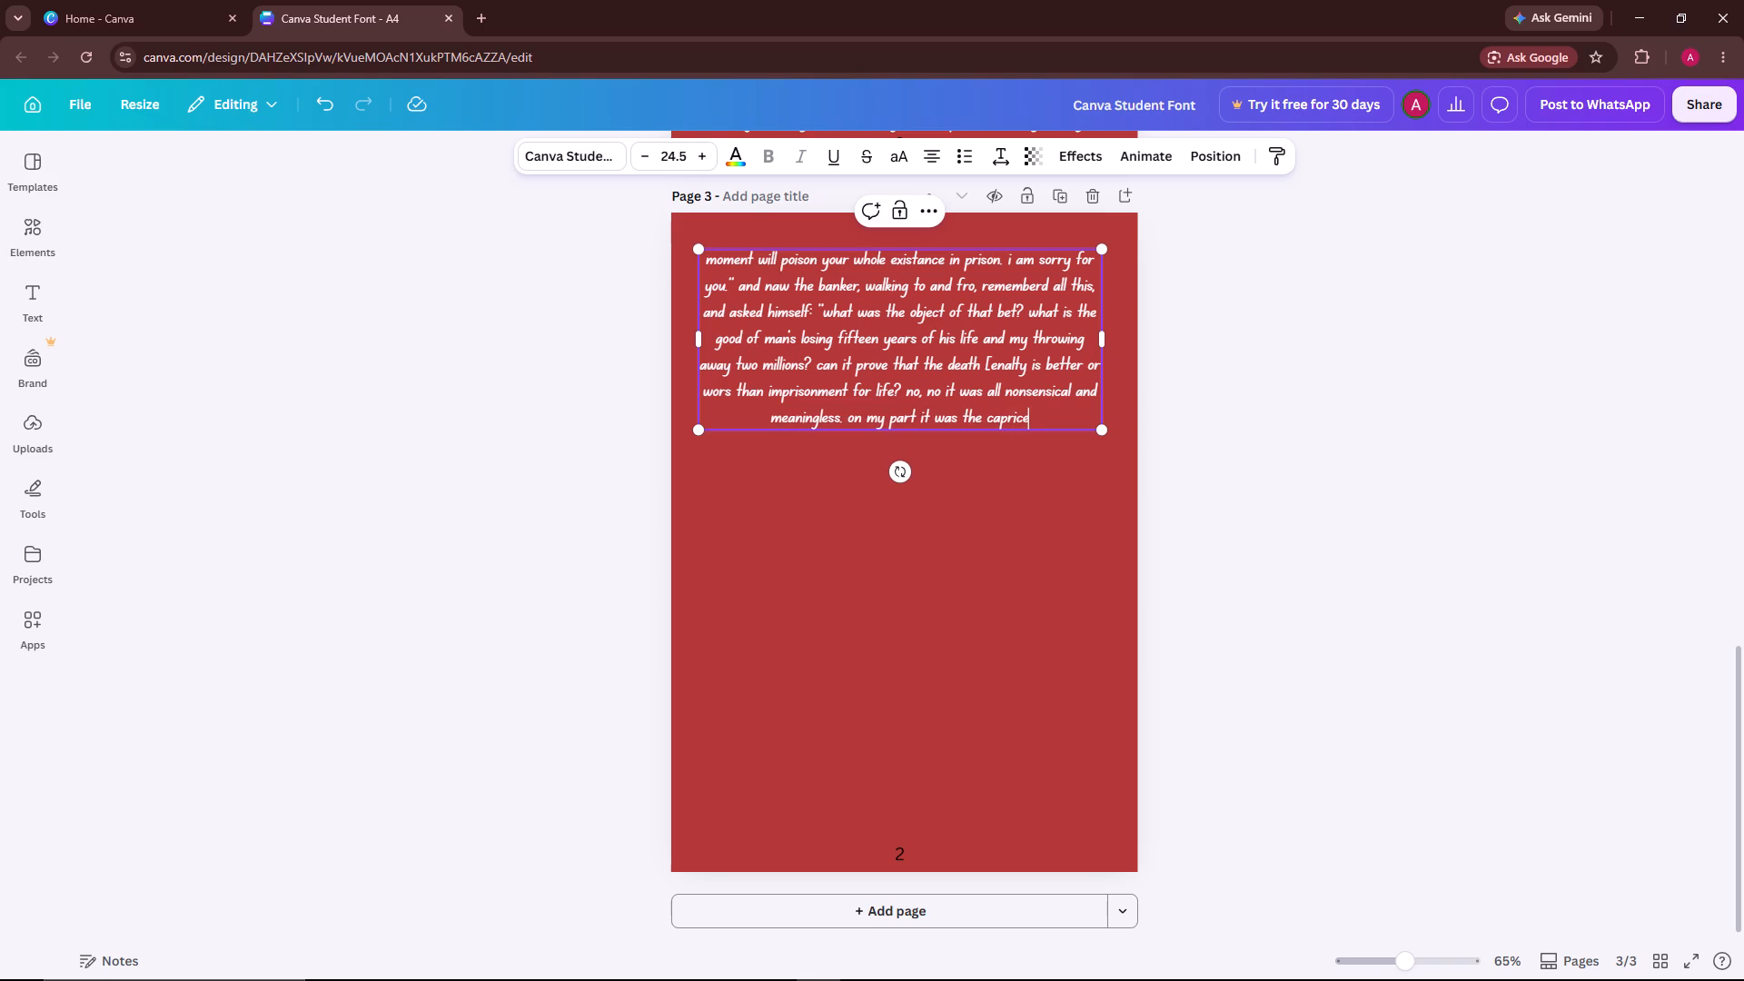
key(space)
text(of)
key(space)
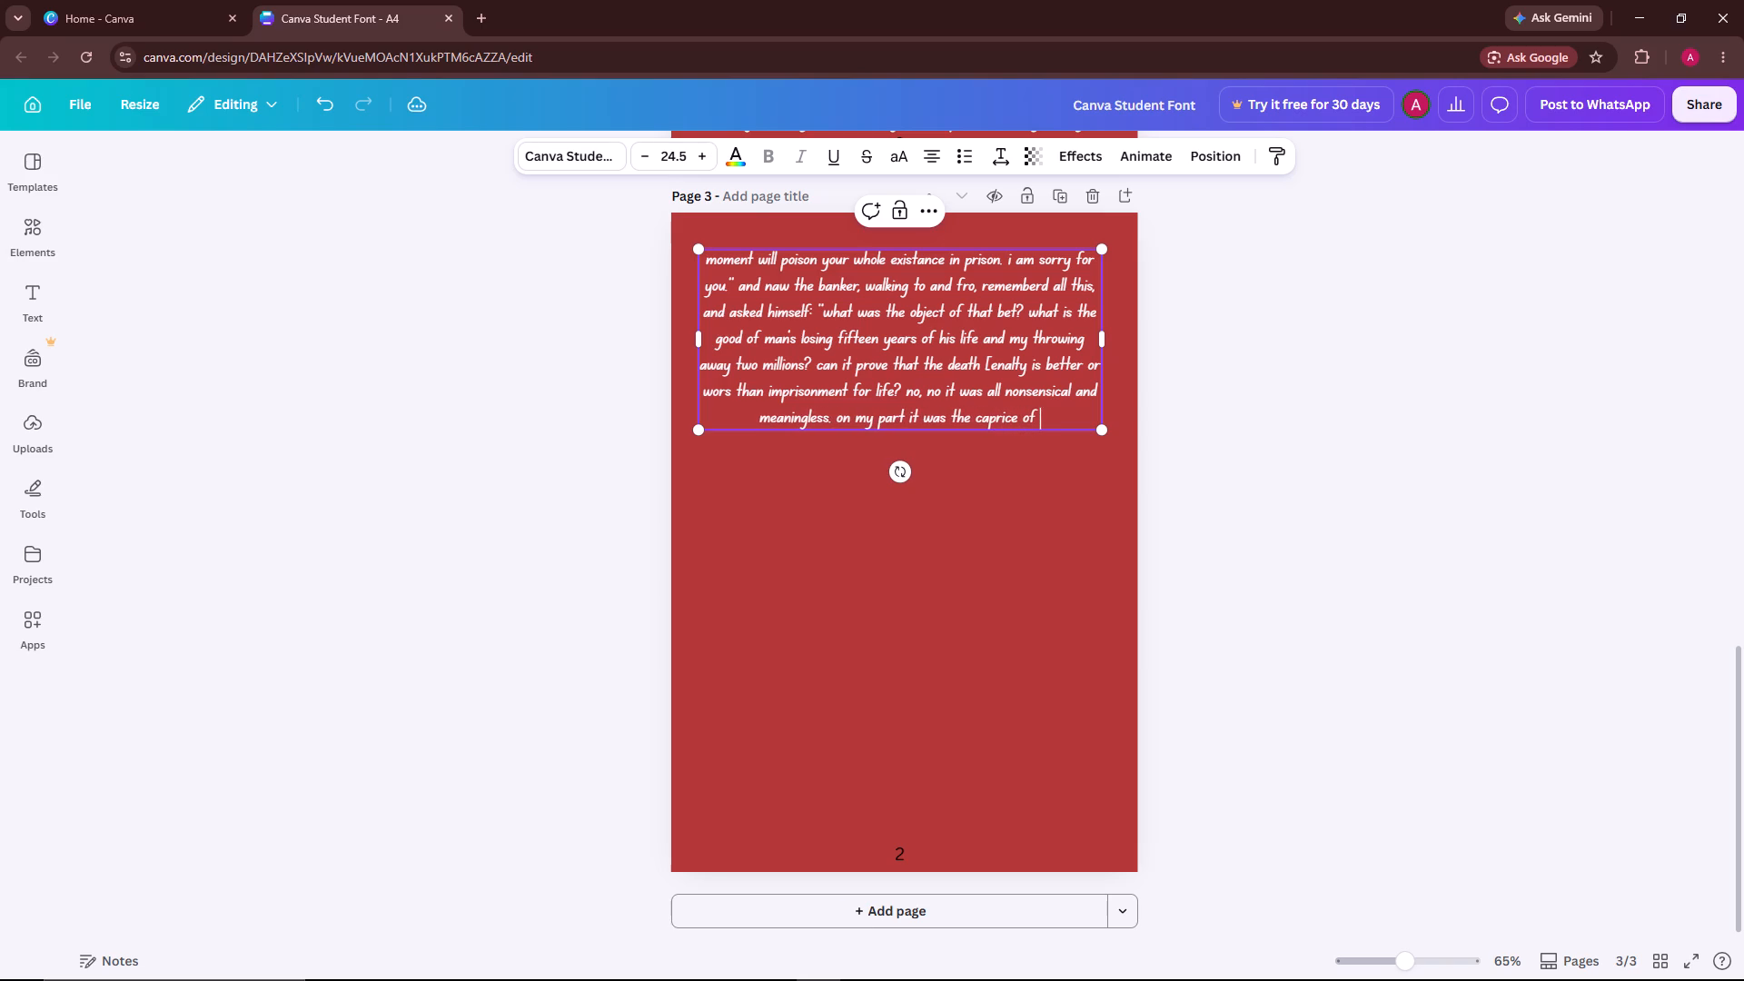
key(a)
key(space)
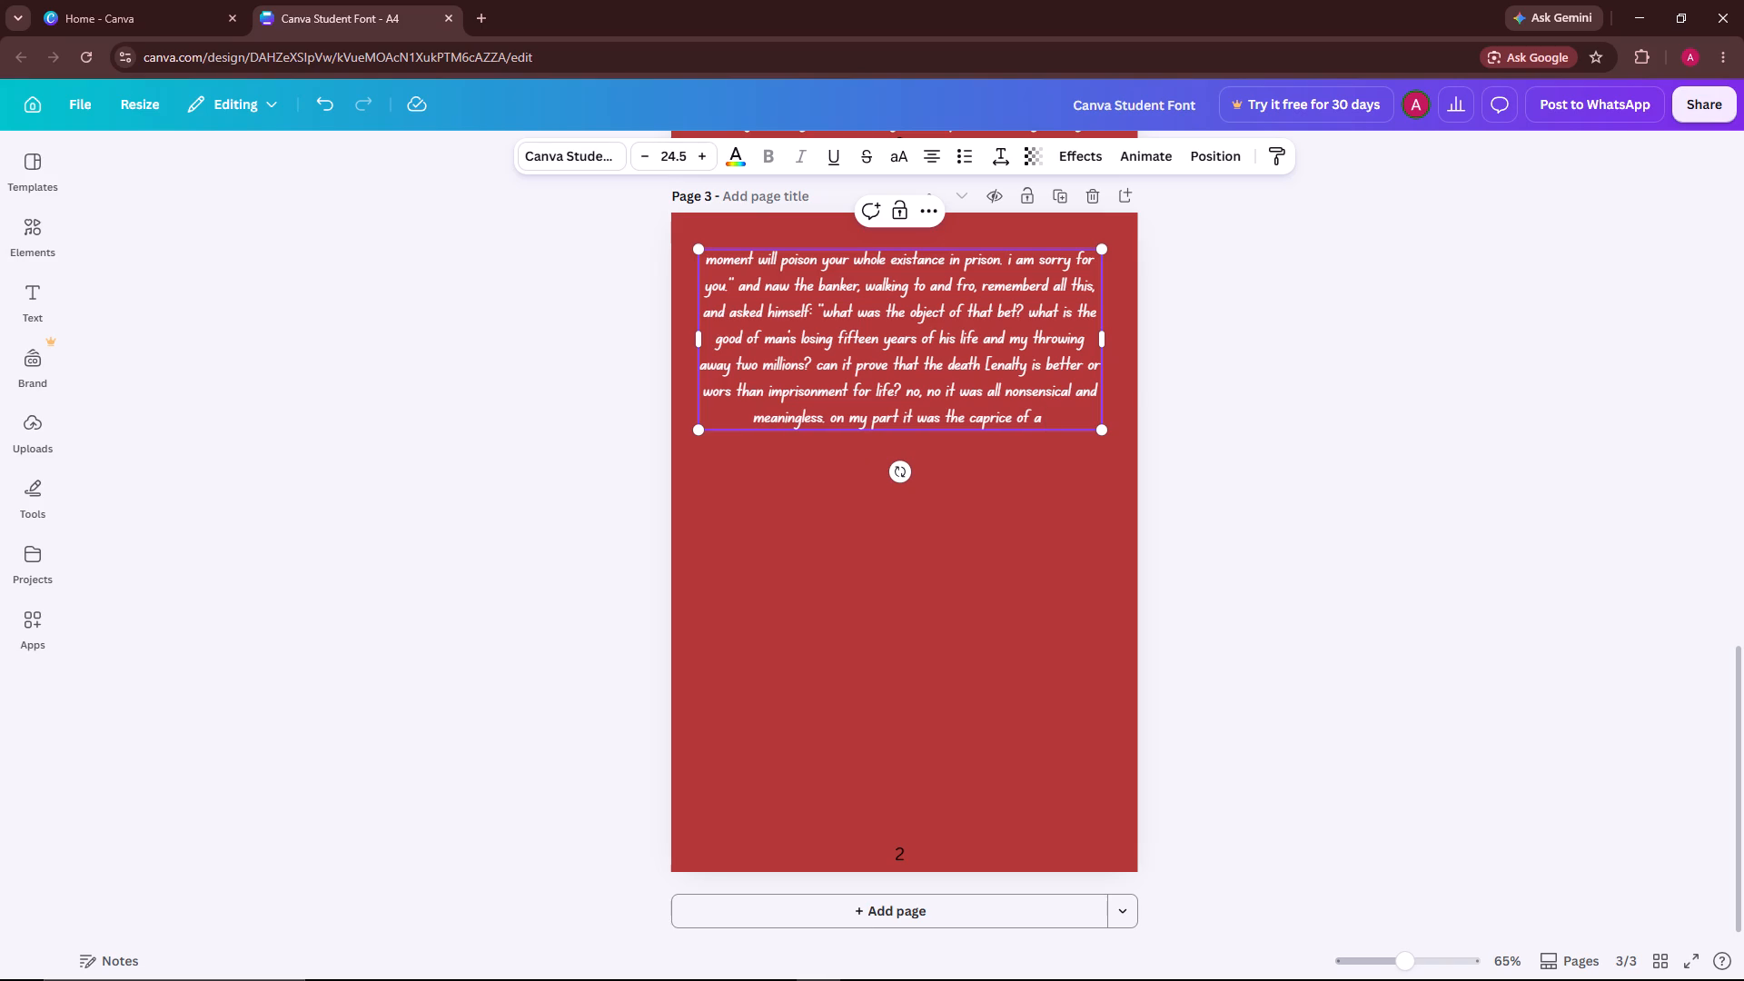
text(pamp)
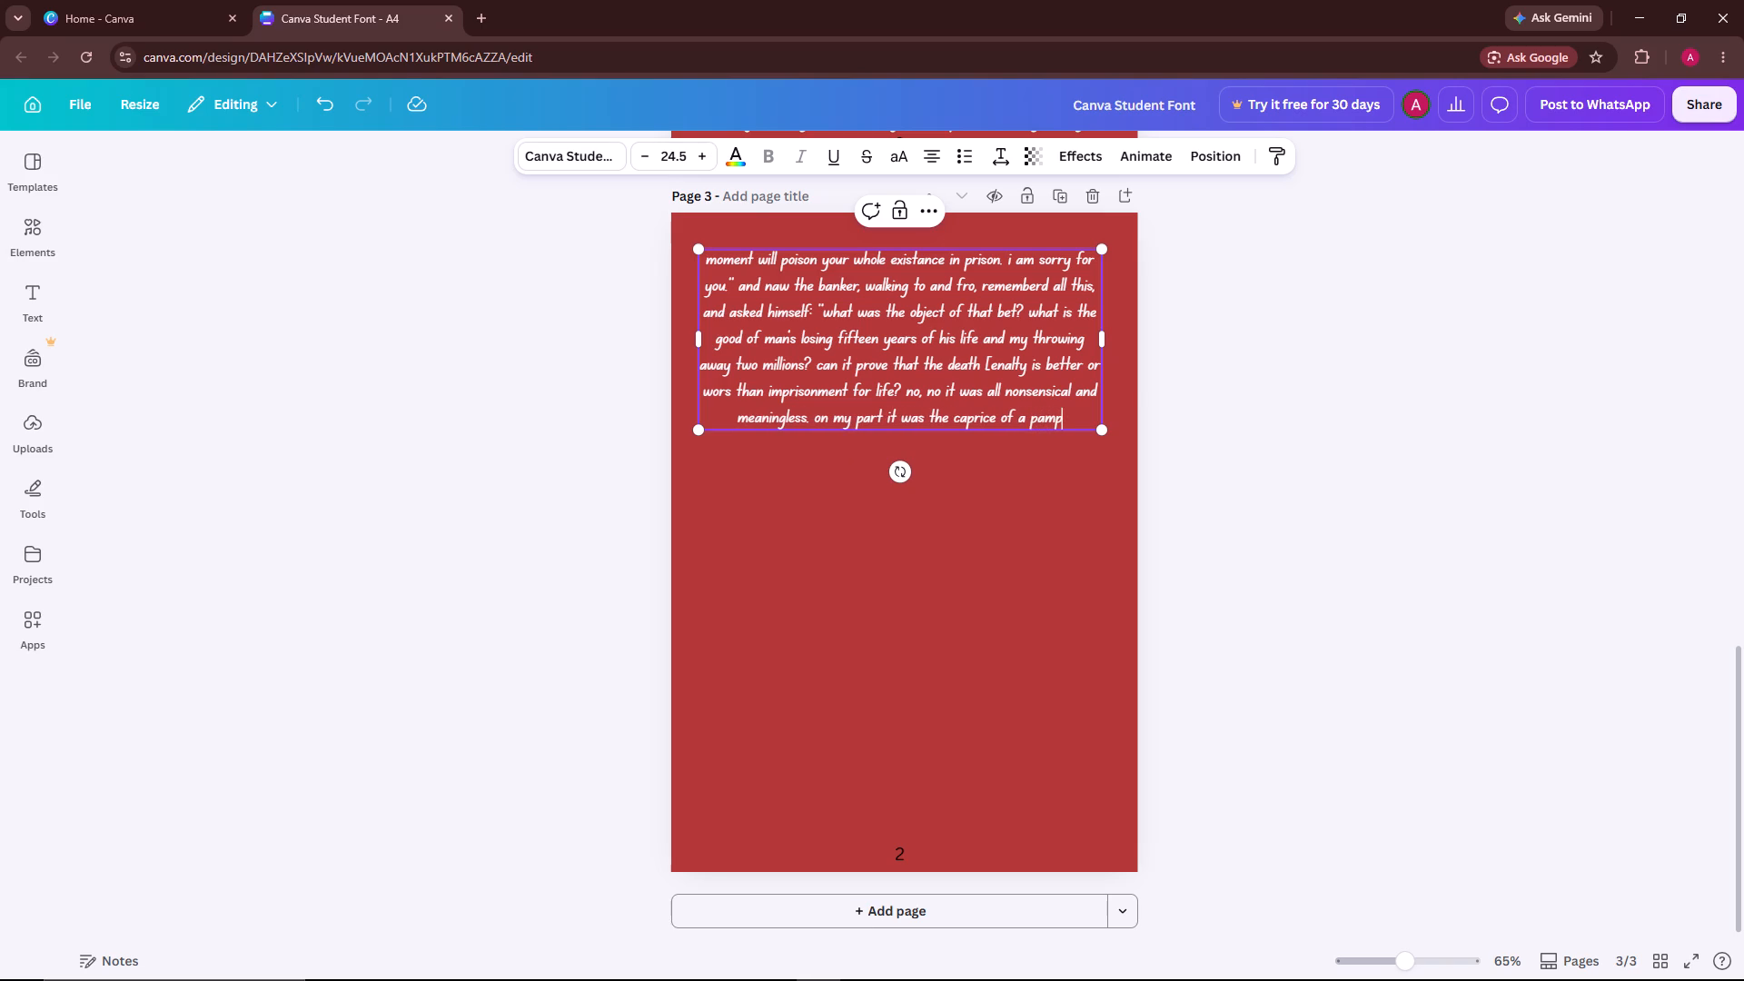
text(er)
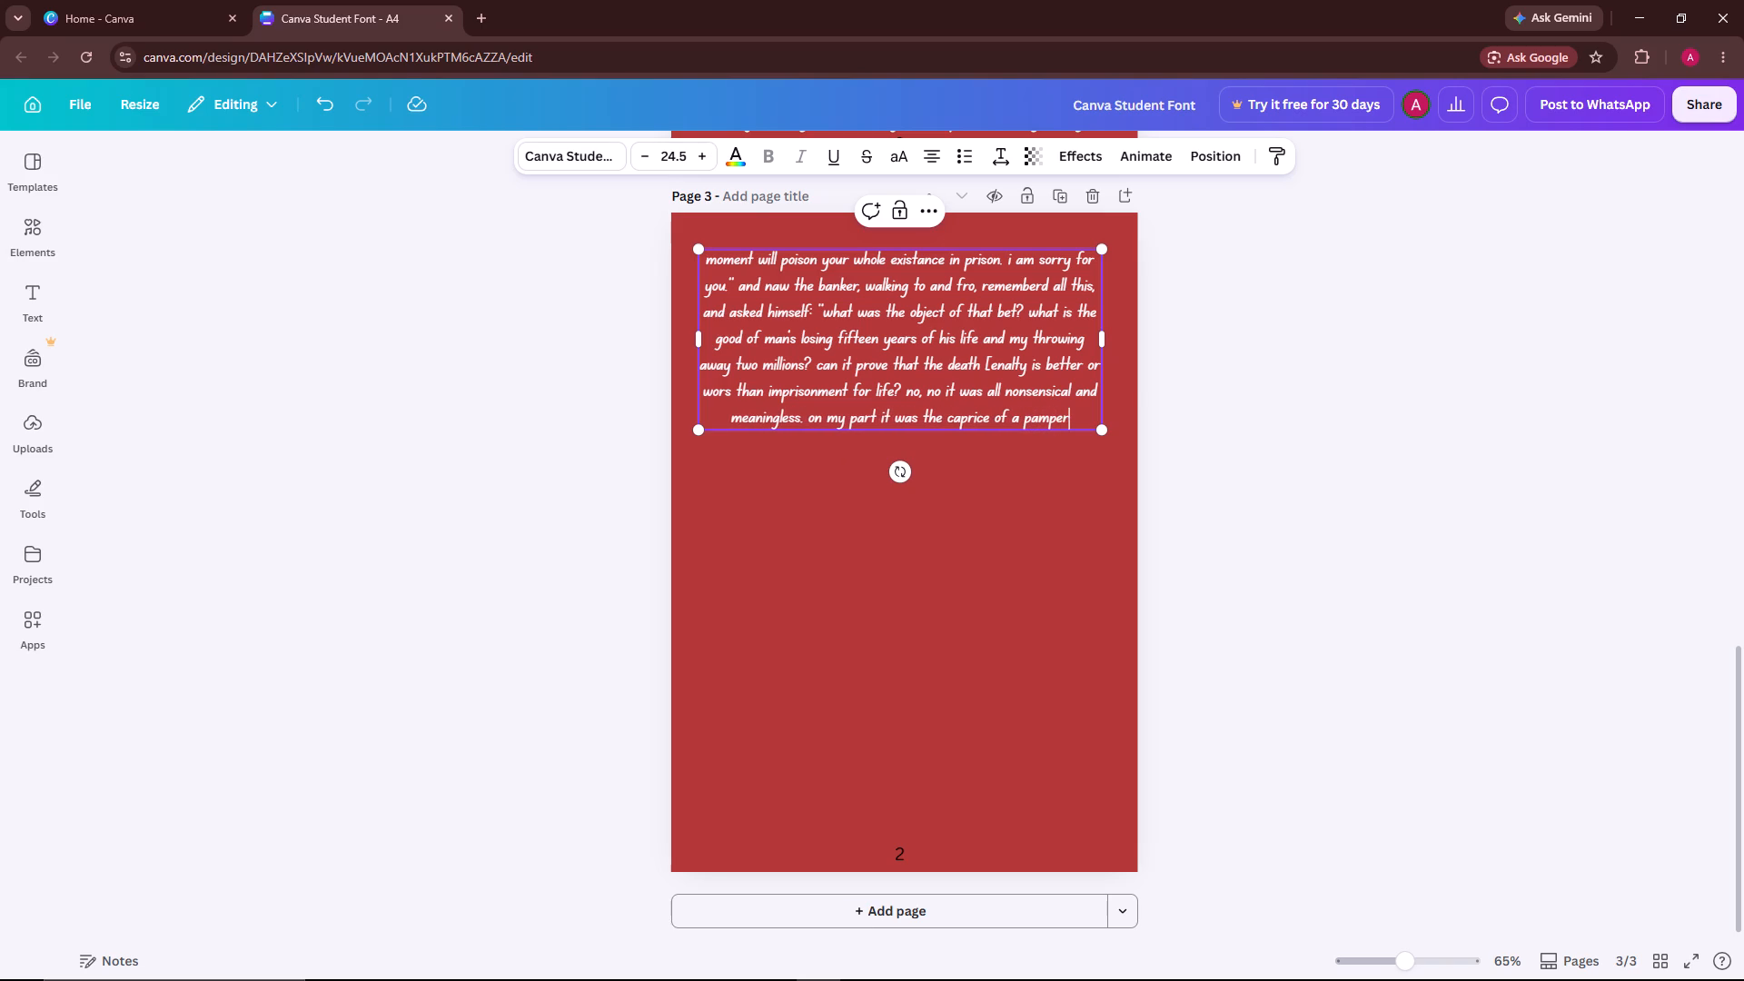
text(ed man)
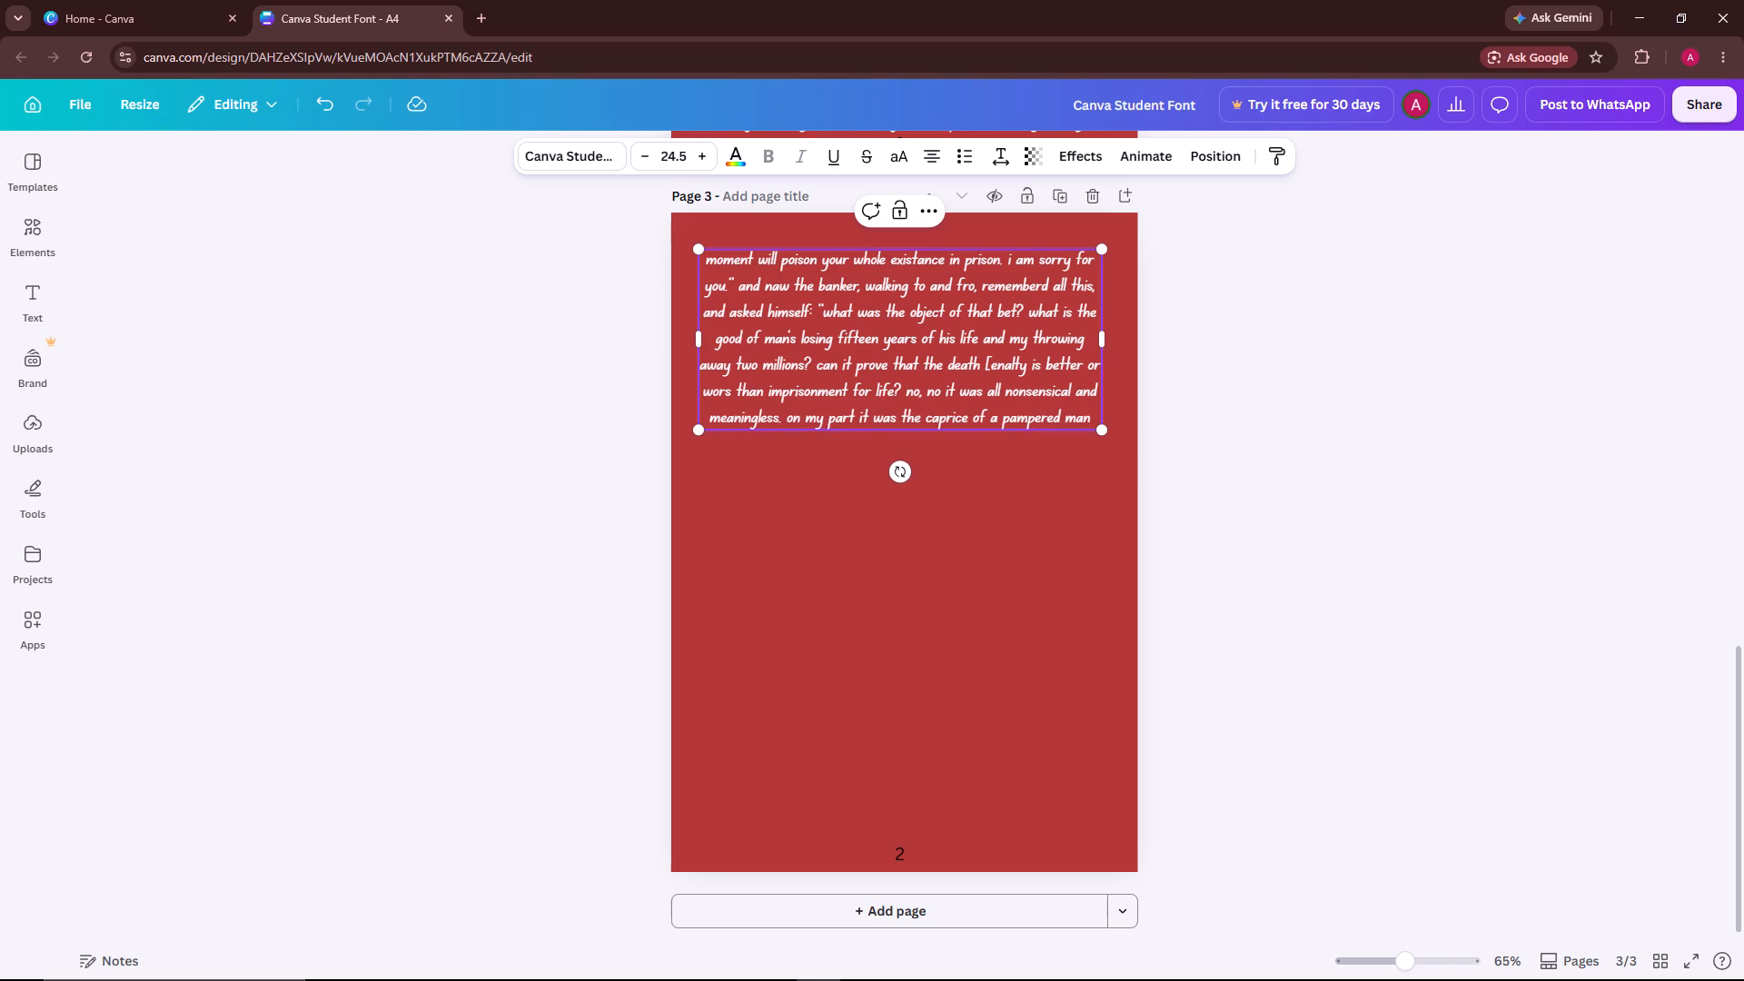
key(comma)
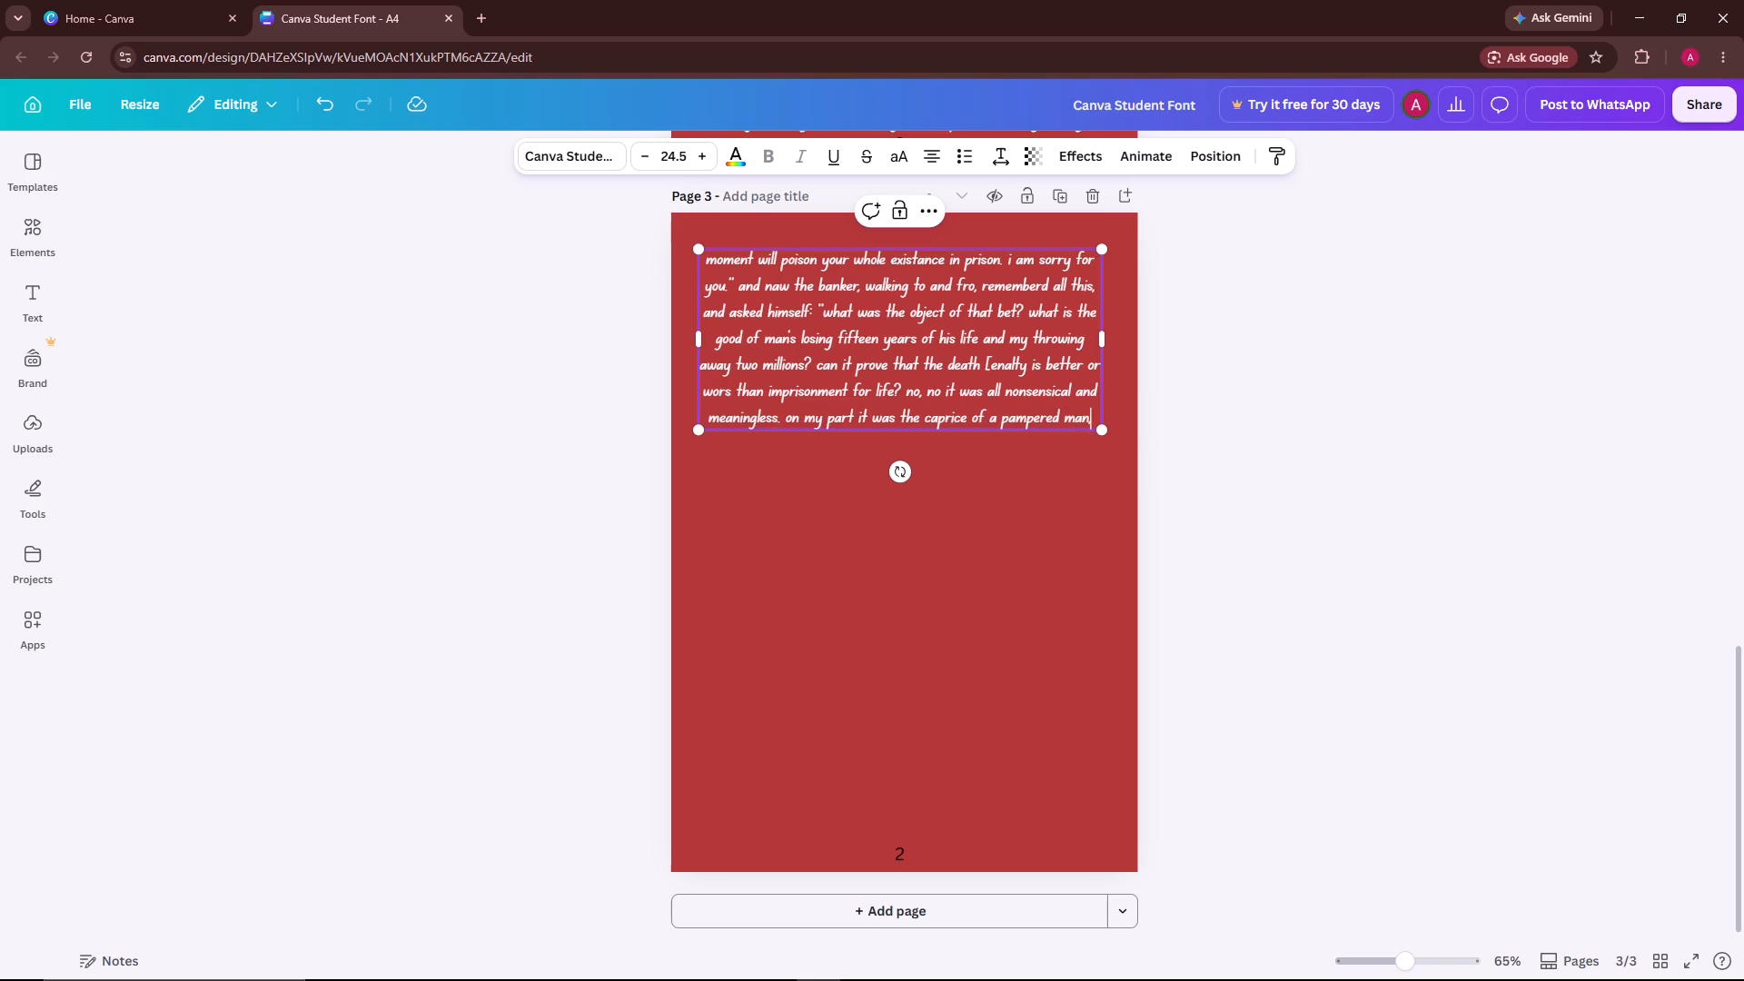
Continue the sentence in the page 3 text box with "and on his part simple".
key(space)
text(and)
key(space)
text(on)
key(space)
text(his)
key(space)
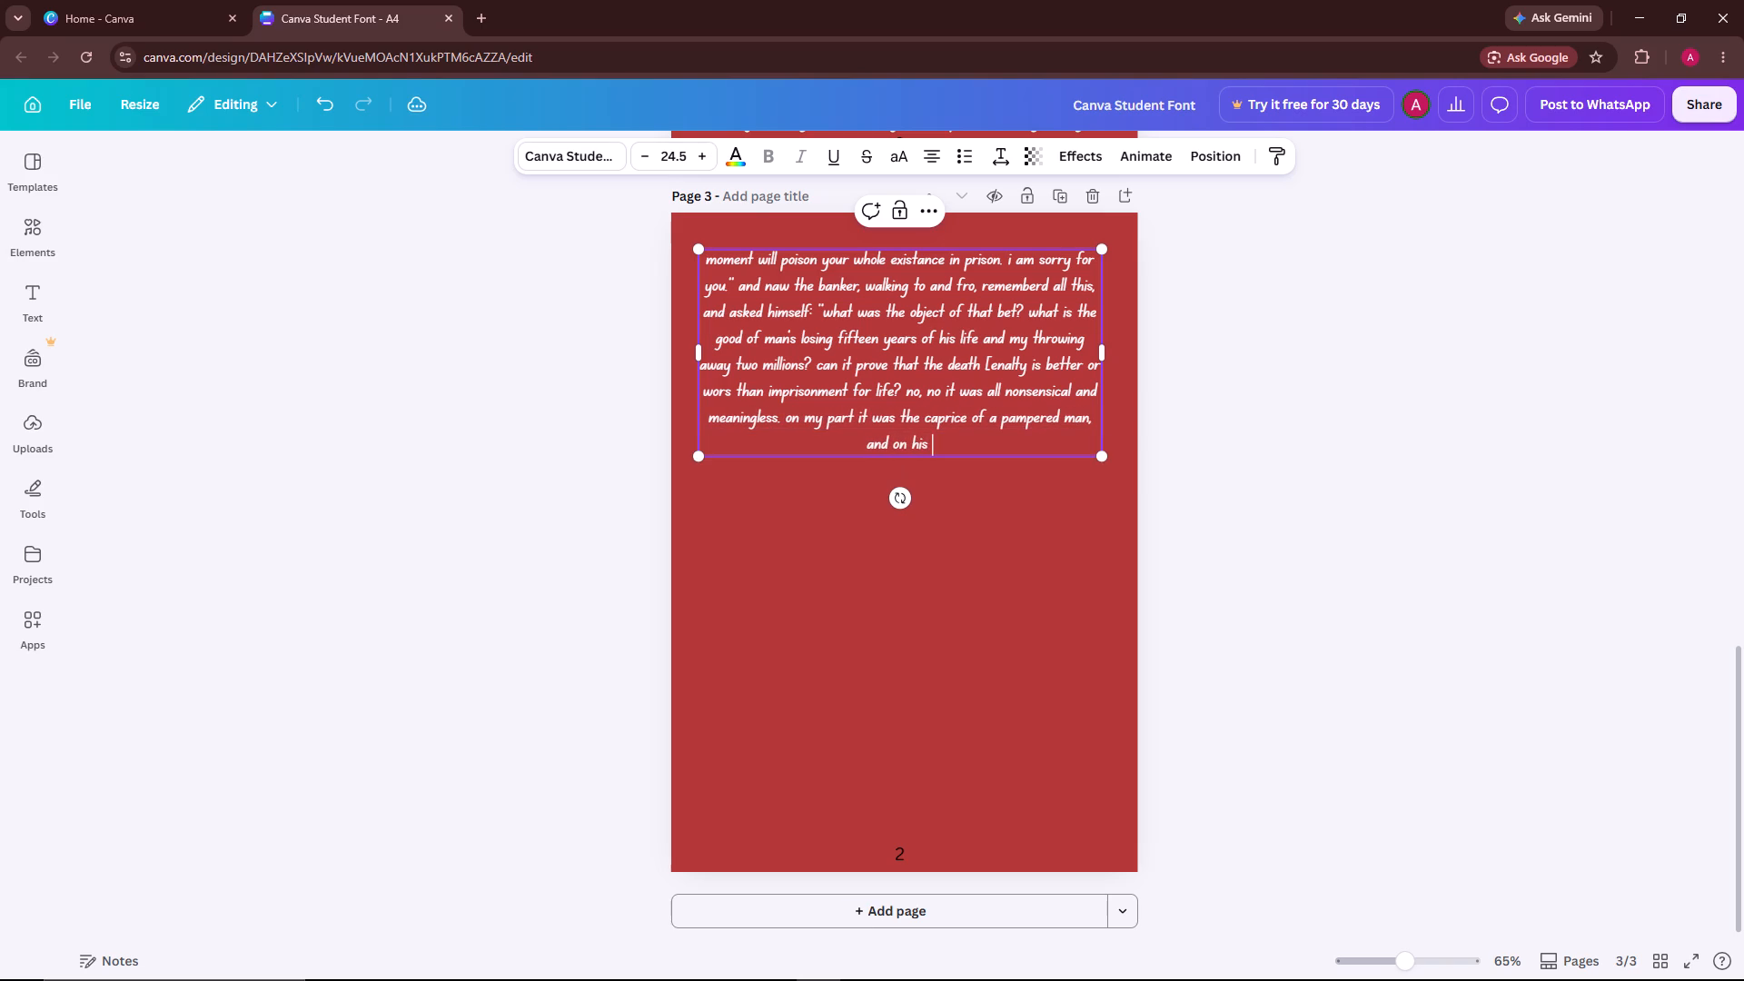
text(part)
key(space)
text(sim)
text(ple)
key(space)
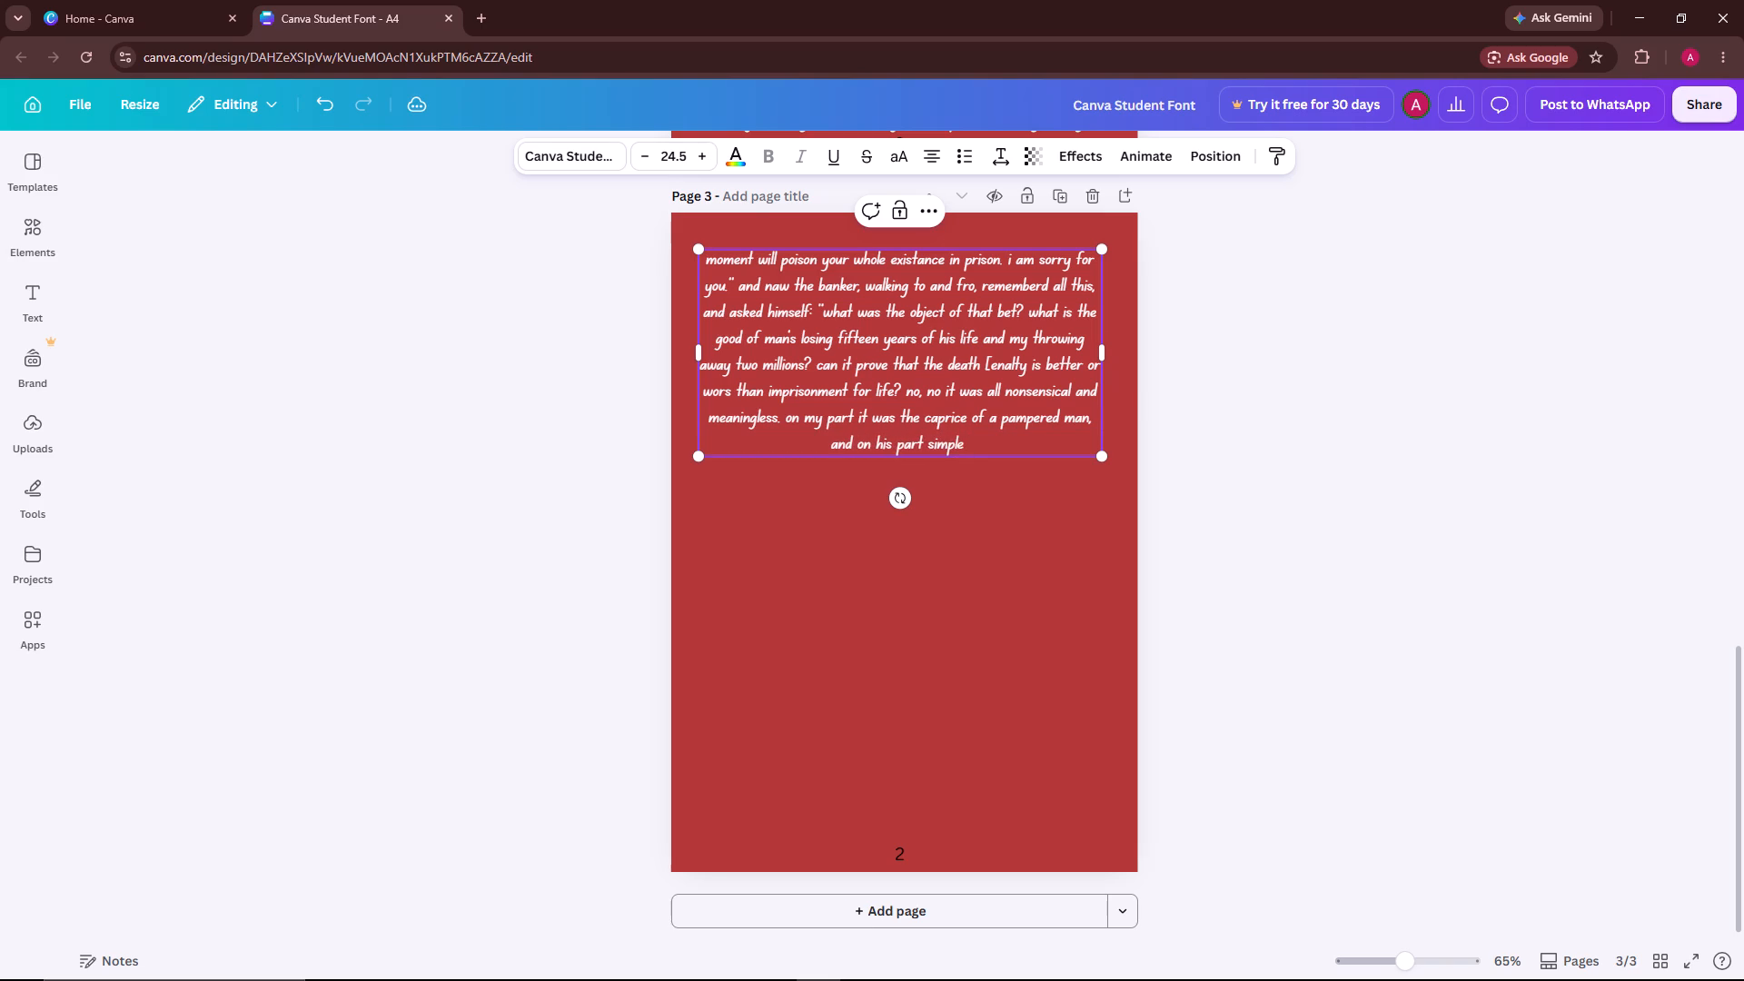
Finish the banker's quoted reflection with "greed for money...." and a closing quotation mark.
text(gree)
key(d)
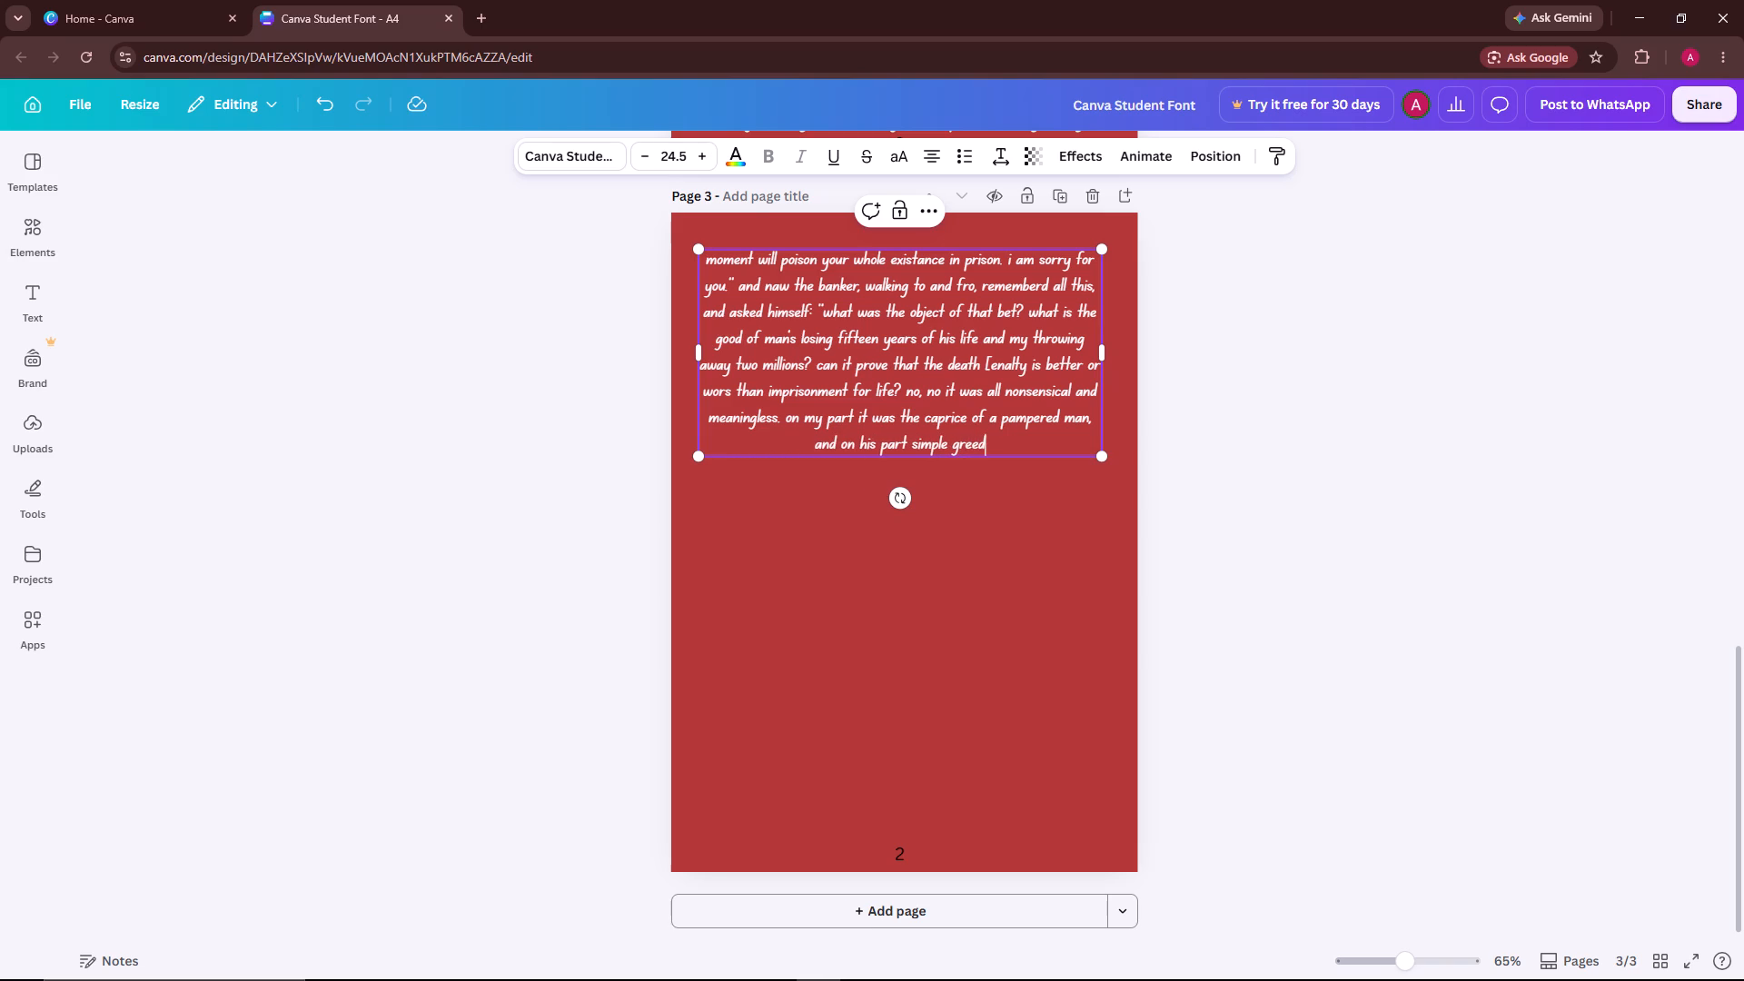
key(space)
text(for)
key(space)
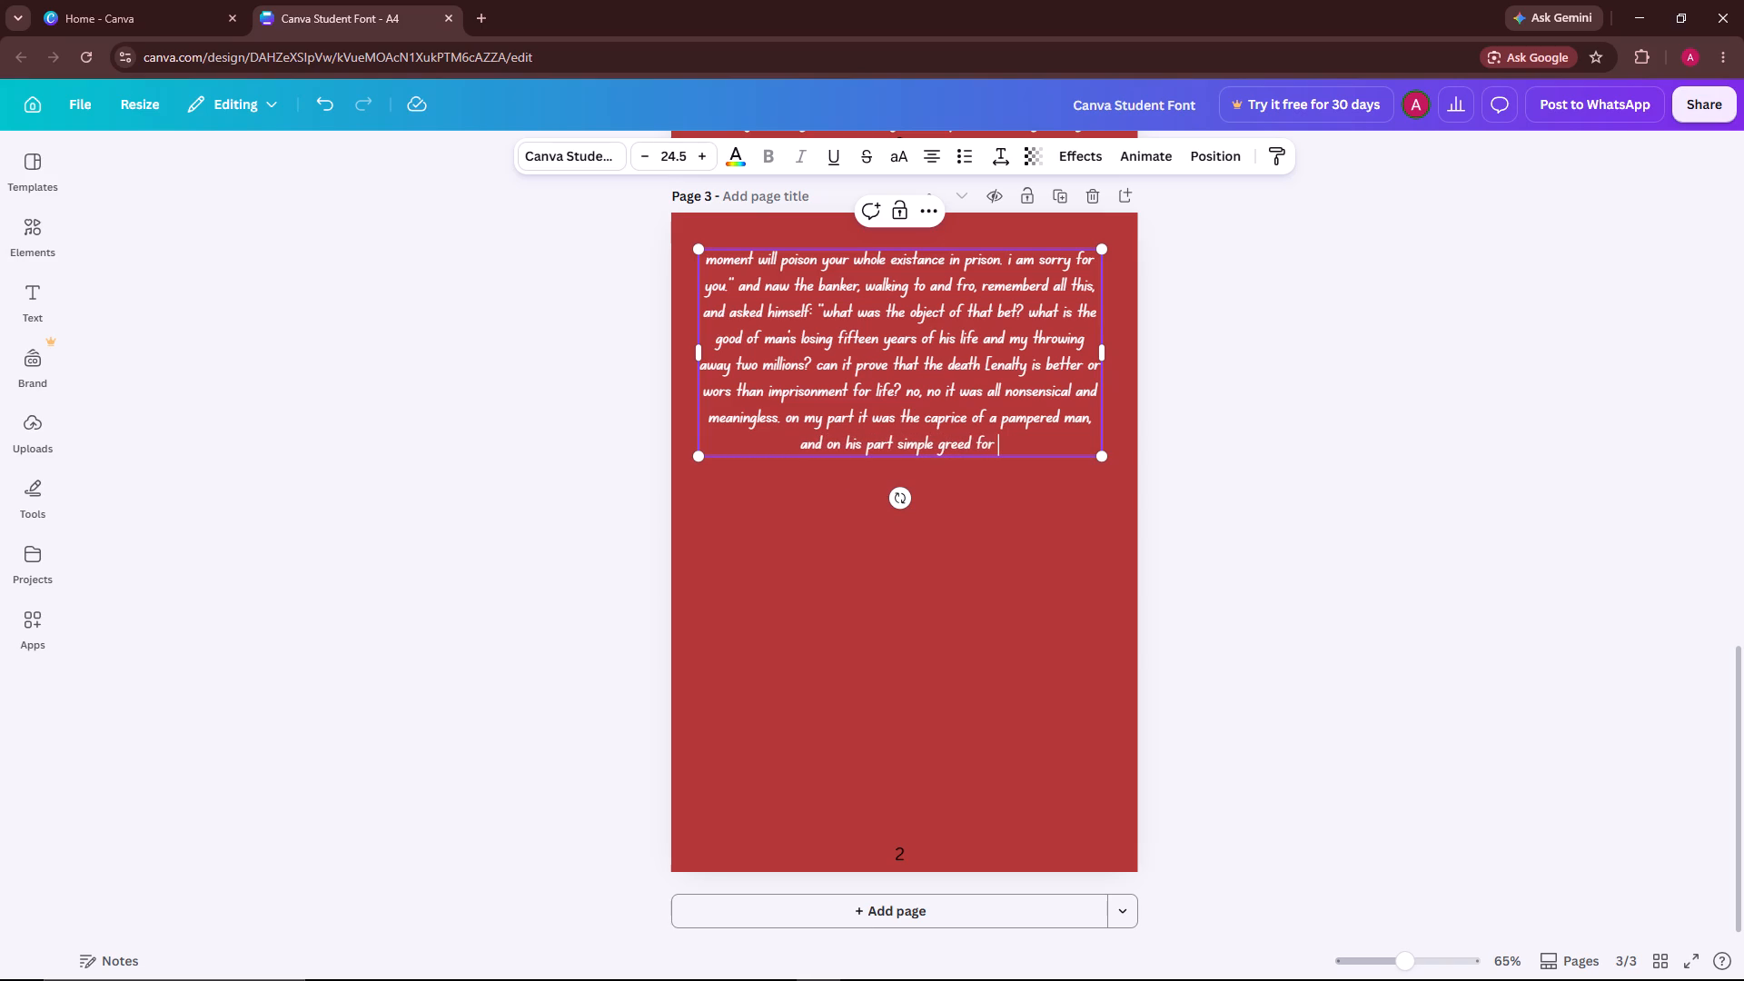
text(mon)
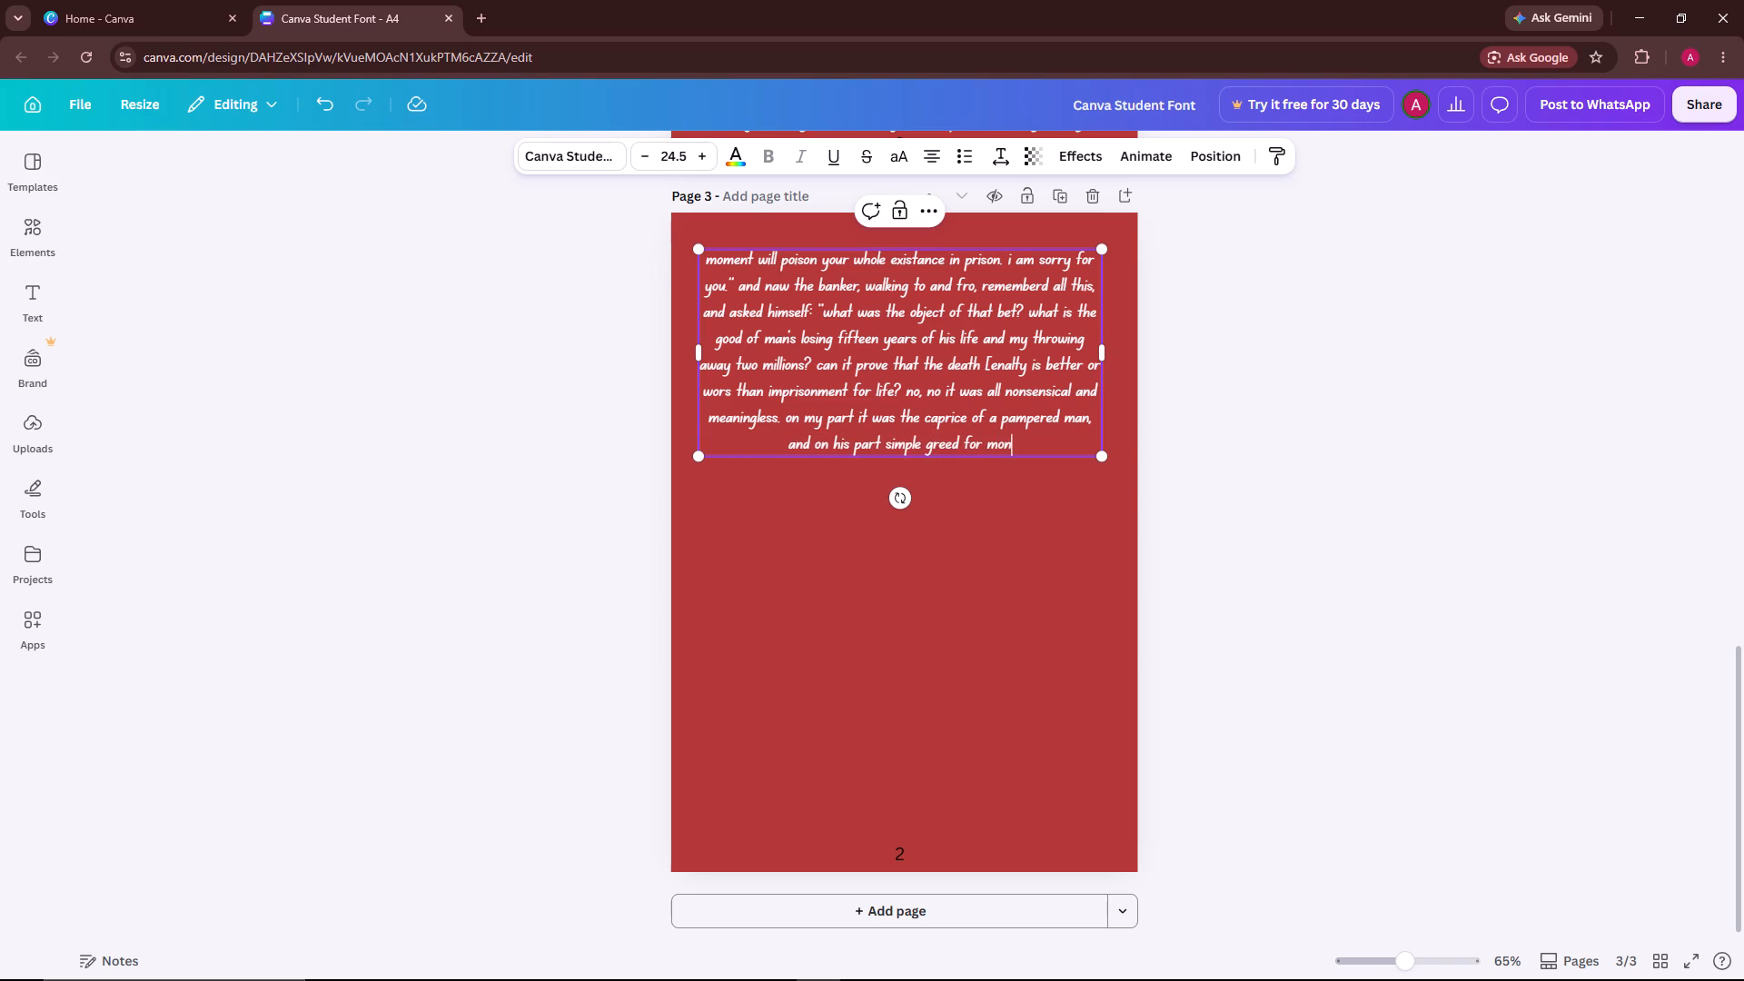
text(ey)
text(...)
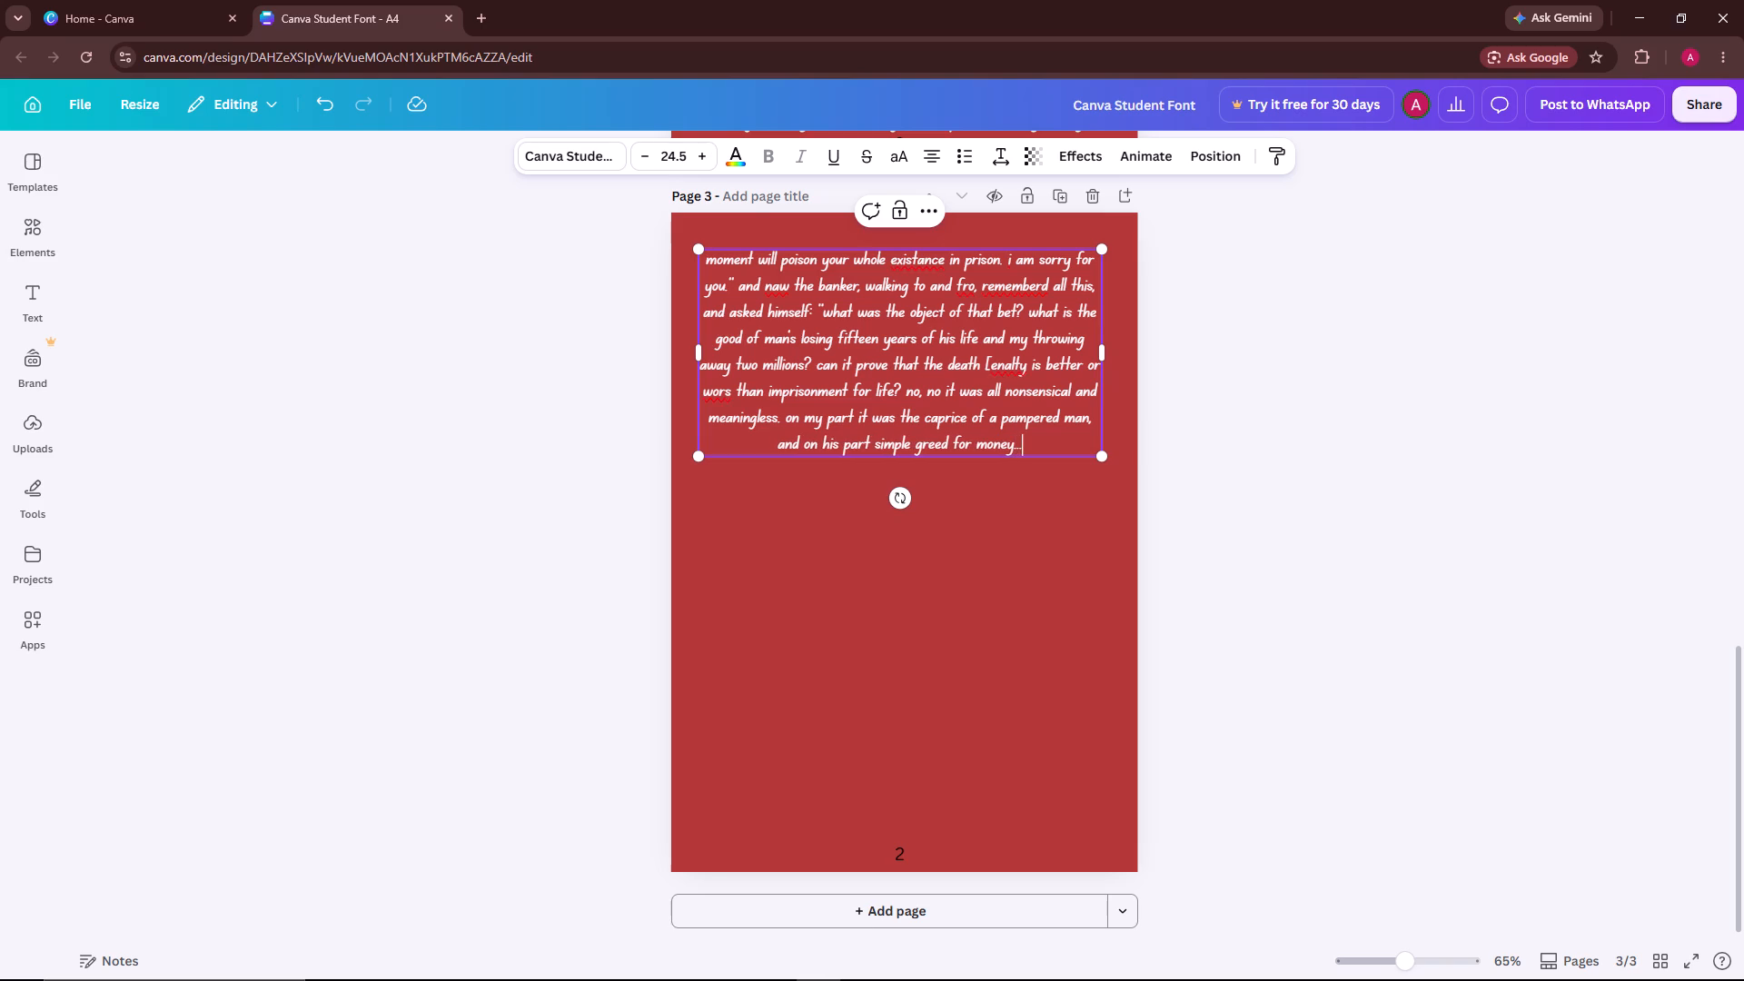
key(period)
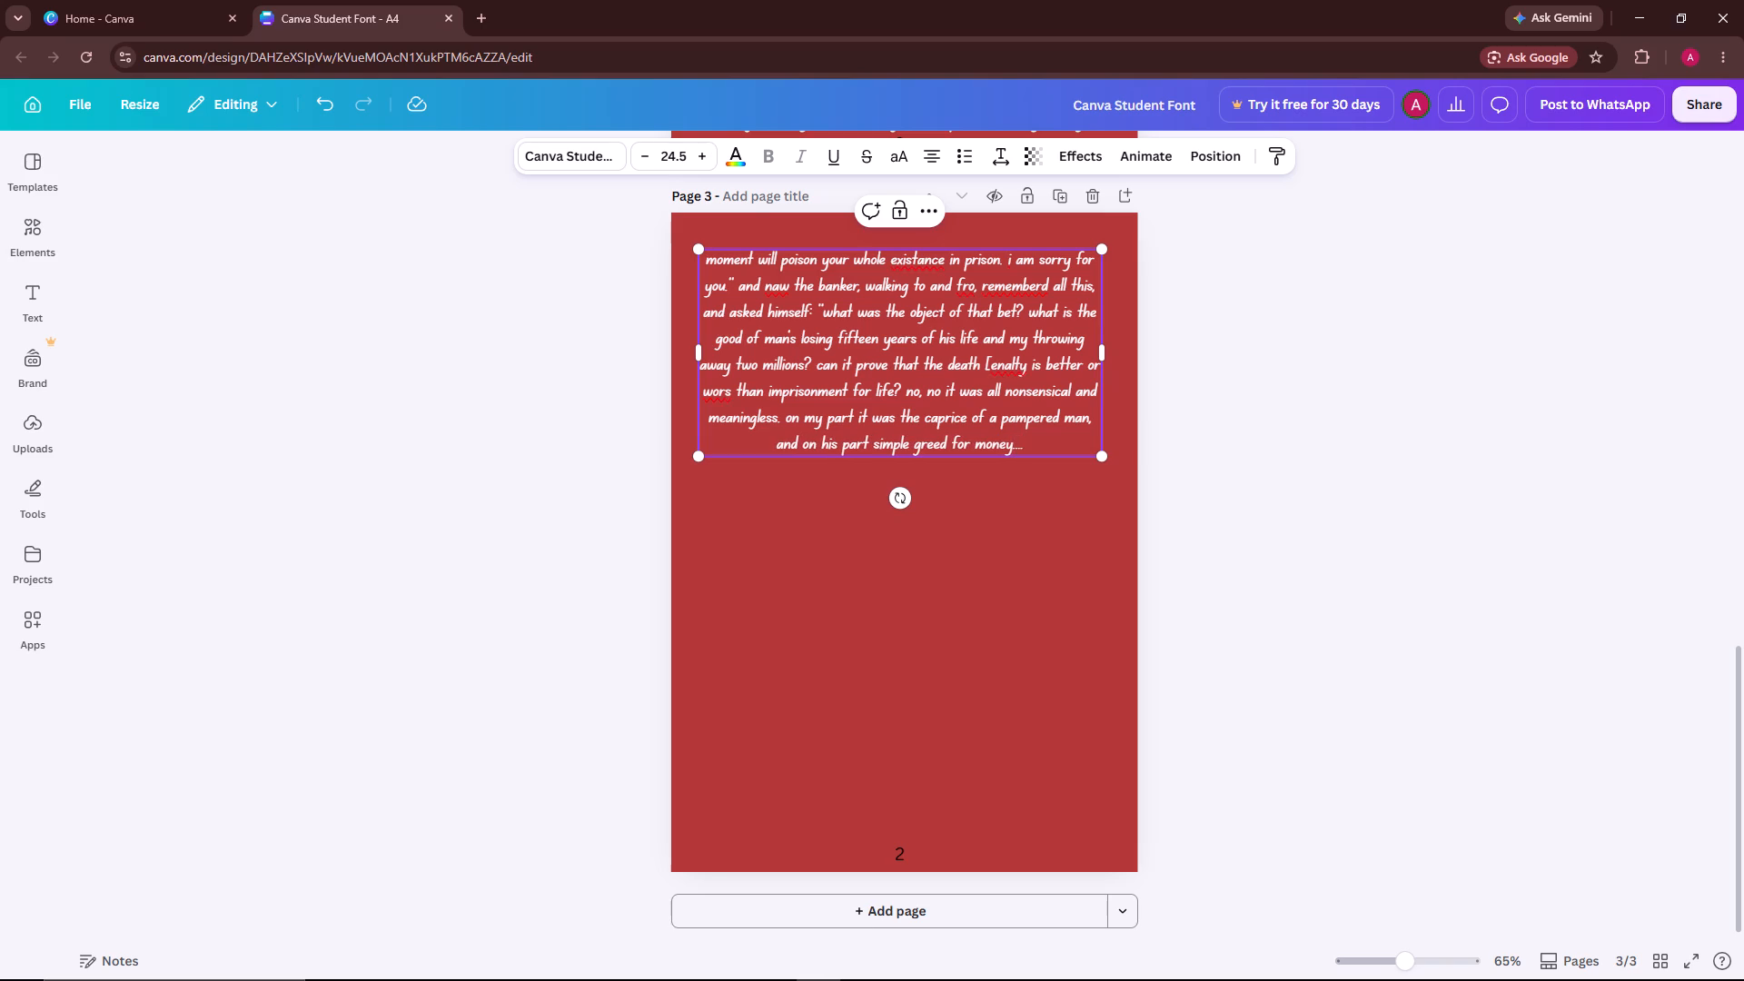
text('')
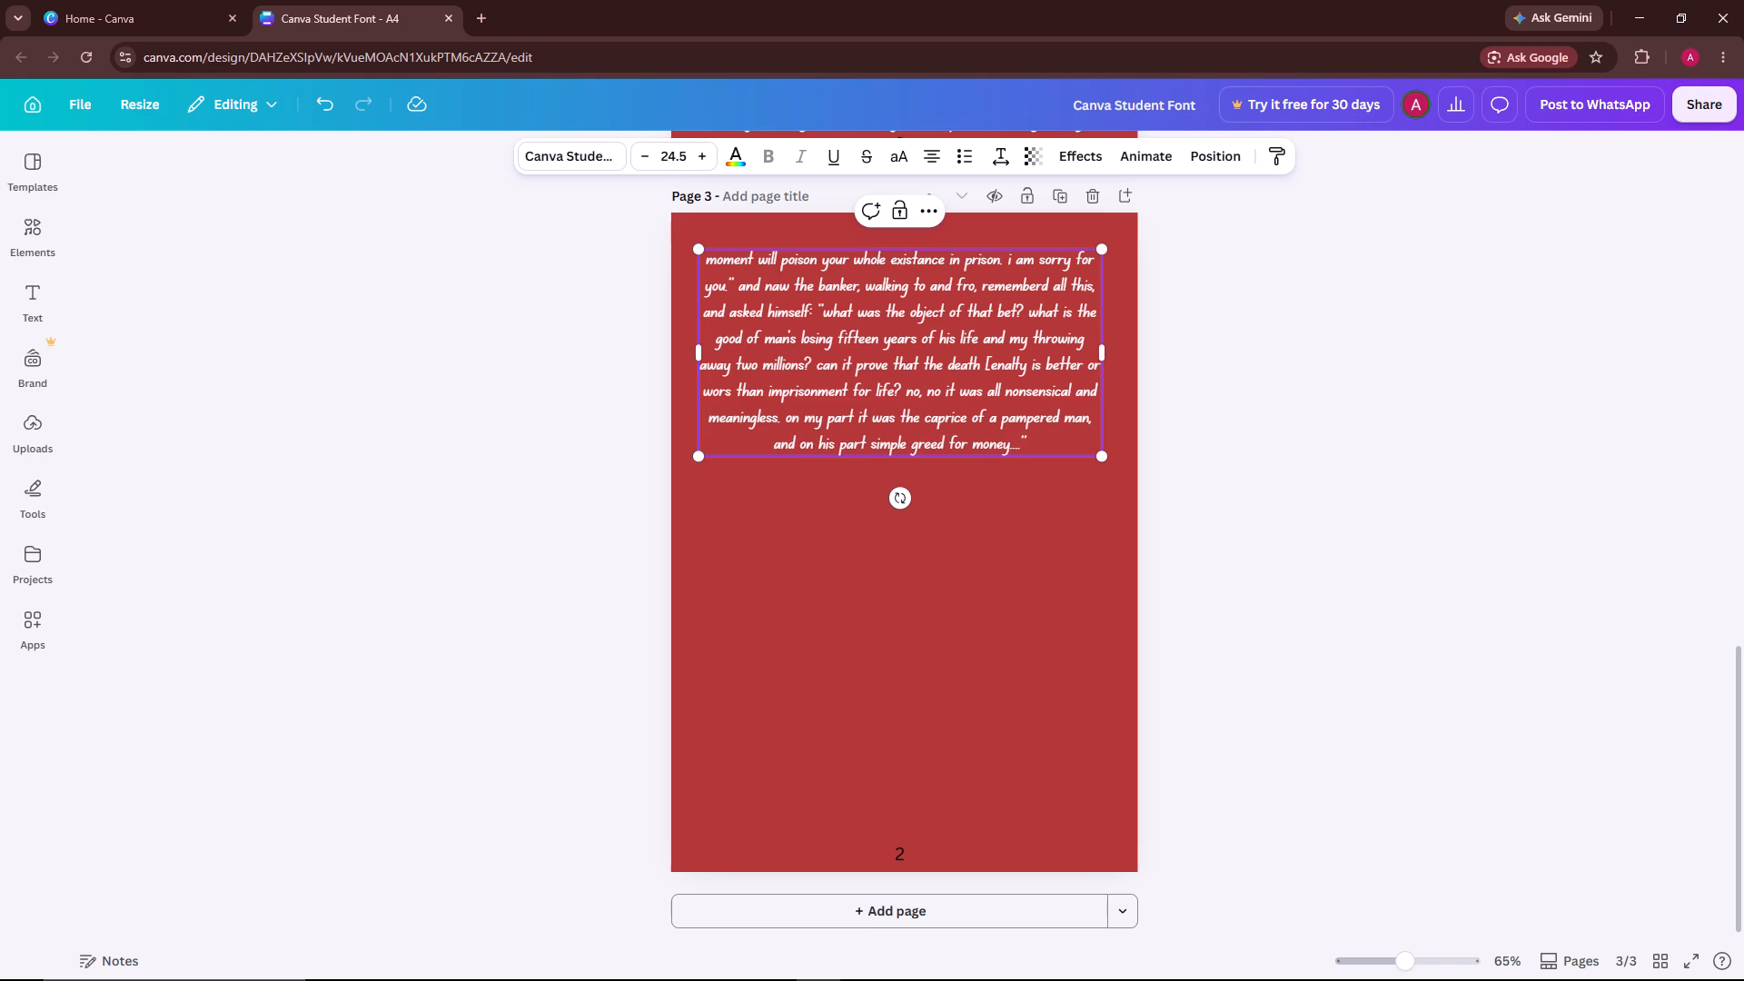
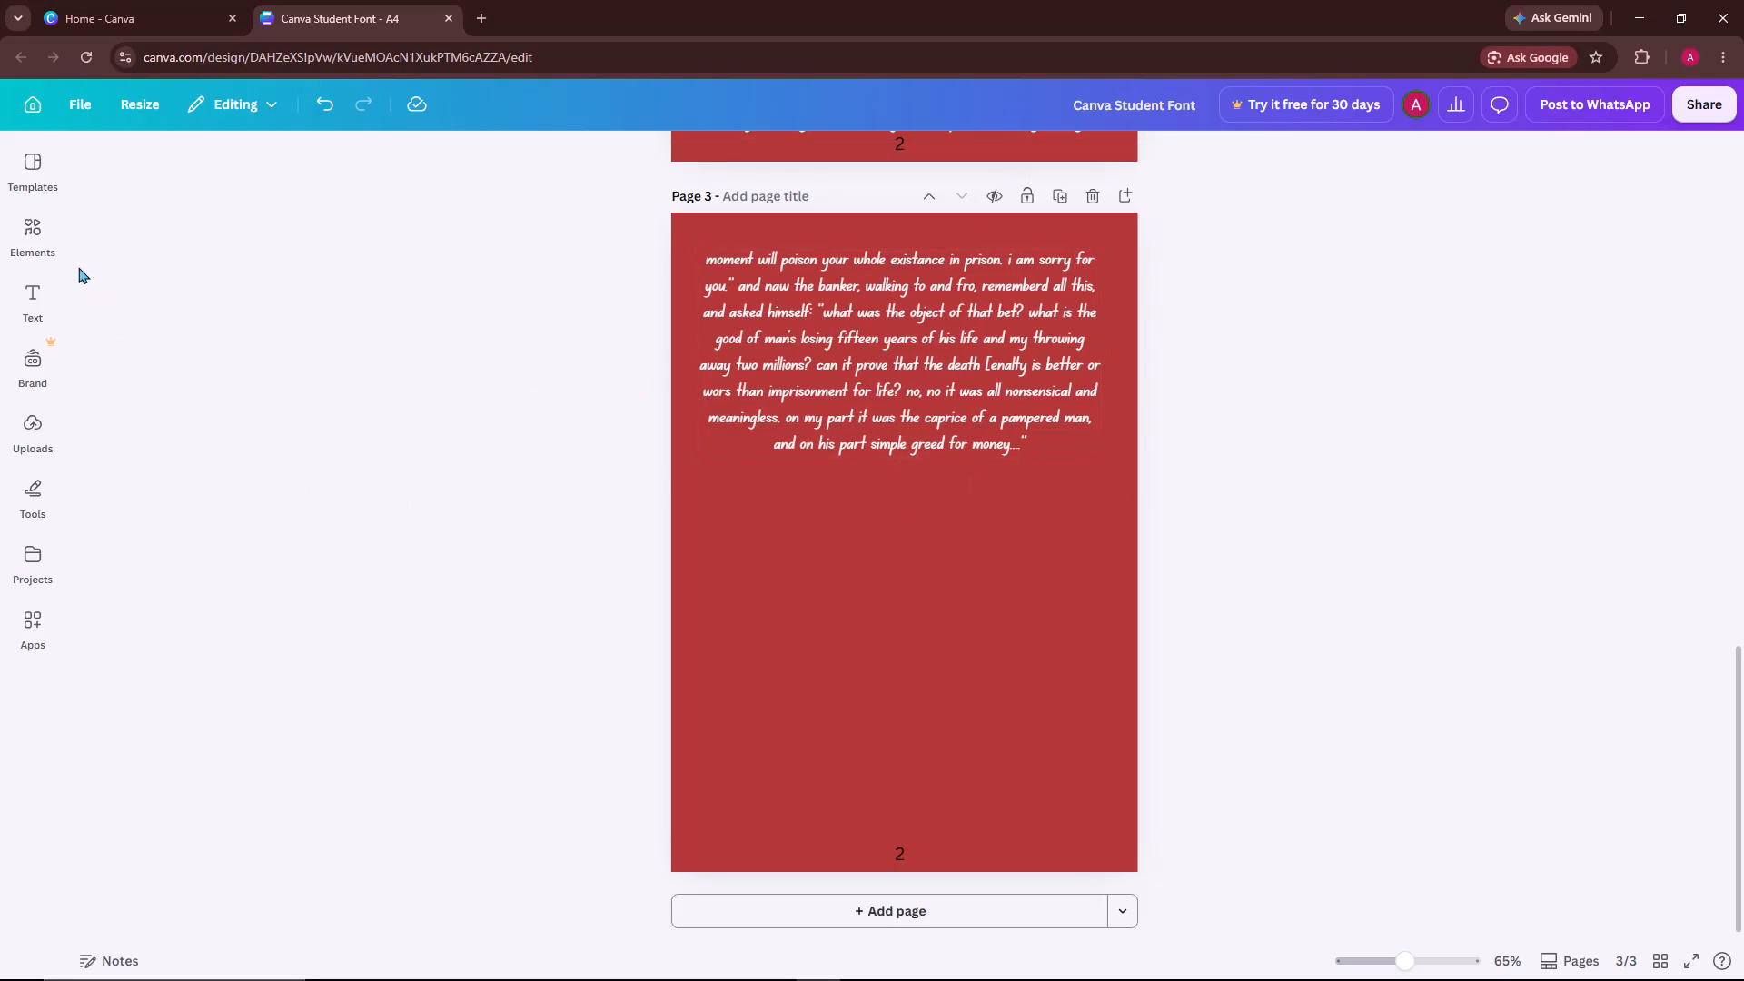
Replace the previous elements search with a search for "million pound picture".
click(44, 240)
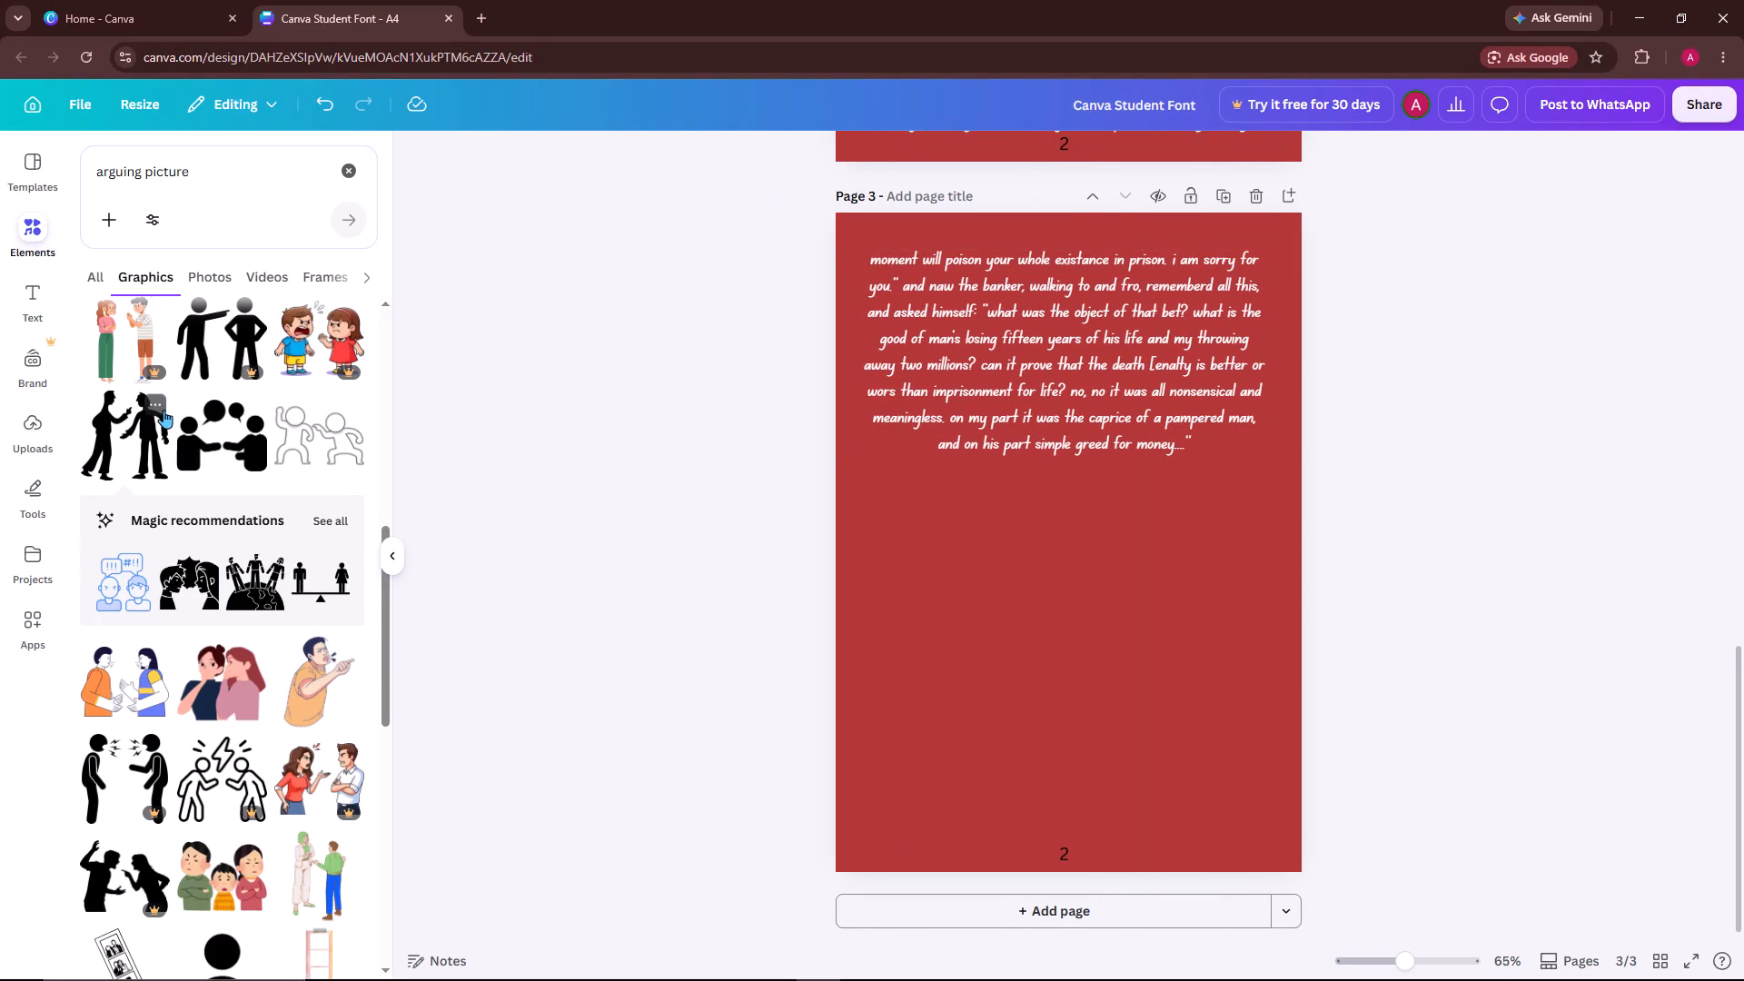
scroll(253, 454, up, 1)
scroll(173, 322, up, 4)
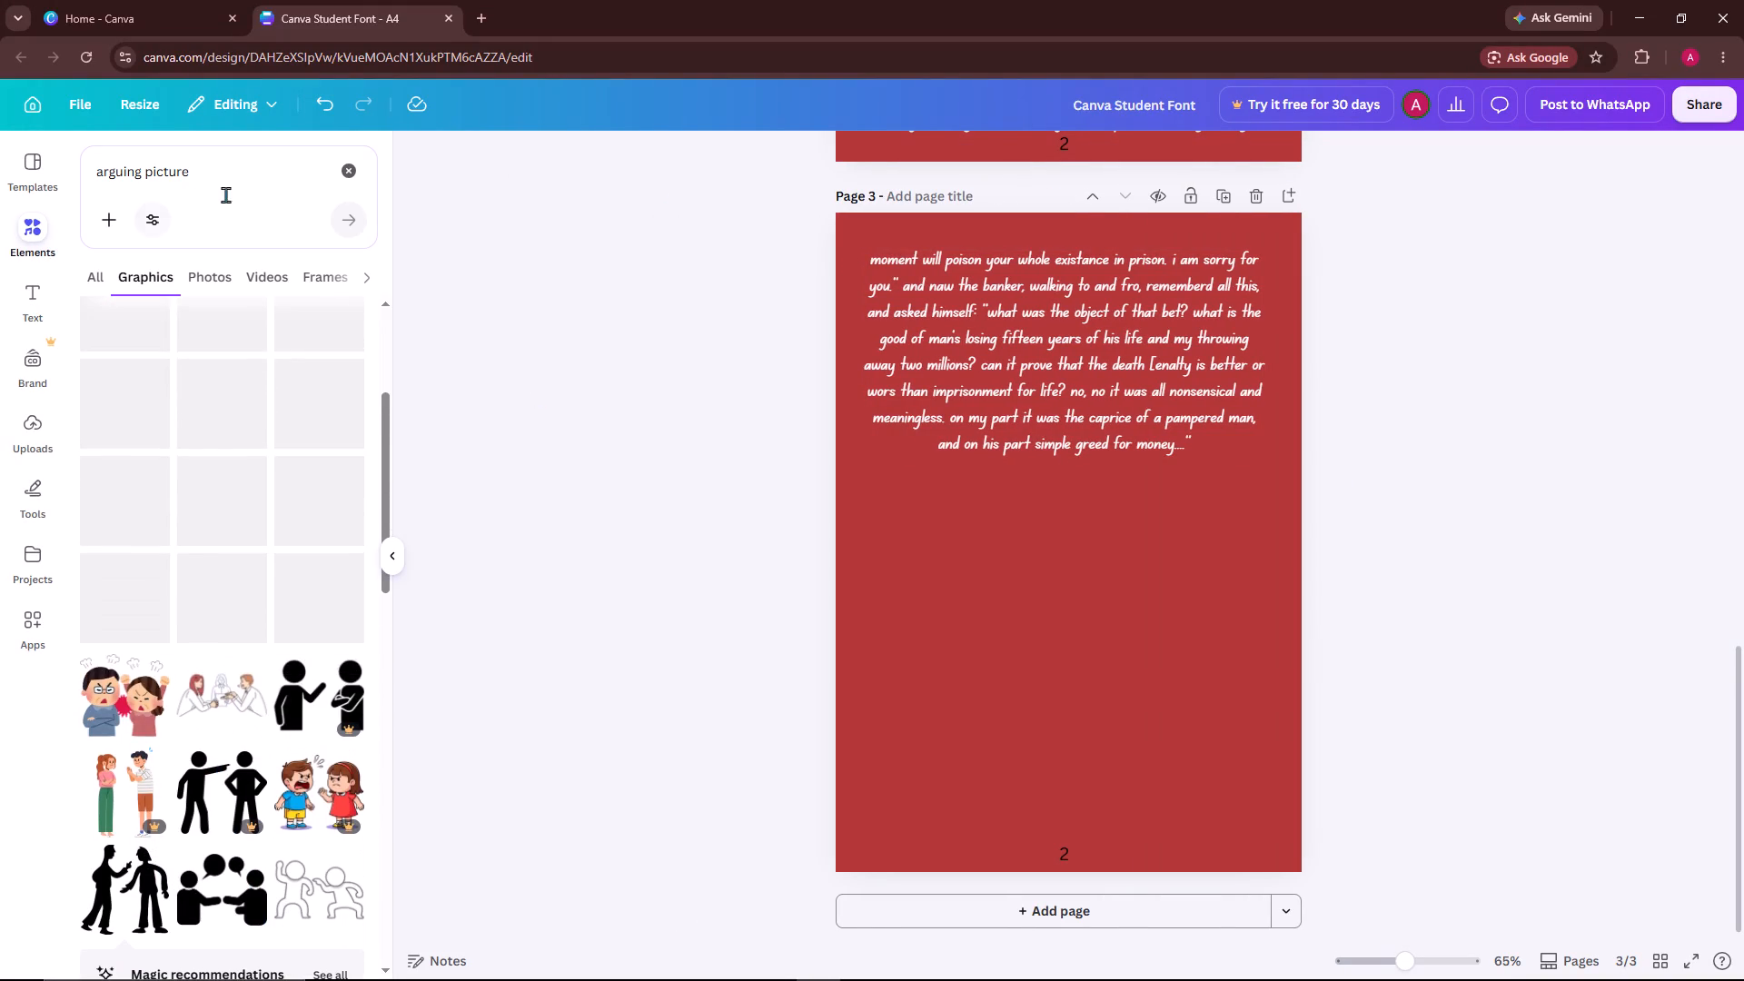
click(350, 178)
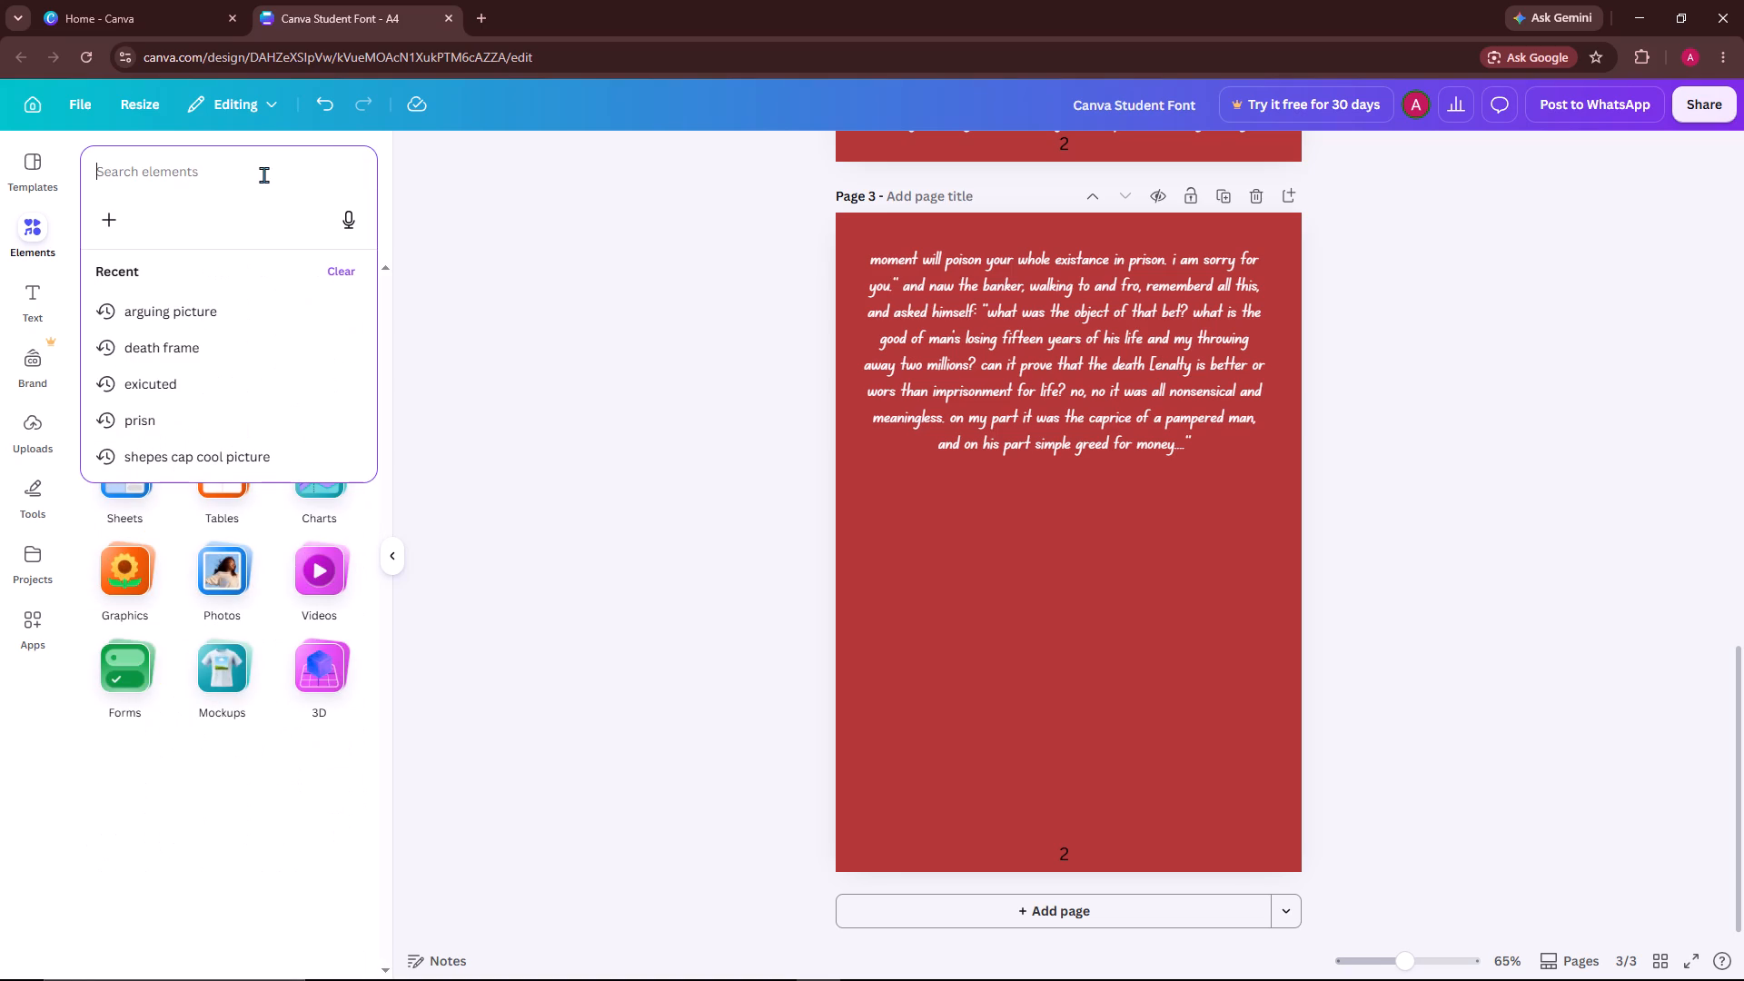
text(million poun)
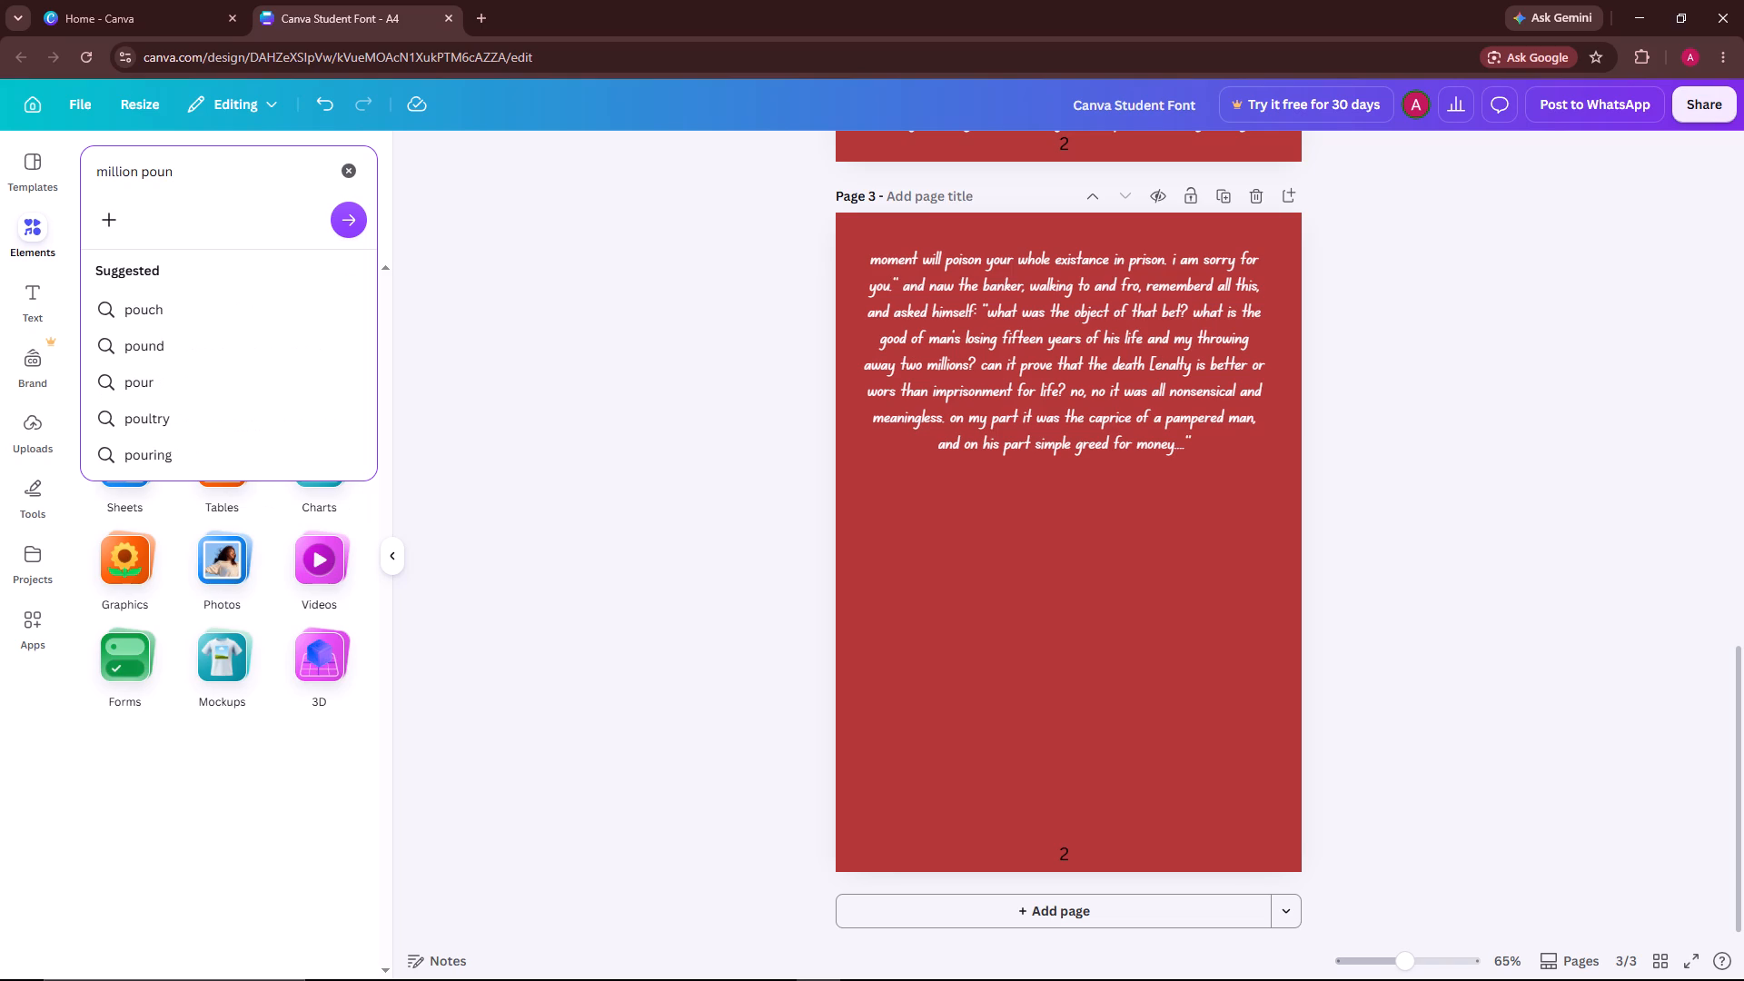
text(d)
key(space)
text(pi)
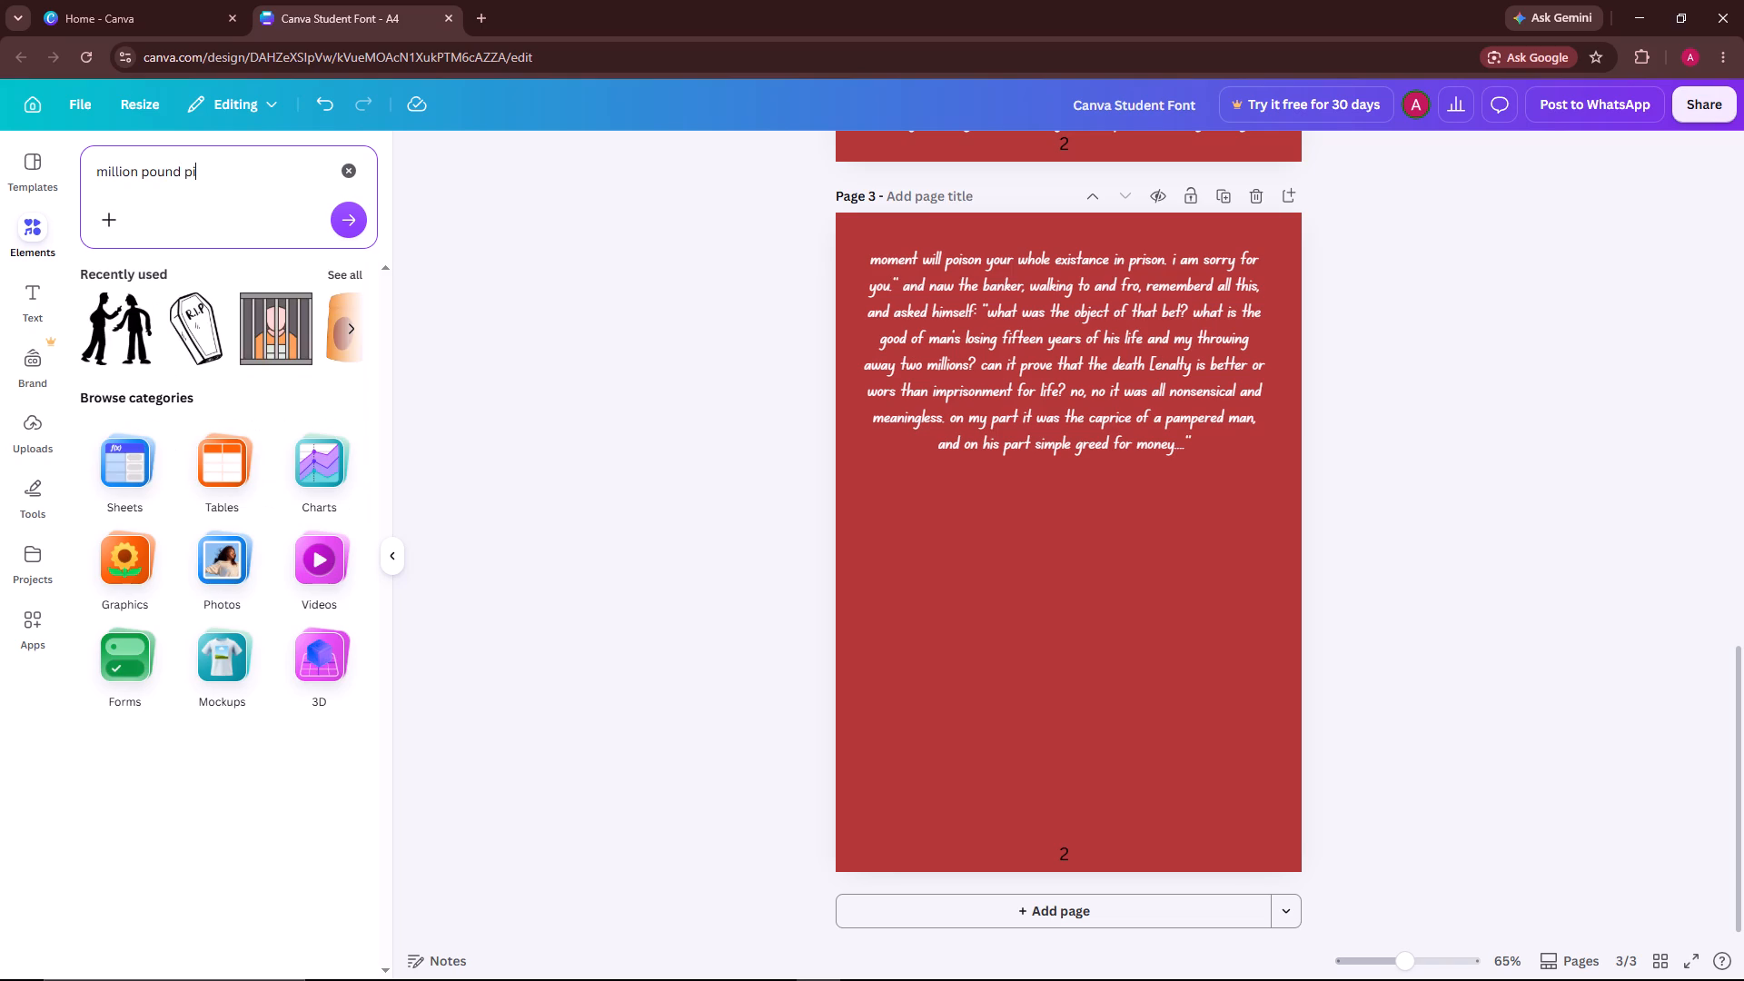
text(cture)
key(Return)
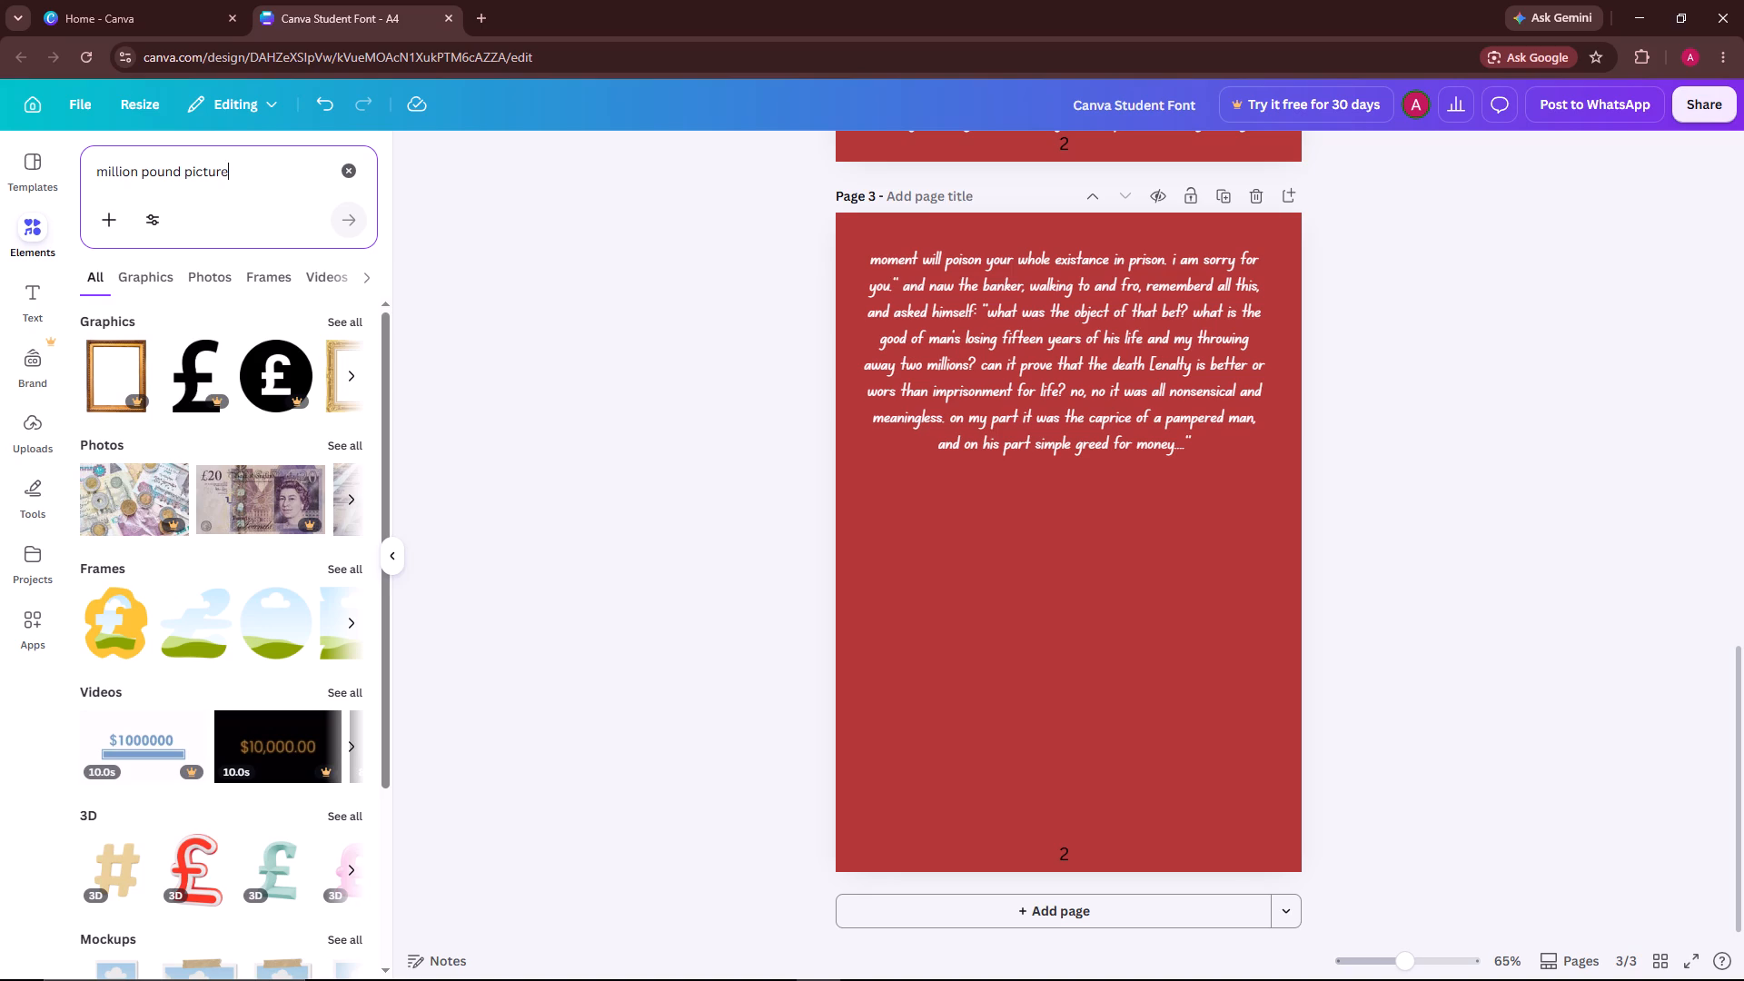
Browse the photo, frame and 3D results for a picture of pound money that suits page 3.
scroll(162, 273, down, 4)
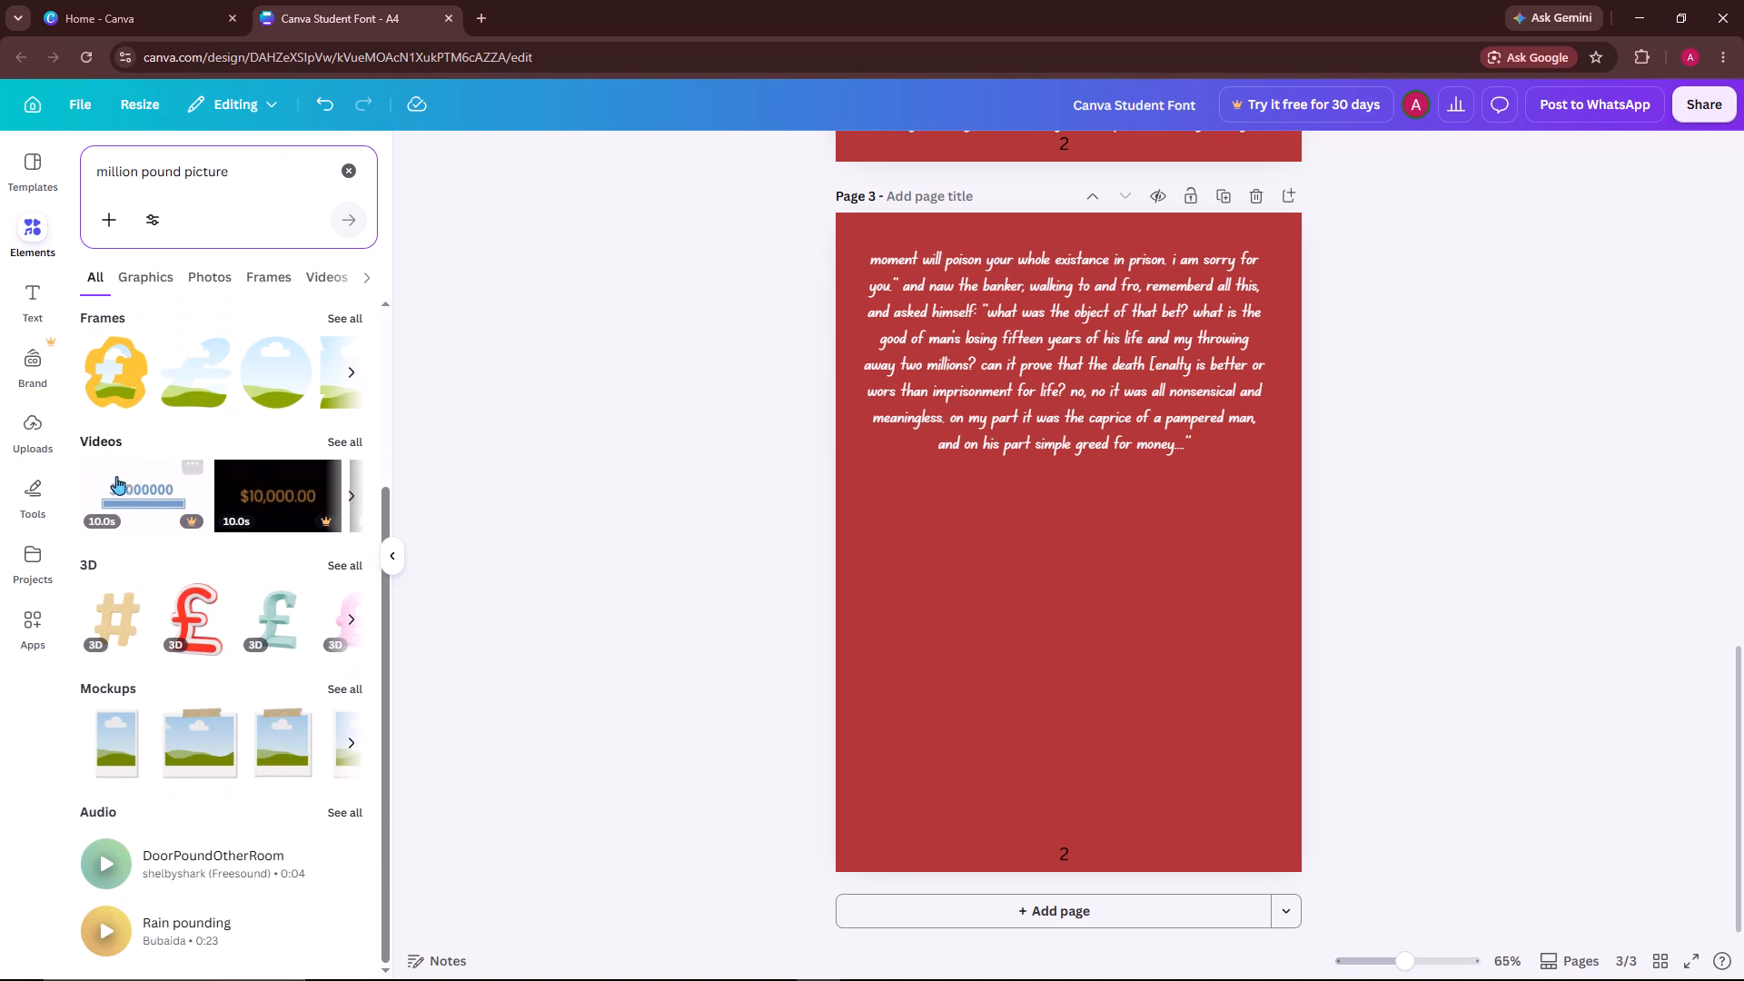
scroll(123, 494, down, 2)
scroll(125, 504, up, 7)
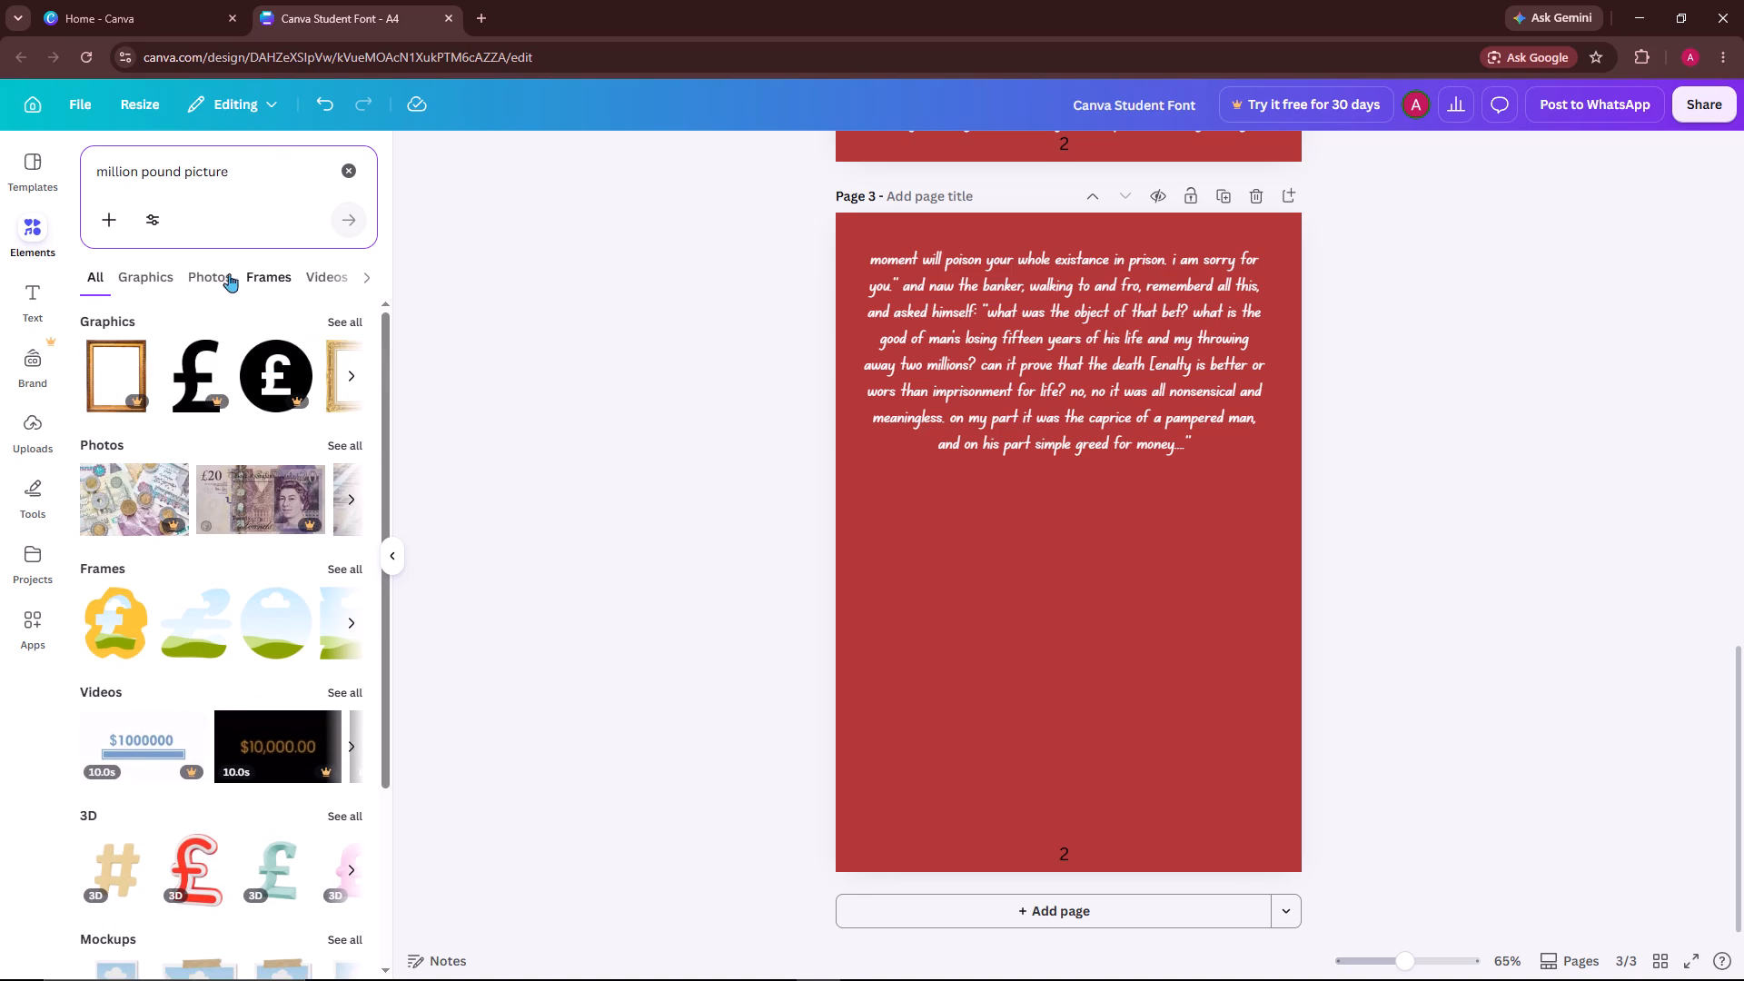
click(142, 276)
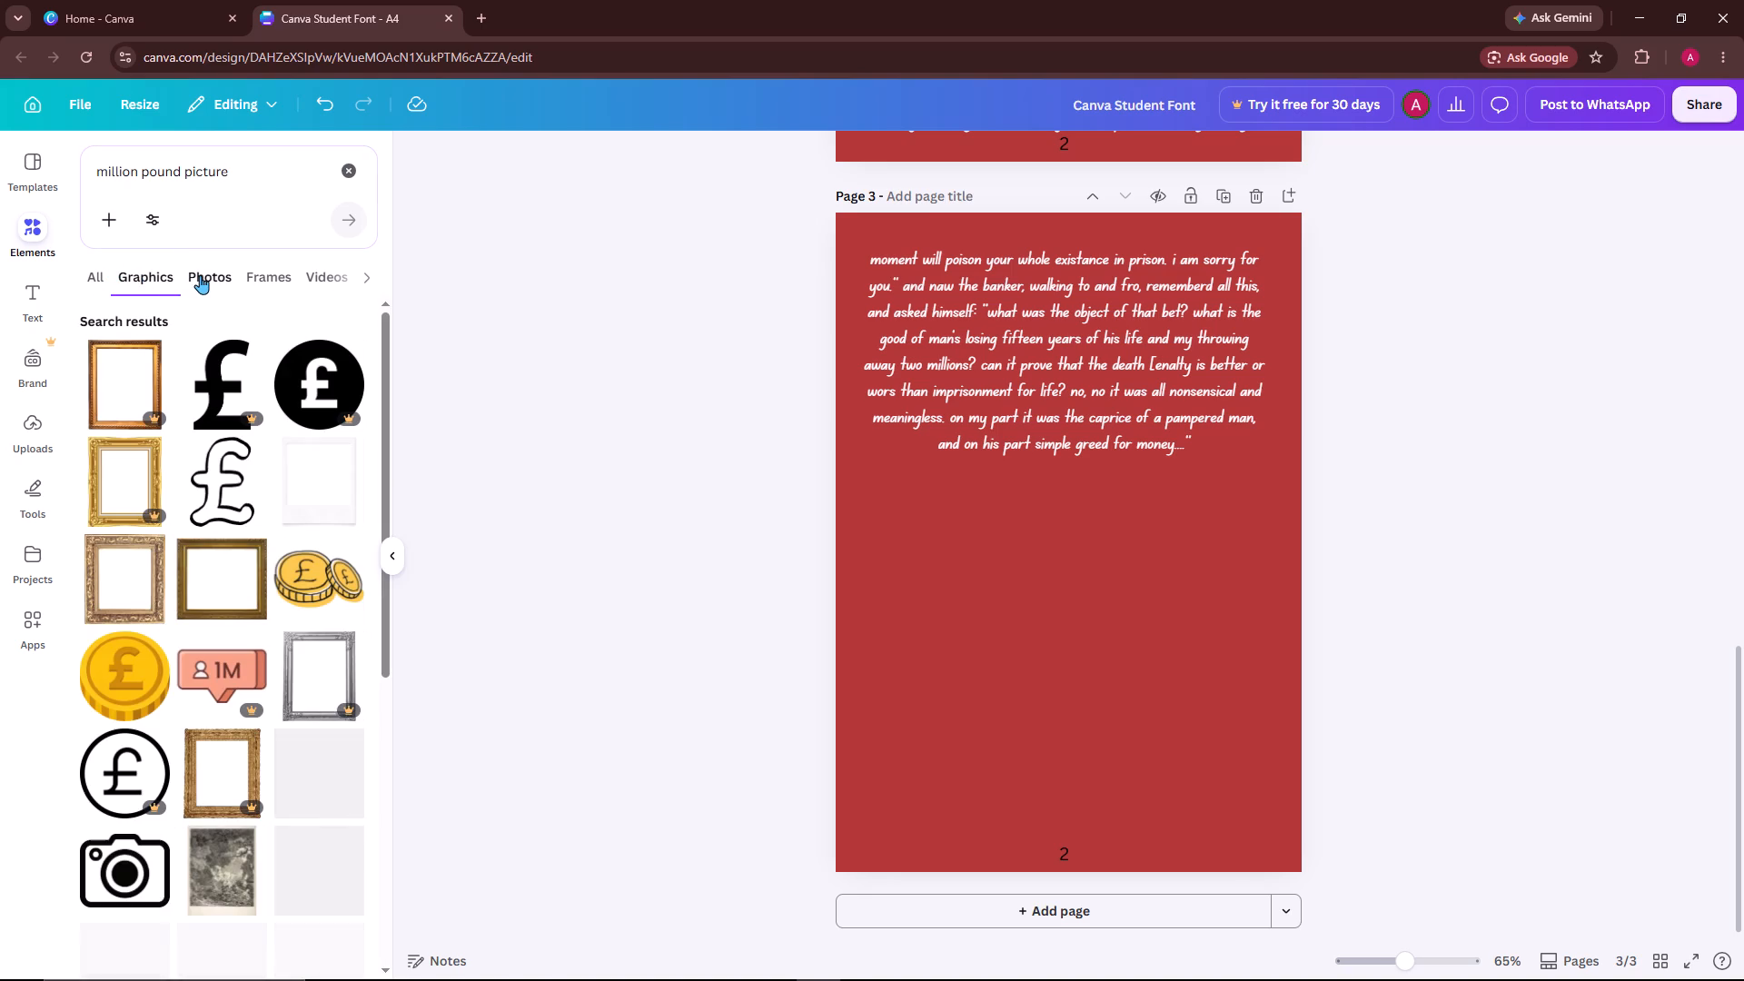
click(200, 275)
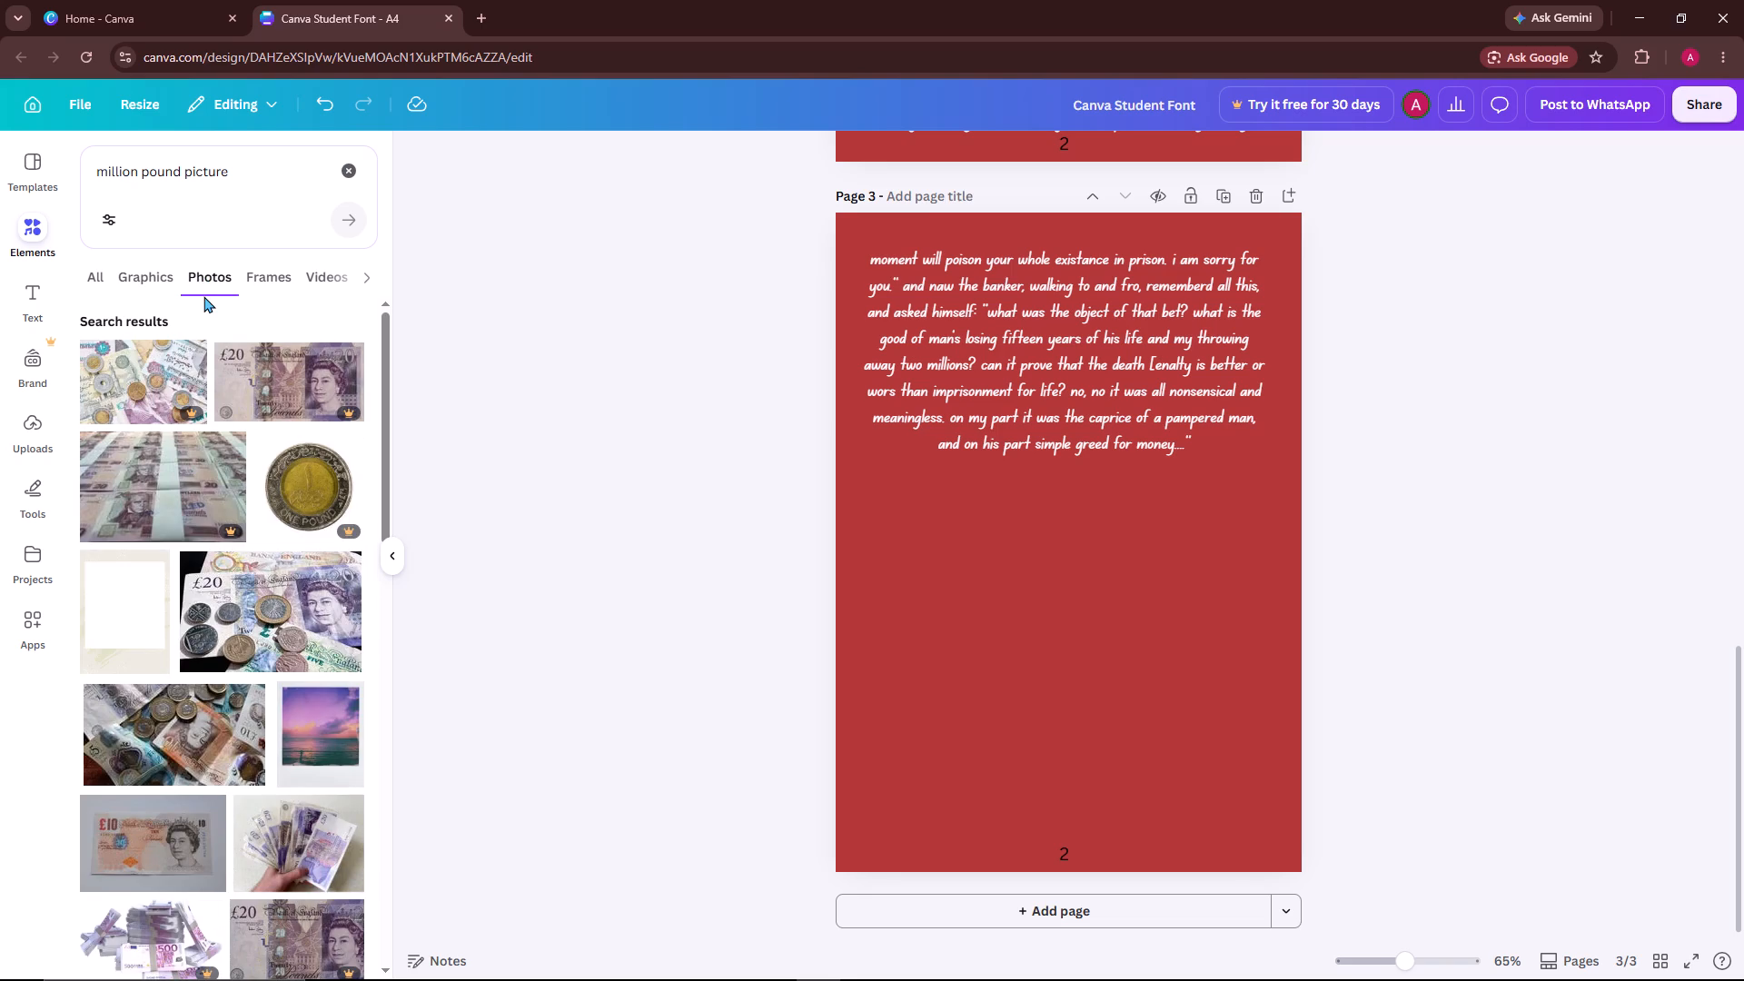
scroll(242, 406, down, 3)
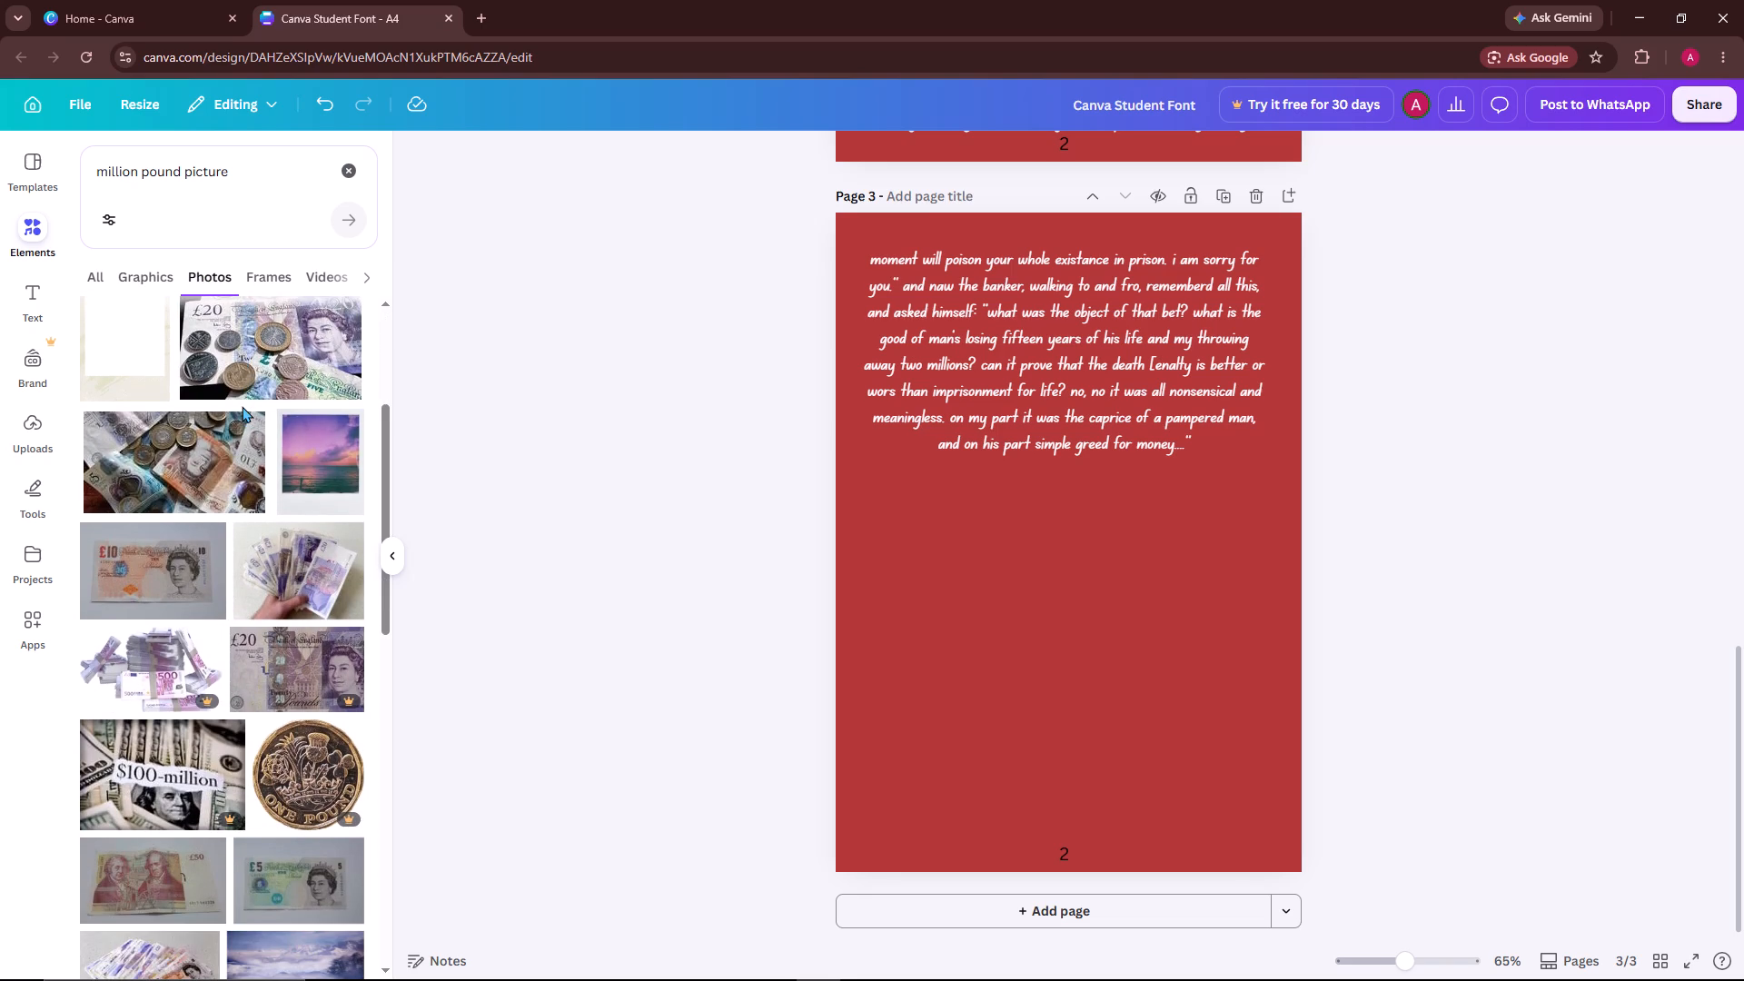
scroll(242, 406, up, 4)
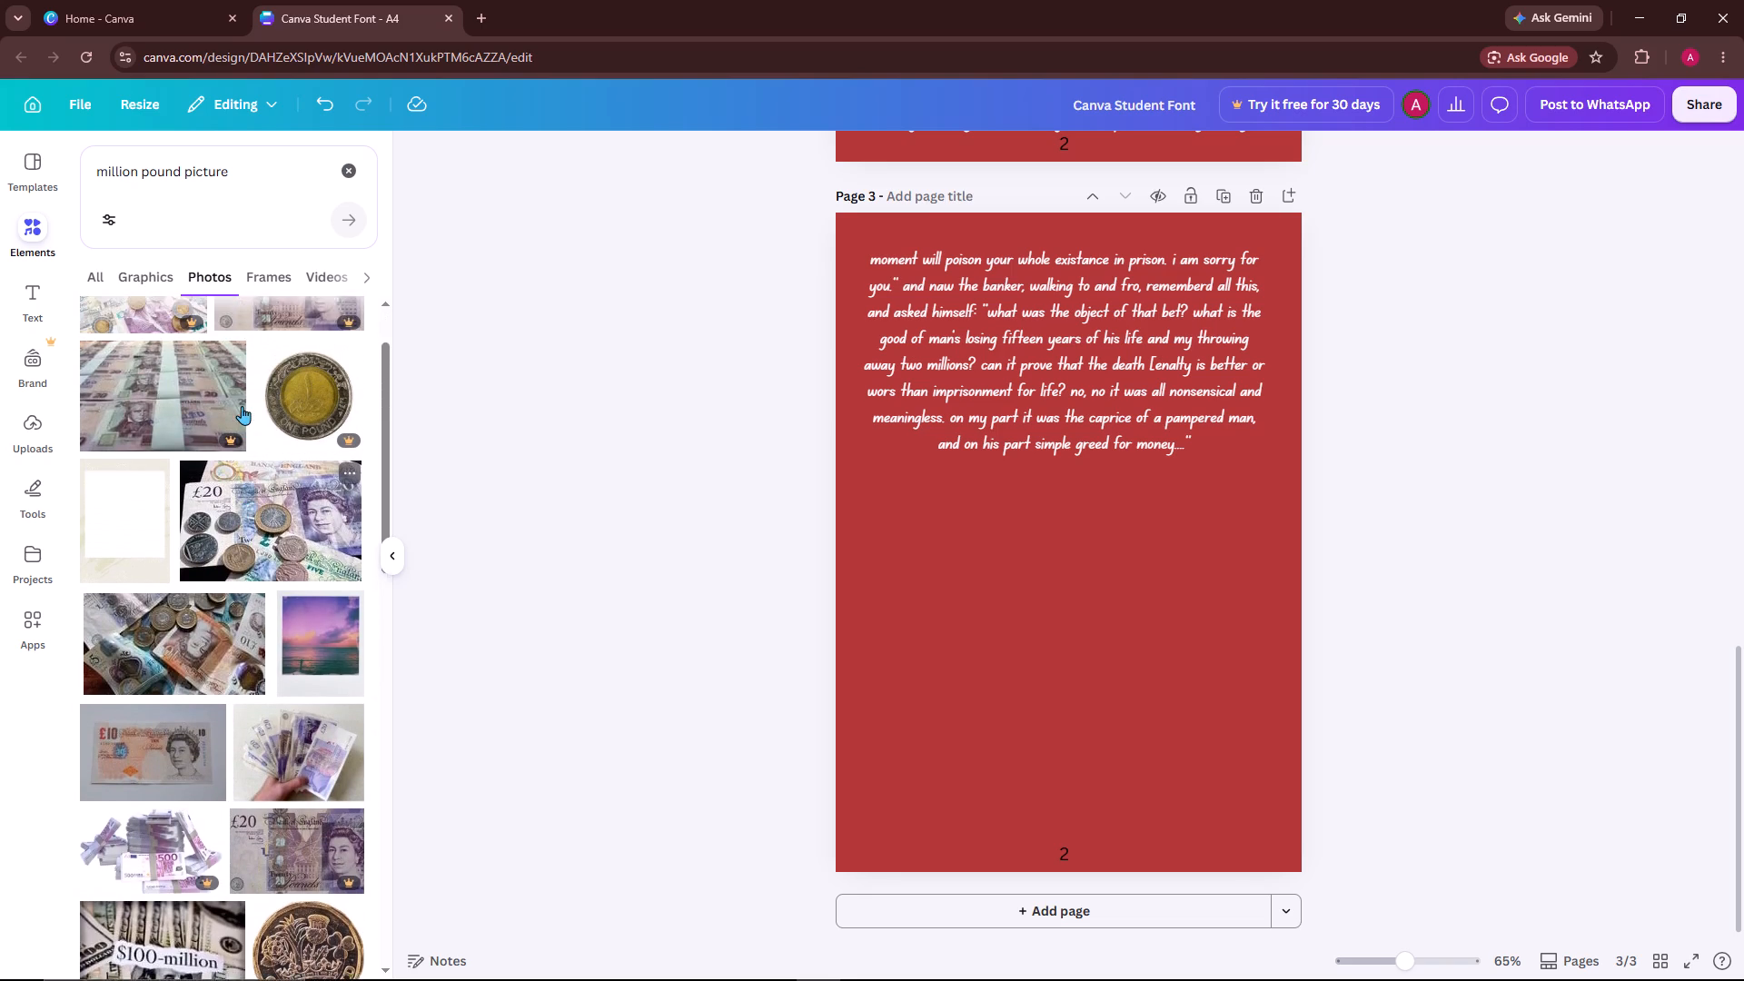
scroll(242, 406, up, 4)
click(259, 289)
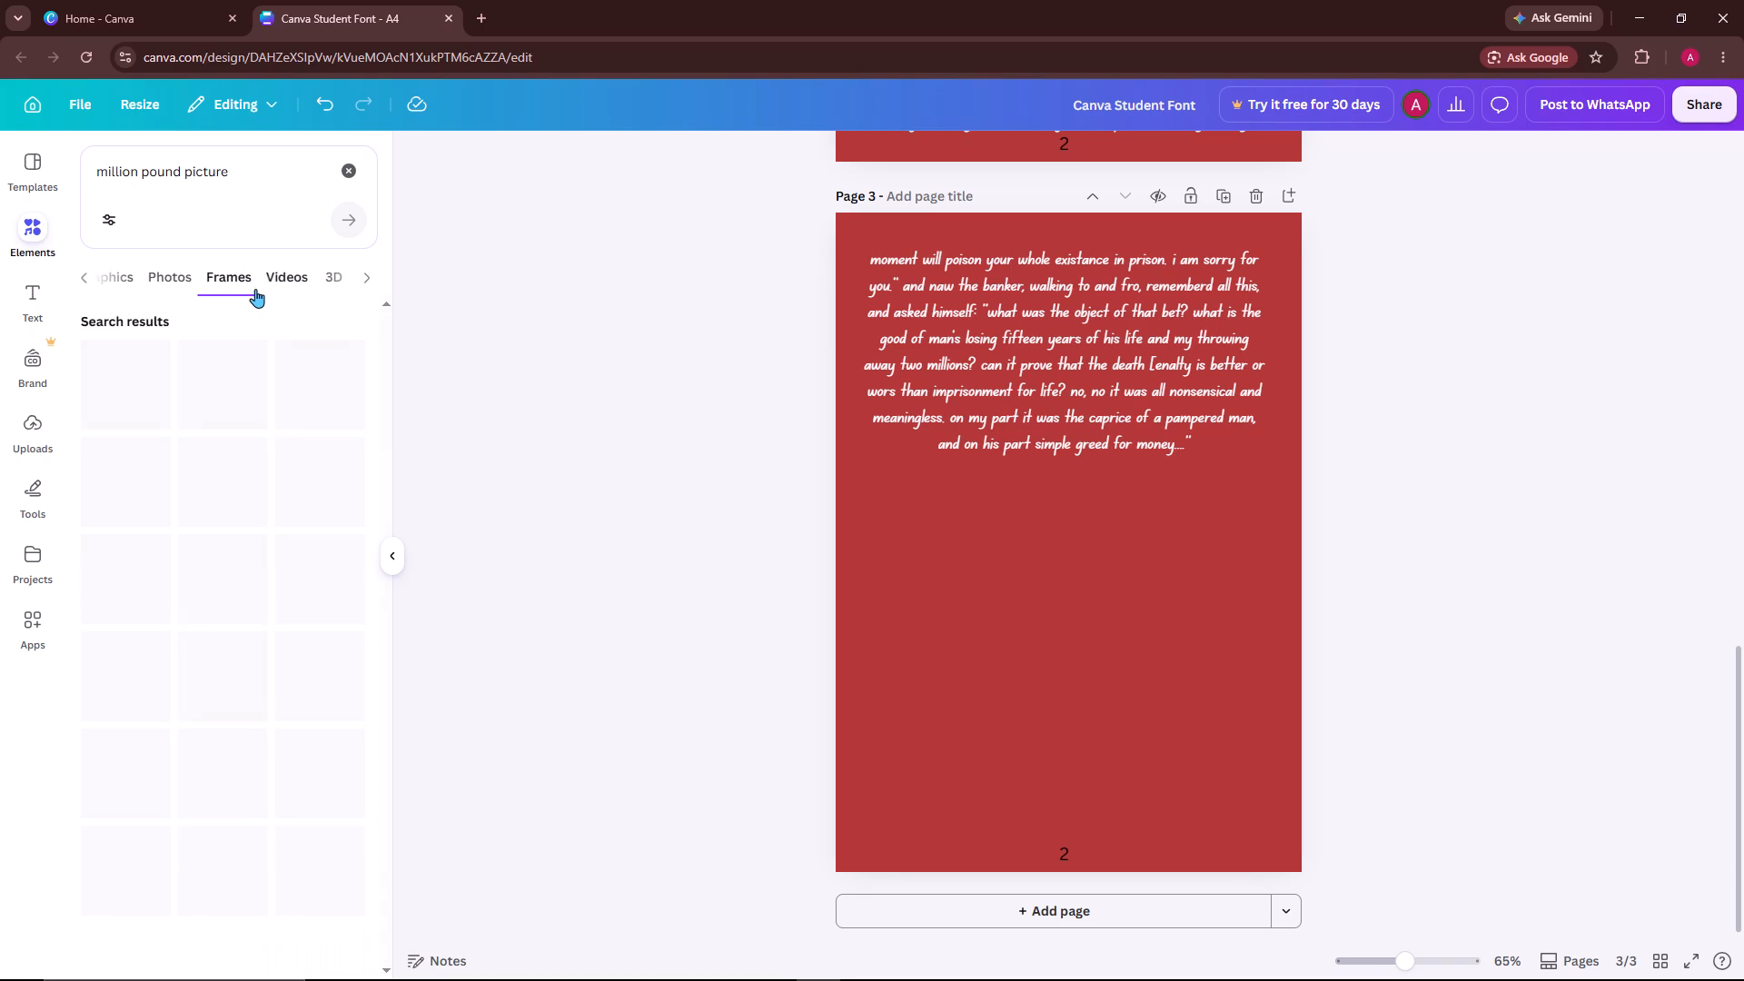
click(317, 270)
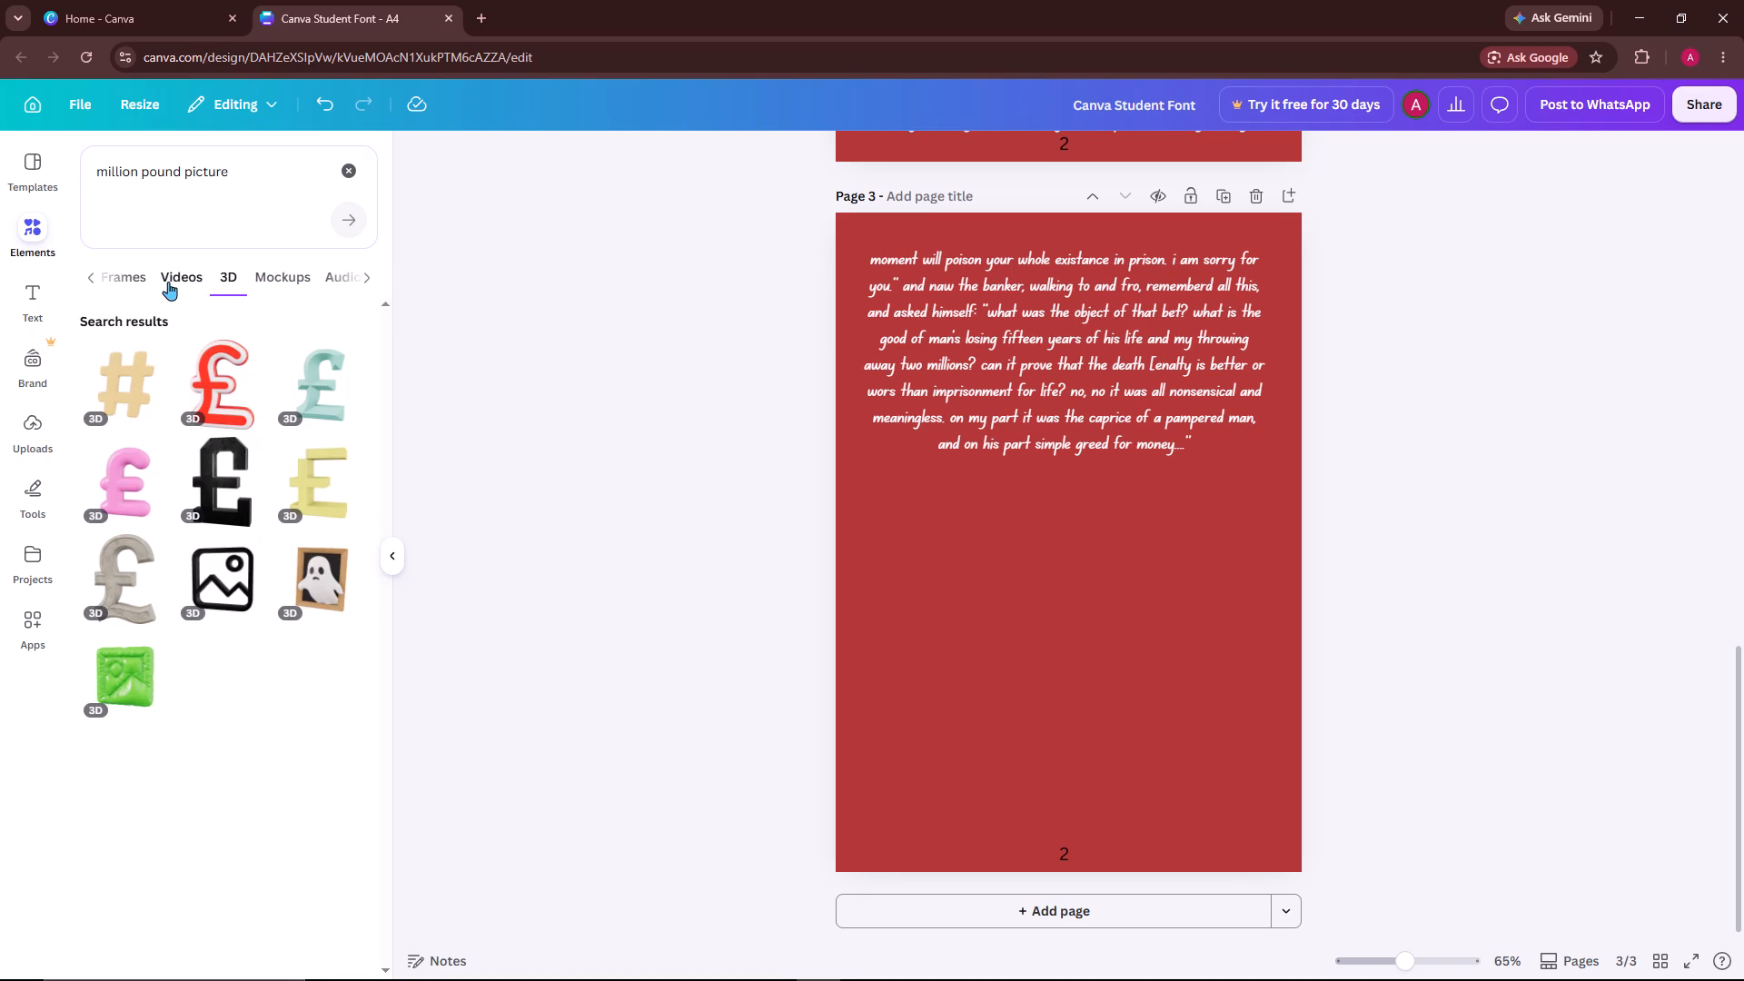
click(168, 282)
click(149, 282)
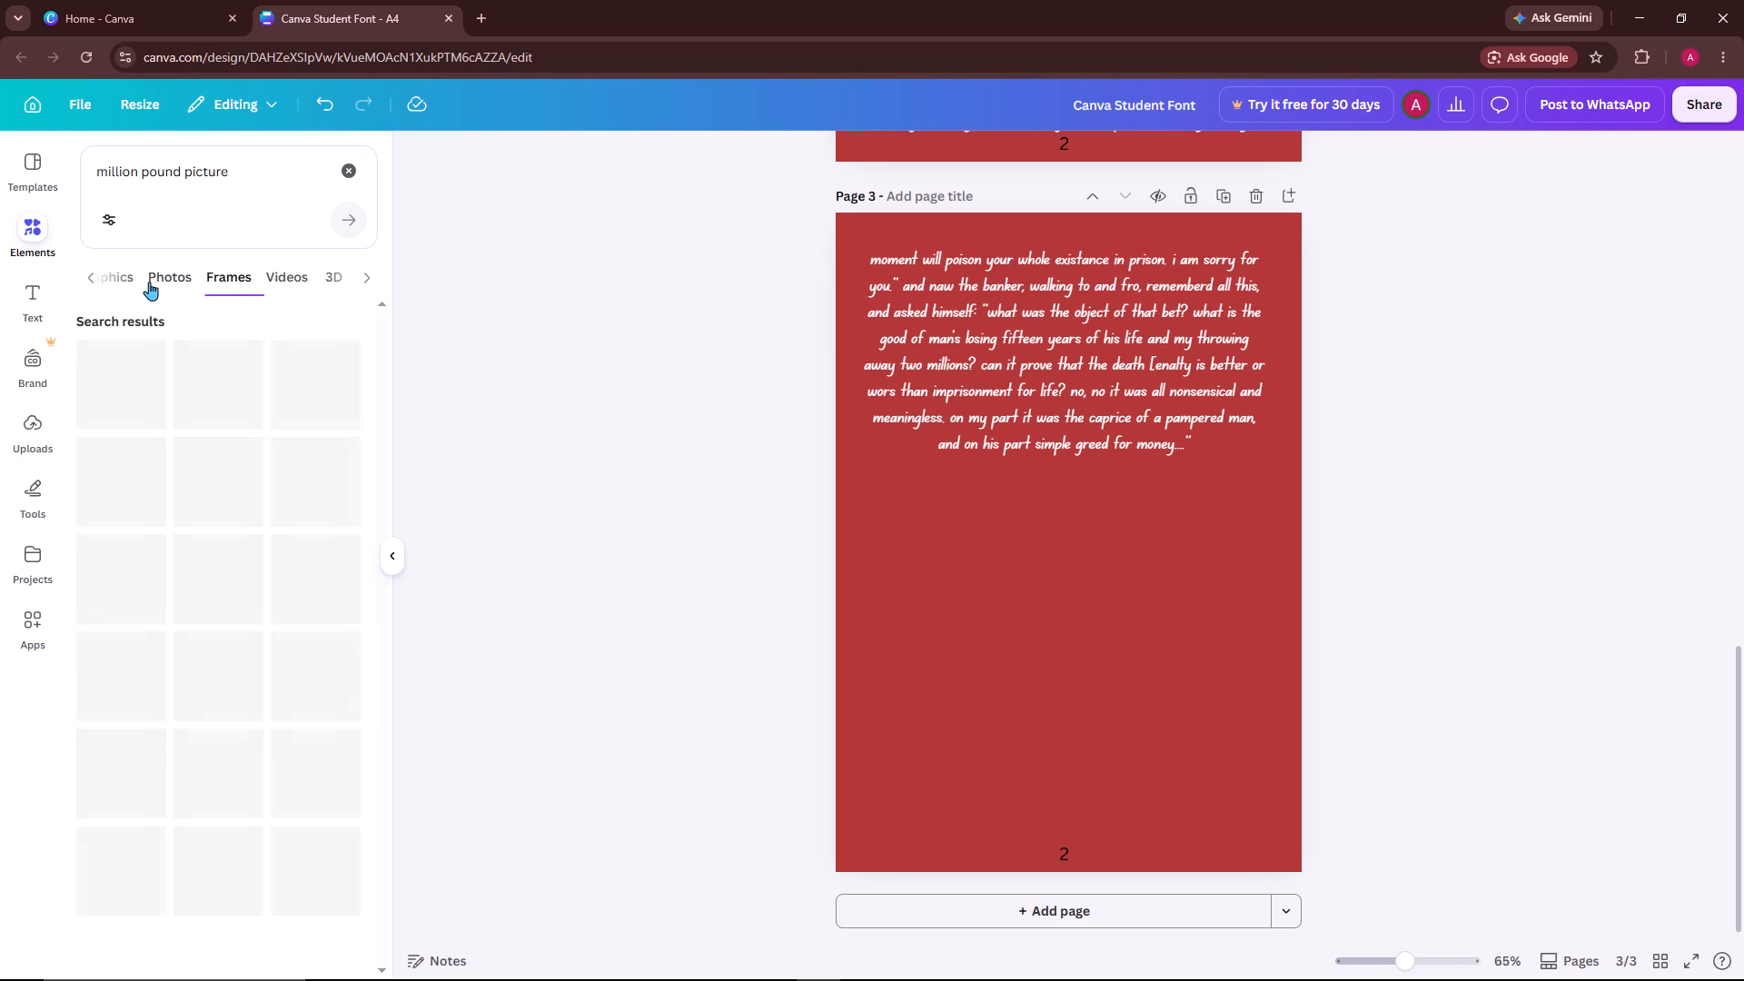
scroll(177, 343, up, 2)
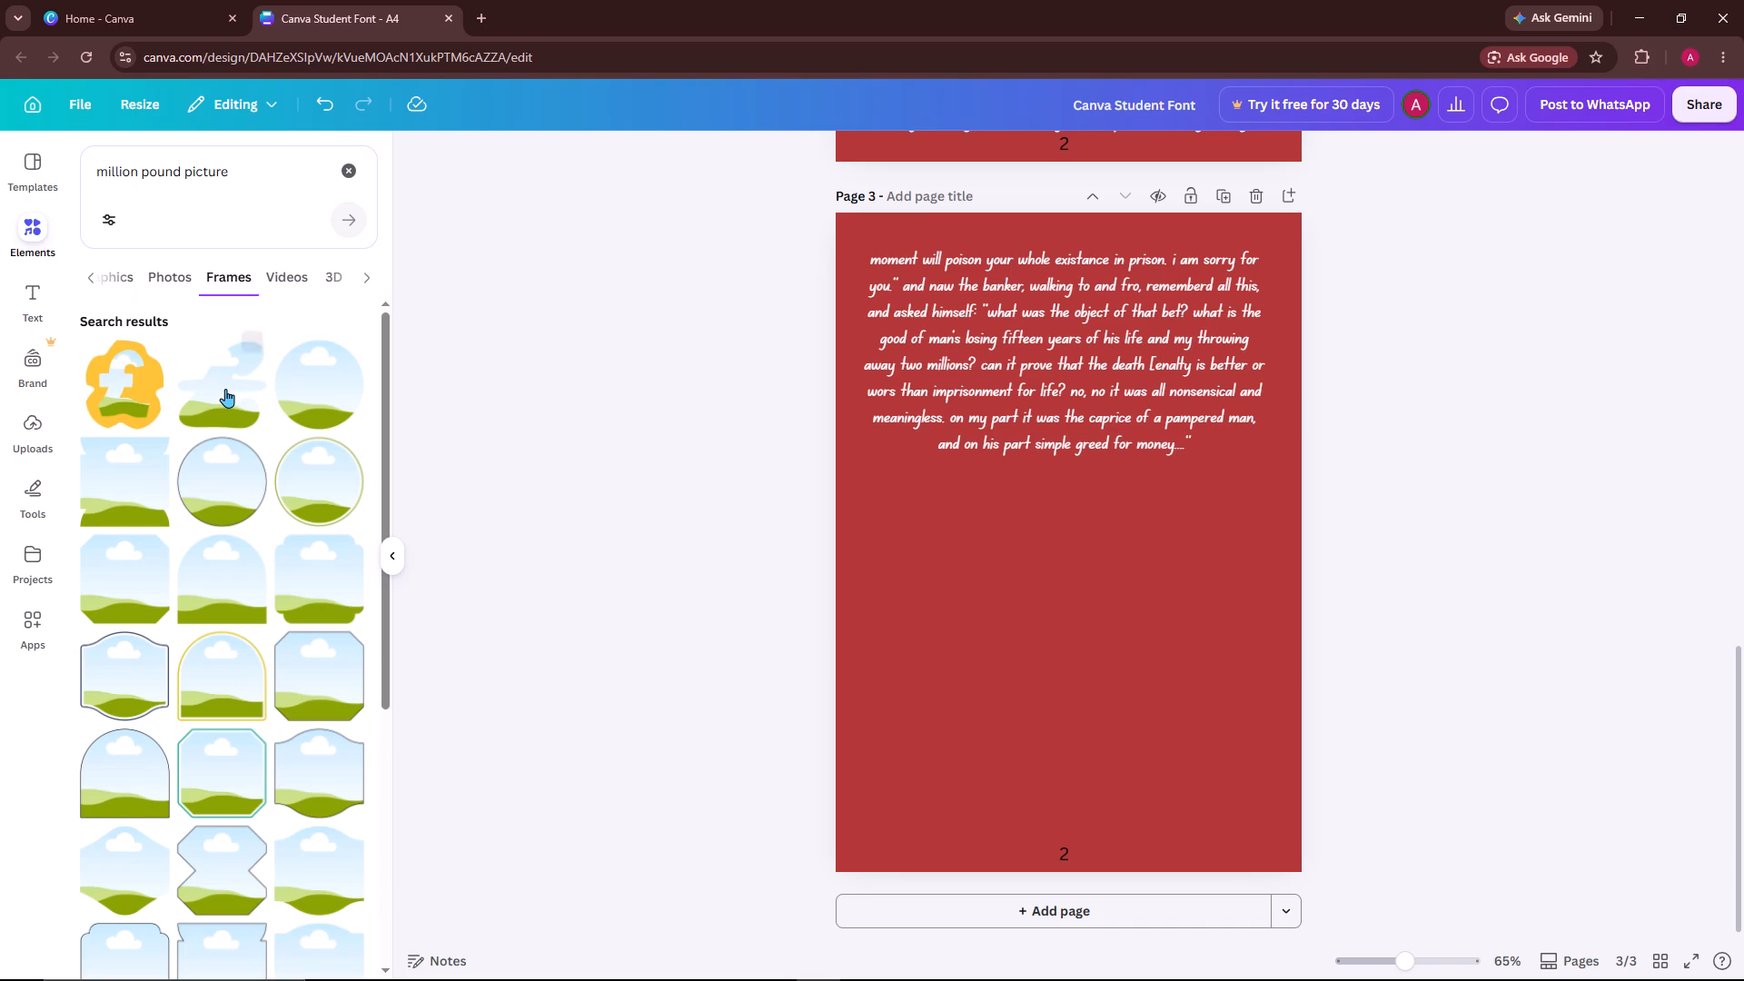
scroll(225, 389, up, 3)
click(181, 271)
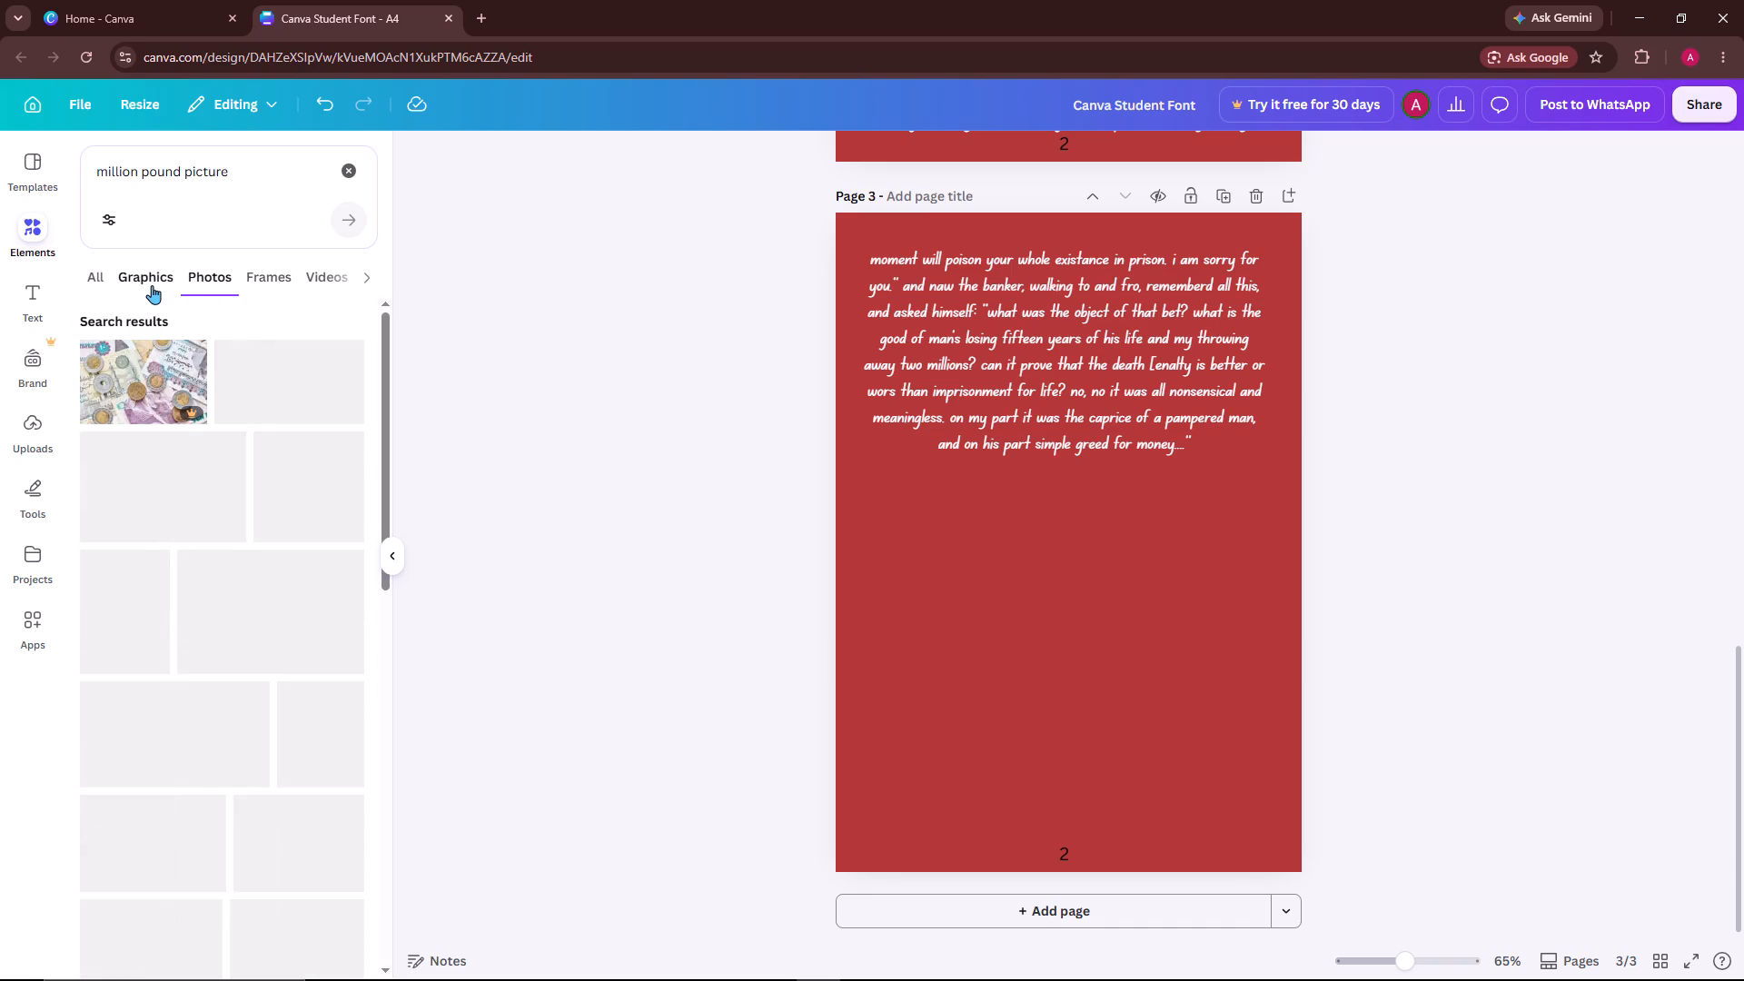
Insert the orange money bag graphic with the green ribbon and pound sign from the graphics results onto page 3.
click(152, 285)
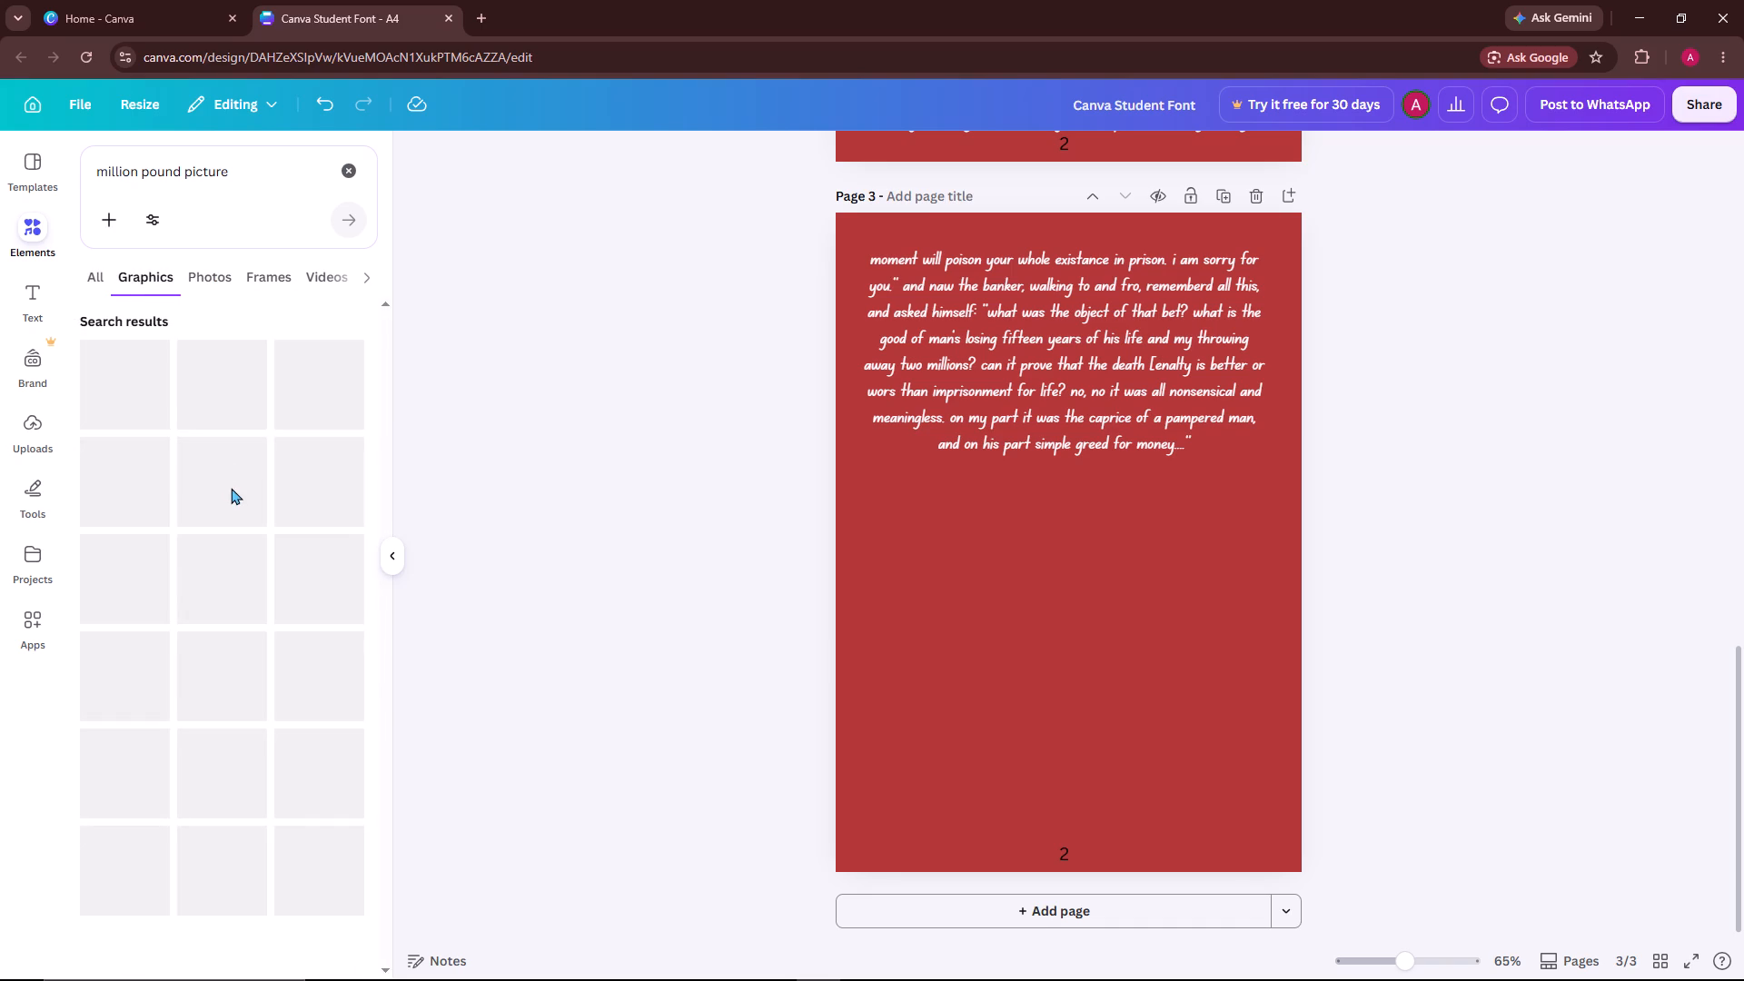
scroll(221, 496, down, 3)
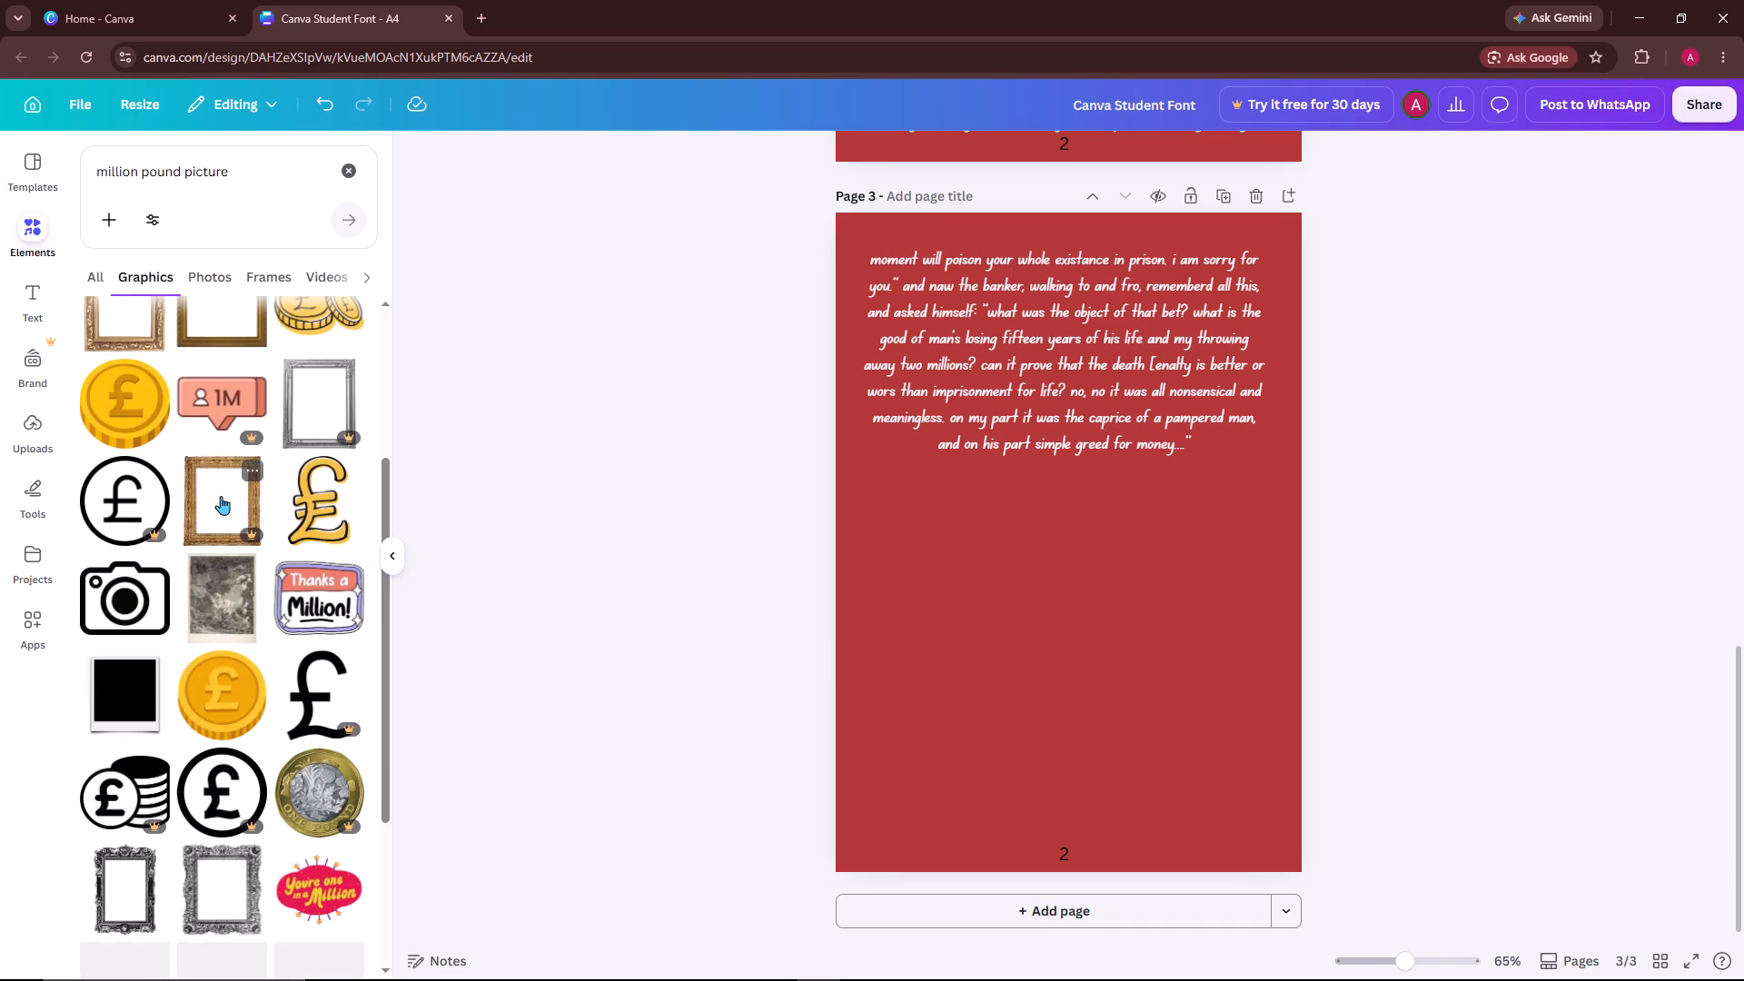
scroll(221, 496, down, 4)
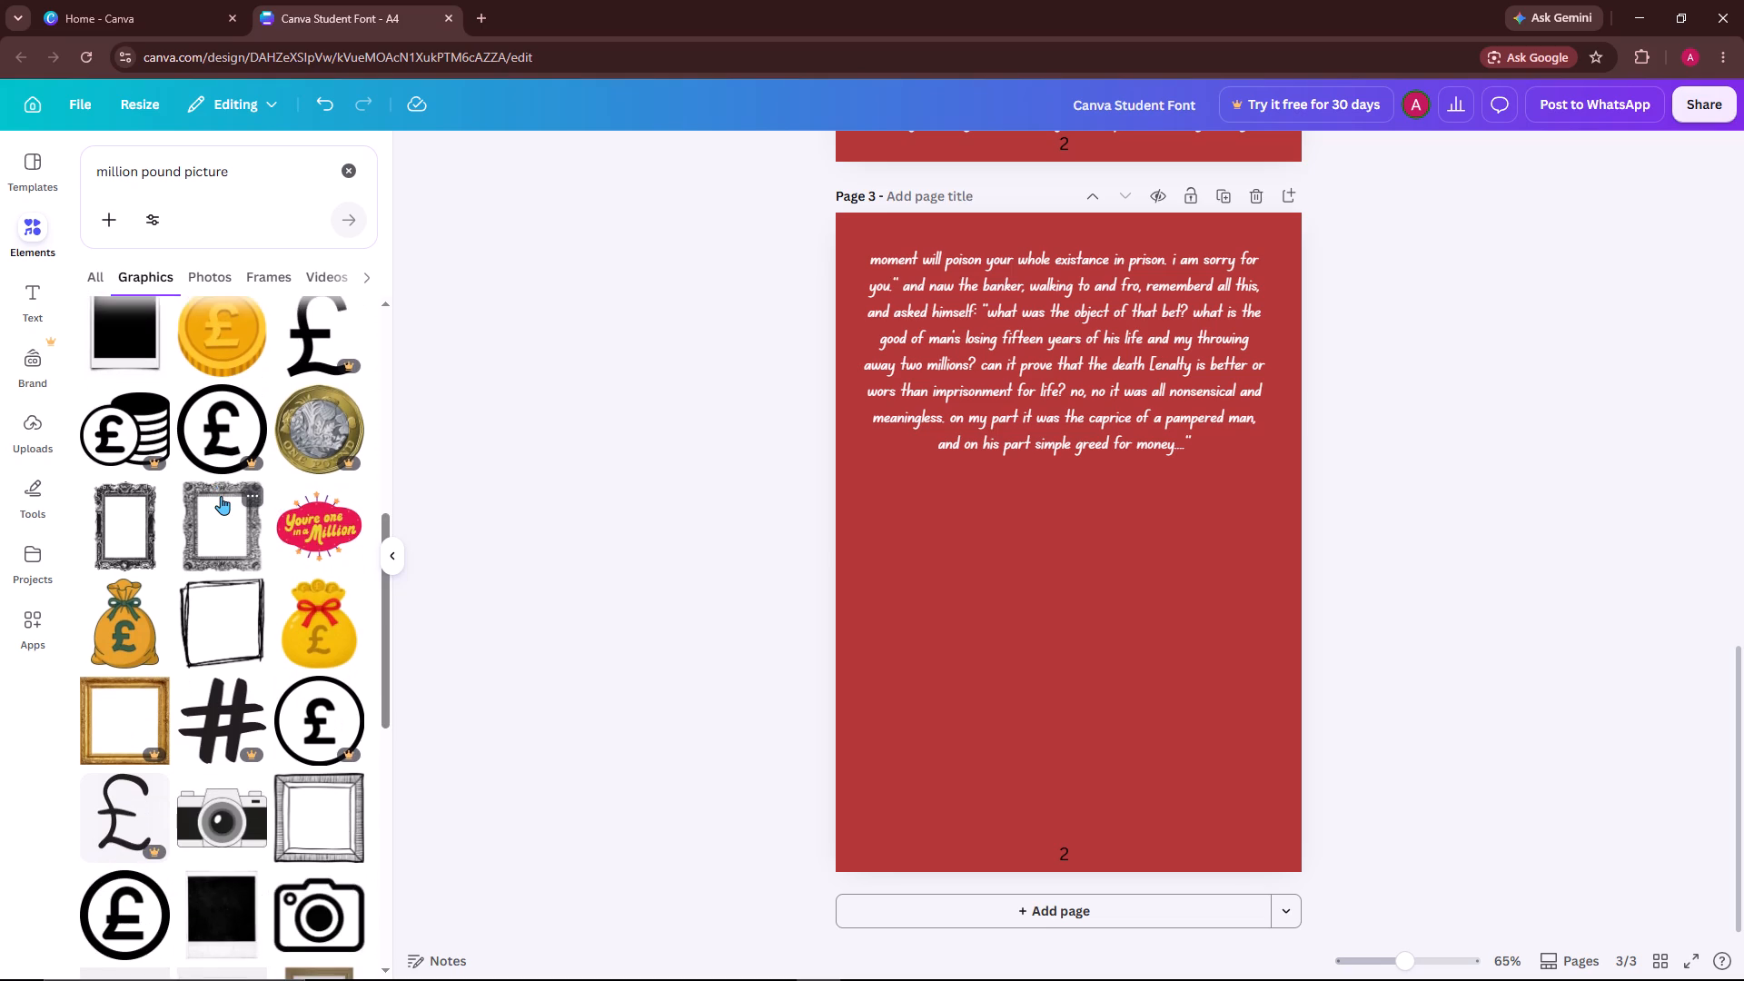
scroll(221, 496, down, 1)
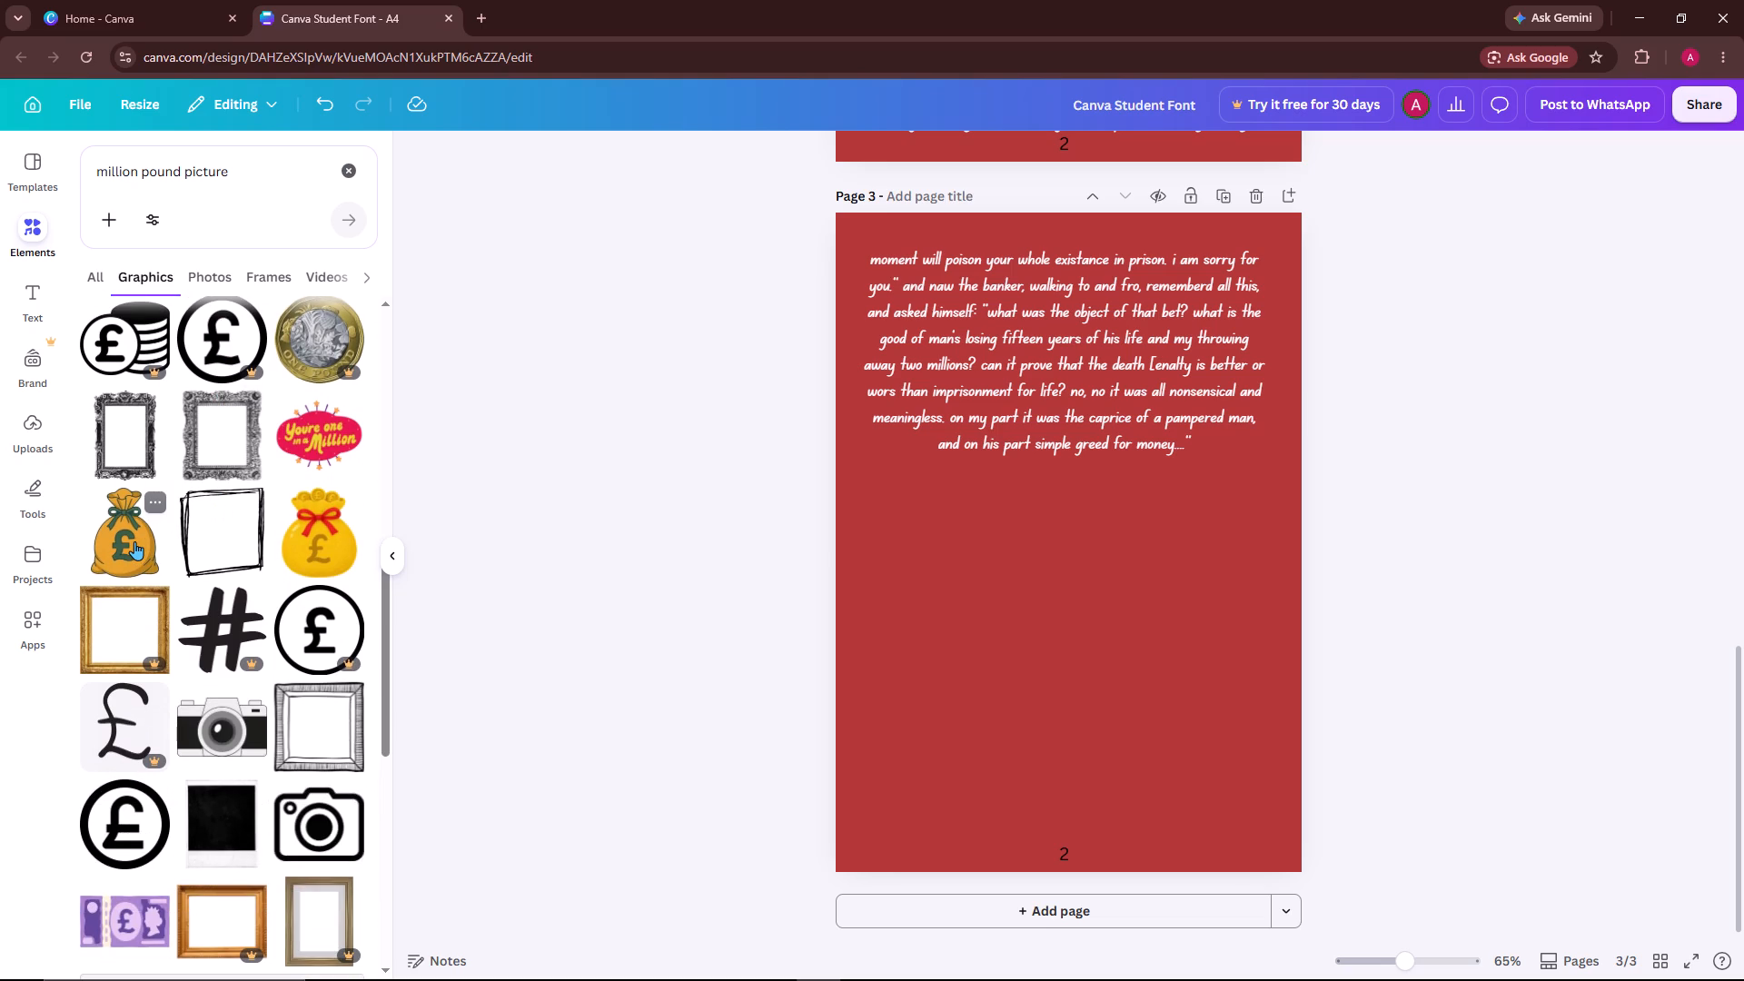
click(134, 541)
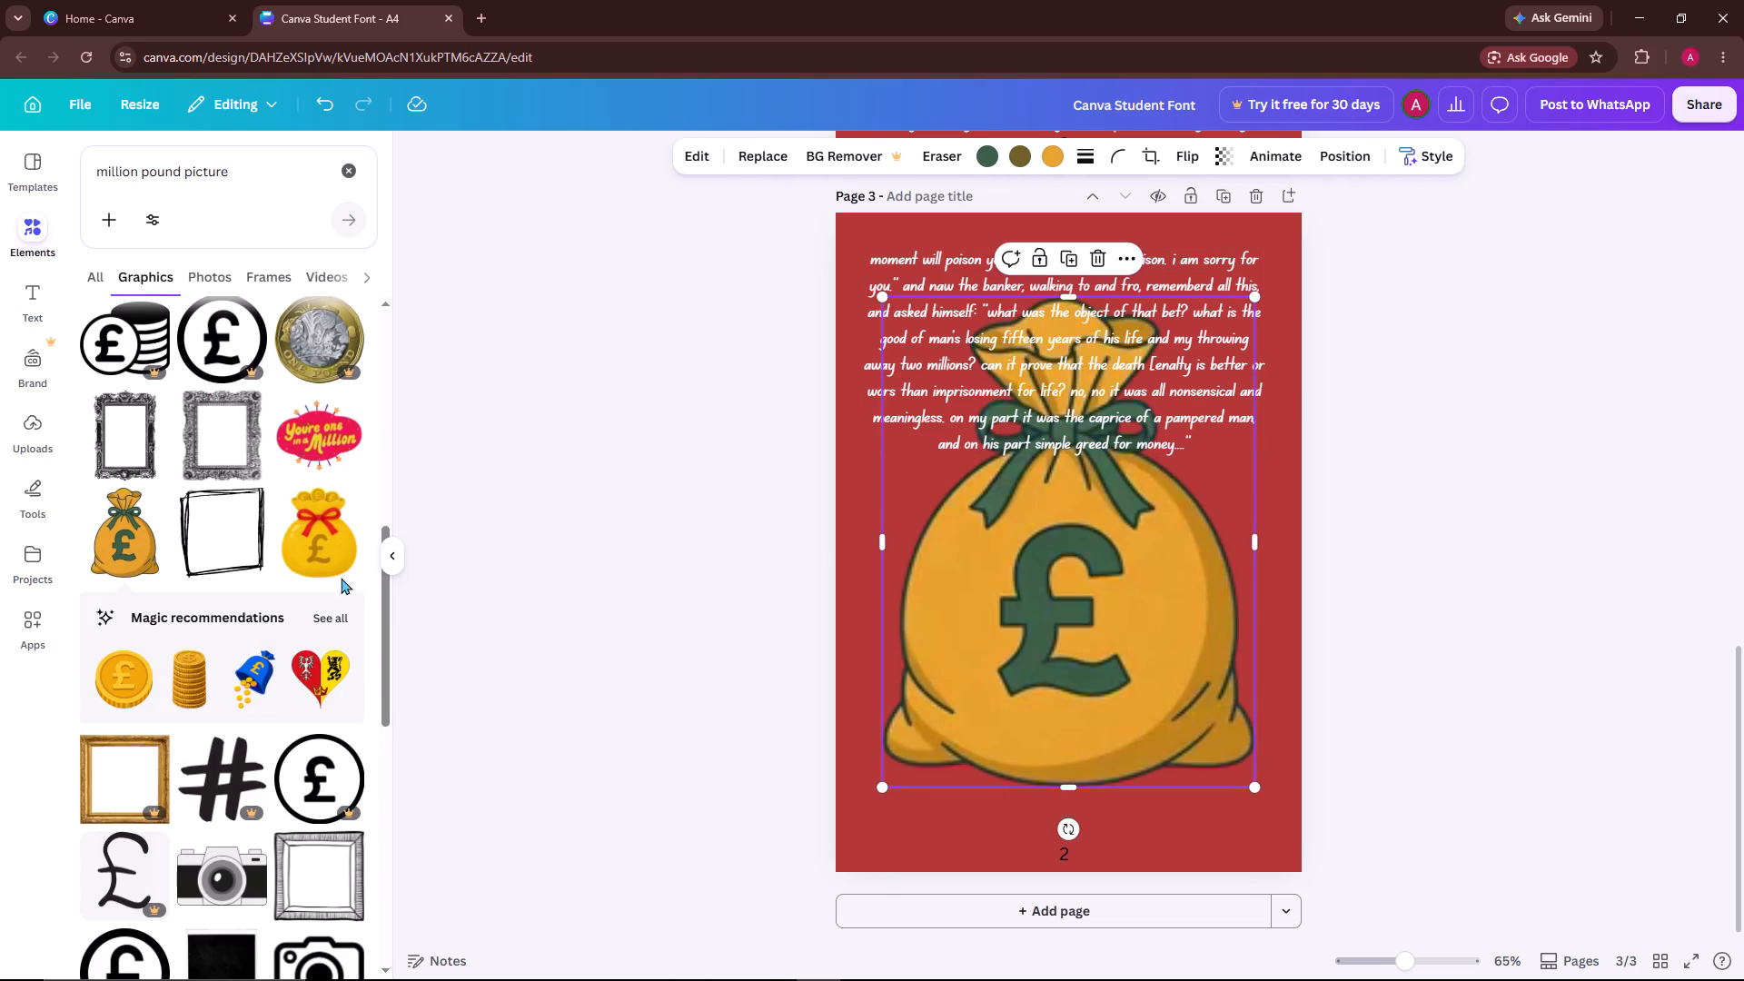
click(398, 554)
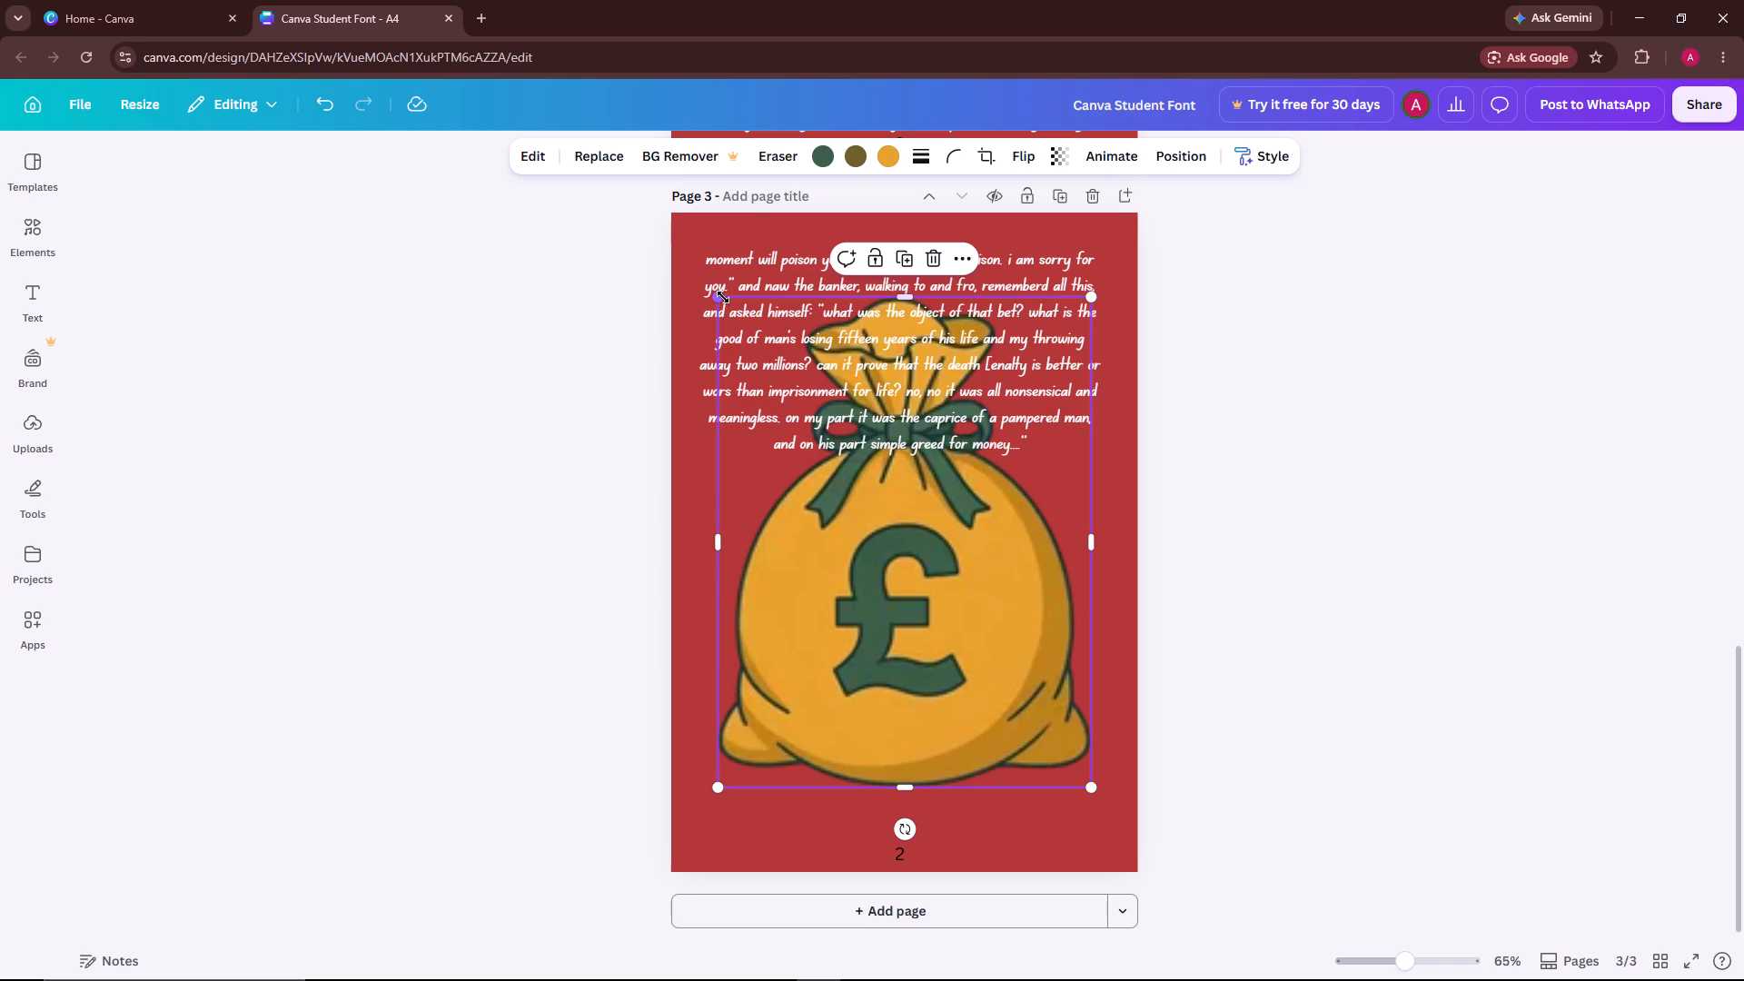
Shrink the money bag graphic and place it just below the story text, near the right edge of page 3.
drag(723, 297, 842, 474)
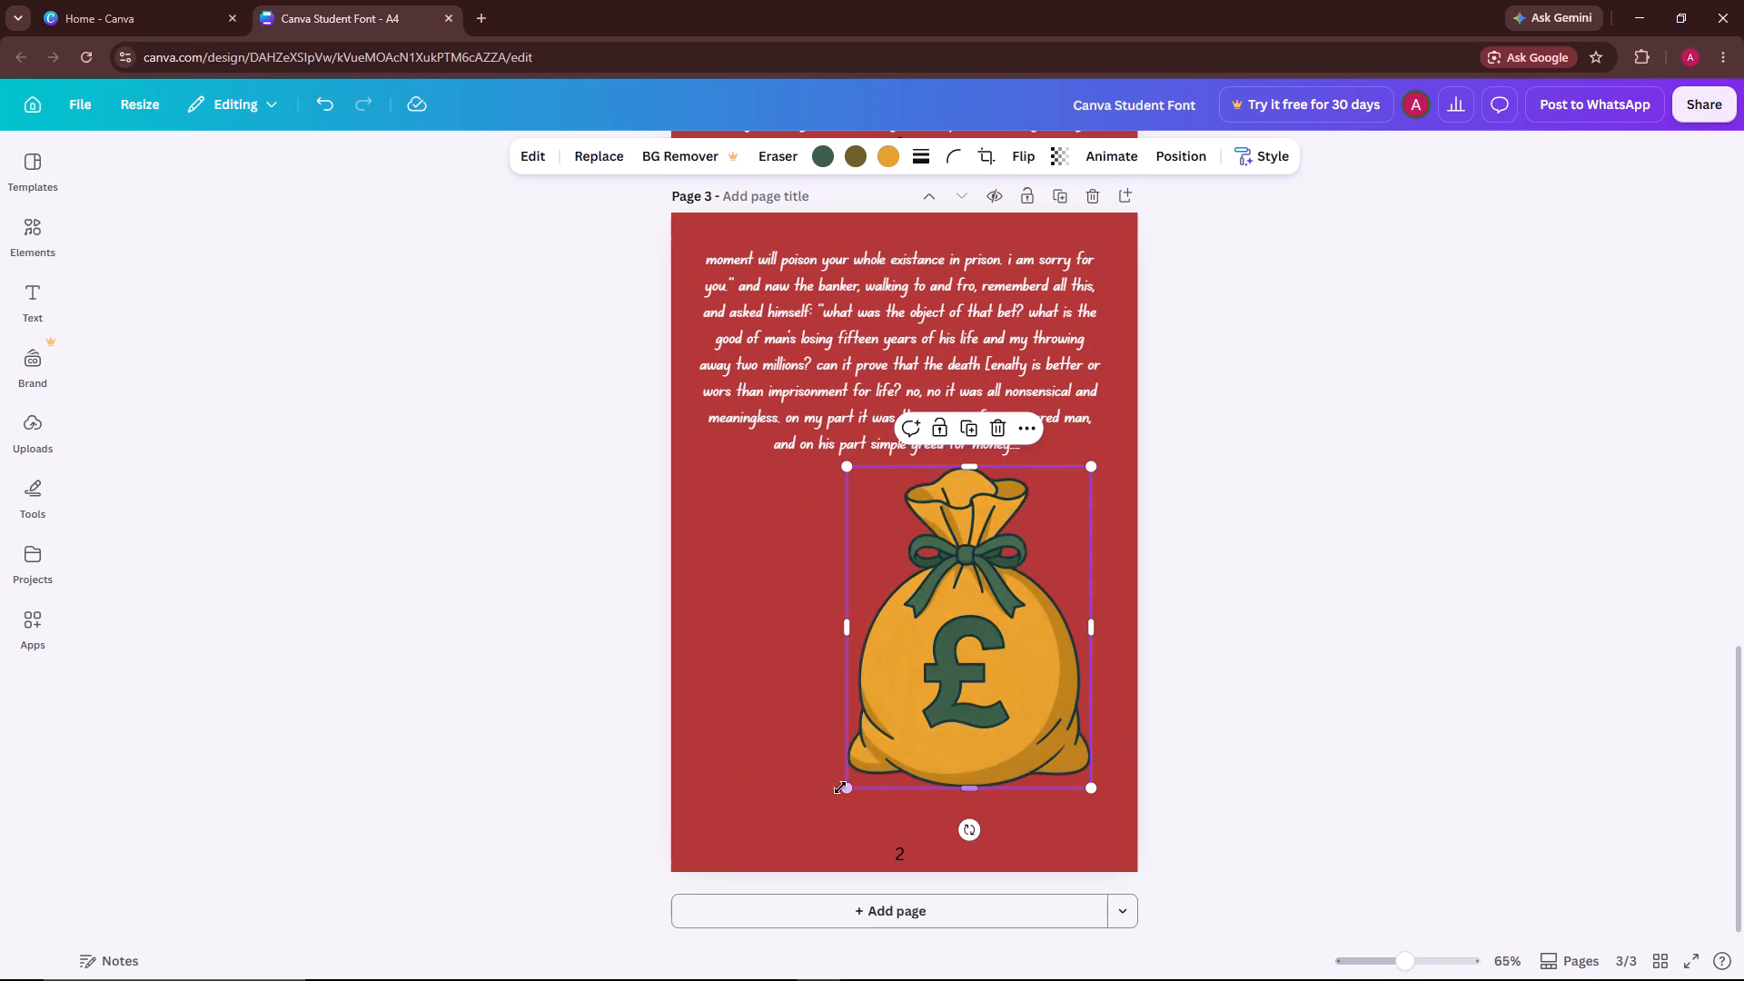
drag(840, 786, 899, 689)
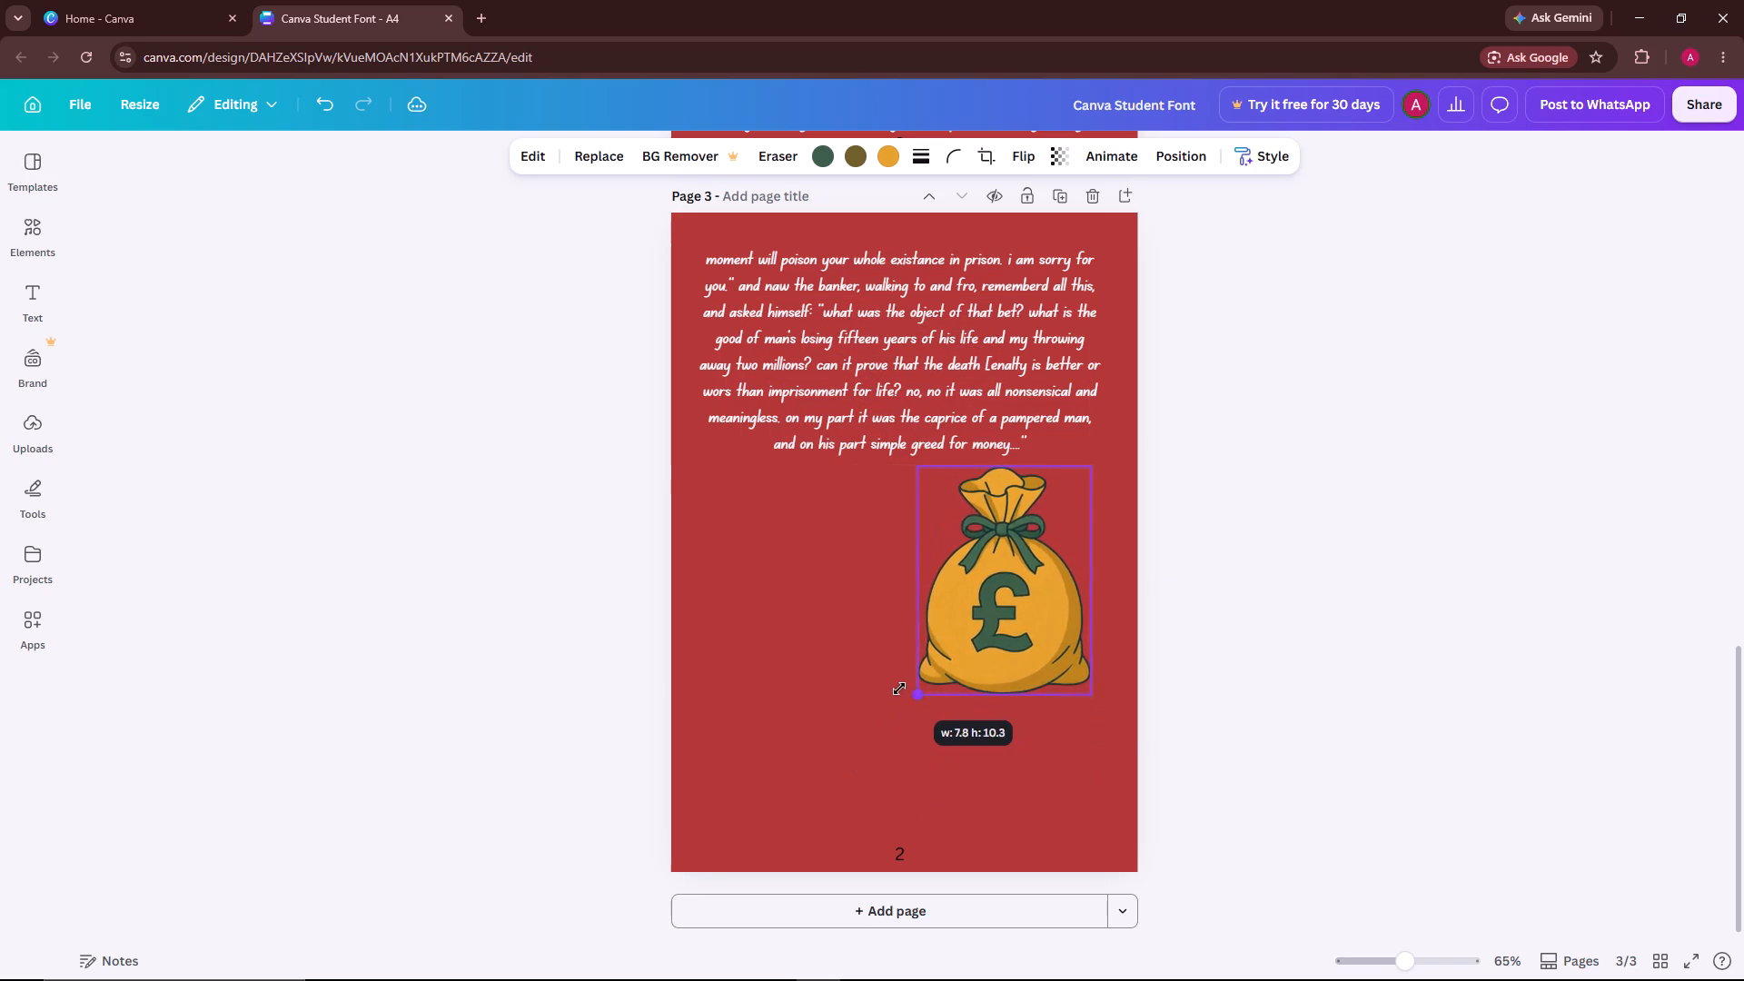
drag(899, 689, 875, 695)
drag(958, 625, 975, 625)
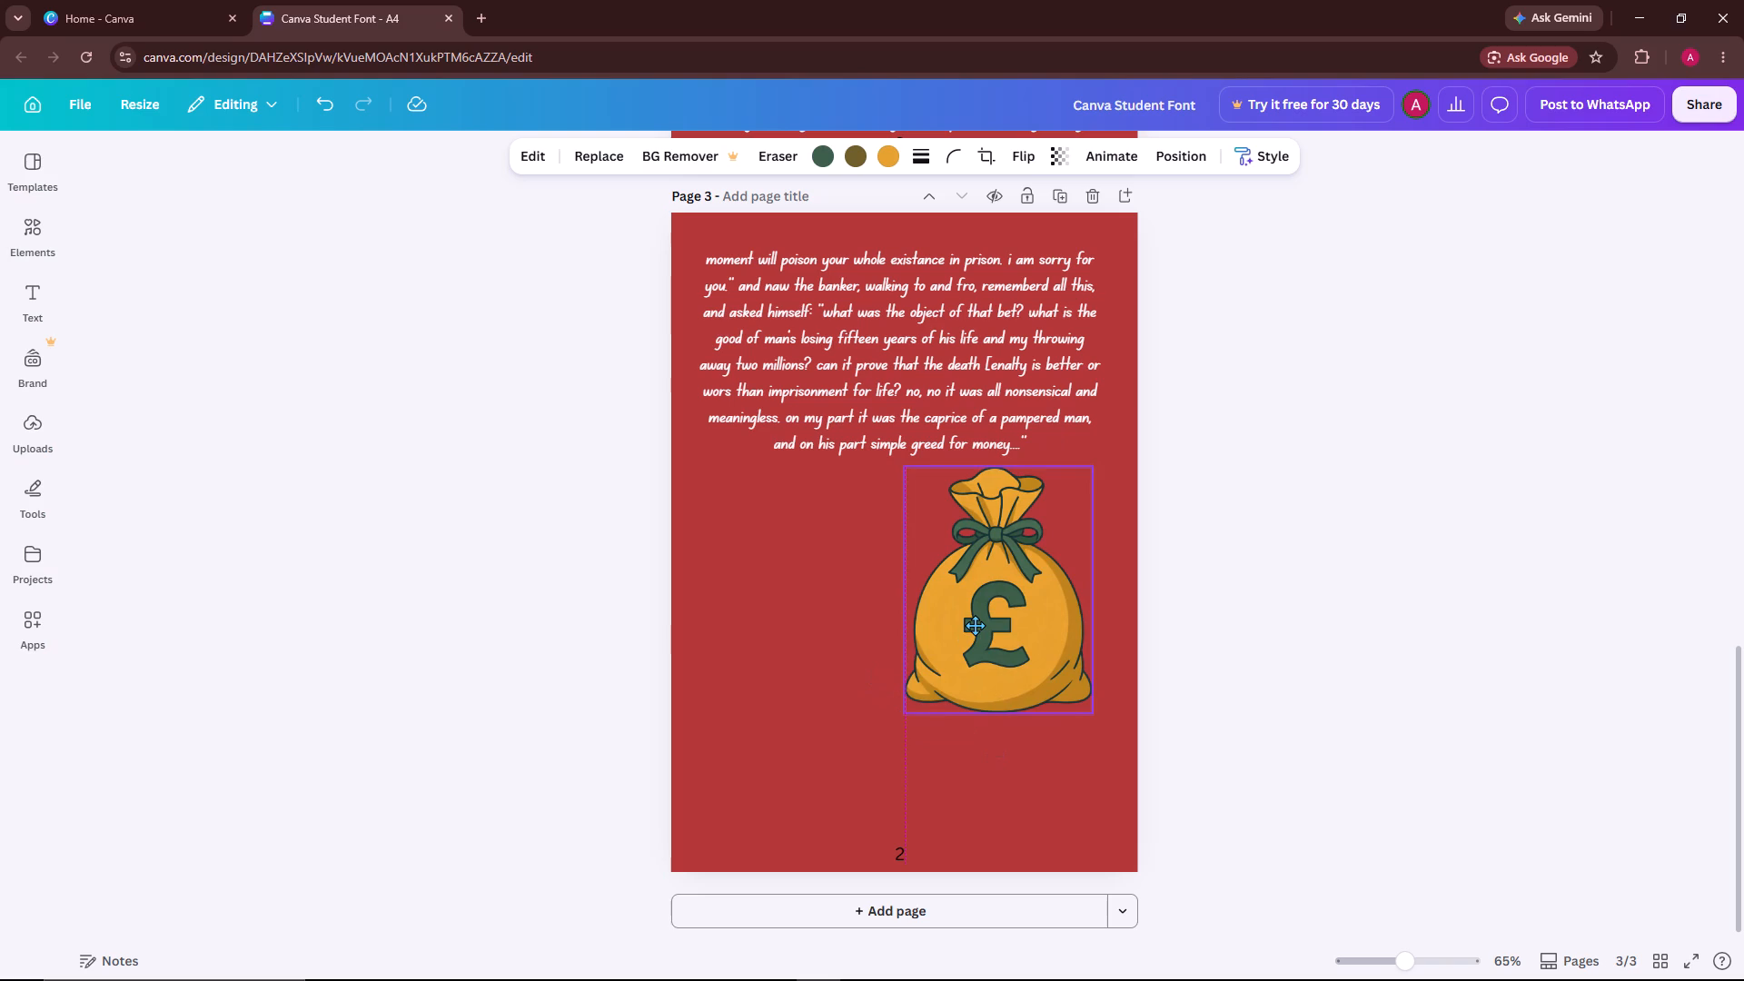
drag(975, 625, 983, 624)
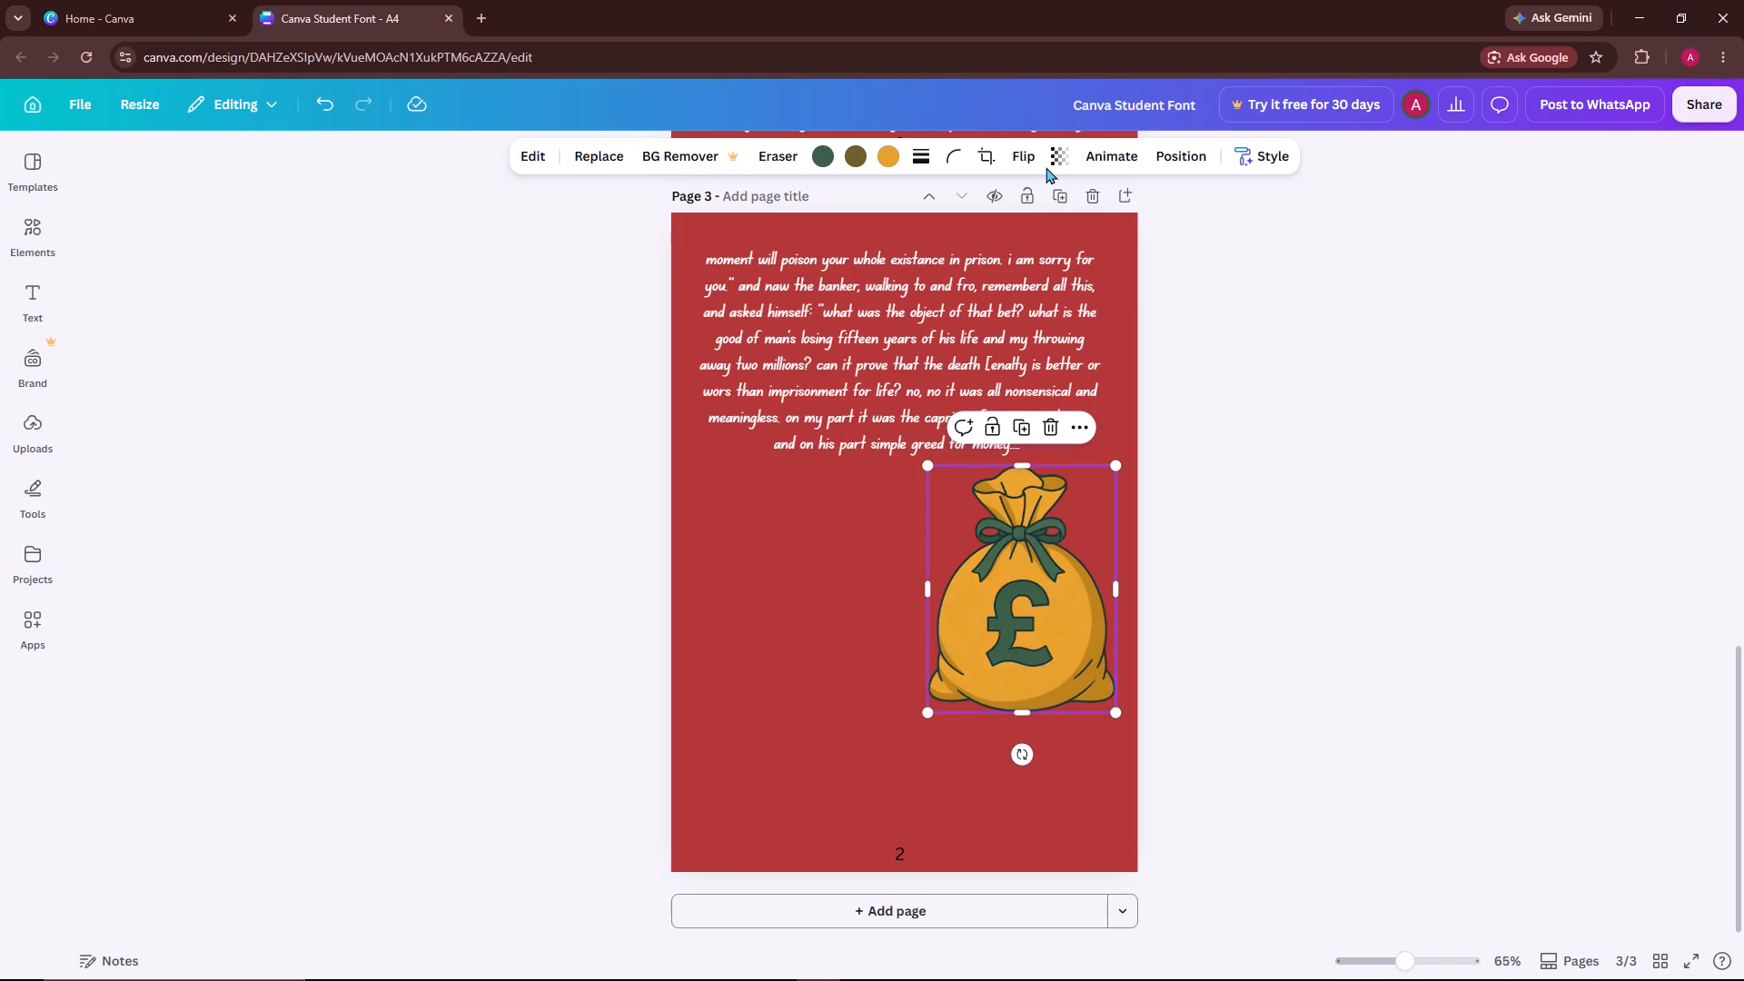
Set the money bag graphic's transparency to 55.
click(1053, 158)
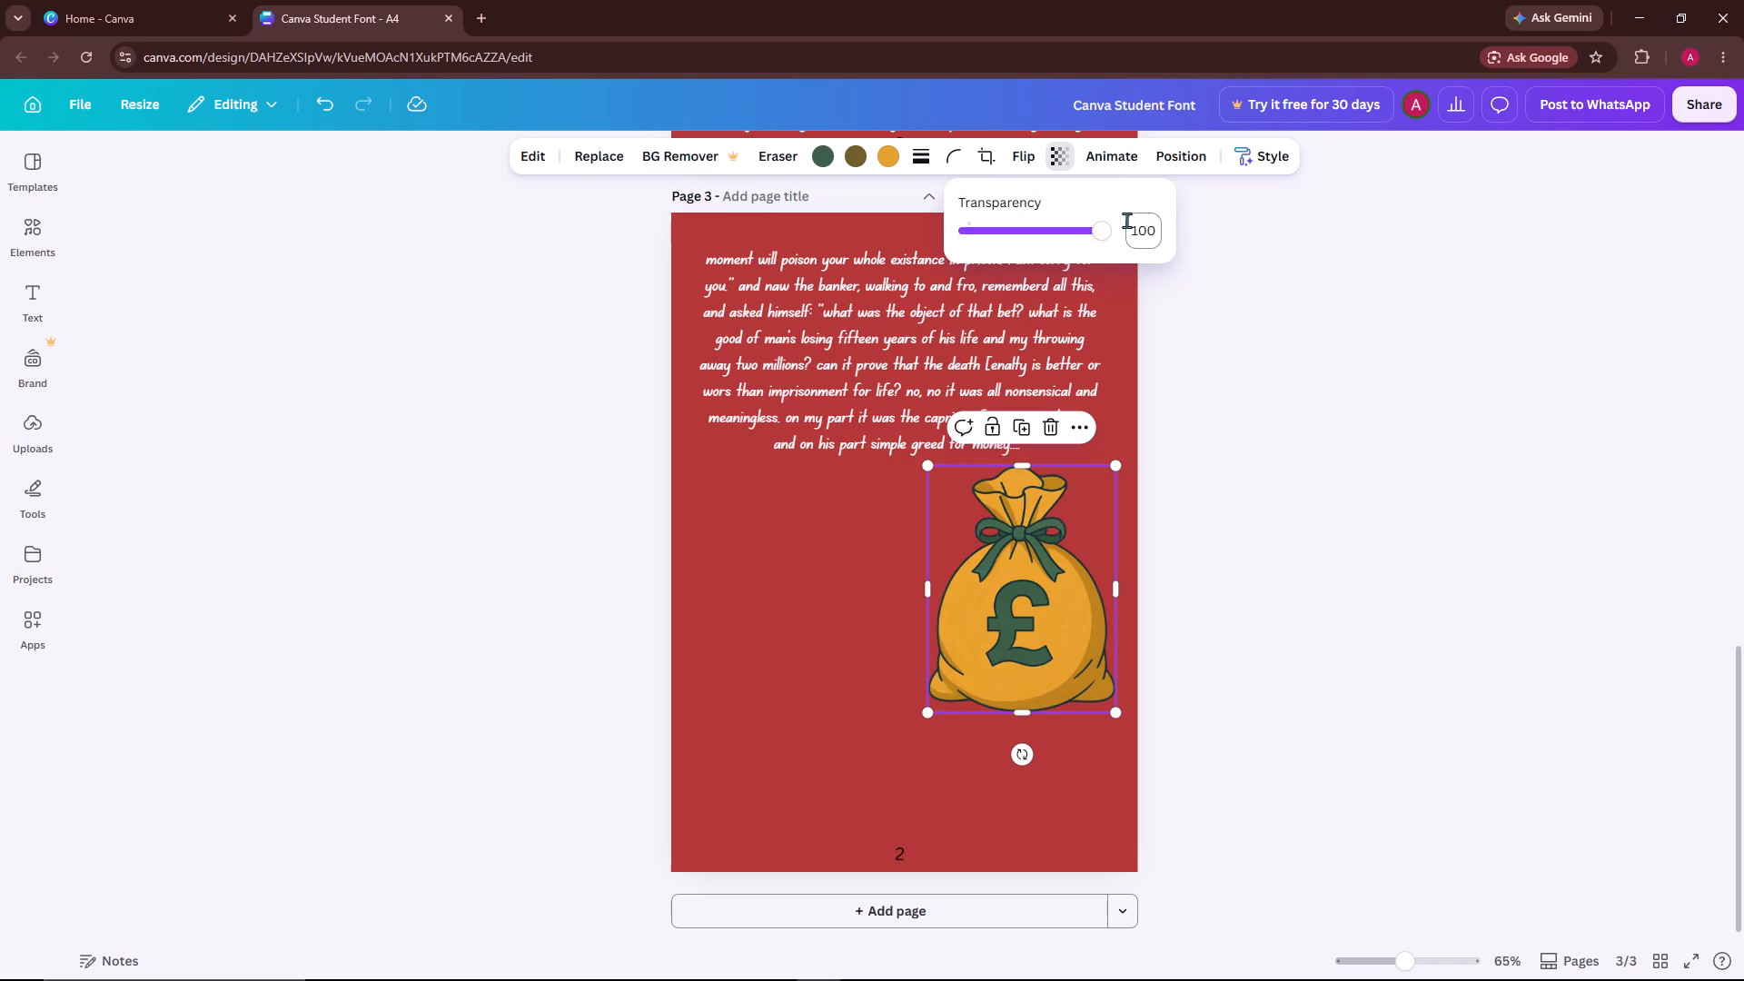
click(1131, 225)
text(55)
key(Return)
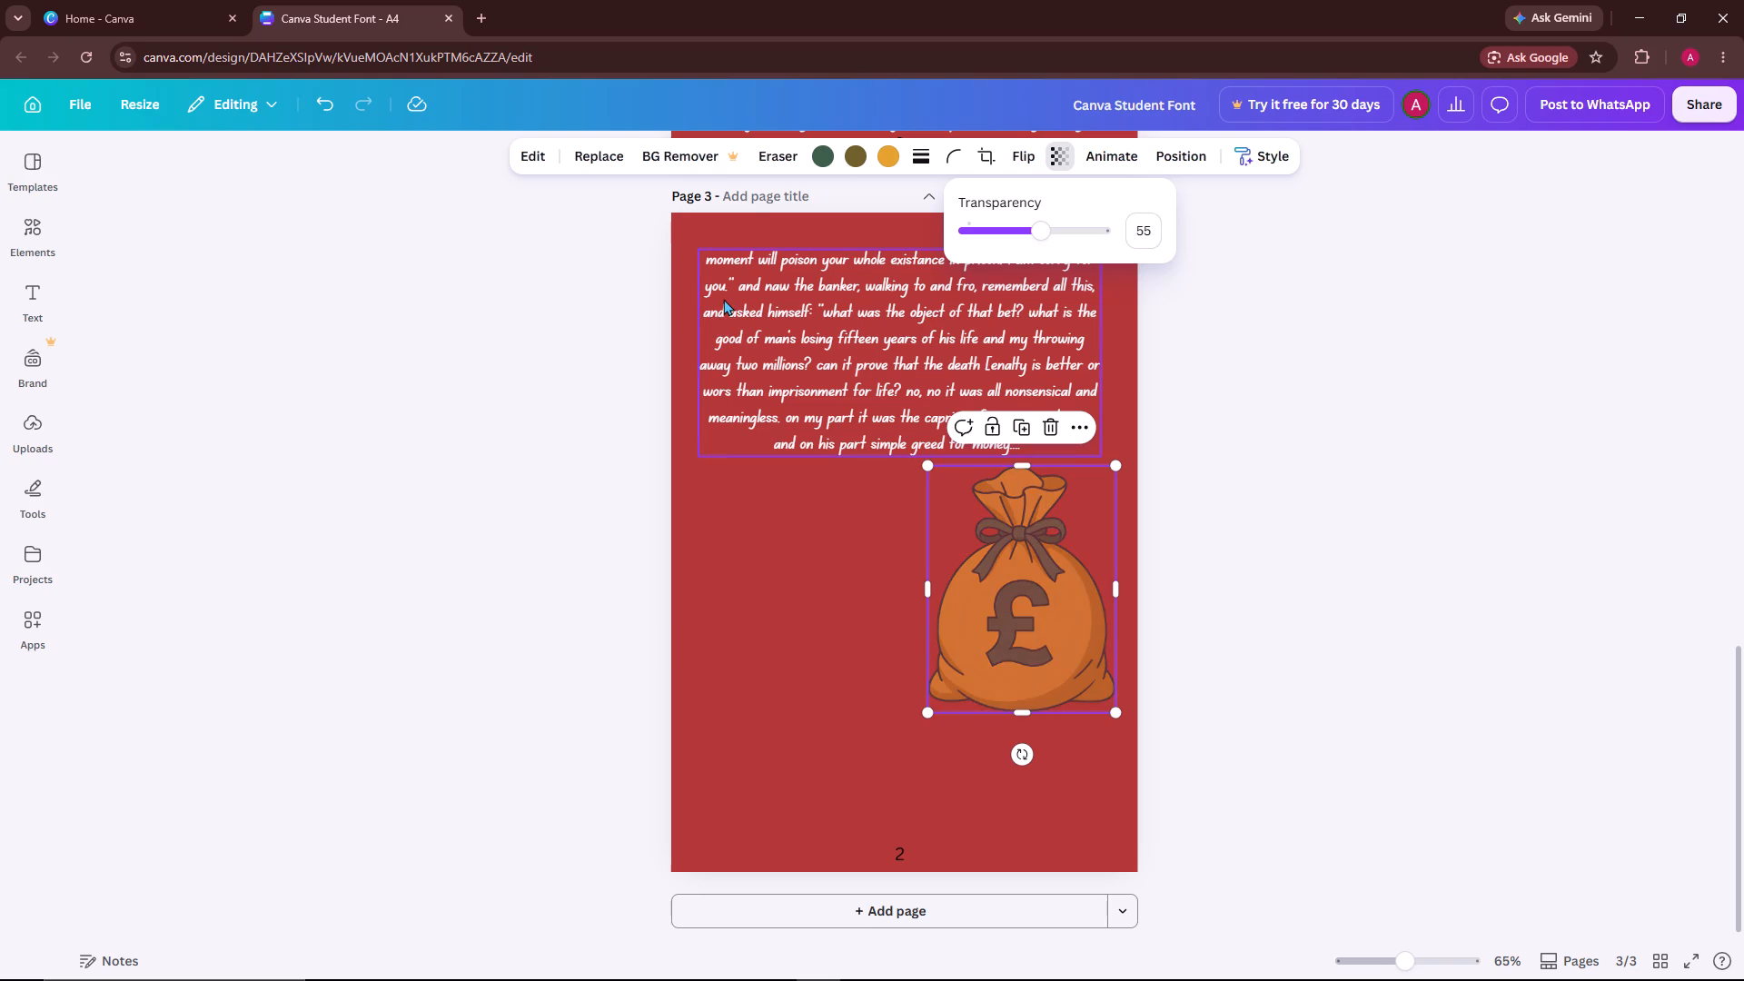
click(545, 296)
Add a One Little Font text box to page 3 from the recent "astetic font" search and move it below the money bag.
click(46, 304)
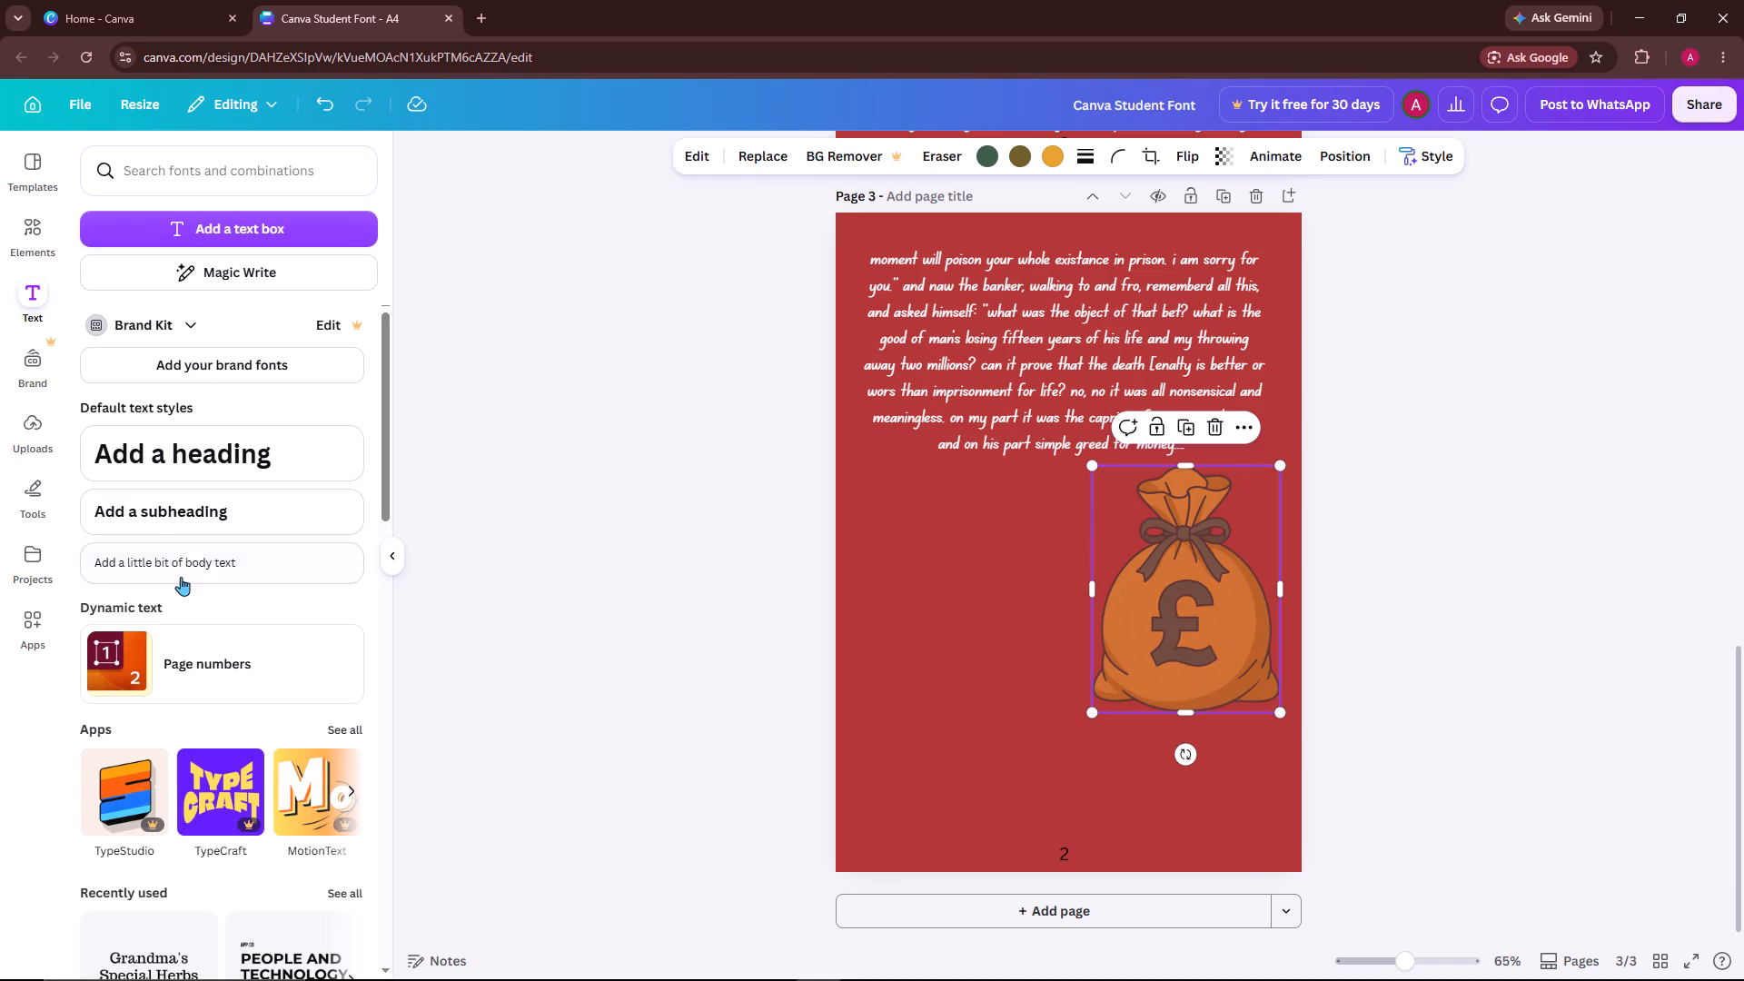
click(160, 173)
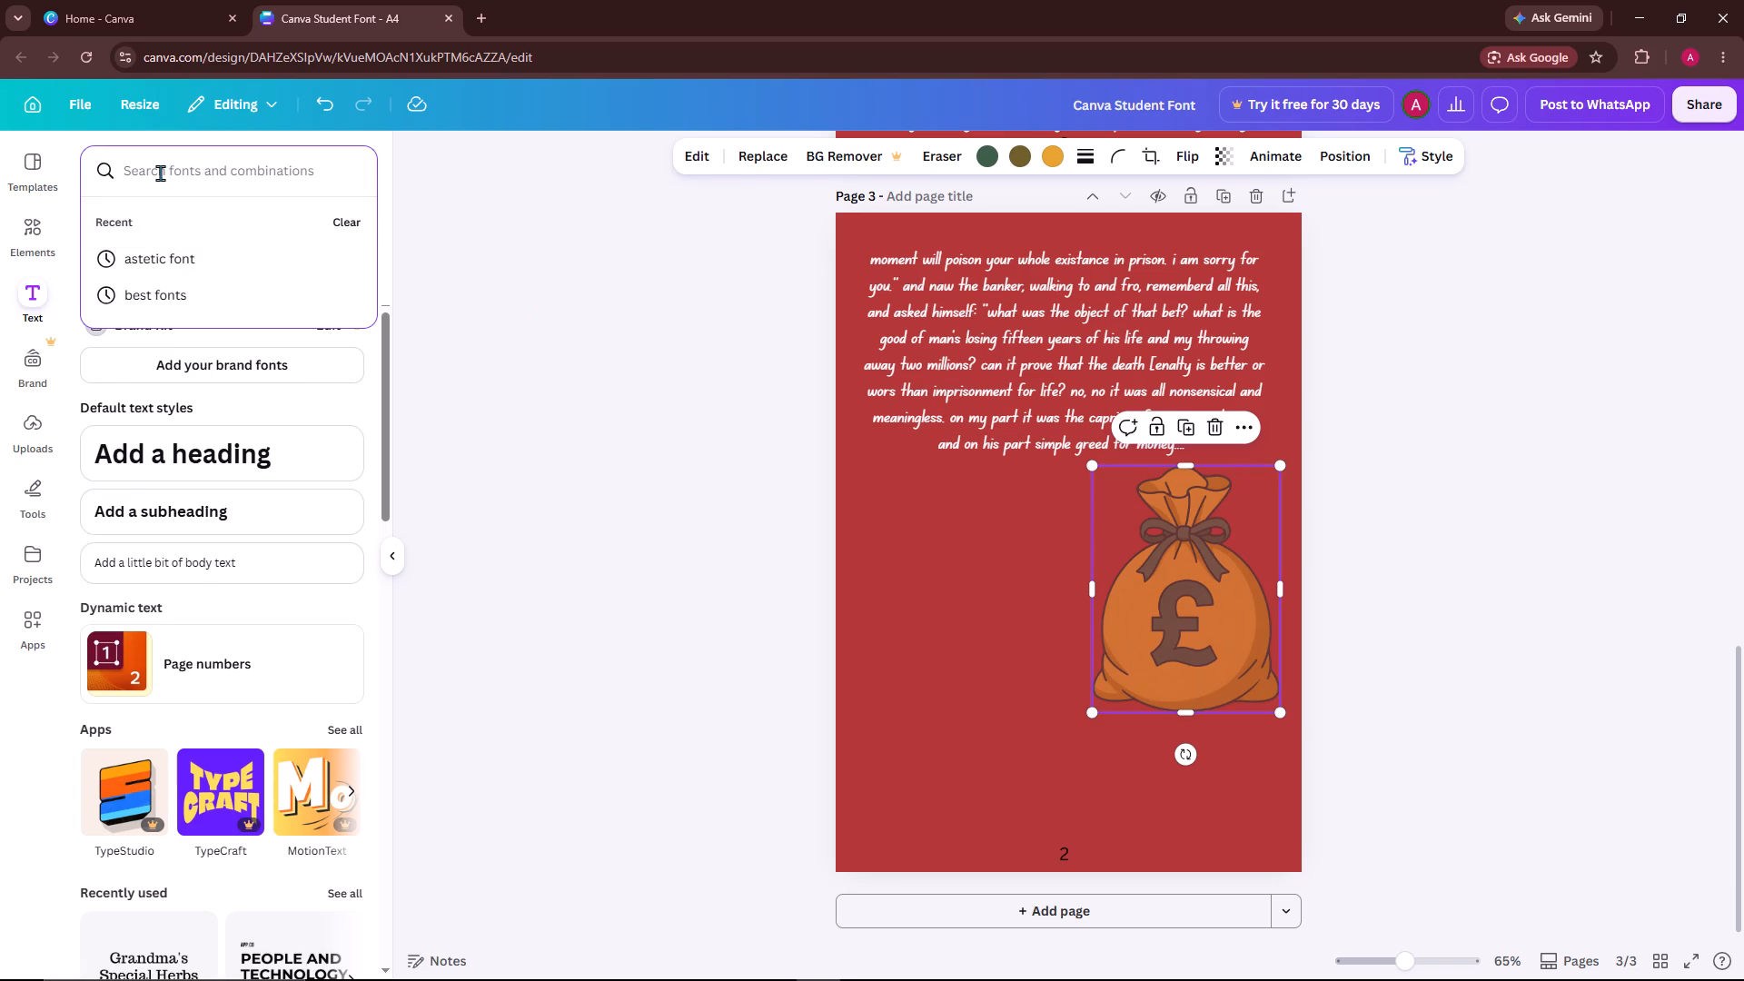
click(198, 240)
click(201, 254)
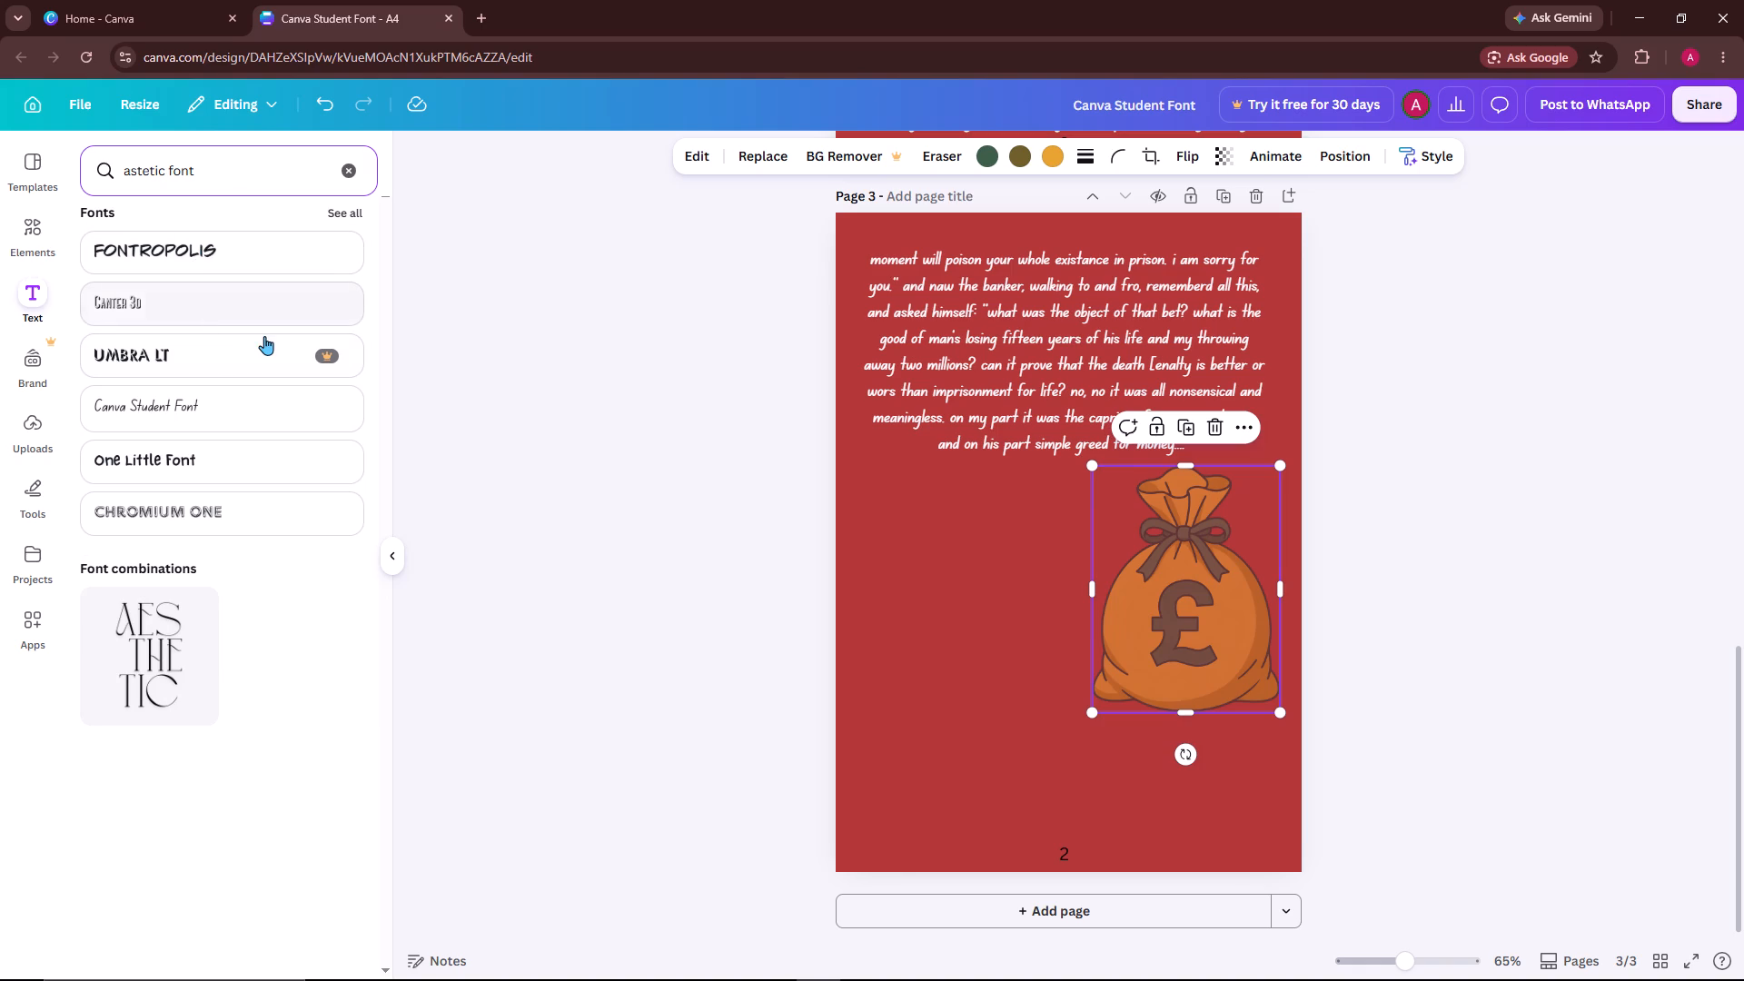
click(253, 465)
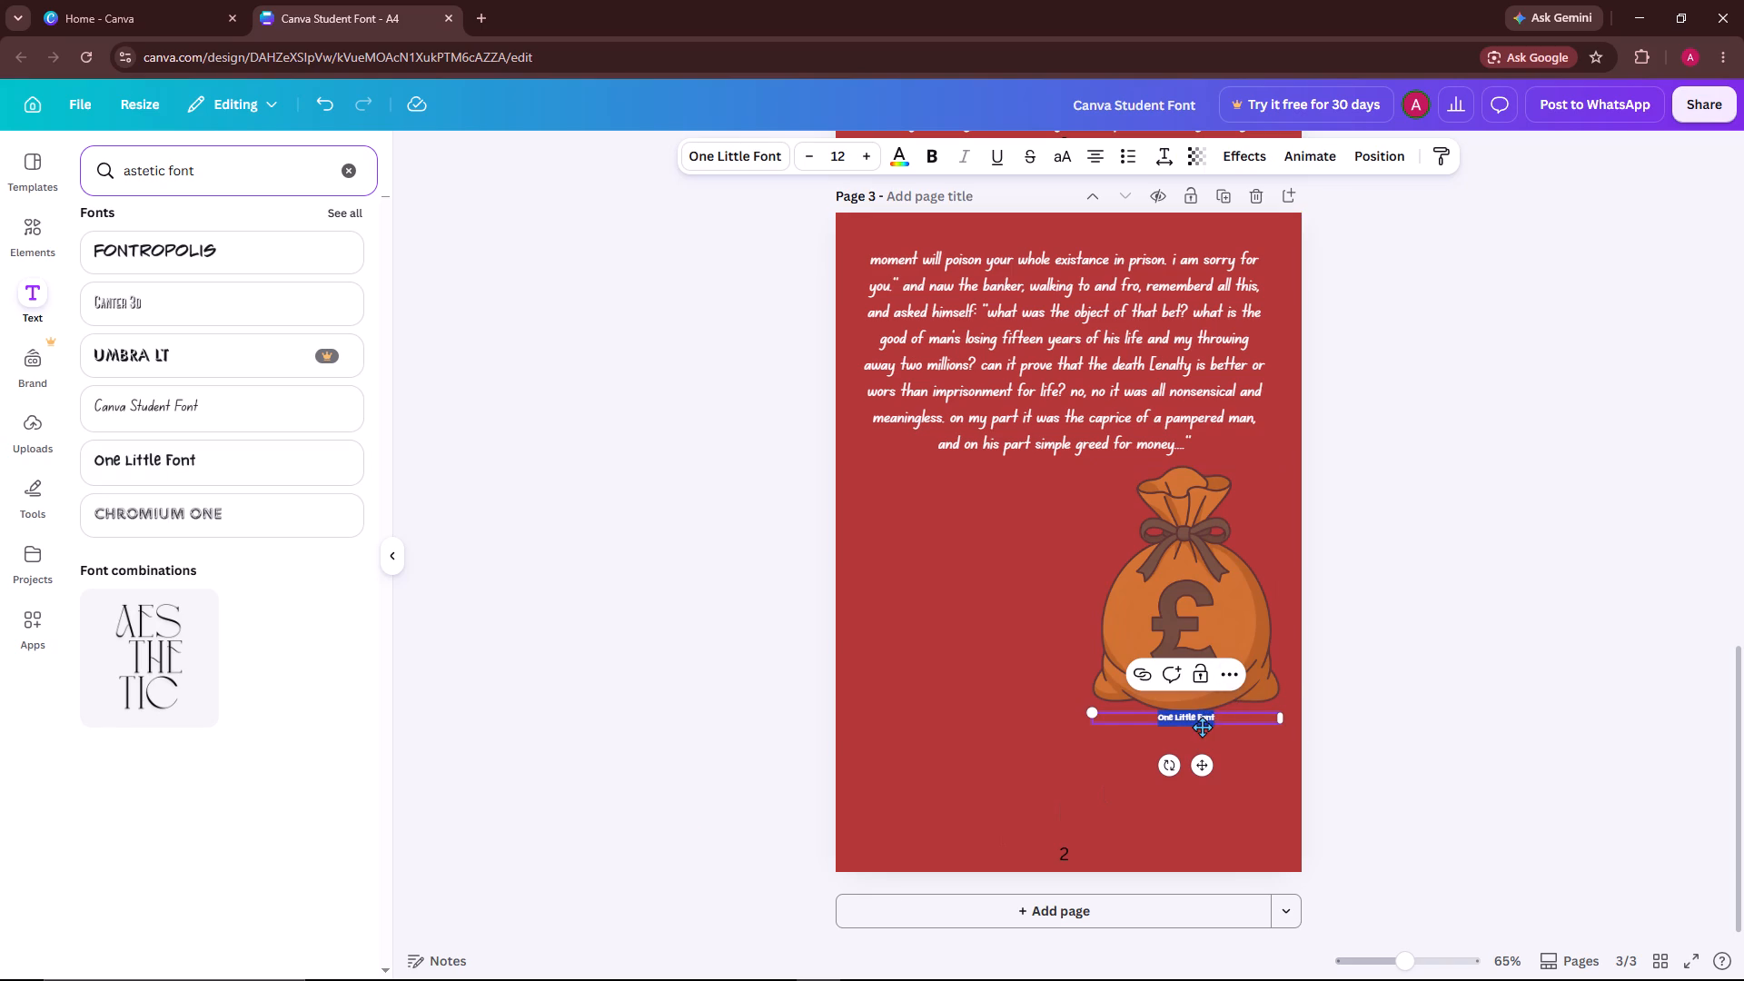
drag(1202, 722, 1138, 719)
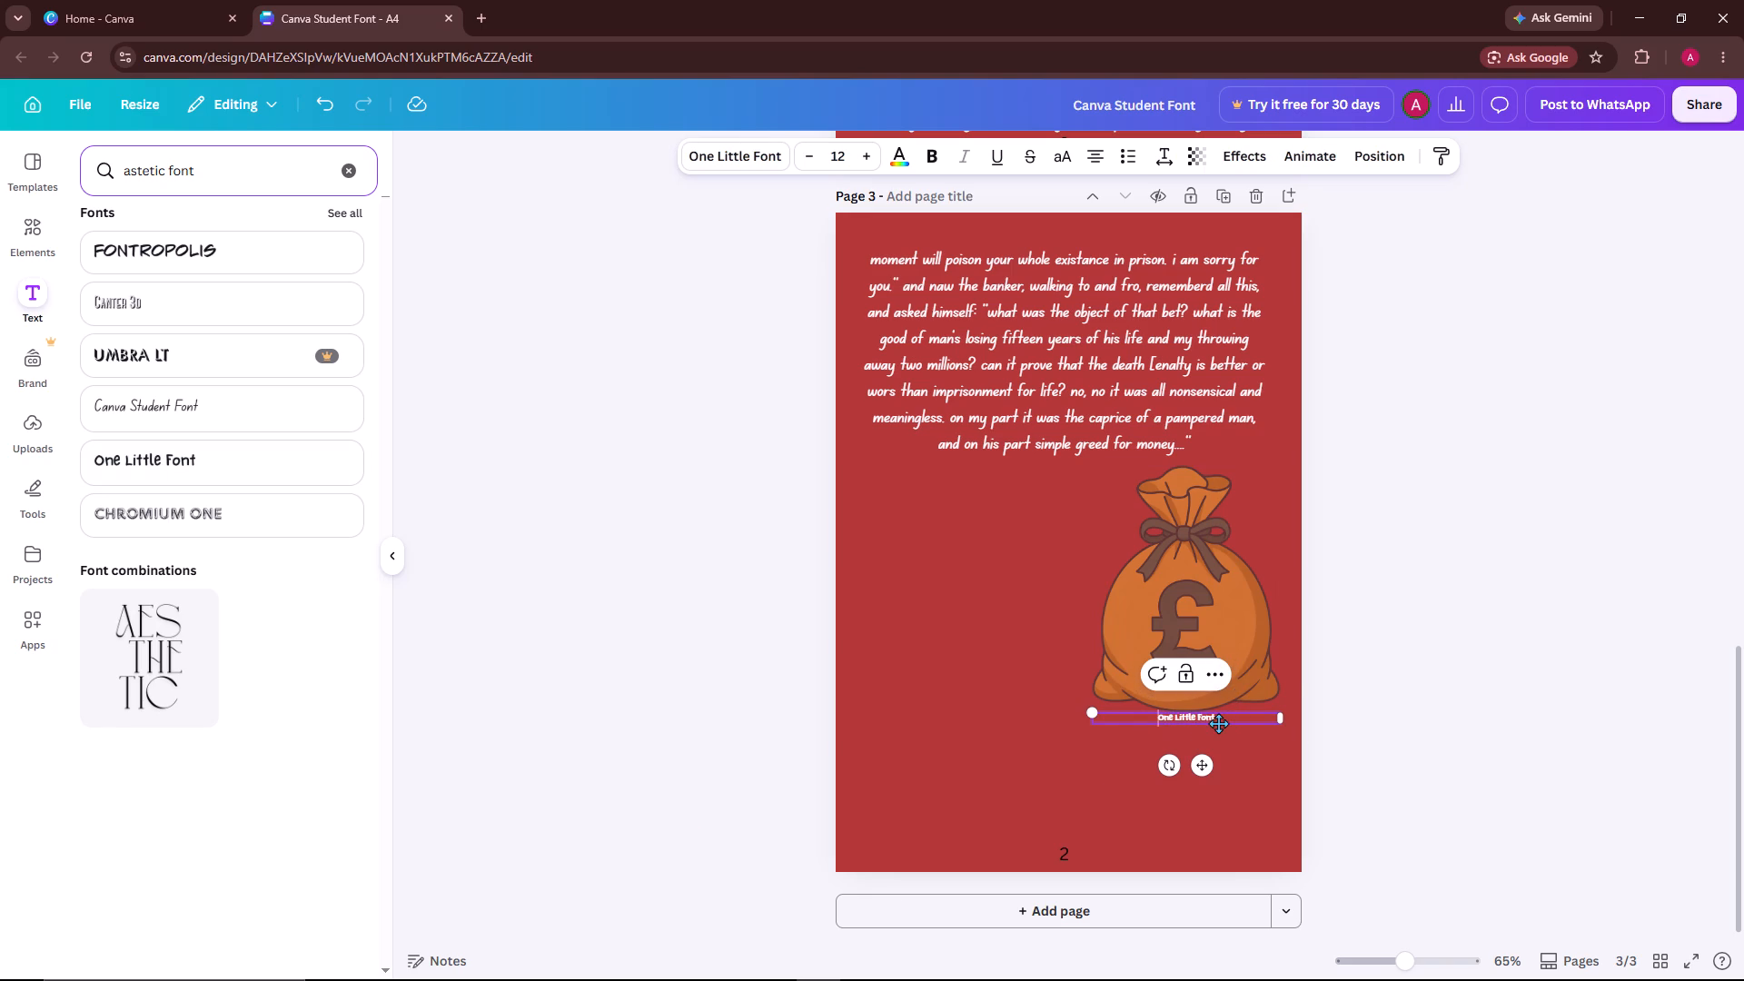
drag(1218, 723, 1140, 748)
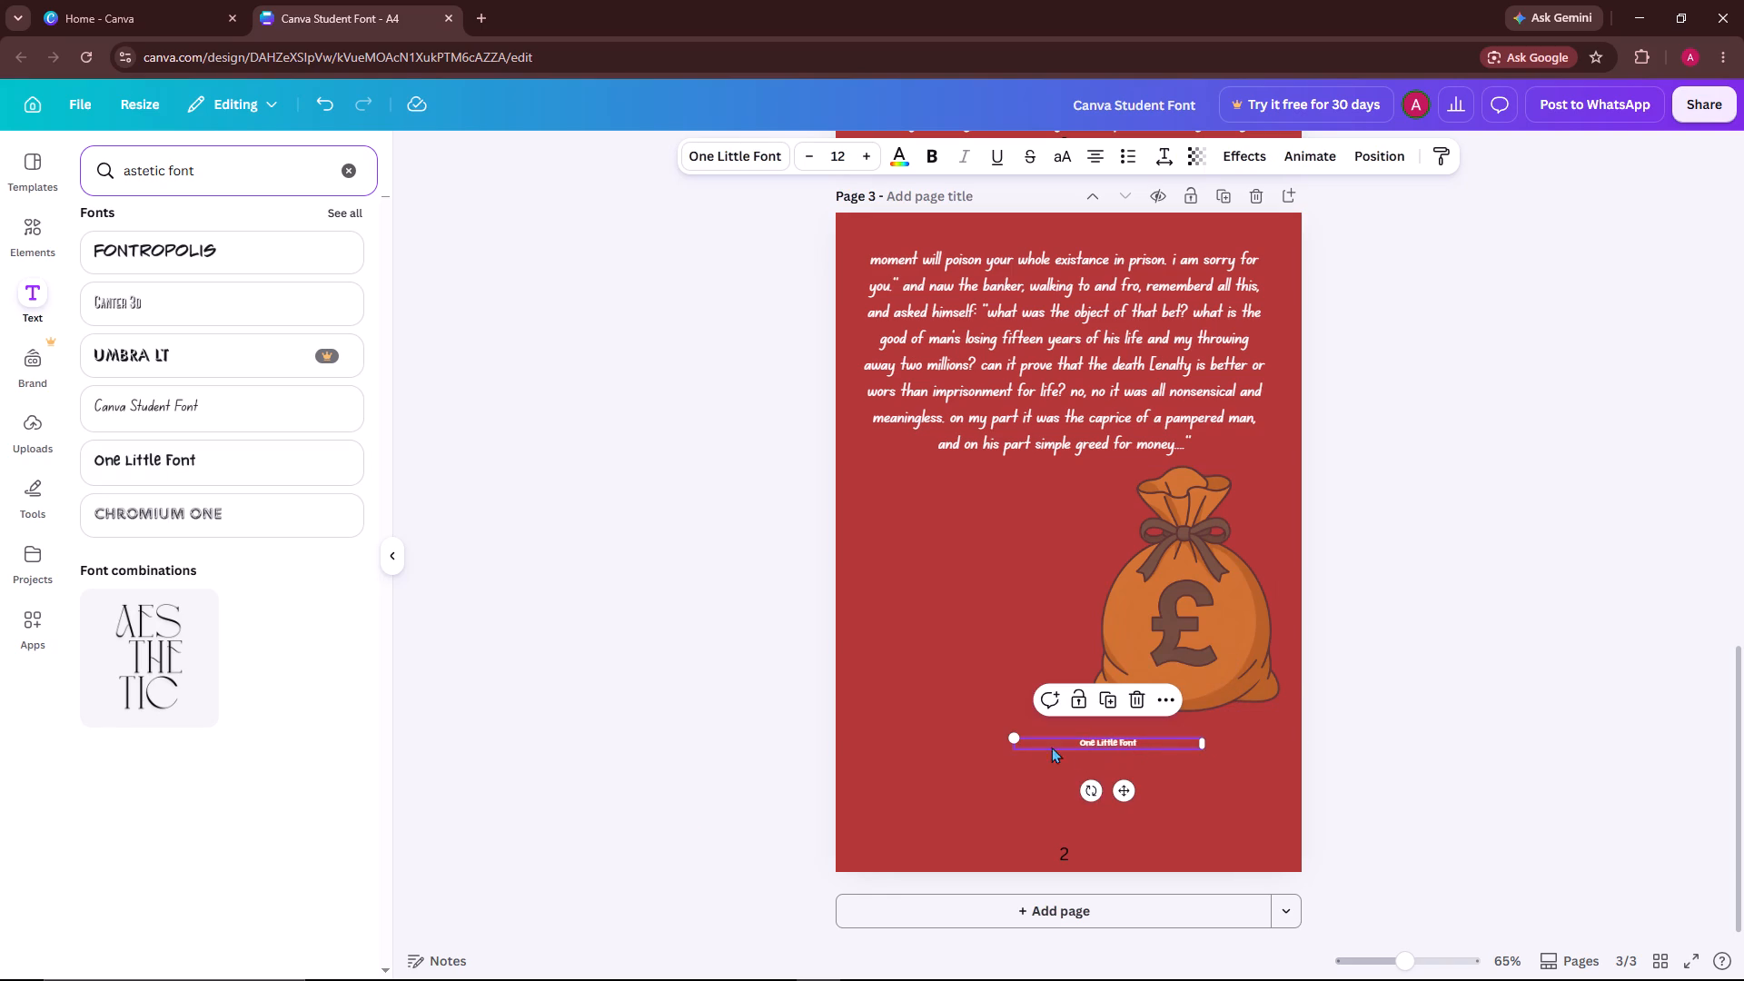
Replace the placeholder text in the new text box with "2 millions rubel".
double_click(1140, 739)
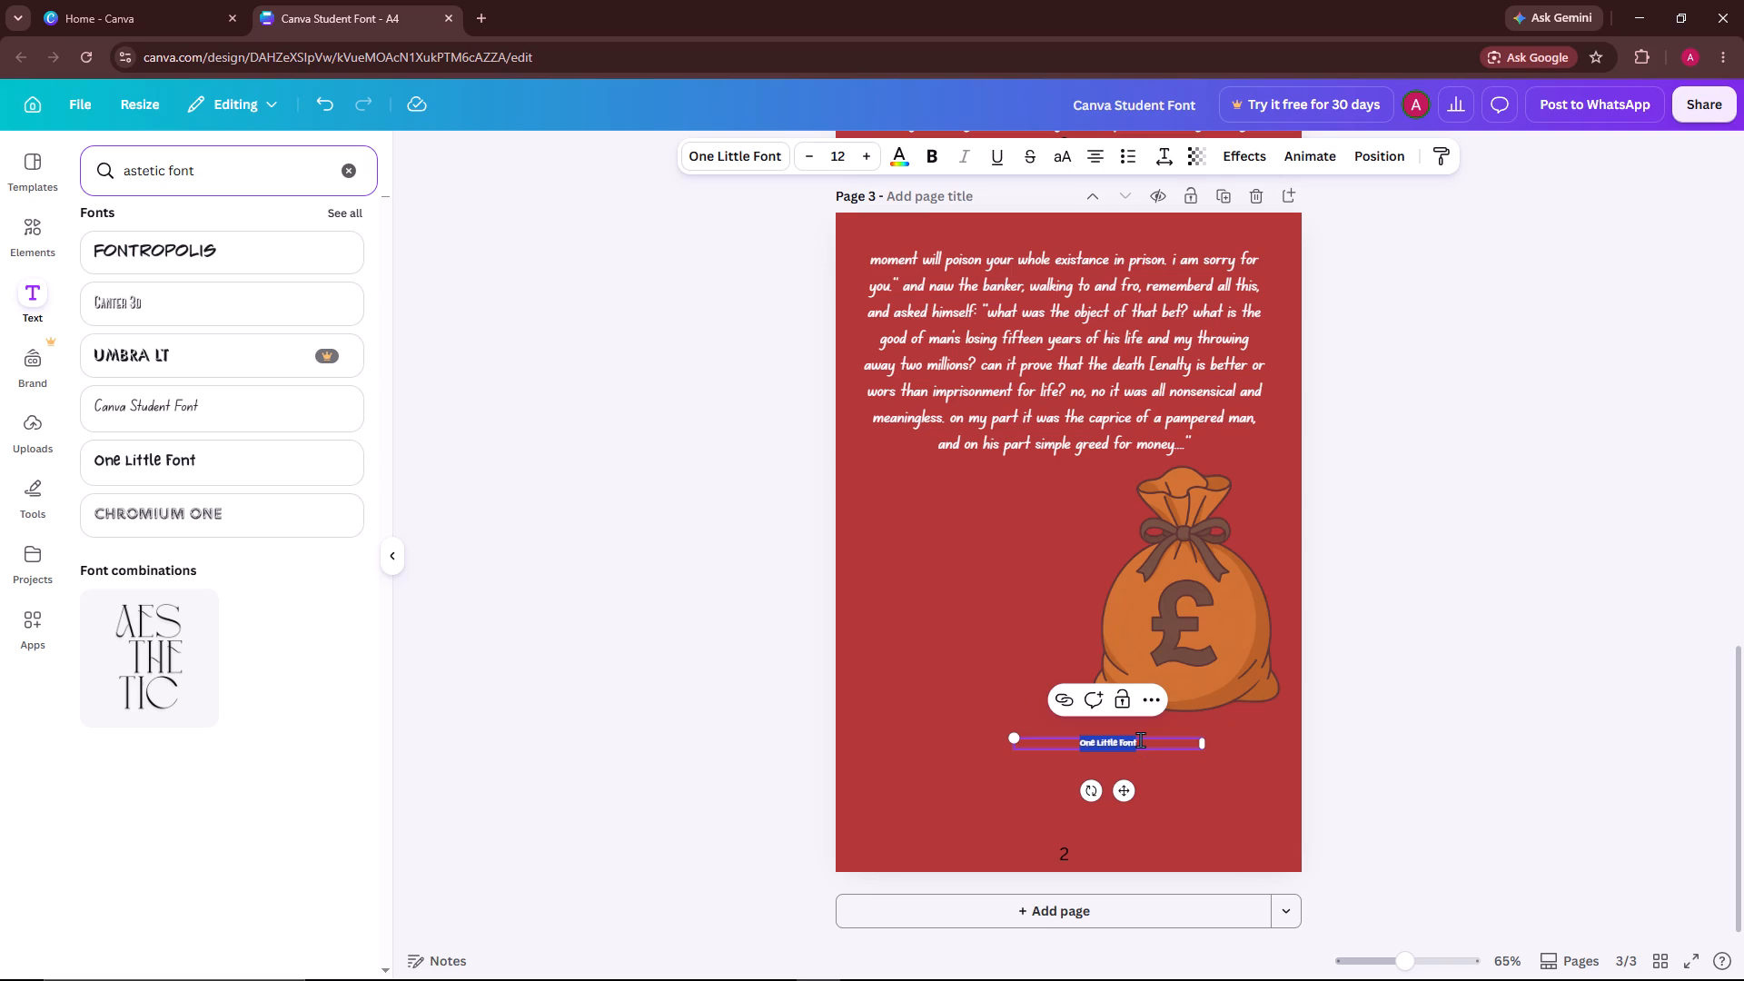
key(BackSpace)
text(2 million)
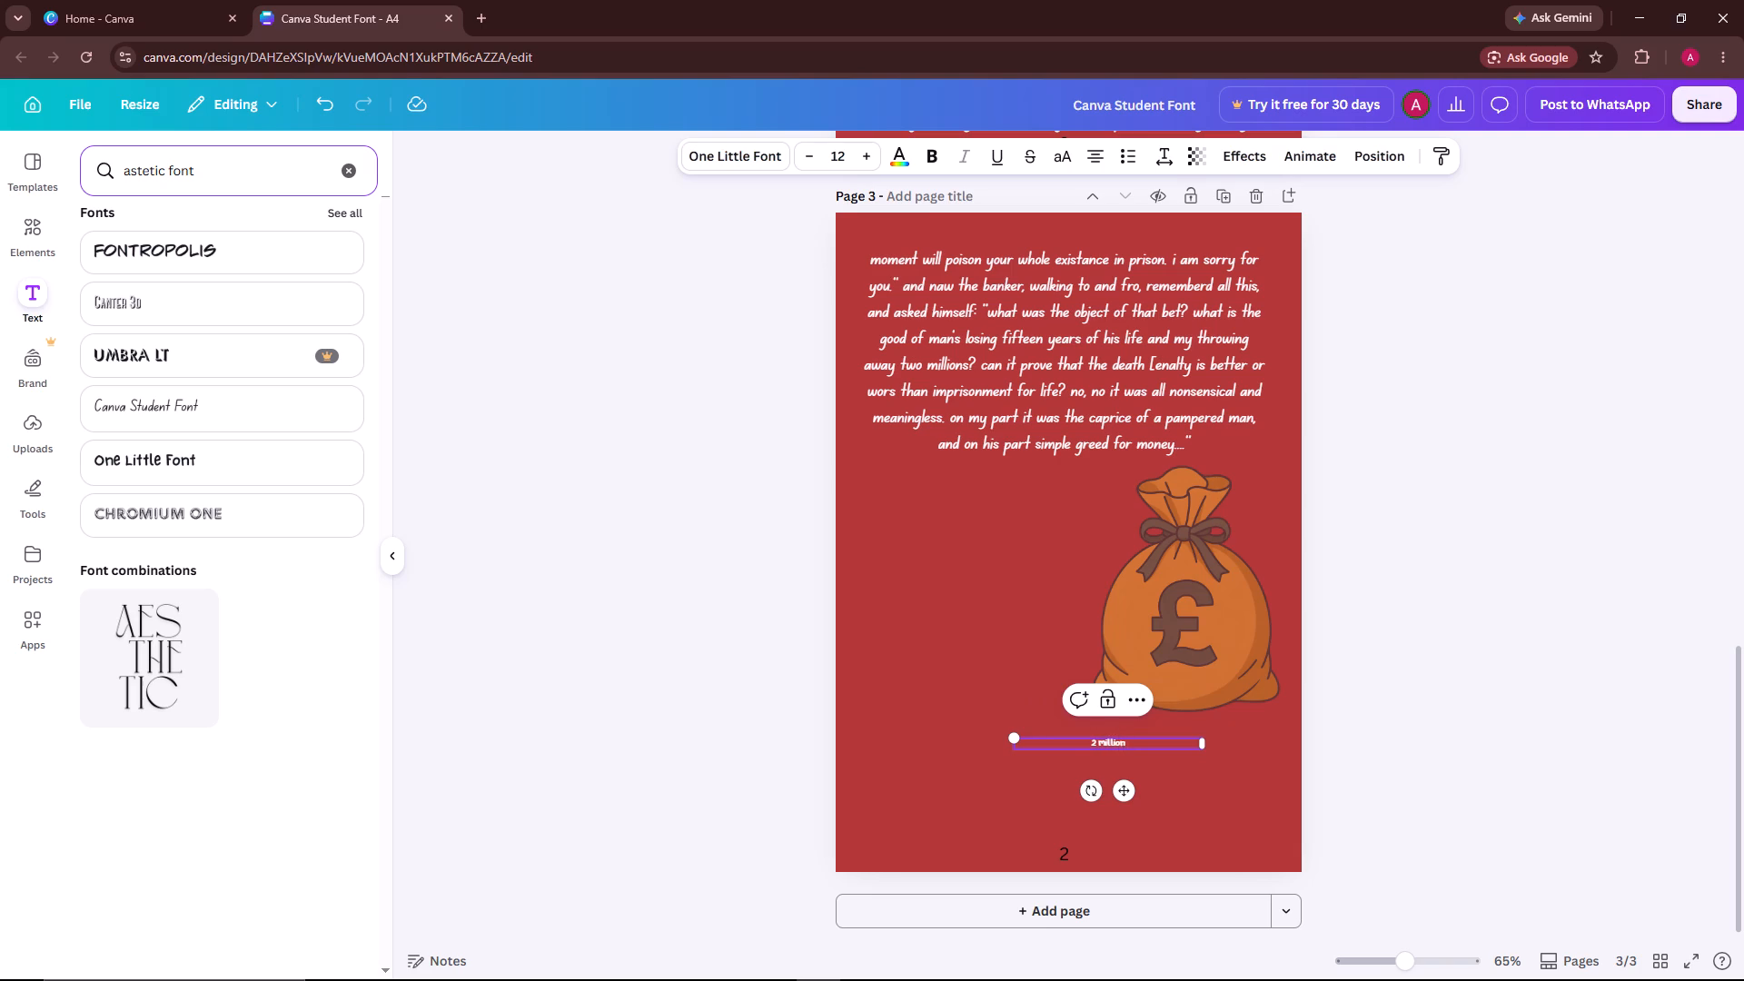
key(s)
key(space)
text(rubel)
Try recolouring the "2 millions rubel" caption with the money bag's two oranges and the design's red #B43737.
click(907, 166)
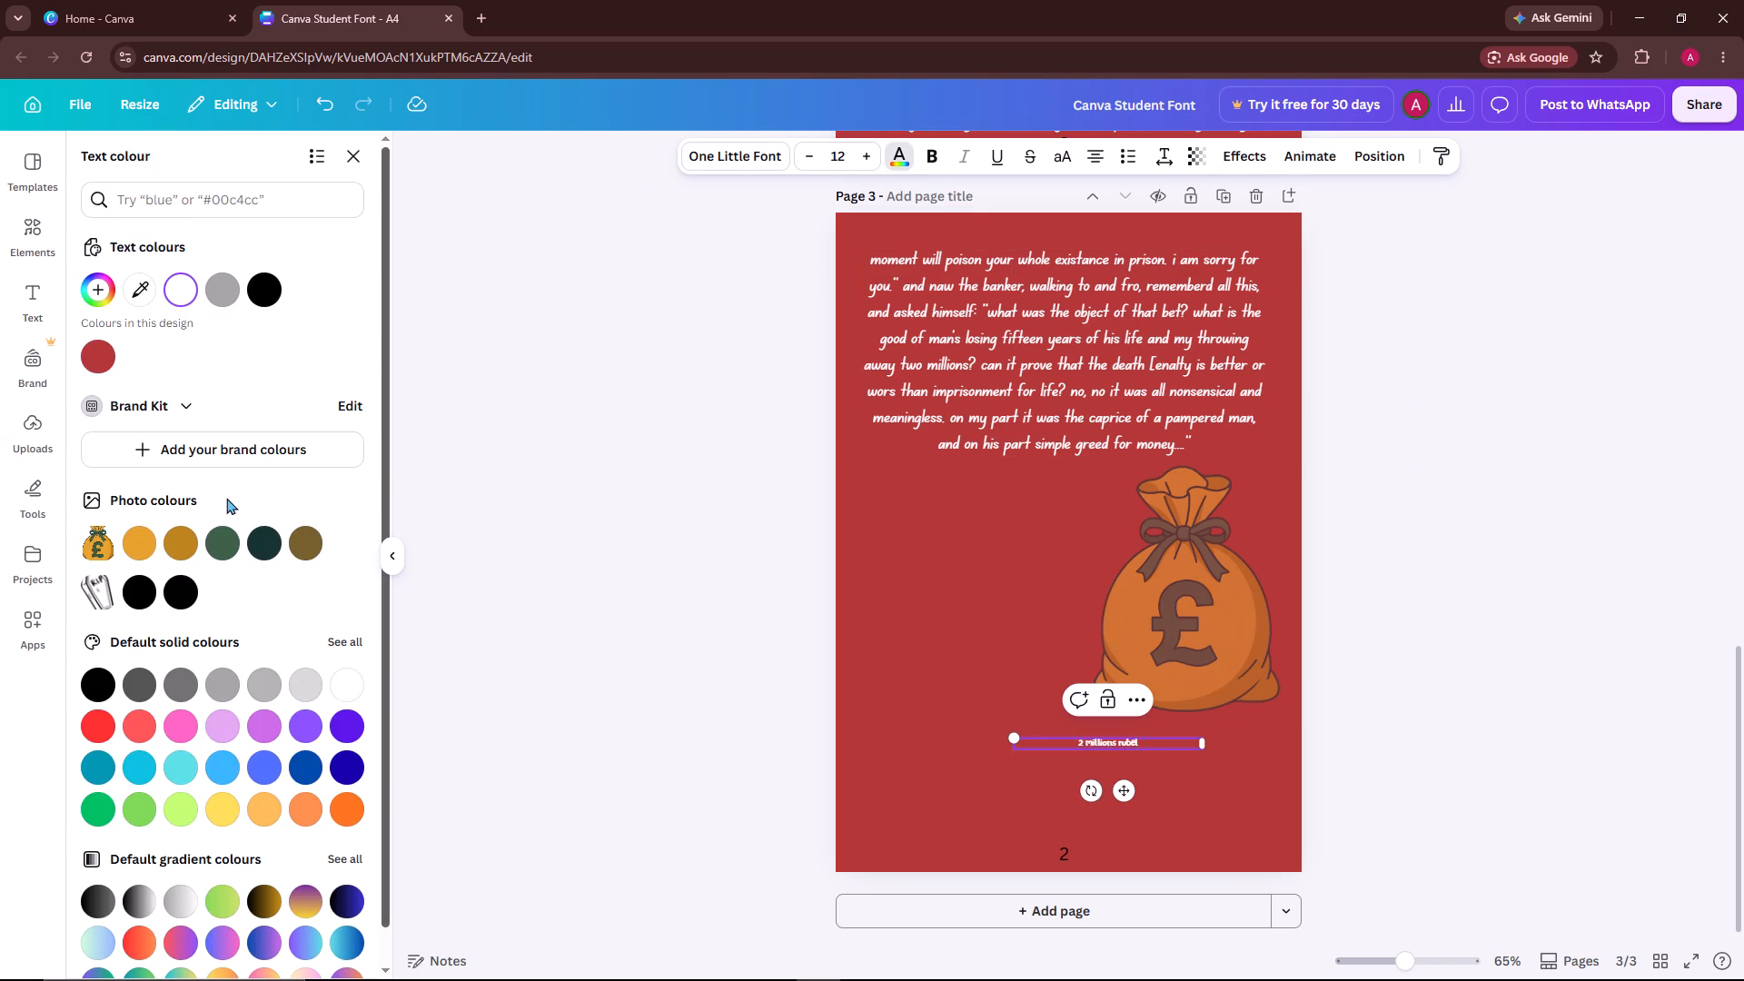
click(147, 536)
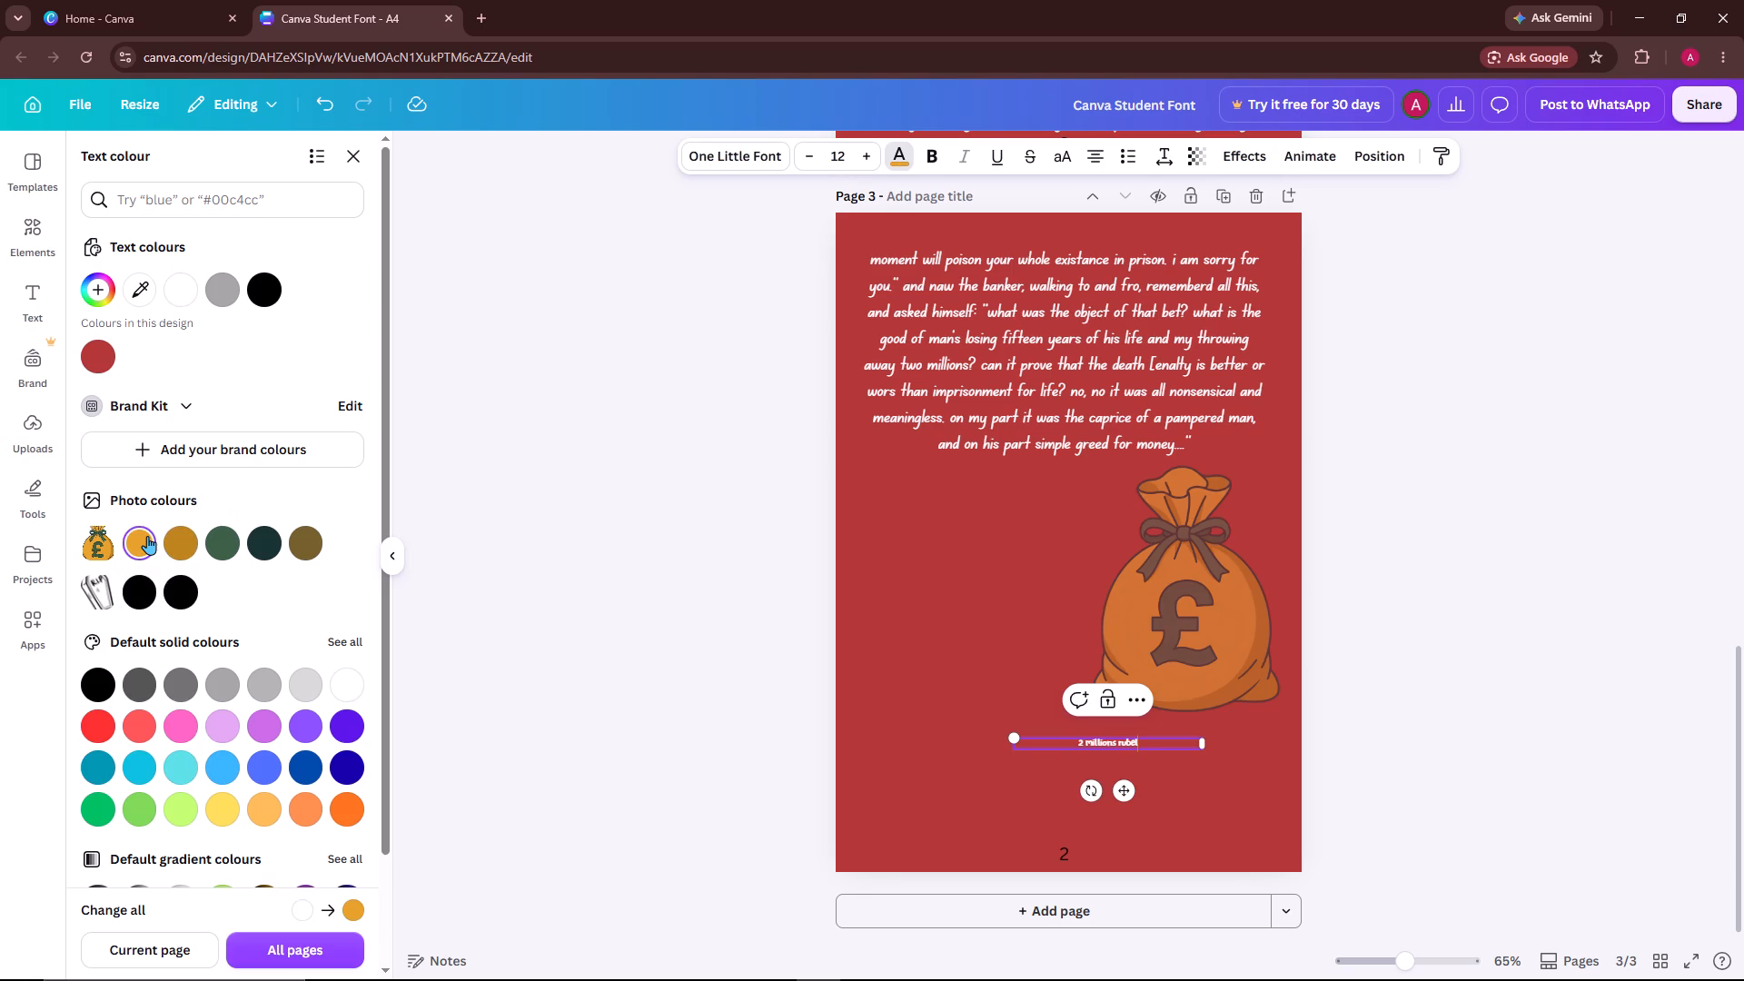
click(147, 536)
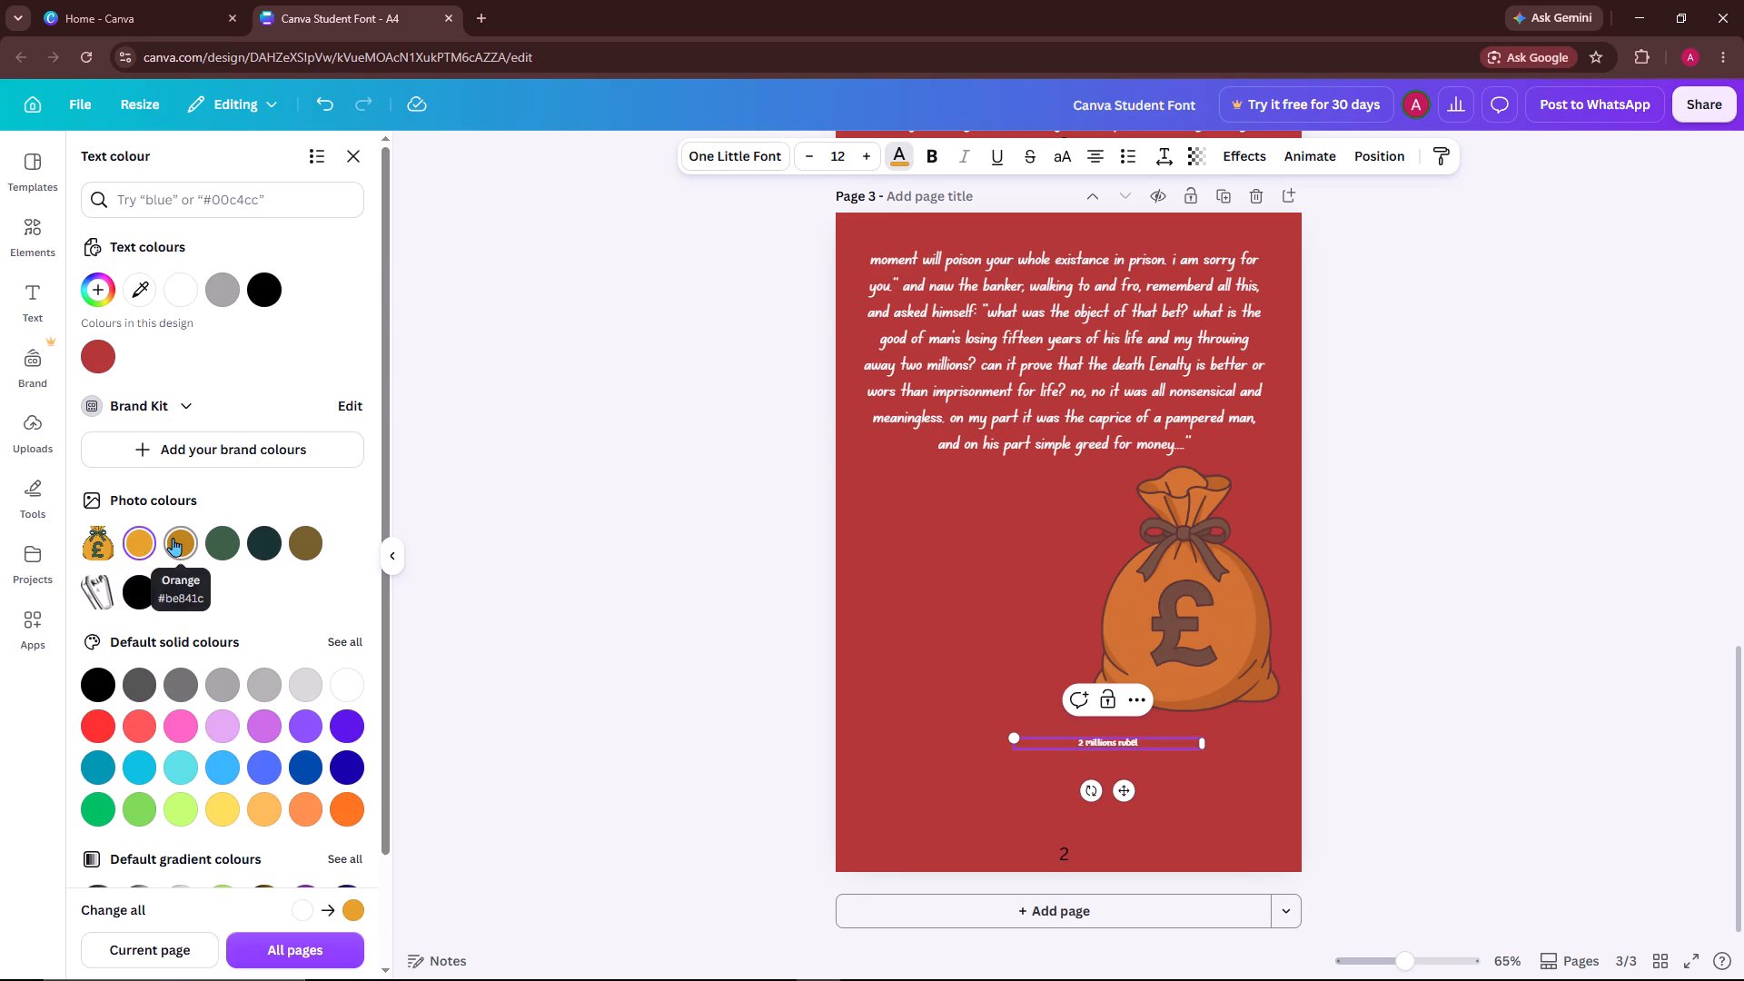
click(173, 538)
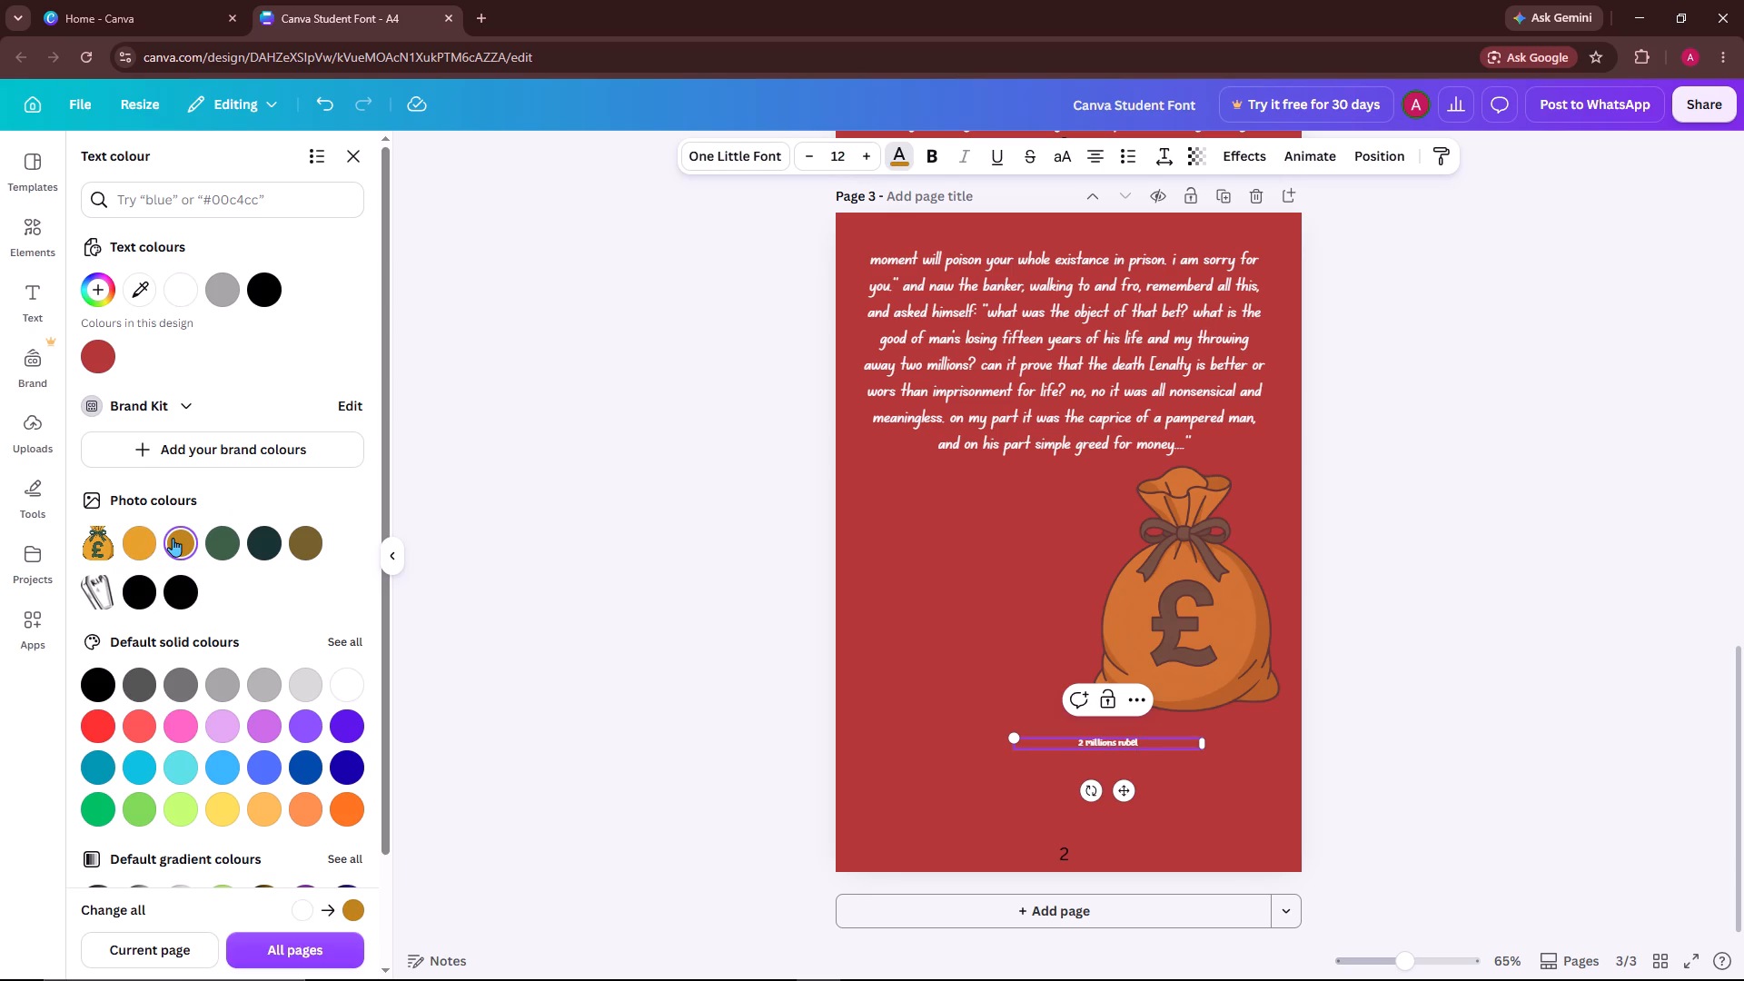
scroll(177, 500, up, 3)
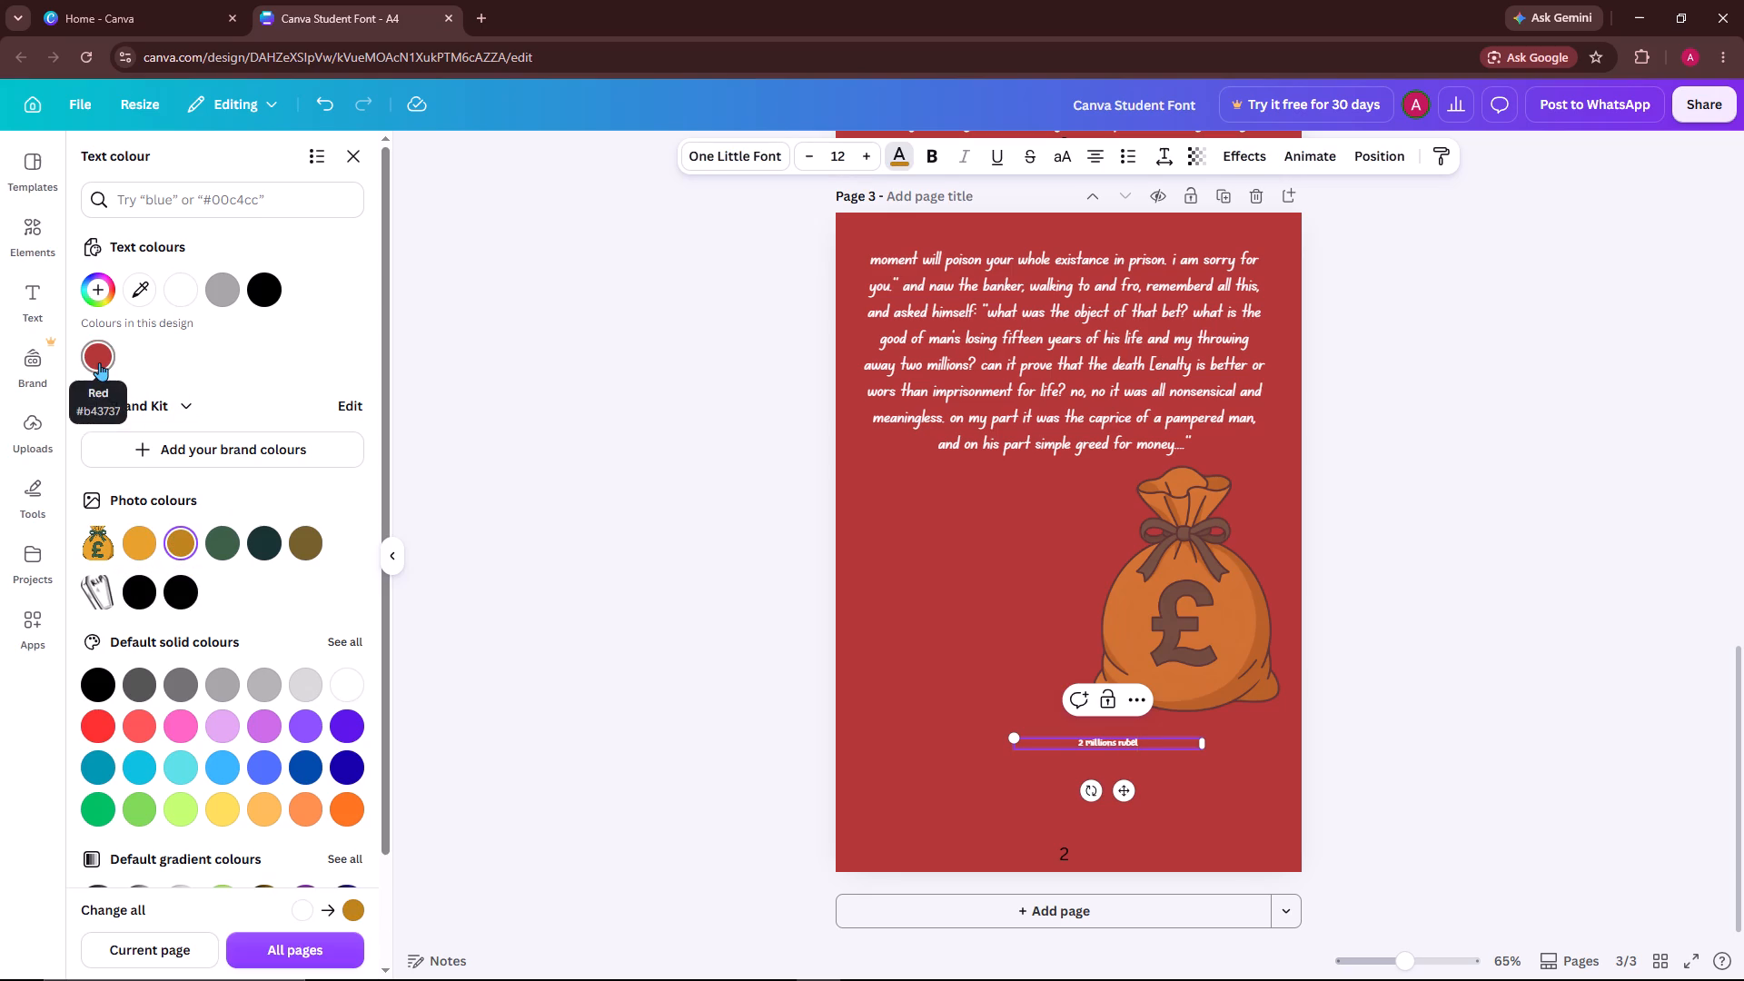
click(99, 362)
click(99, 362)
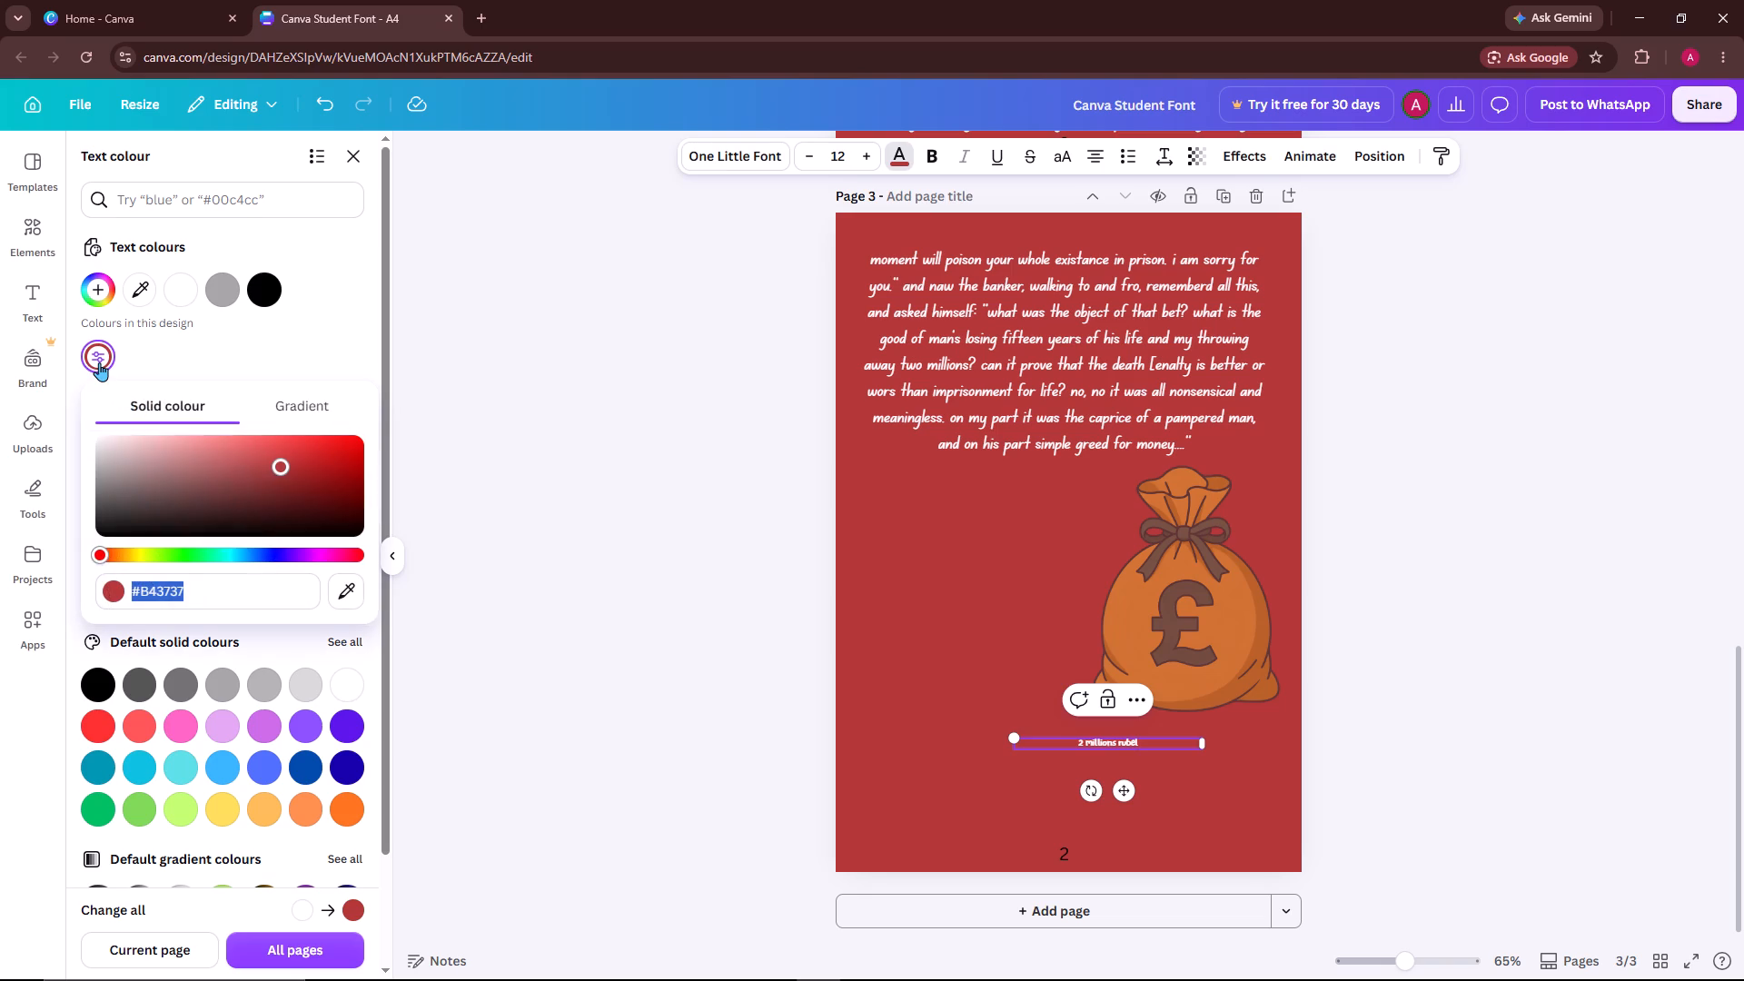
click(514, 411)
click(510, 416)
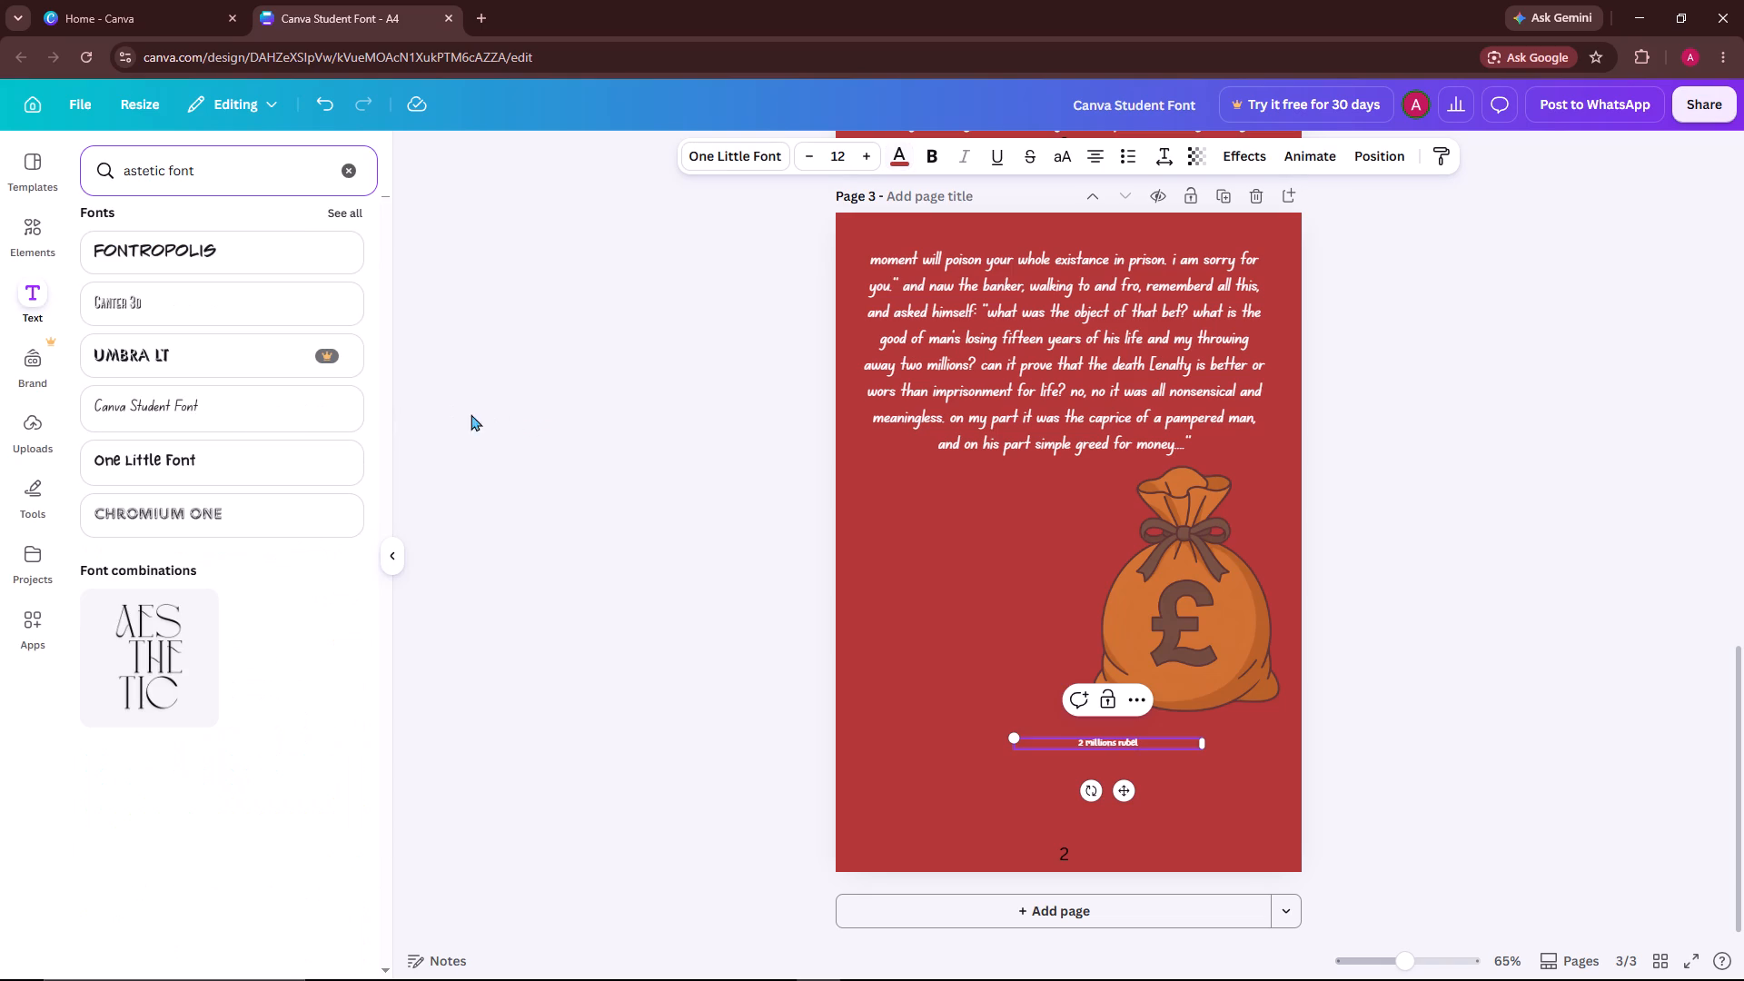
Centre the "2 millions rubel" caption just beneath the money bag.
click(391, 545)
drag(937, 739, 985, 735)
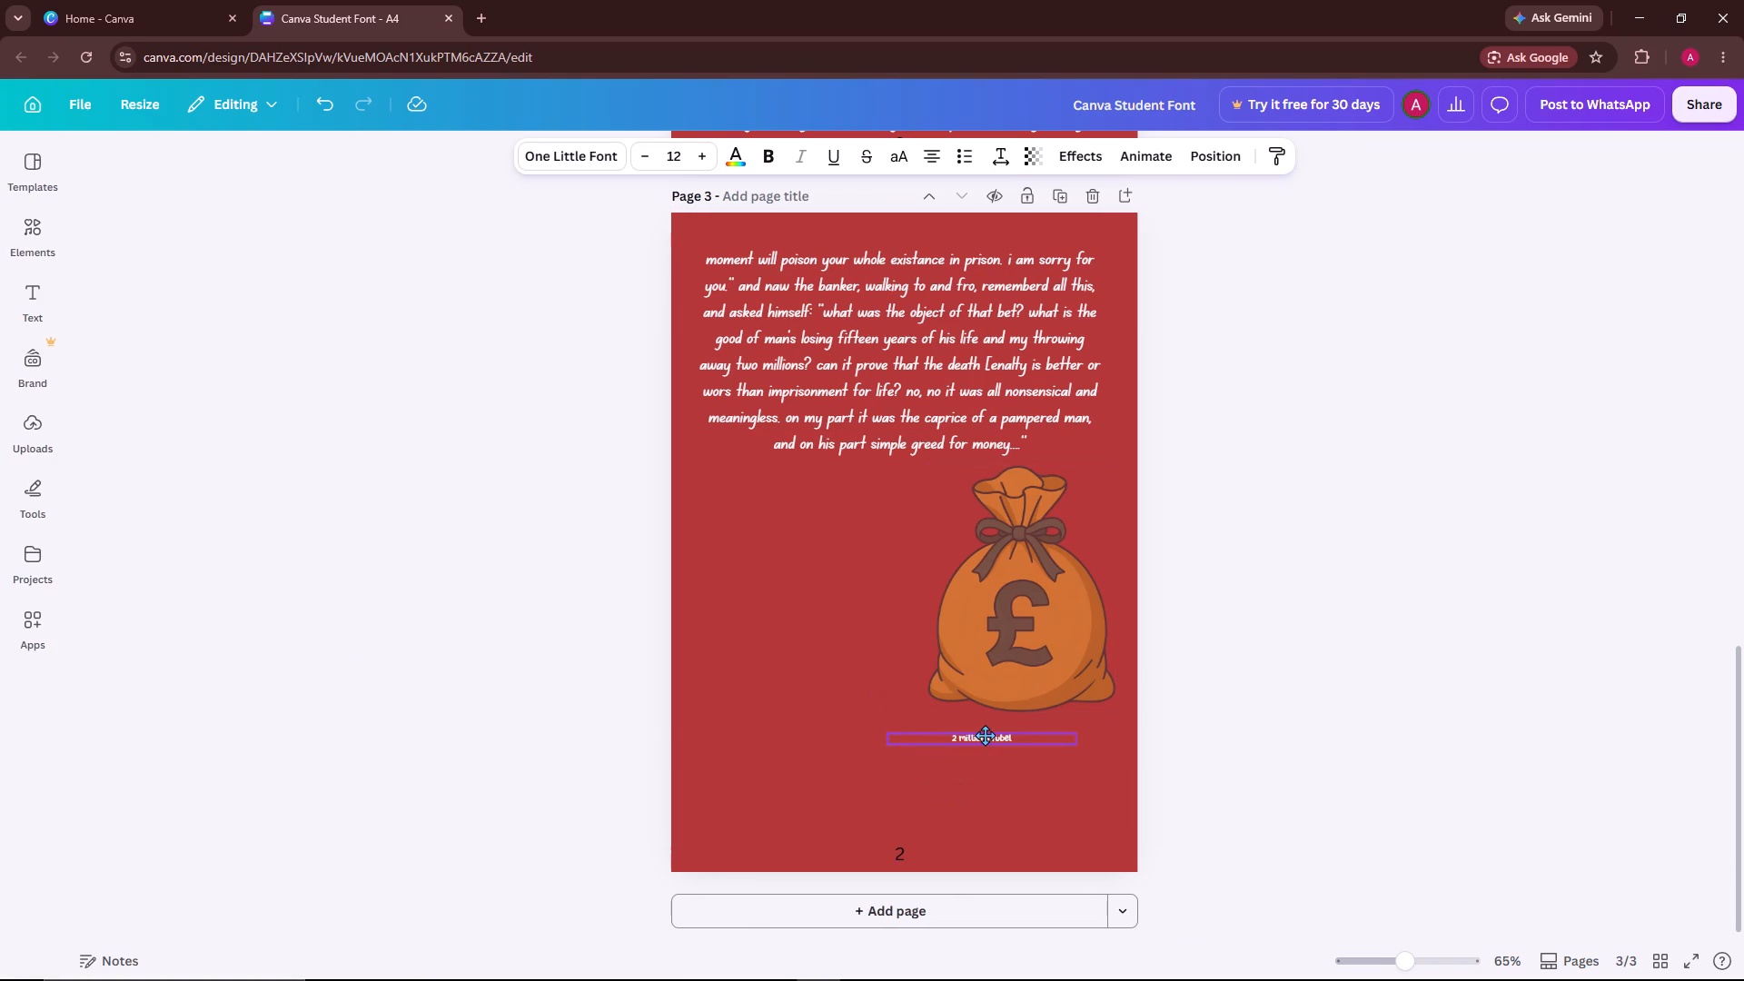
drag(985, 735, 1010, 729)
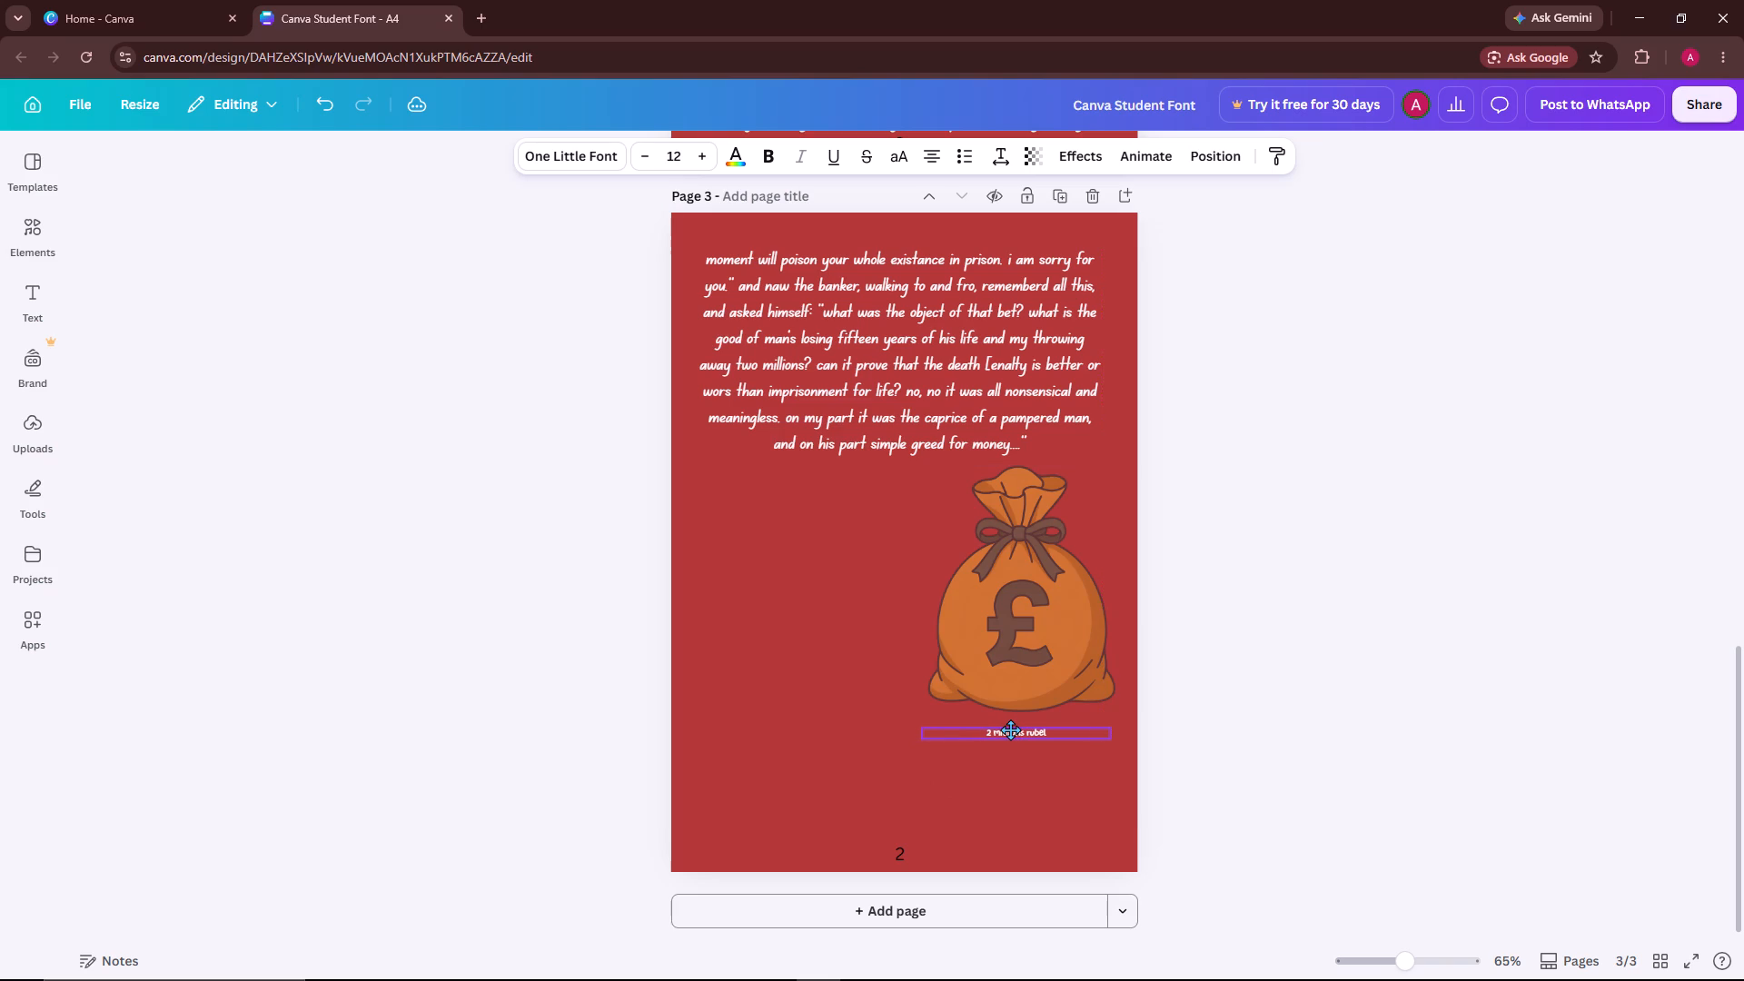
drag(1010, 729, 1017, 732)
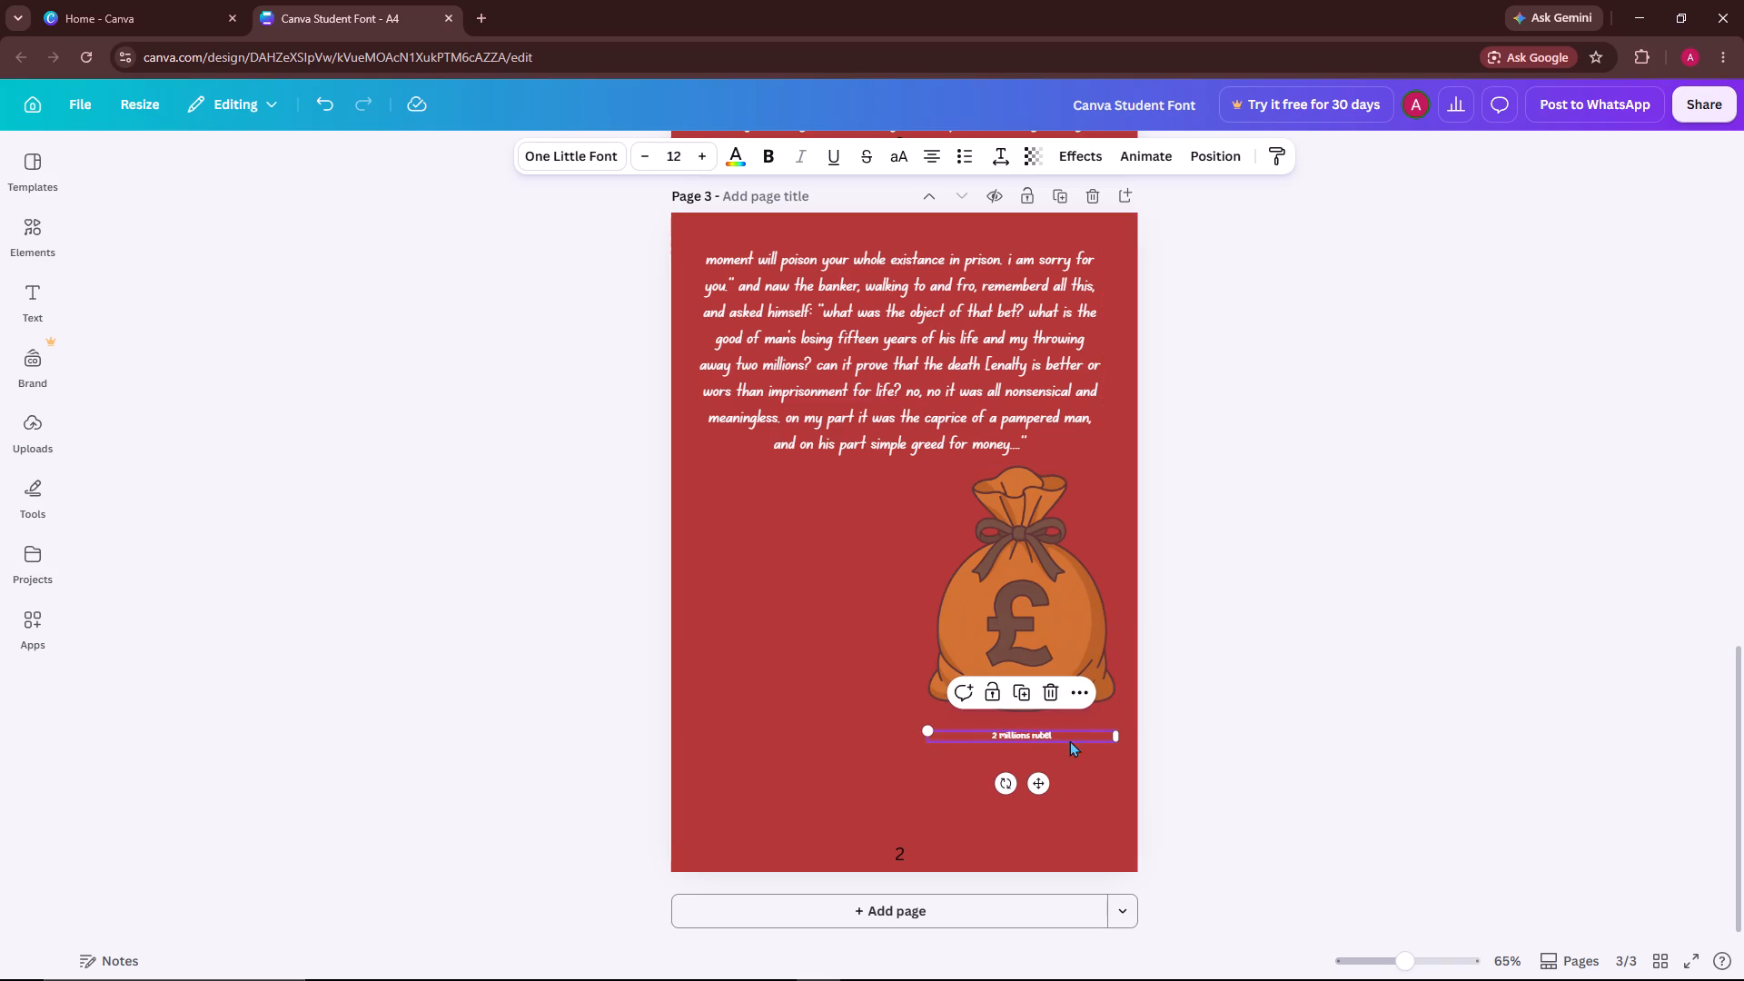
click(1038, 732)
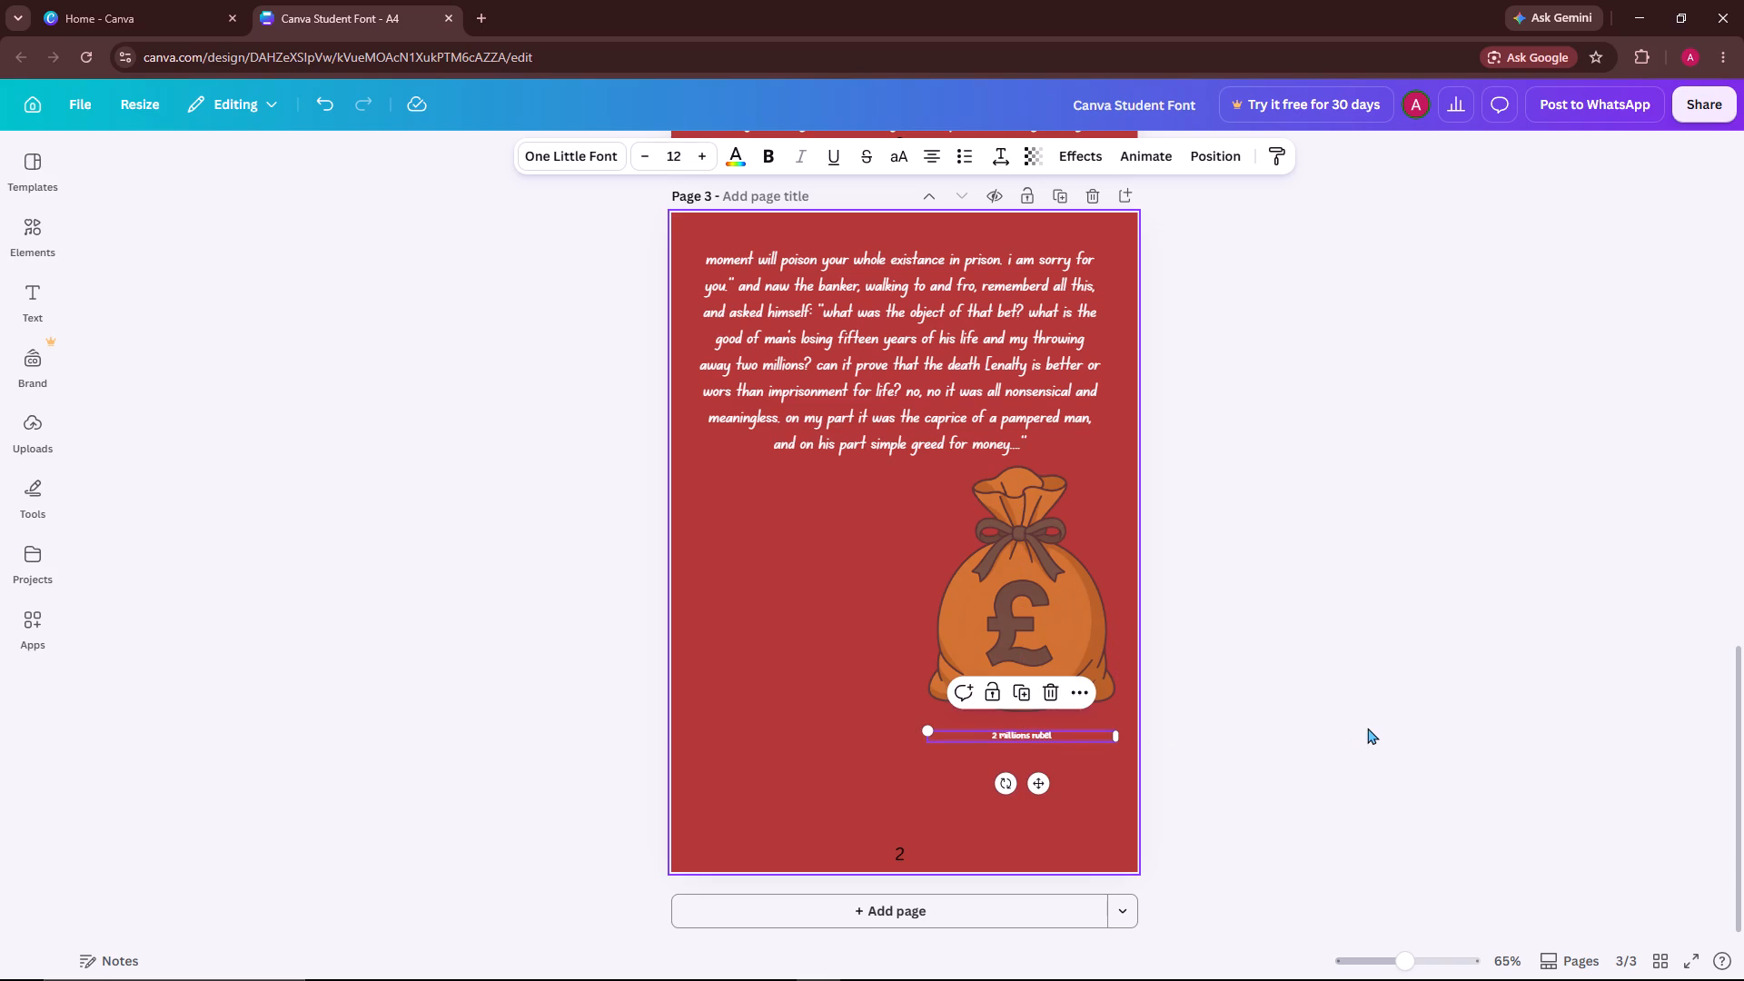
click(1070, 733)
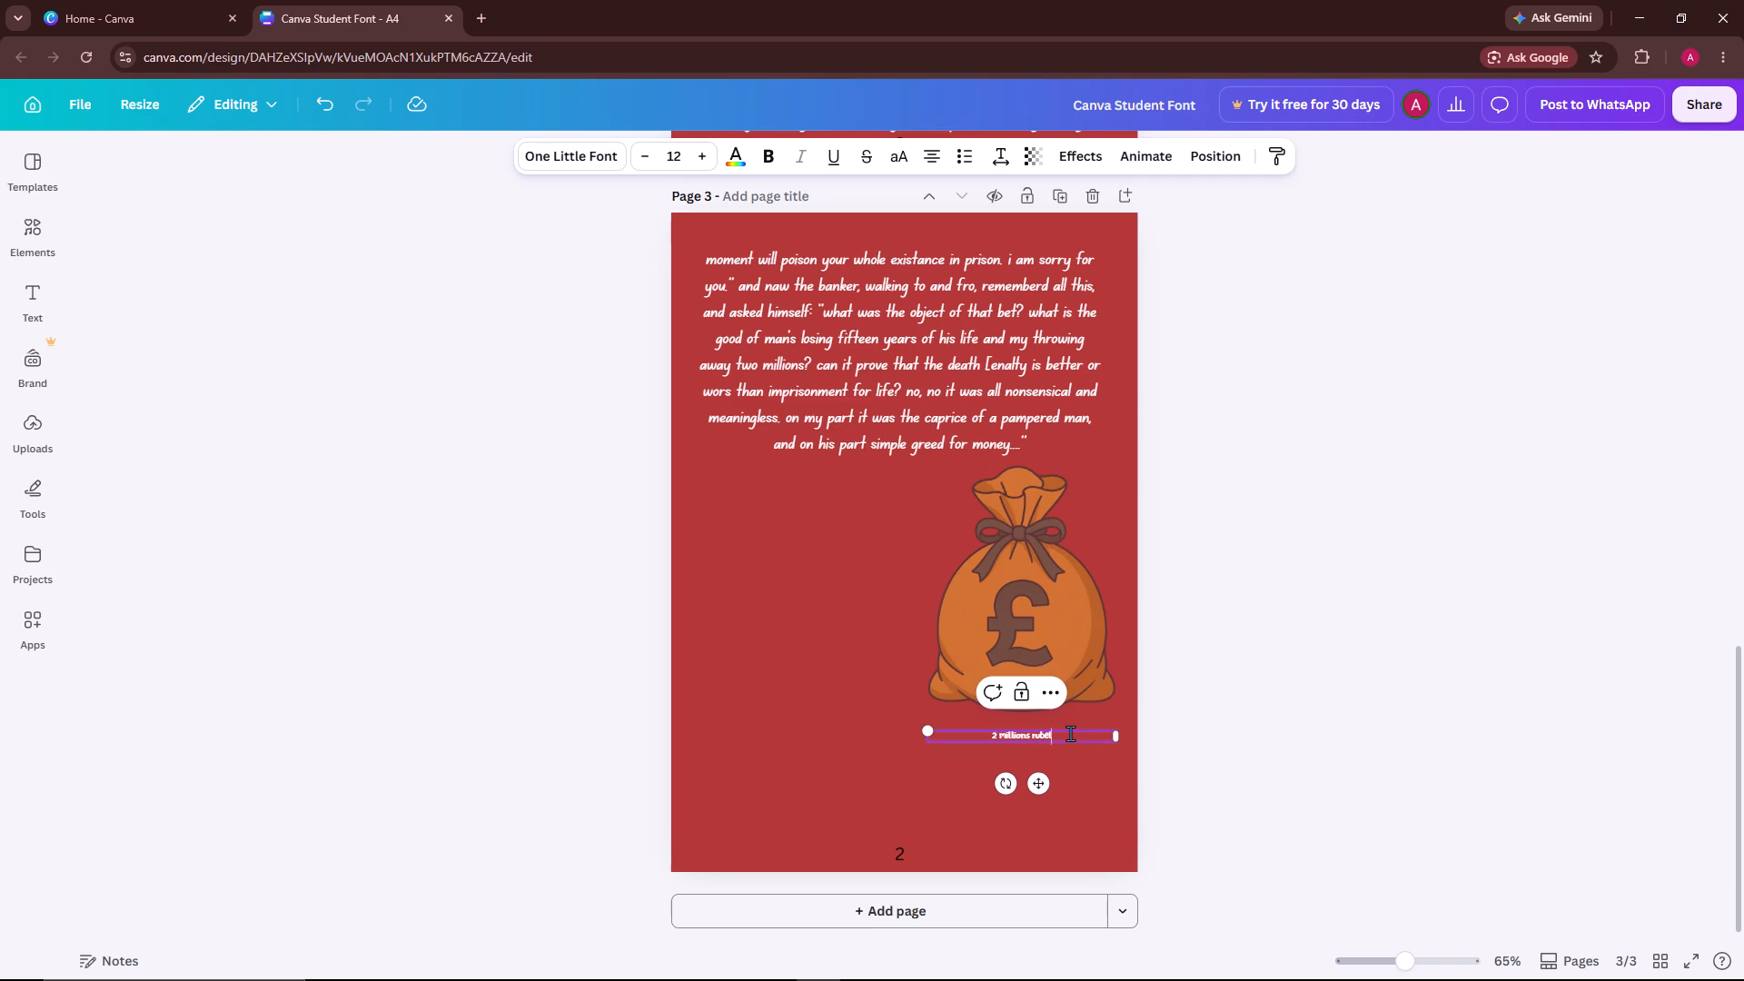
click(1284, 738)
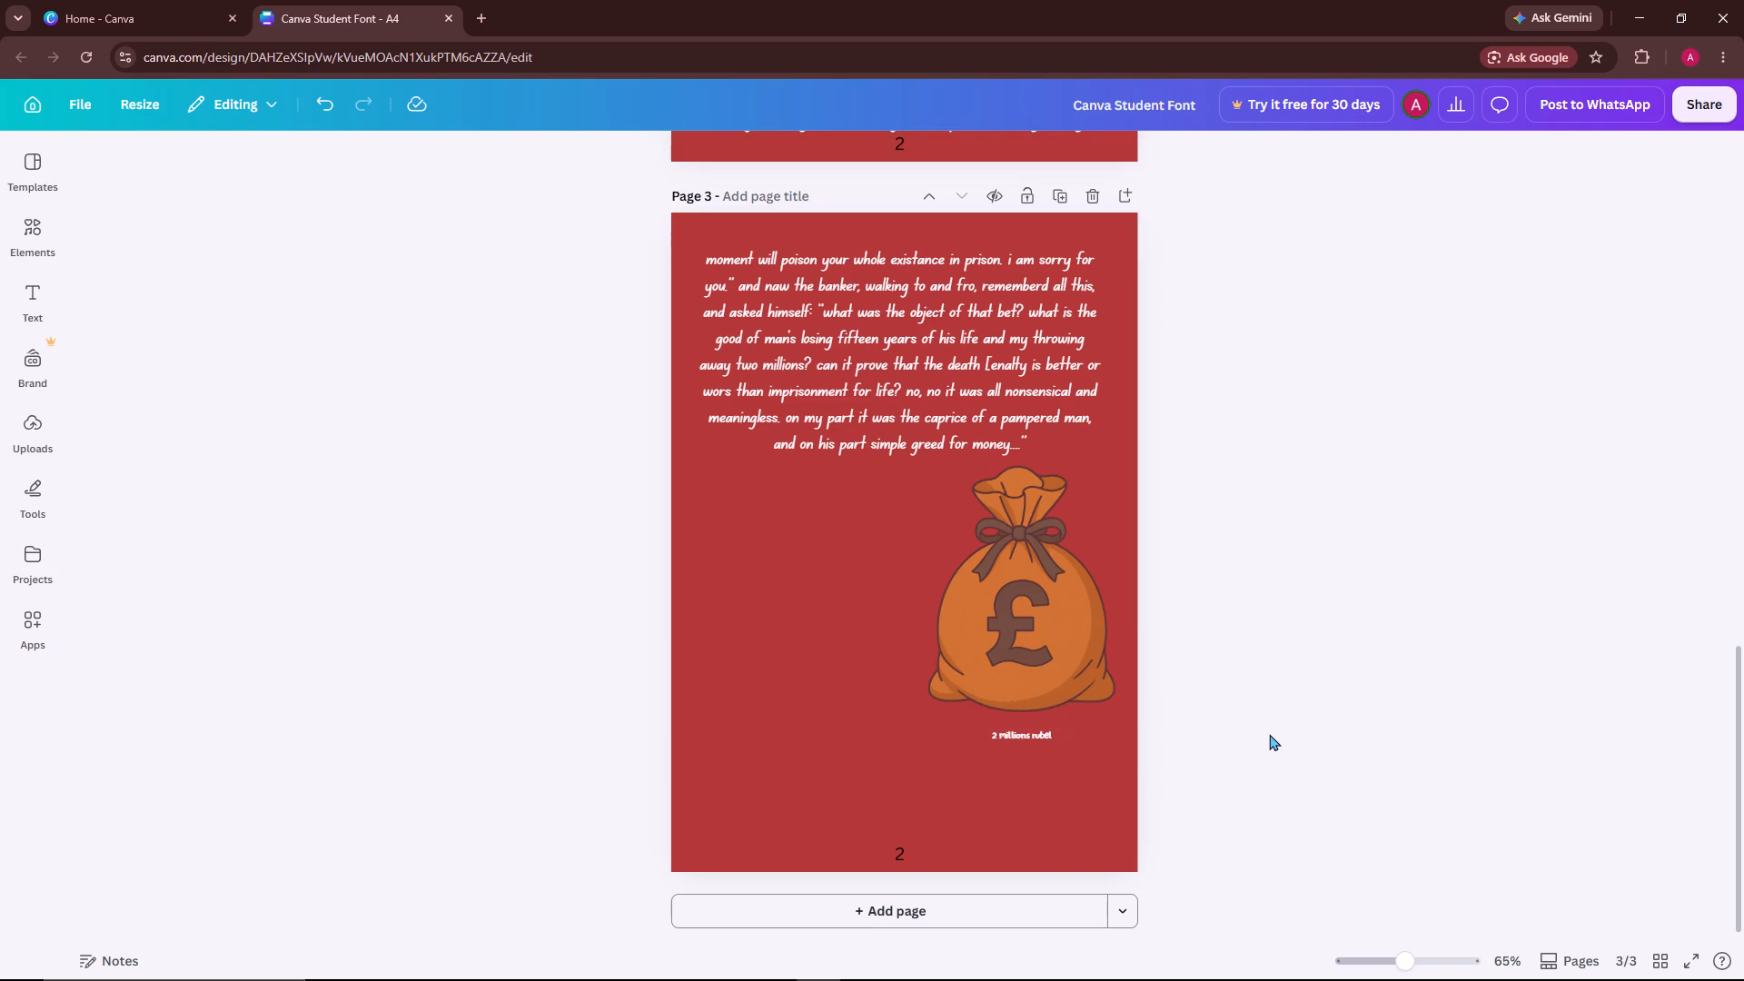
Colour the "2 millions rubel" caption with the money bag's lighter orange.
click(1043, 741)
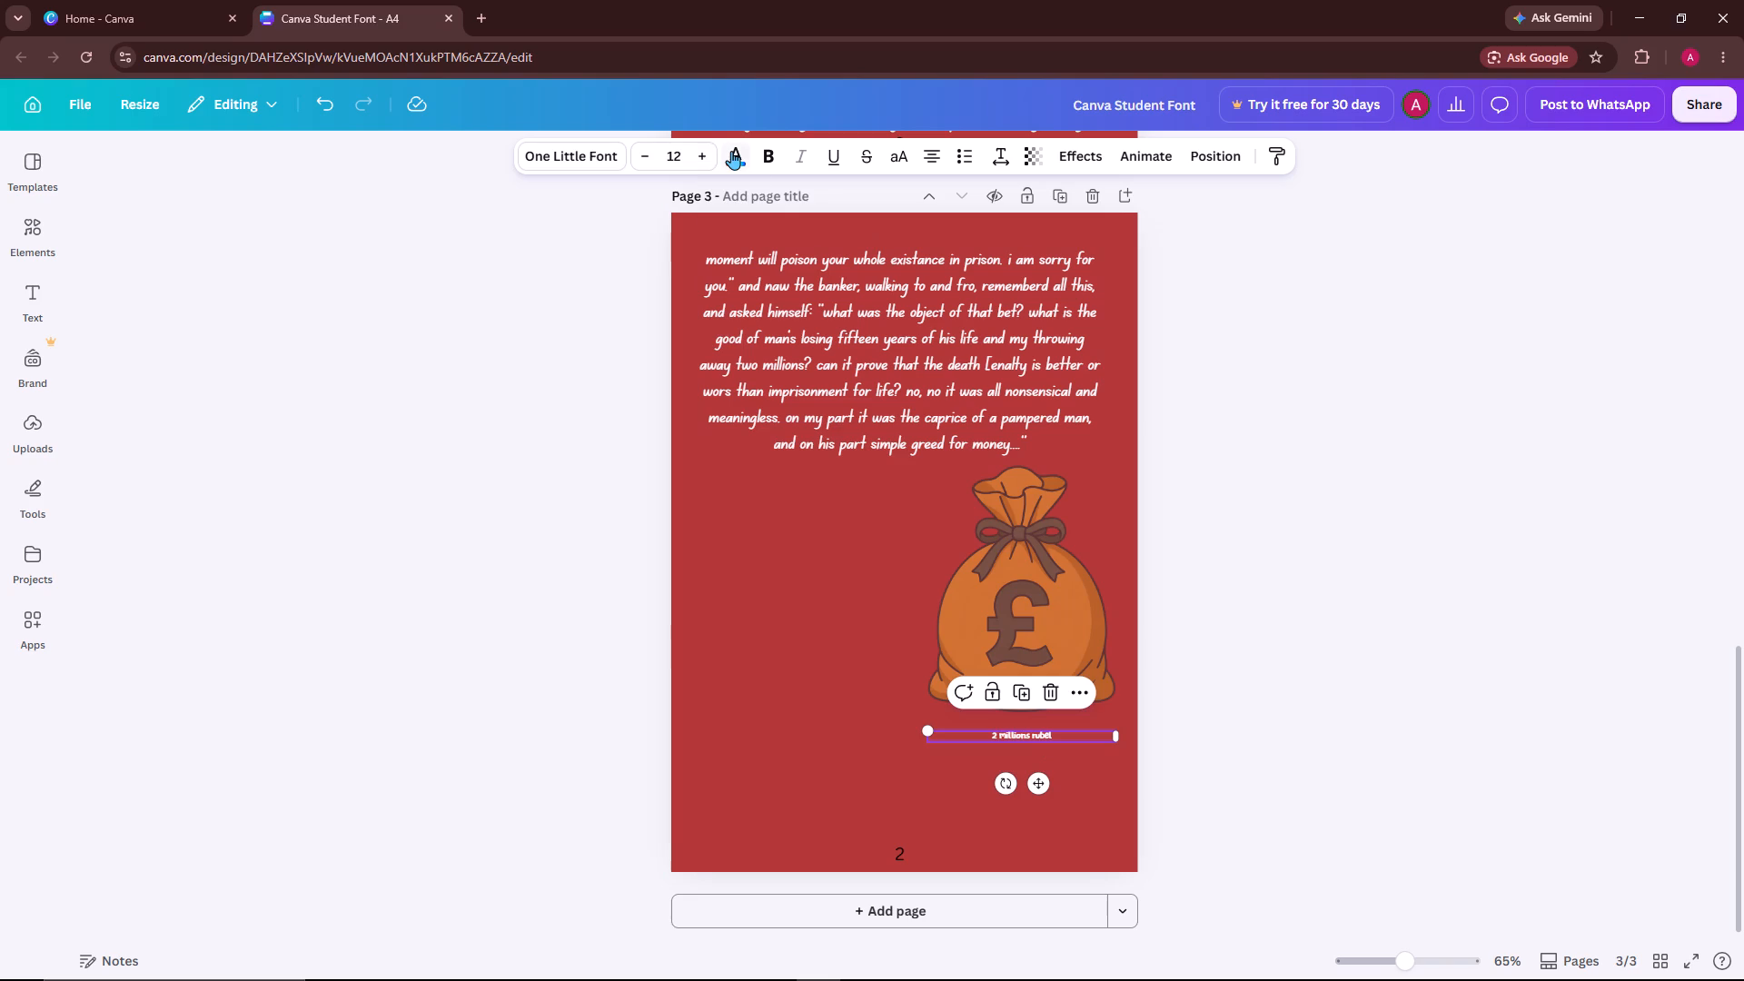
click(731, 151)
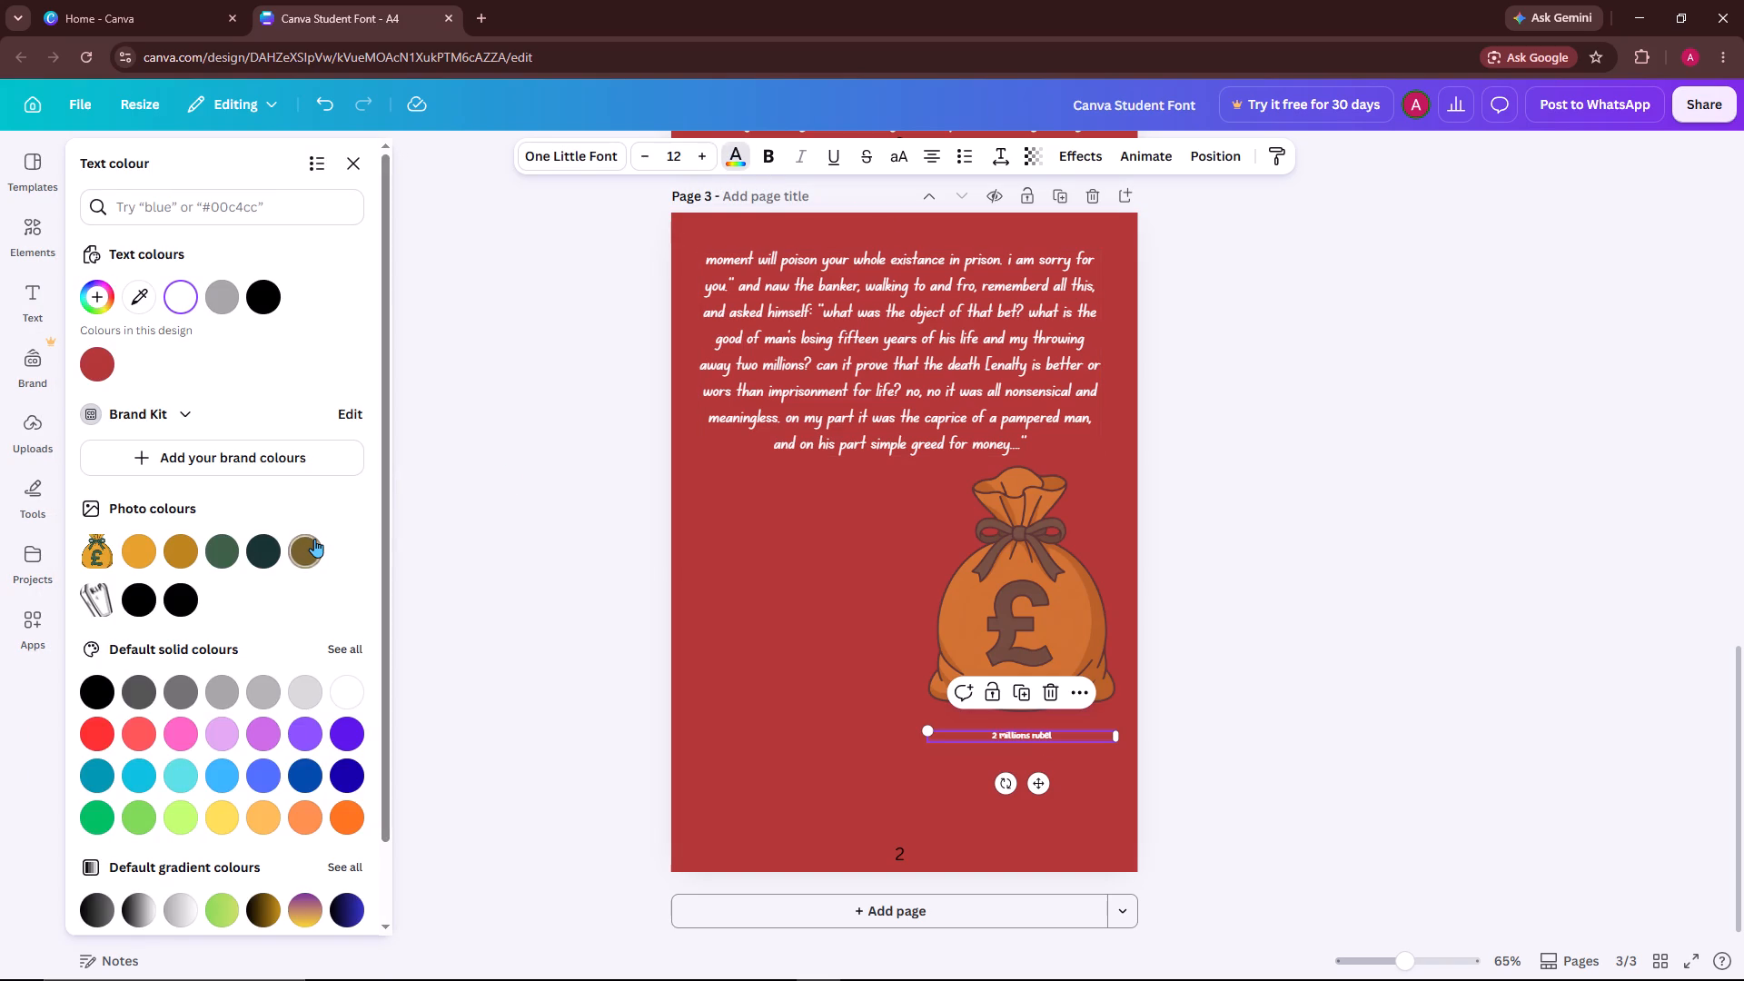
click(314, 539)
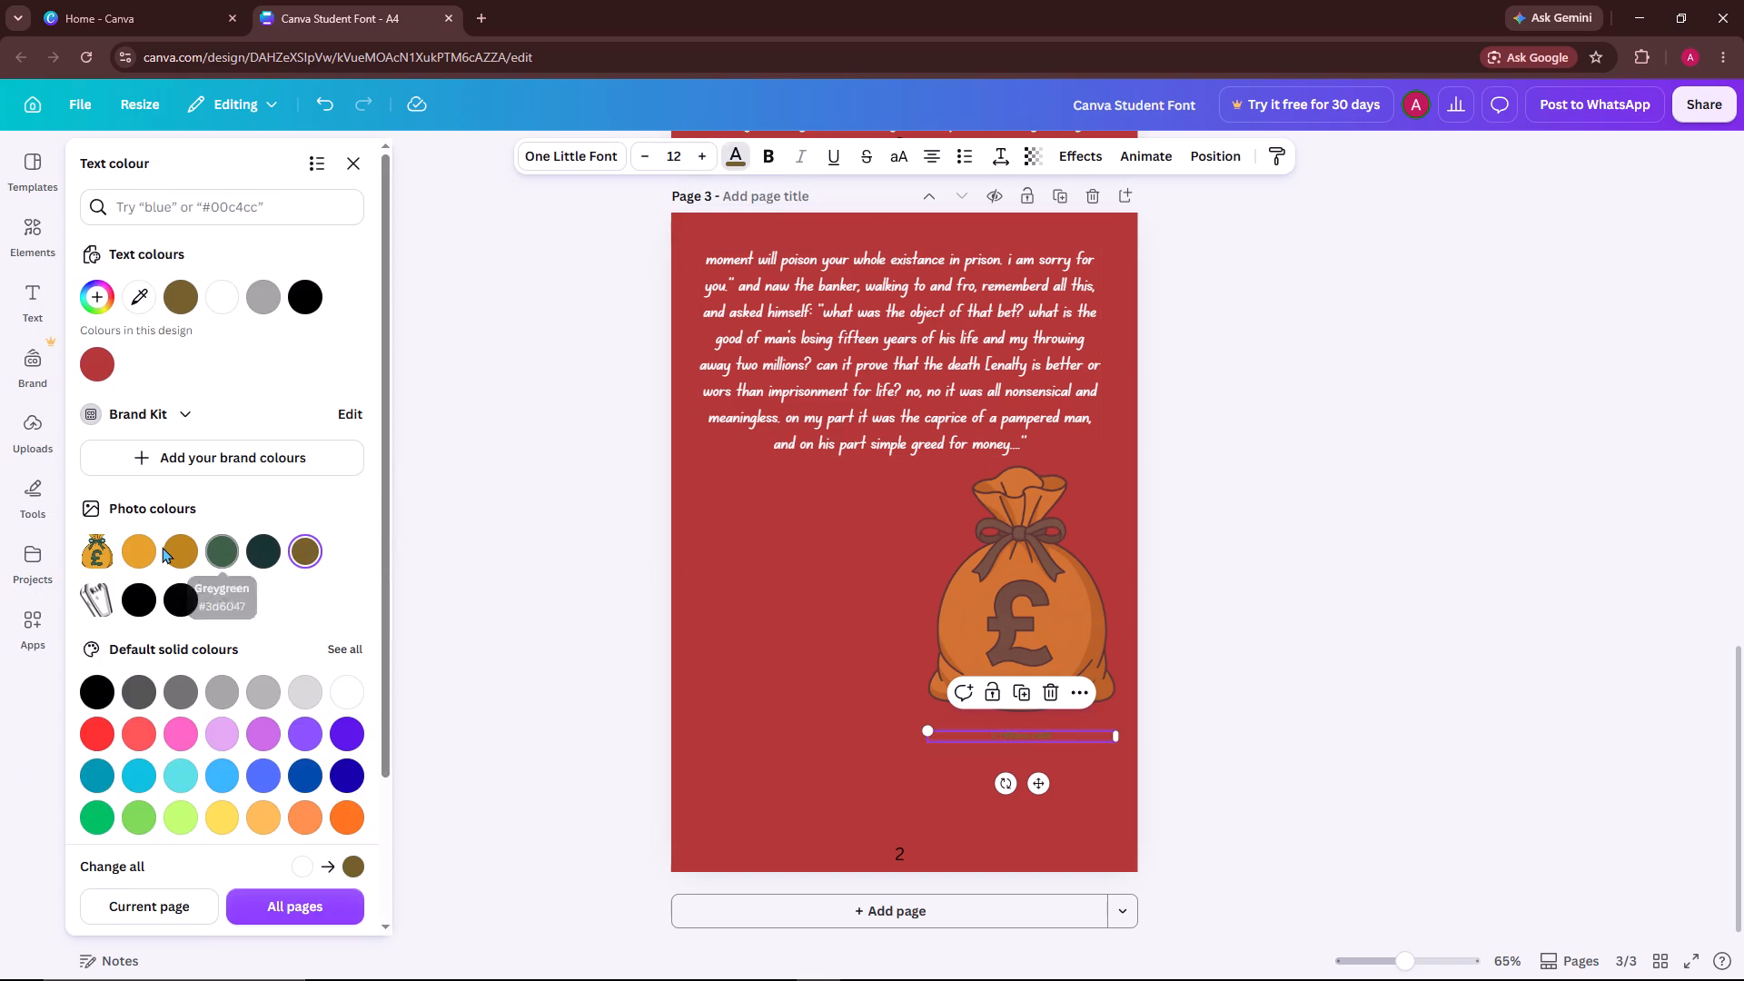
click(146, 552)
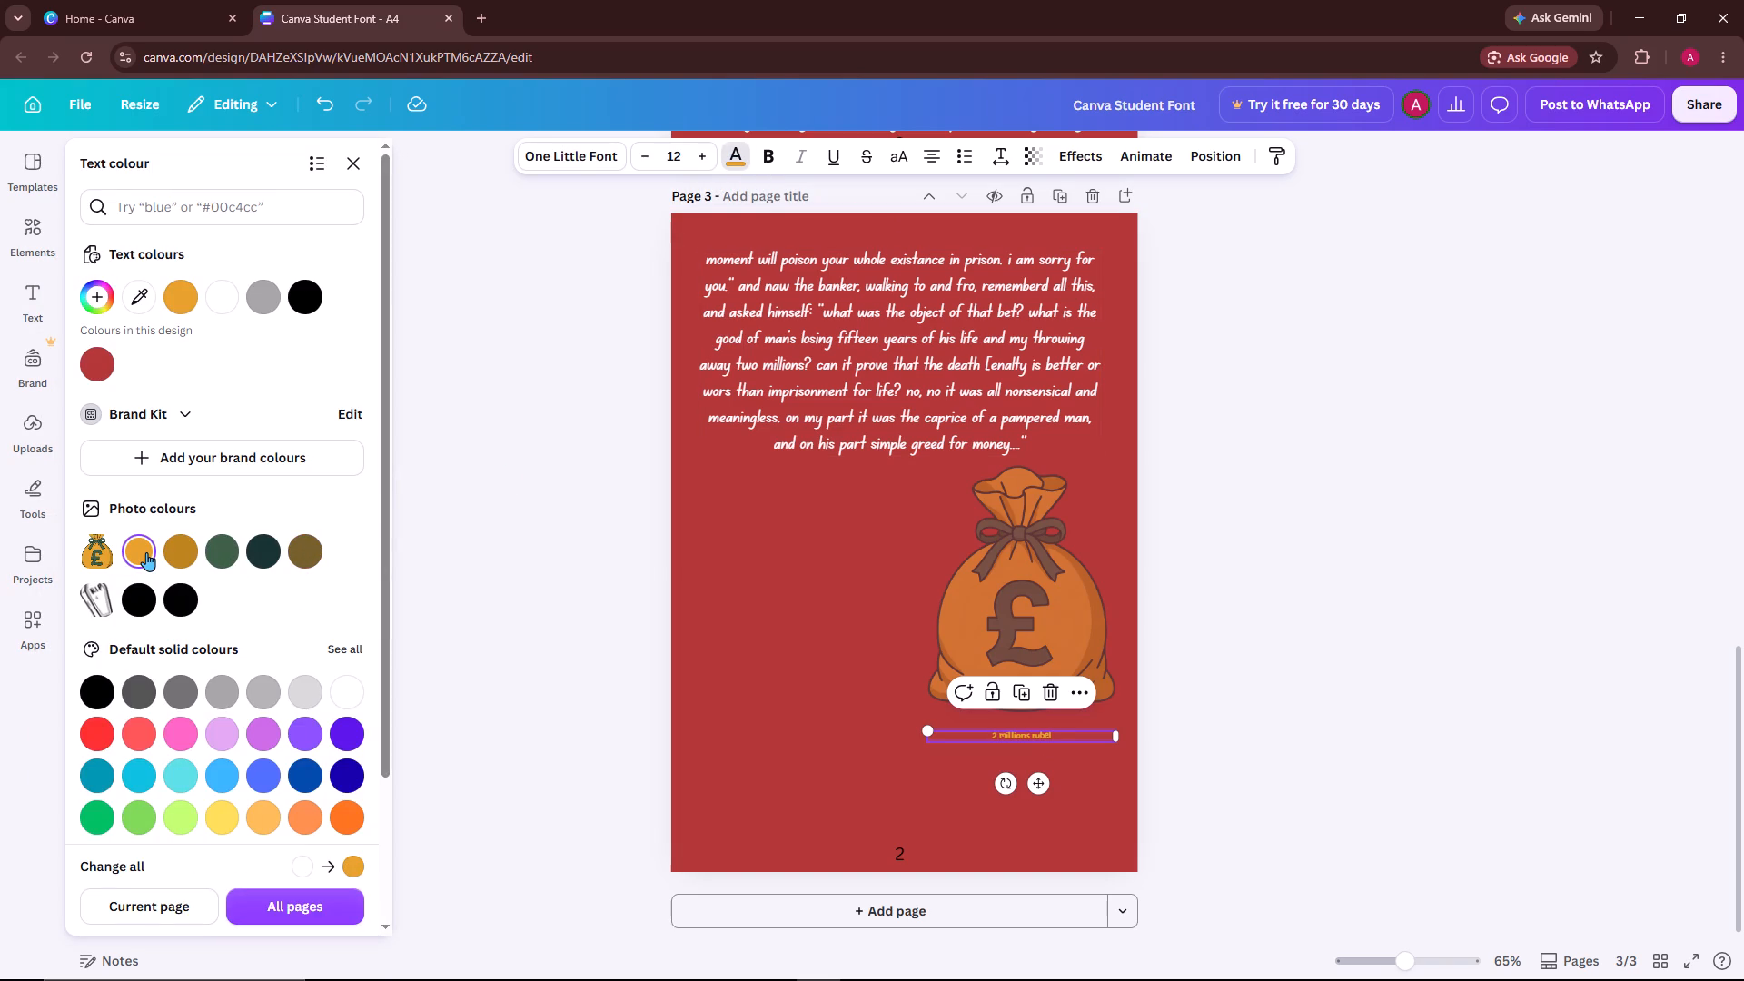
click(1204, 530)
click(1225, 531)
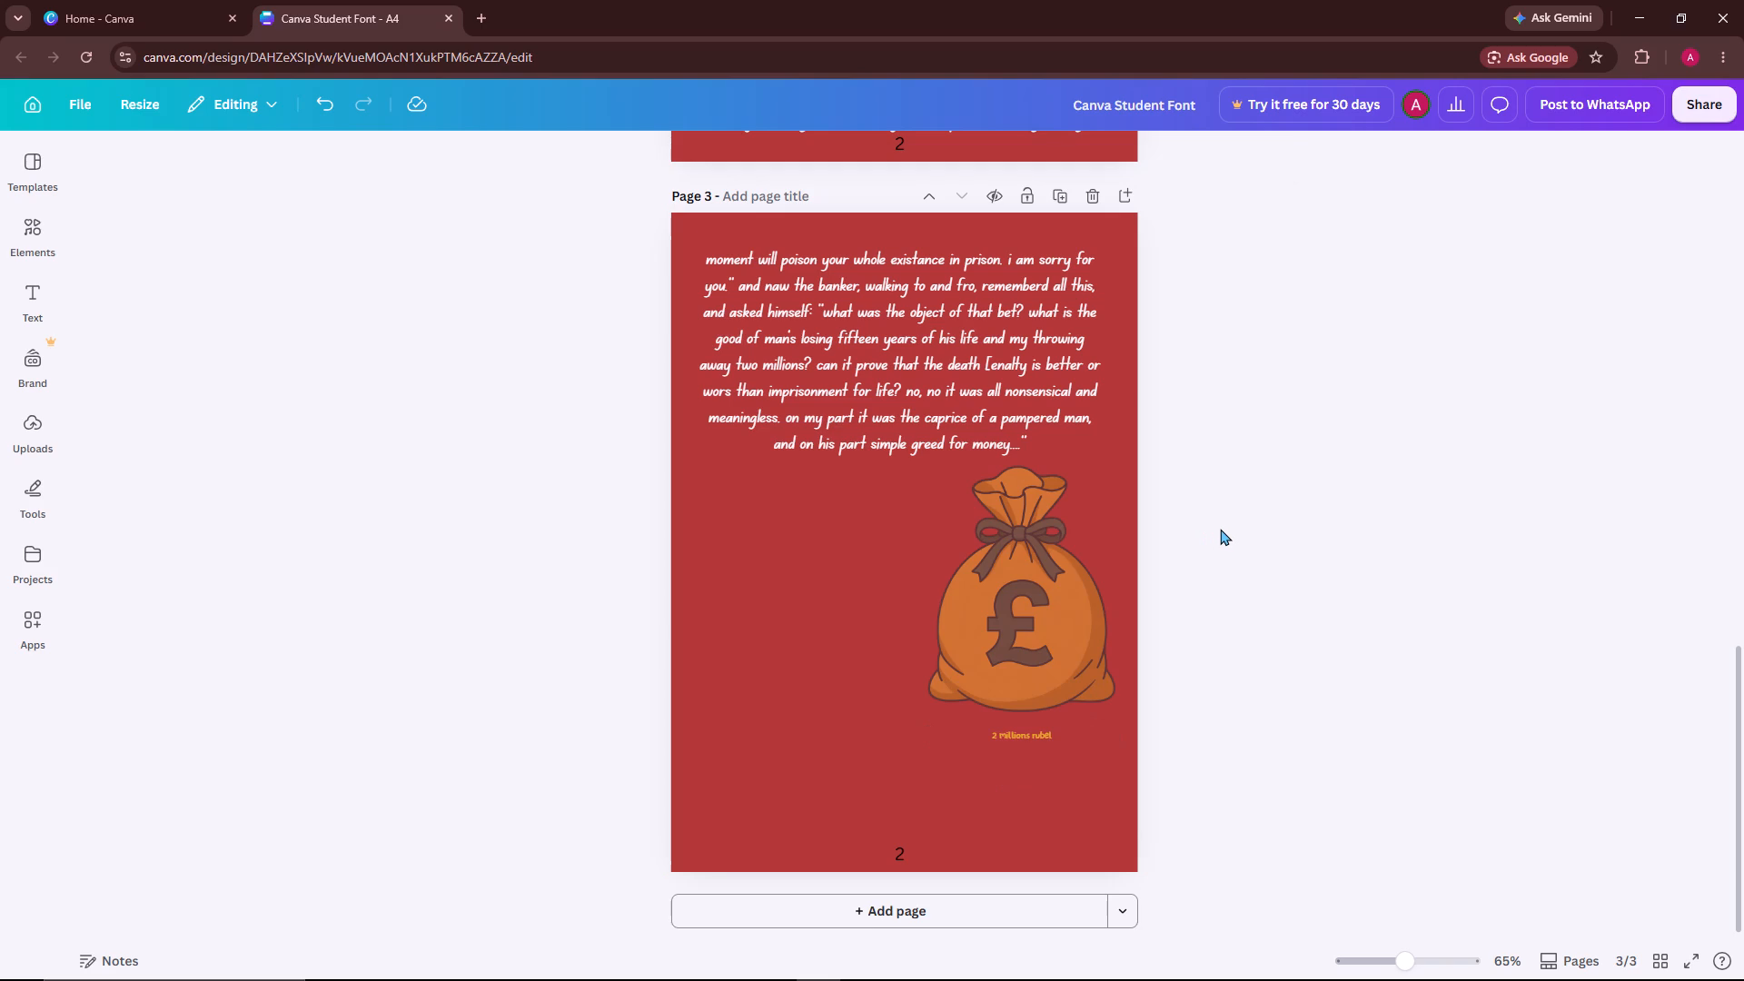
Move the orange caption slightly up, closer to the bottom of the money bag.
drag(1014, 737, 1015, 728)
click(1229, 686)
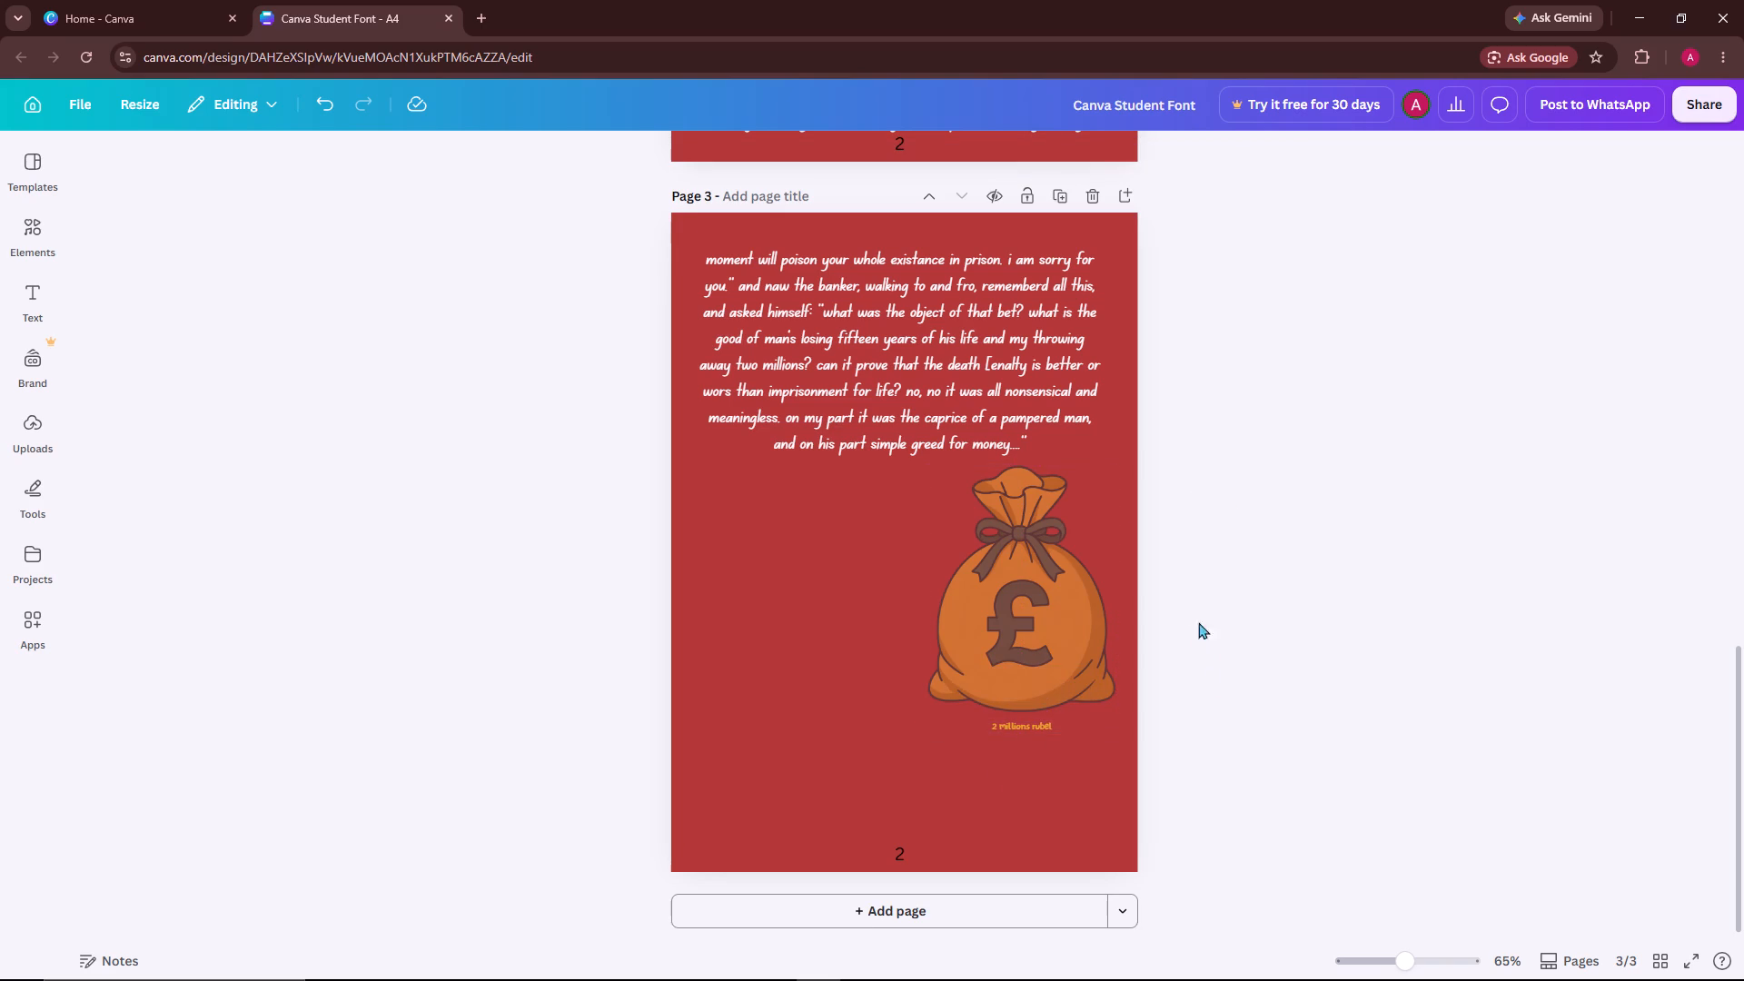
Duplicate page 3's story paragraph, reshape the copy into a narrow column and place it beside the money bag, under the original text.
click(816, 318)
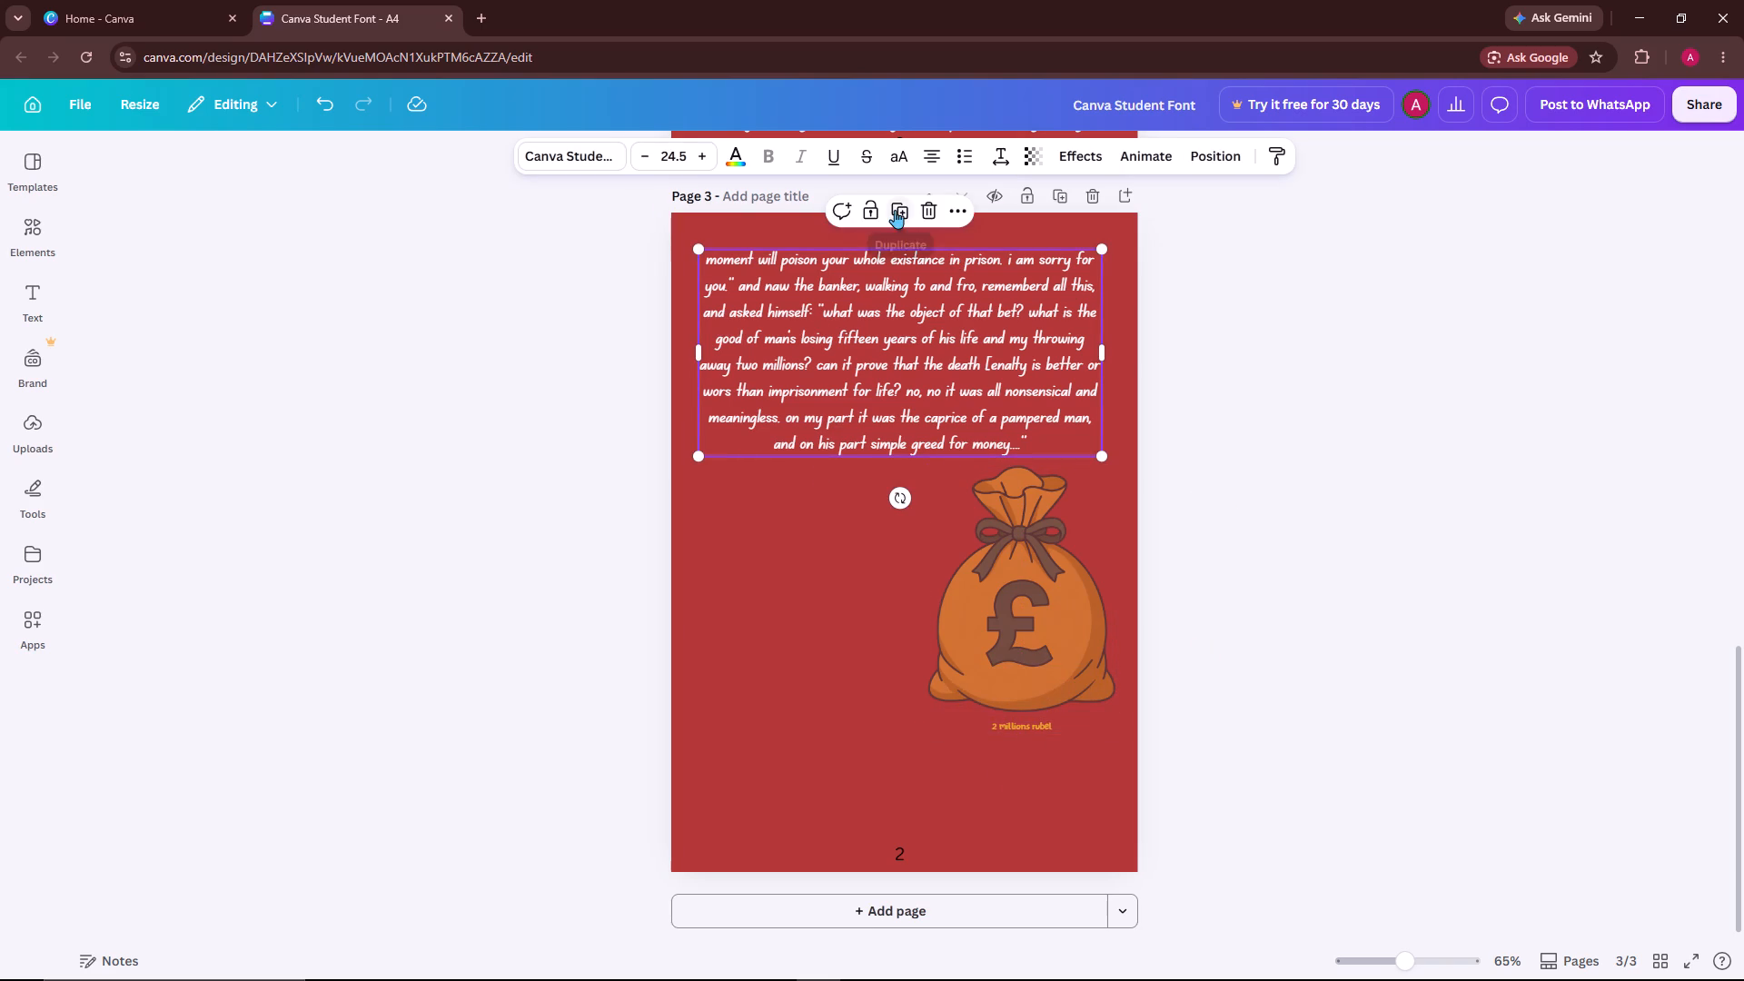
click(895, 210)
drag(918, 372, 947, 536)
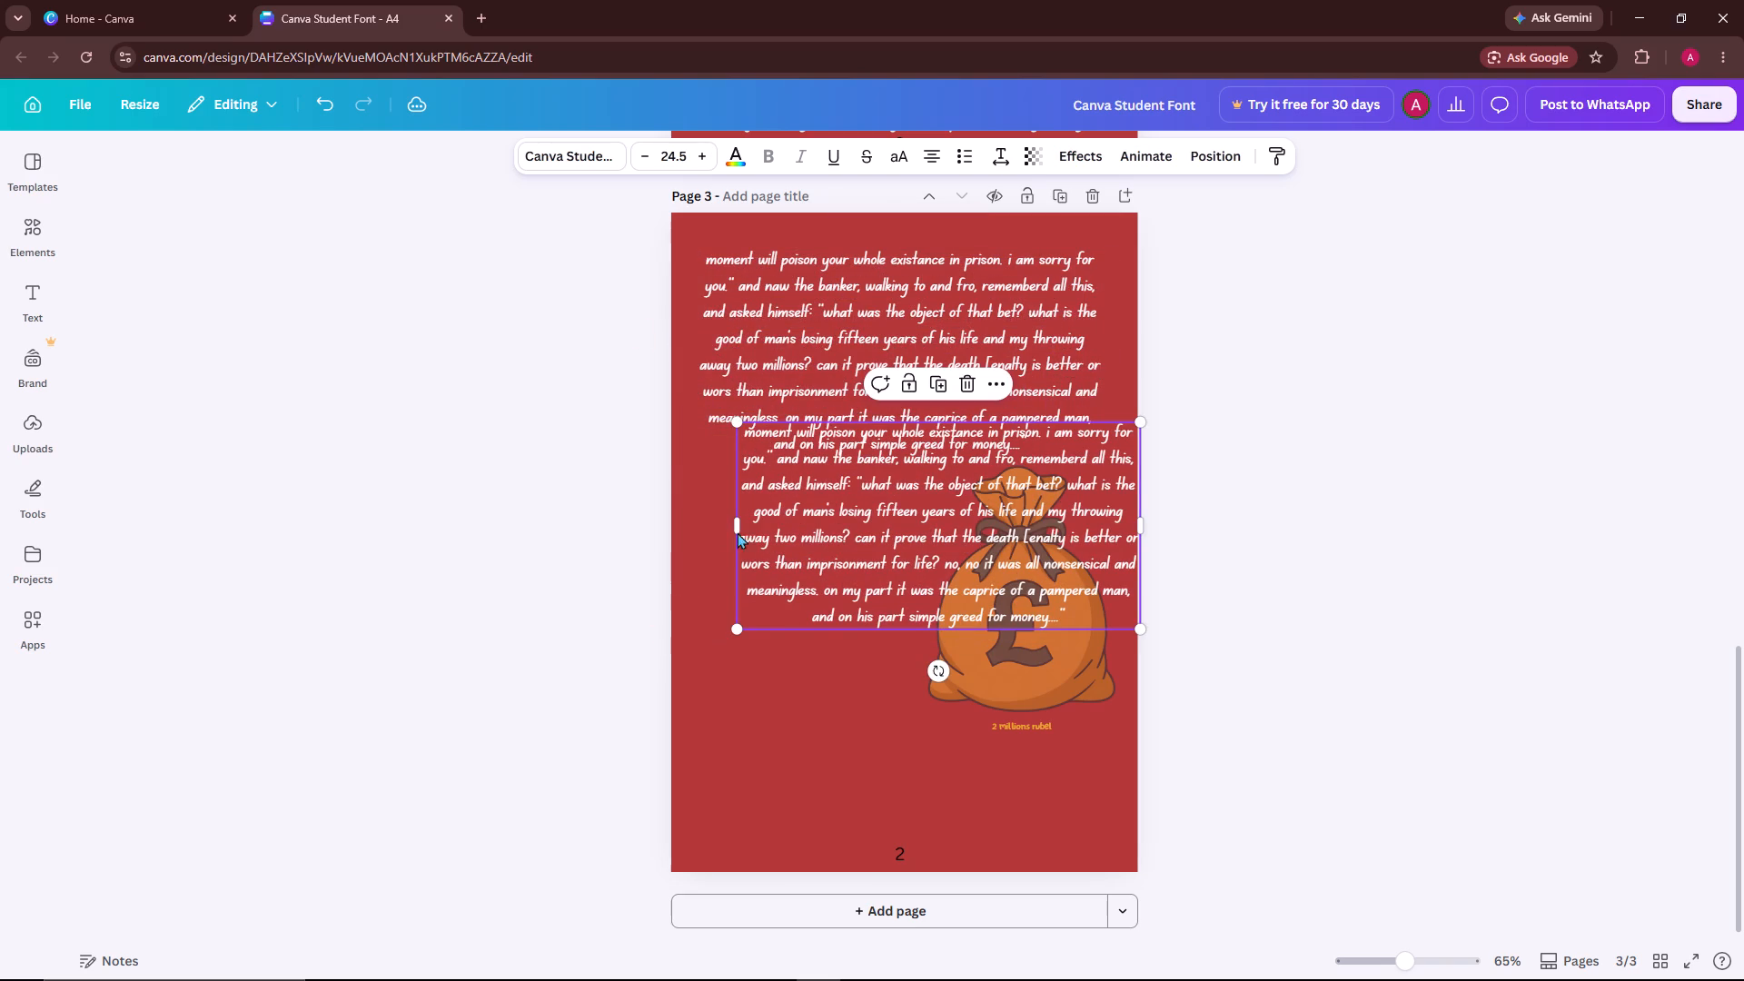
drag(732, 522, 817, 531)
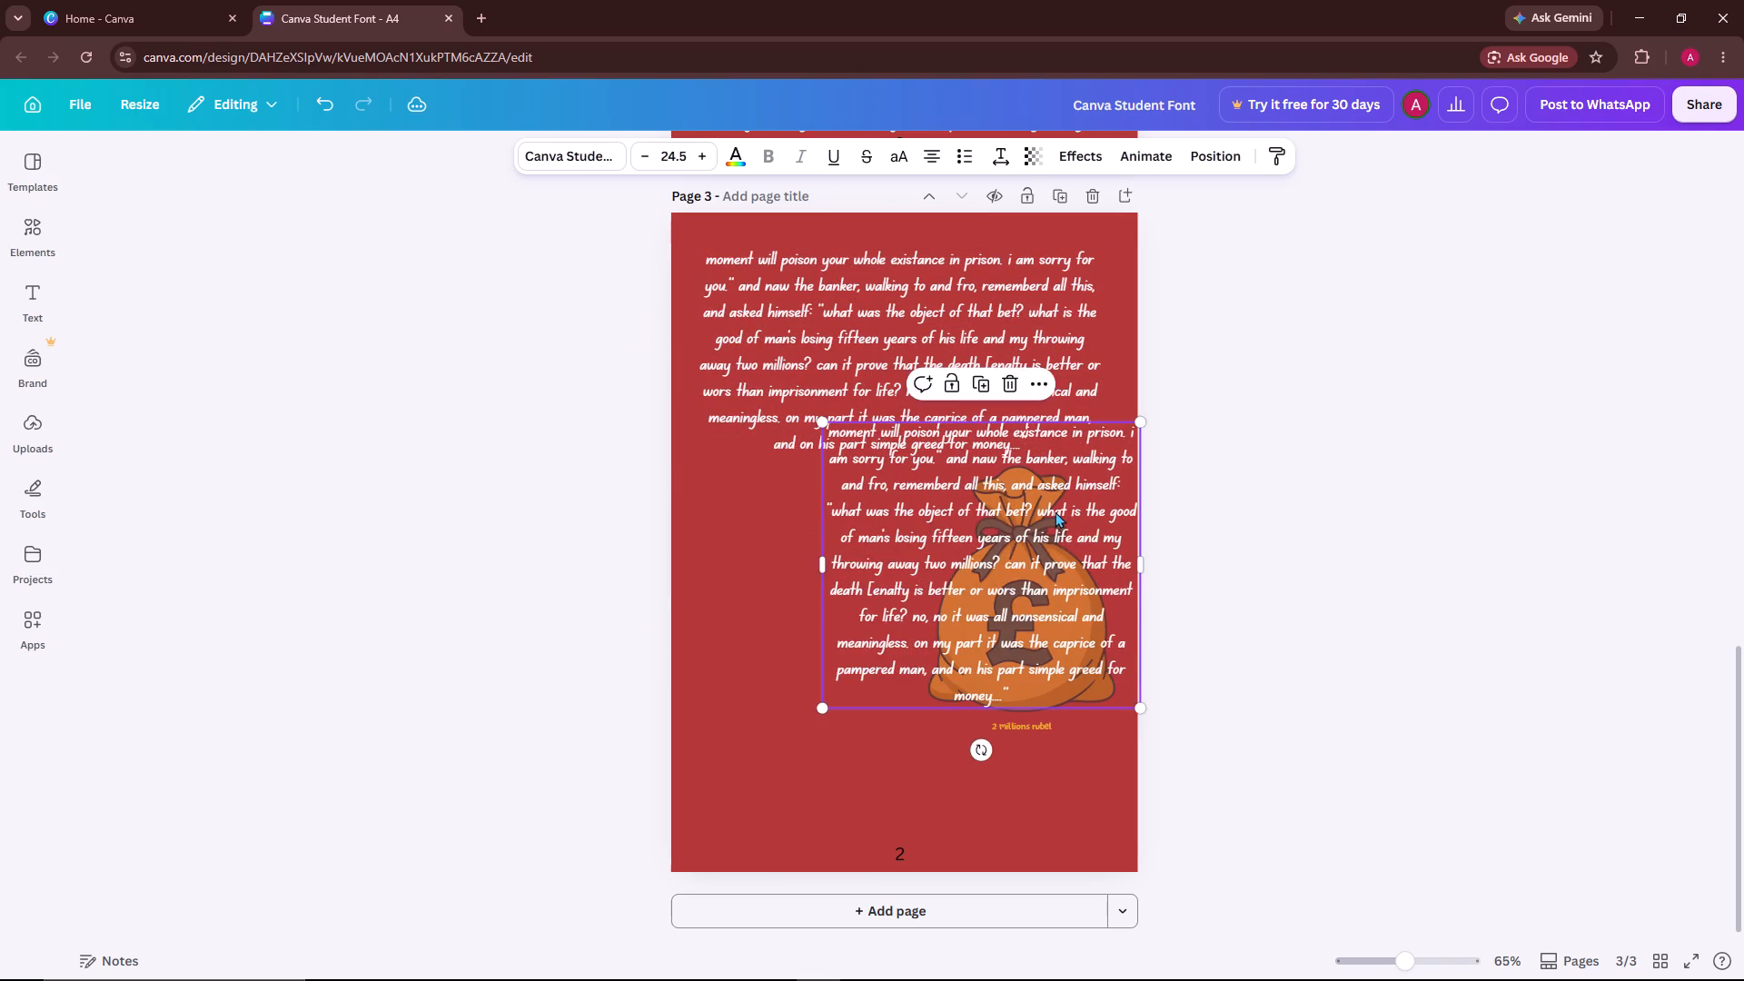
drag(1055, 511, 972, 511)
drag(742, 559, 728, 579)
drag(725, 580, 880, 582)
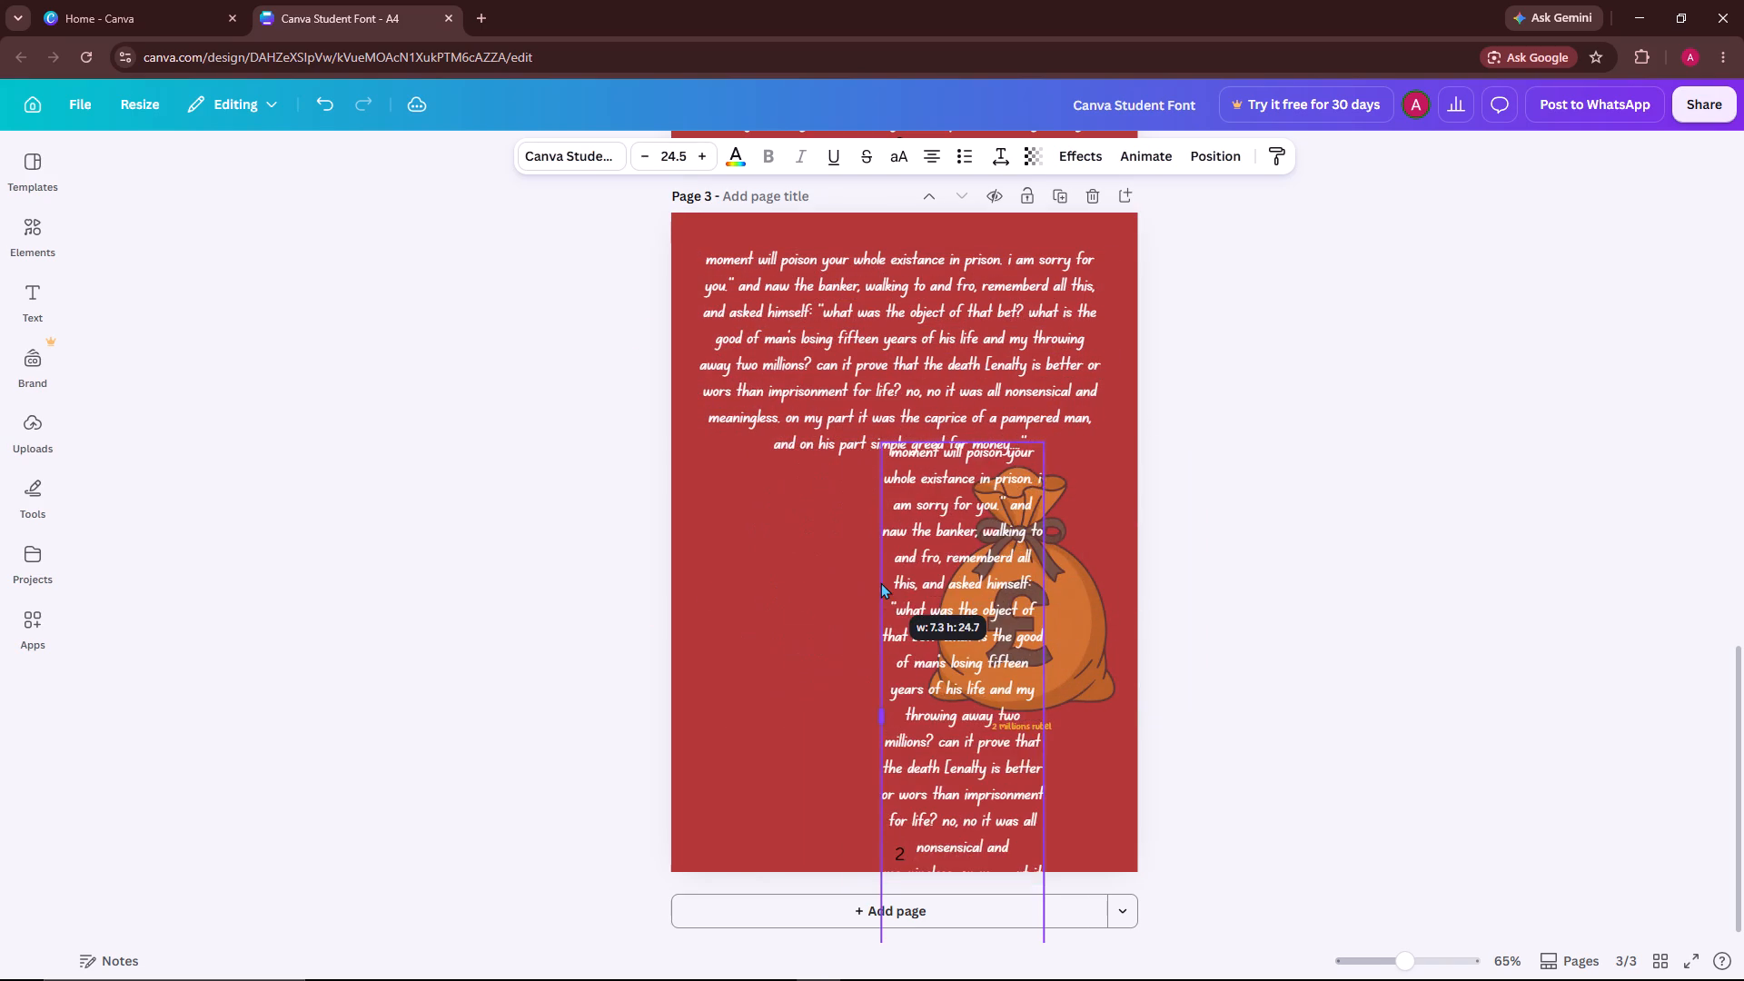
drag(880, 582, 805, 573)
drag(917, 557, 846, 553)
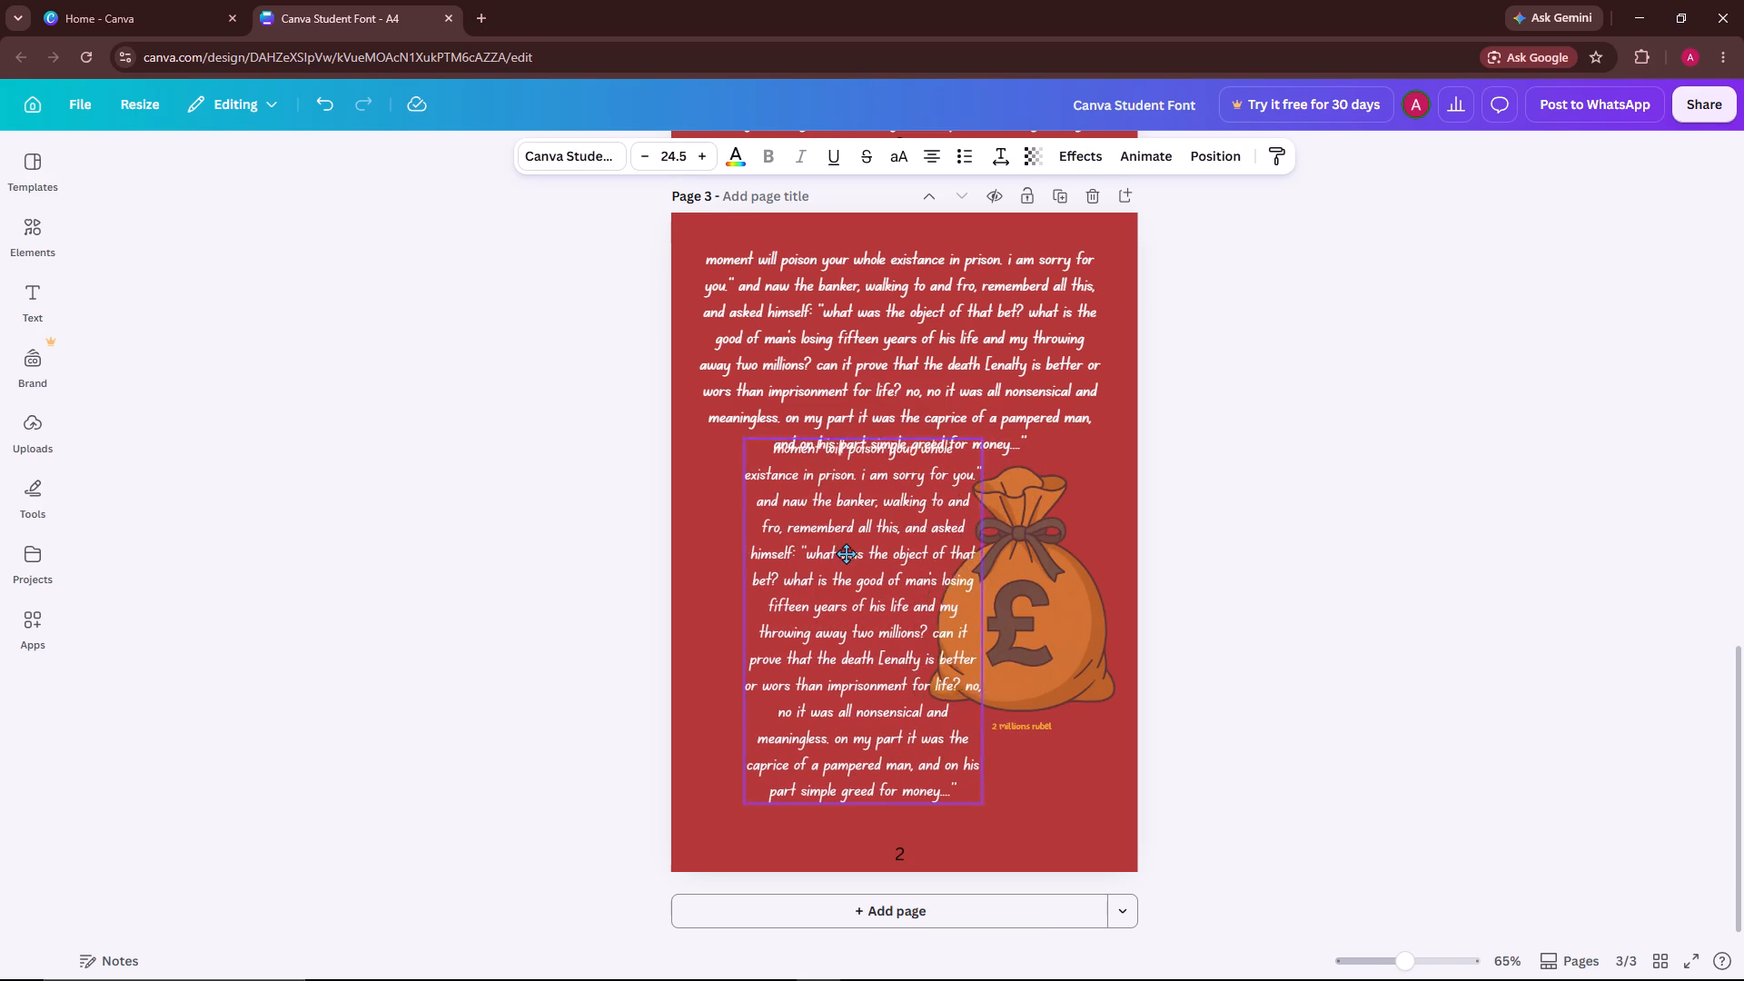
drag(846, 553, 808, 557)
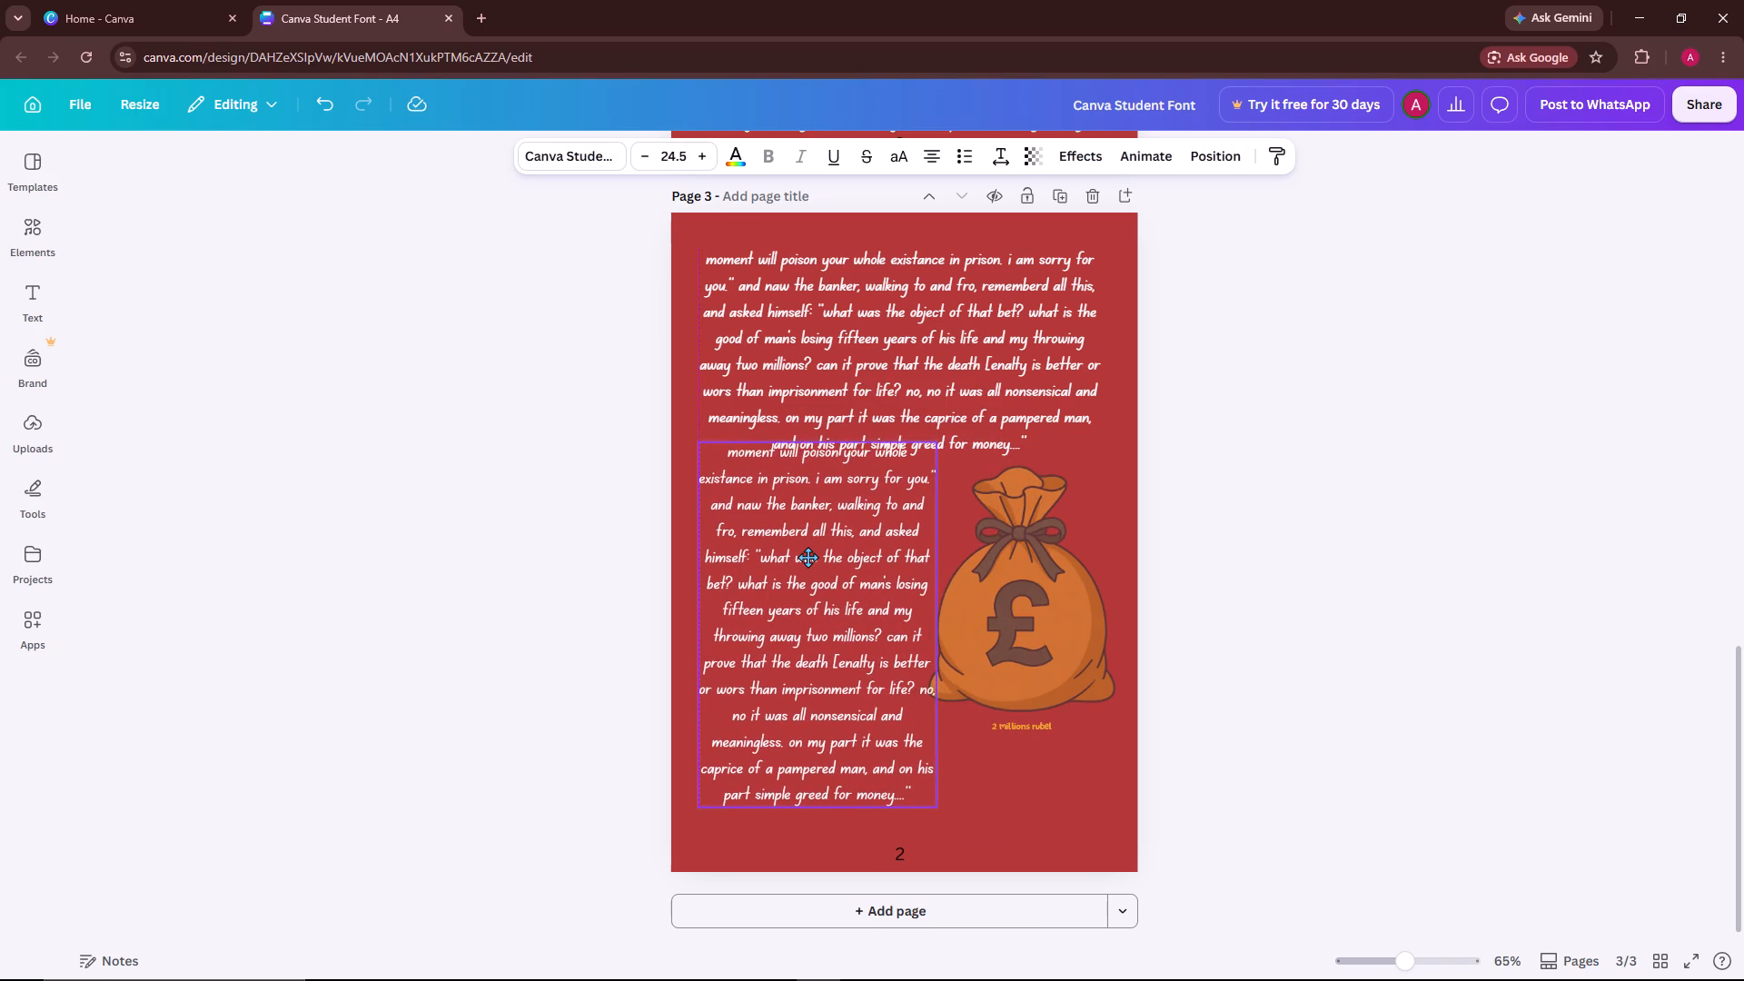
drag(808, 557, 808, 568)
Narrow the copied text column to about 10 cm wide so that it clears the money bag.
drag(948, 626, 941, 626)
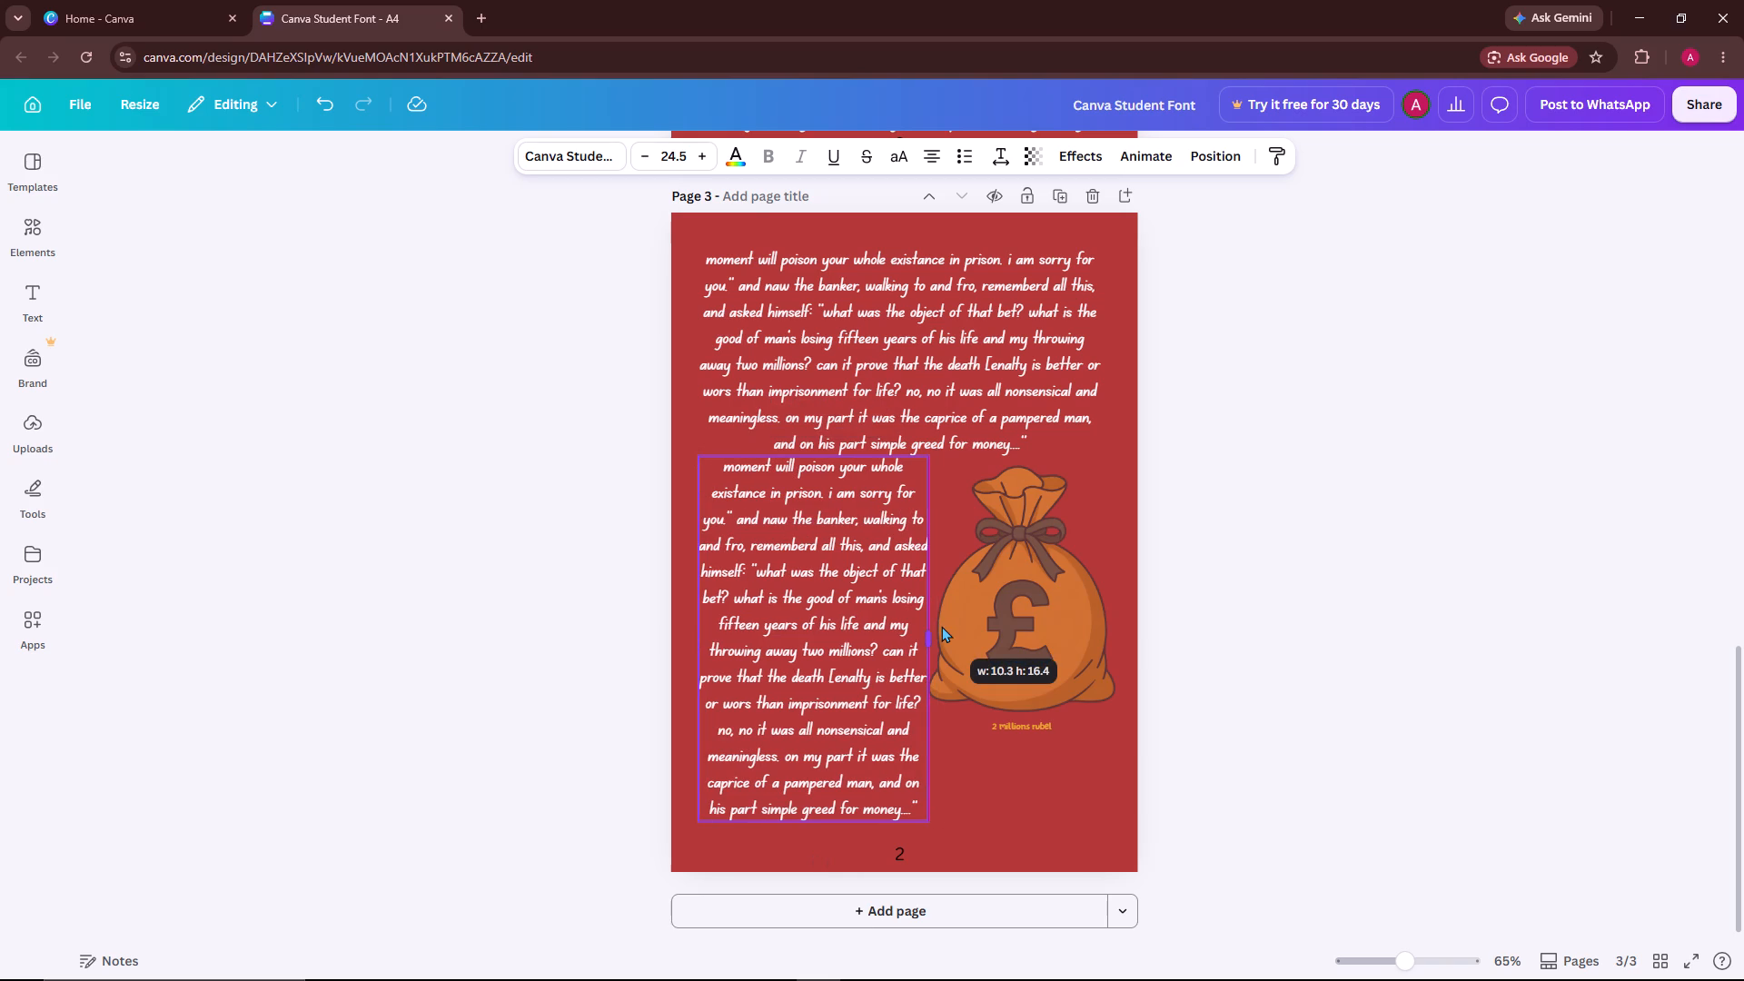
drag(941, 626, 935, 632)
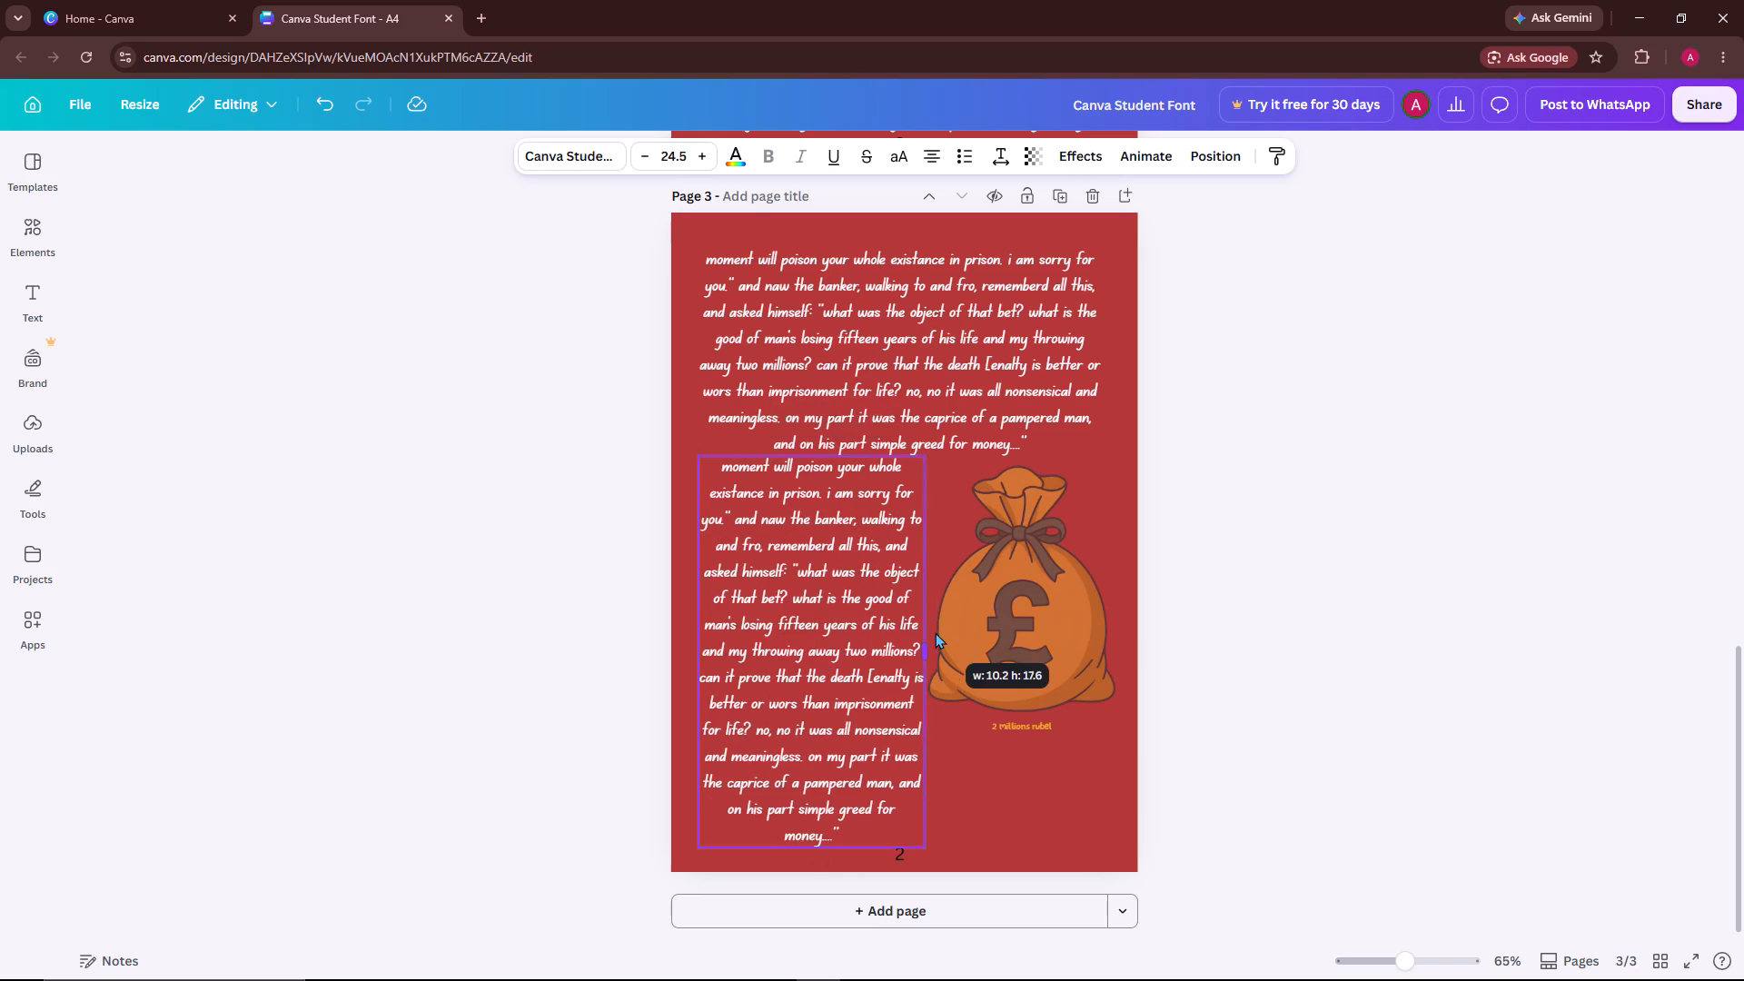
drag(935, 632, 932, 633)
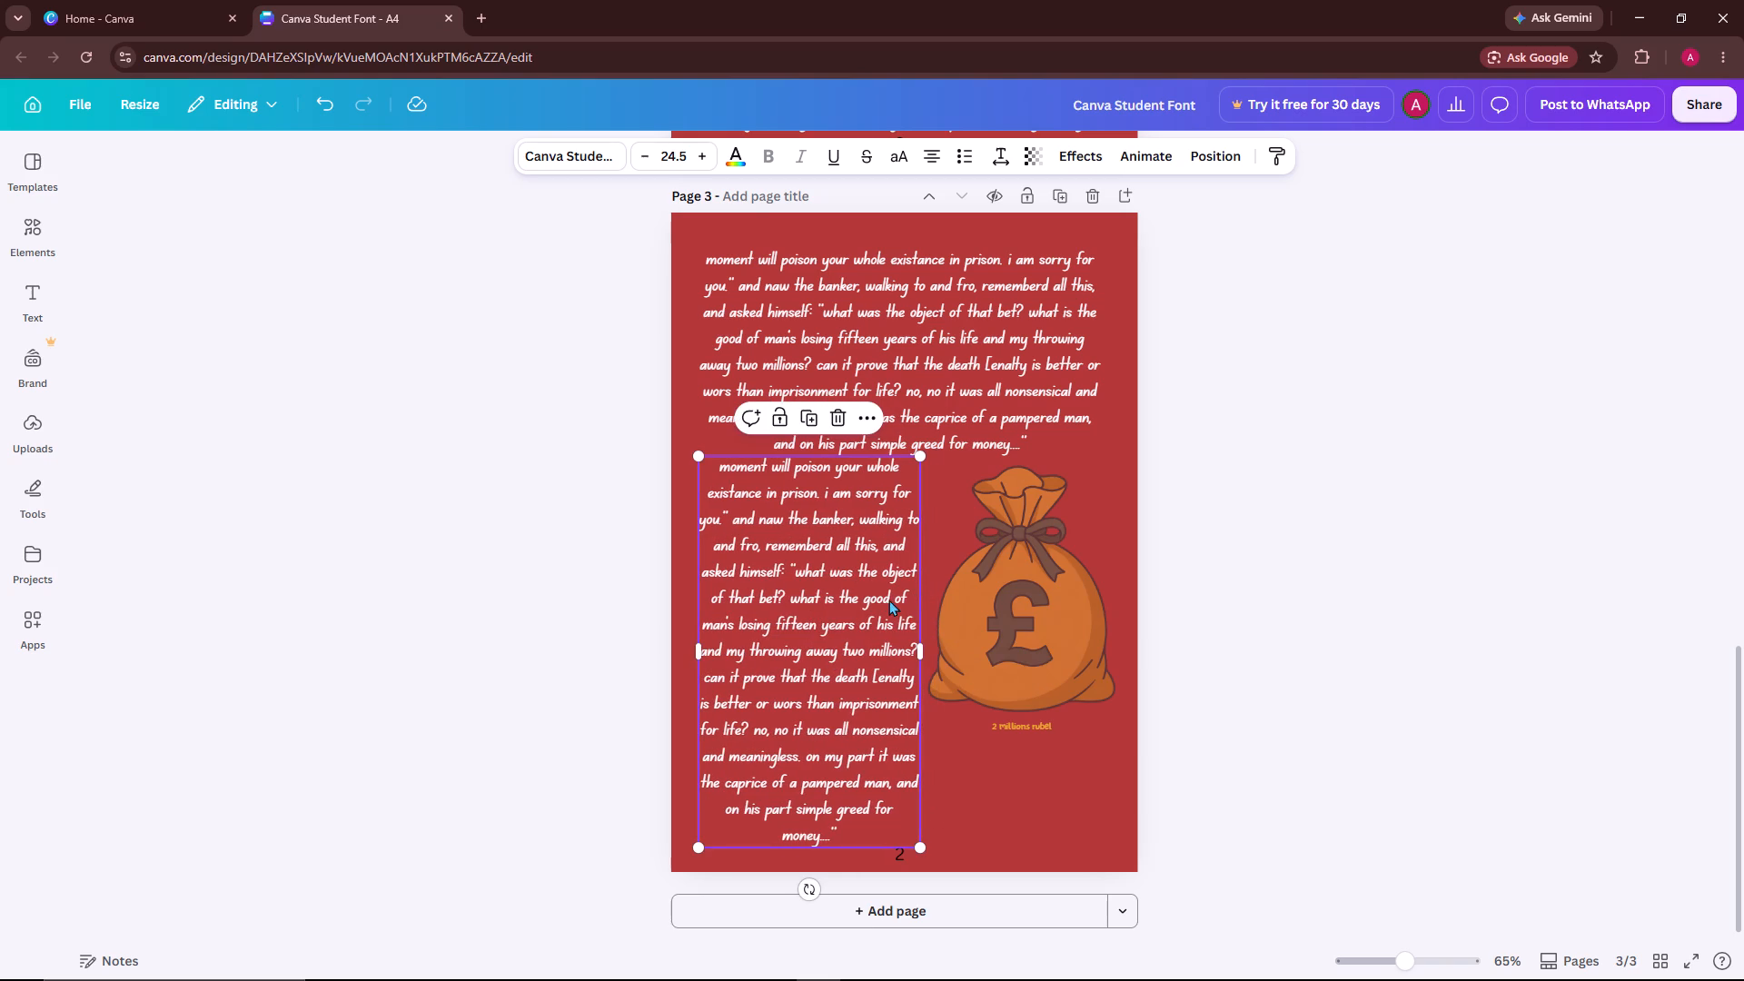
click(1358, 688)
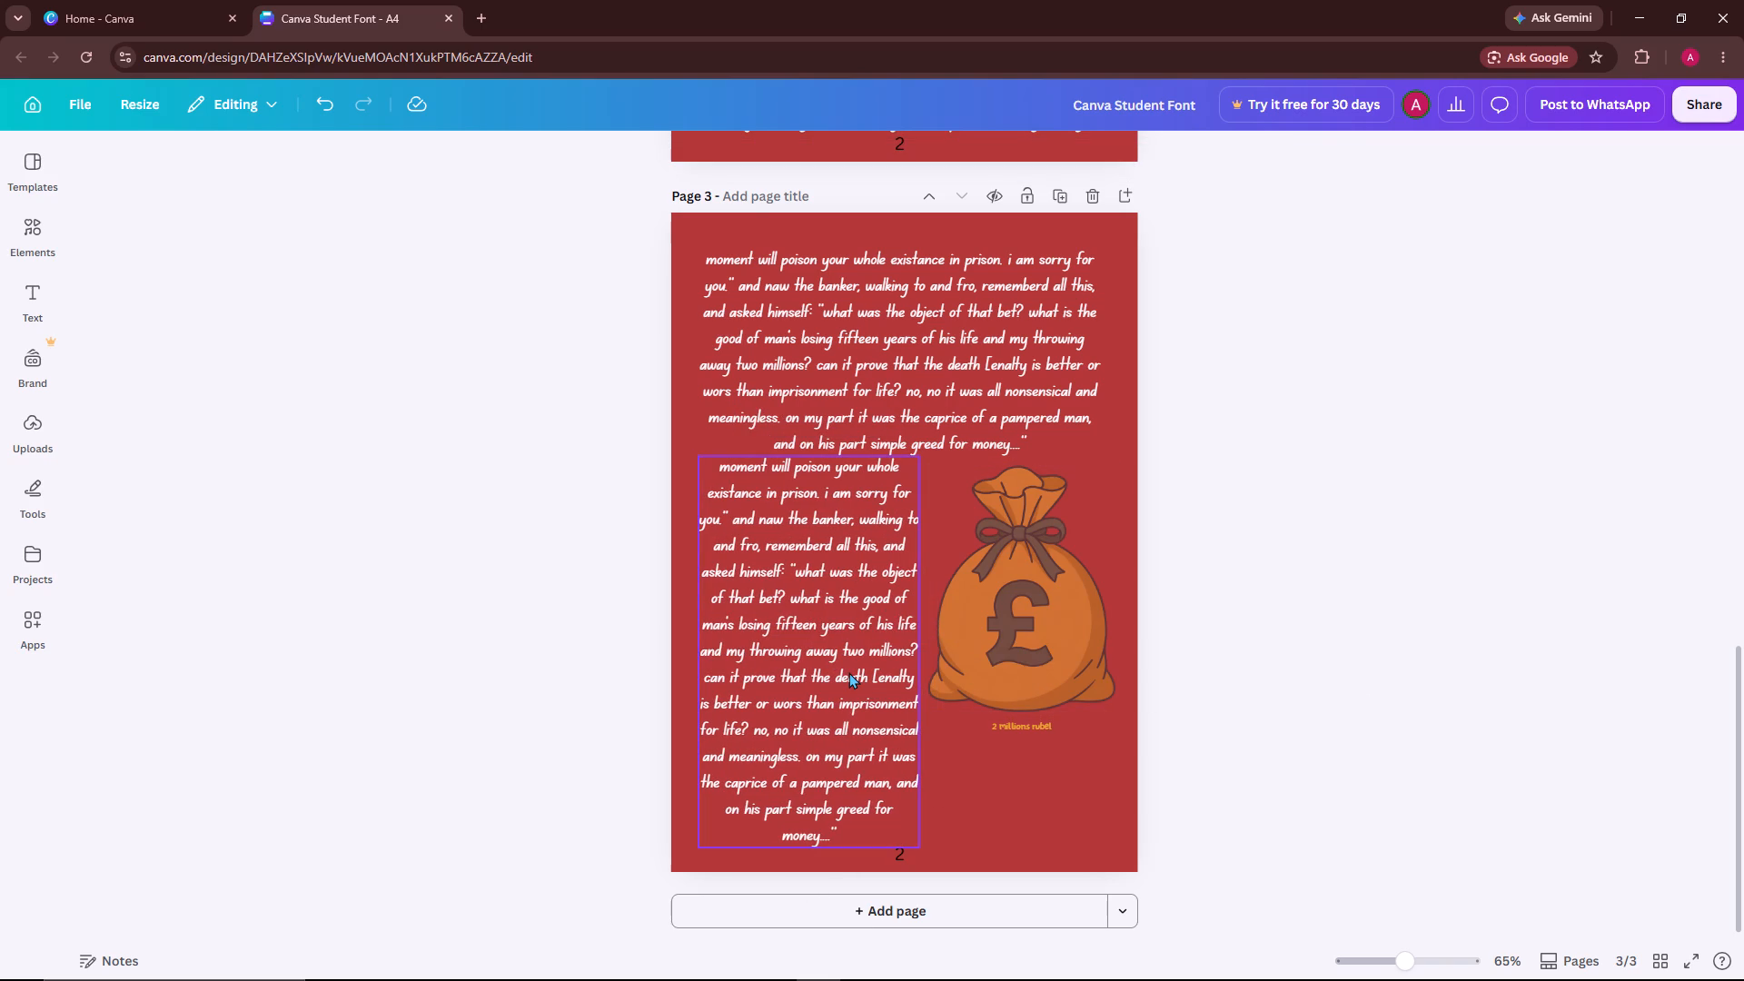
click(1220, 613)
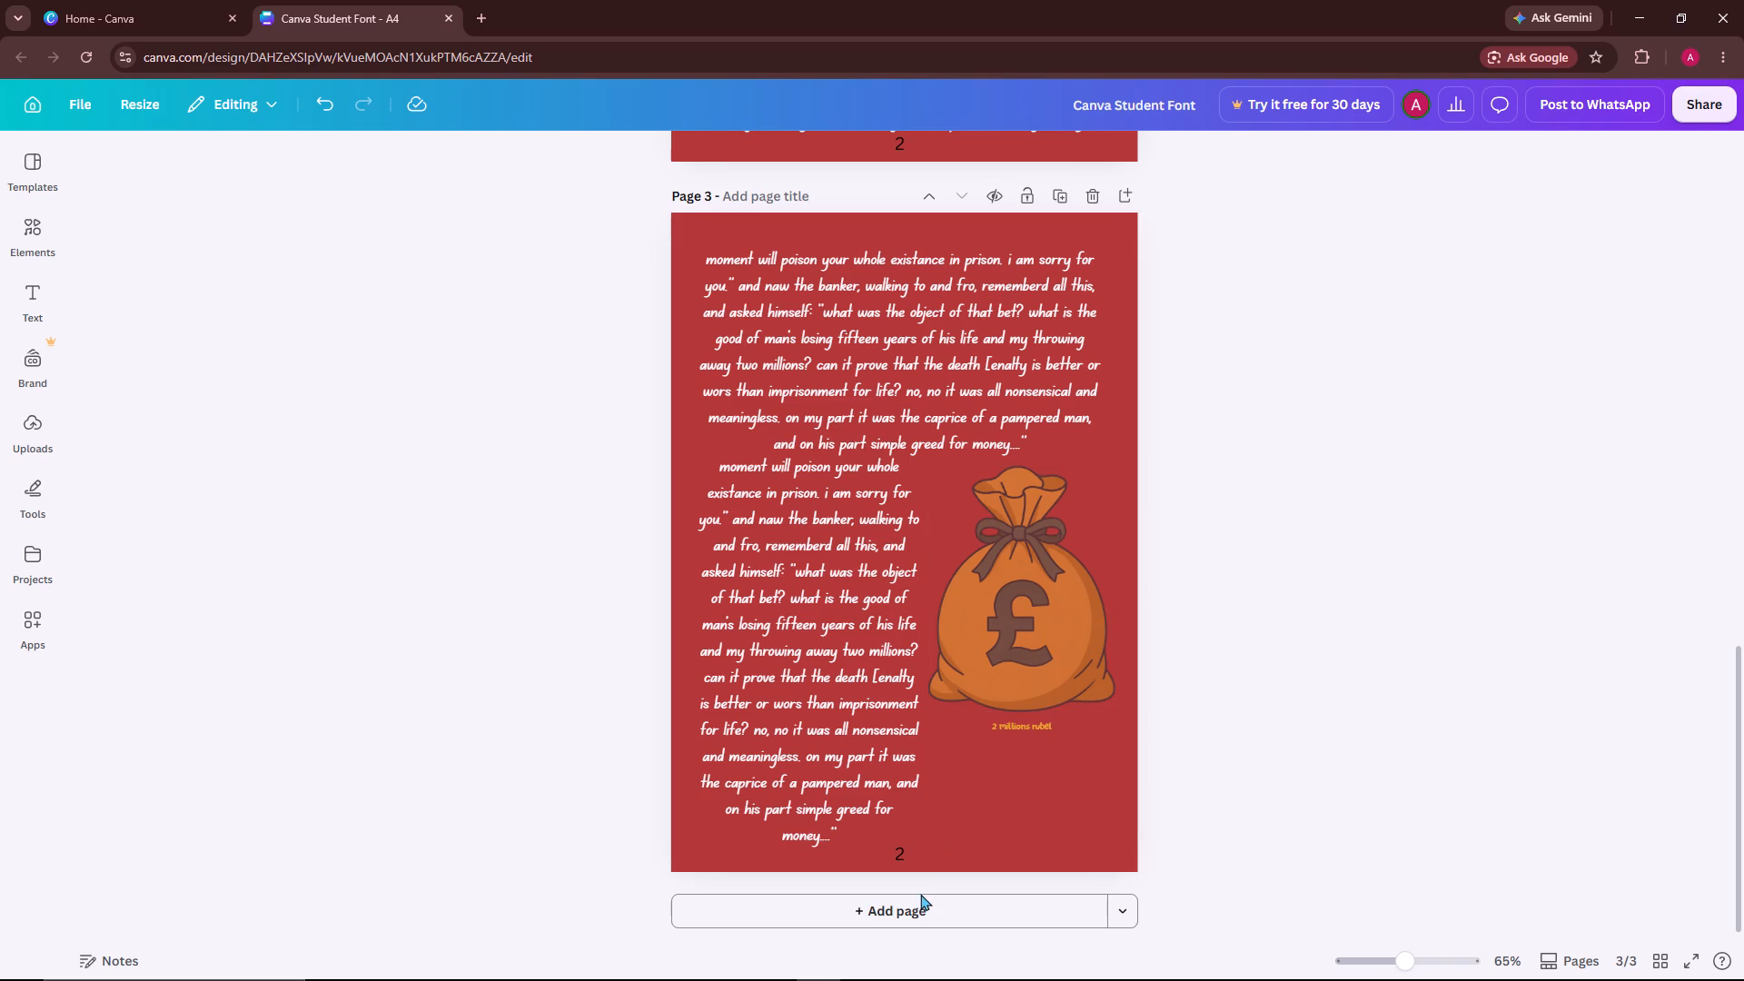
Change the page number at the bottom of page 3 to 3.
click(900, 853)
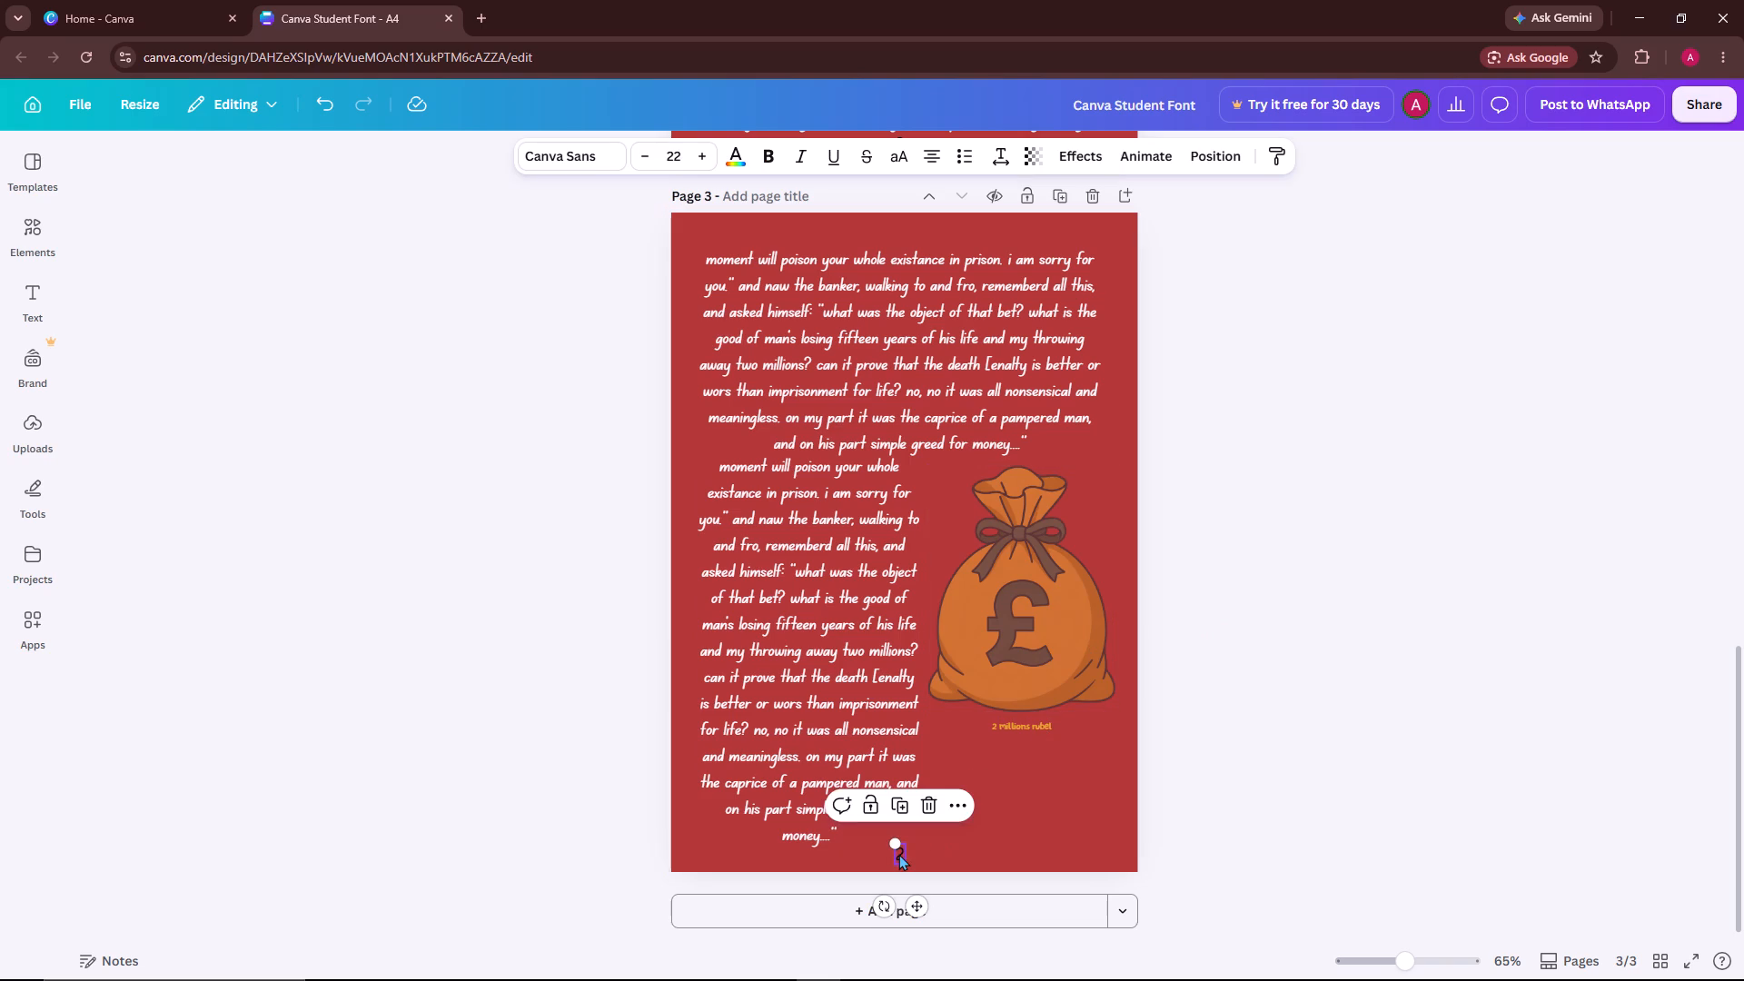
click(899, 855)
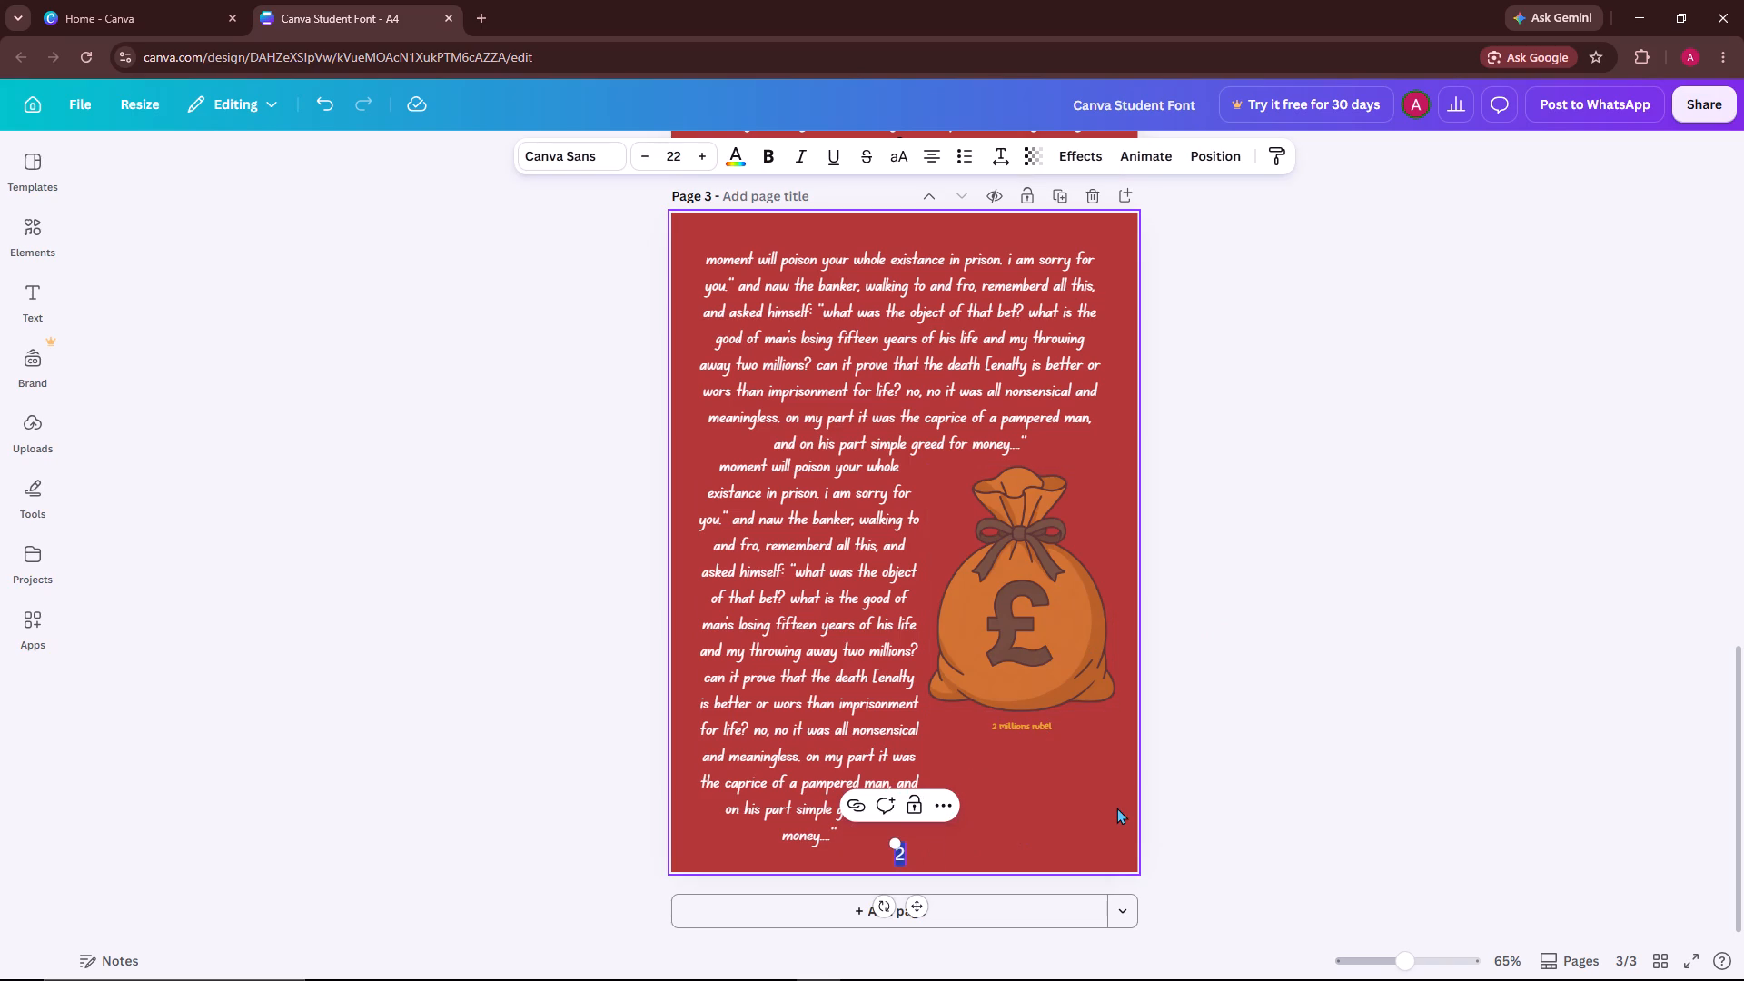
key(3)
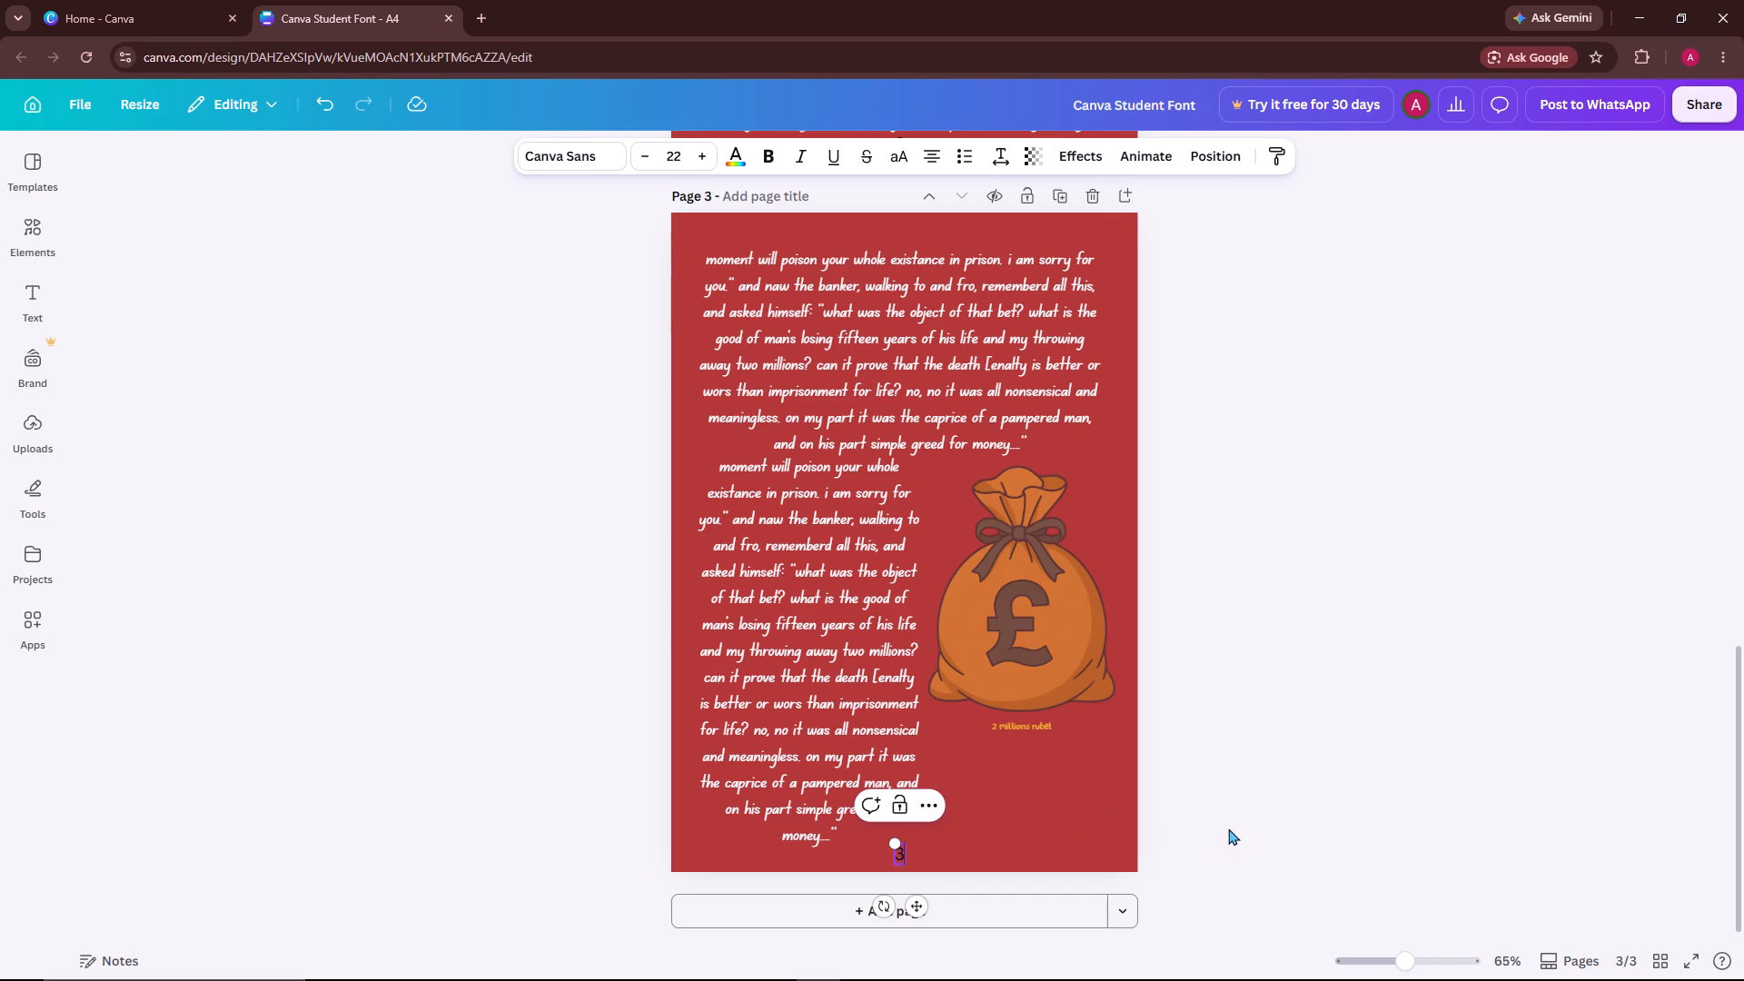
click(1340, 773)
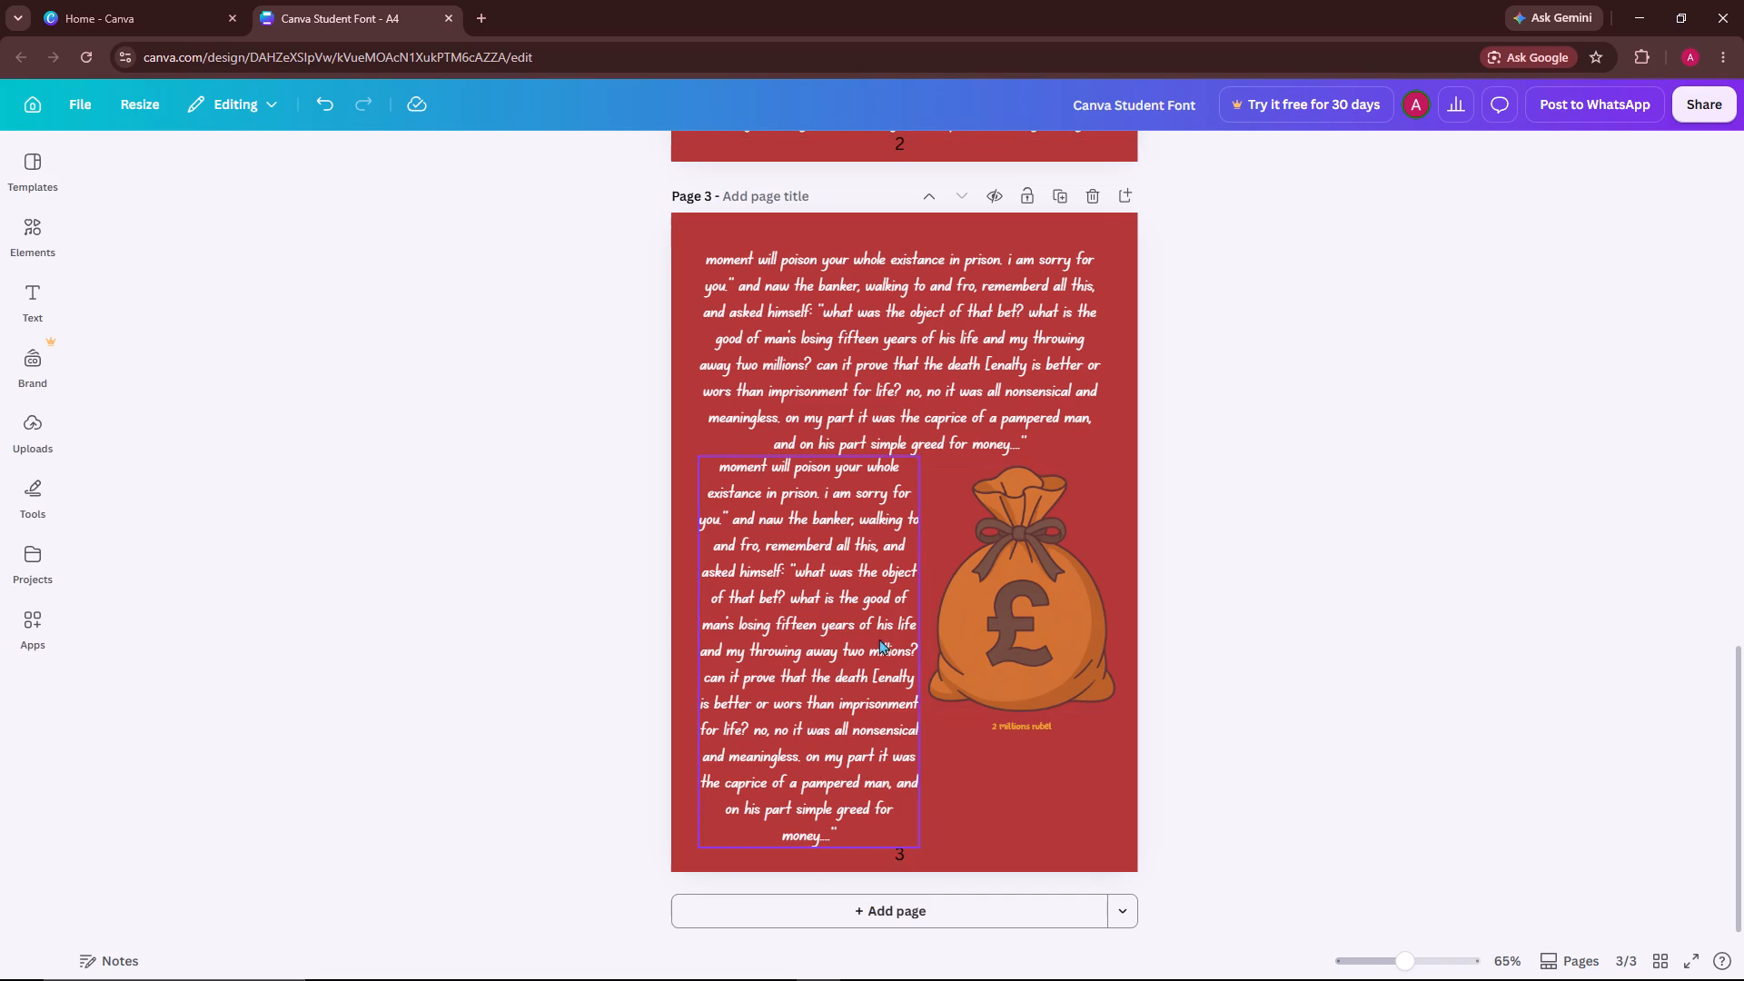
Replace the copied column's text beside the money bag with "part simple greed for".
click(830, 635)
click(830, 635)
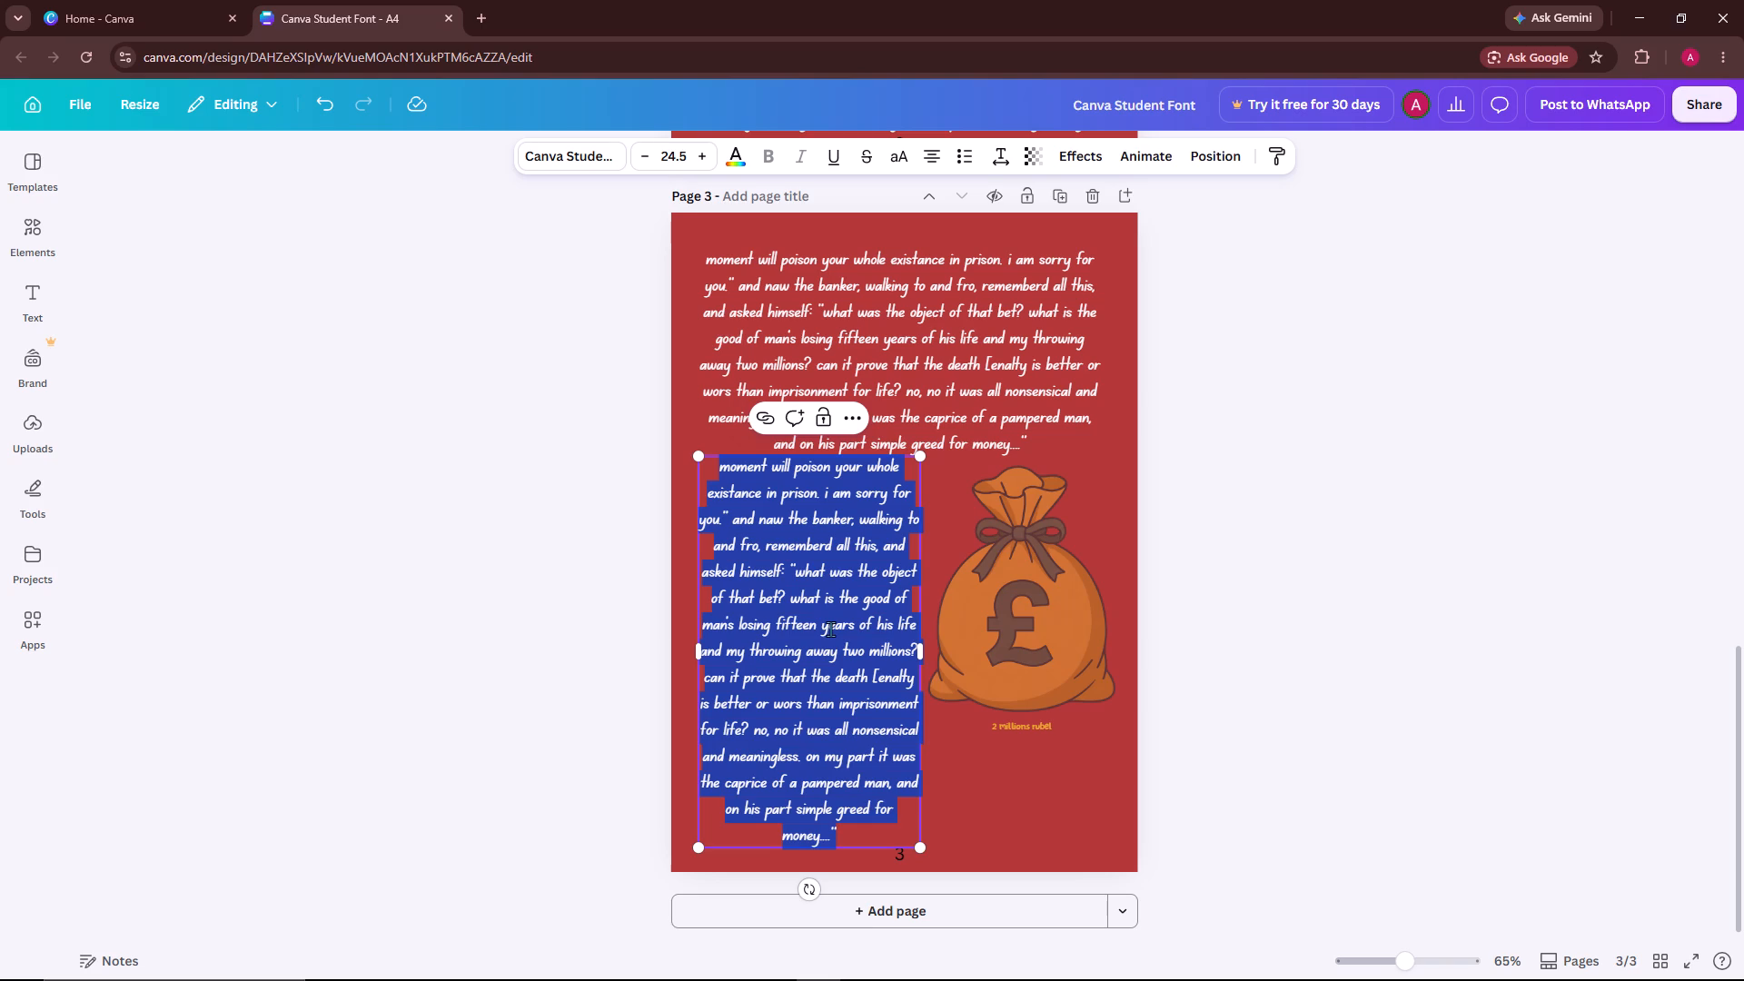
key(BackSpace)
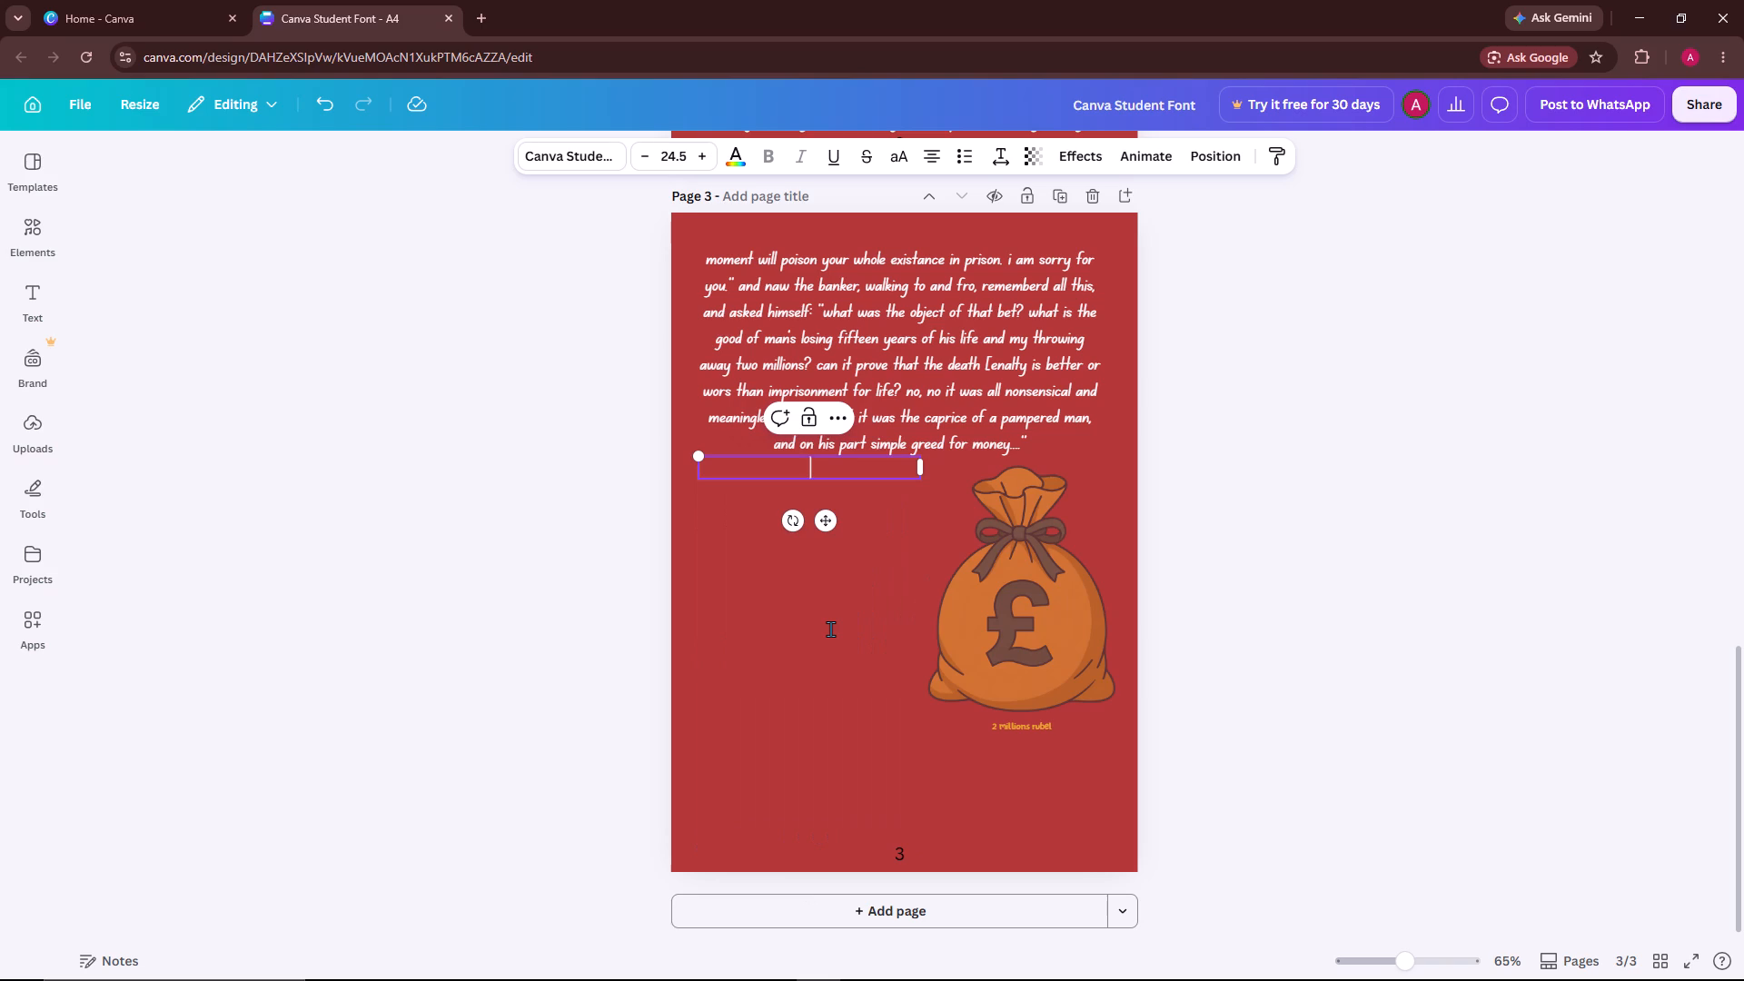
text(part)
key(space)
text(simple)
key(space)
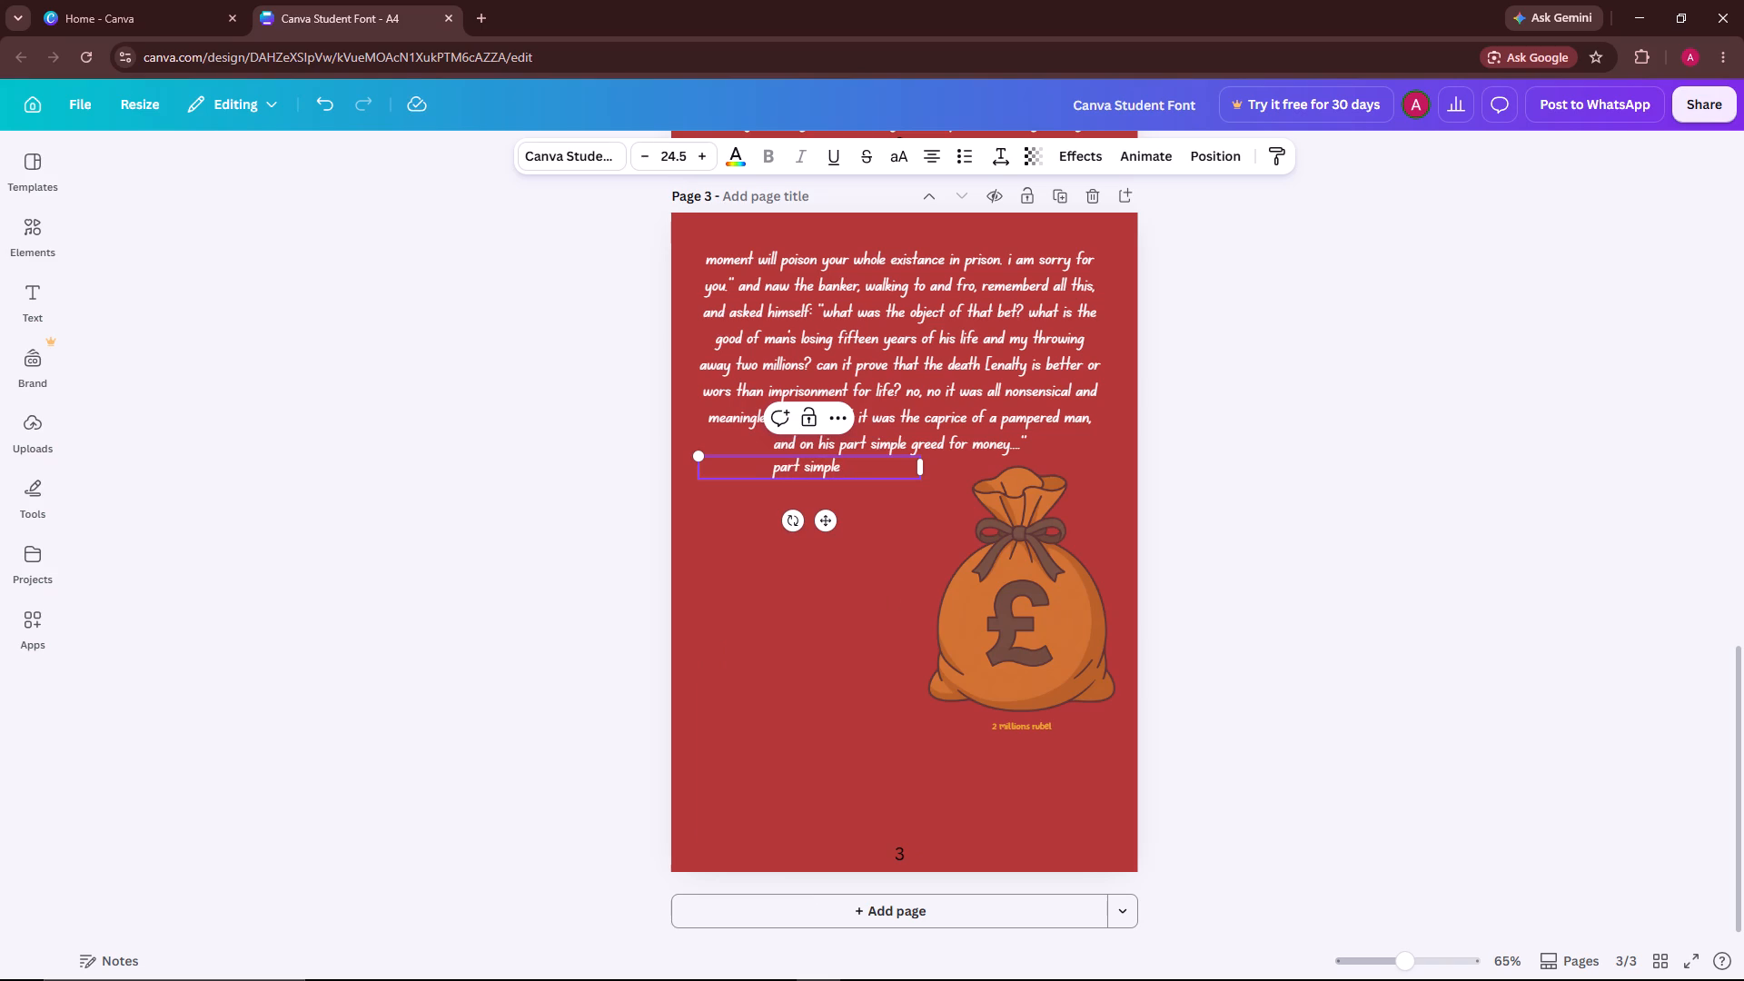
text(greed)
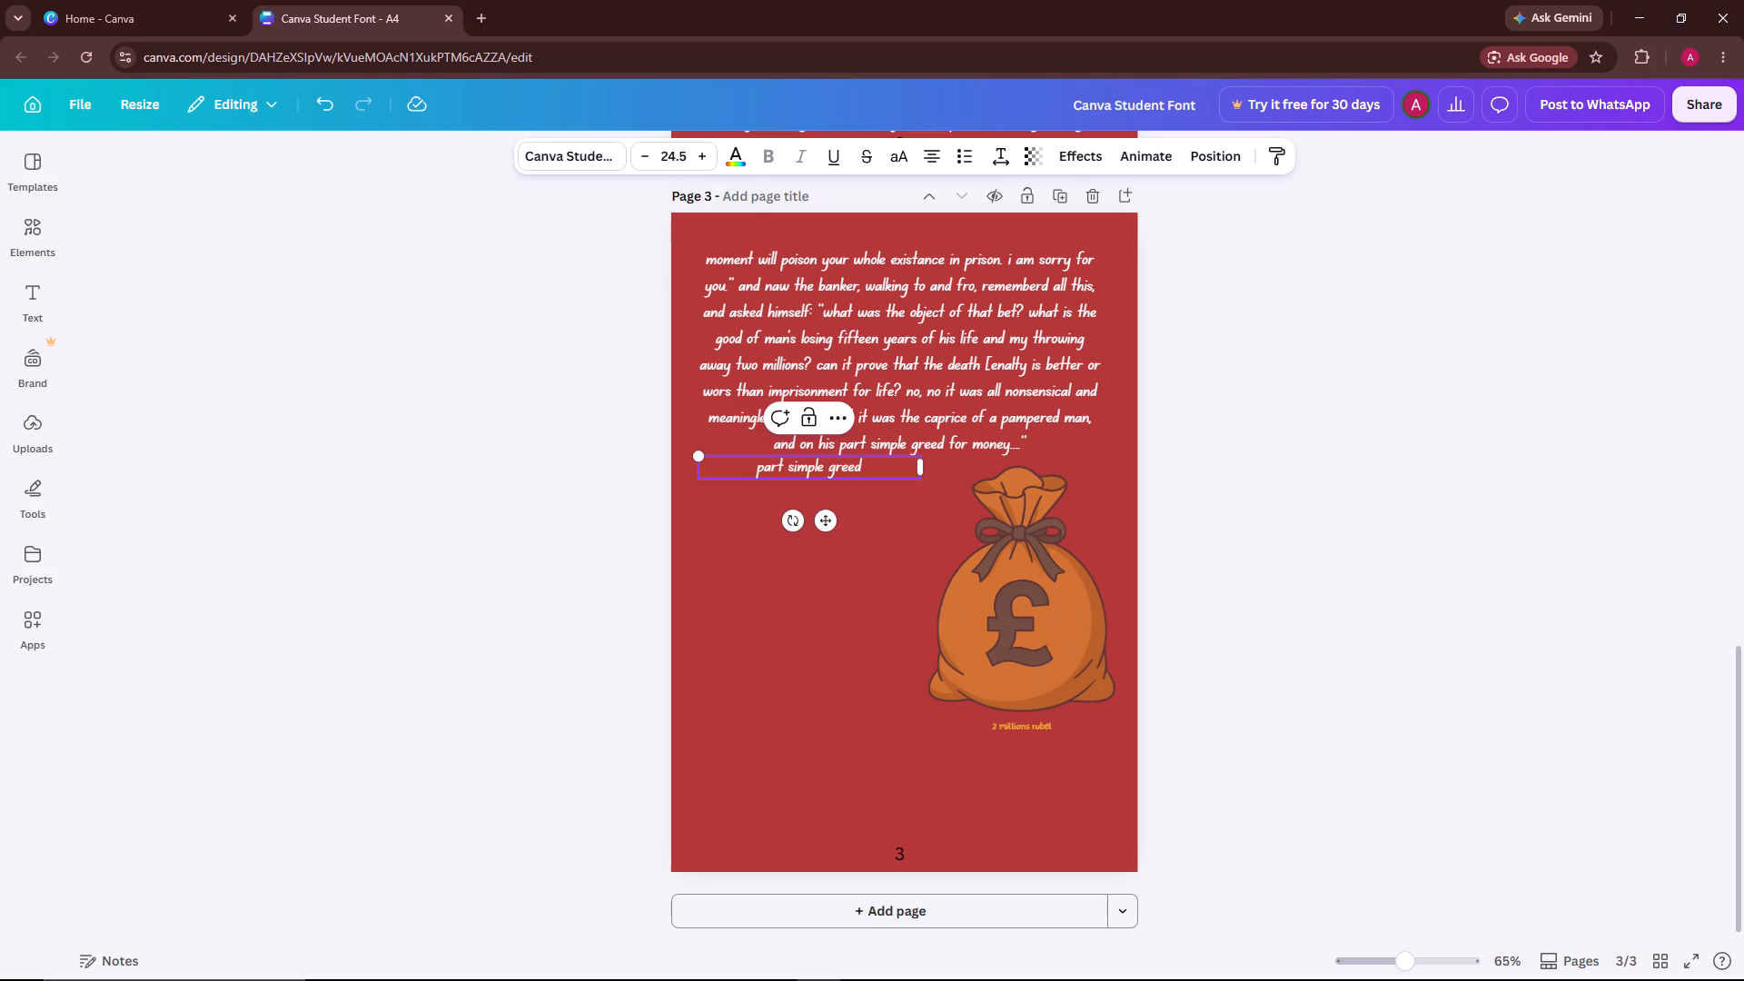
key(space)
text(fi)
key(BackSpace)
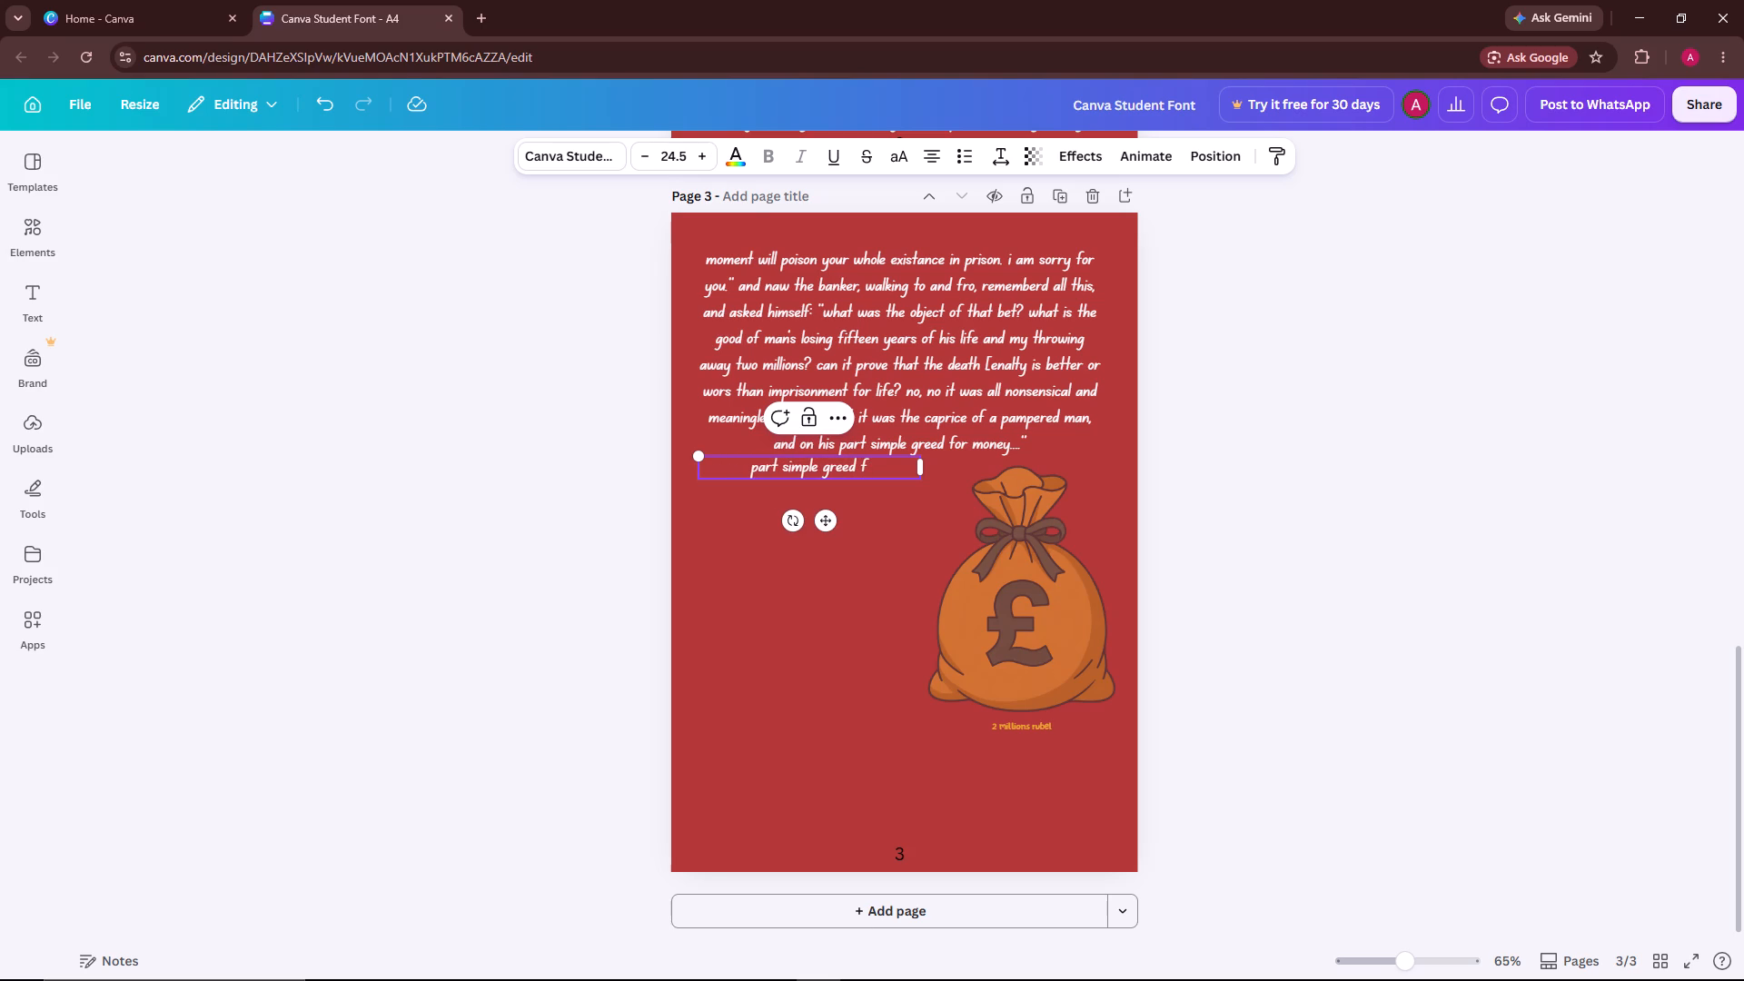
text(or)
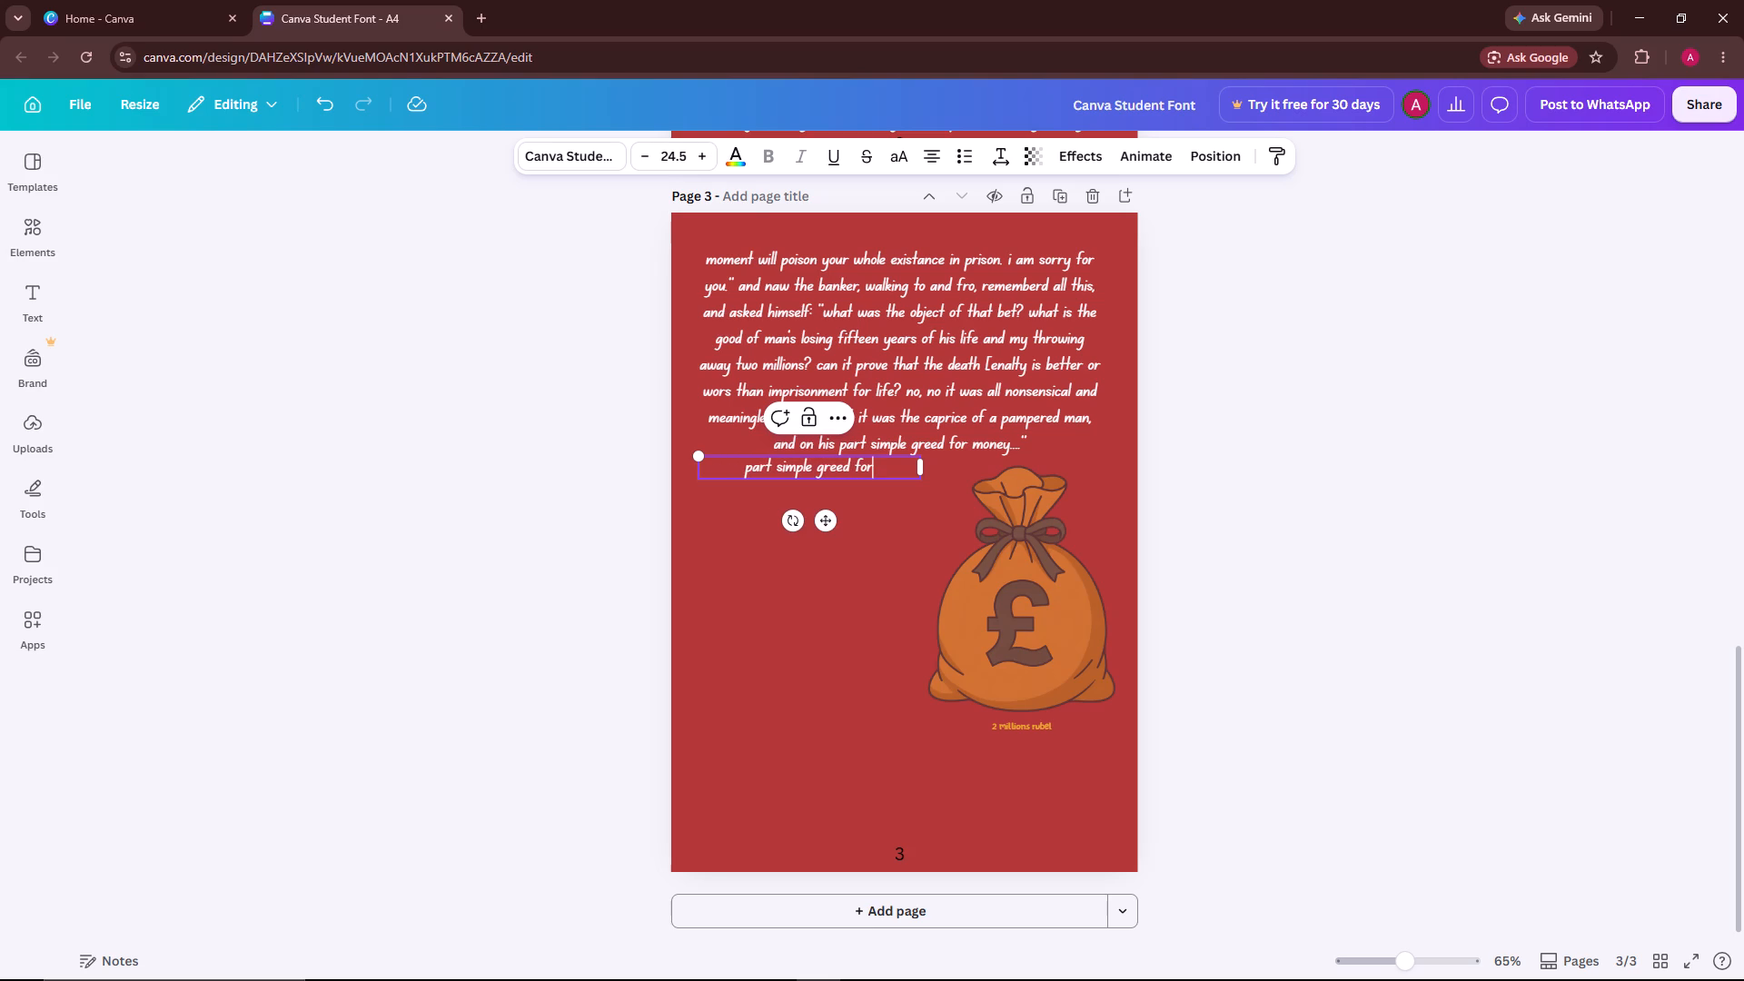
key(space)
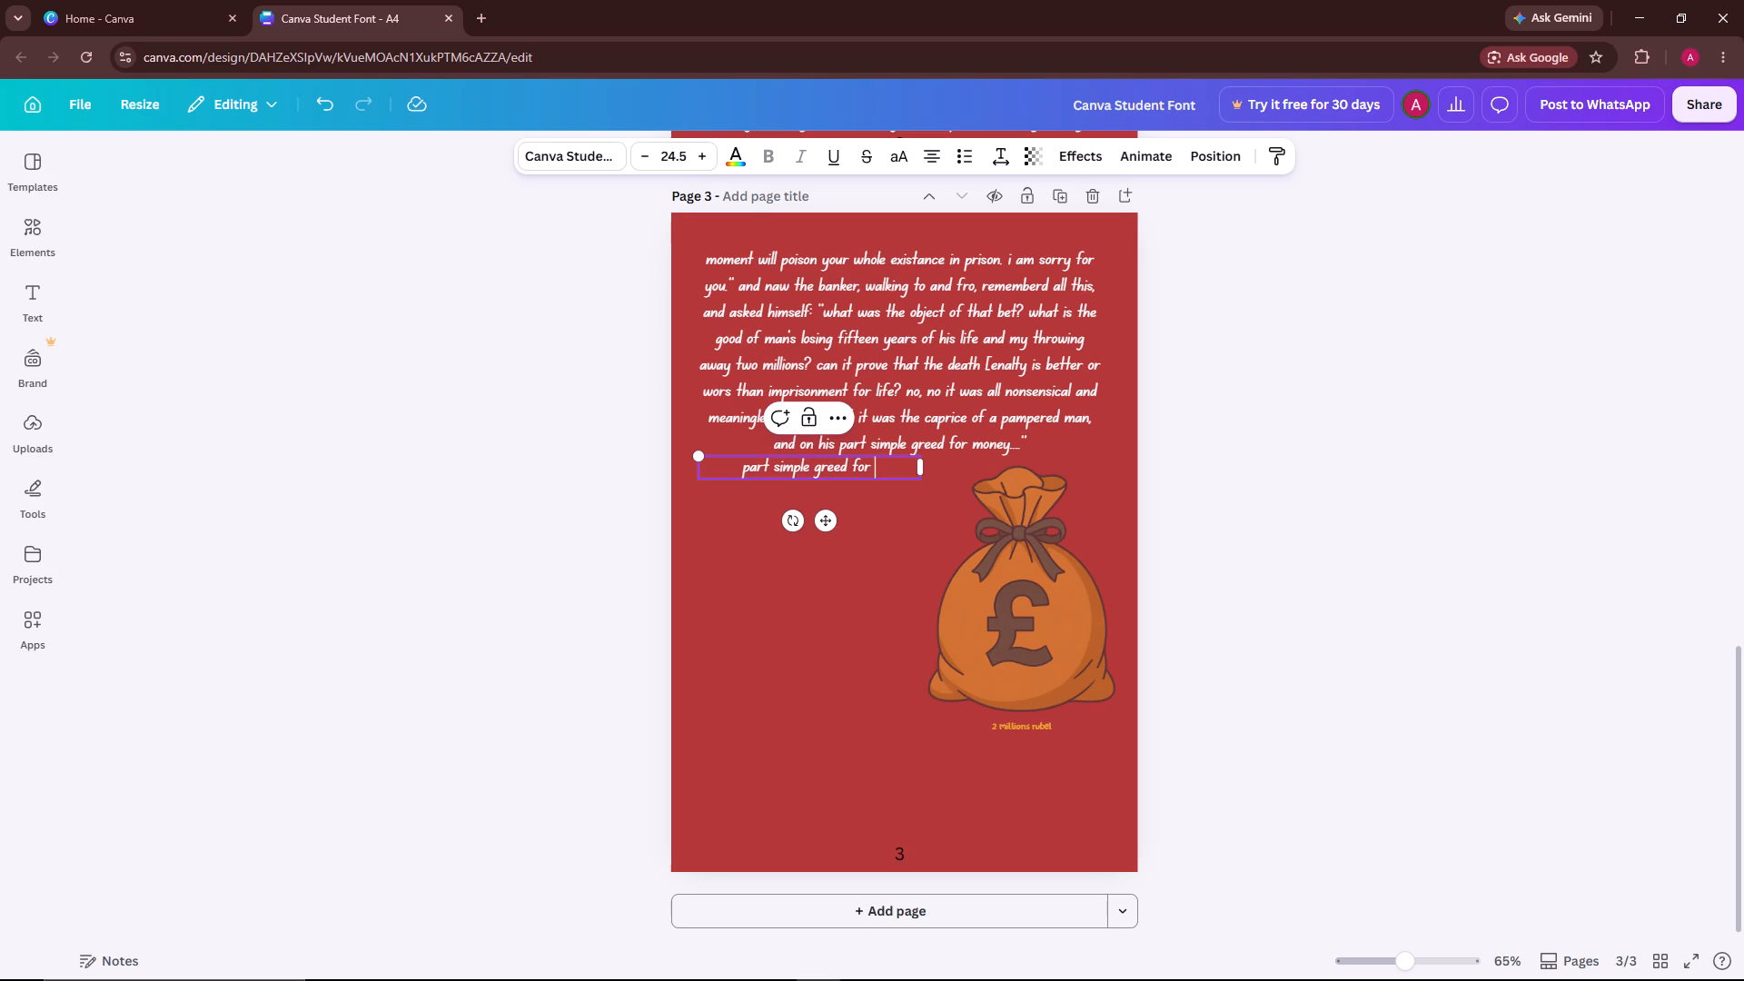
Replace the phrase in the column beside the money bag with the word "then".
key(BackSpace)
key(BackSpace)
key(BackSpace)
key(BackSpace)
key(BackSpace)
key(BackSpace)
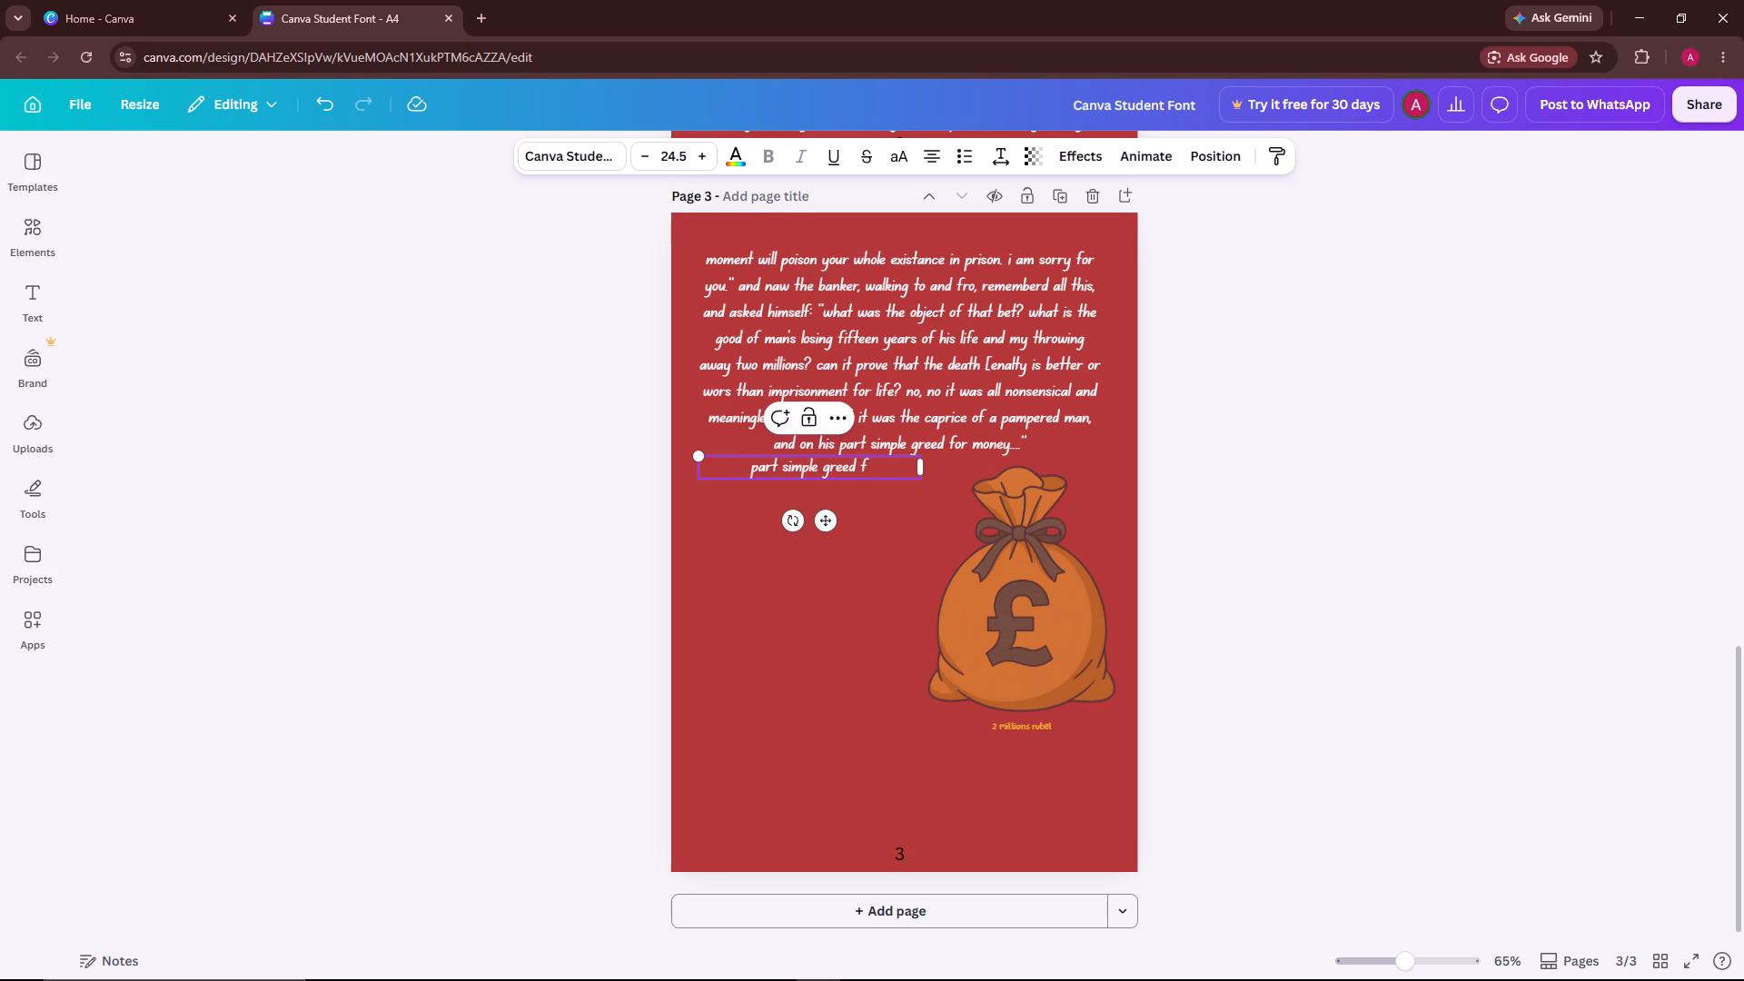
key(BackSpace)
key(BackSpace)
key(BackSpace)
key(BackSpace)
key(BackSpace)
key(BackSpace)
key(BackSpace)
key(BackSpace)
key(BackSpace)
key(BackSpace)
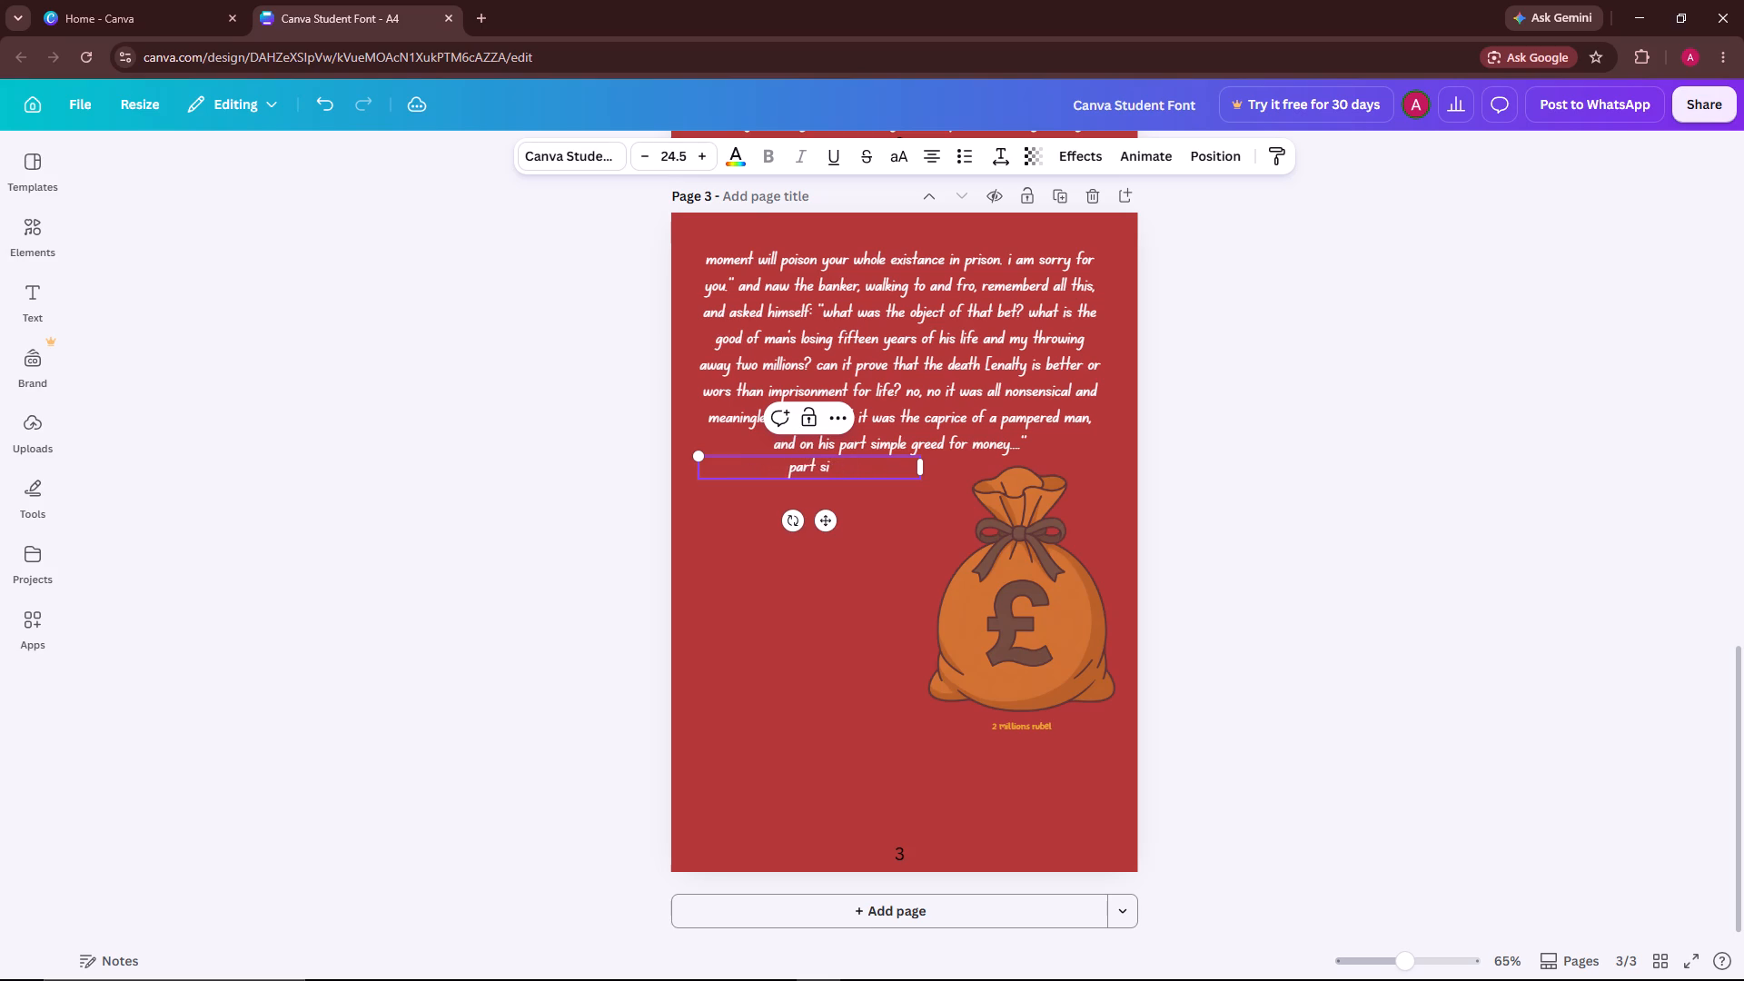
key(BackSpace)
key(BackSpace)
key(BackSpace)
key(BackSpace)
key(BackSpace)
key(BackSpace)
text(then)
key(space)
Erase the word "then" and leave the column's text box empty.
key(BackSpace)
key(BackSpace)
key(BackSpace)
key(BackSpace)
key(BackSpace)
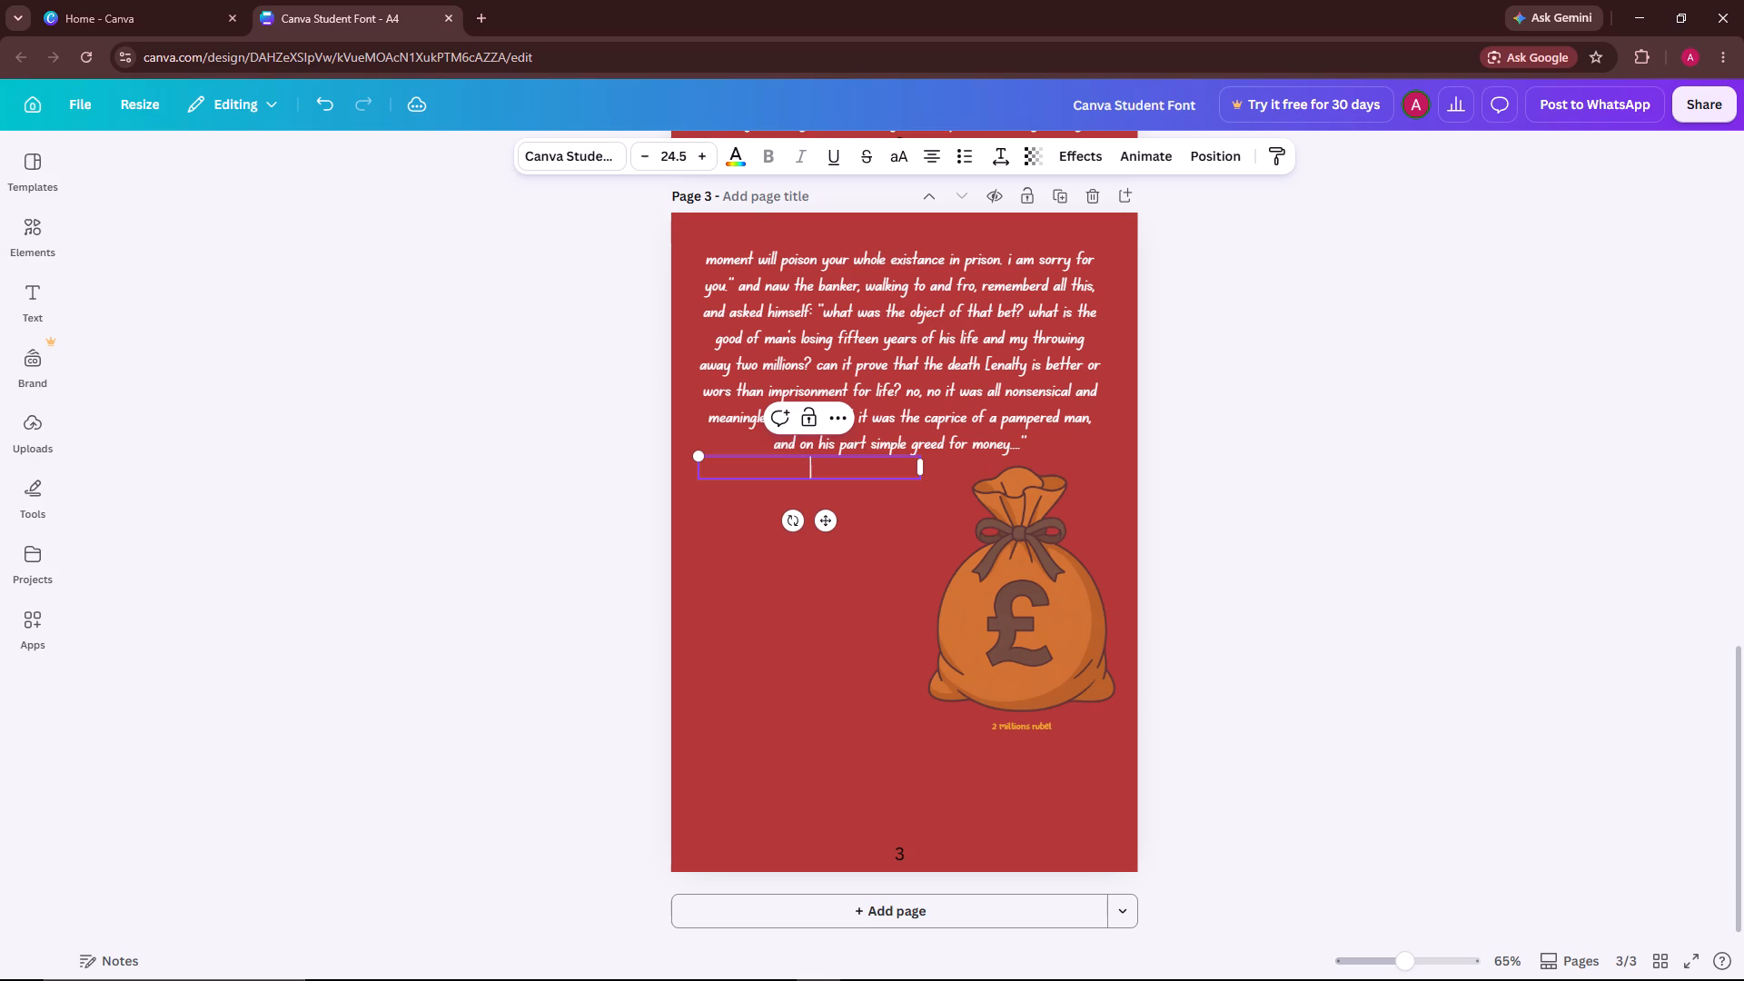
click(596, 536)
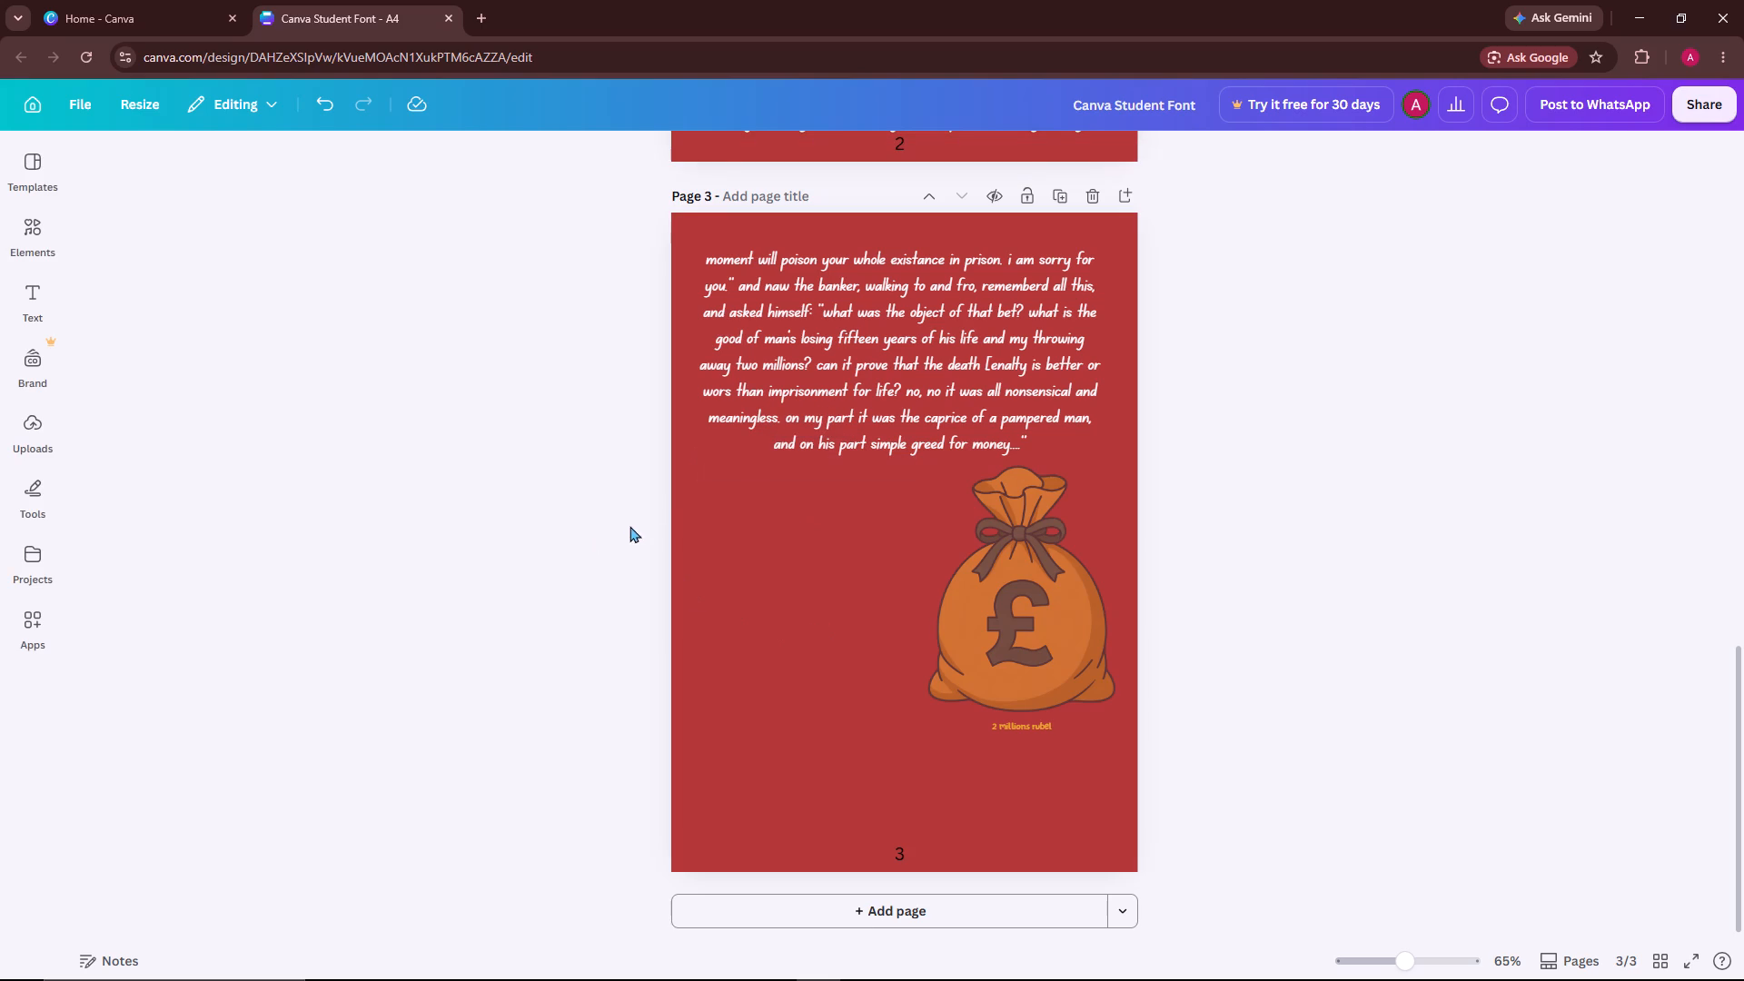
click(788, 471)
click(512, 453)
Review the layout of the story's three pages, ending at the title page "The Bet".
scroll(1293, 461, up, 3)
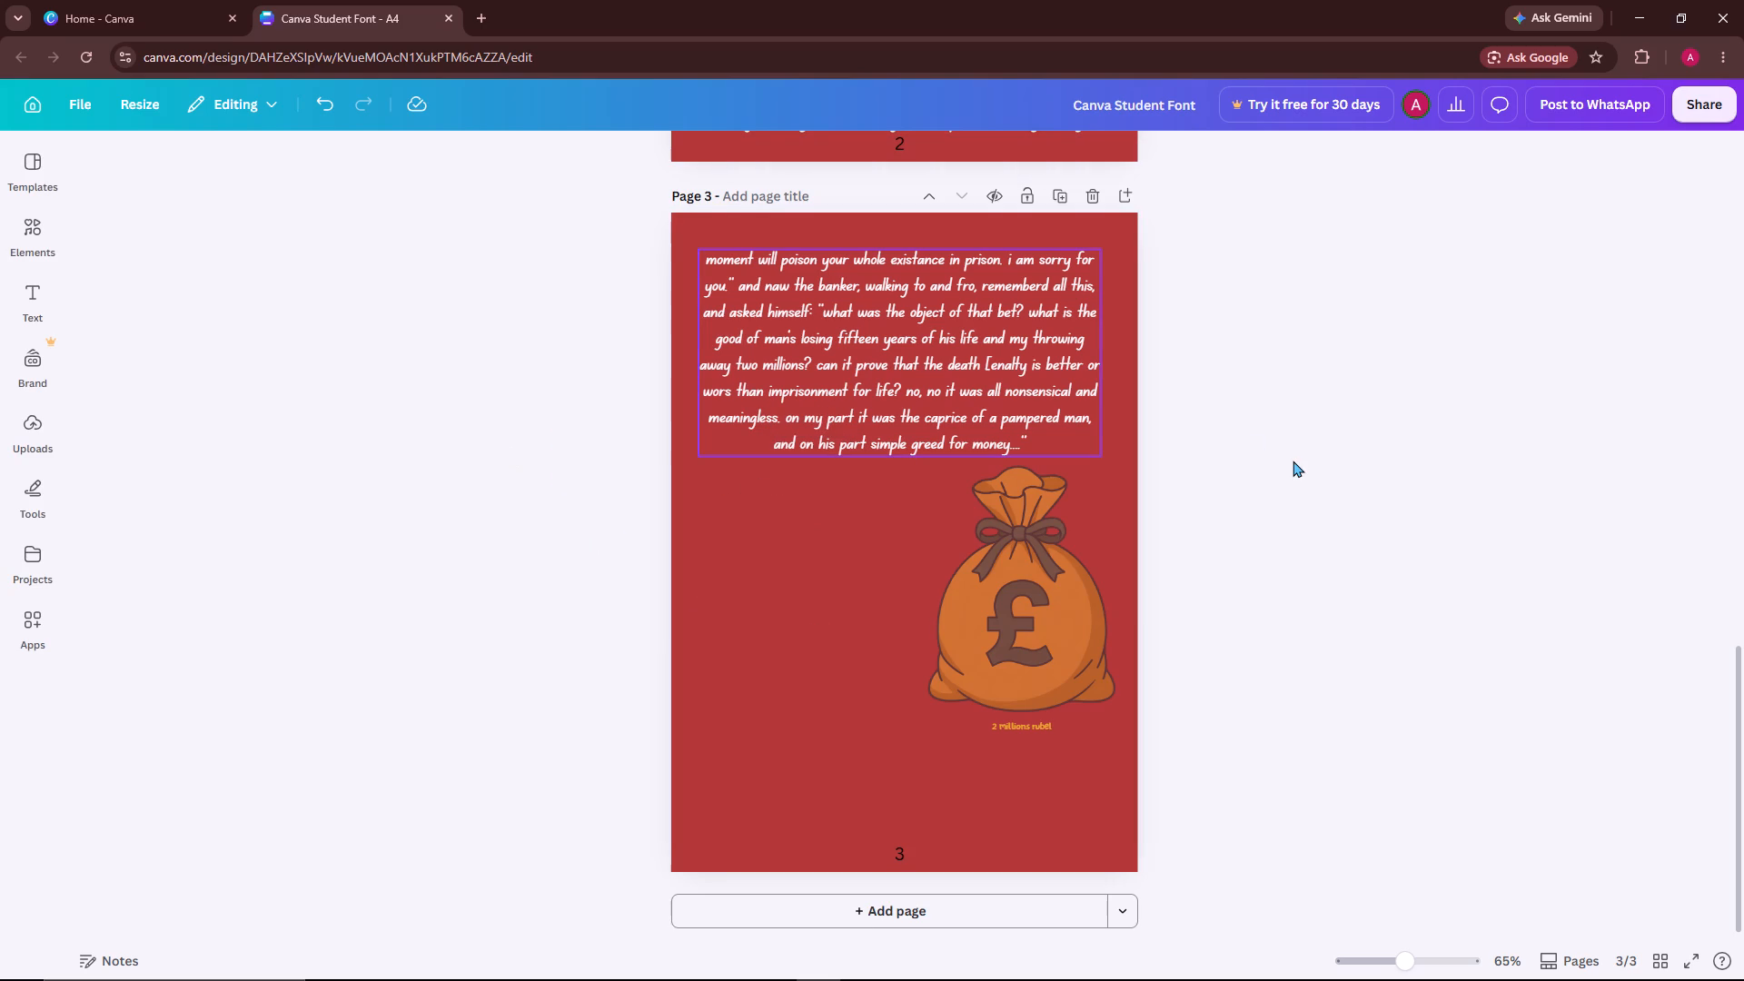
scroll(1293, 461, up, 20)
scroll(1267, 412, down, 9)
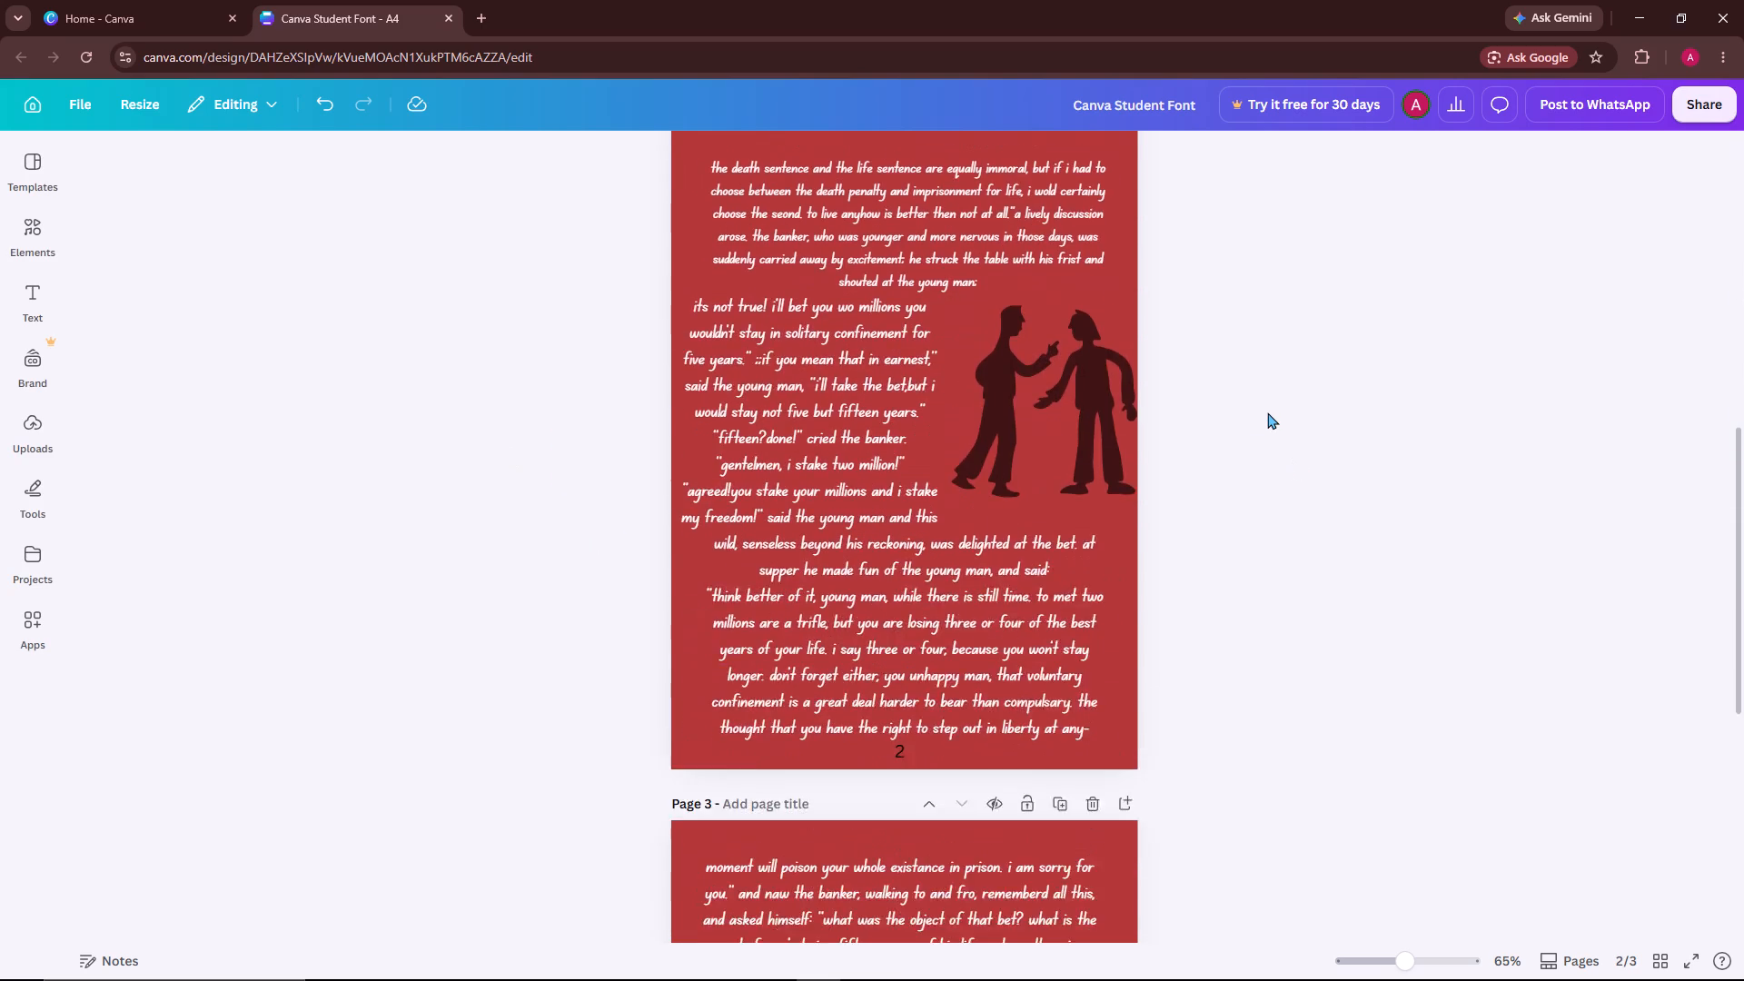
scroll(1267, 412, down, 9)
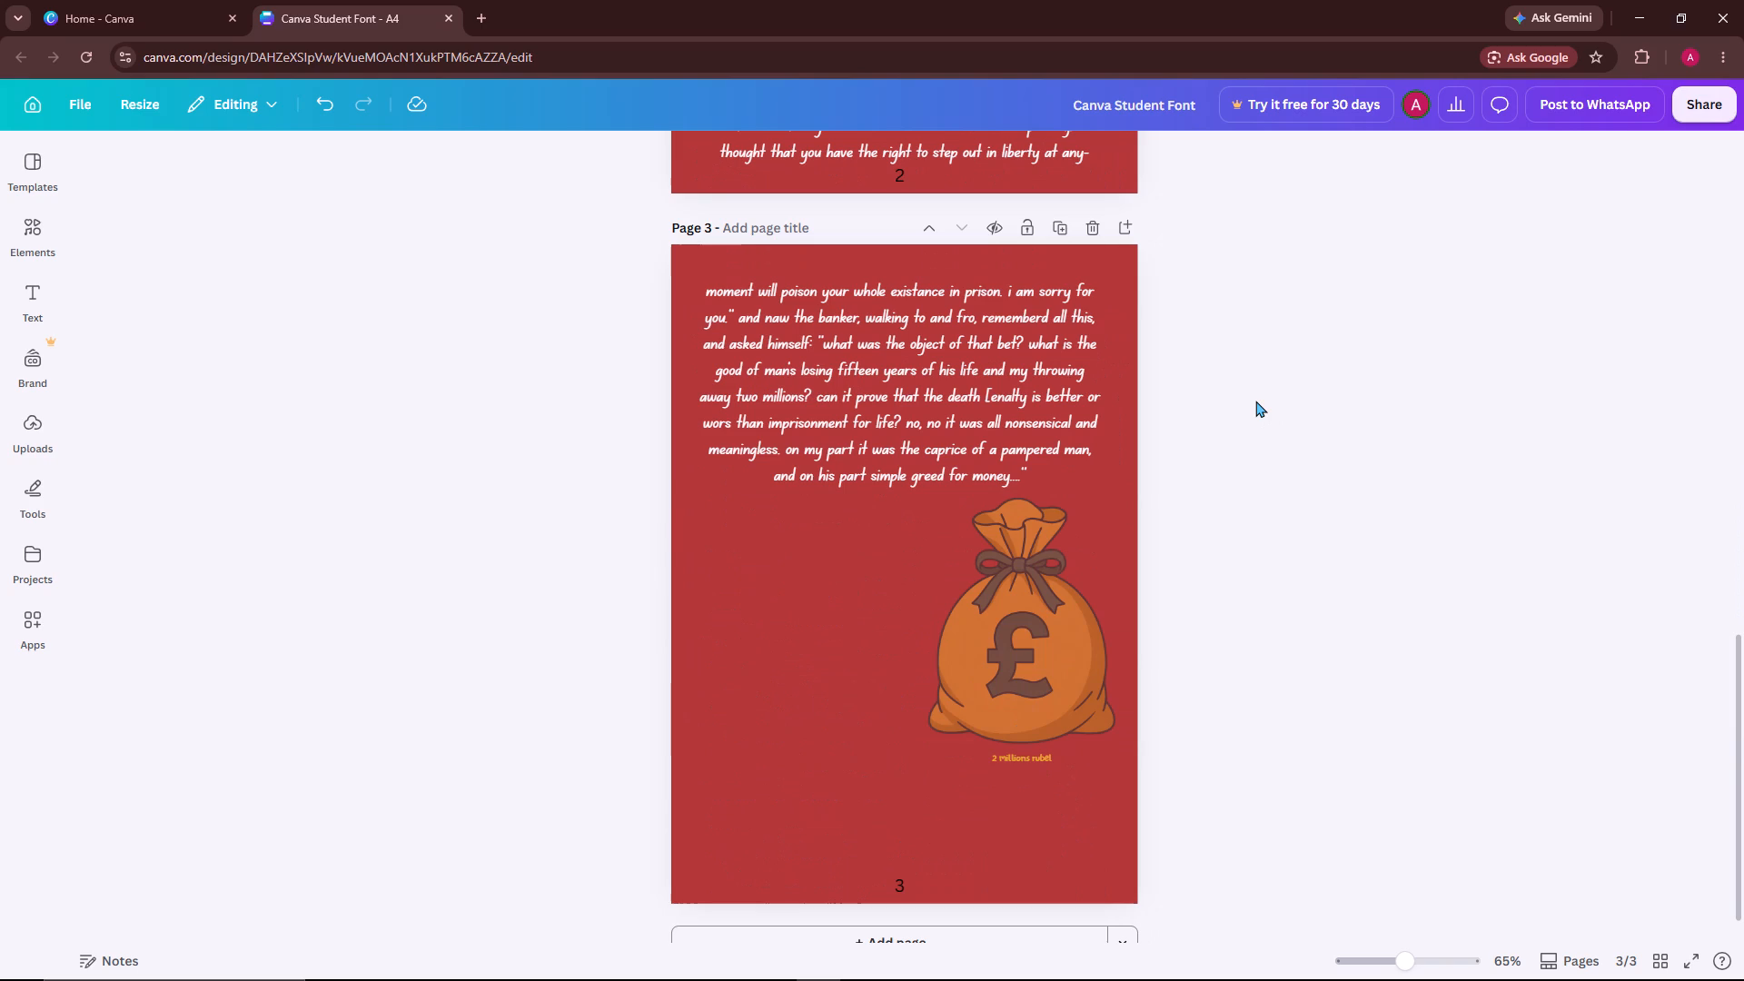
scroll(1250, 401, down, 2)
scroll(1250, 401, up, 15)
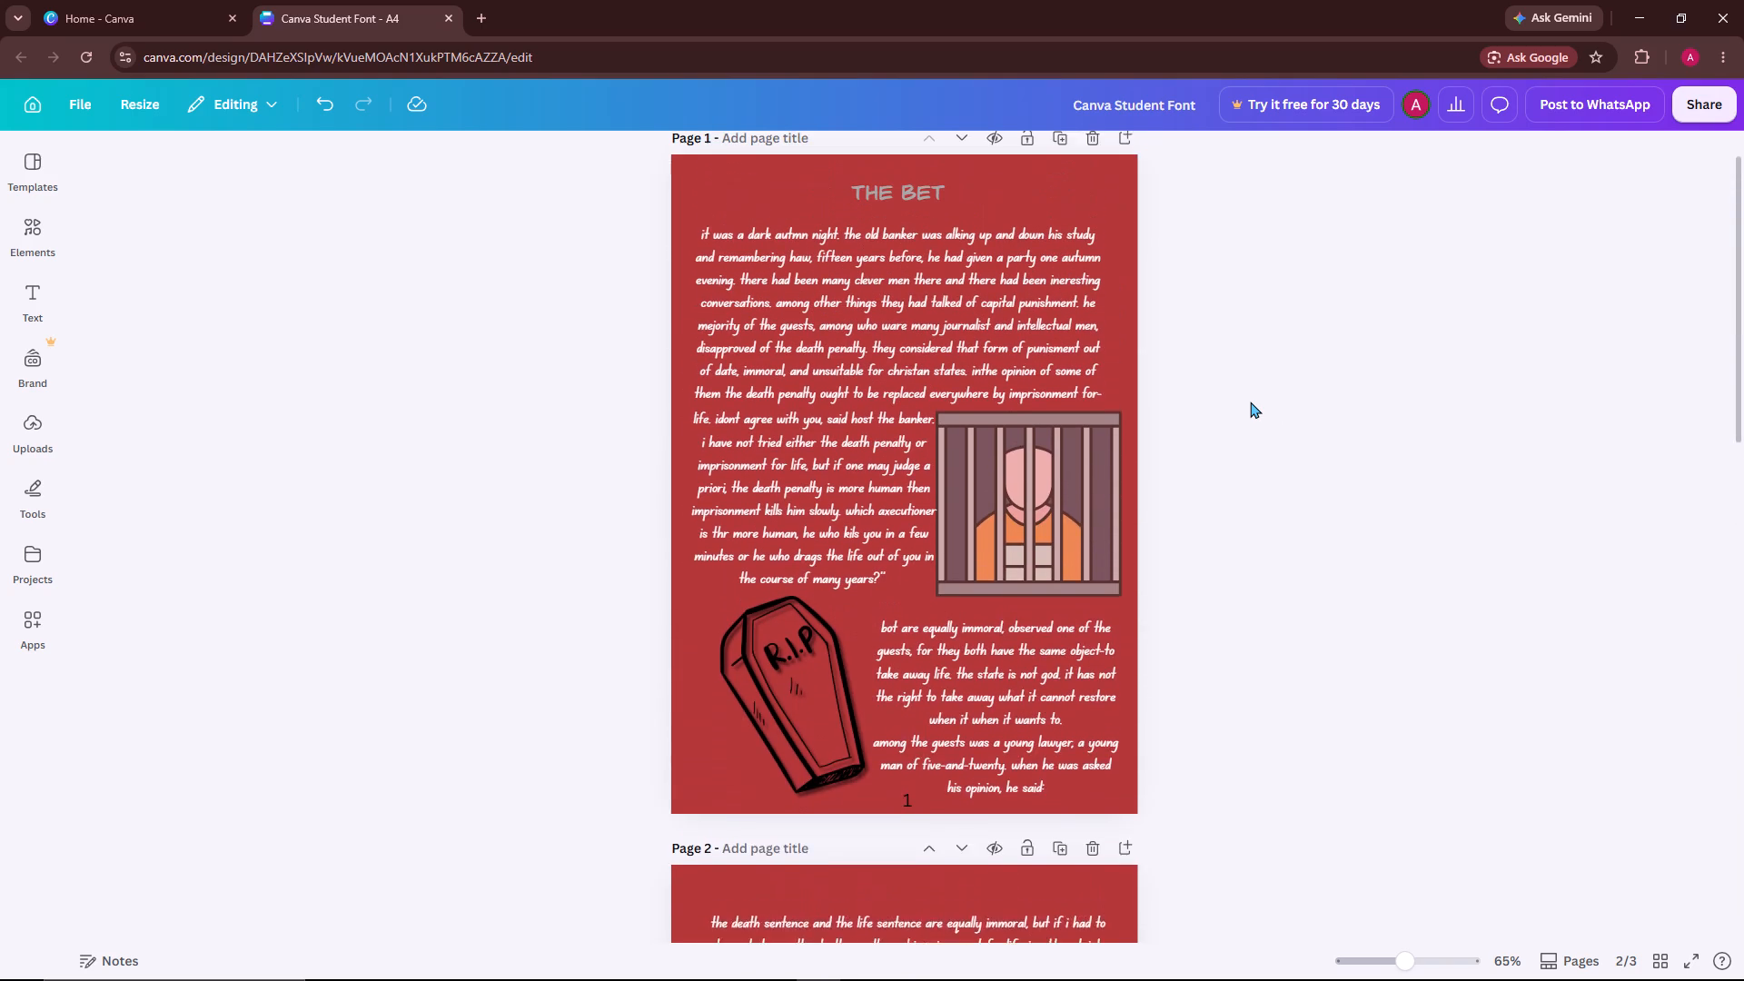
scroll(1250, 401, up, 5)
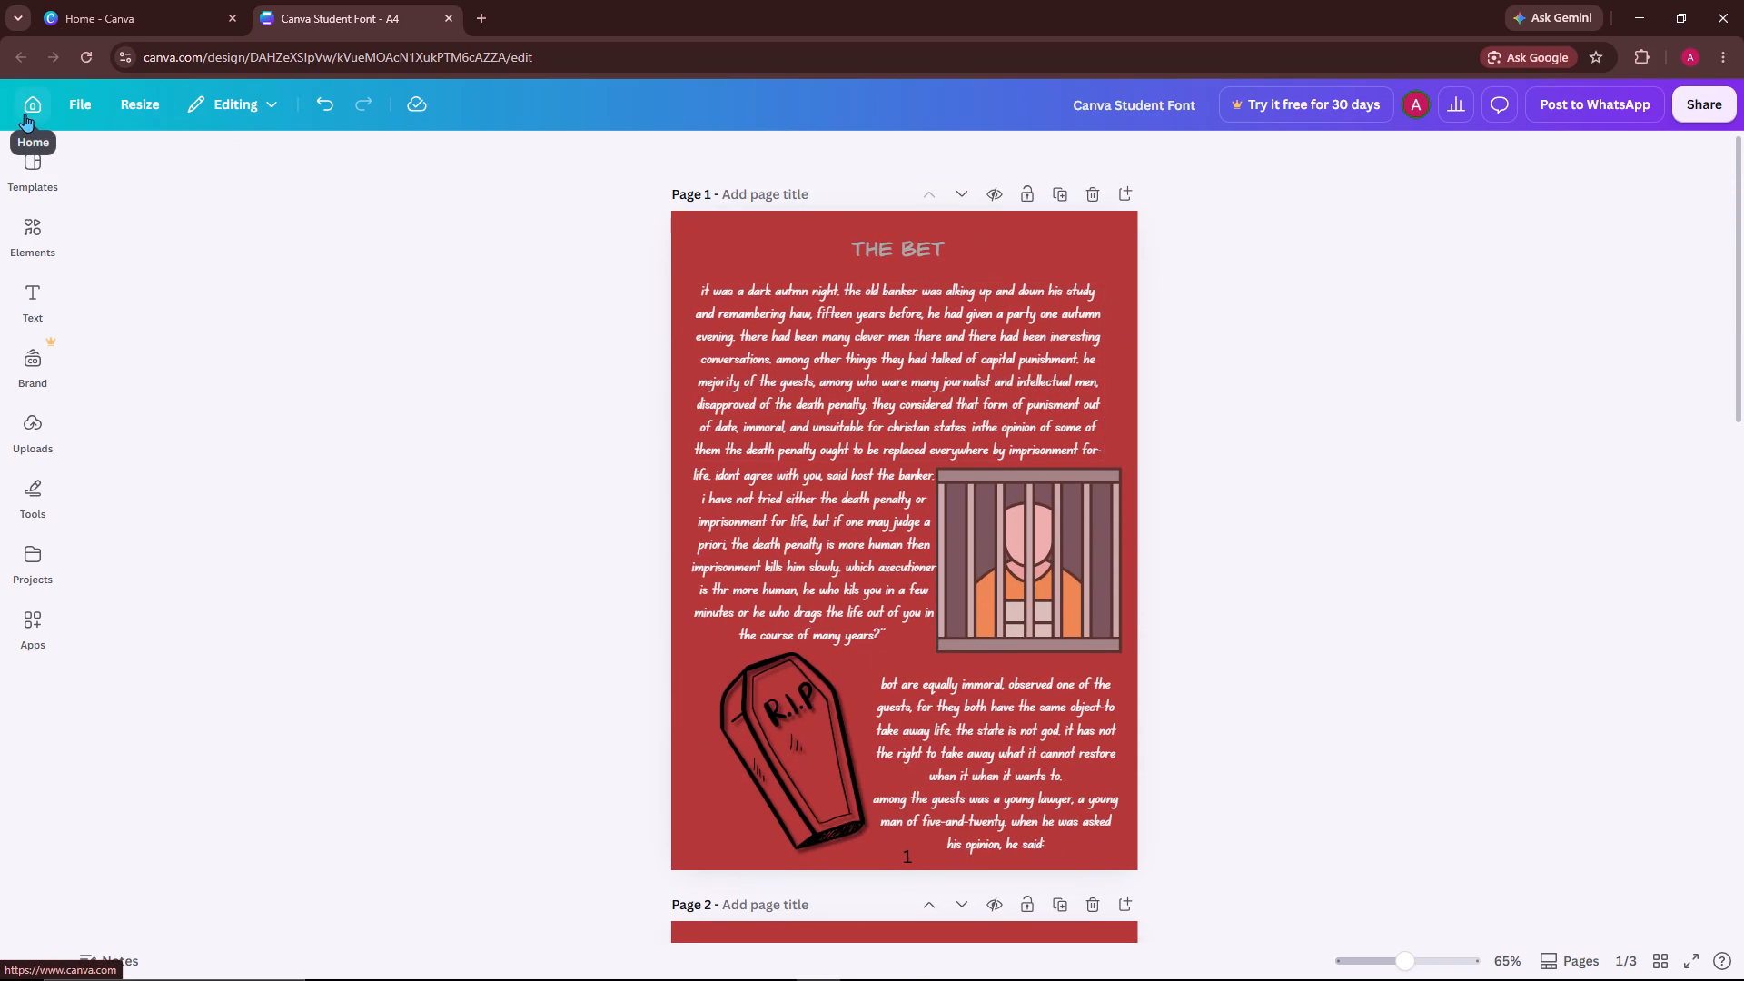
Switch to the Canva home page and look through its recent designs and template suggestions.
click(61, 19)
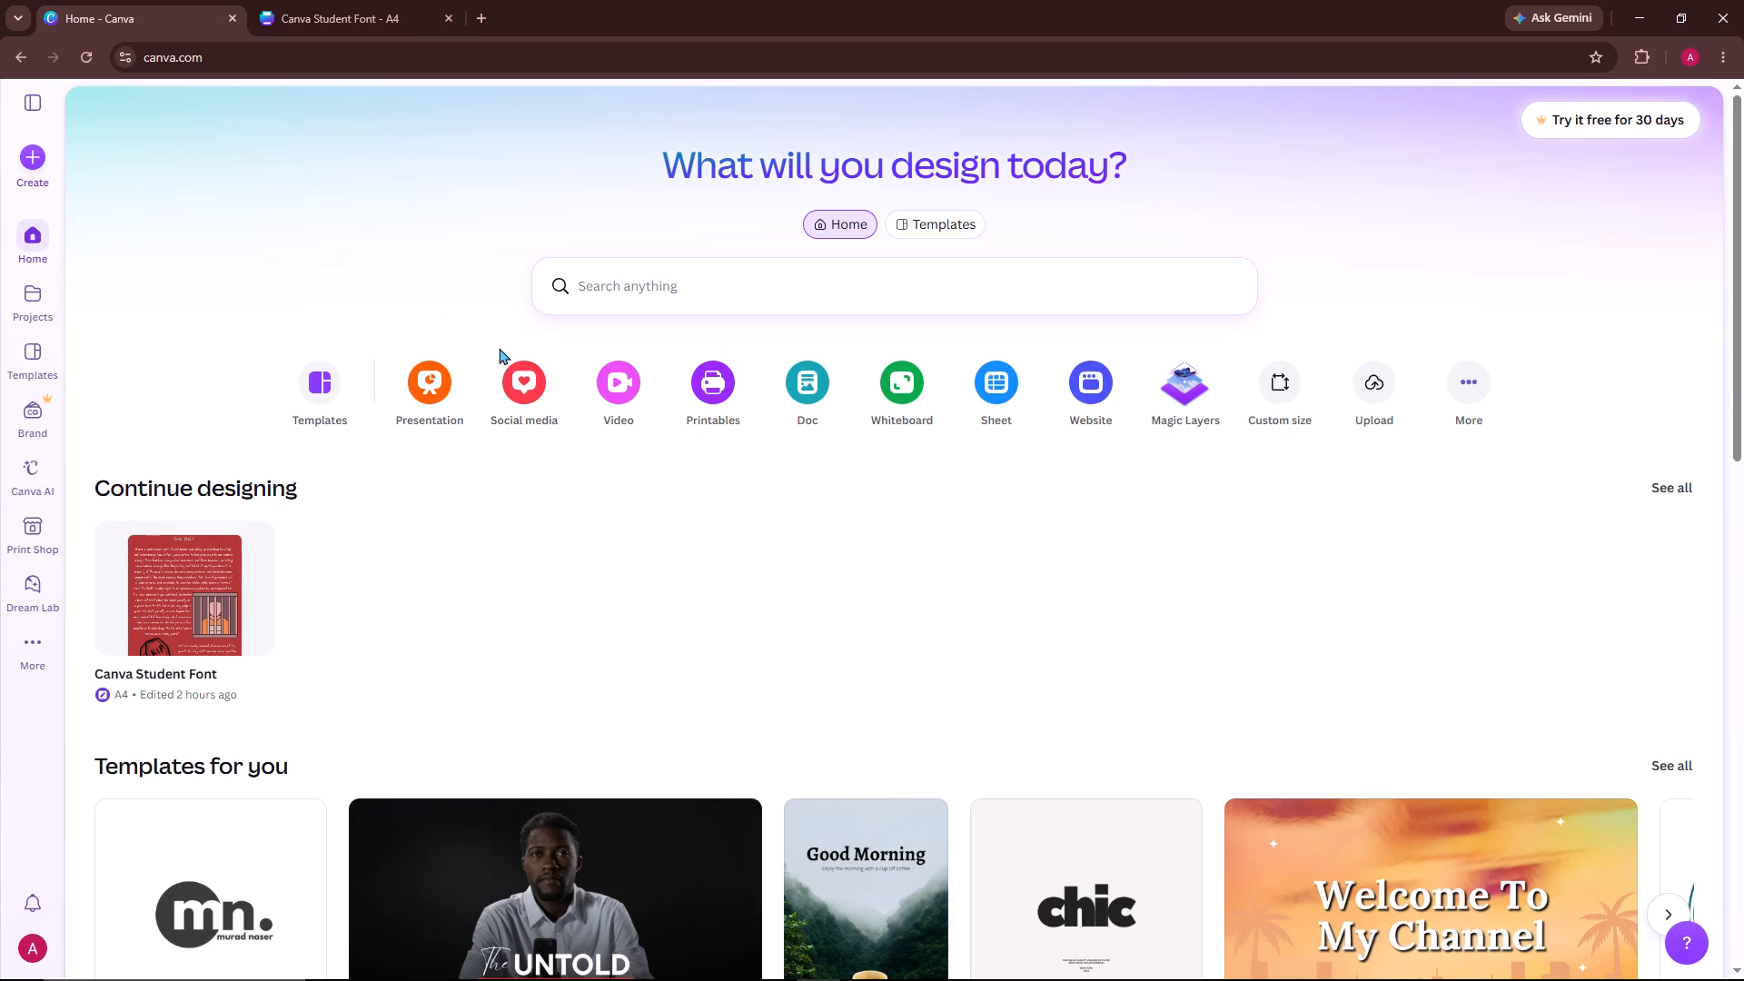
scroll(884, 431, down, 4)
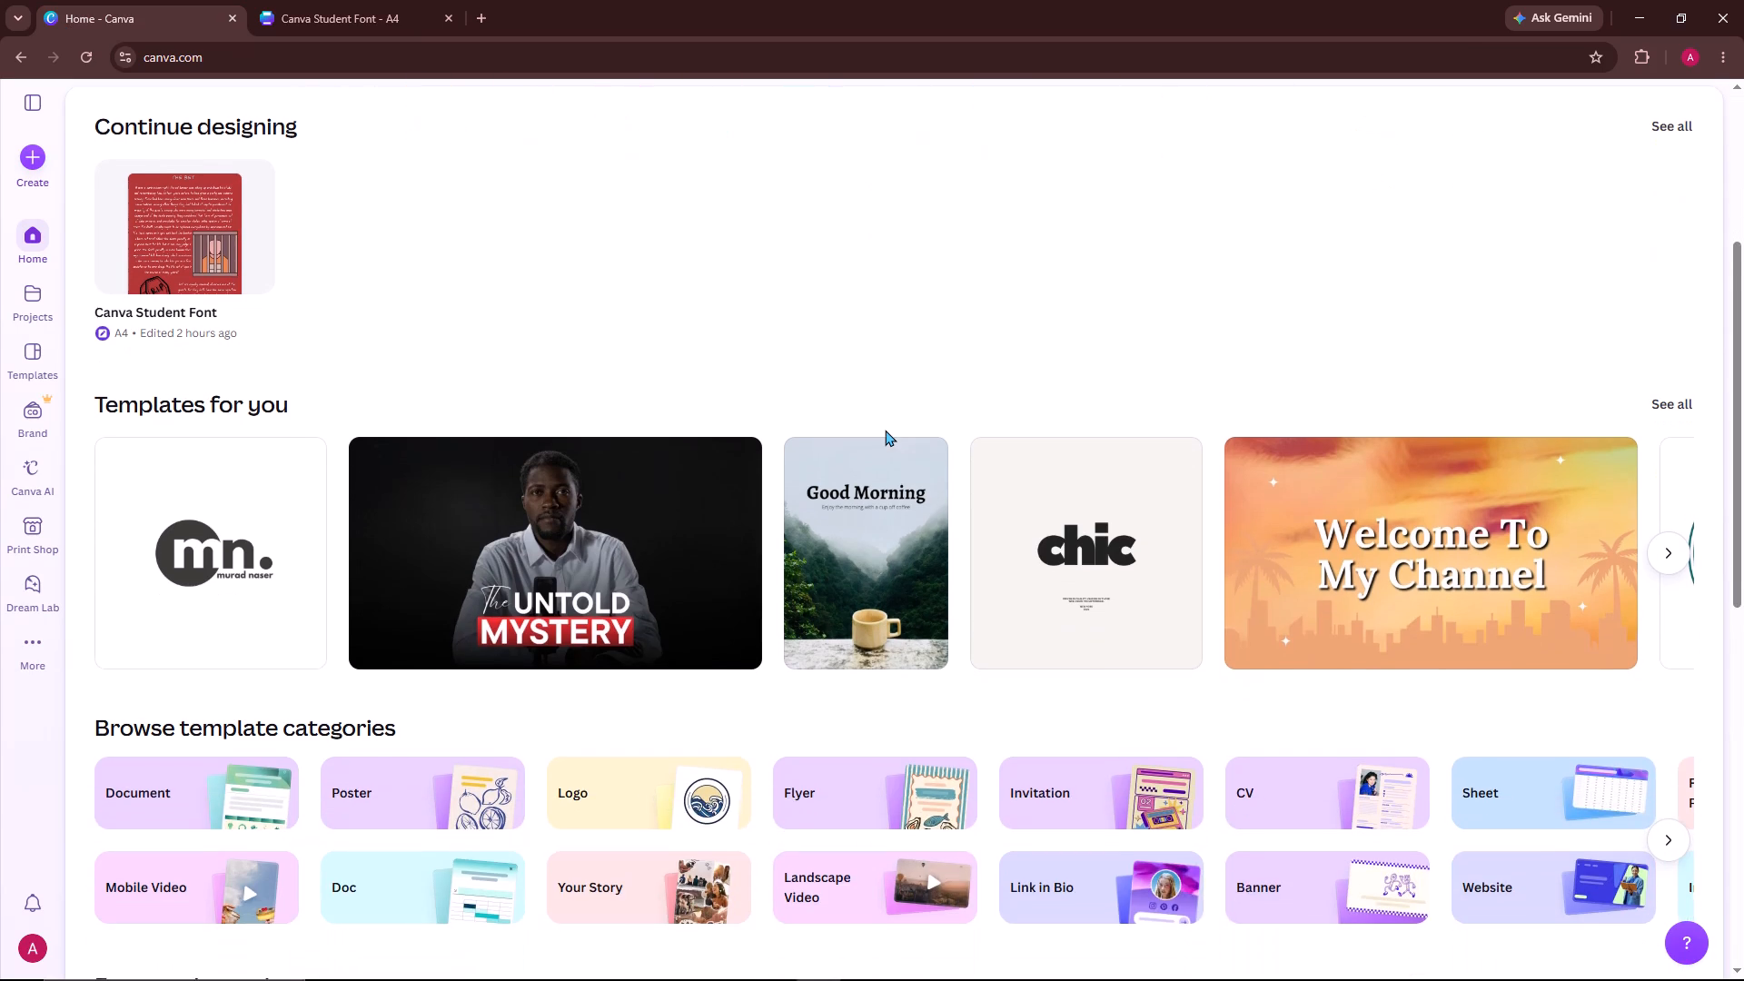
scroll(885, 430, down, 1)
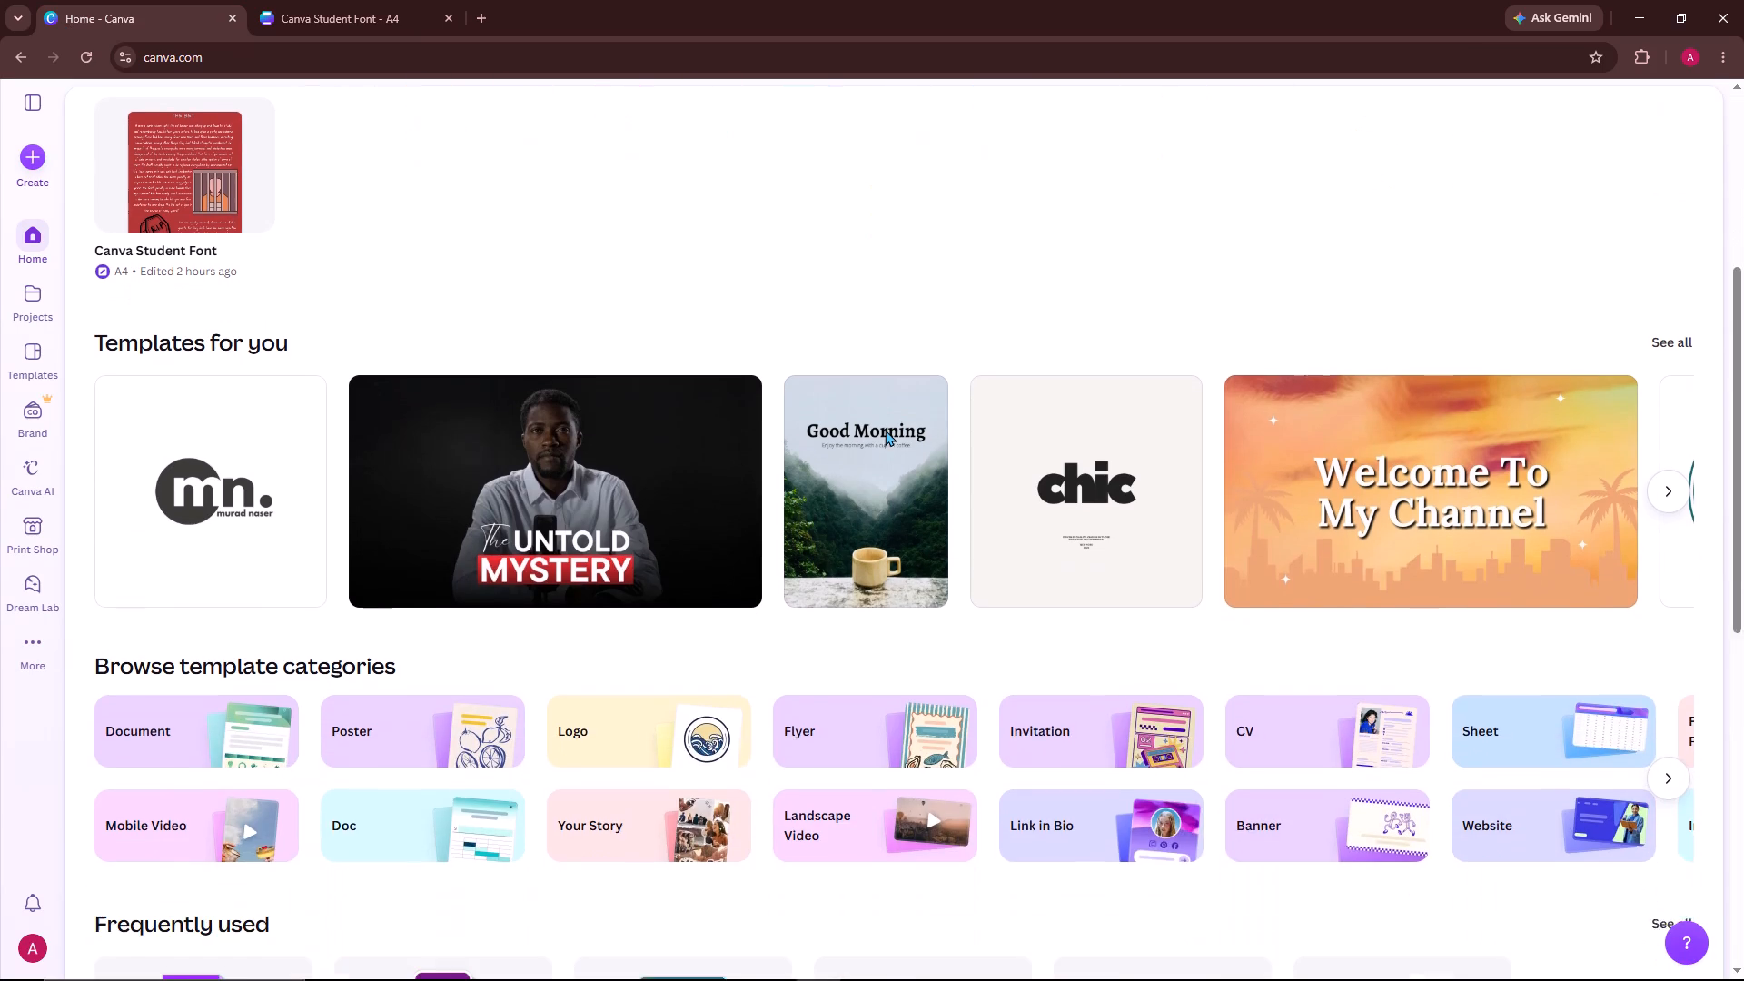